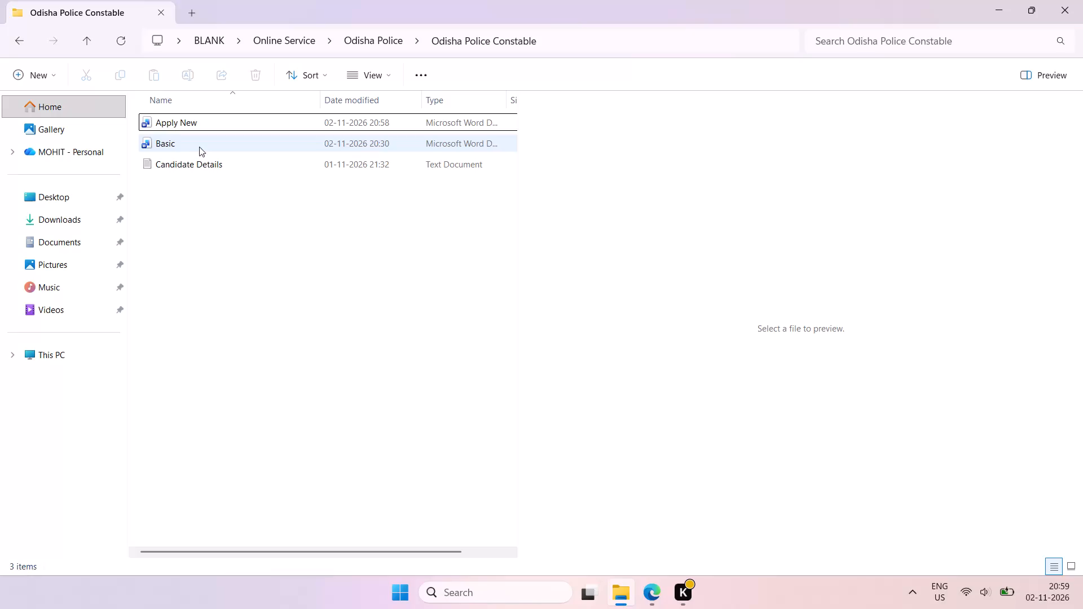
Open the Basic Word document from the Odisha Police Constable folder and maximize its window.
click(196, 147)
double_click(252, 145)
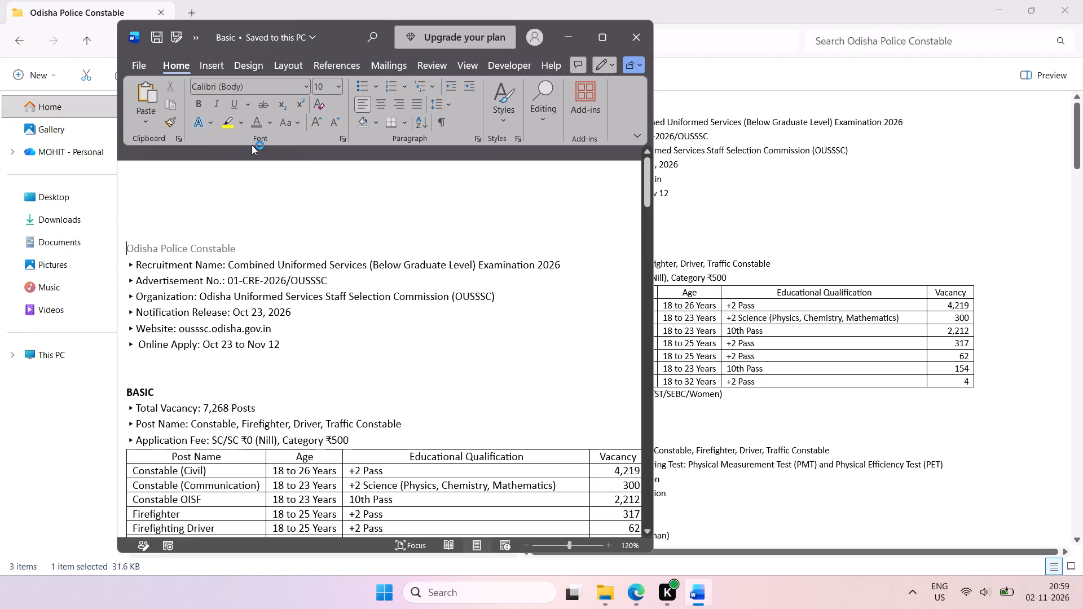
click(598, 41)
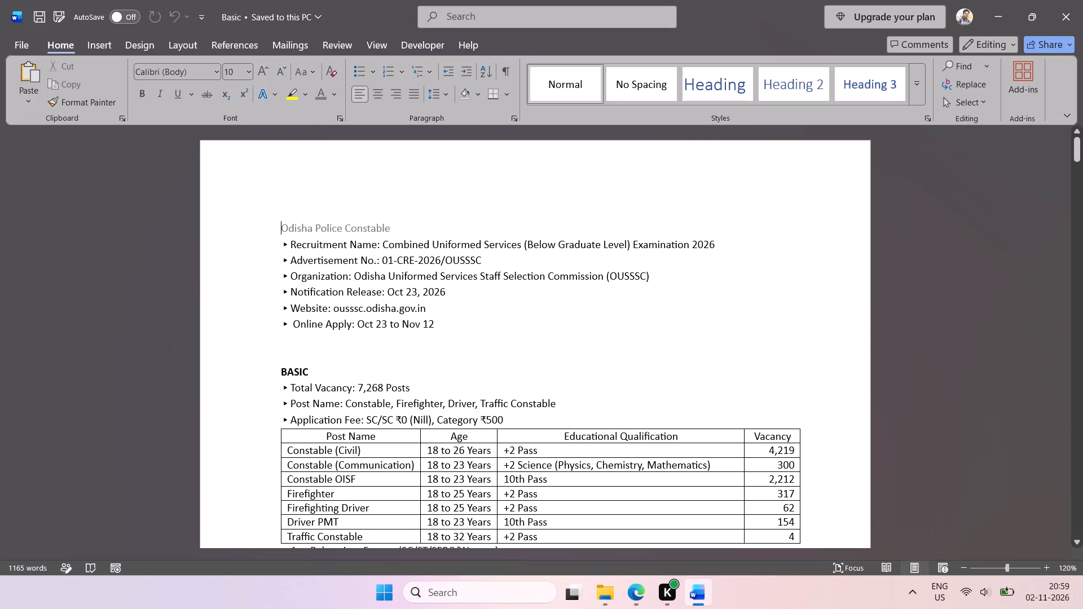
Reduce the document to the content from the title through the contact section's Office Time line, and save it.
scroll(422, 306, down, 9)
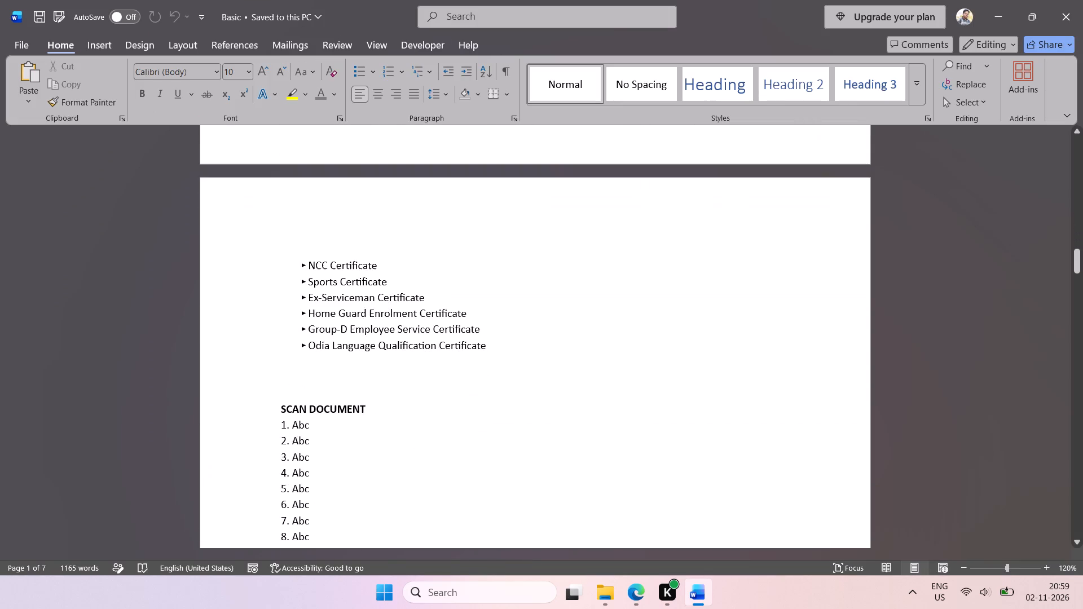
scroll(406, 326, up, 4)
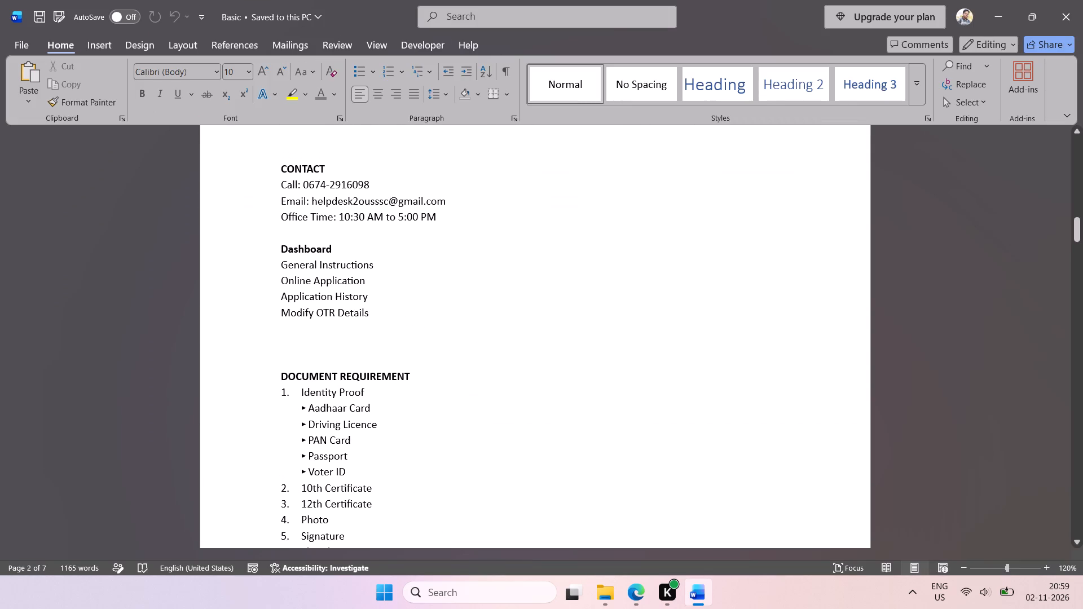
scroll(386, 321, up, 1)
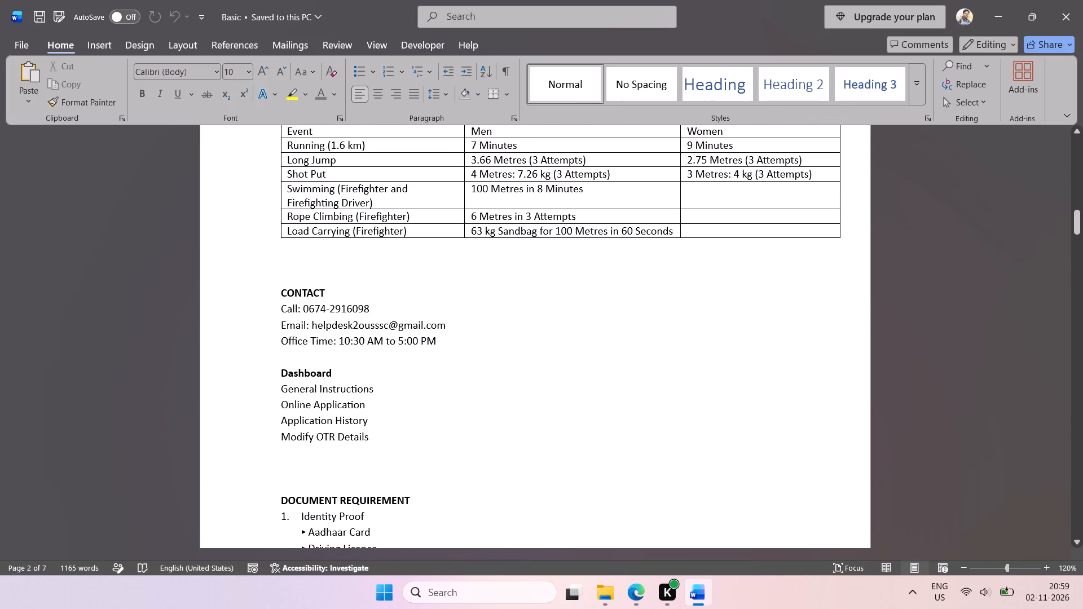
drag(445, 346, 206, 34)
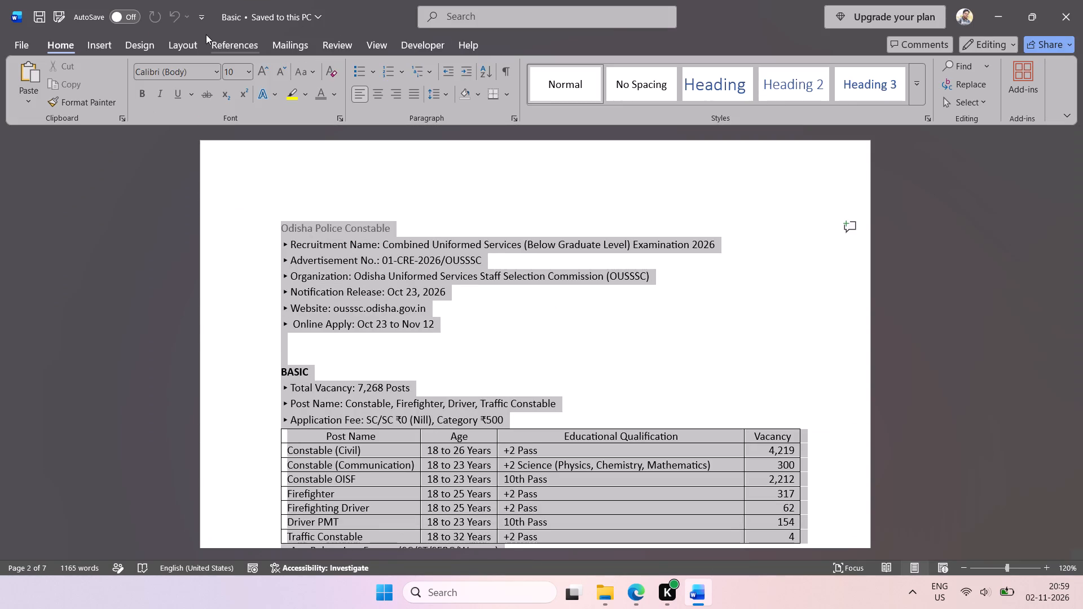
key(ctrl+c)
key(ctrl+a)
key(ctrl+v)
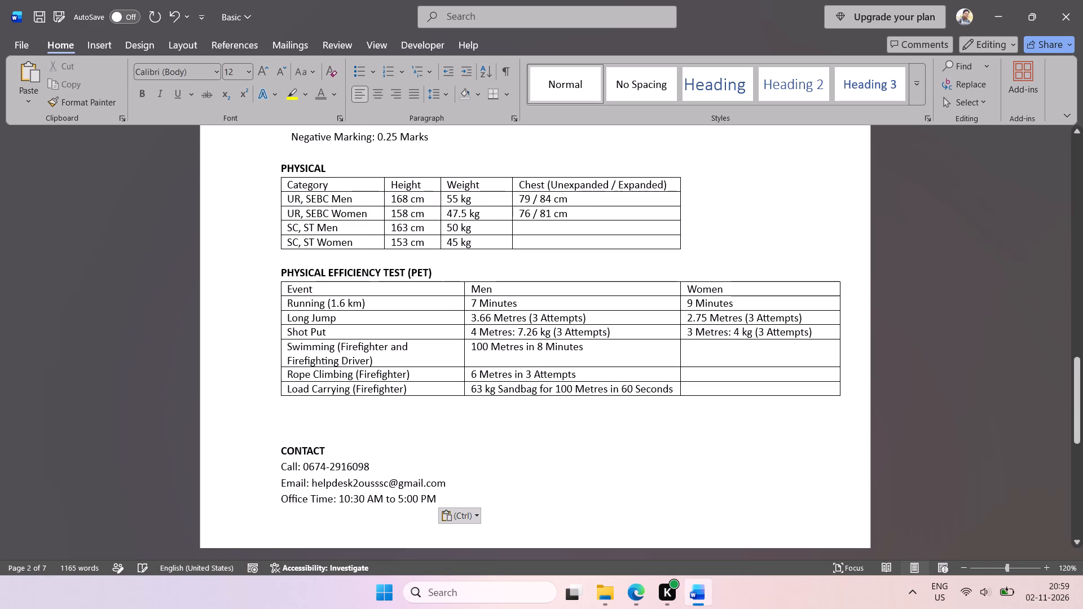
key(ctrl+s)
Insert the bold heading POST DETAILS between the Odisha Police Constable title and the Recruitment Name line, with a blank line above it.
scroll(509, 286, up, 13)
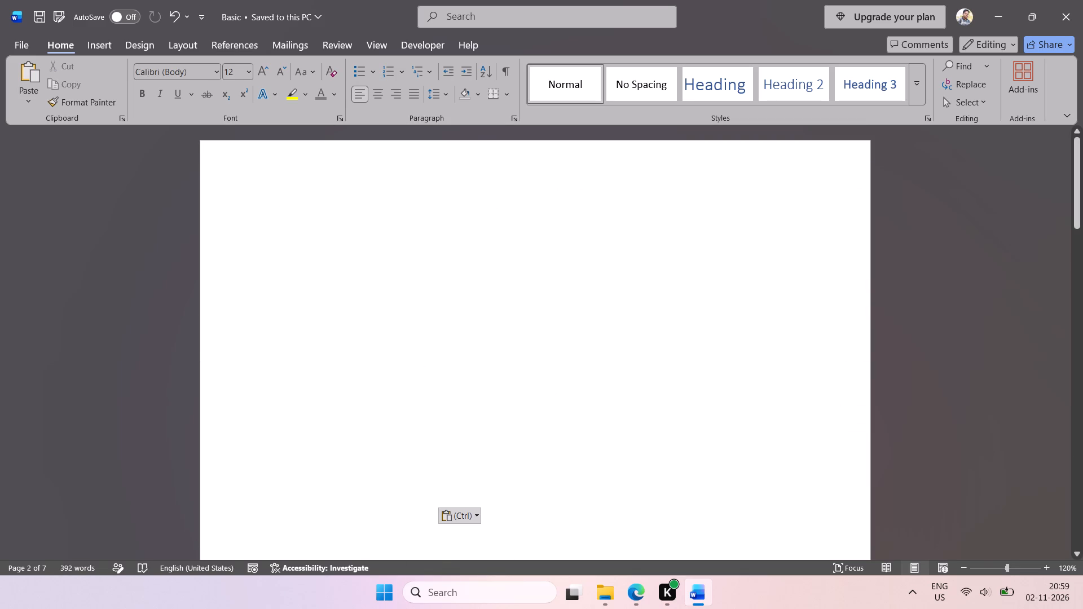
ctrl+scroll(394, 255, up, 3)
click(373, 230)
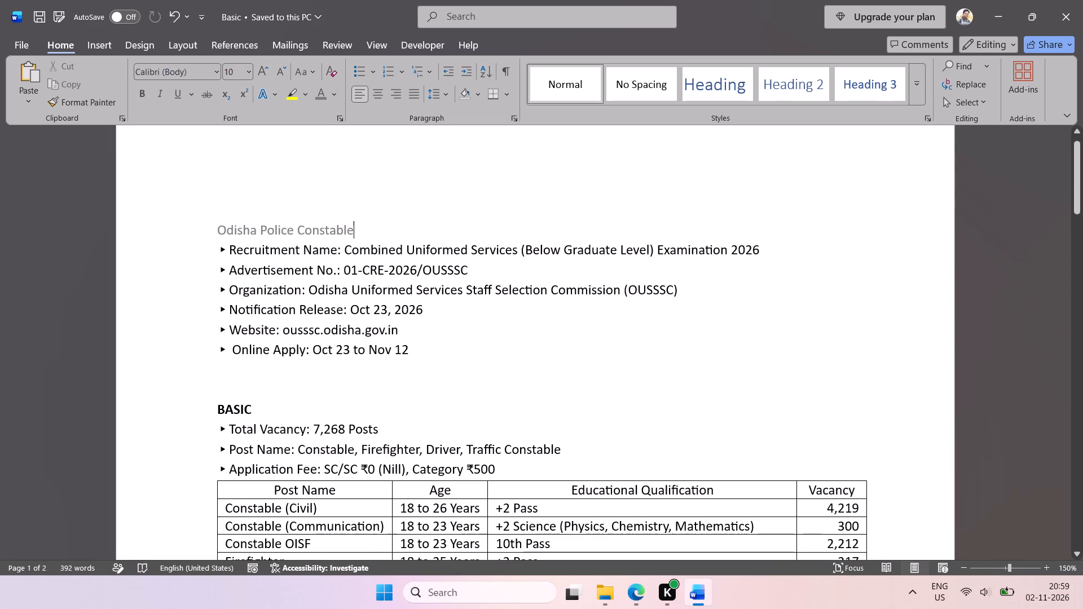
key(Return)
key(Return)
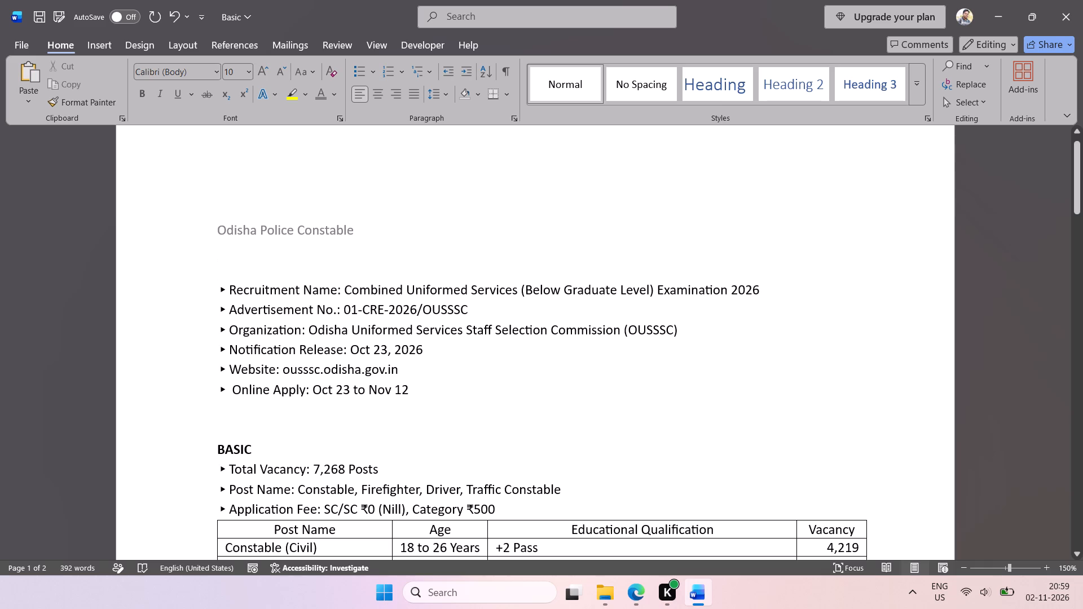
double_click(235, 447)
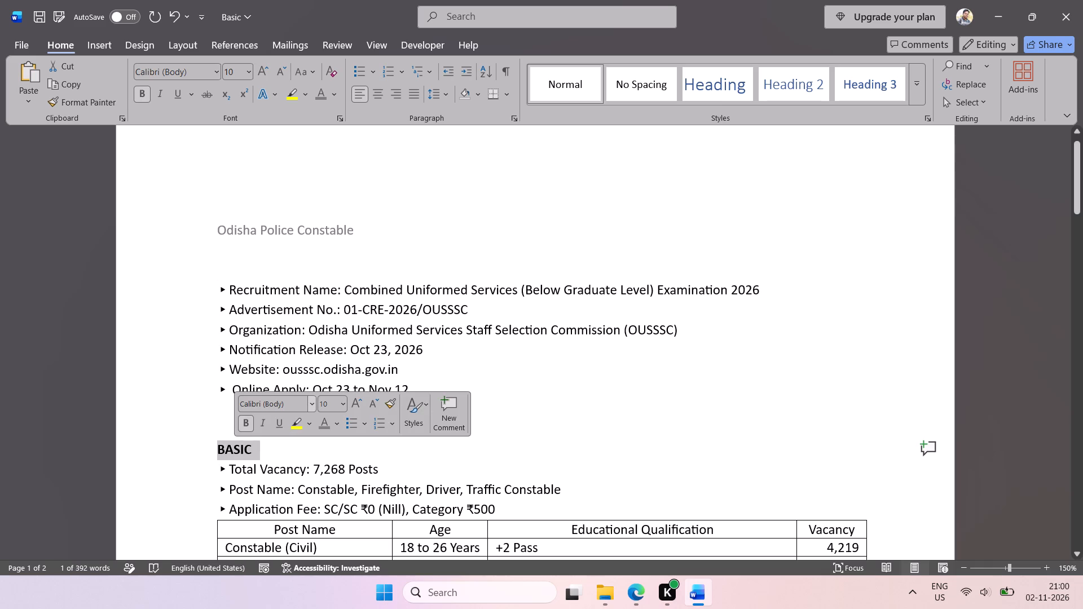
click(345, 277)
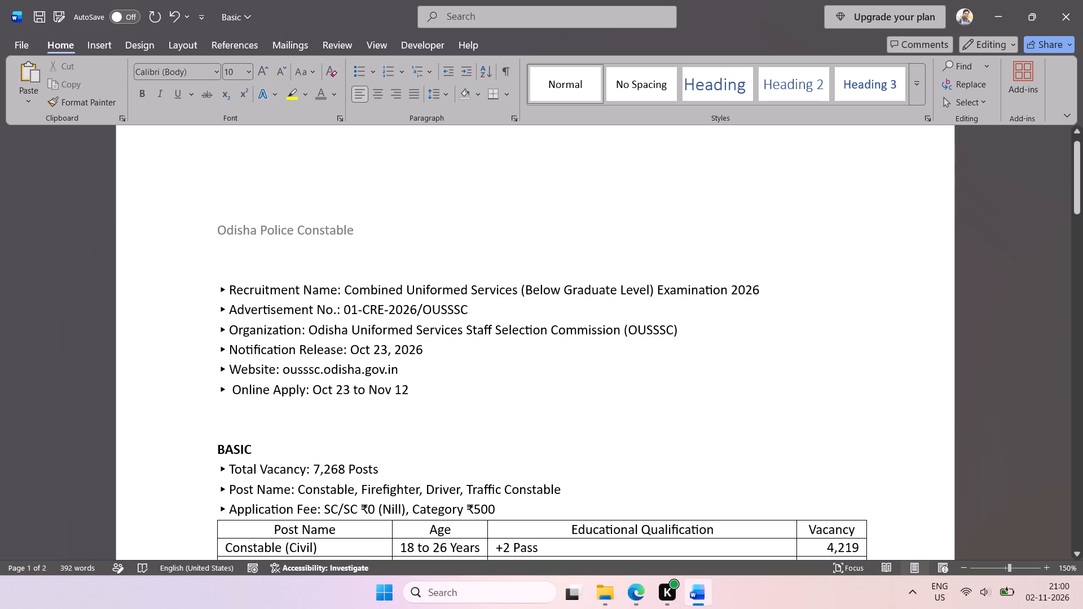
double_click(241, 452)
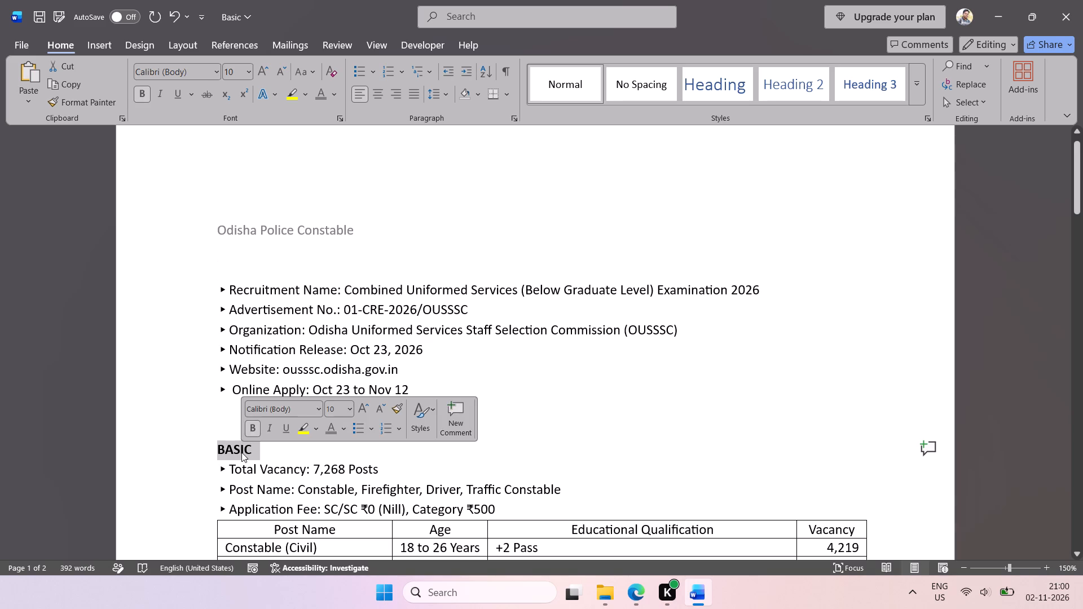
key(ctrl+c)
click(227, 263)
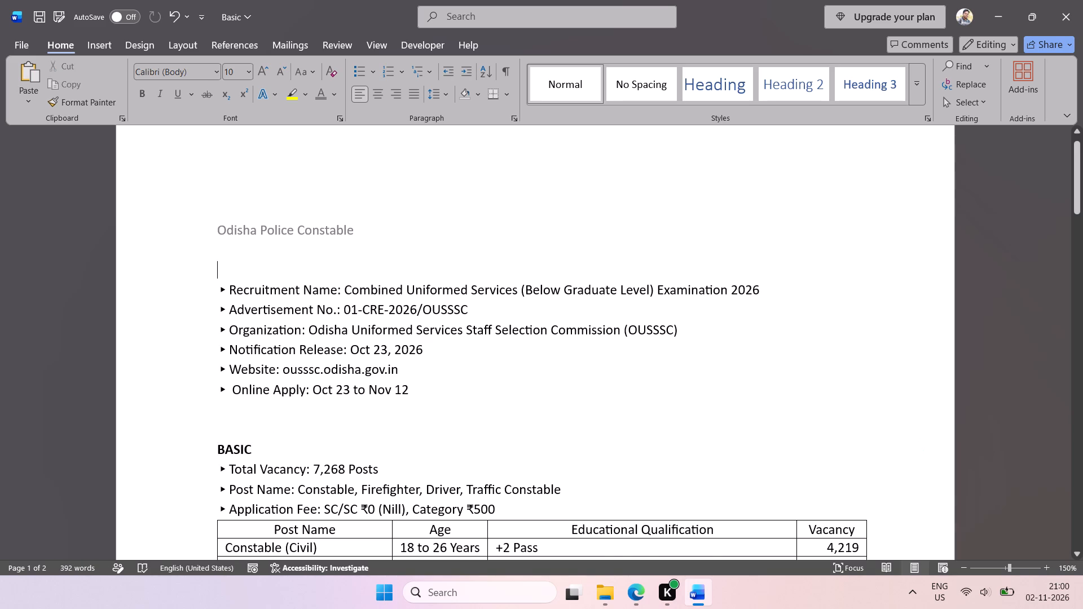
key(ctrl+v)
click(239, 267)
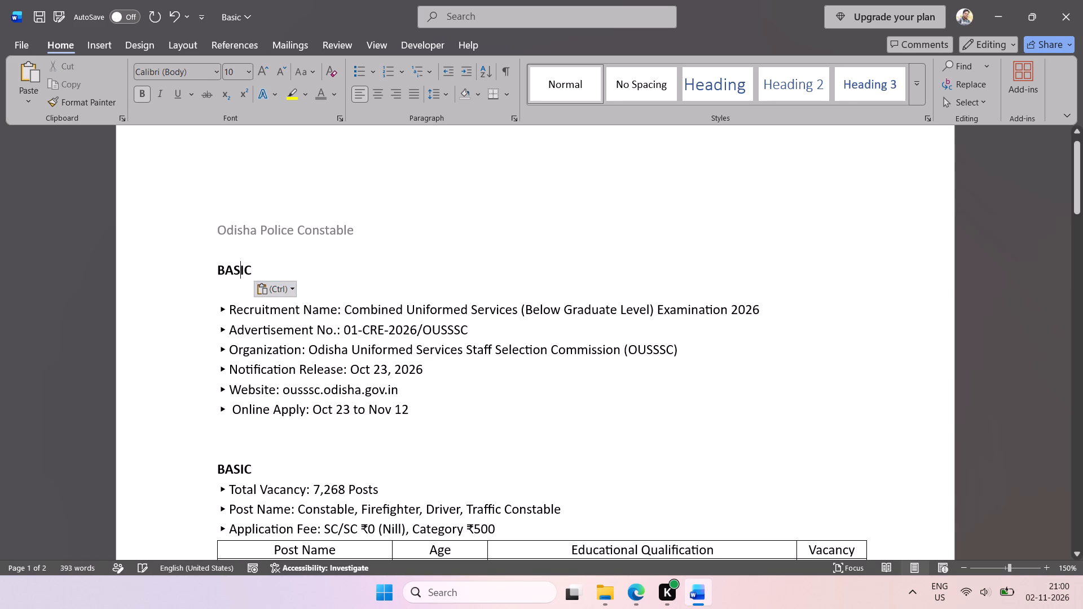
double_click(233, 268)
text(POST DETAILS)
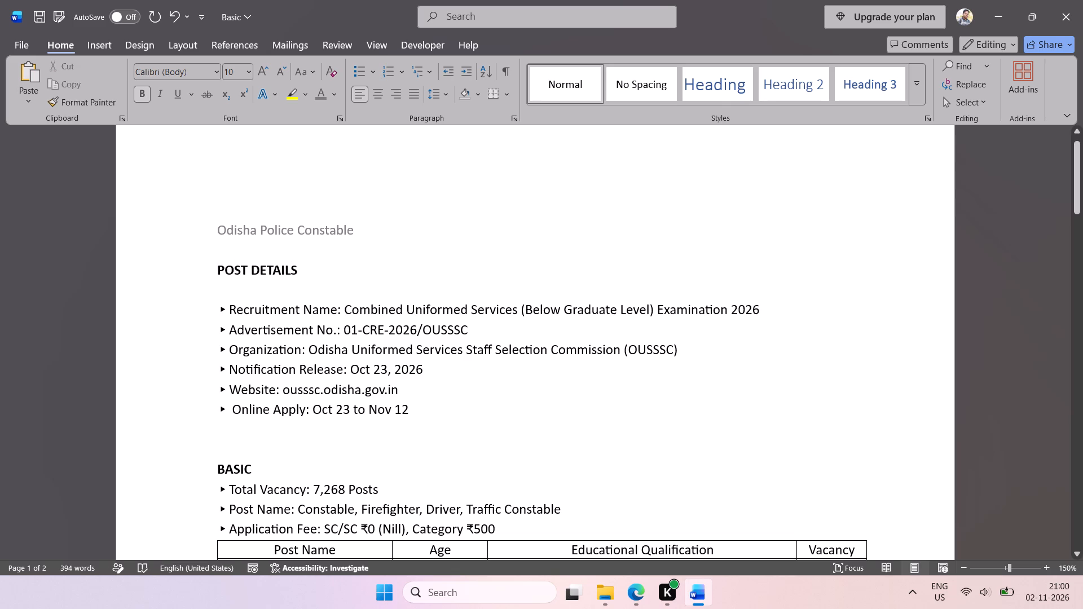
Save the document and remove the empty line below the POST DETAILS heading.
click(252, 284)
key(ctrl+s)
key(BackSpace)
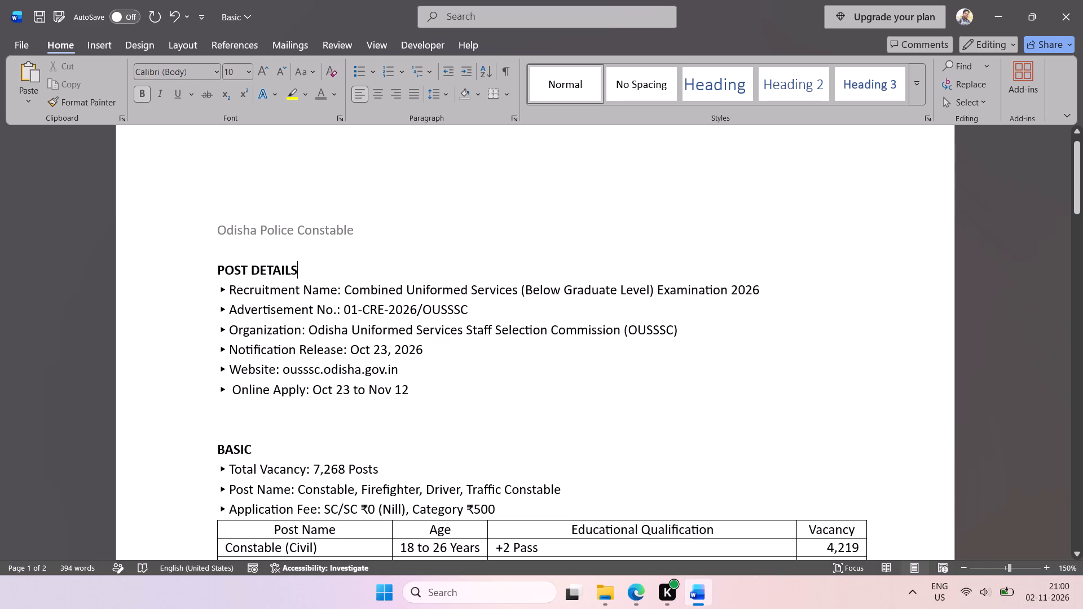
Extend the BASIC heading to read BASIC DETAILS, reusing the word from the POST DETAILS heading.
scroll(378, 399, down, 1)
click(271, 320)
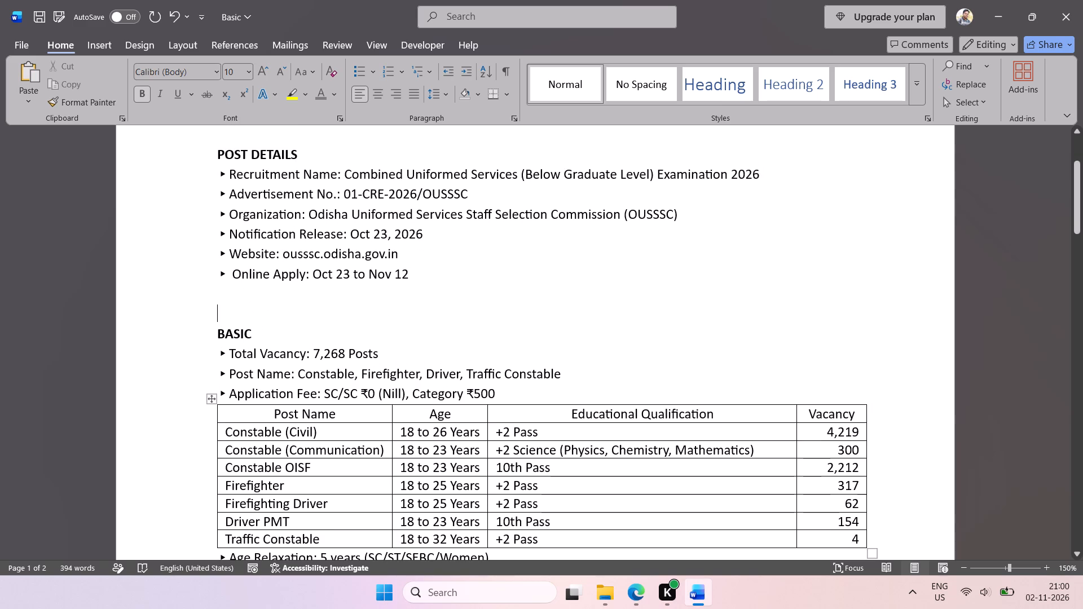
double_click(280, 150)
key(ctrl+c)
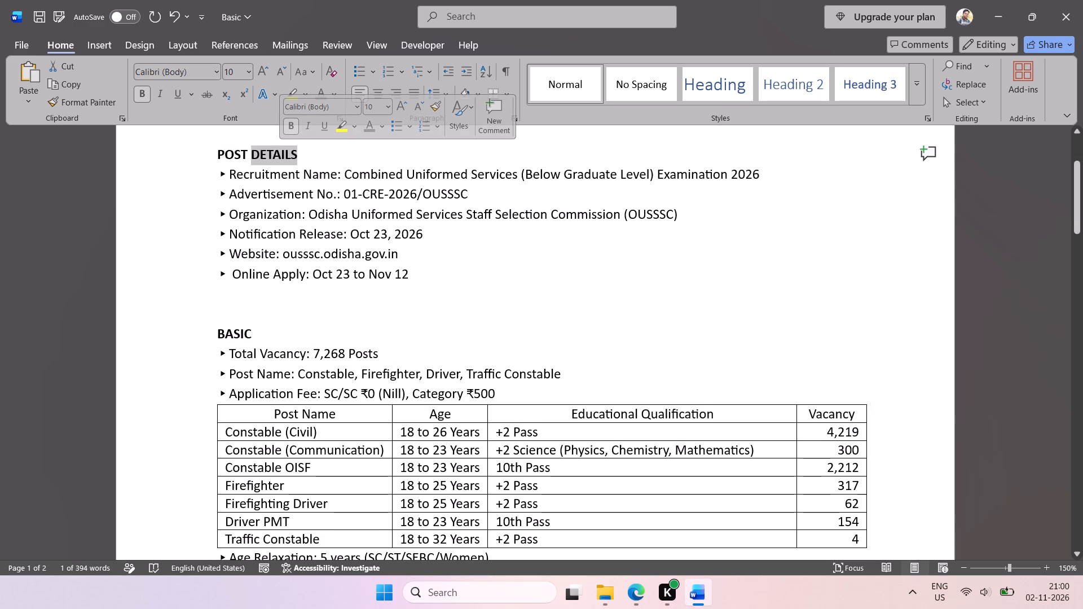
click(268, 332)
key(space)
key(ctrl+v)
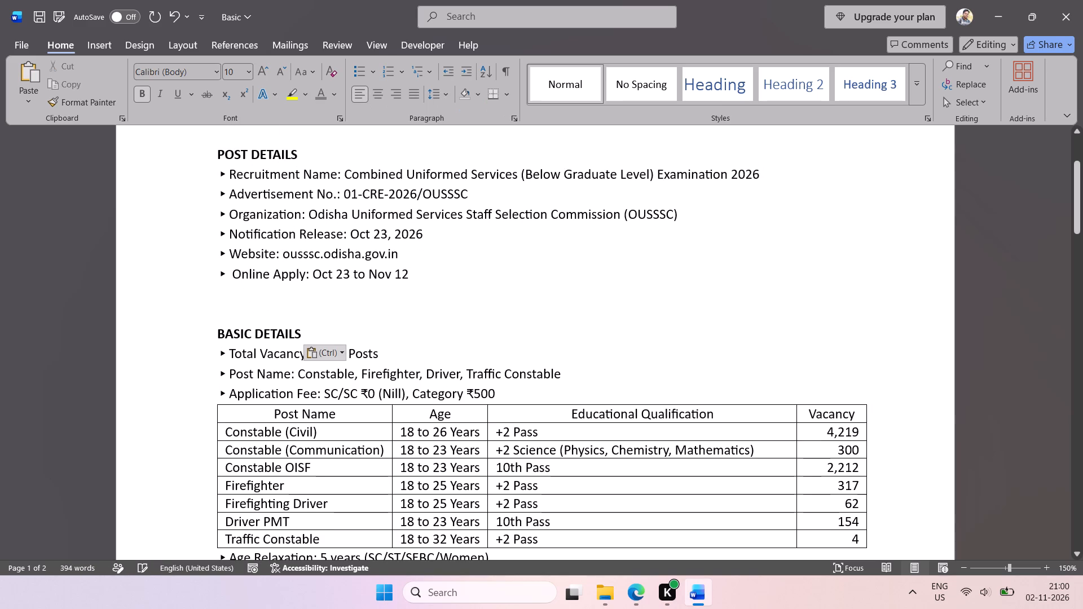
Move the Online Apply line from POST DETAILS to directly beneath the BASIC DETAILS heading, leaving no empty line after it.
drag(421, 273, 213, 273)
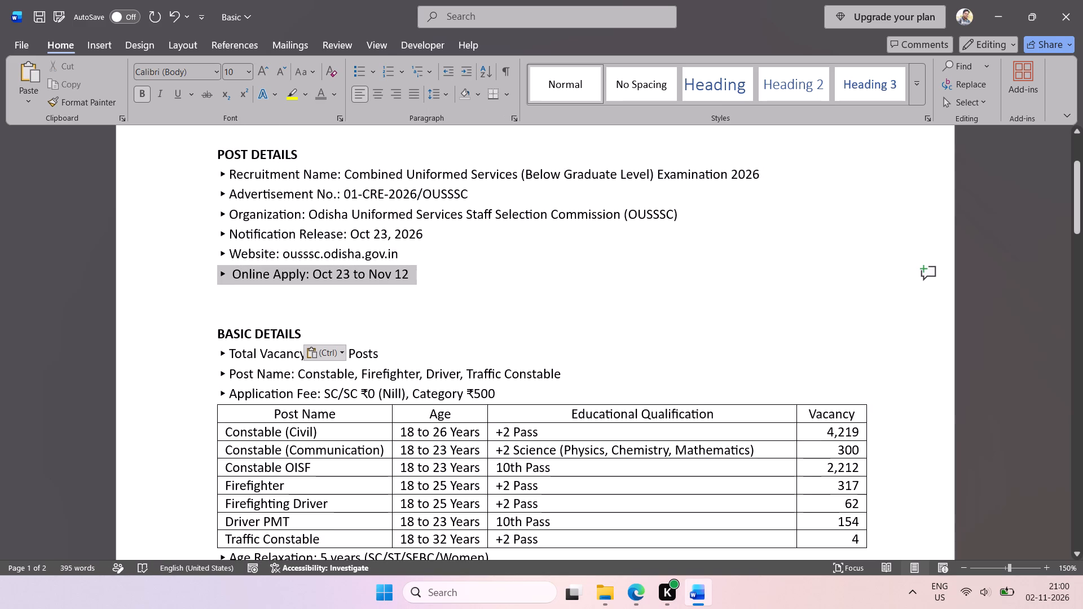
drag(213, 273, 214, 274)
key(ctrl+x)
click(390, 333)
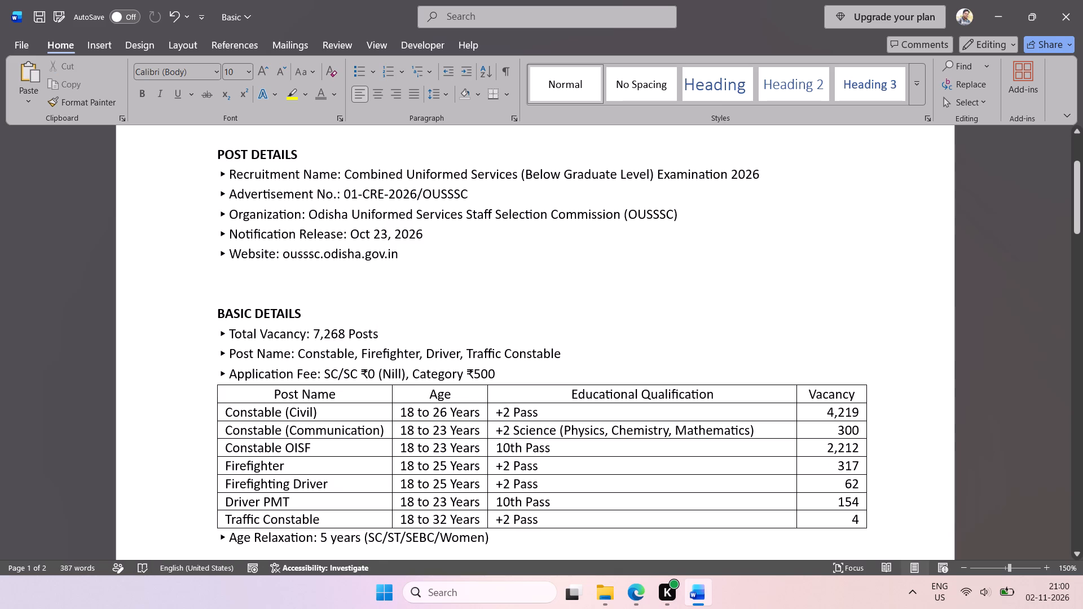
click(575, 358)
key(Return)
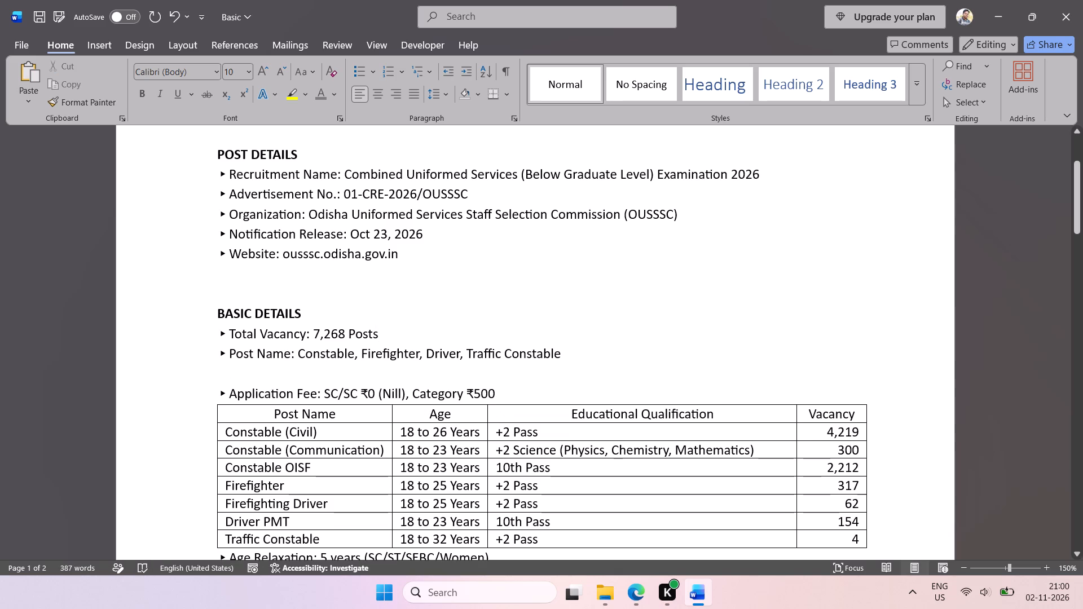
key(BackSpace)
click(390, 333)
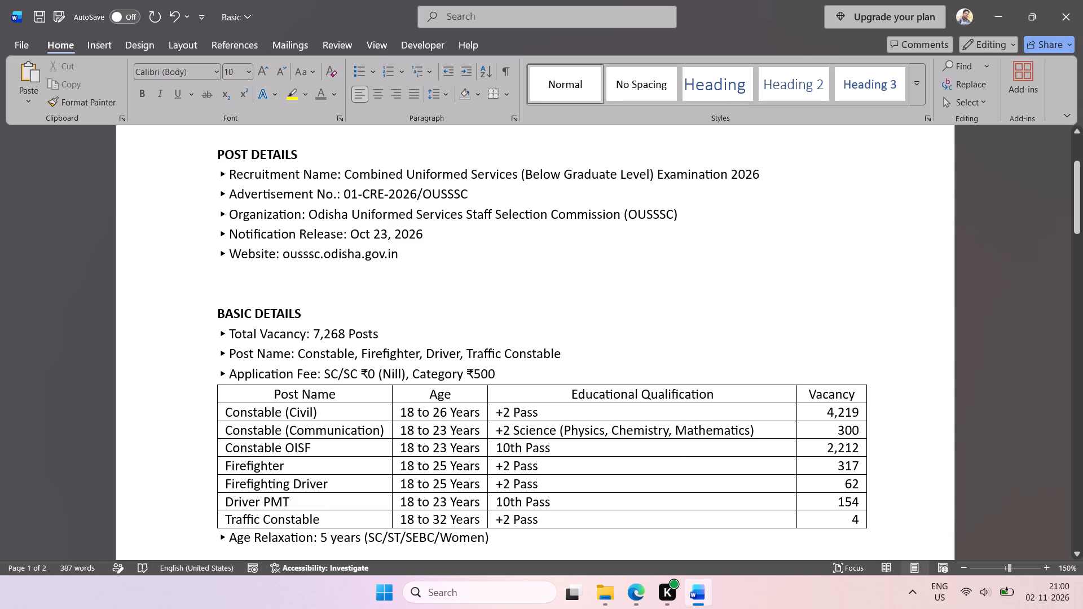
click(320, 314)
key(Return)
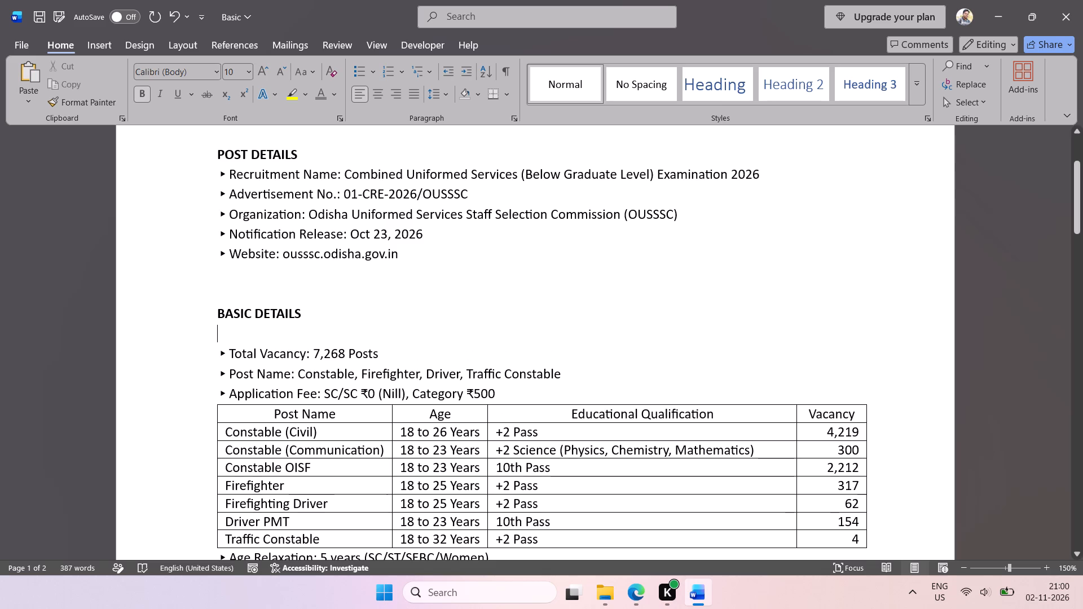
key(ctrl+v)
scroll(368, 324, down, 1)
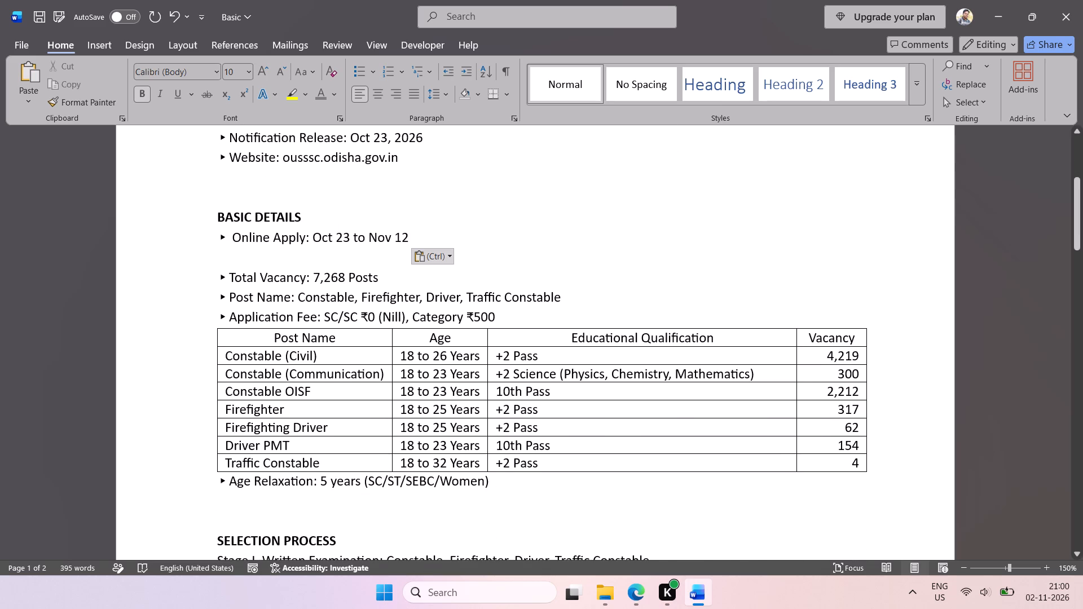
key(BackSpace)
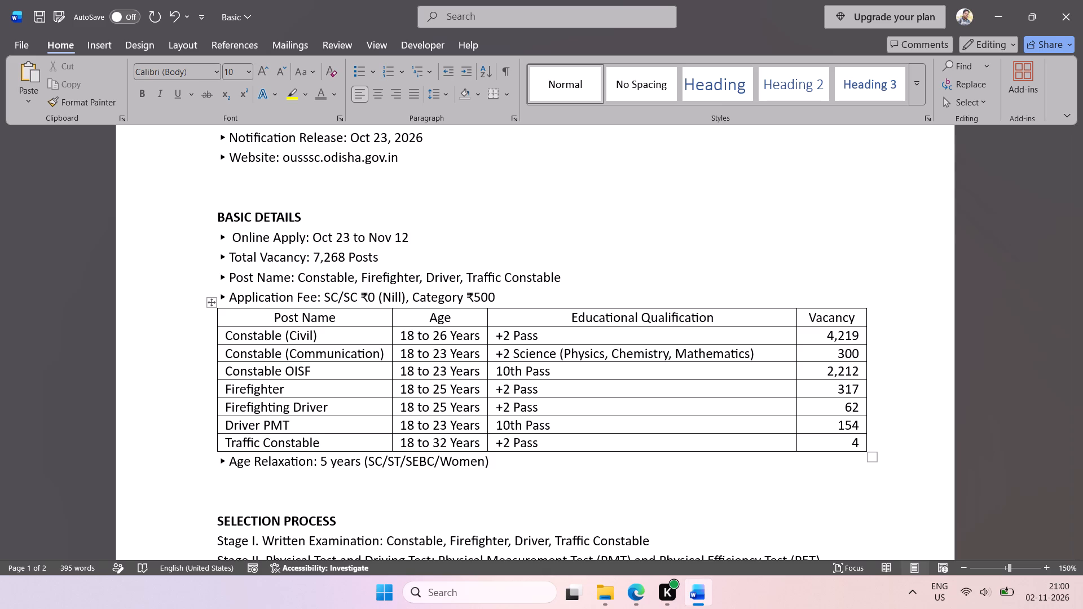
Add the note "+2 Science PCM: Physics, Chemistry, Mathematics" below the Age Relaxation line, reusing the subject list from the table.
drag(761, 353, 560, 359)
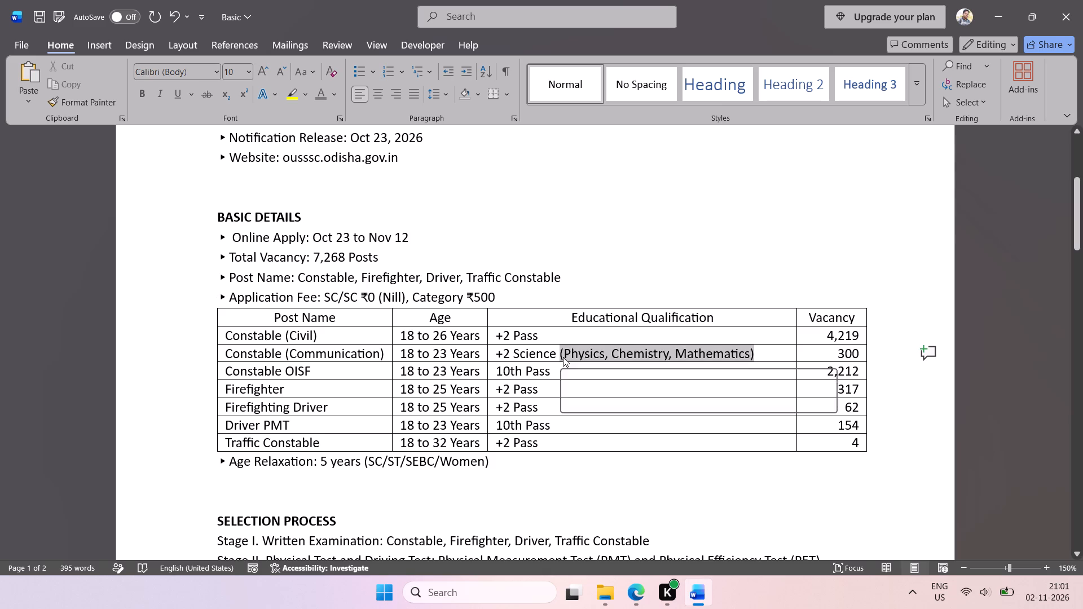
key(ctrl+c)
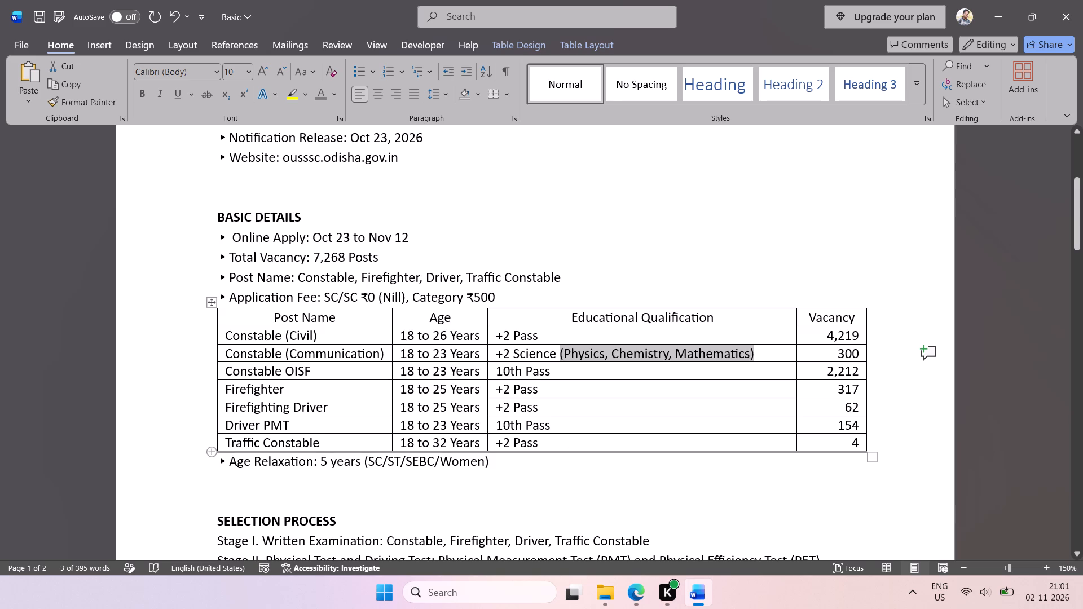
click(222, 478)
key(ctrl+v)
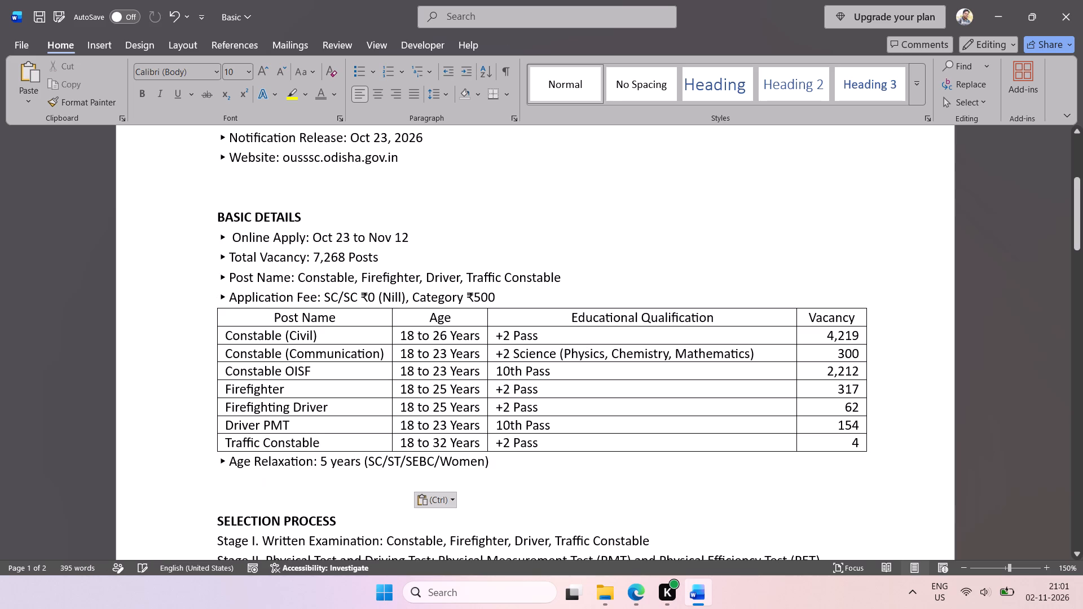
click(218, 483)
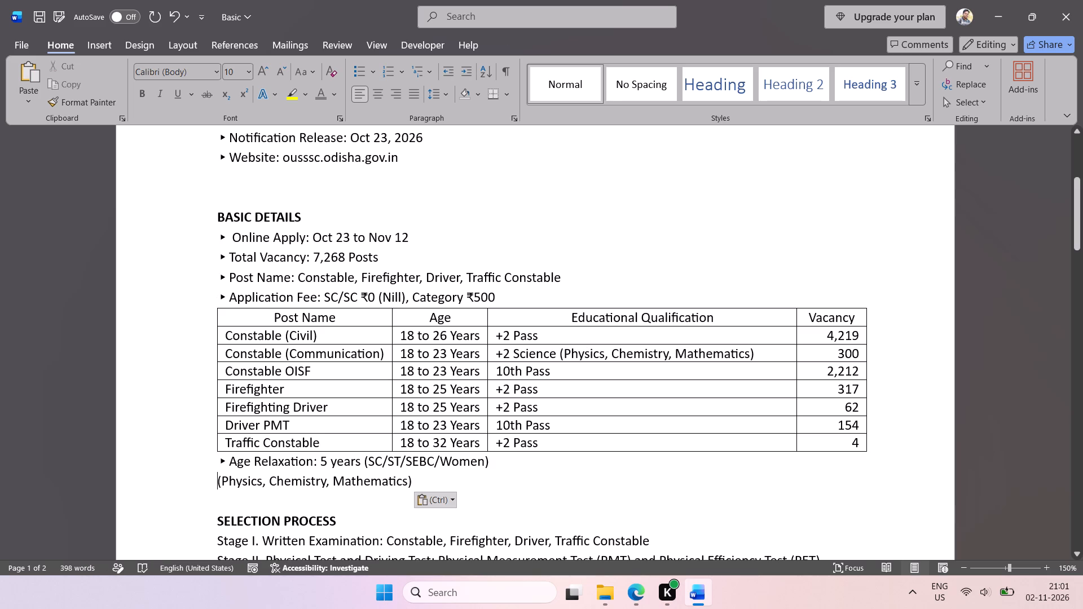
text(+2 Science P)
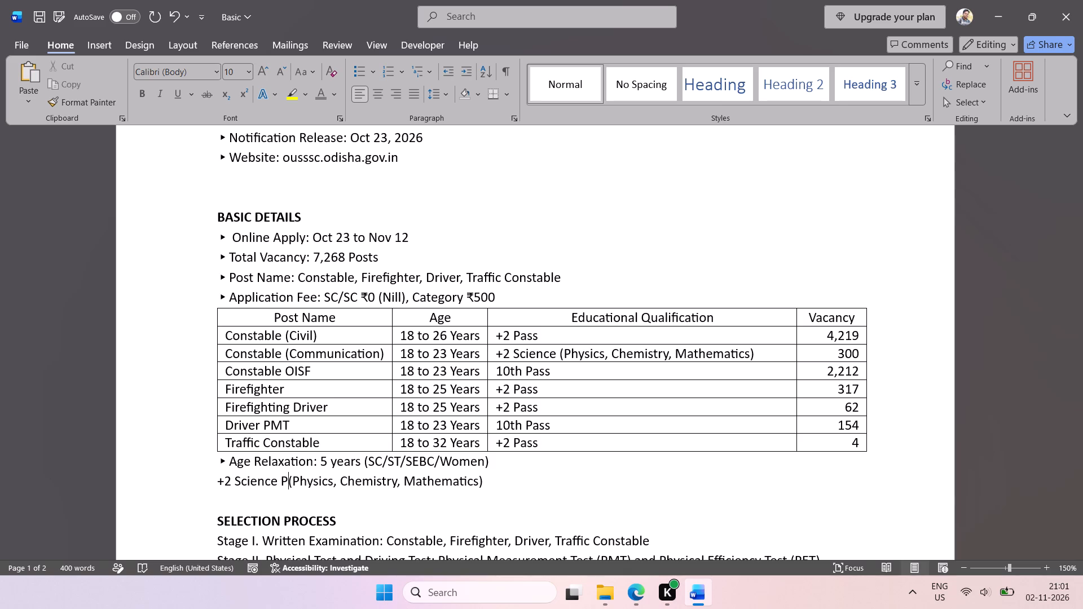
text(CM:)
key(space)
click(320, 483)
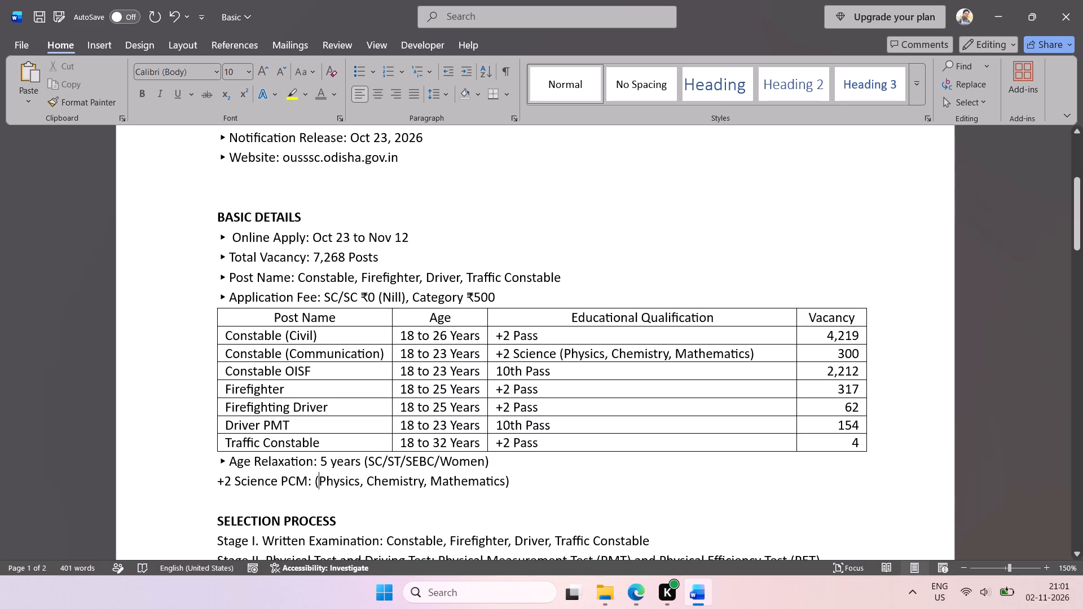
key(BackSpace)
click(523, 491)
key(BackSpace)
Colour the "+2 Science PCM: Physics, Chemistry, Mathematics" note below the Age Relaxation line grey.
drag(511, 484, 425, 492)
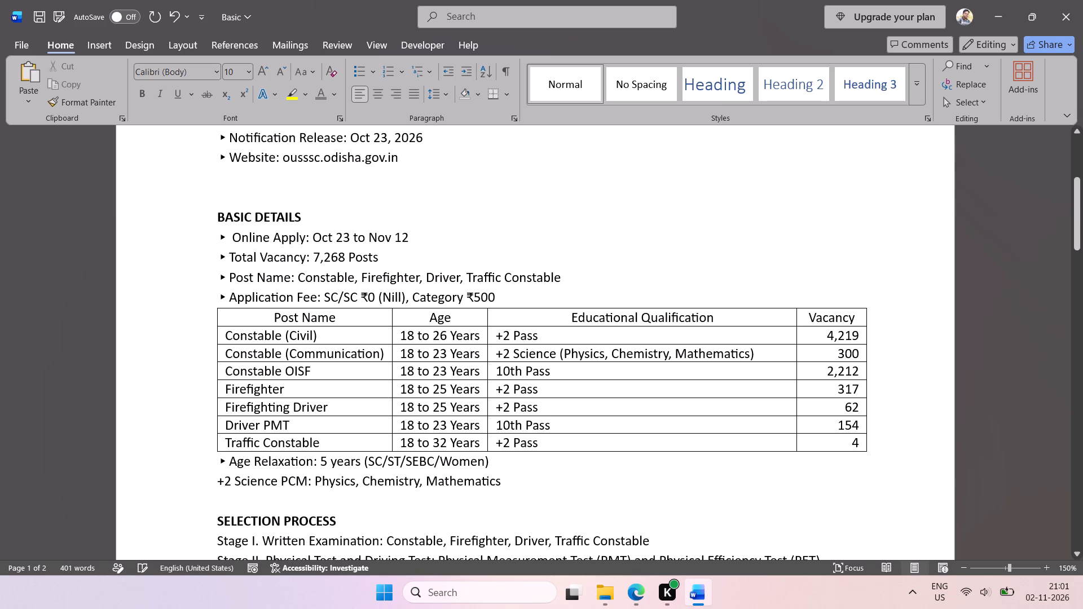
drag(425, 492, 213, 489)
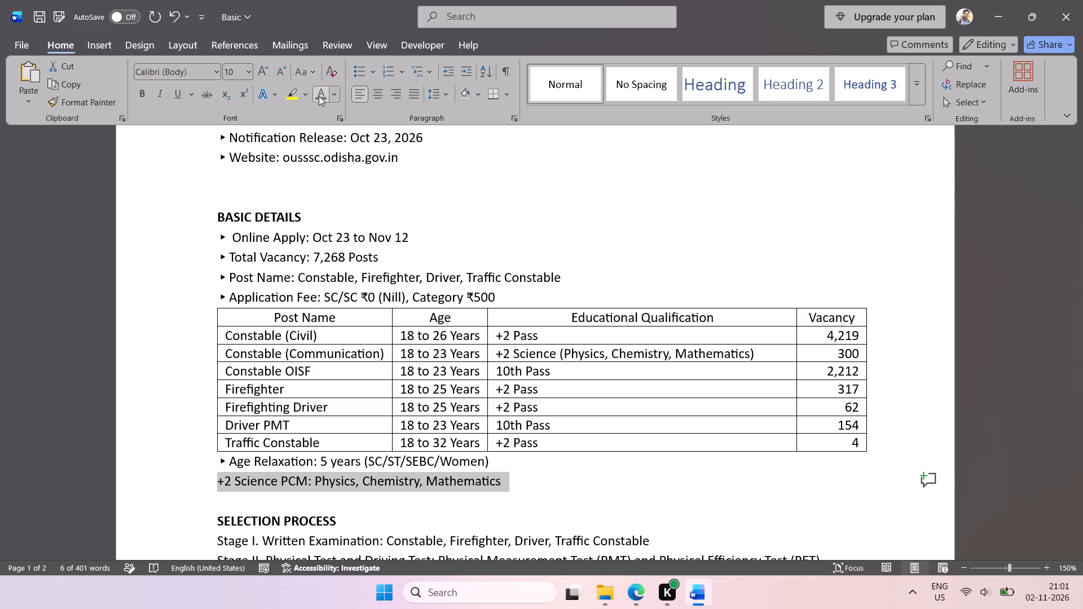
click(319, 96)
Replace the bracketed subject list in the Constable (Communication) row's qualification with PCM, so it reads "+2 Science PCM".
click(754, 355)
drag(772, 355, 617, 363)
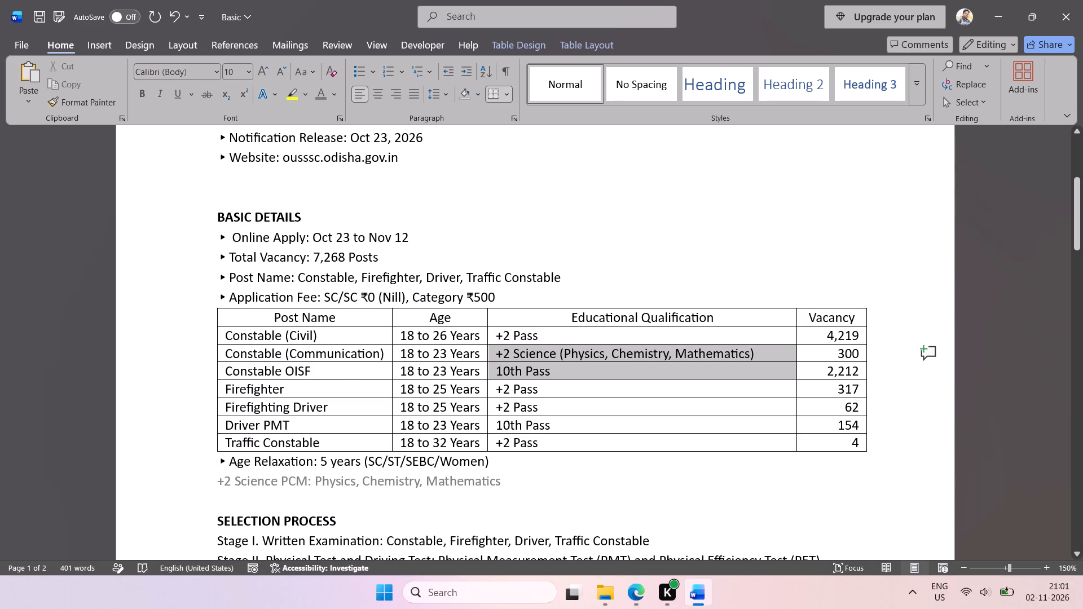
drag(617, 363, 600, 351)
click(754, 353)
click(763, 351)
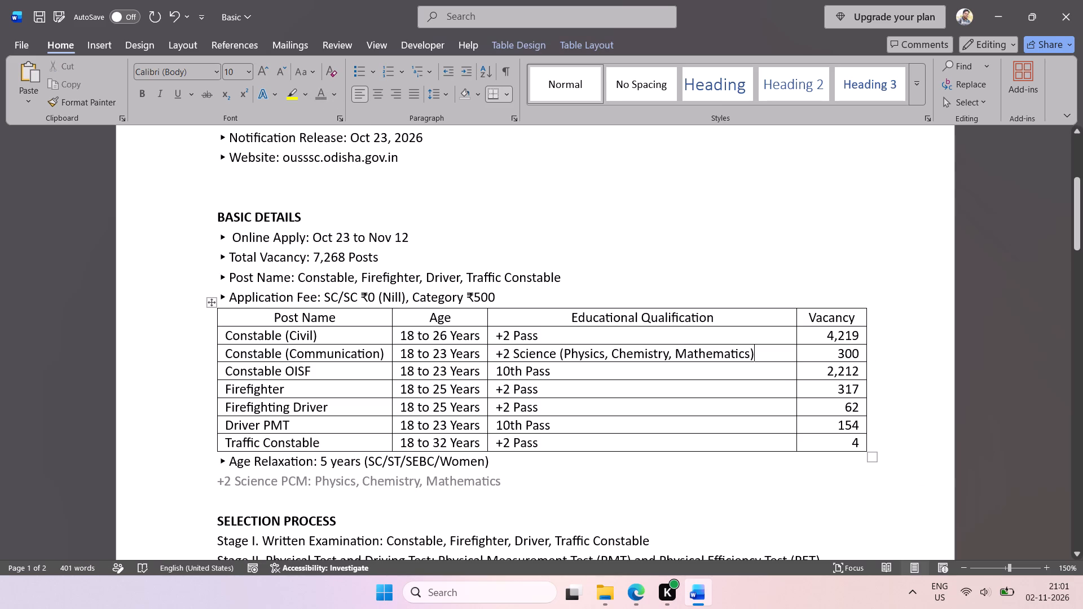
drag(768, 356, 597, 355)
key(BackSpace)
key(BackSpace)
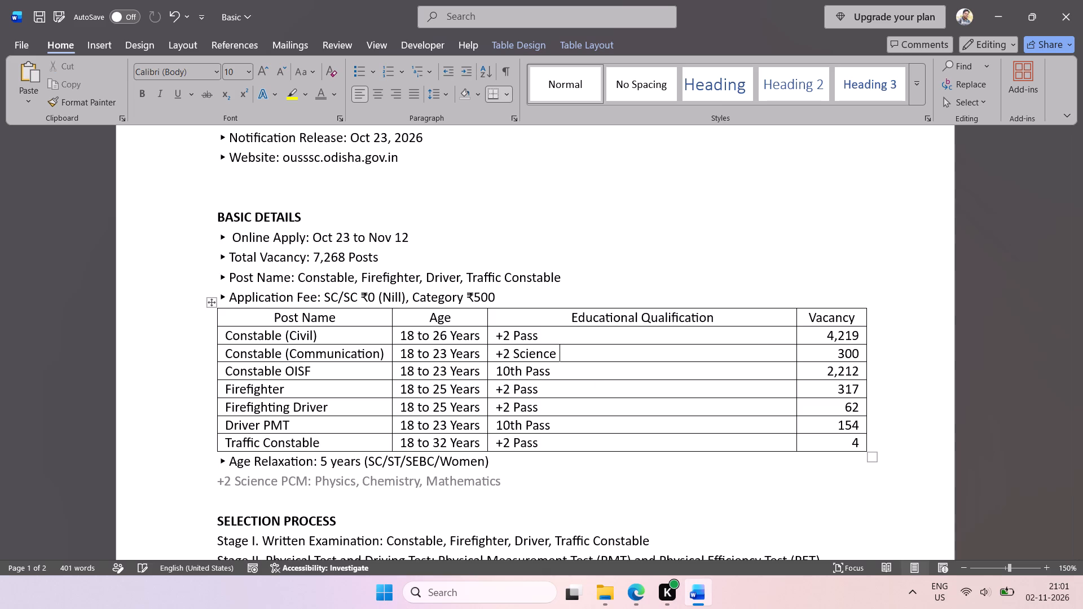
text(PCM)
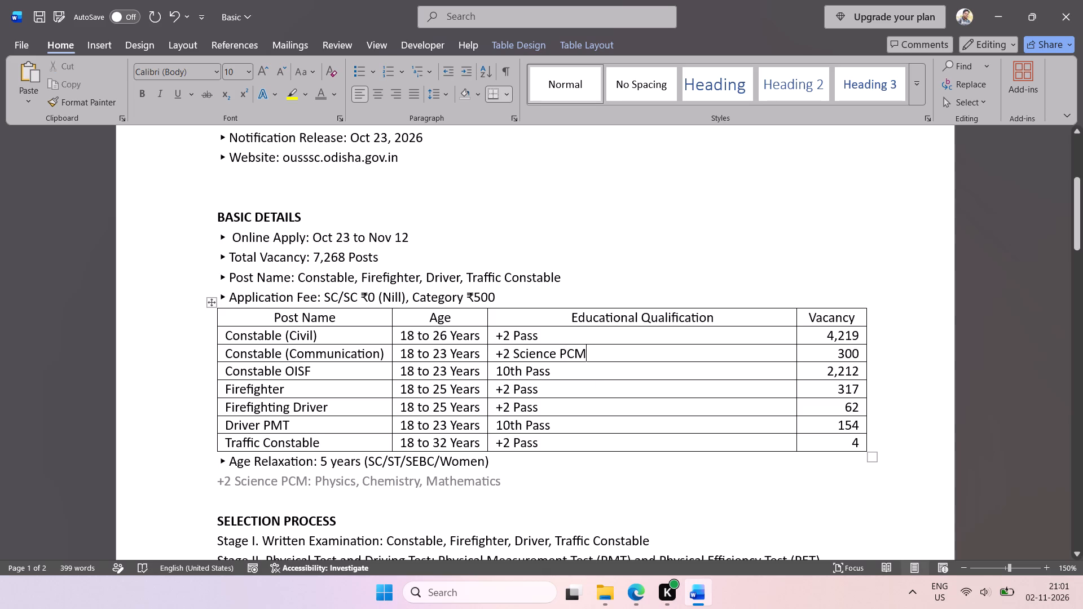
Narrow the Educational Qualification and Vacancy columns of the posts table to fit their contents, and save the document.
drag(796, 323, 660, 330)
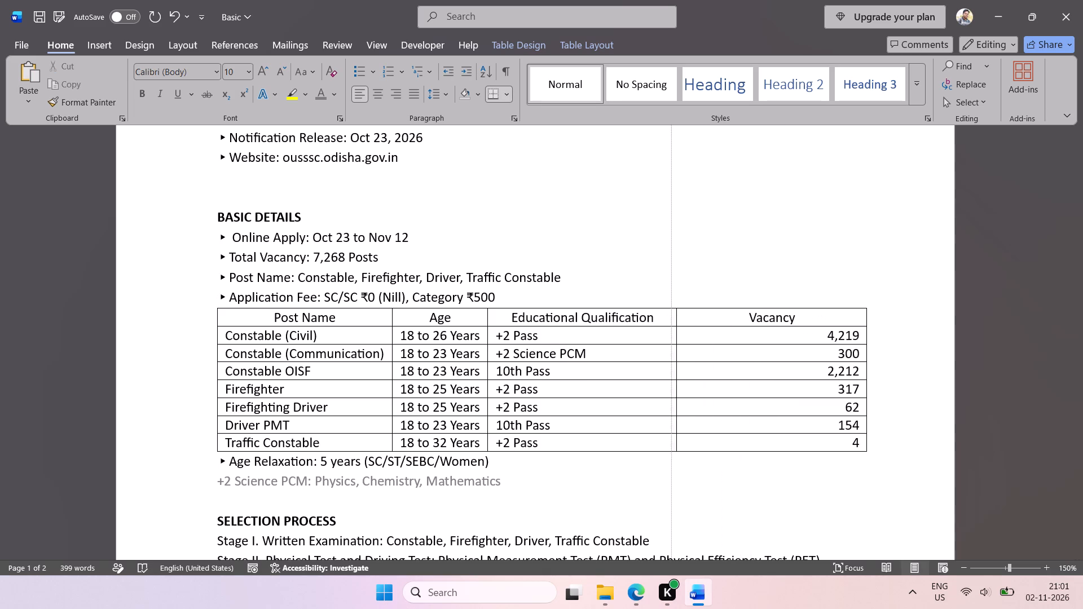
drag(660, 330, 672, 330)
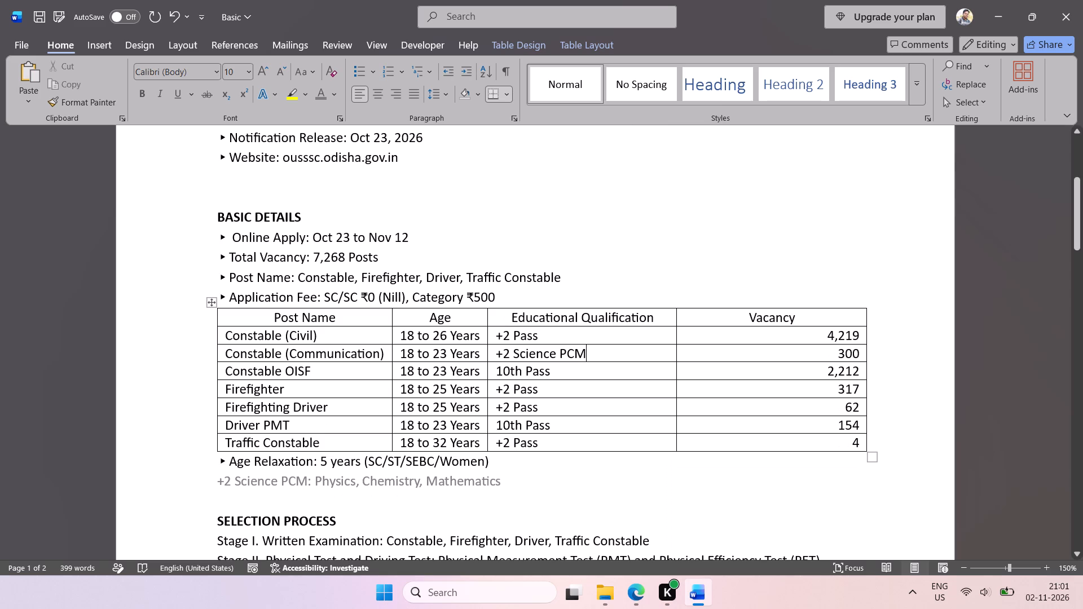
drag(866, 350, 798, 351)
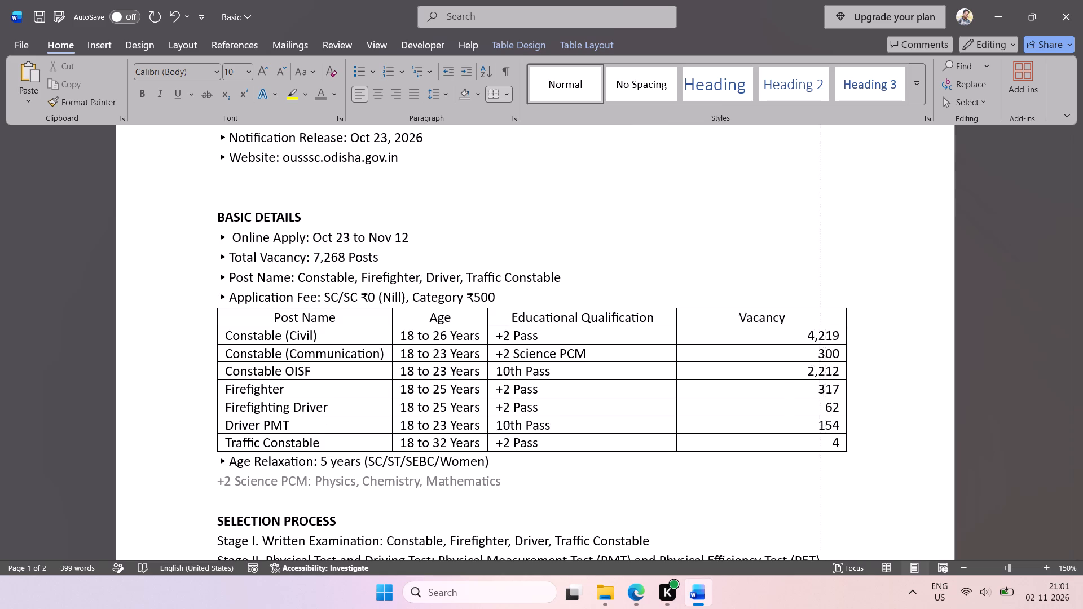
drag(798, 351, 759, 352)
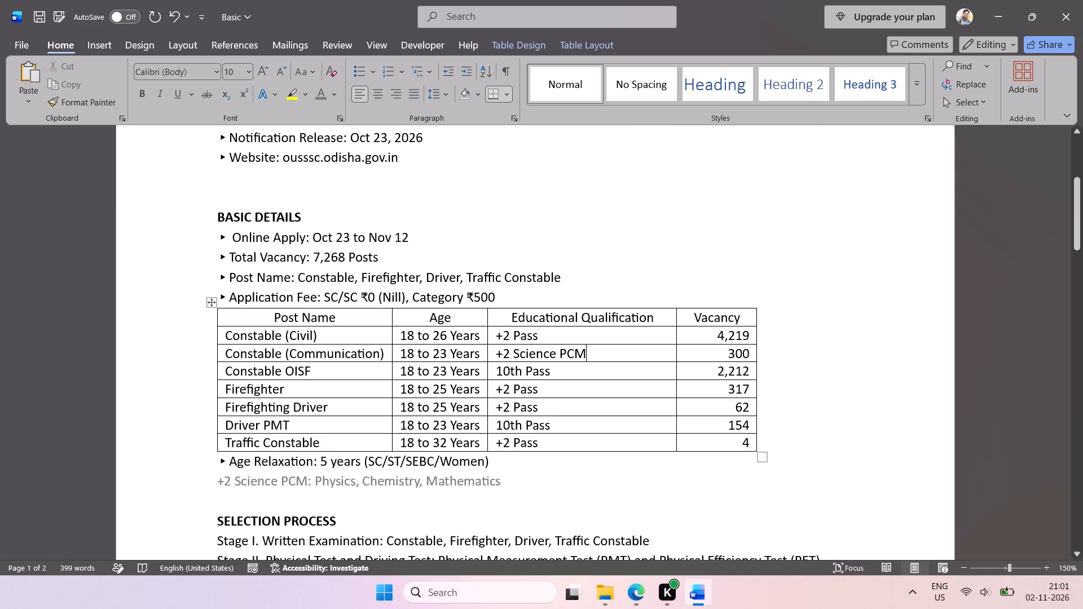
key(ctrl+s)
Remove the extra empty line above the BASIC DETAILS heading, leaving one empty line after the Website line.
scroll(350, 302, down, 1)
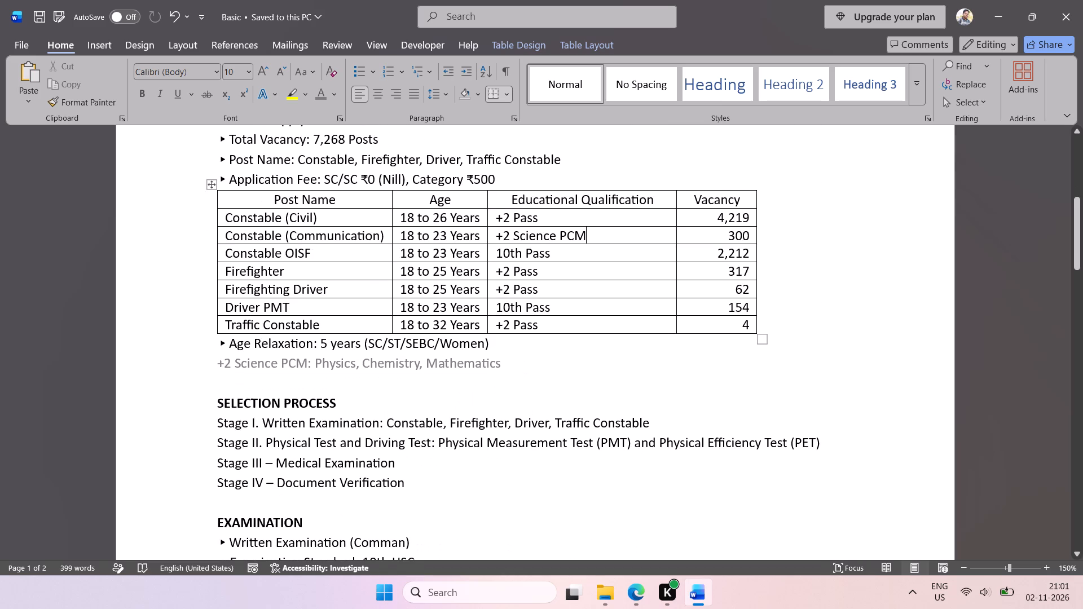
scroll(350, 302, down, 1)
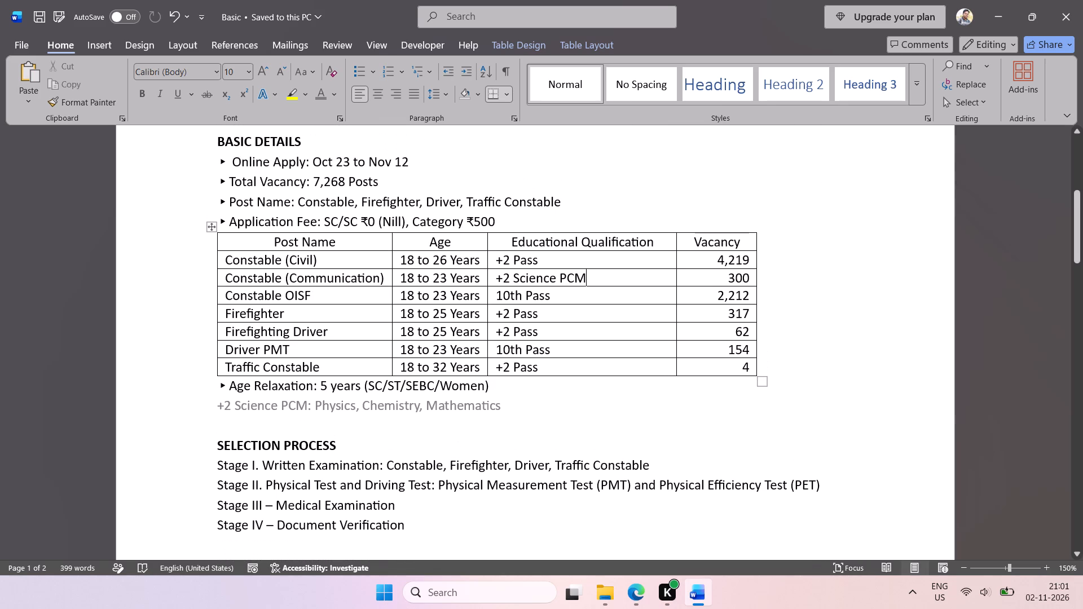
scroll(350, 302, down, 1)
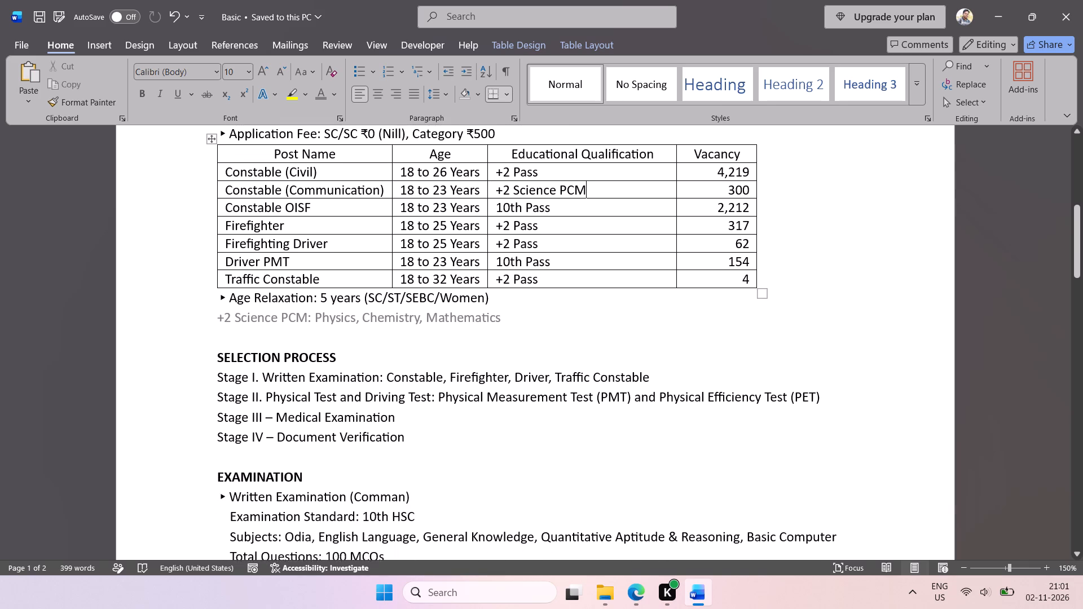
scroll(350, 302, down, 1)
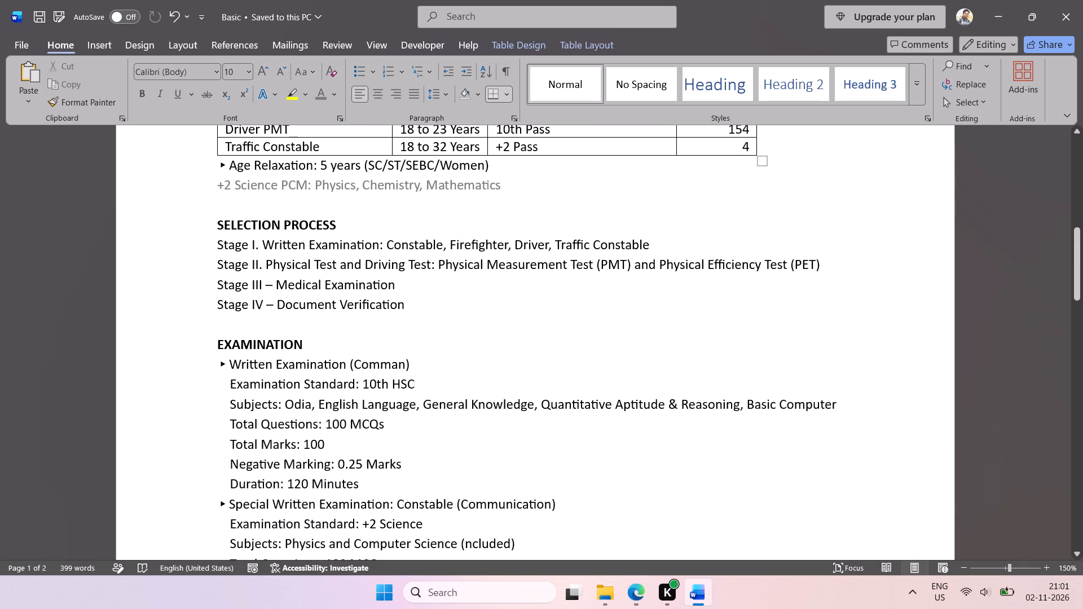
scroll(350, 302, down, 1)
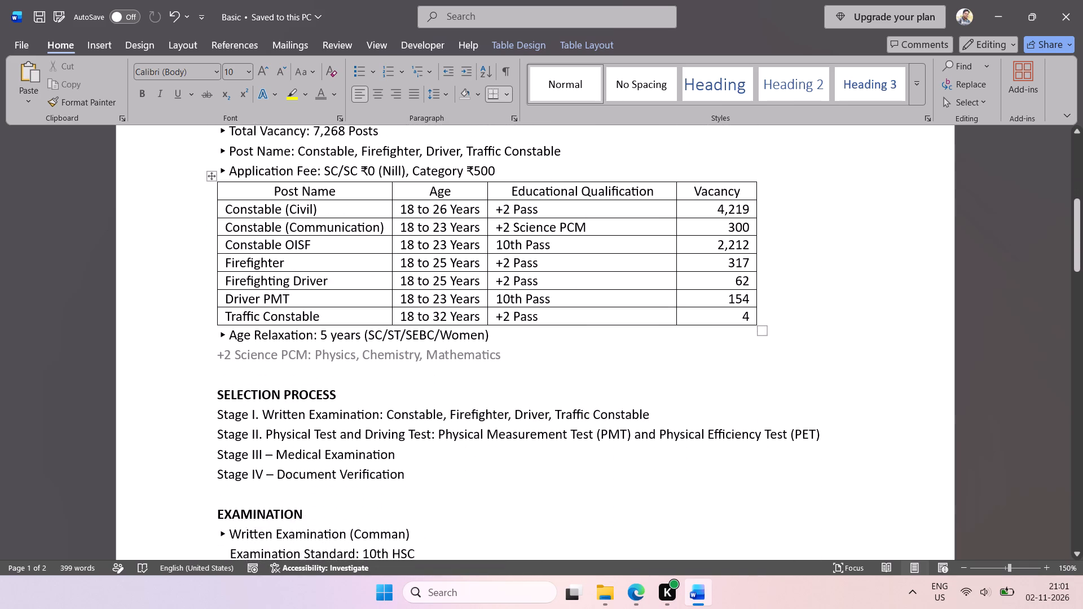
scroll(350, 302, down, 1)
scroll(350, 302, up, 4)
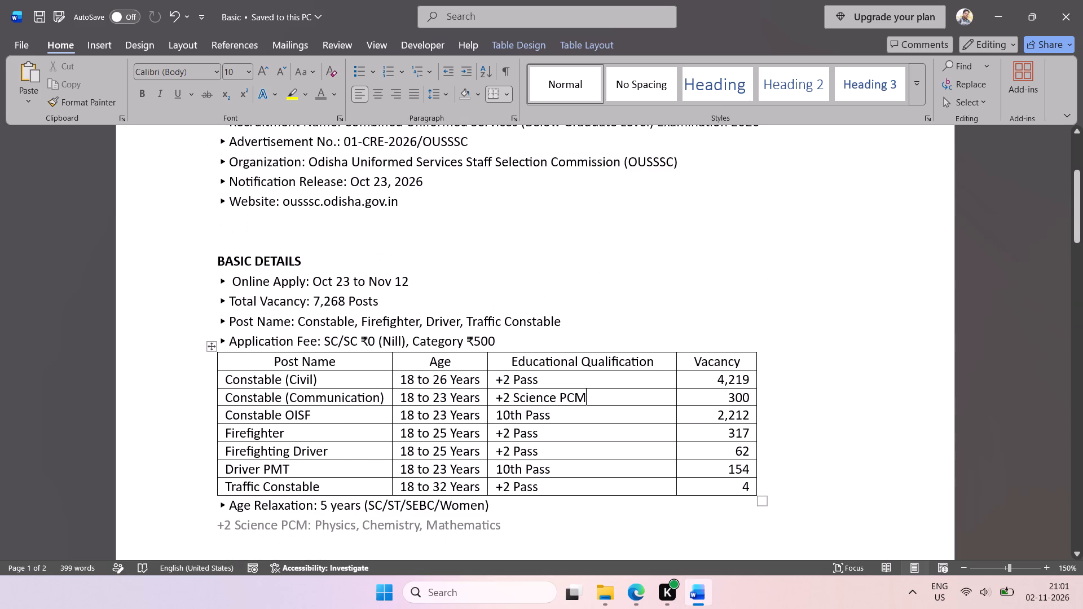
click(232, 227)
key(BackSpace)
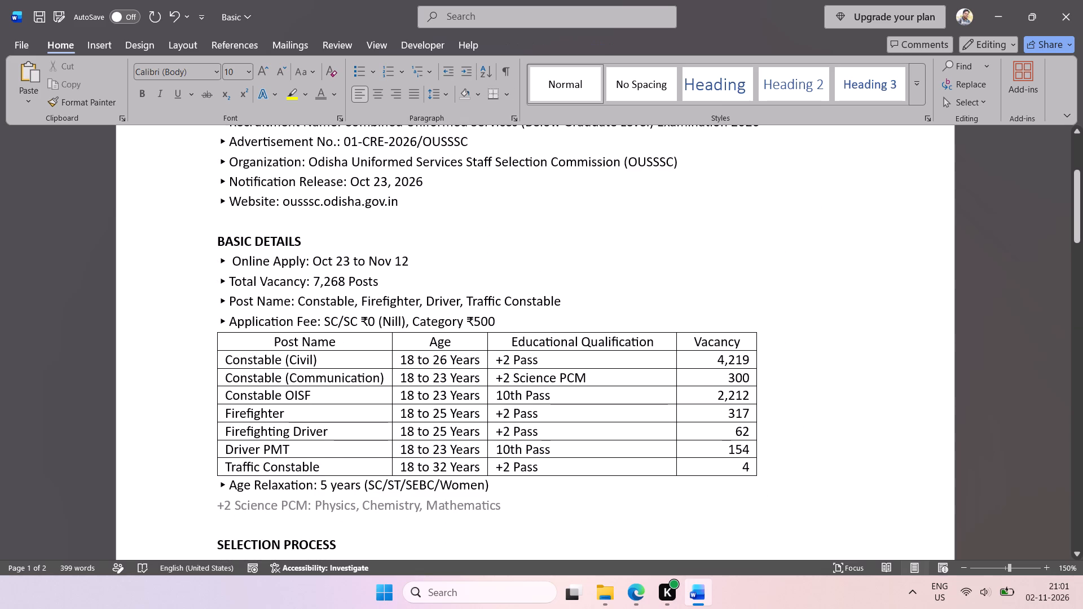
Move the Age Relaxation line from below the posts table to directly beneath the Application Fee line, and save the document.
scroll(355, 379, down, 1)
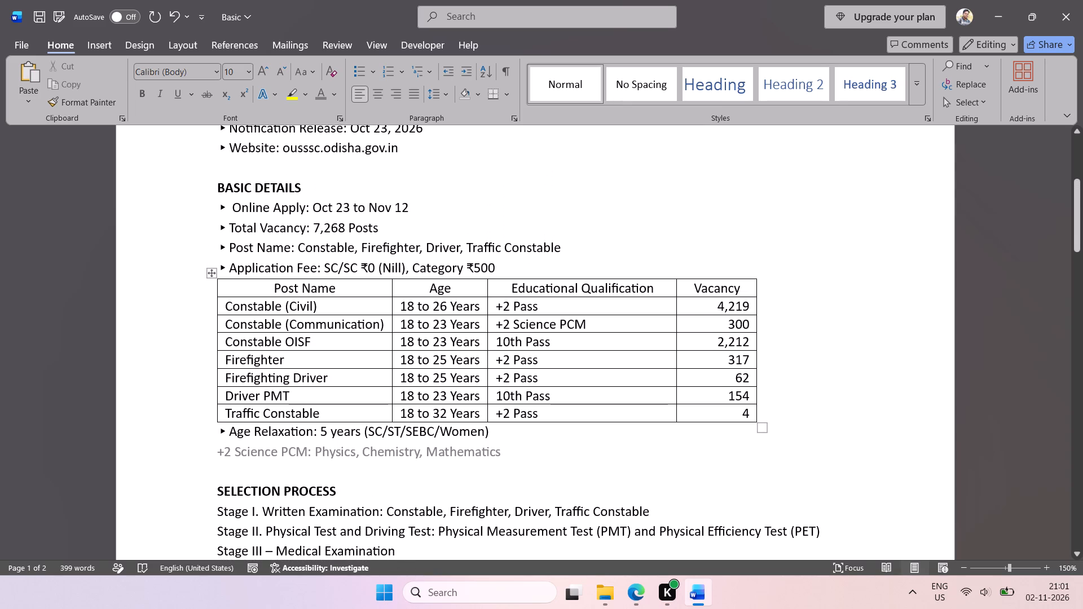
drag(490, 435, 217, 432)
key(ctrl+x)
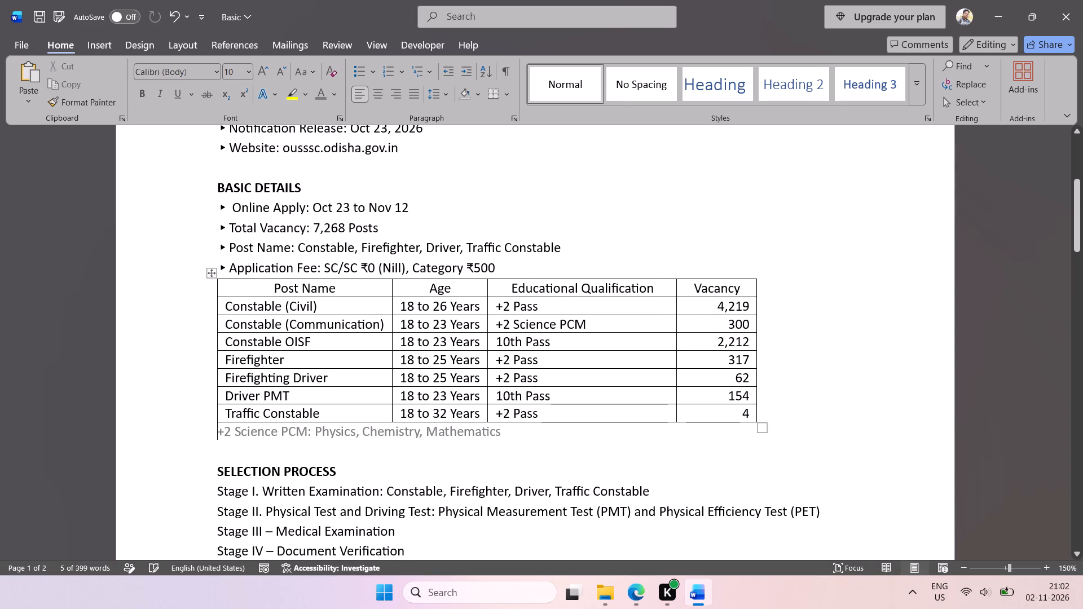
click(503, 271)
key(Return)
key(ctrl+v)
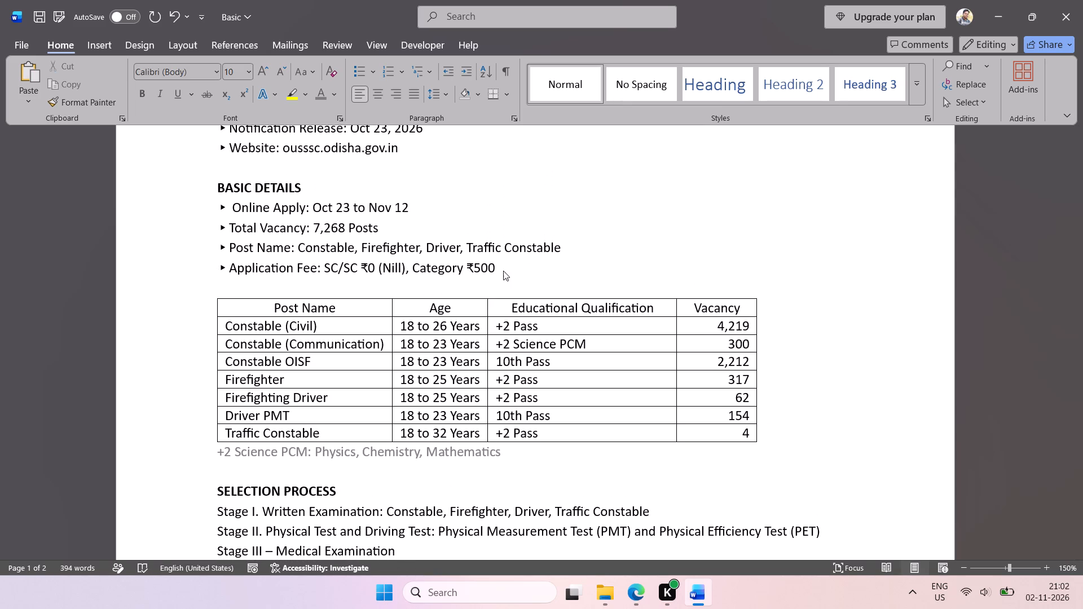
key(BackSpace)
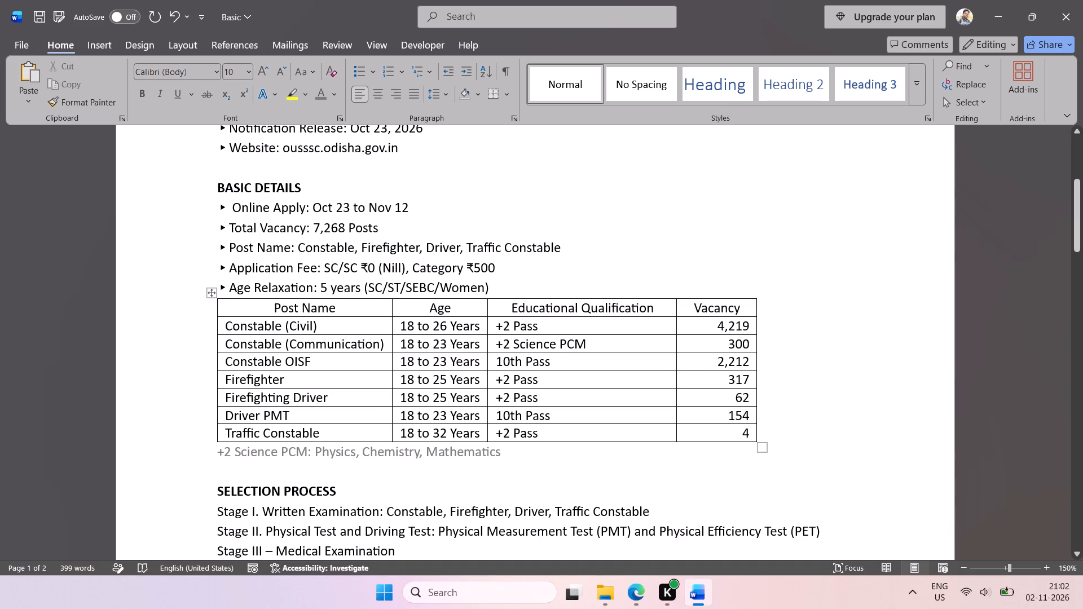
key(ctrl+s)
Review the document's sections from POST DETAILS through the examination and physical test tables to CONTACT.
scroll(305, 446, down, 1)
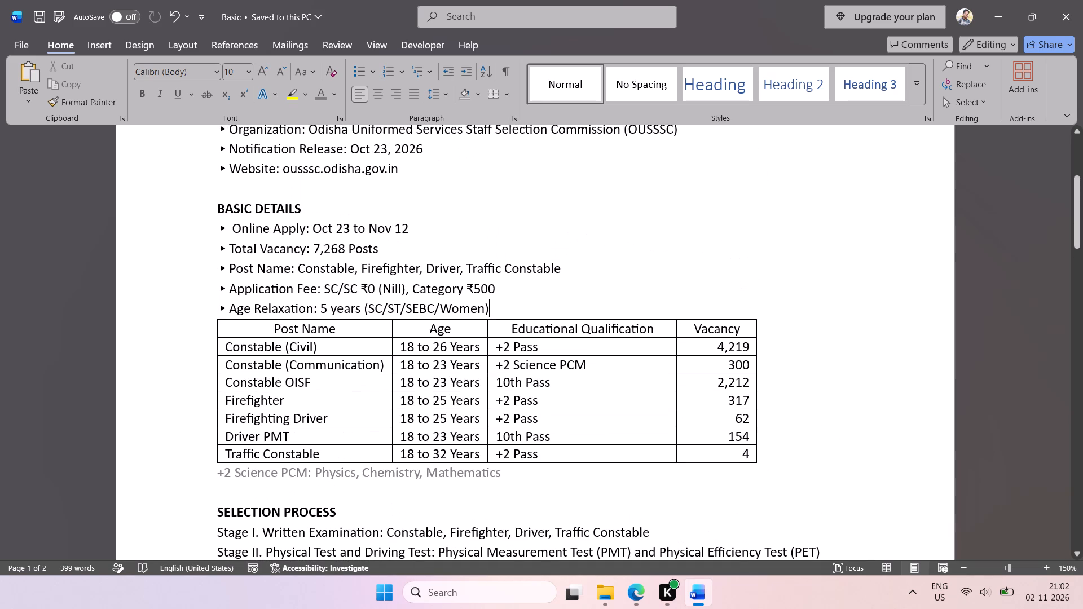
scroll(384, 470, down, 3)
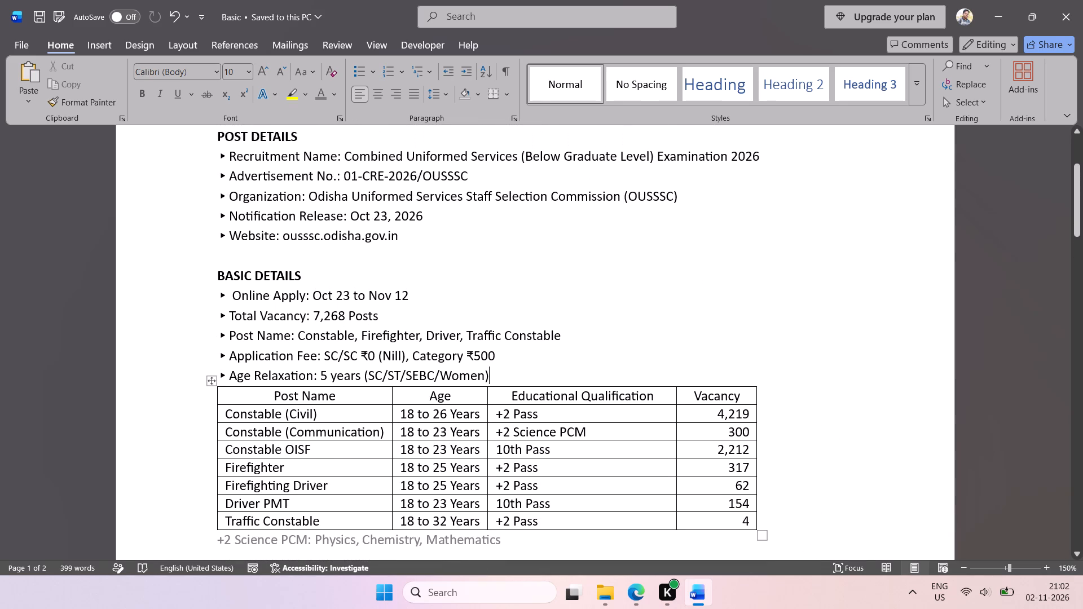
scroll(384, 470, down, 2)
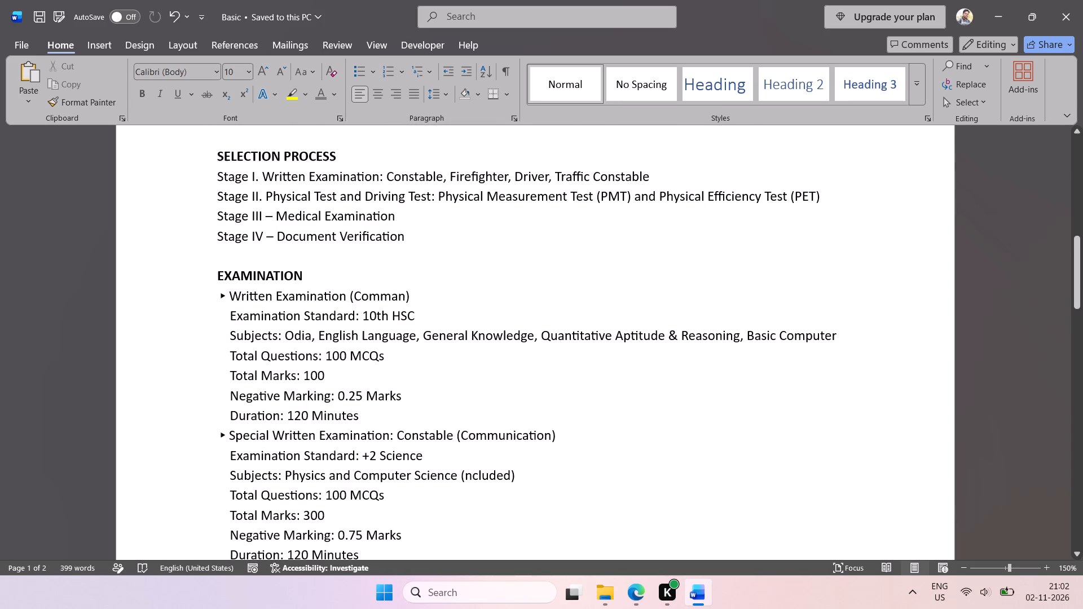
scroll(319, 448, down, 2)
scroll(314, 409, up, 1)
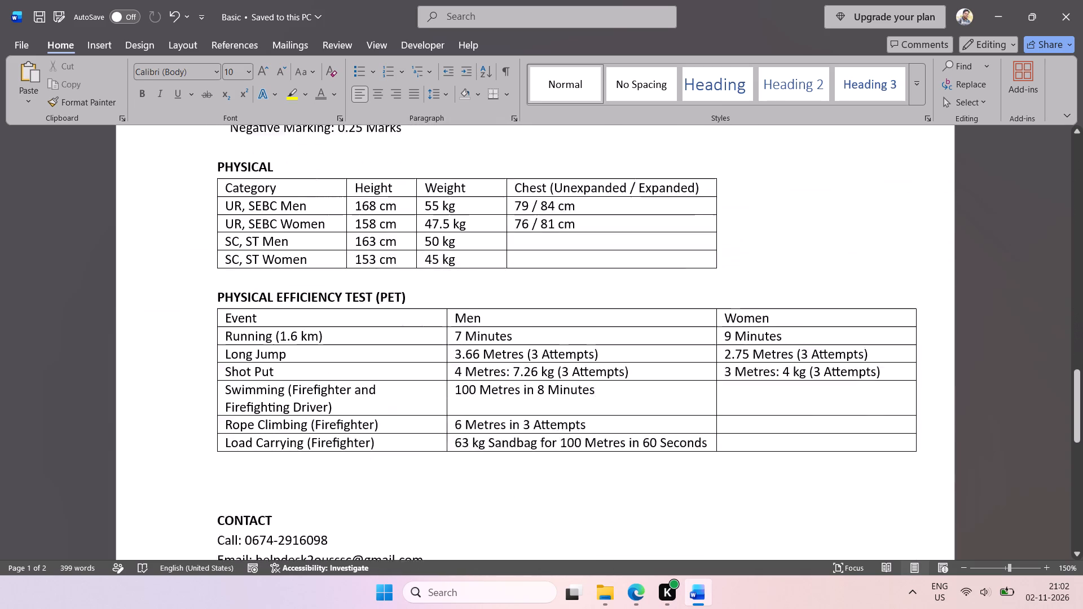
scroll(314, 409, up, 2)
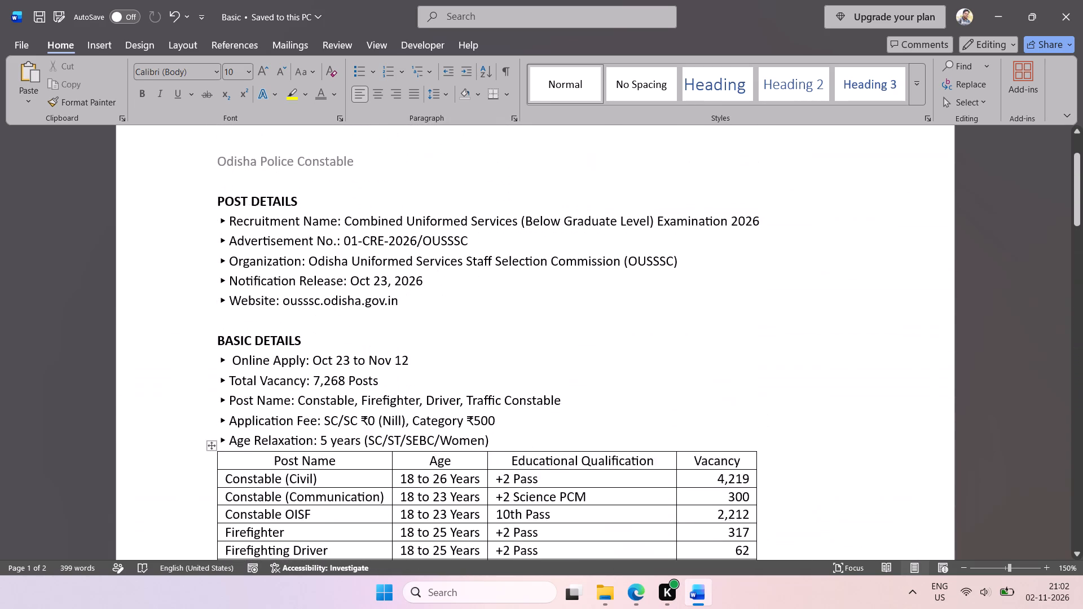
scroll(314, 409, up, 2)
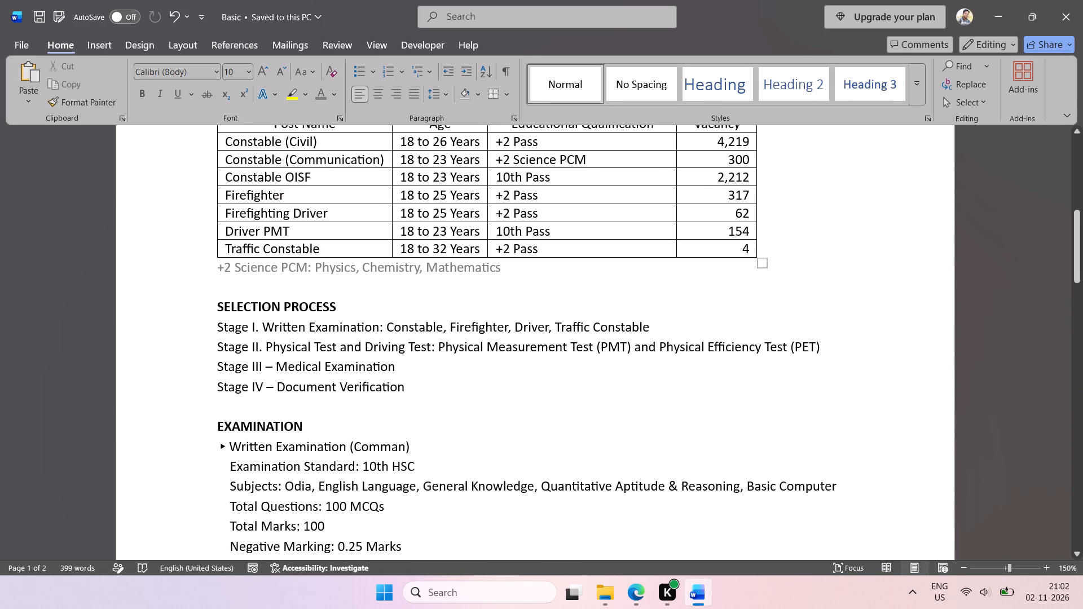
scroll(314, 409, up, 1)
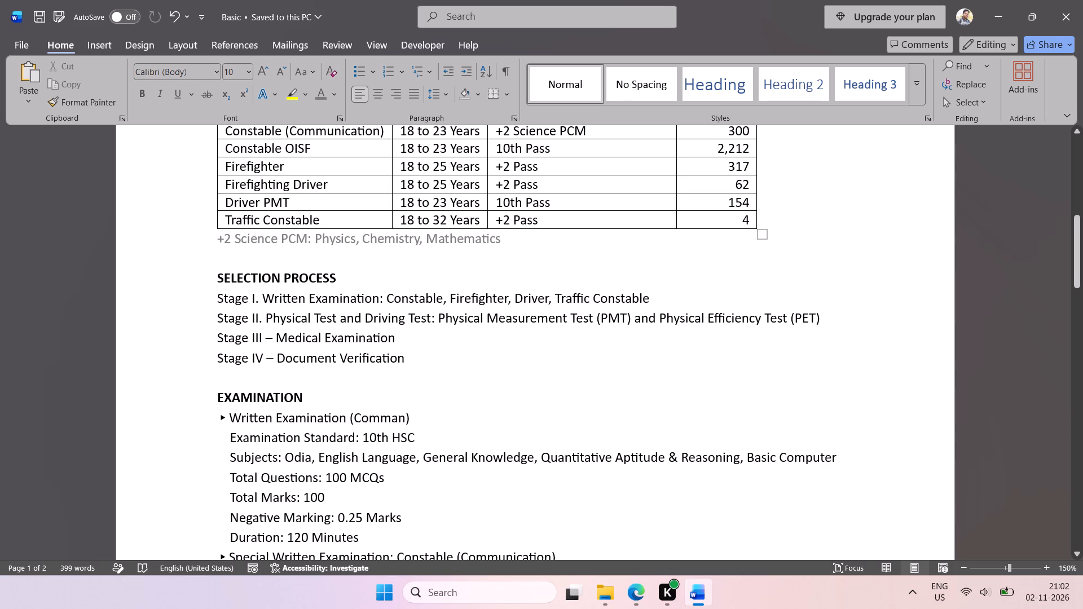
scroll(395, 352, up, 1)
Turn the four stage lines under SELECTION PROCESS into a numbered list aligned with the left text margin.
drag(406, 360, 213, 299)
click(388, 70)
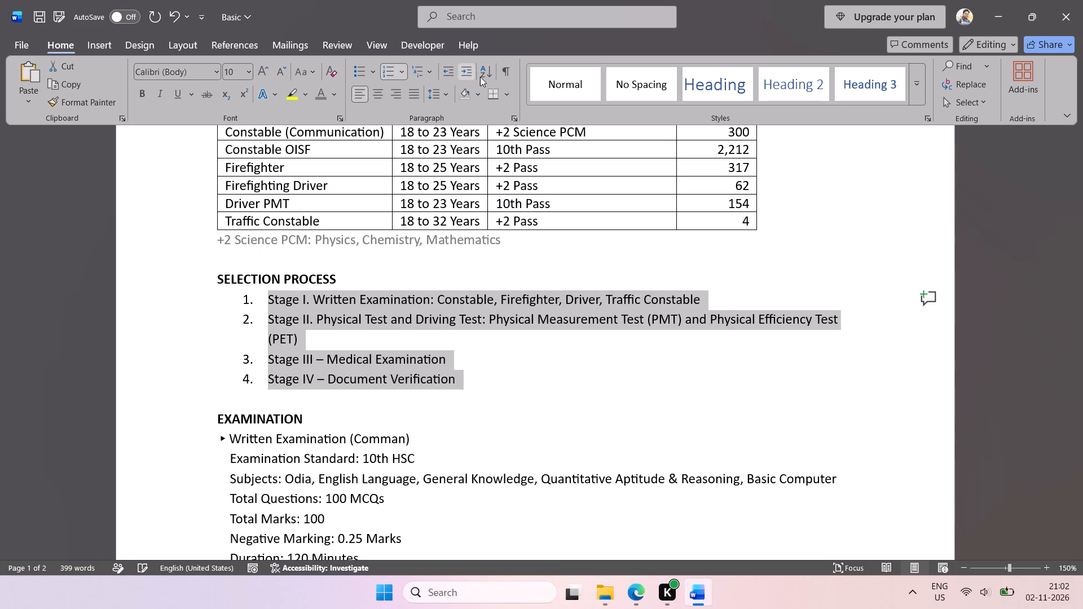
click(451, 72)
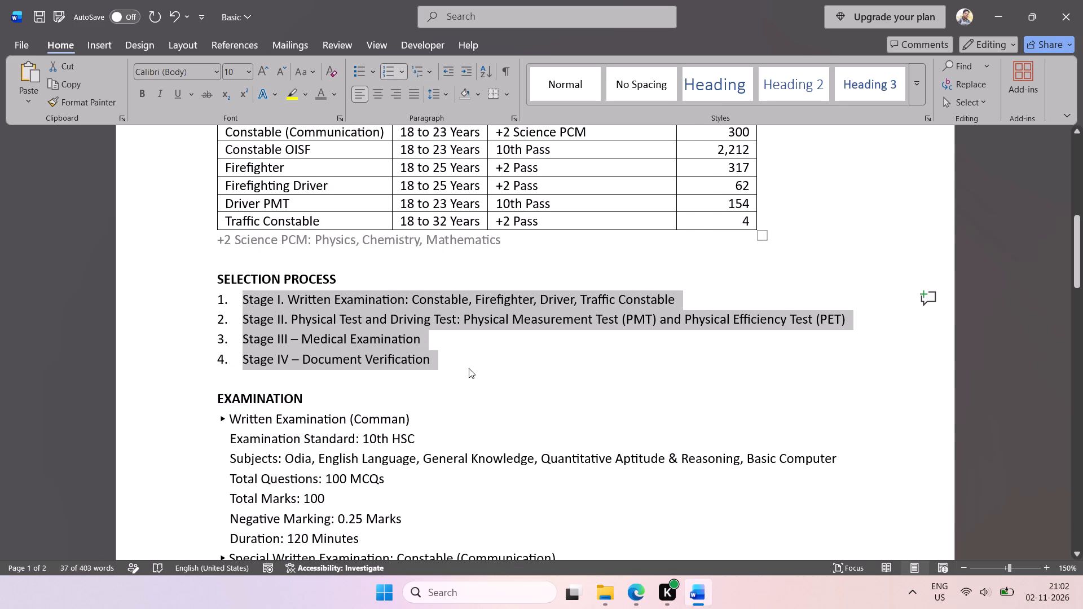
click(469, 368)
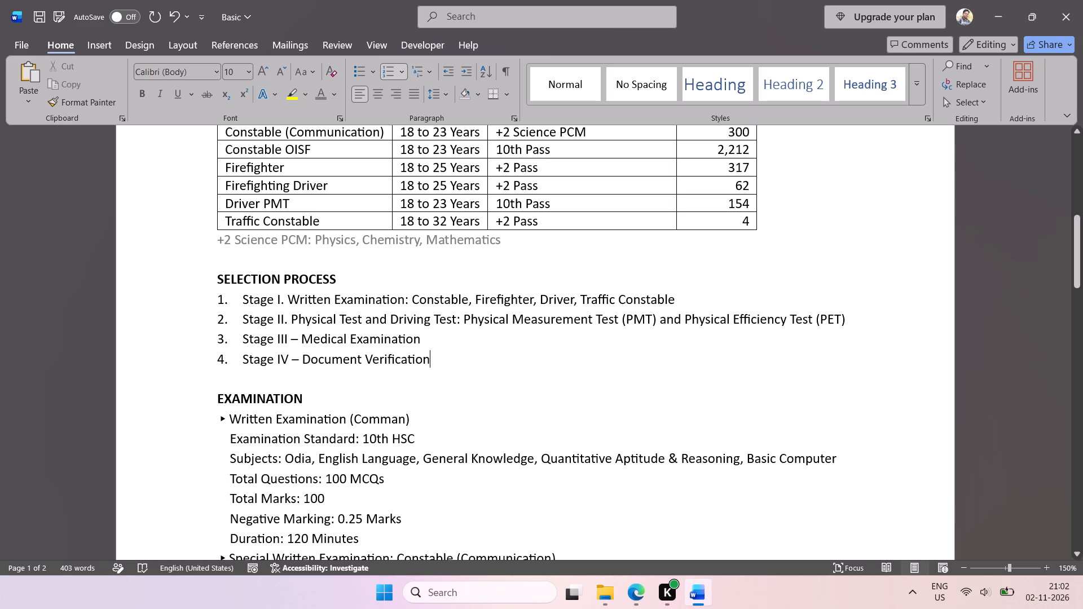
Replace "and" between Physical Measurement Test (PMT) and Physical Efficiency Test (PET) in the Stage II line with a comma, and save.
double_click(673, 315)
key(BackSpace)
key(BackSpace)
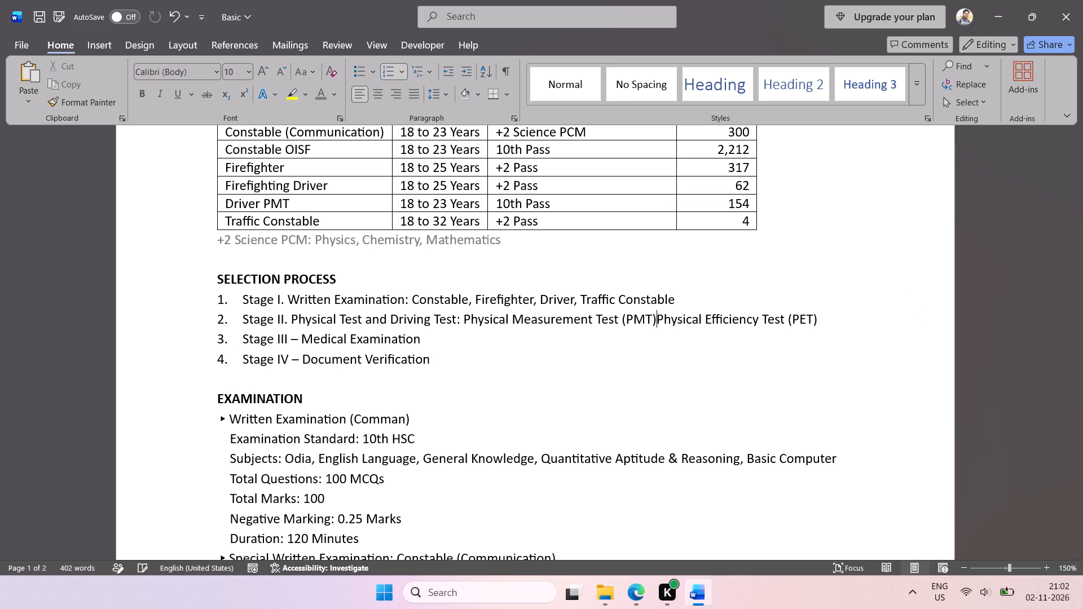
text(,)
key(space)
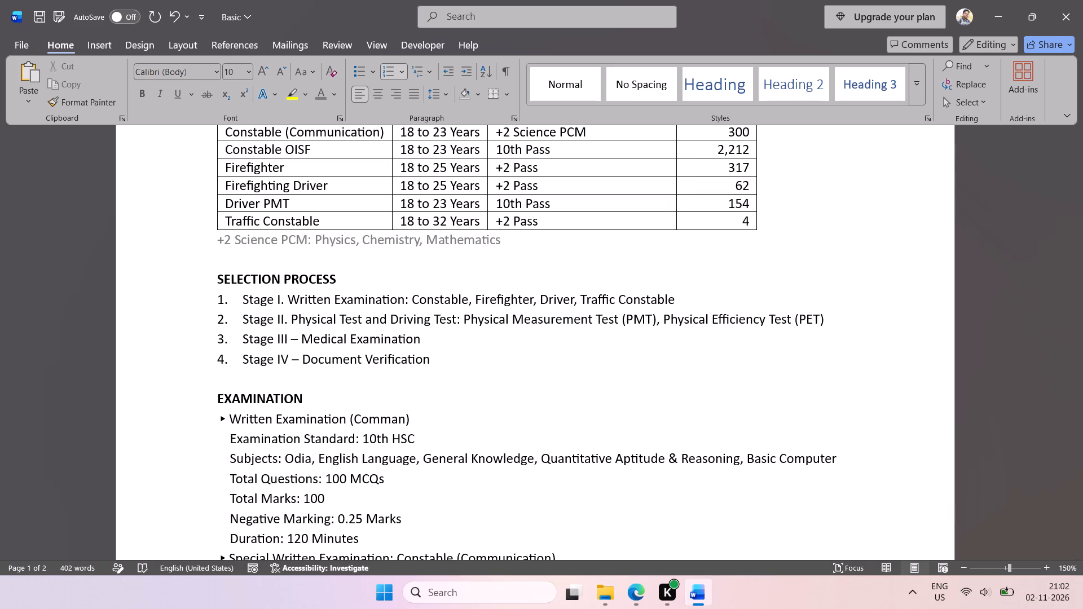
key(ctrl+s)
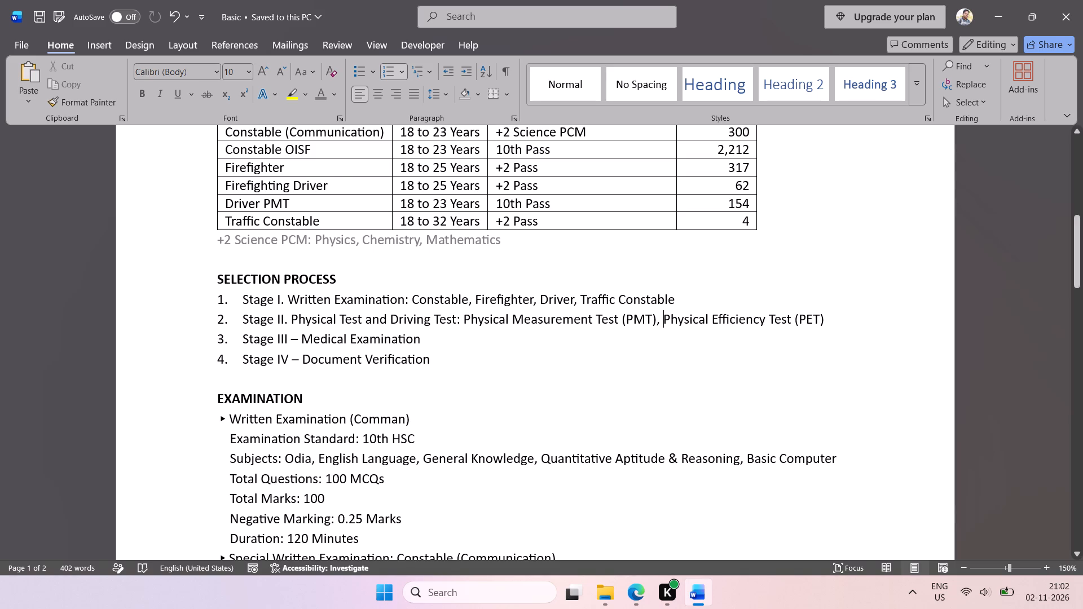
Review the document from the SELECTION PROCESS list through the examination sections and physical test tables to CONTACT.
scroll(397, 355, down, 1)
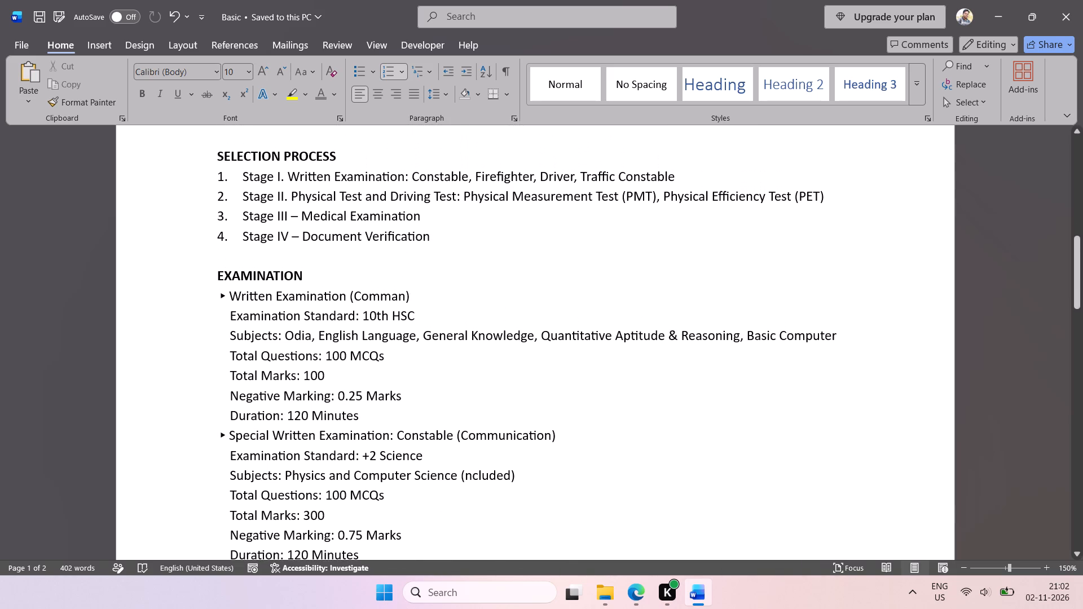
scroll(268, 273, down, 2)
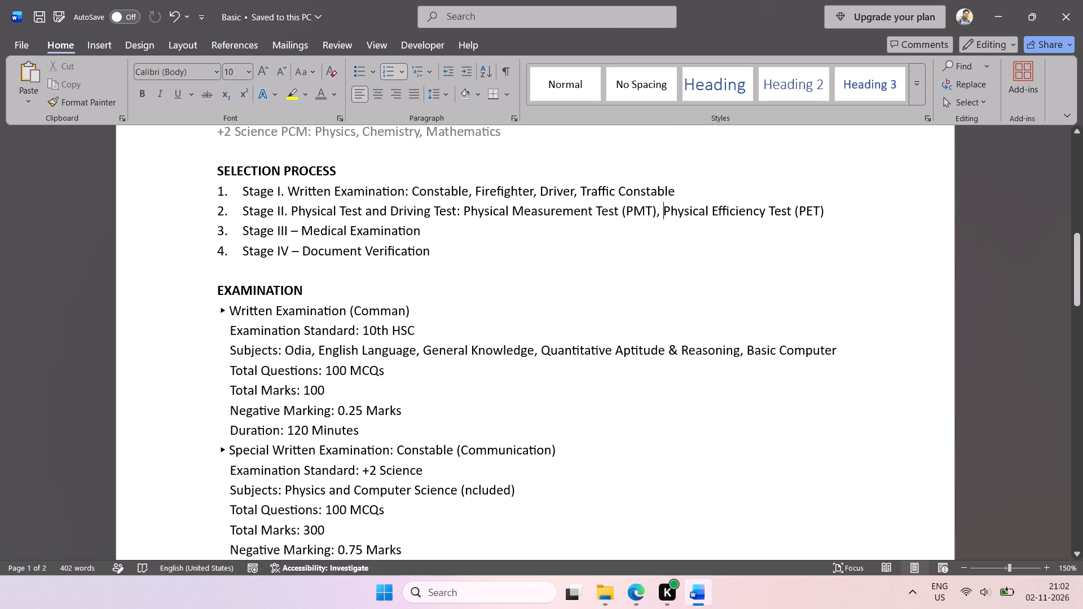
scroll(276, 278, down, 1)
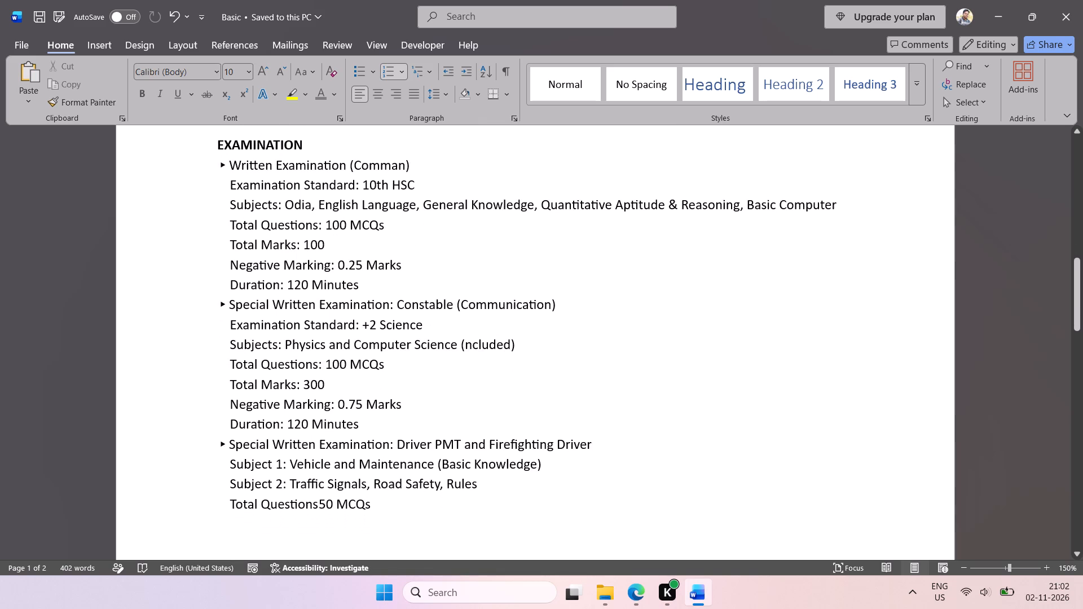
scroll(276, 278, down, 3)
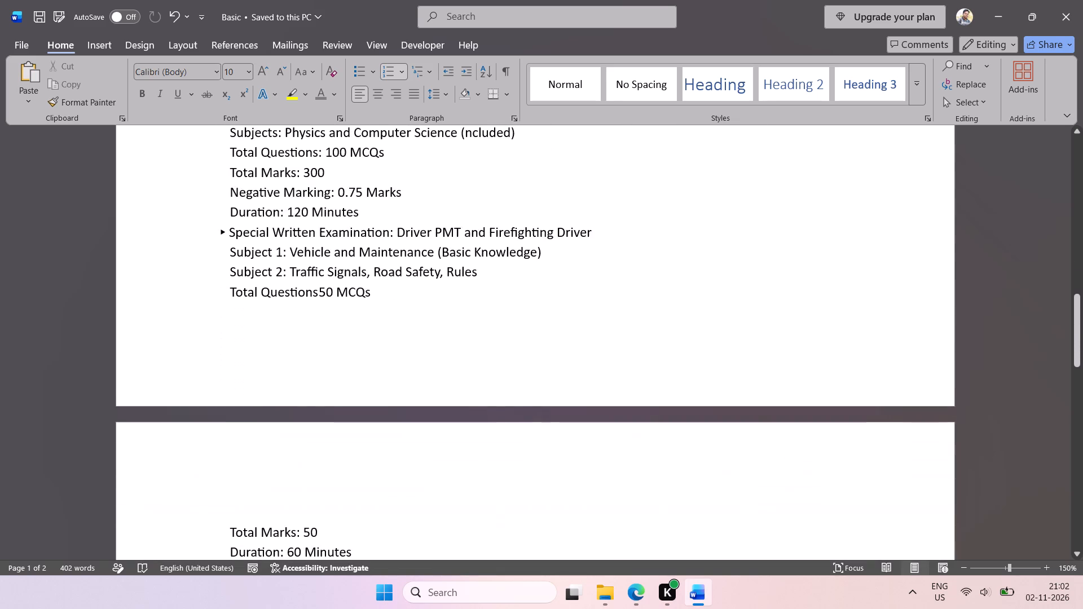
scroll(276, 278, up, 1)
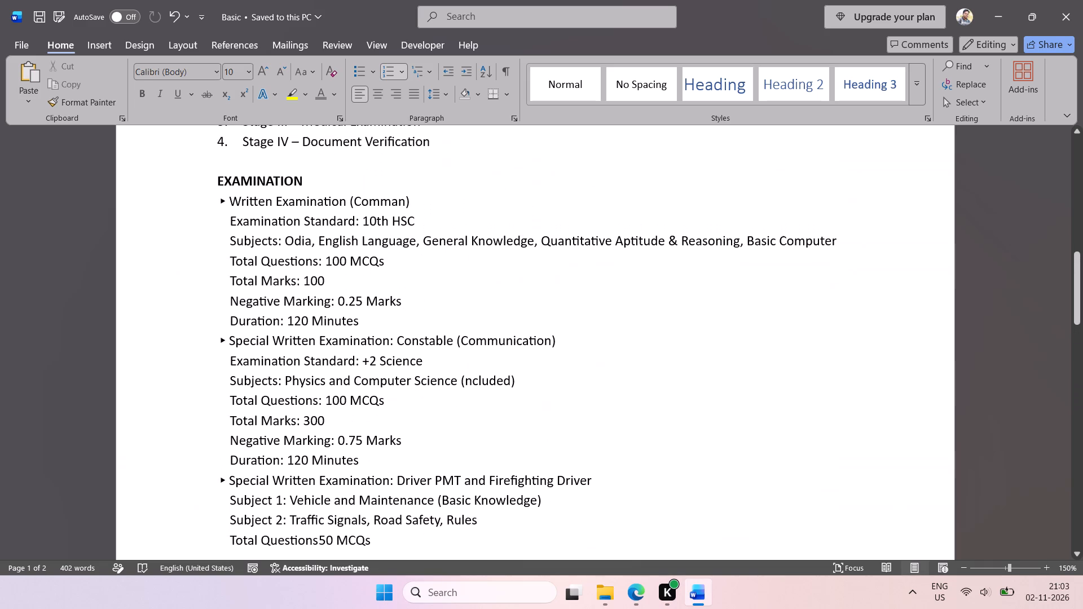
scroll(276, 278, up, 1)
click(215, 192)
scroll(215, 192, down, 1)
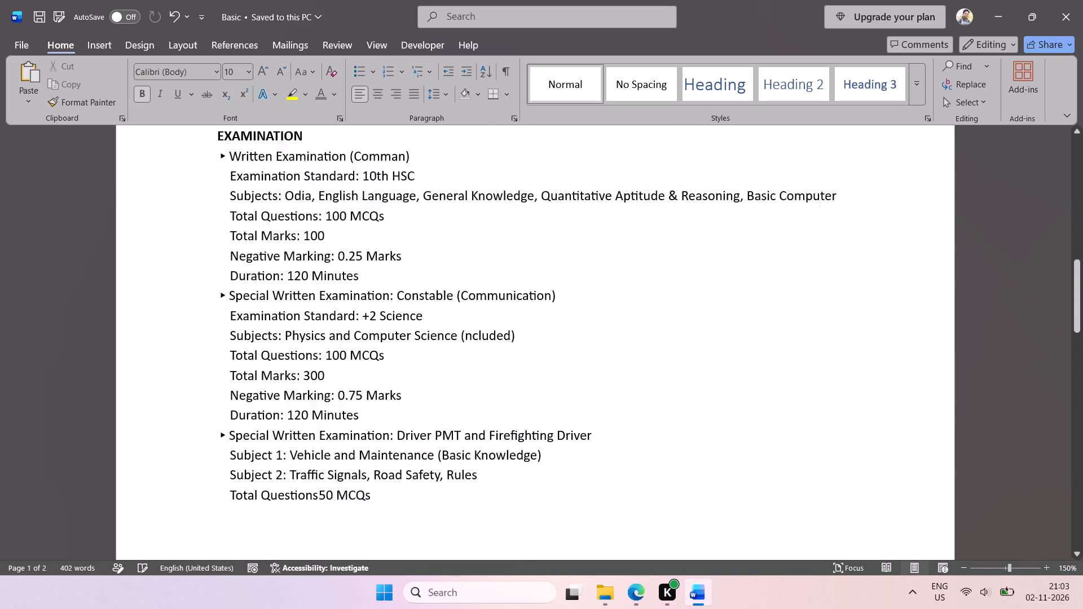
scroll(341, 273, down, 1)
scroll(363, 326, down, 1)
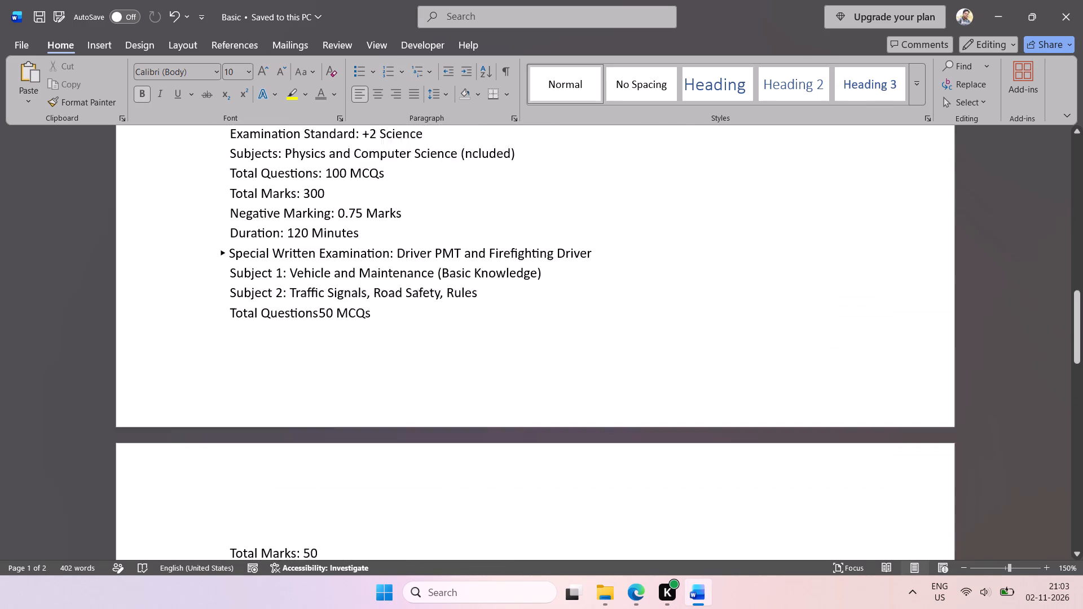
scroll(335, 325, down, 4)
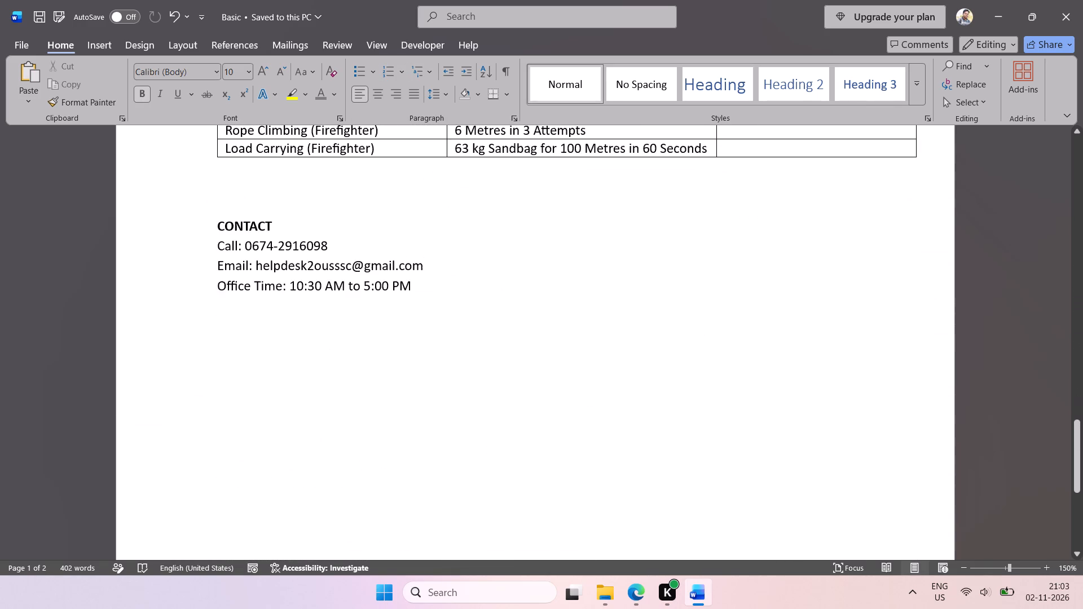
Move the PHYSICAL and PHYSICAL EFFICIENCY TEST (PET) sections with their tables beneath the SELECTION PROCESS list, with a page break before EXAMINATION.
scroll(363, 328, up, 1)
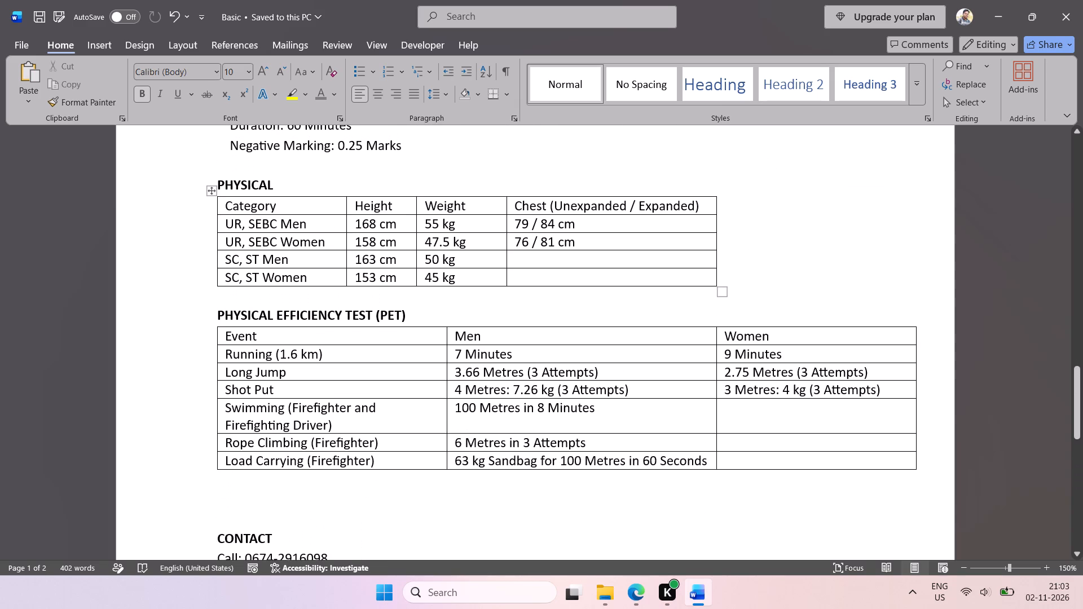
scroll(363, 328, up, 2)
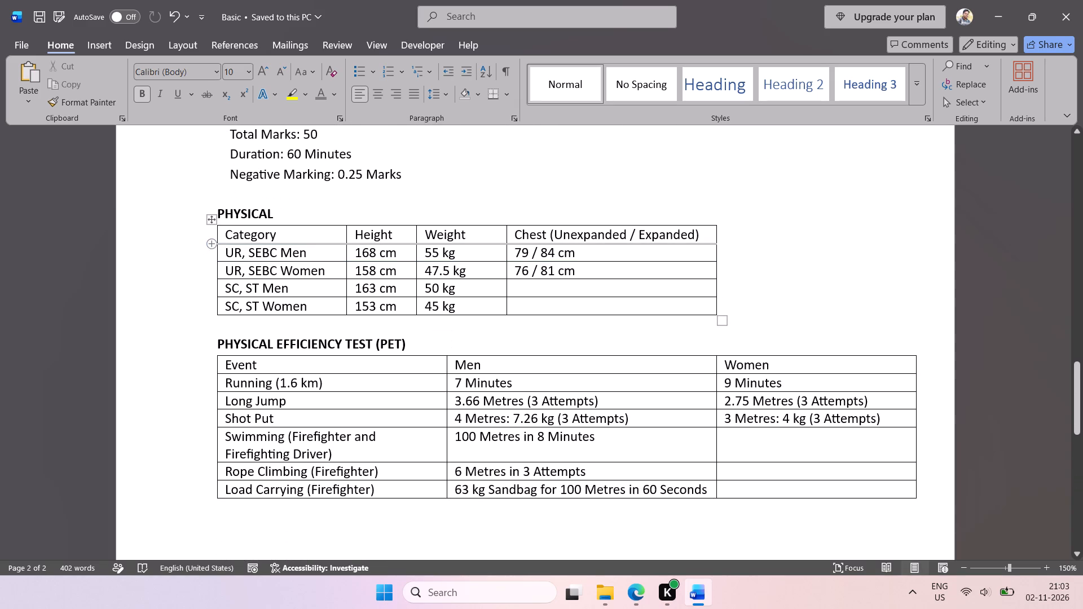
drag(198, 209, 645, 505)
key(ctrl+x)
scroll(362, 291, up, 2)
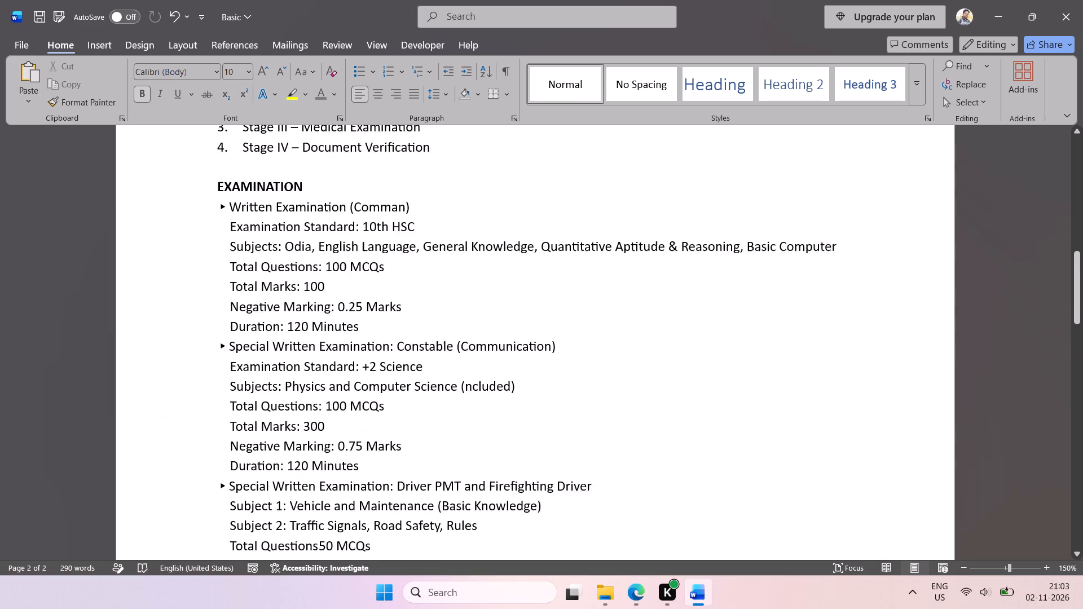
scroll(341, 303, up, 2)
click(252, 301)
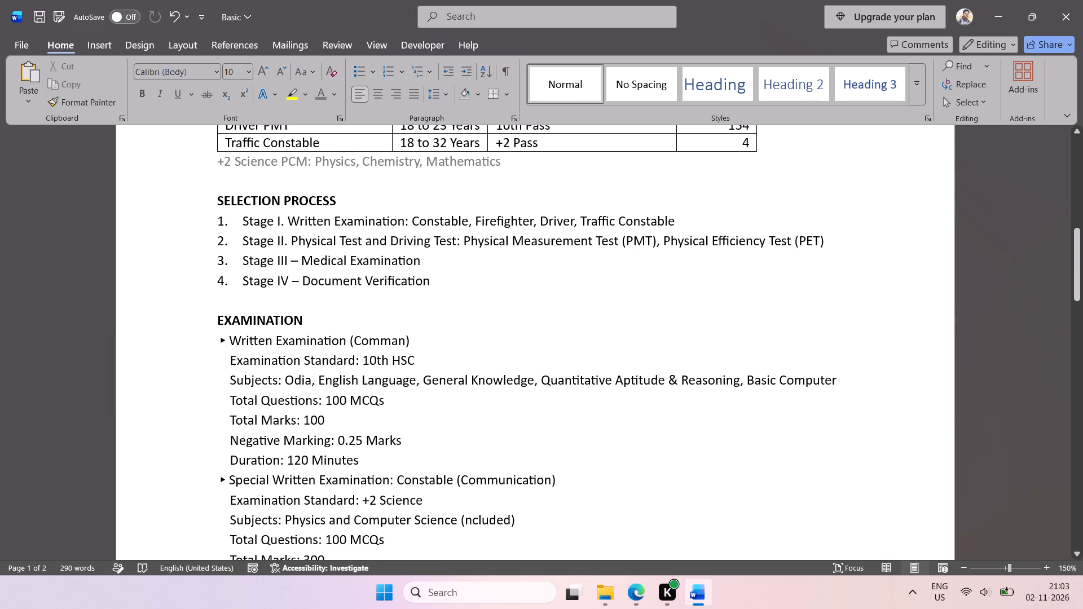
key(ctrl+Return)
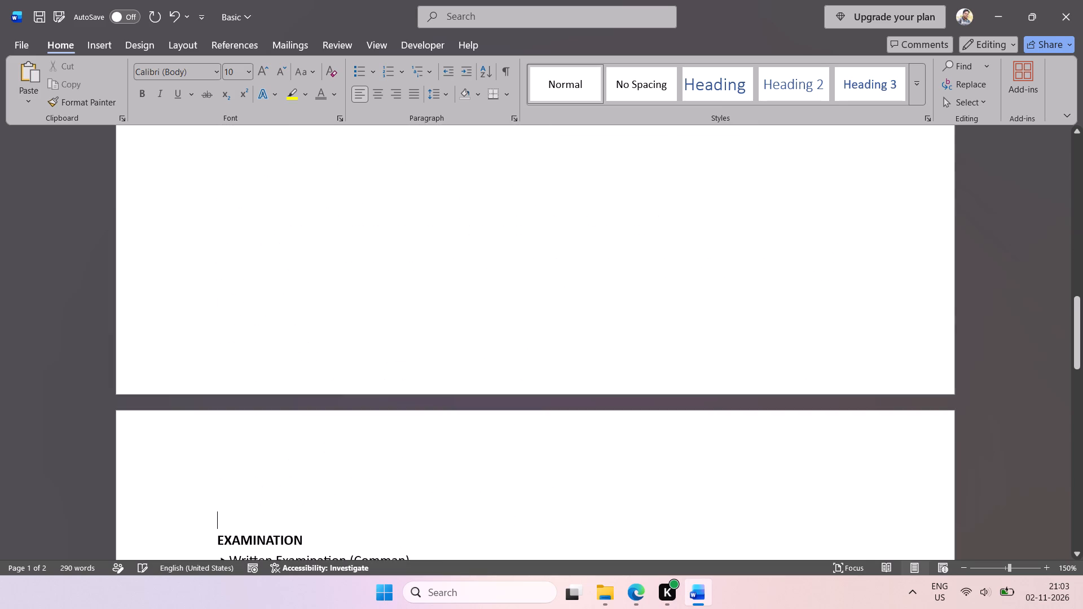
scroll(256, 297, up, 2)
click(237, 283)
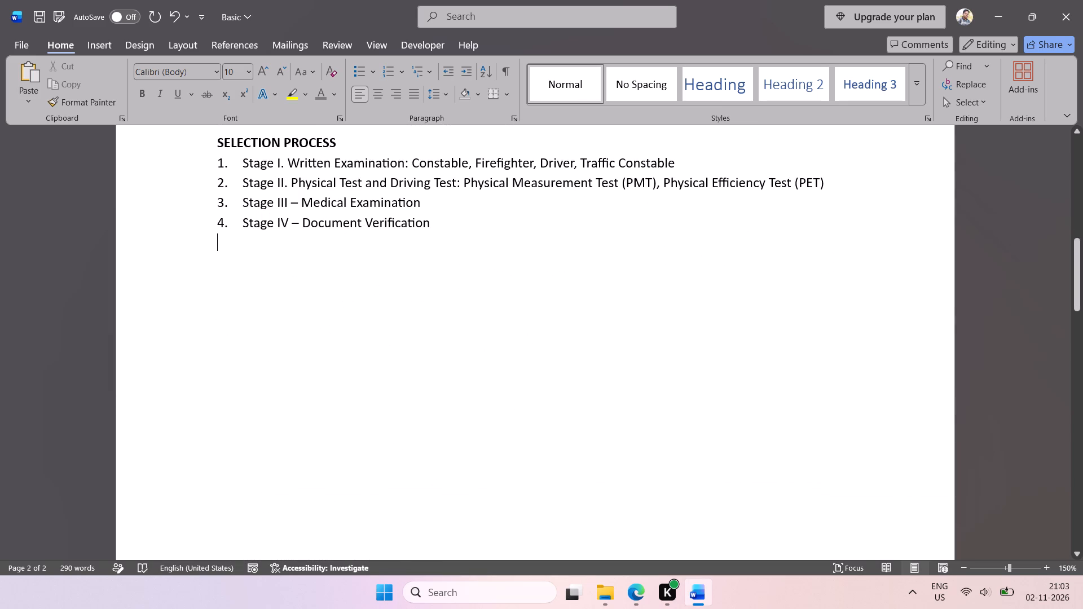
key(ctrl+v)
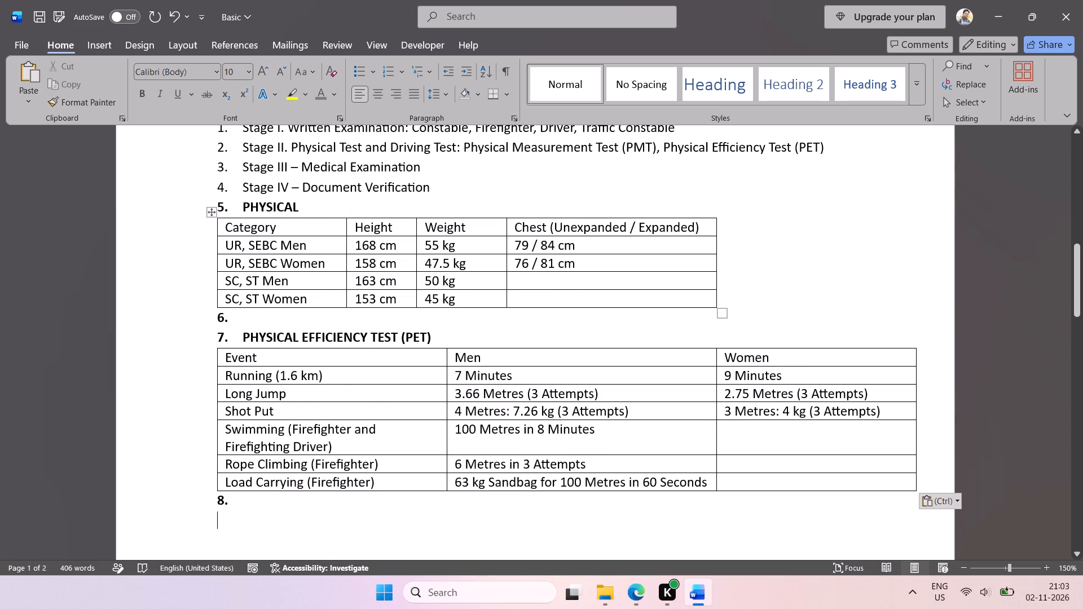
Add a blank line after the Stage IV item and remove the list number and indent from the PHYSICAL heading.
click(437, 188)
key(Return)
key(Return)
key(Return)
key(BackSpace)
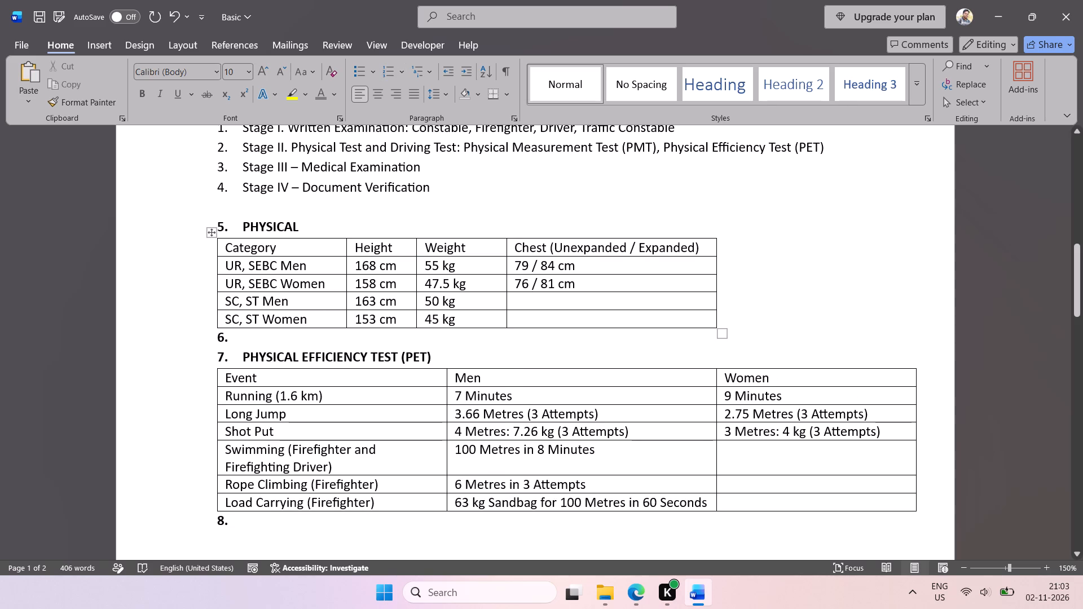
click(245, 224)
key(BackSpace)
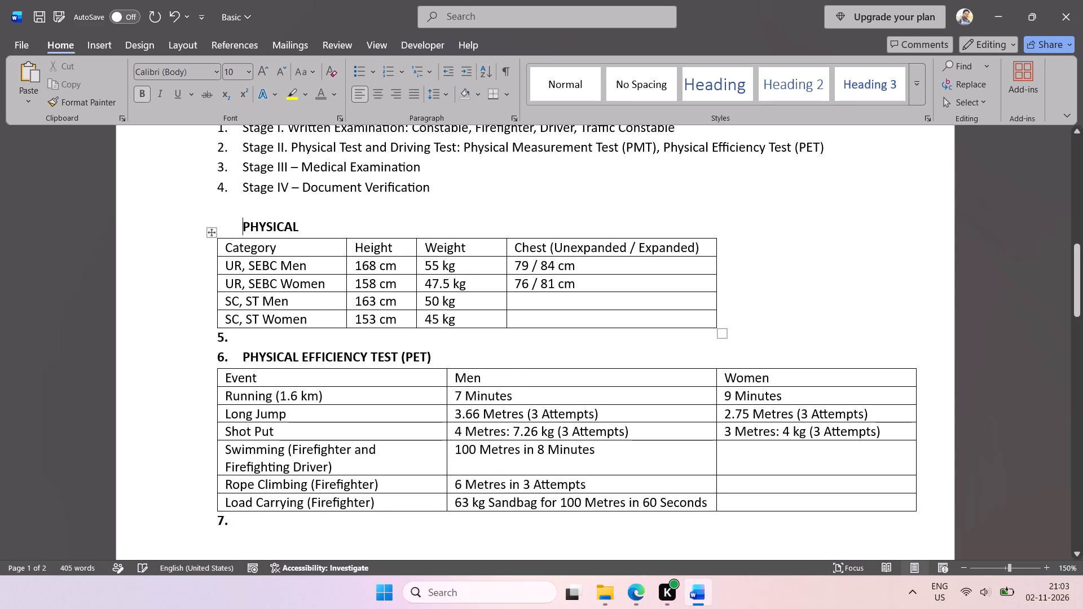
key(BackSpace)
Remove the list numbering from the PHYSICAL EFFICIENCY TEST (PET) heading and the empty line below its table, keeping one blank line above the heading.
click(238, 357)
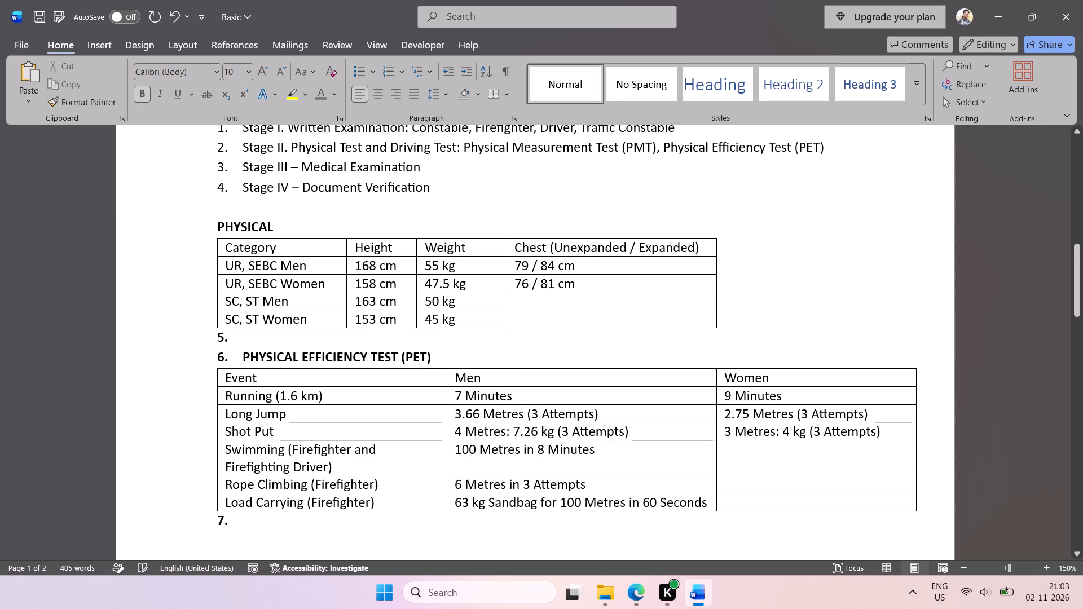
drag(244, 358, 216, 341)
key(BackSpace)
key(BackSpace)
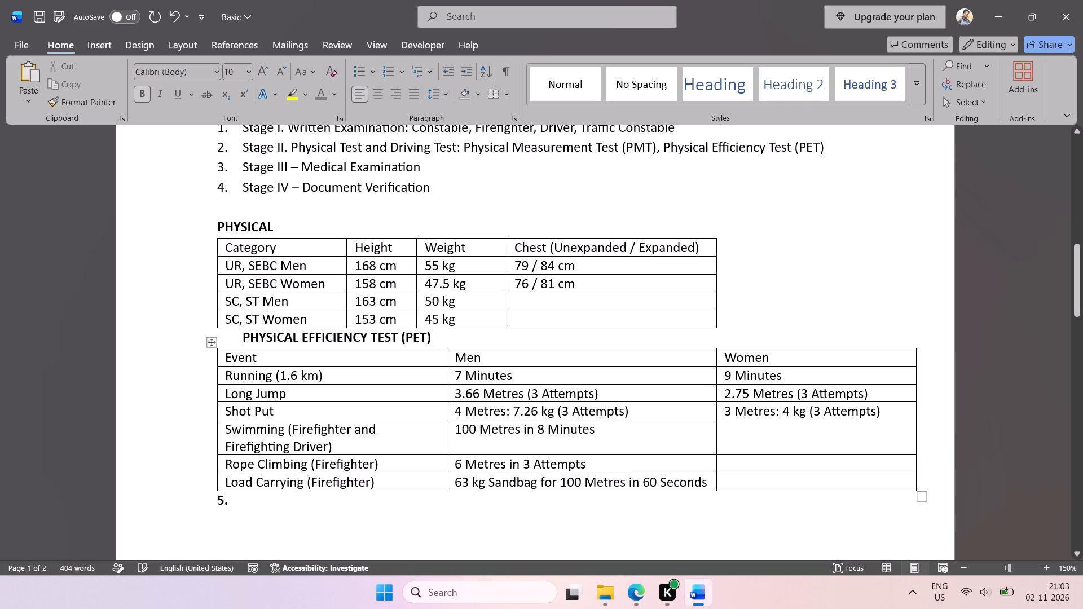
key(BackSpace)
key(Return)
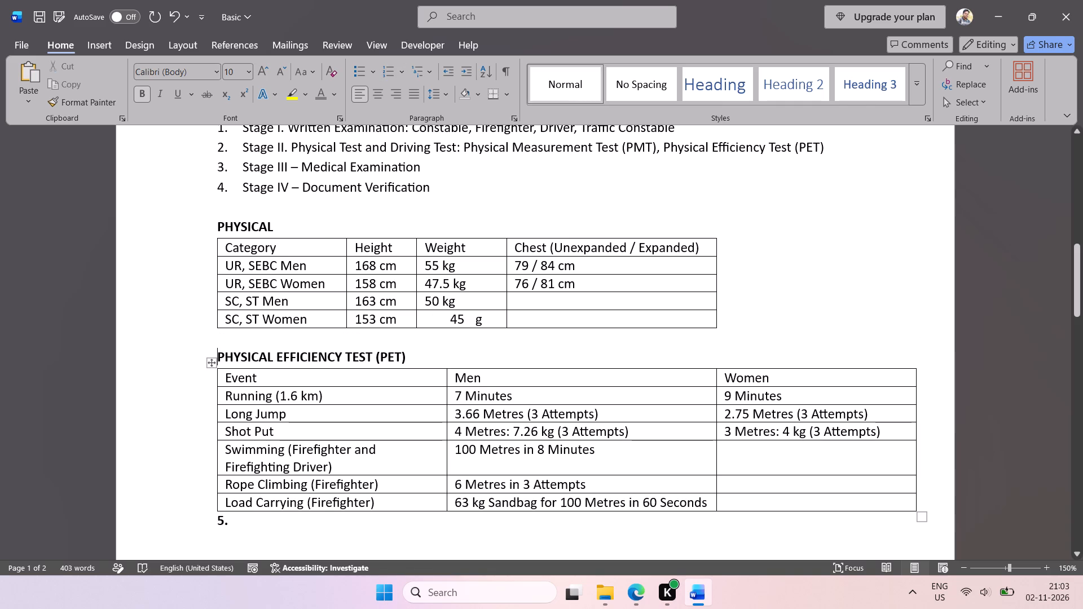
scroll(263, 500, down, 2)
drag(245, 309, 203, 297)
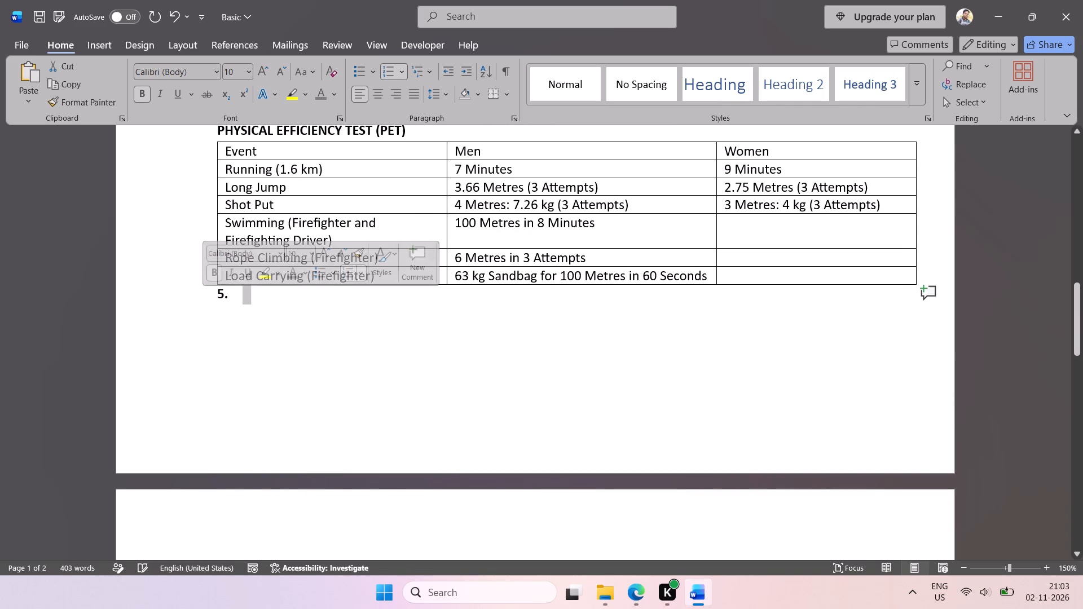
key(BackSpace)
key(BackSpace)
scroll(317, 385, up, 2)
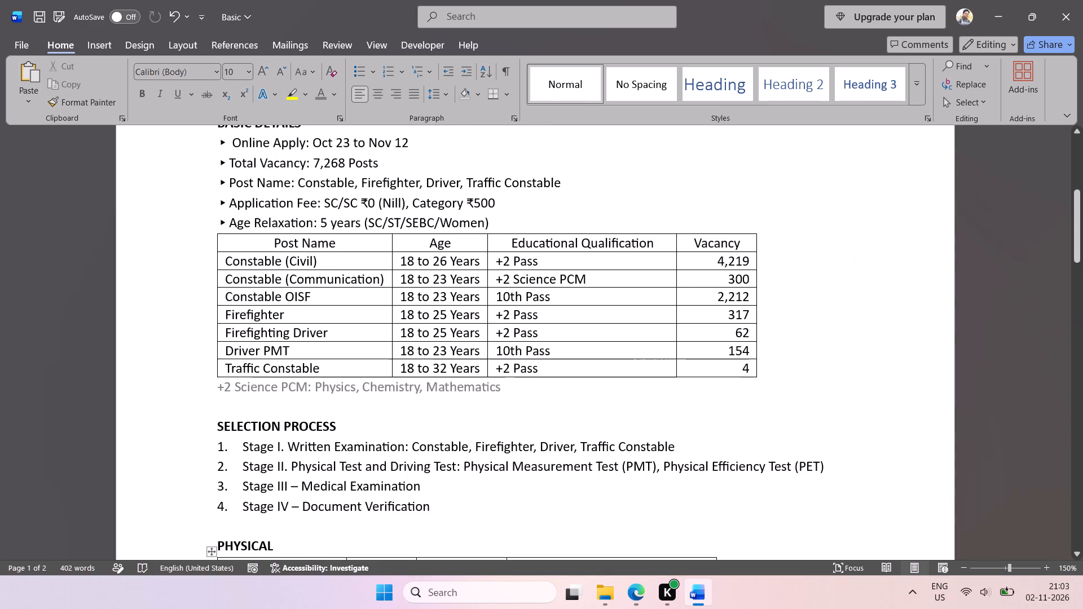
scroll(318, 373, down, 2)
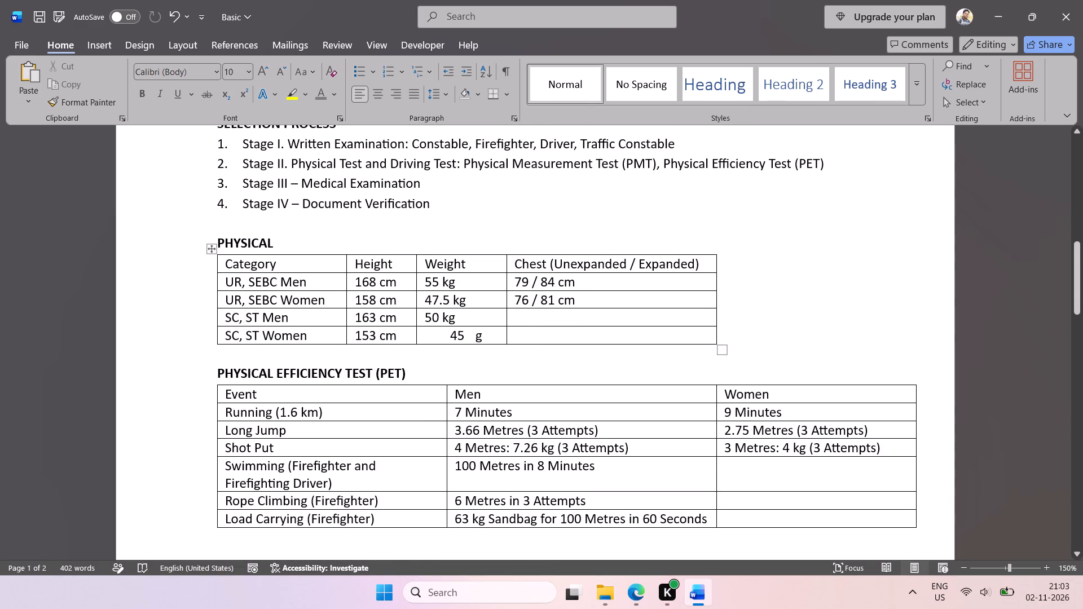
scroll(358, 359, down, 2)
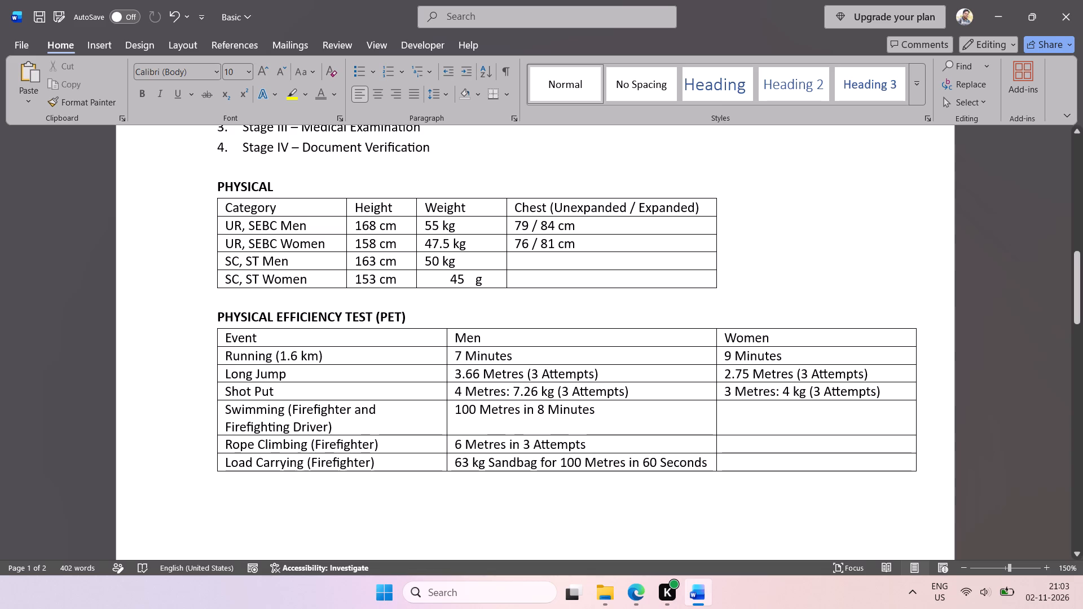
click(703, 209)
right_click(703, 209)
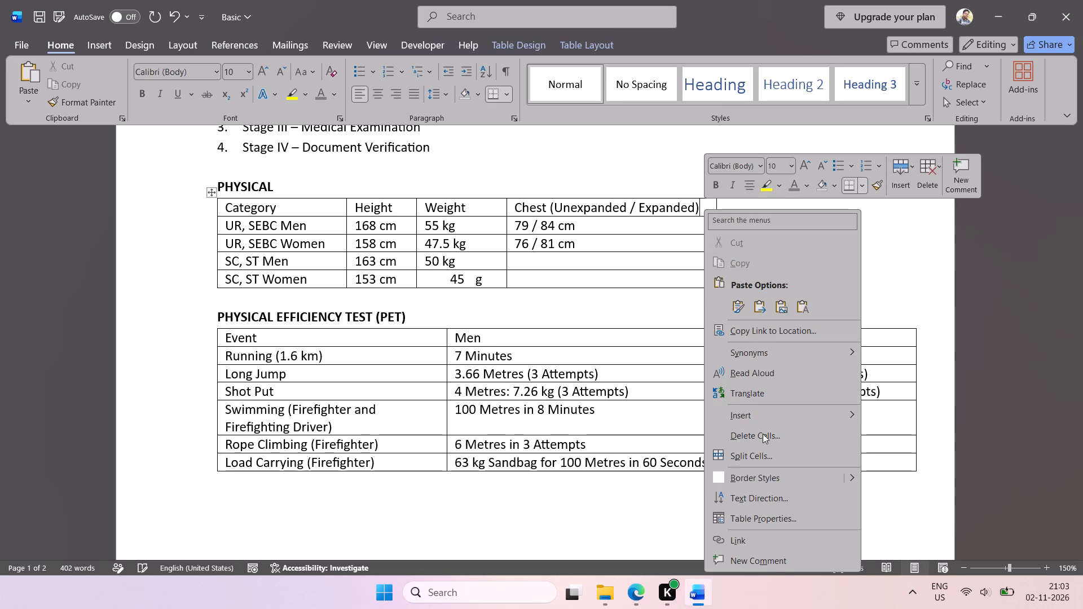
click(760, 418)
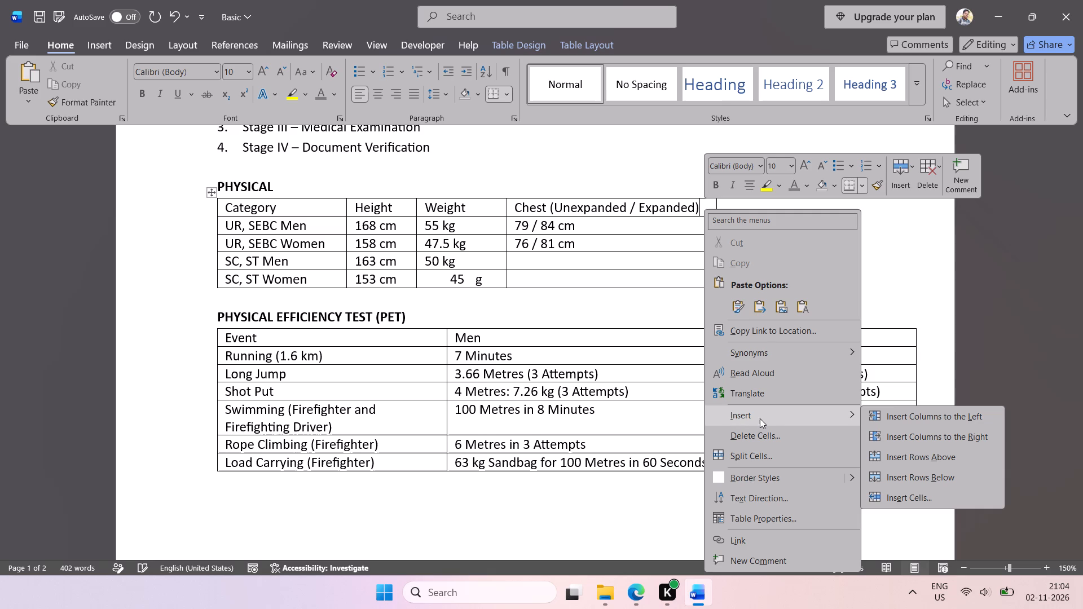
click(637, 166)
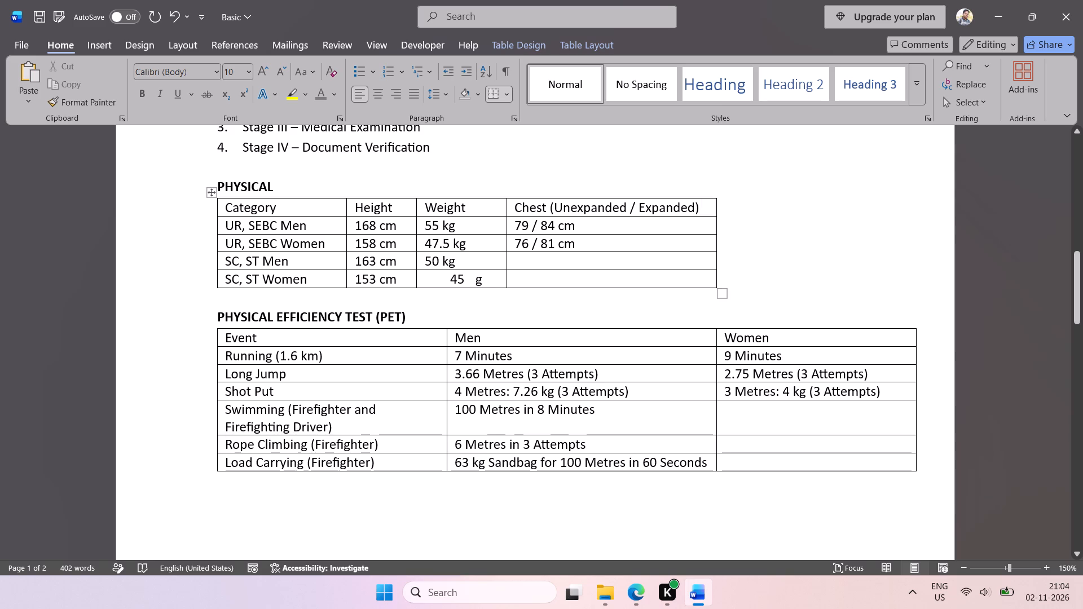
Insert a blank column after the Chest (Unexpanded / Expanded) column in the PHYSICAL table.
click(713, 224)
right_click(713, 224)
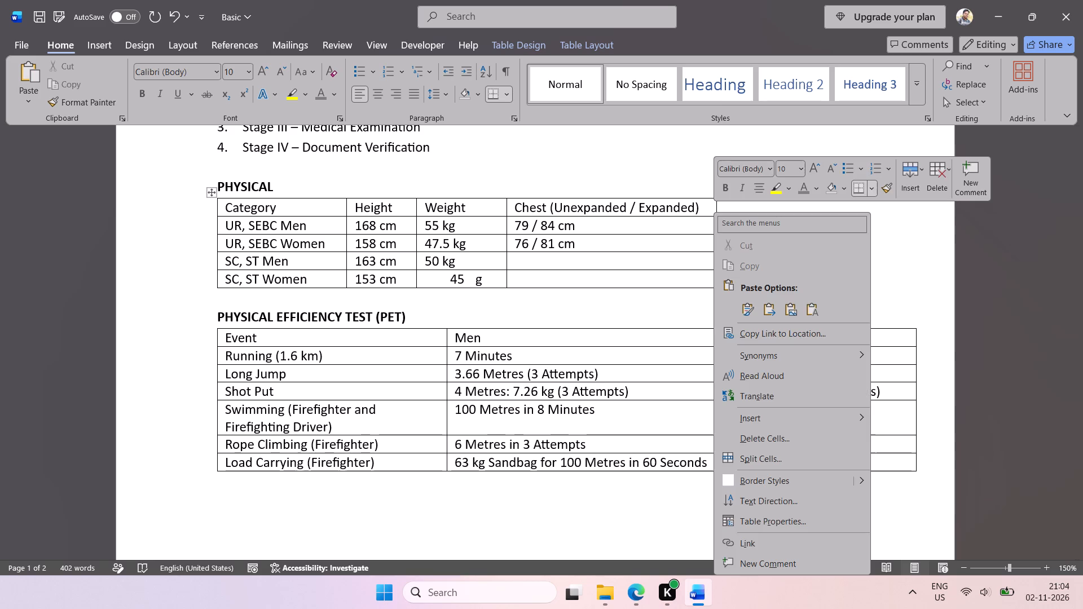
click(764, 420)
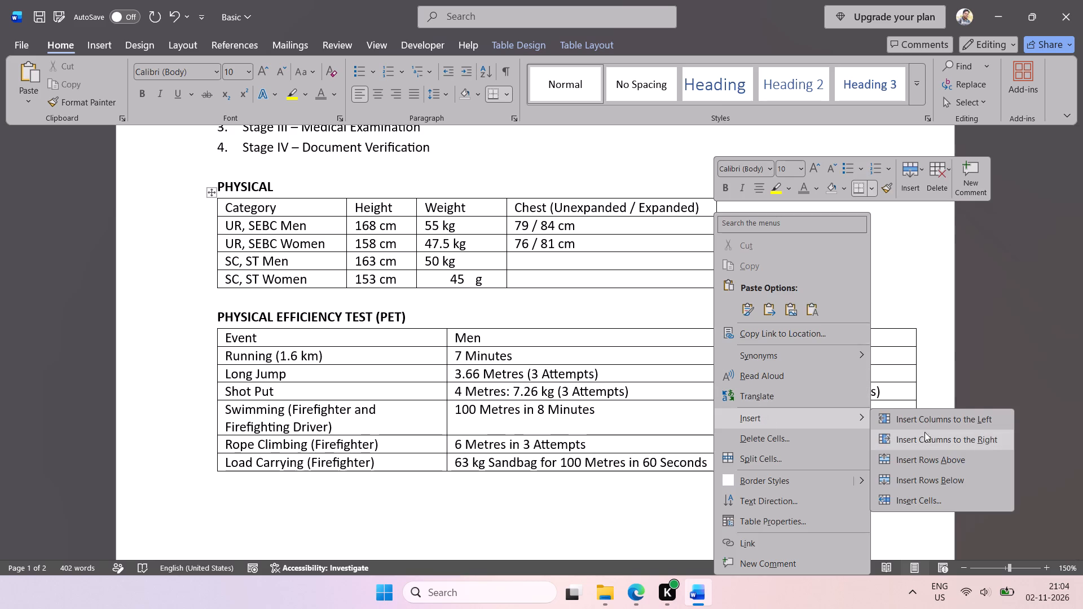
click(976, 439)
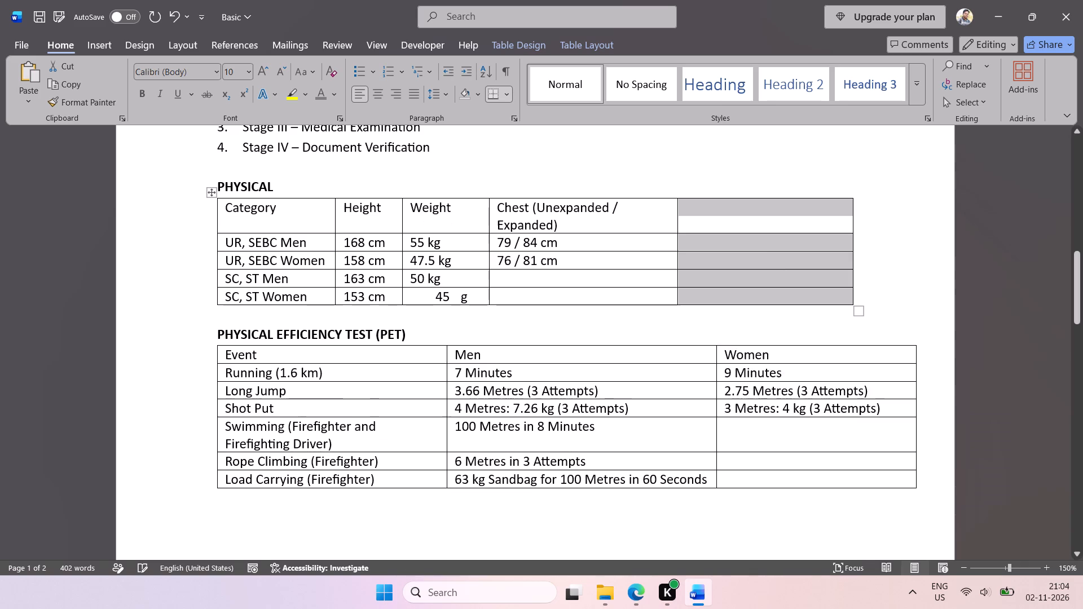
Copy the Chest (Unexpanded / Expanded) header into the header cell of the new last column in the PHYSICAL table.
click(626, 226)
click(629, 220)
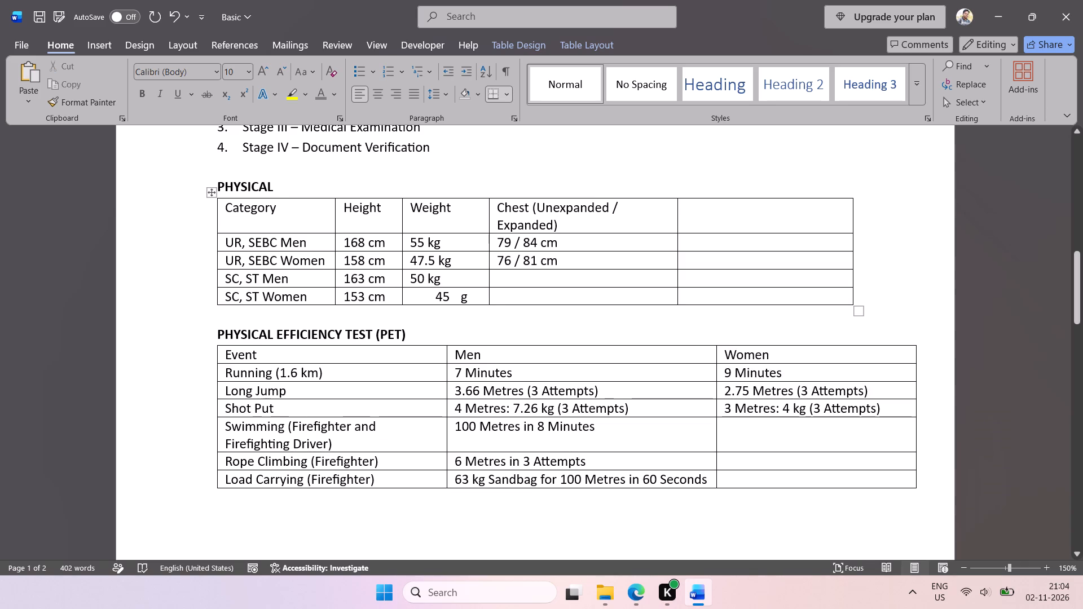
key(ctrl+a)
click(629, 219)
drag(598, 228, 482, 197)
key(ctrl+c)
click(766, 220)
key(ctrl+v)
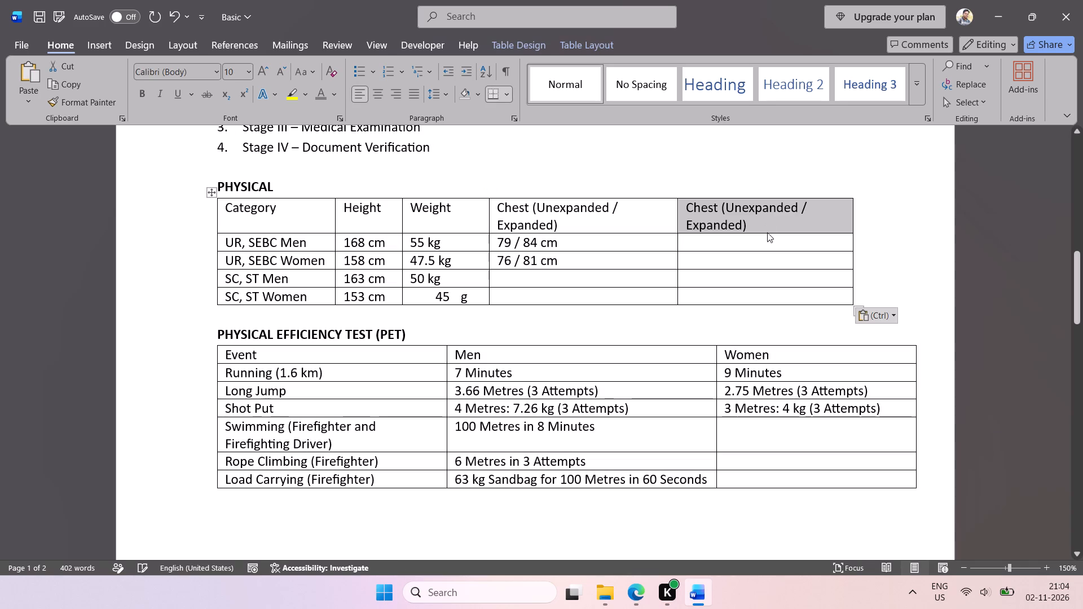
Copy the chest values 79 / 84 cm and 76 / 81 cm into the new column's UR, SEBC Men and Women rows.
click(641, 240)
drag(495, 238, 538, 259)
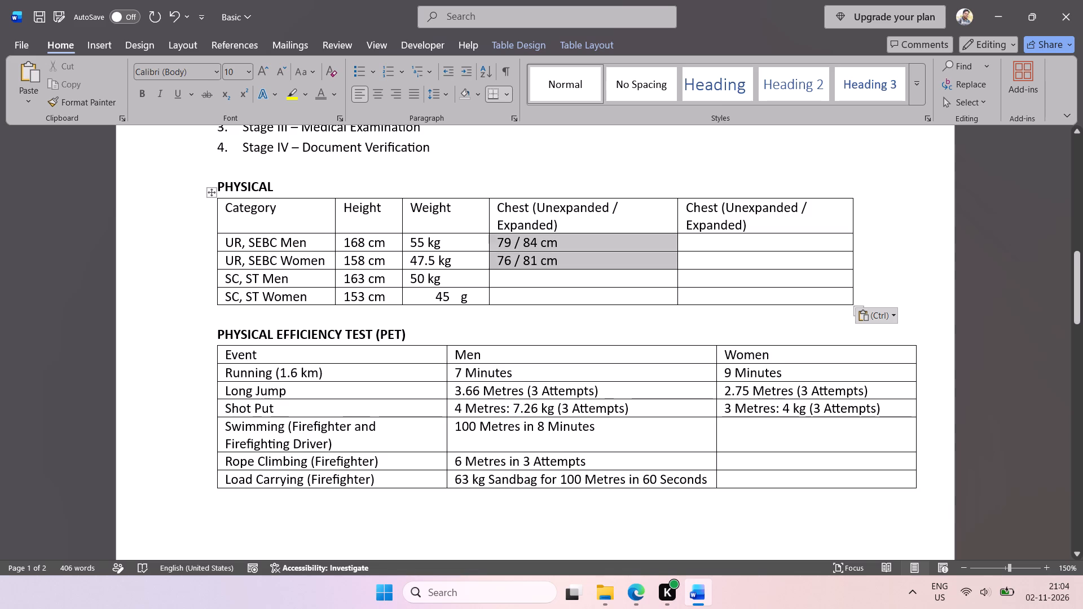
drag(538, 259, 554, 266)
key(ctrl+c)
click(746, 249)
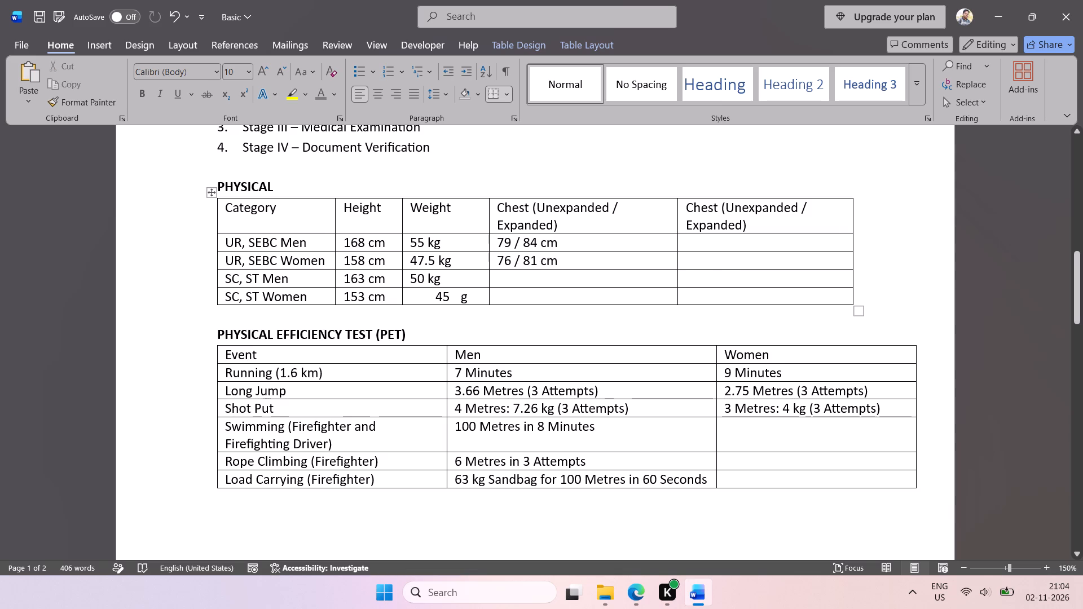
key(ctrl+v)
Add the missing k to the unit in the SC, ST Women weight cell of the PHYSICAL table, making it kg.
click(461, 300)
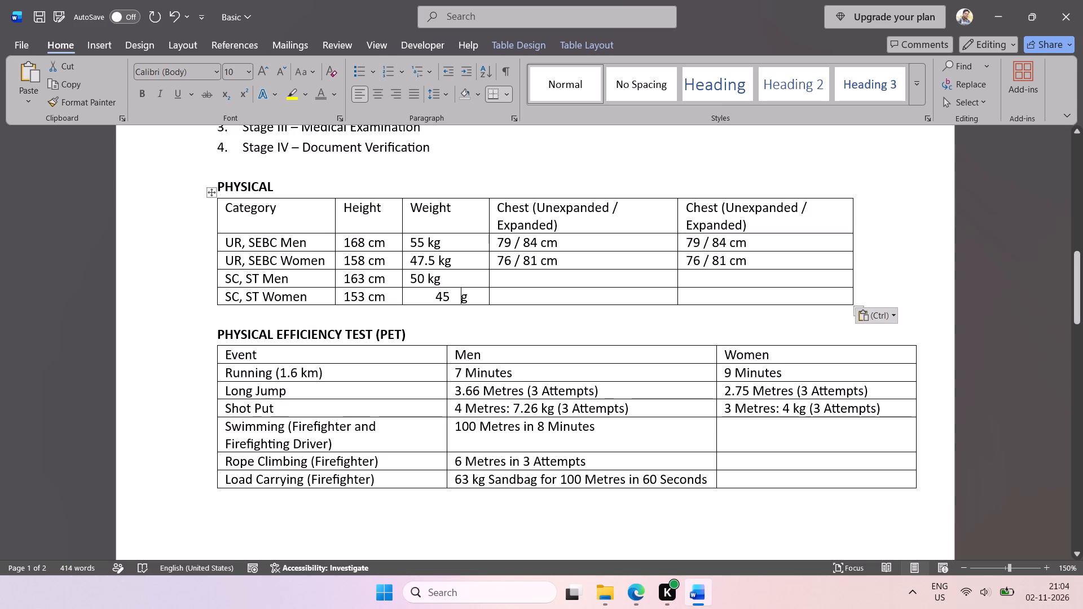
key(k)
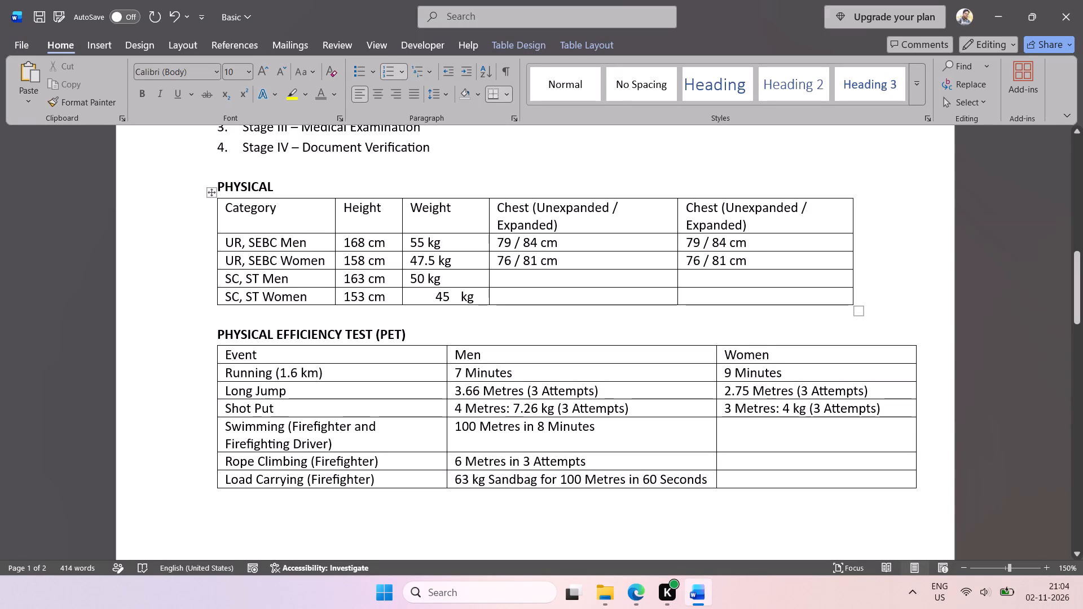
Shorten the header of the first chest column in the PHYSICAL table to Chest (Unexpanded).
click(536, 206)
key(BackSpace)
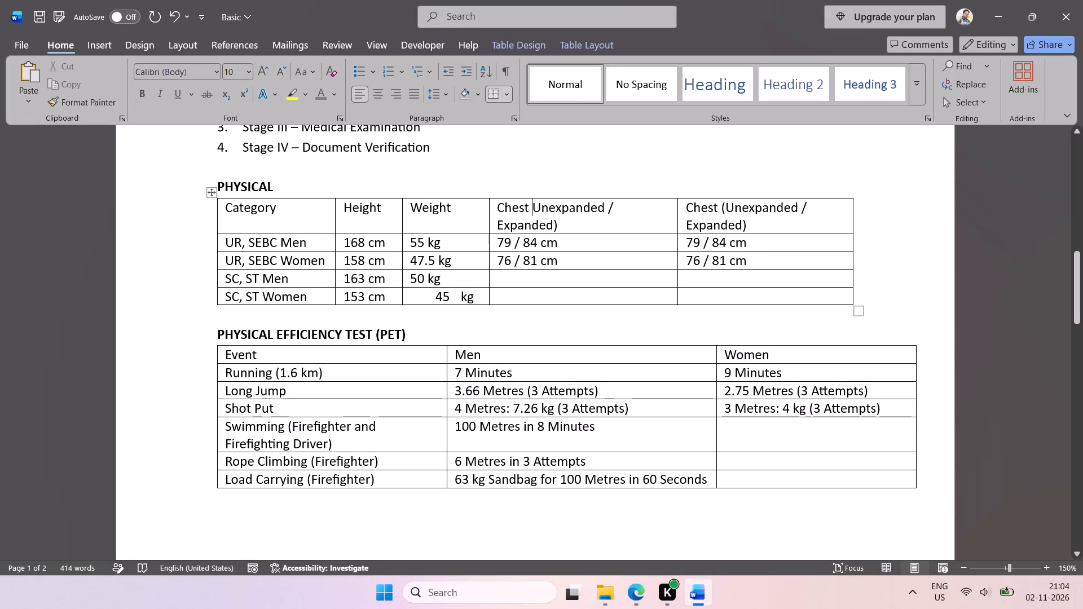
key(shift+parenleft)
drag(573, 228, 571, 227)
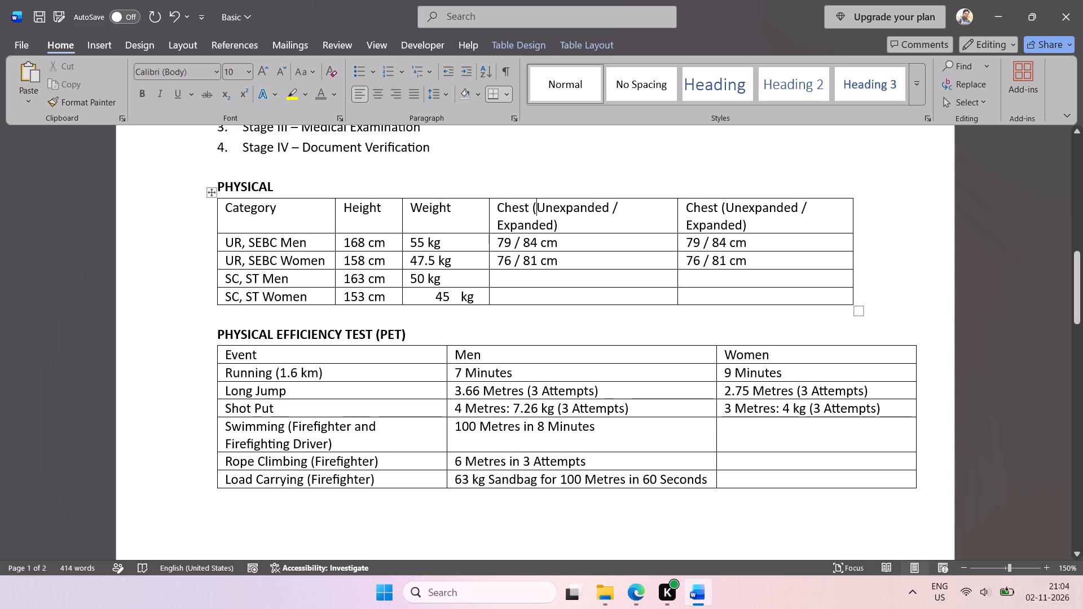
drag(571, 227, 611, 204)
key(BackSpace)
key(BackSpace)
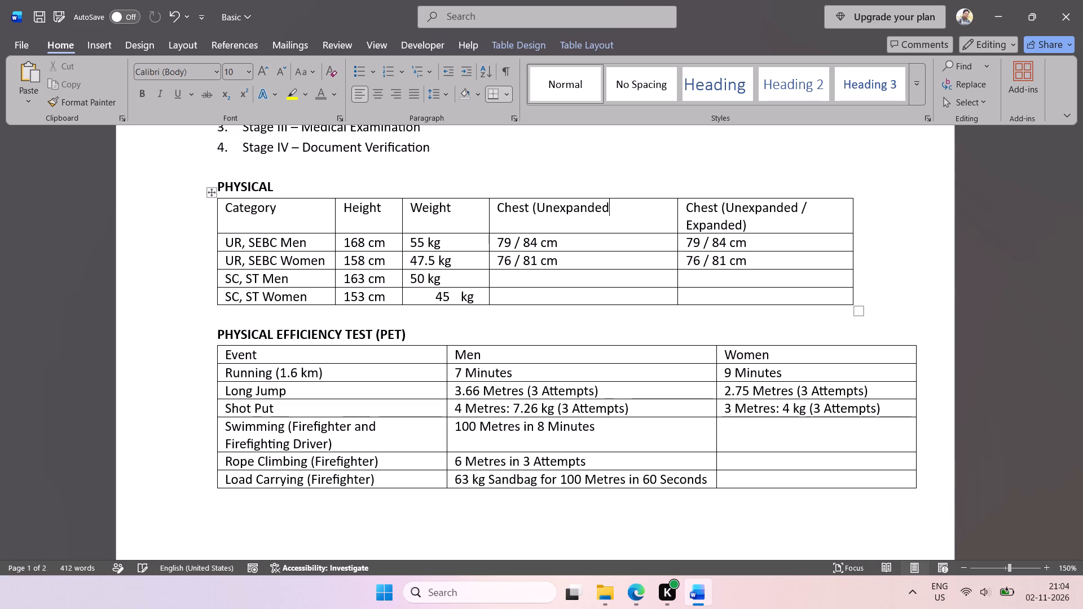
key(shift+parenright)
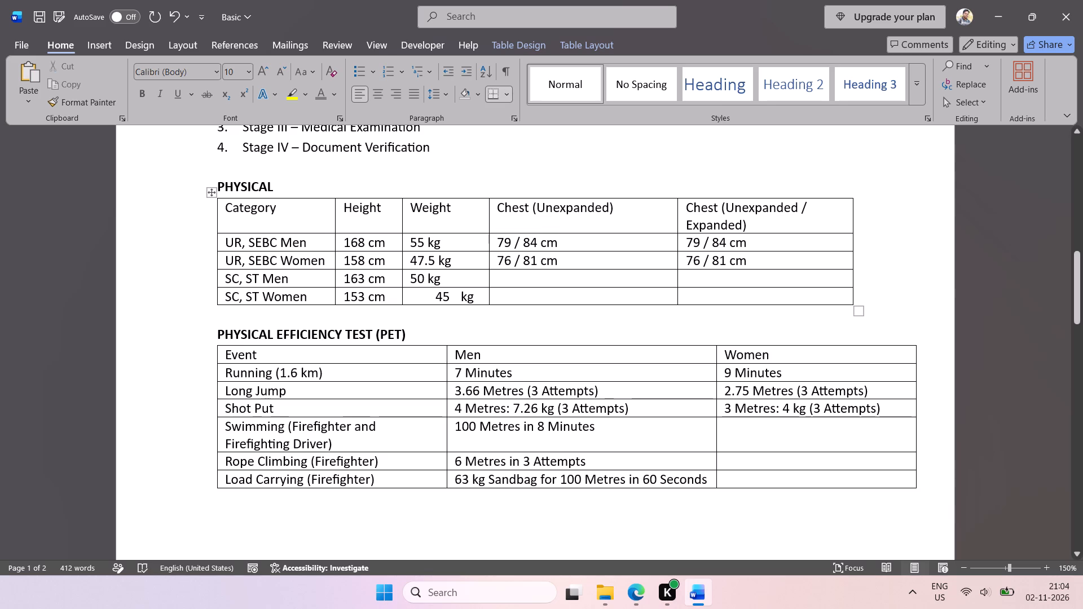
Reduce the Chest (Unexpanded) values to 79 cm for UR, SEBC Men and 76 cm for UR, SEBC Women.
drag(576, 244, 529, 240)
click(536, 244)
drag(541, 242, 522, 242)
key(BackSpace)
key(BackSpace)
key(BackSpace)
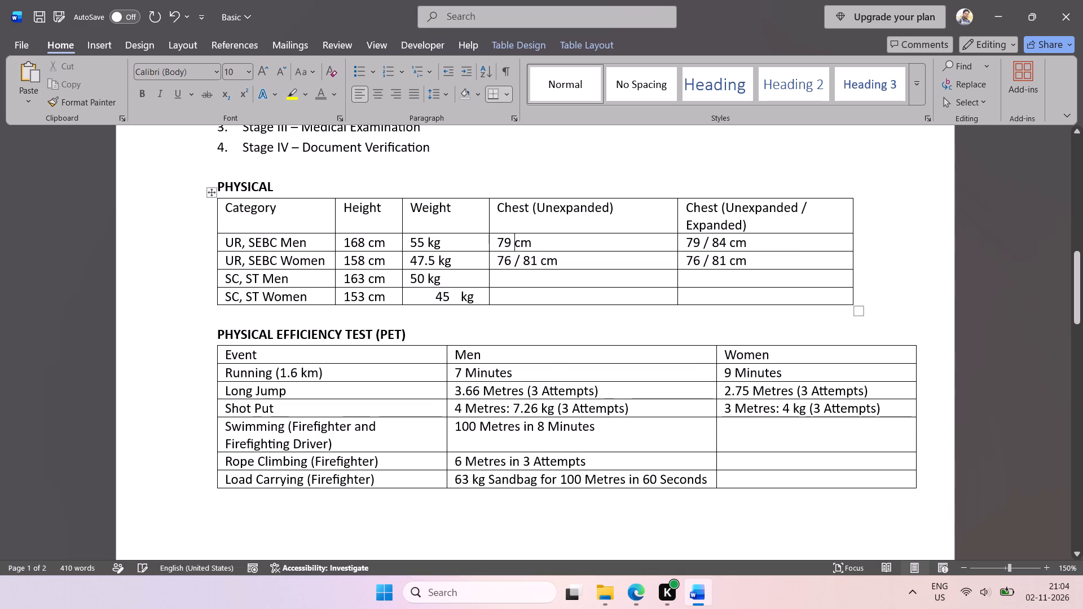
click(543, 262)
key(BackSpace)
key(BackSpace)
key(BackSpace)
key(BackSpace)
key(BackSpace)
Narrow the Chest (Unexpanded) column to fit closely around its header text.
drag(677, 237, 624, 240)
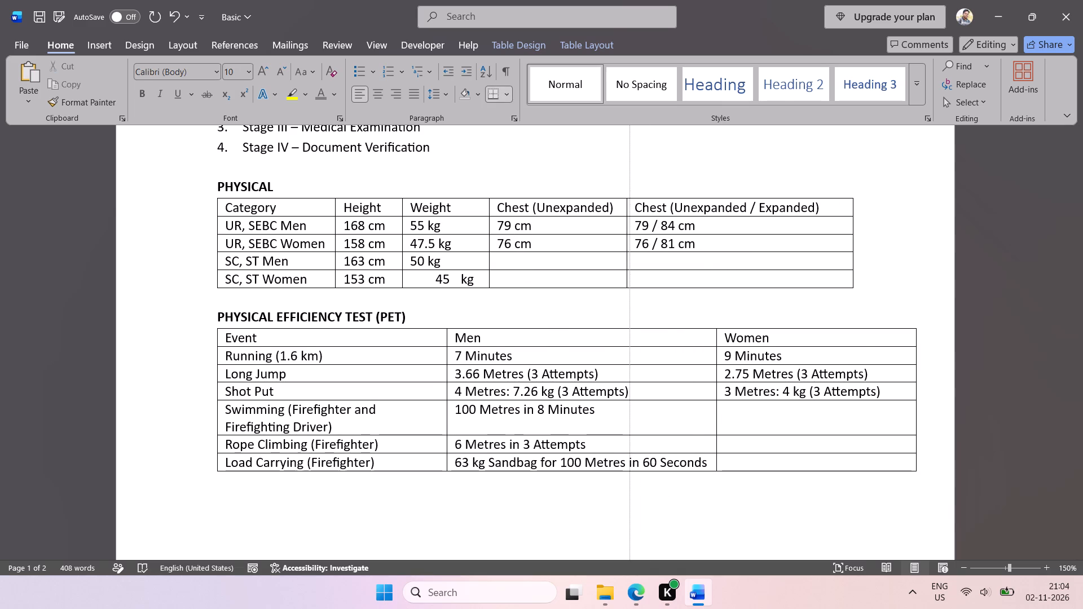
drag(624, 240, 624, 241)
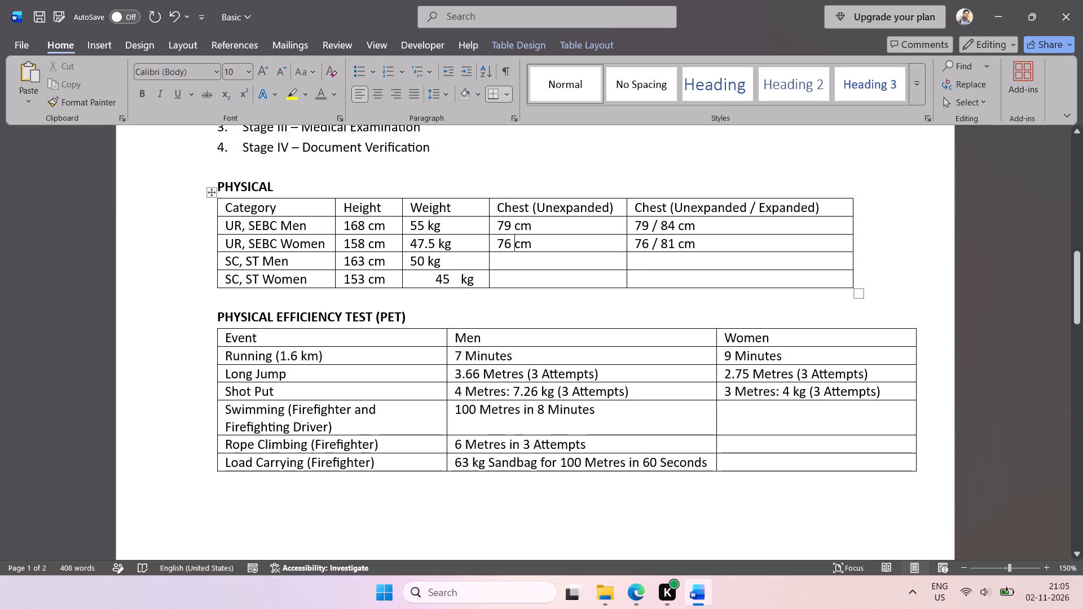
Change the last column of the PHYSICAL table to the header Chest (Expanded) with values 84 cm for men and 81 cm for women.
drag(758, 206, 695, 207)
key(BackSpace)
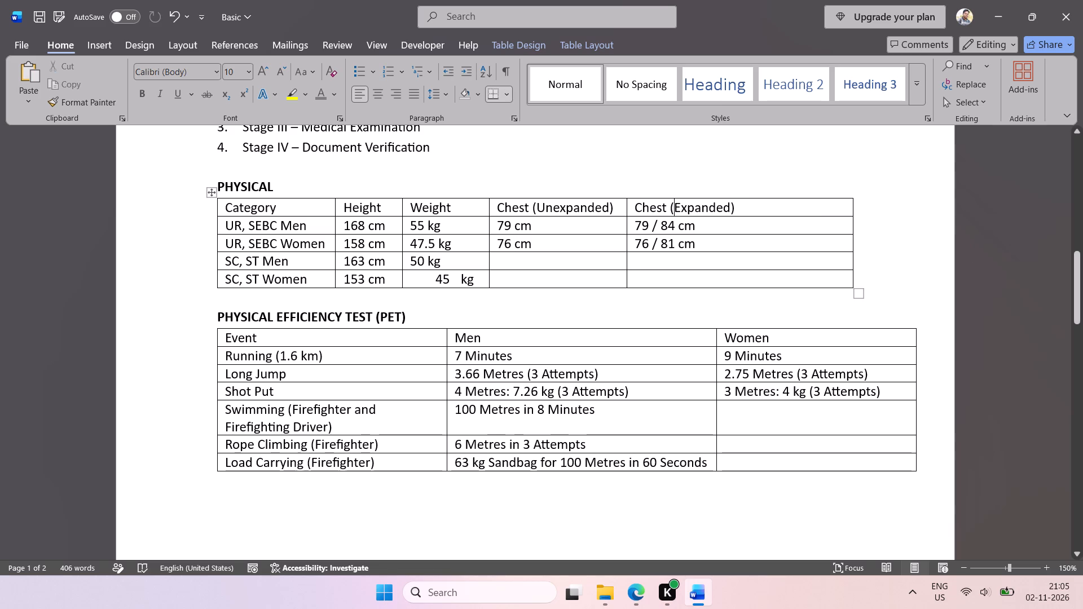
drag(663, 226, 640, 226)
key(BackSpace)
drag(661, 244, 661, 244)
drag(661, 244, 636, 242)
key(BackSpace)
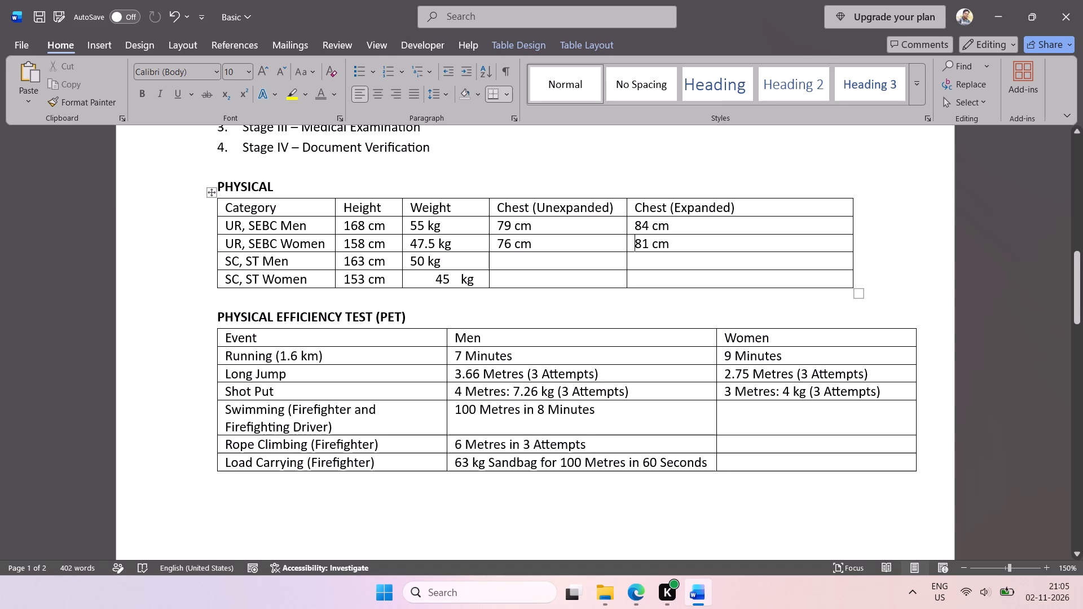
Narrow the Chest (Expanded) column from its outer edge so the PHYSICAL table is more compact.
drag(853, 227, 741, 231)
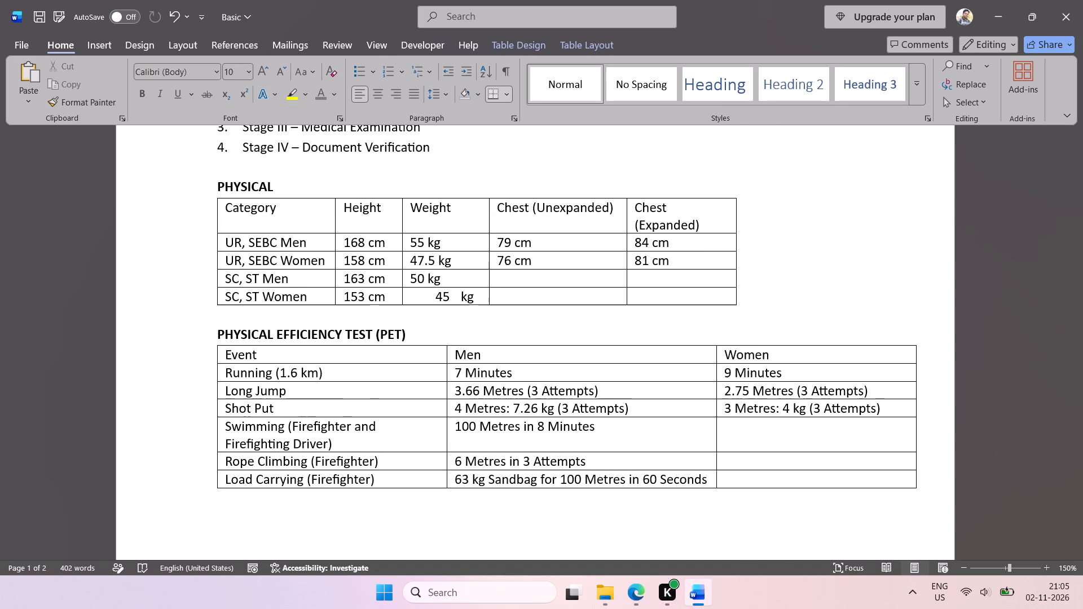
Replace the indented list number in the SC, ST Women weight cell with plain text reading 45 kg.
click(460, 295)
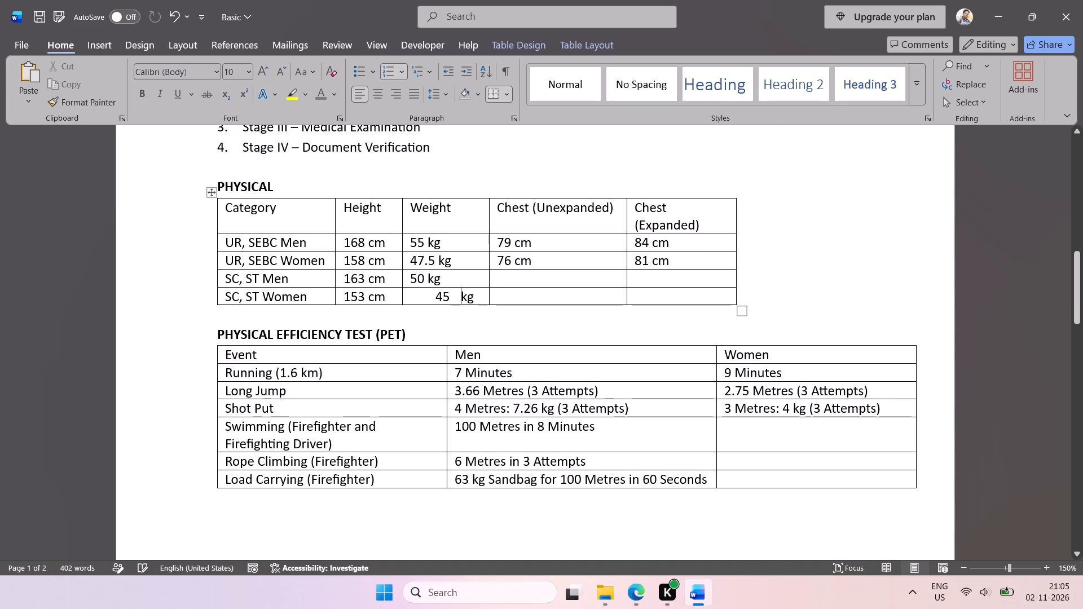
key(BackSpace)
key(ctrl+z)
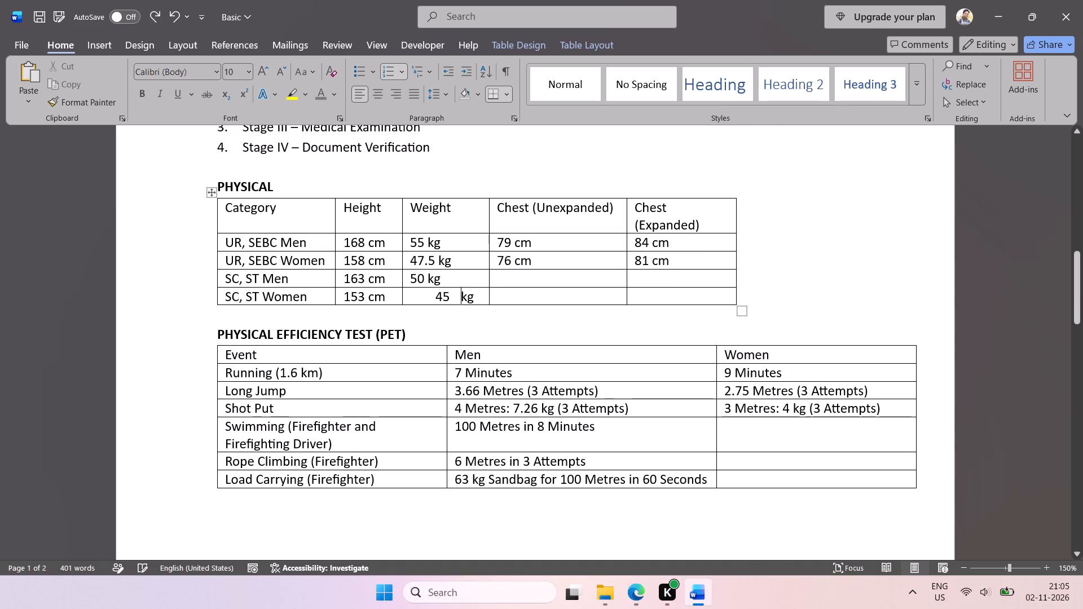
click(447, 297)
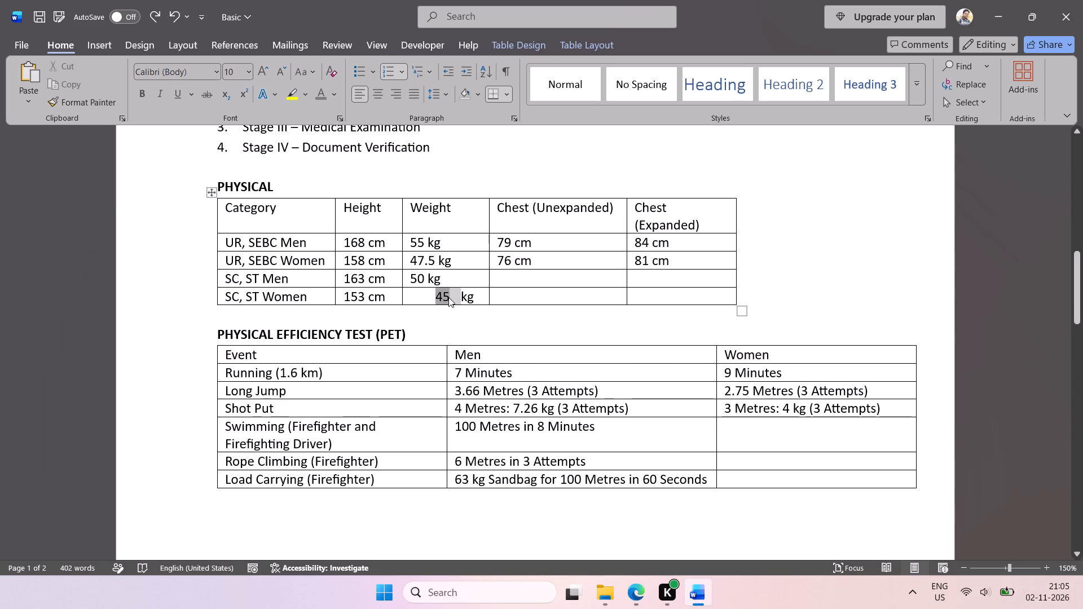
click(448, 297)
click(445, 299)
click(447, 296)
click(469, 293)
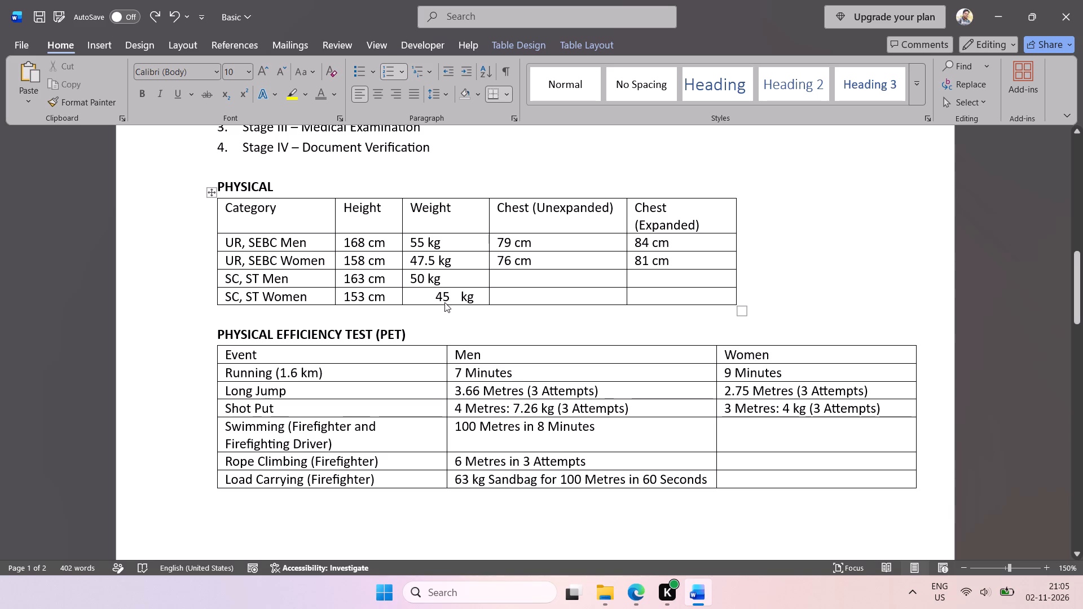
double_click(444, 294)
click(468, 297)
click(459, 294)
key(BackSpace)
key(BackSpace)
text(45)
key(space)
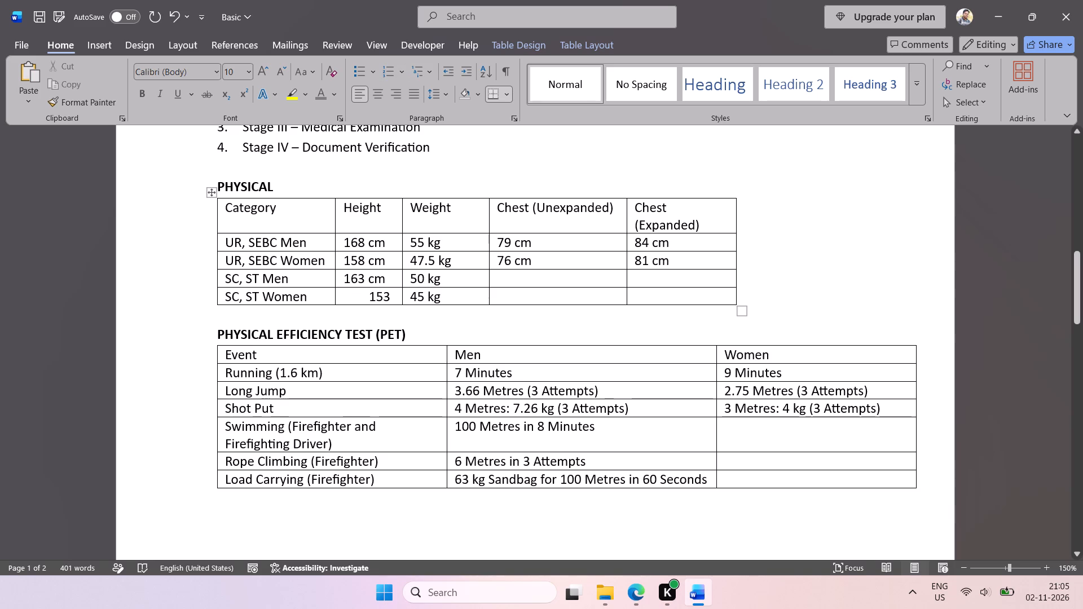
Clear the SC, ST Women height cell and re-enter it as 153 cm.
click(390, 299)
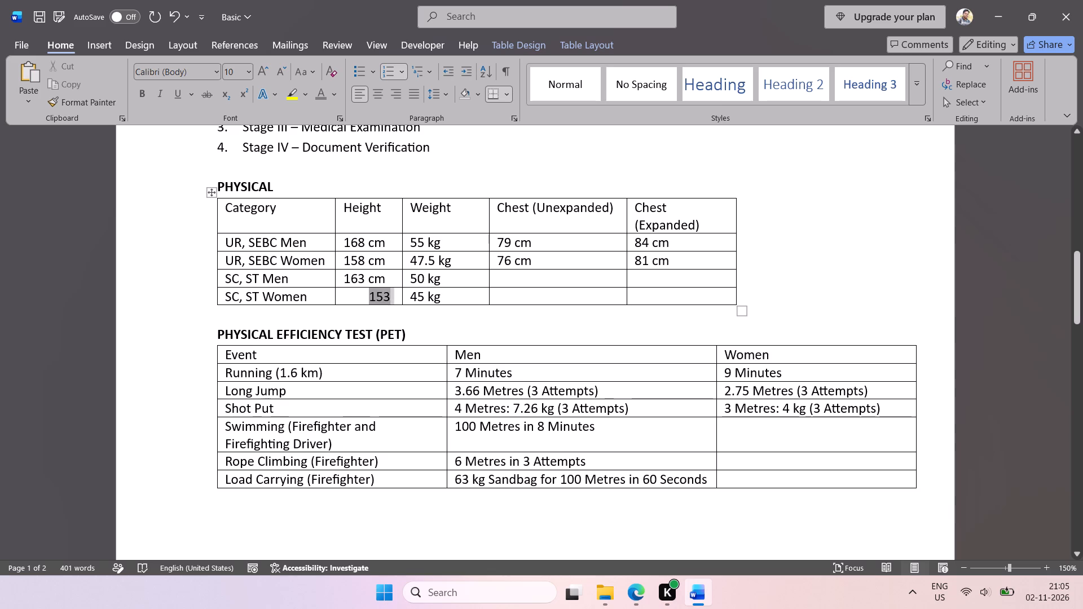
key(BackSpace)
key(BackSpace)
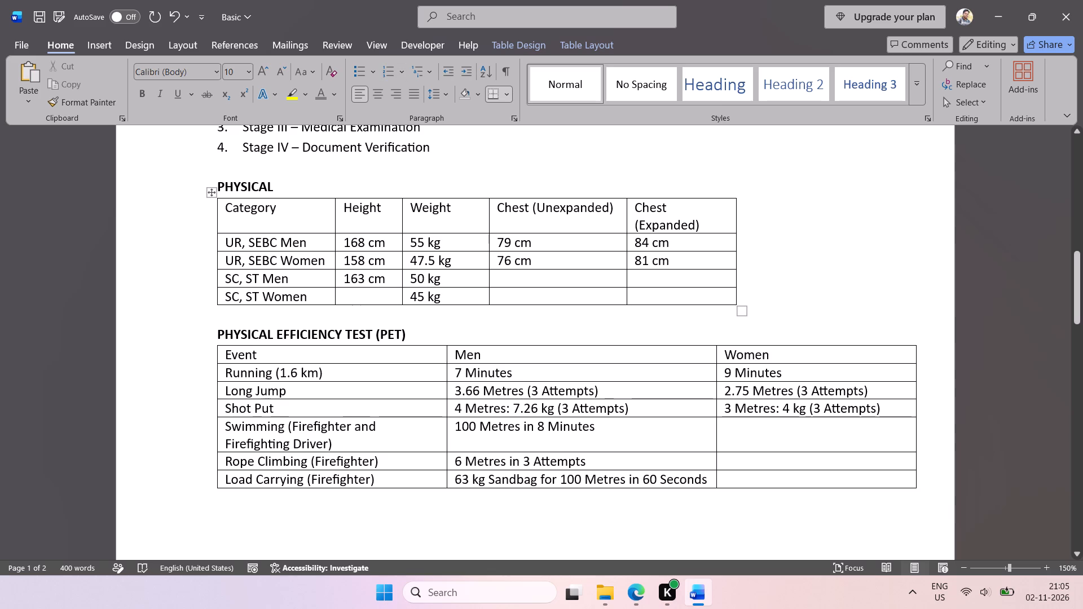
text(153 cm)
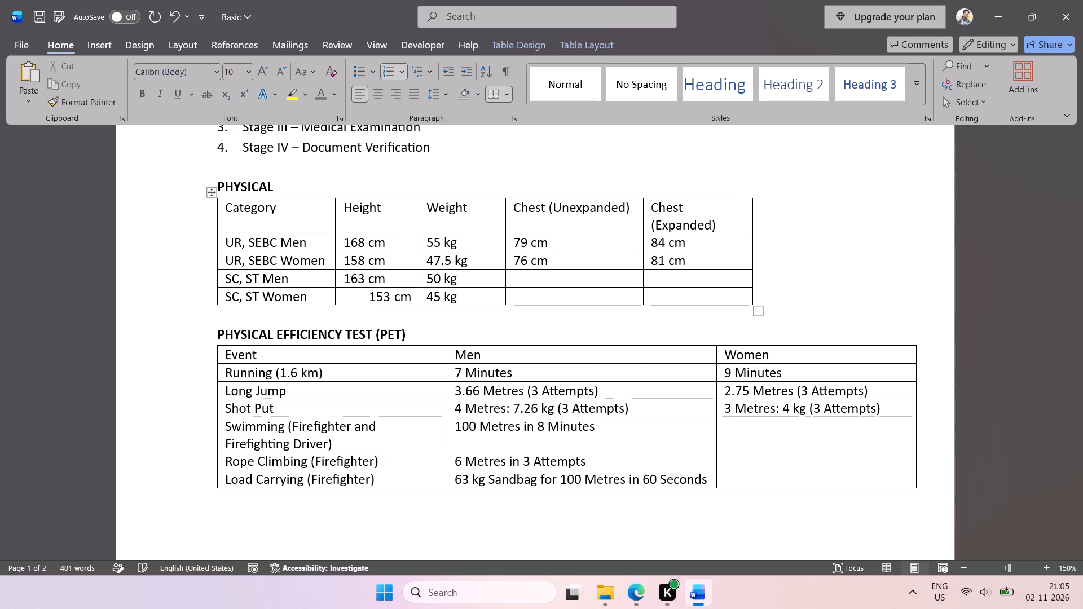
Right-align all height, weight and chest values below the header row of the PHYSICAL table.
drag(415, 301, 355, 250)
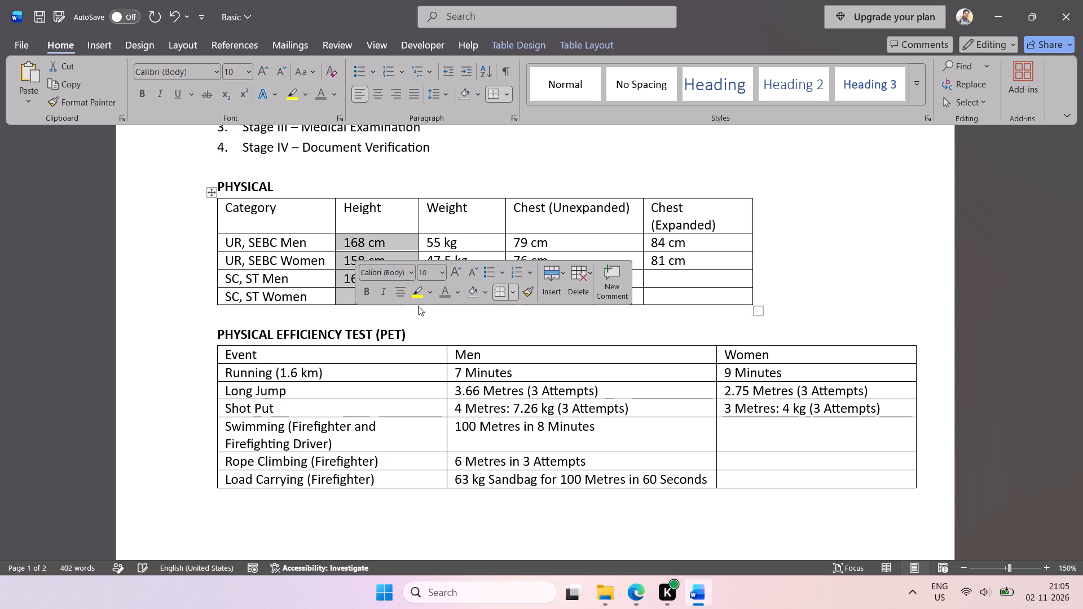
click(348, 316)
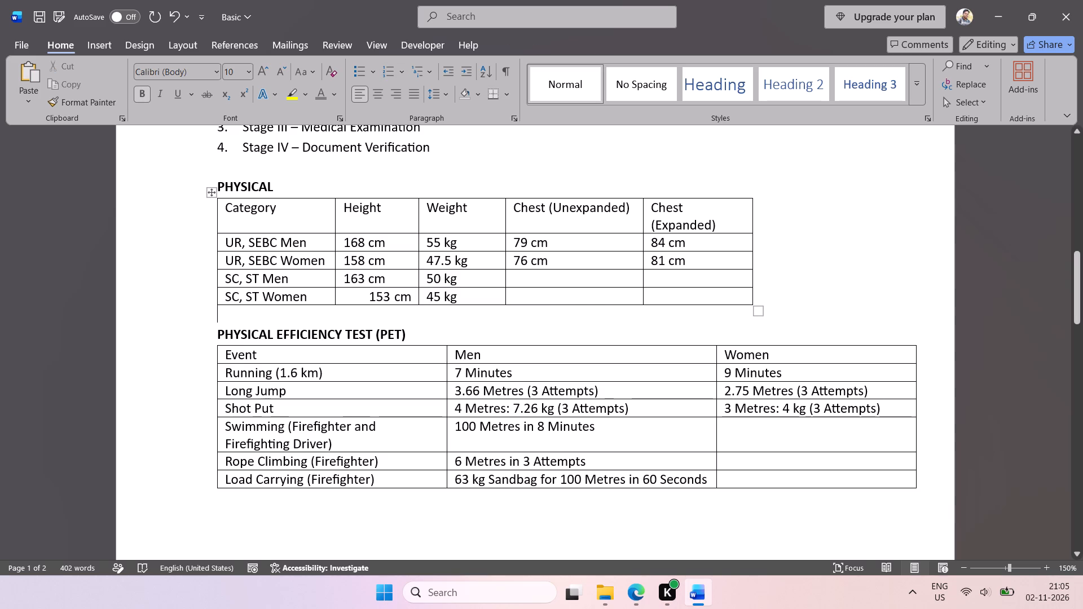
drag(342, 240, 693, 302)
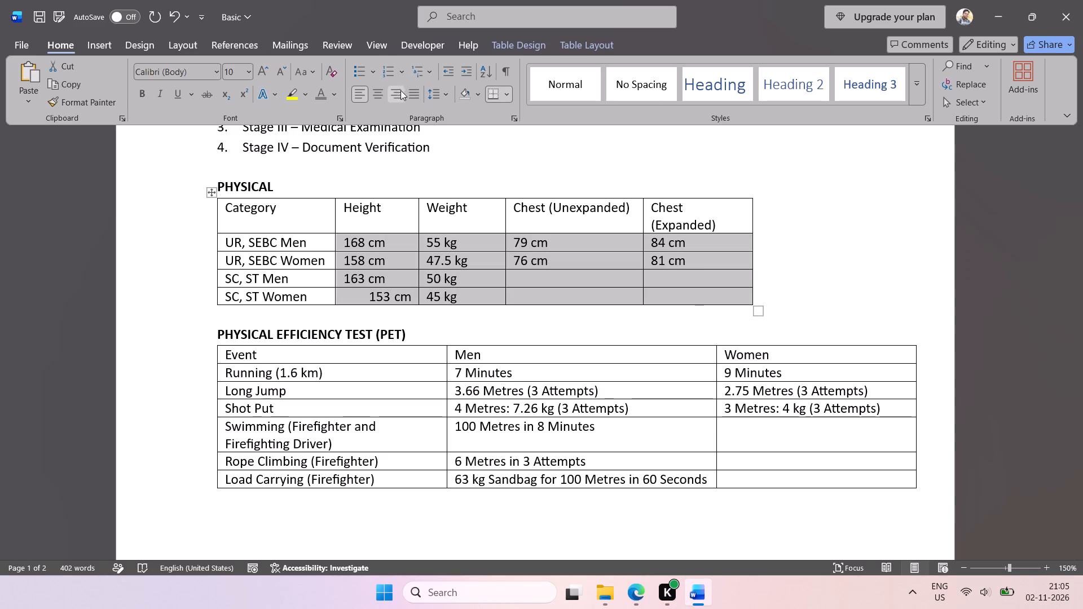
click(403, 91)
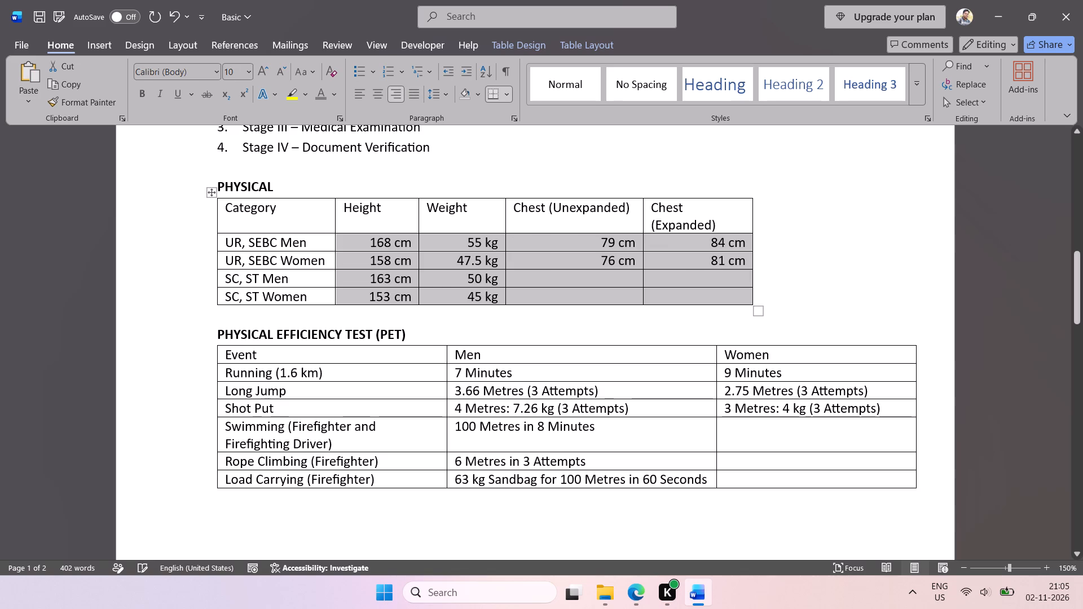
click(658, 279)
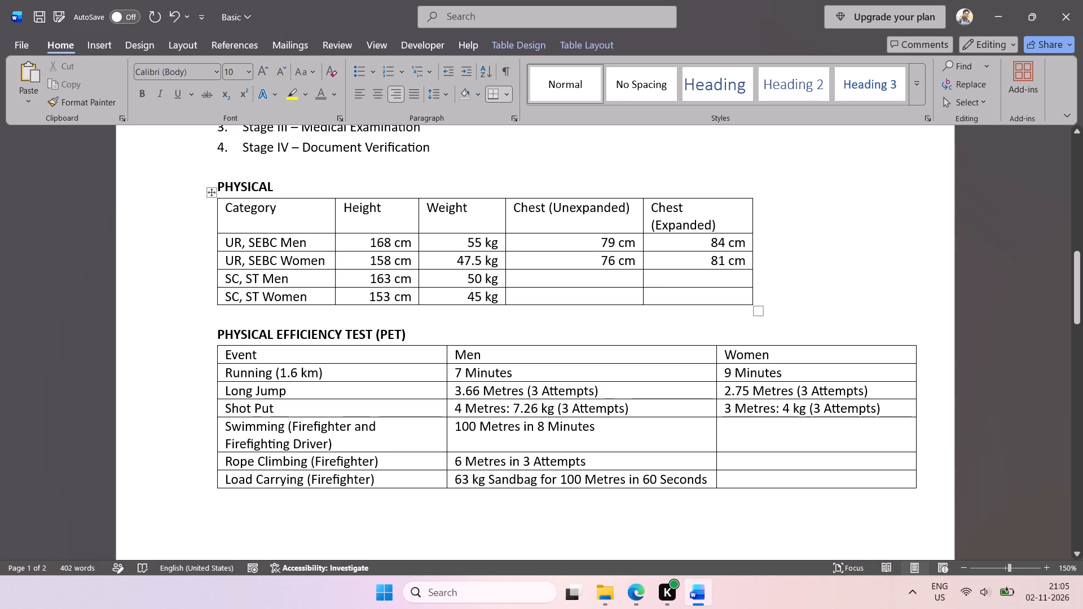
Widen the Chest (Expanded) column slightly so its header fits on one line.
click(642, 237)
drag(752, 232, 768, 232)
Centre the header row of the PHYSICAL table, from Category to Chest (Expanded).
drag(225, 204, 619, 215)
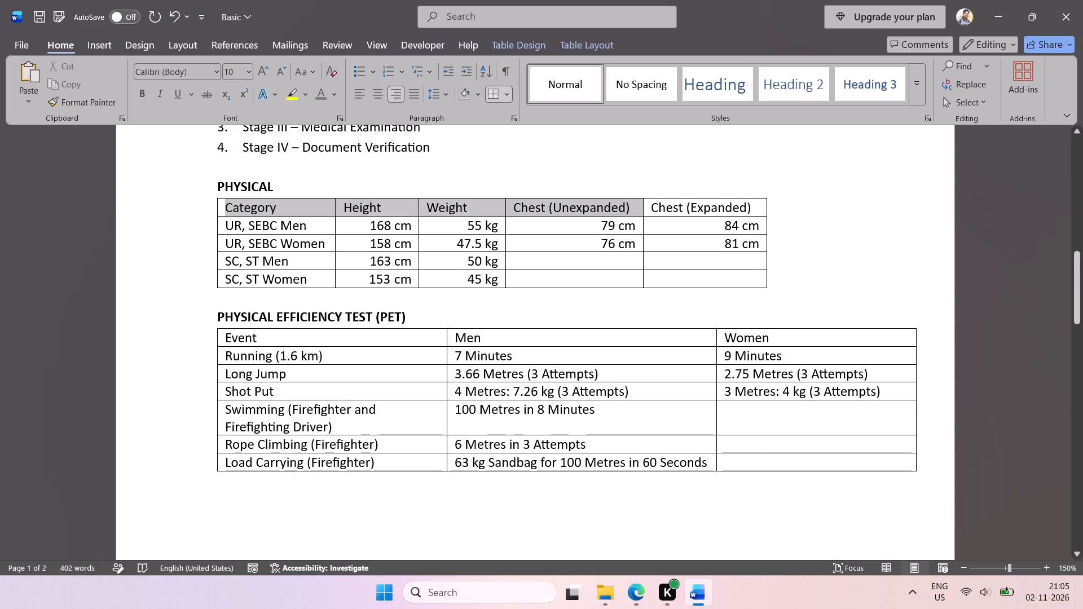
drag(619, 215, 717, 211)
click(376, 94)
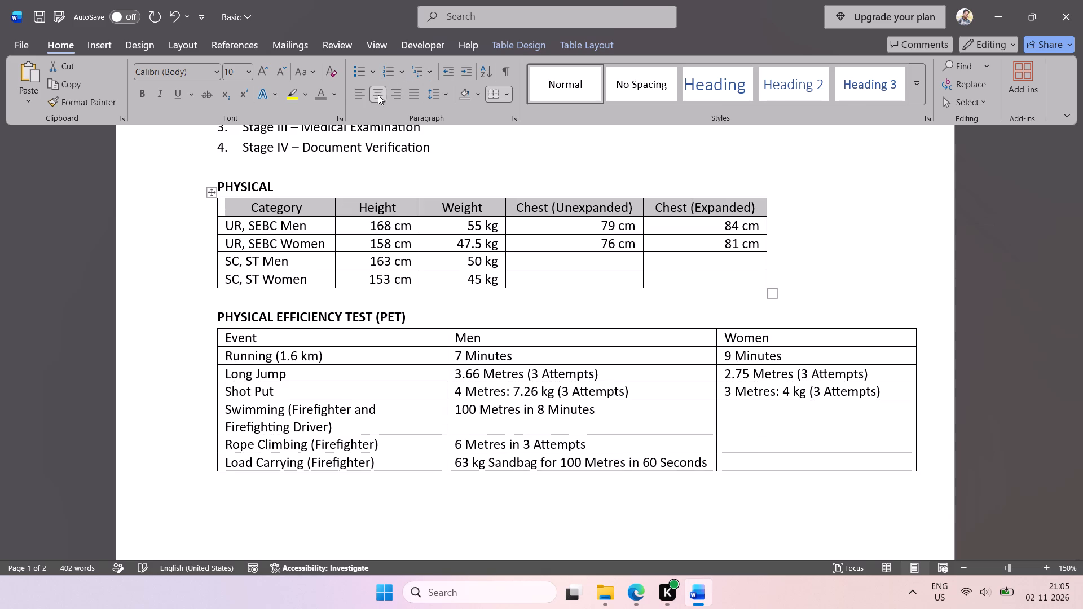
click(551, 179)
Centre the four category names, UR, SEBC Men to SC, ST Women, in the PHYSICAL table's Category column.
drag(224, 223, 224, 223)
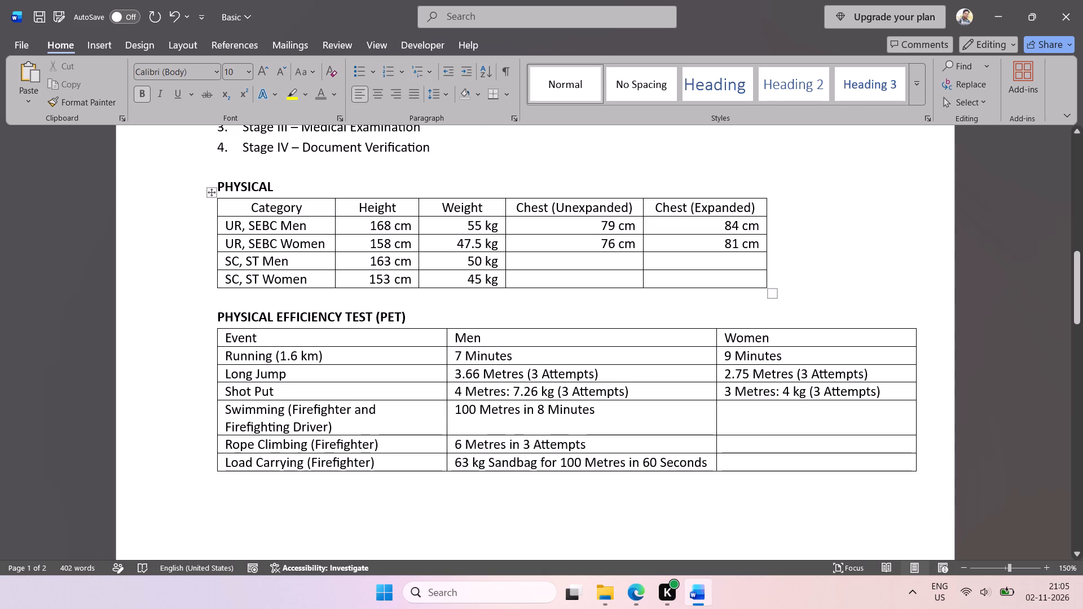
drag(224, 223, 283, 274)
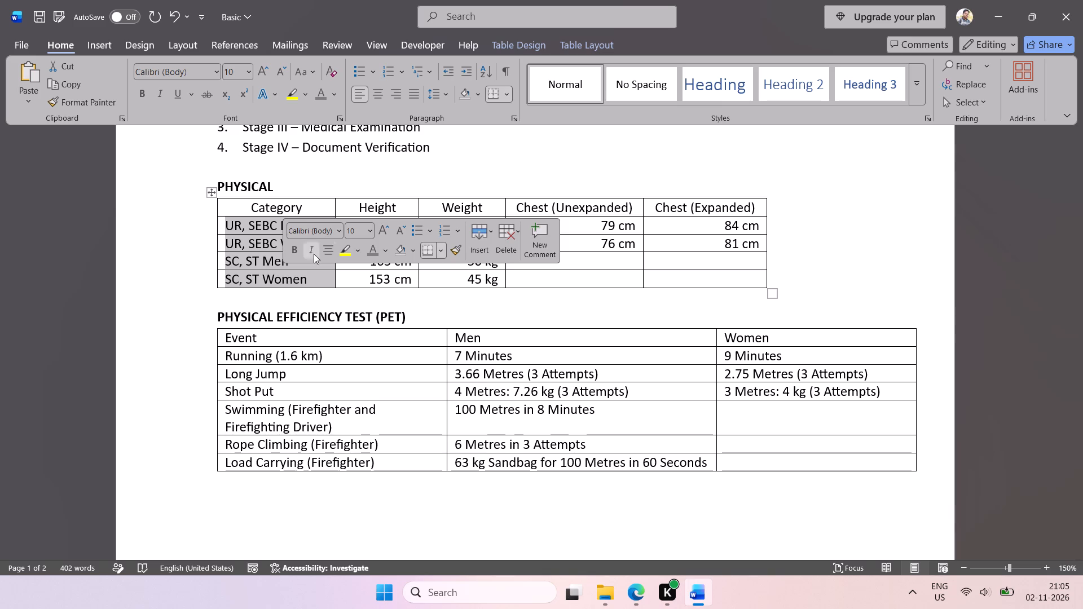
click(377, 95)
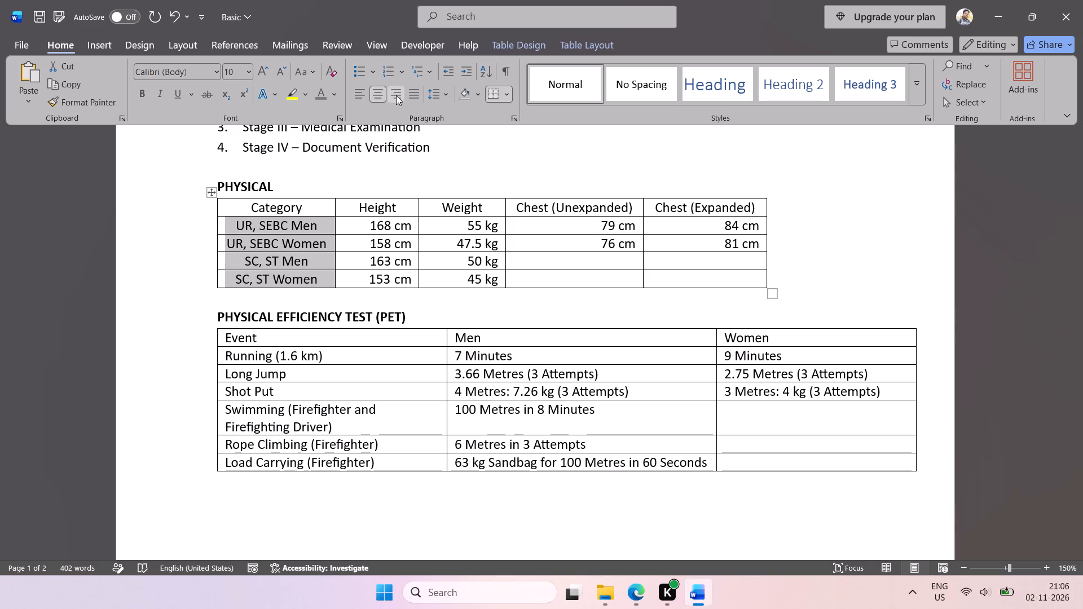
Left-align the four category names in the PHYSICAL table's Category column and save the document.
click(396, 95)
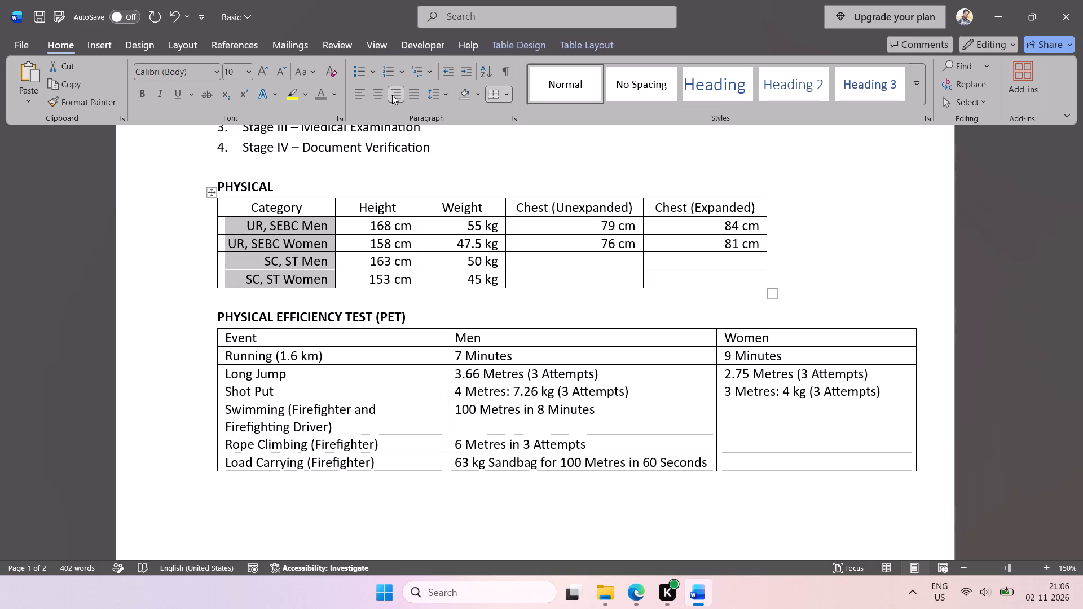
click(360, 92)
click(539, 262)
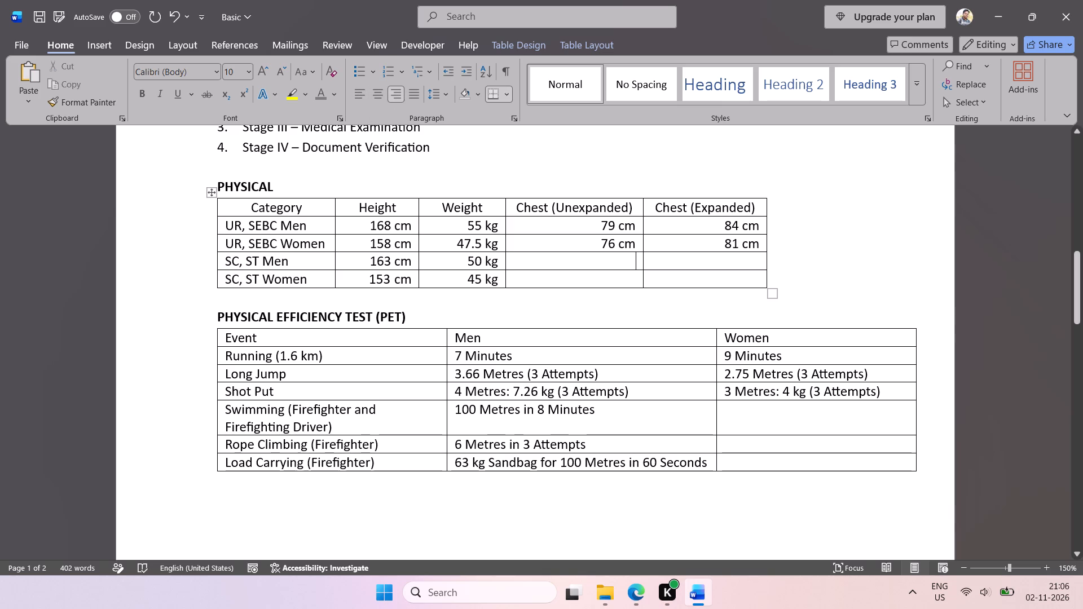
key(ctrl+s)
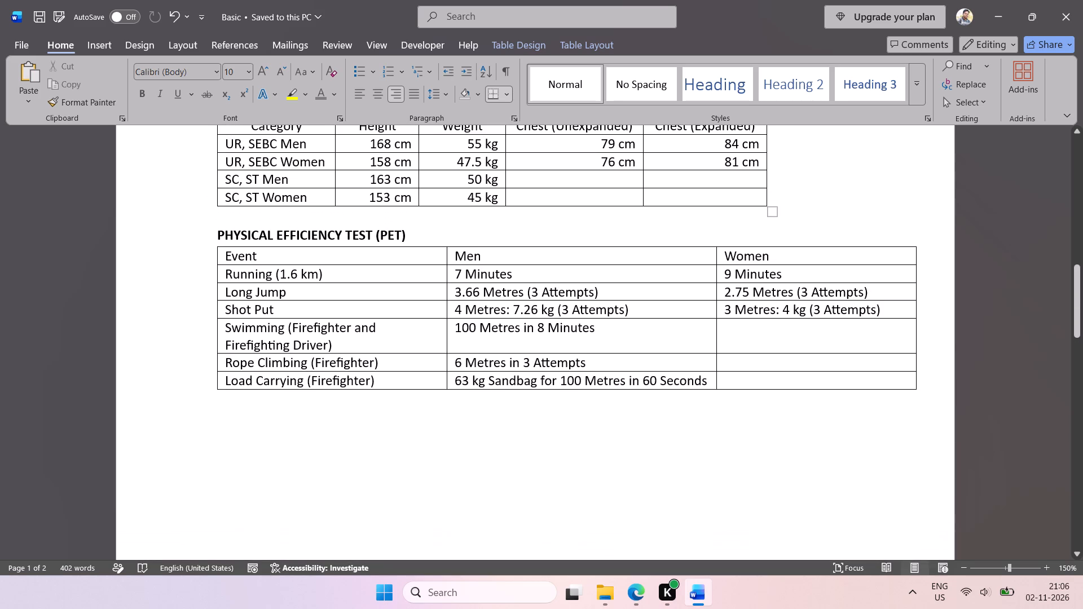
Make the header row of the PHYSICAL table bold, from Category to Chest (Expanded).
scroll(518, 282, up, 1)
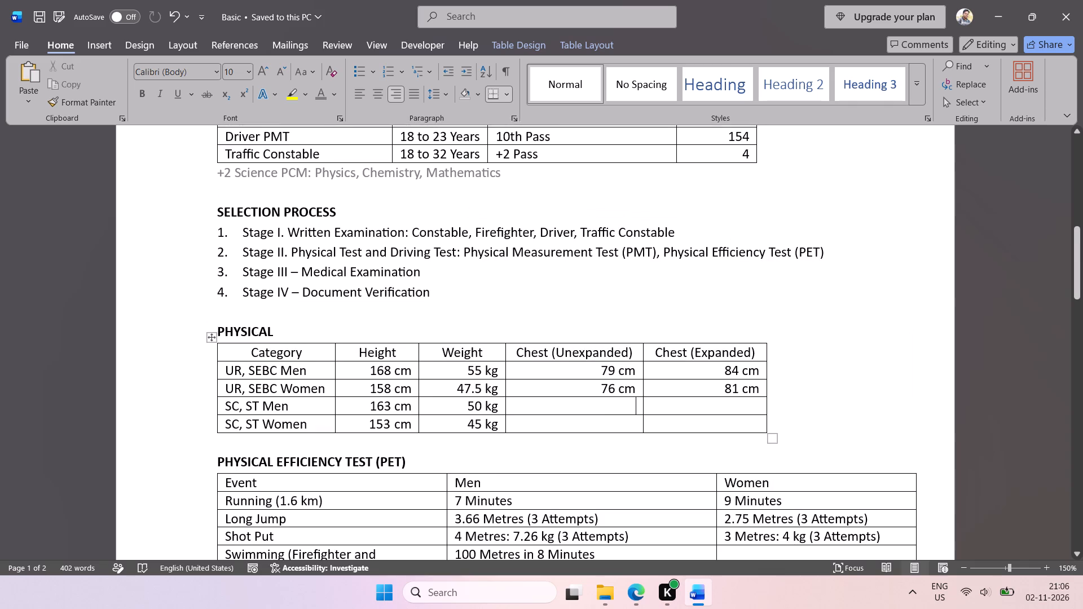
scroll(528, 293, up, 1)
drag(758, 322, 313, 327)
key(ctrl+b)
click(644, 274)
Make the Event, Men and Women header row of the PHYSICAL EFFICIENCY TEST (PET) table bold.
scroll(587, 319, down, 1)
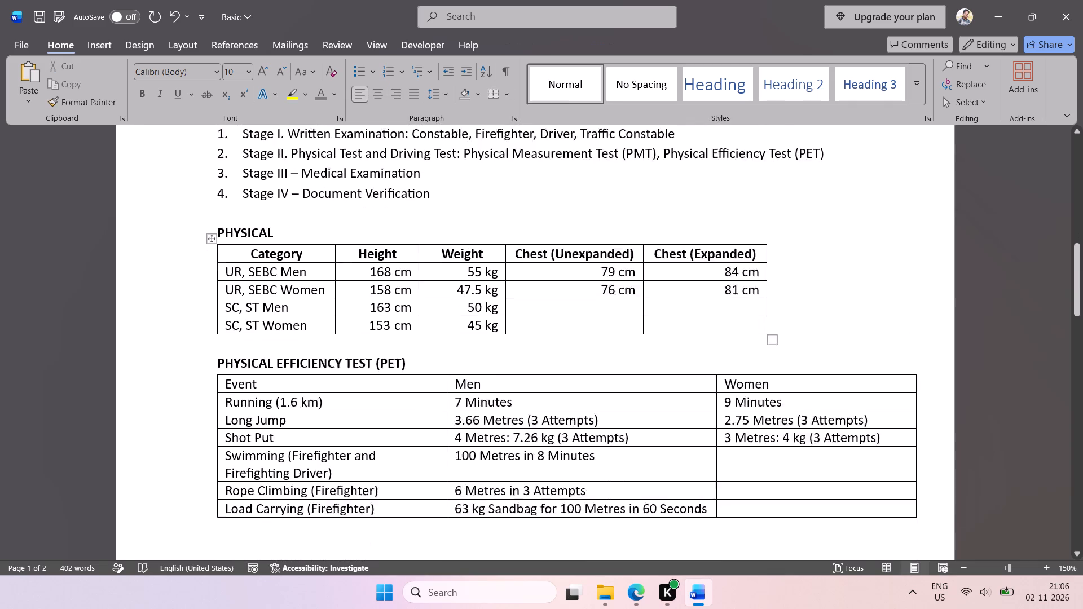
scroll(587, 321, down, 1)
drag(807, 270, 247, 264)
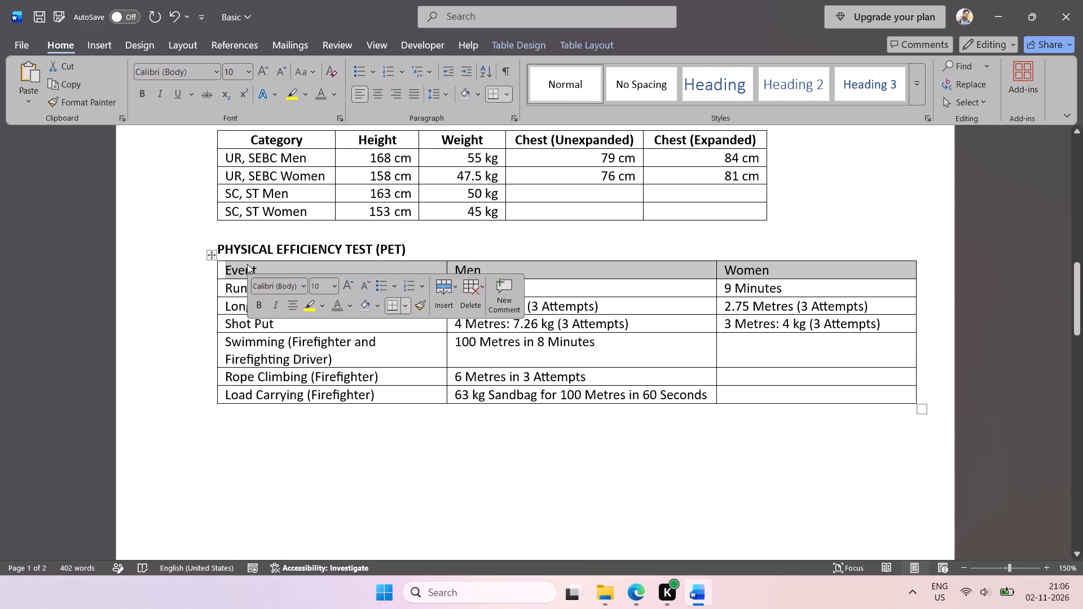
key(ctrl+b)
click(767, 236)
Make the header row of the BASIC DETAILS table bold, from Post Name to Vacancy.
scroll(669, 262, up, 2)
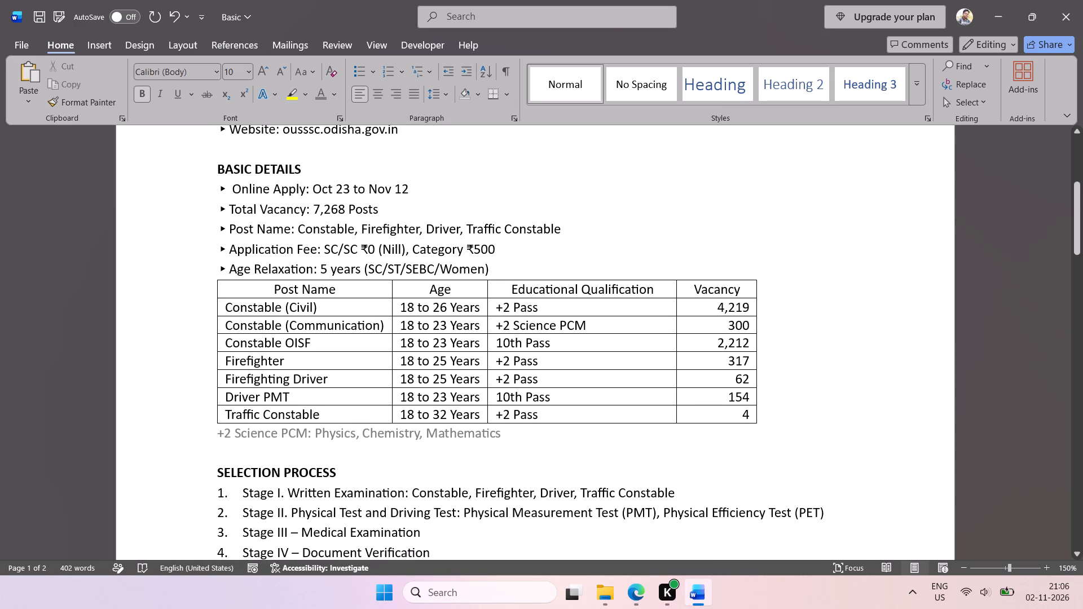
scroll(563, 275, up, 1)
drag(743, 289, 331, 283)
key(ctrl+b)
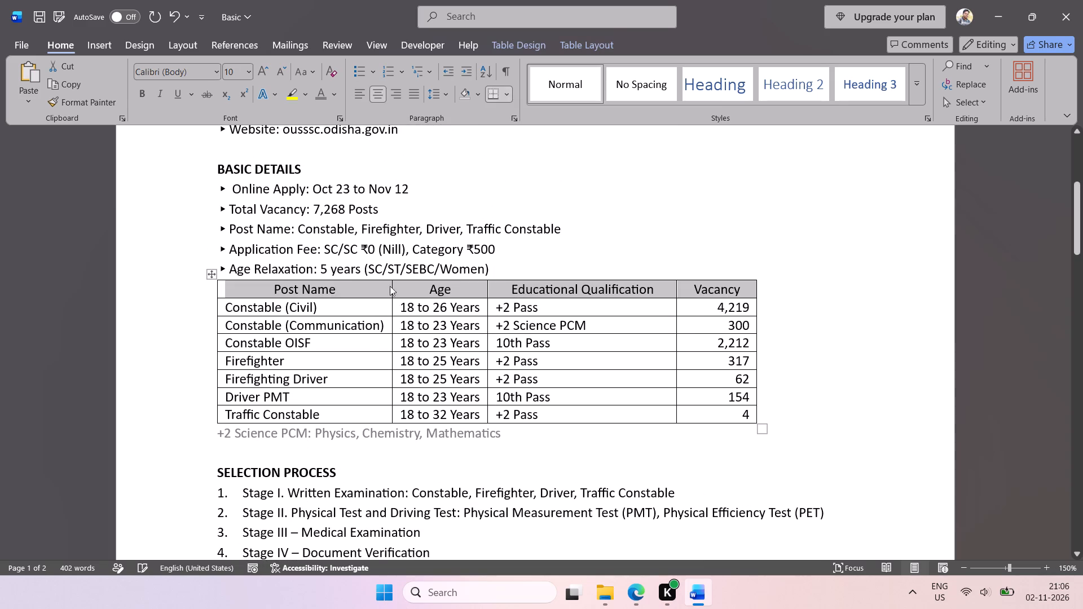
click(676, 244)
Colour the text "(3 Attempts)" grey in the Men's Long Jump cell of the PET table.
scroll(660, 270, down, 3)
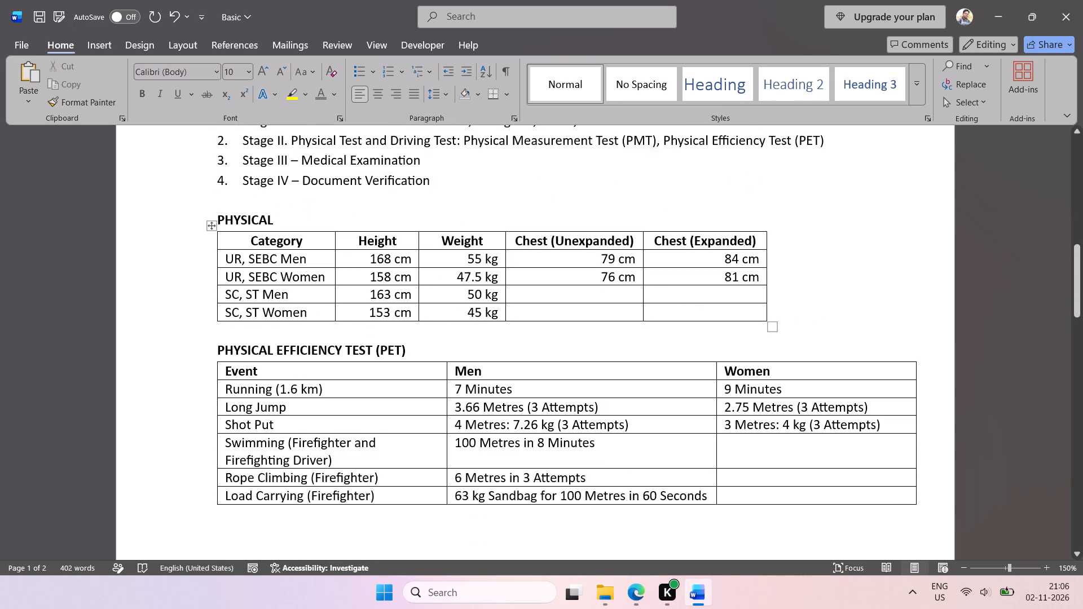
scroll(651, 278, down, 2)
scroll(651, 278, up, 1)
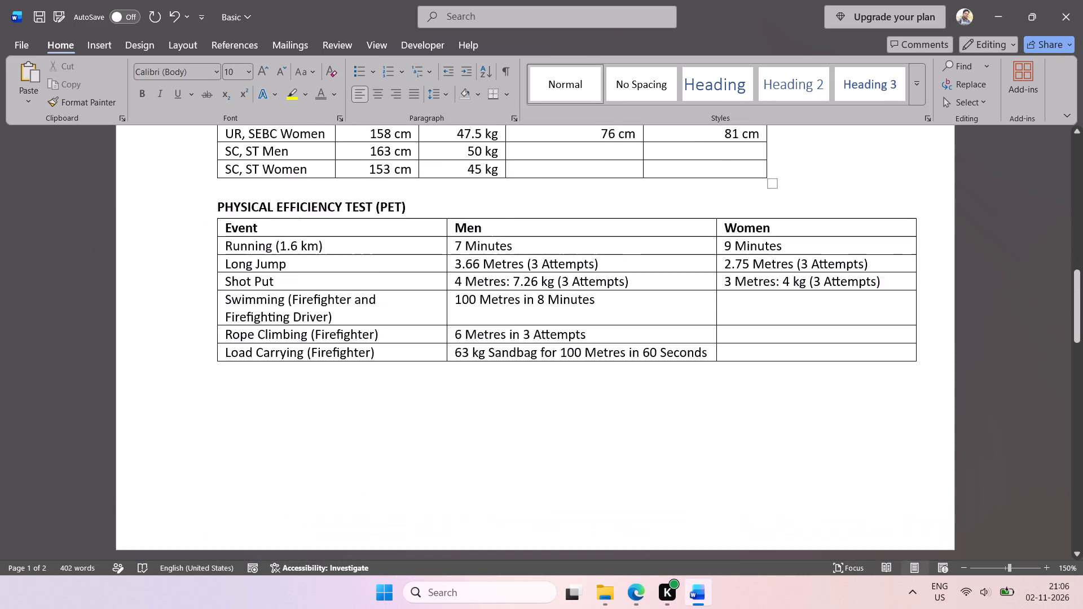
scroll(651, 278, up, 1)
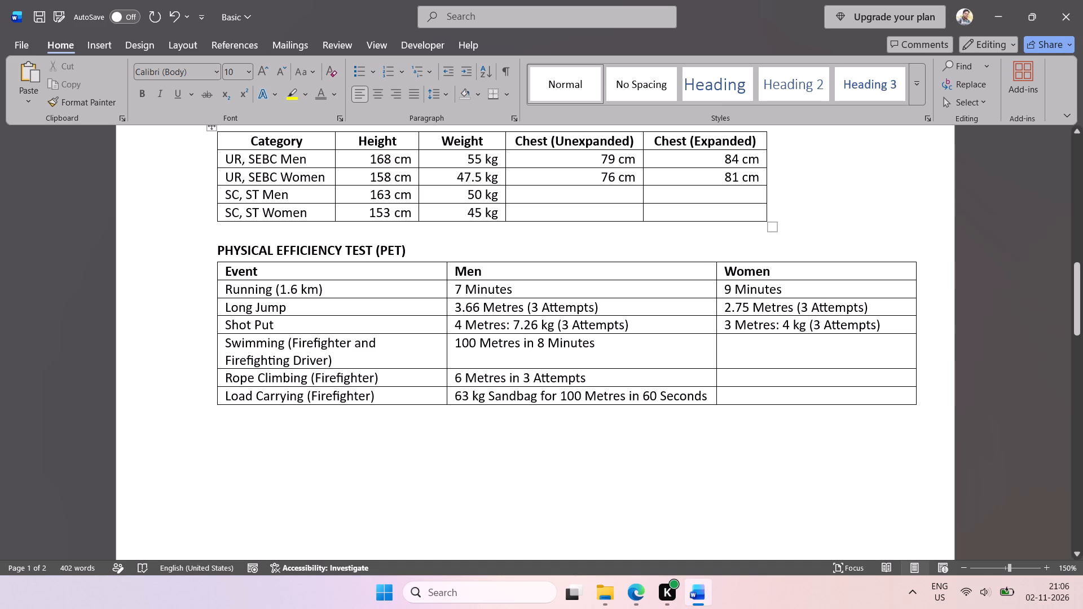
drag(610, 305, 518, 314)
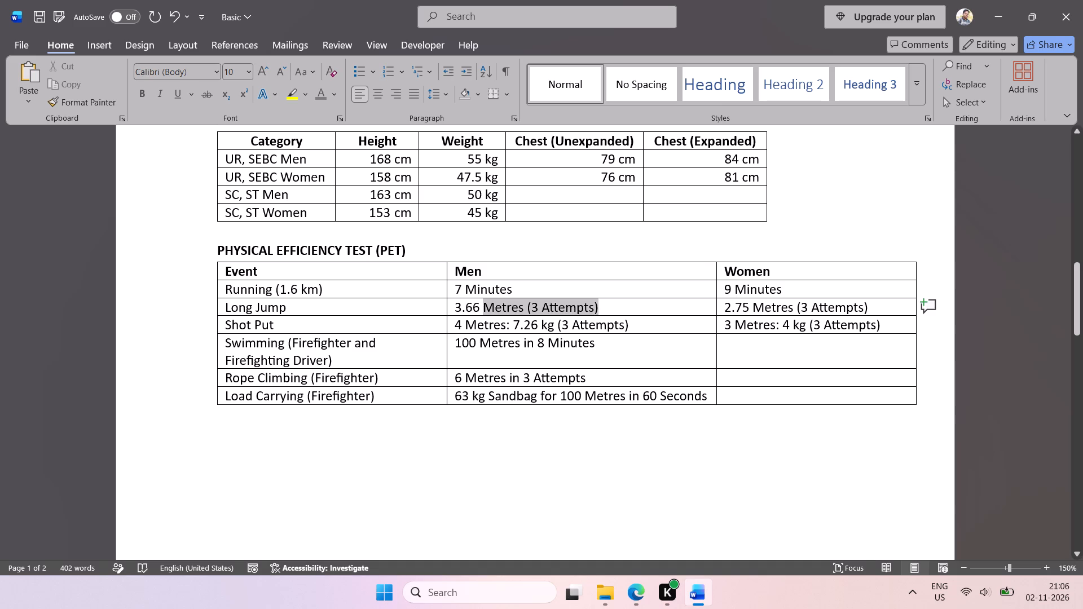
drag(518, 314, 527, 314)
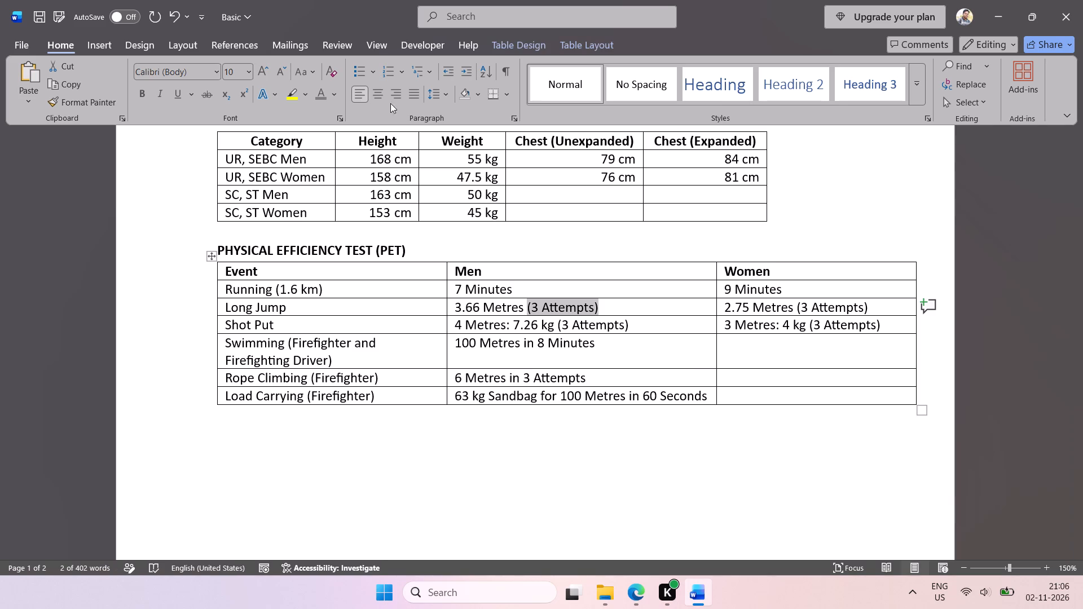
click(325, 90)
Copy the grey "(3 Attempts)" over the same text in the Women's Long Jump cell and both Shot Put cells.
key(ctrl+c)
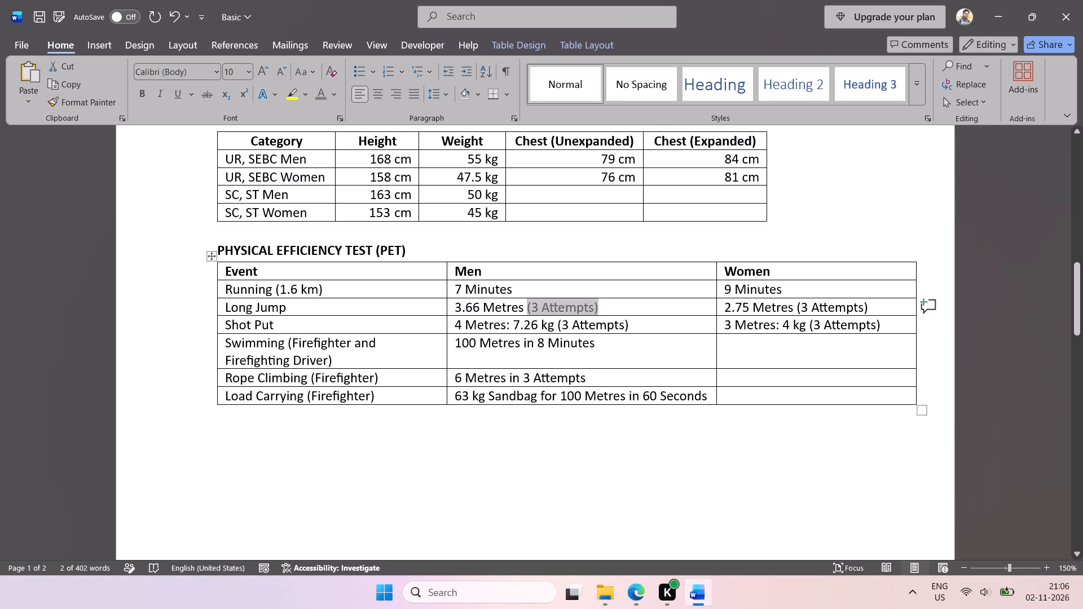
click(877, 311)
drag(875, 310, 798, 313)
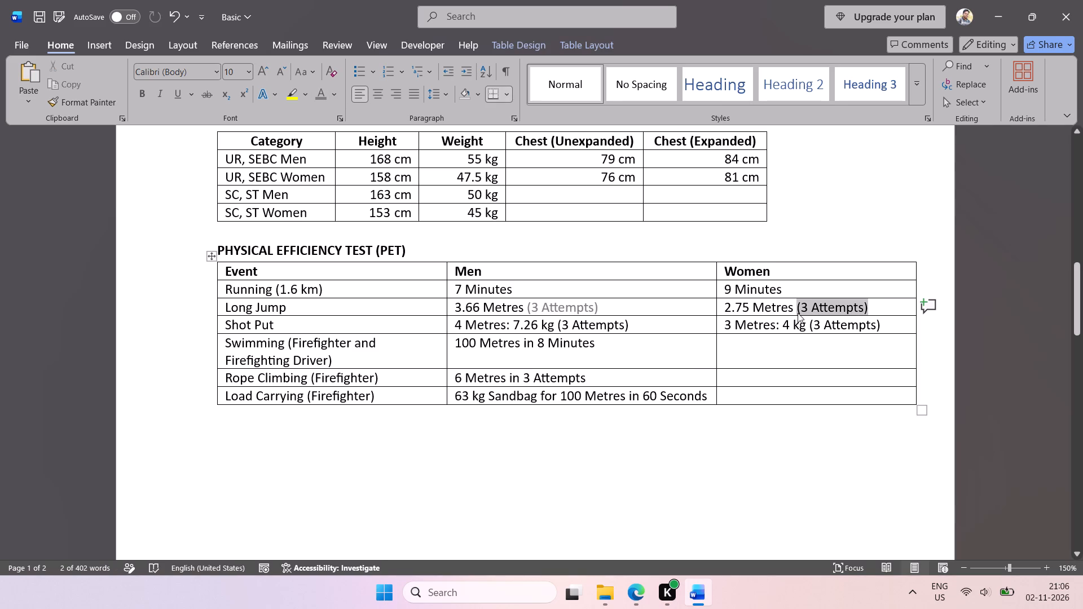
key(ctrl+v)
drag(654, 325, 604, 326)
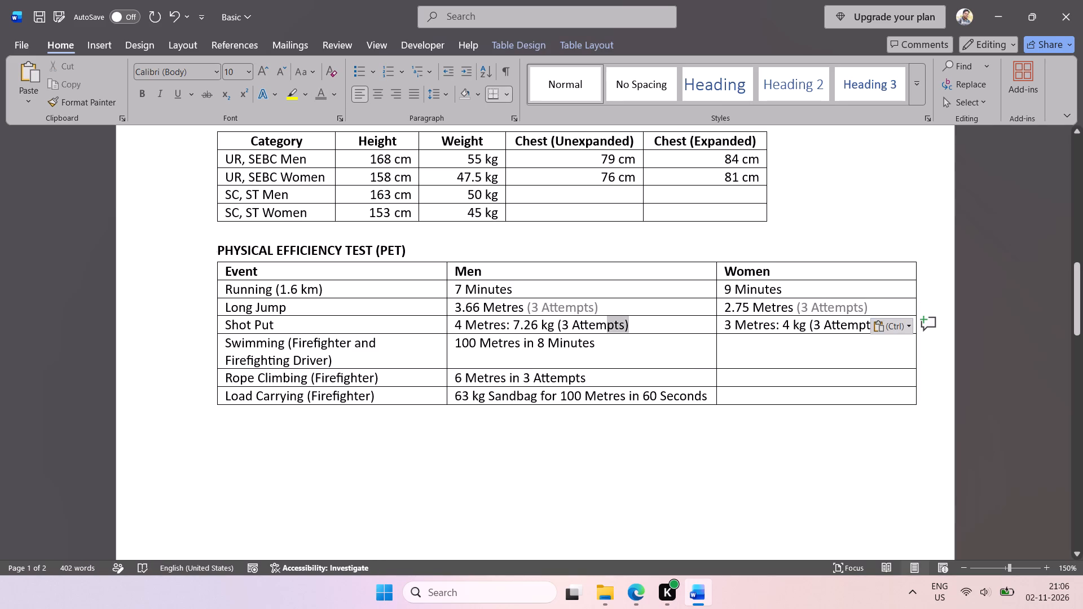
drag(604, 326, 557, 329)
key(ctrl+v)
drag(897, 327, 808, 330)
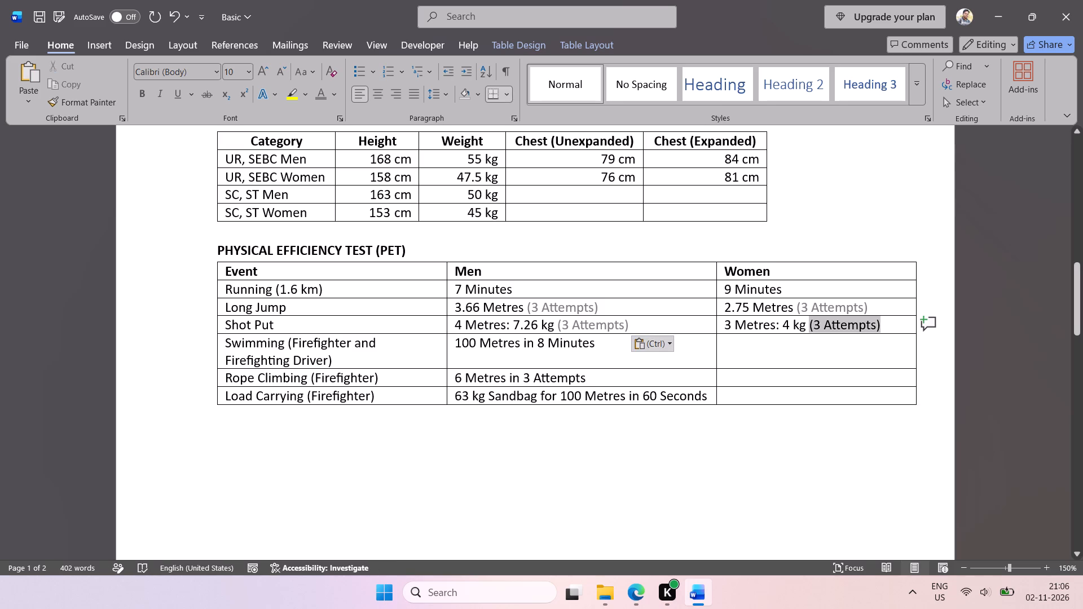
drag(808, 330, 808, 331)
key(ctrl+v)
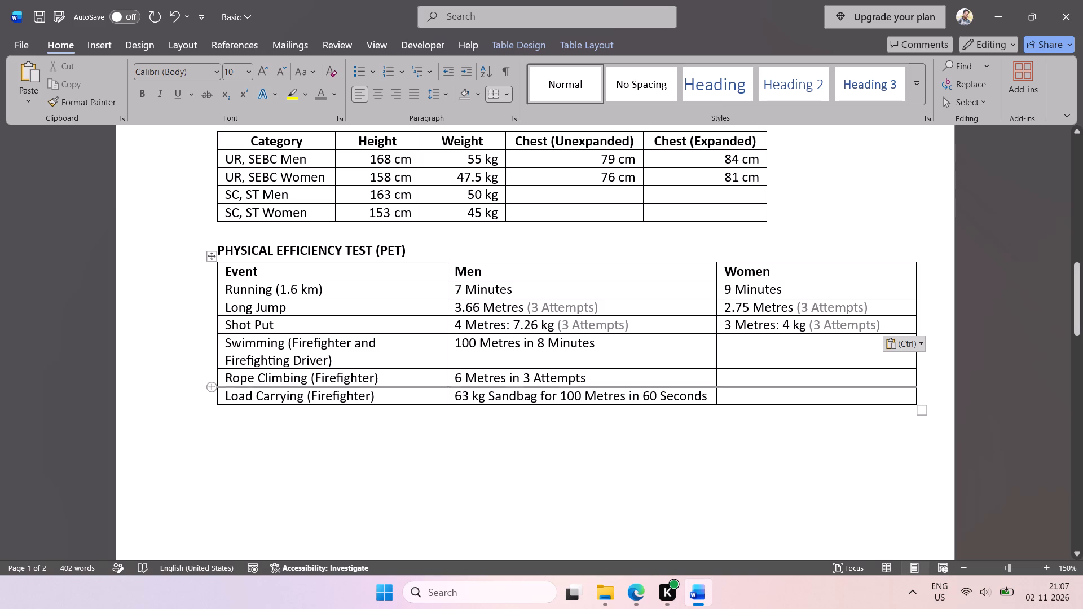
Replace "and" with a comma in the PET table's swimming event, making it "Swimming (Firefighter, Firefighting Driver)".
click(226, 360)
key(BackSpace)
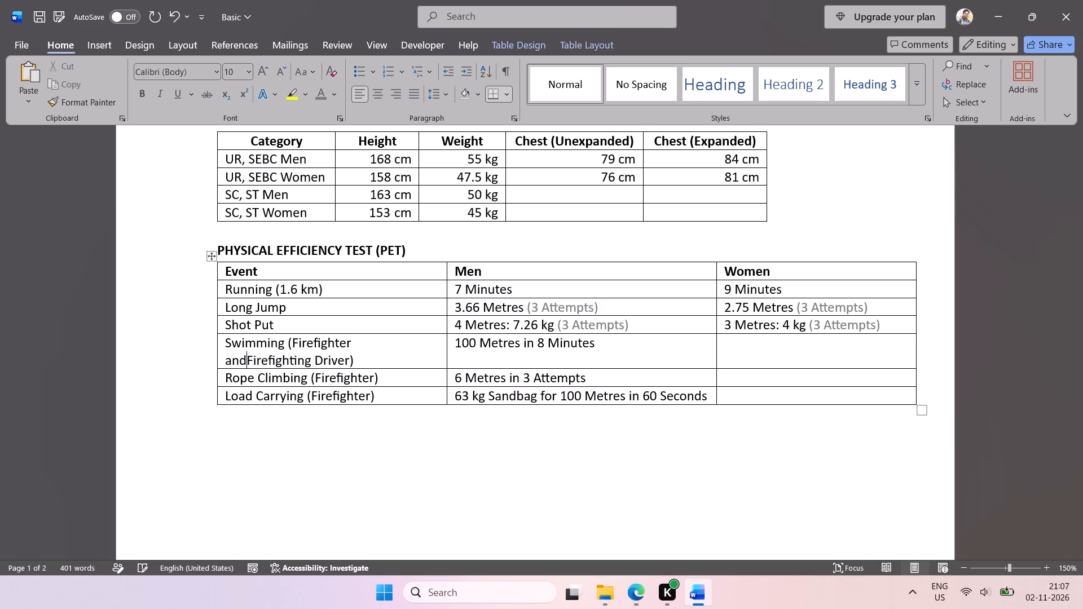
key(BackSpace)
key(BackSpace)
key(BackSpace)
key(BackSpace)
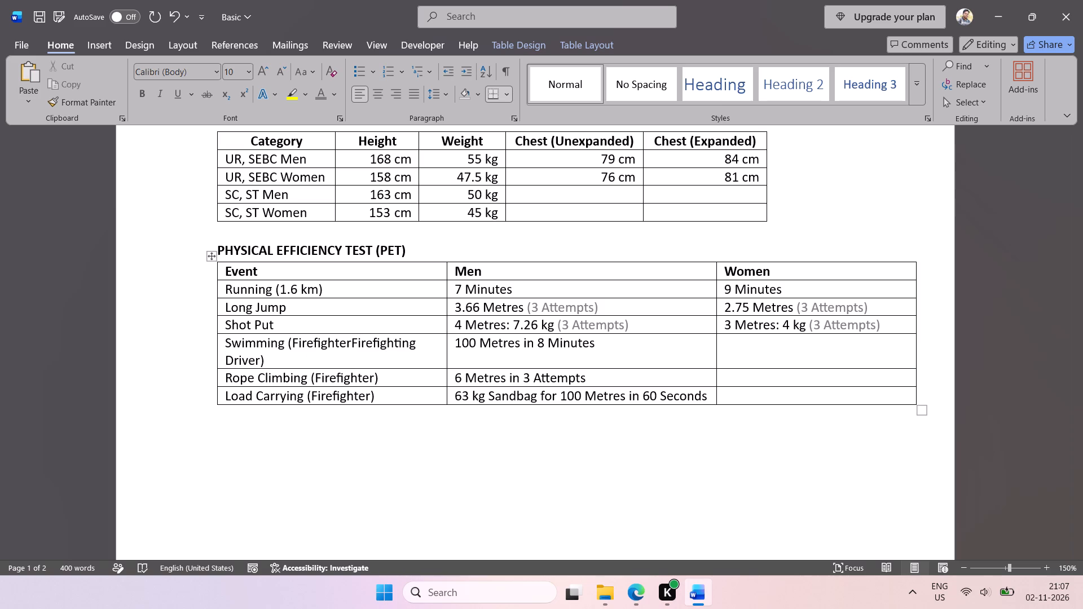
text(,)
key(space)
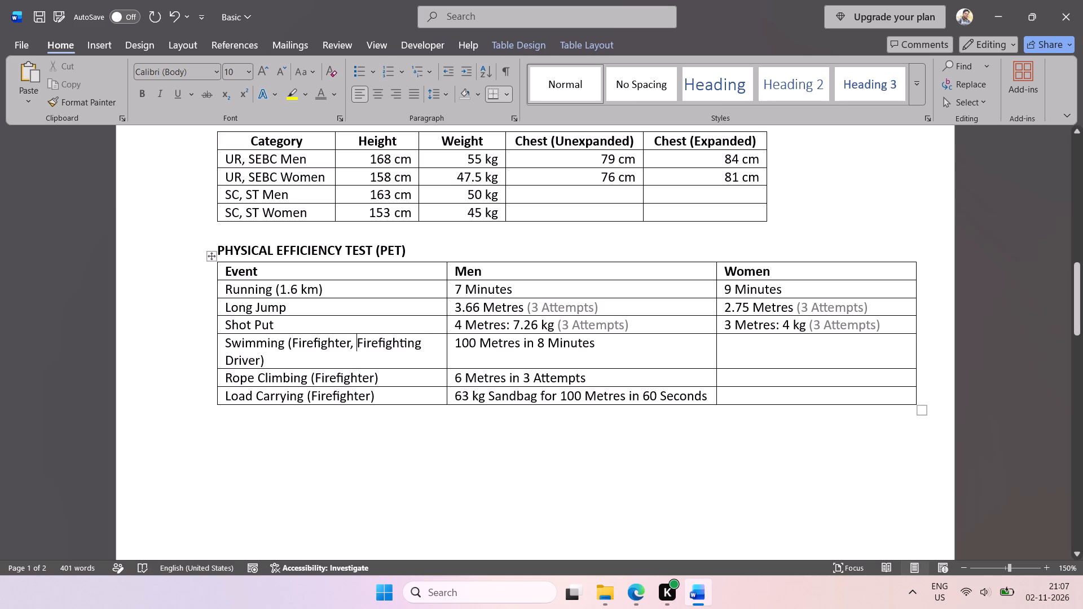
Widen the Event column and adjust the Men and Women columns of the PET table so every entry fits on one line.
drag(446, 290, 476, 290)
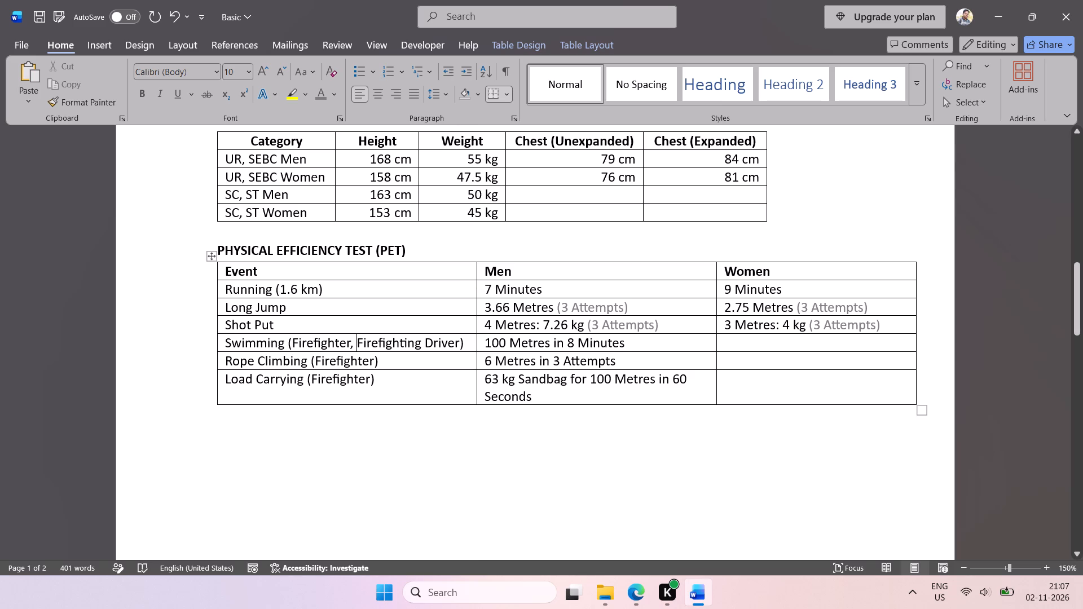
drag(716, 290, 758, 293)
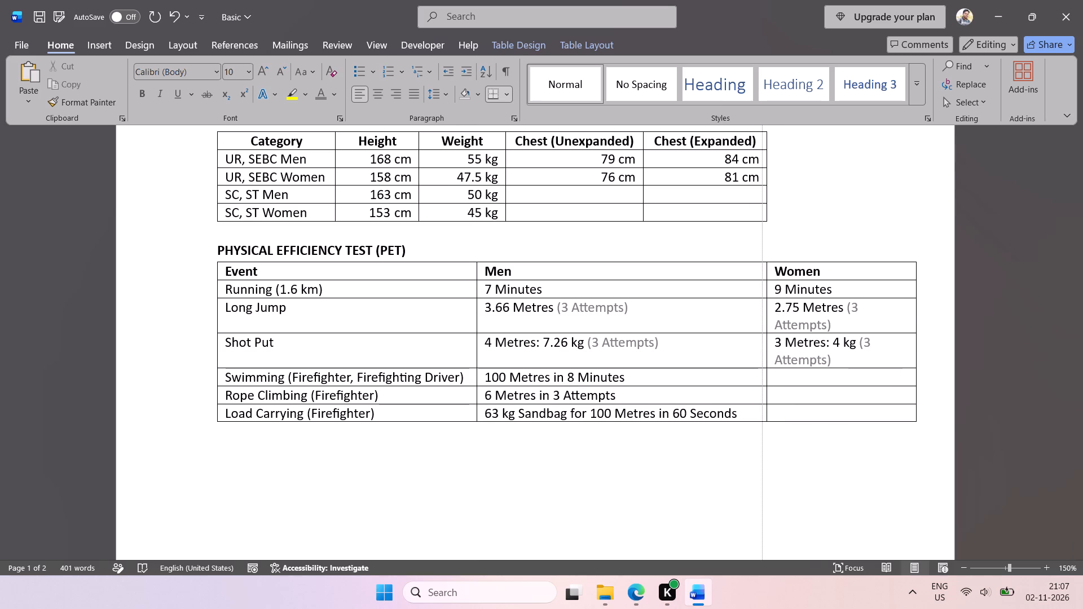
drag(758, 293, 746, 293)
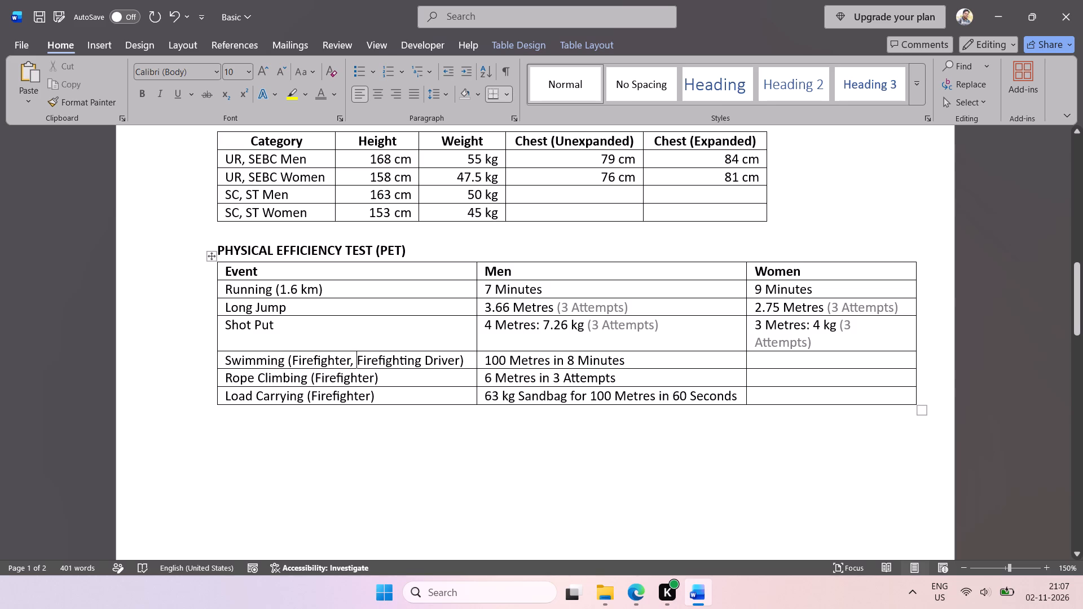
click(477, 303)
drag(915, 314, 934, 314)
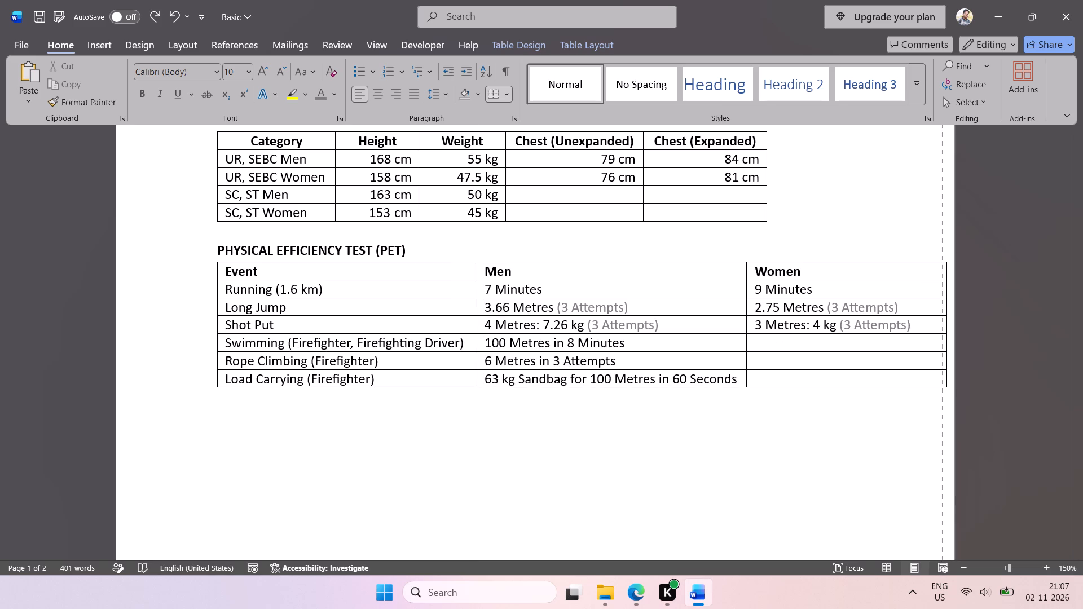
drag(934, 314, 924, 314)
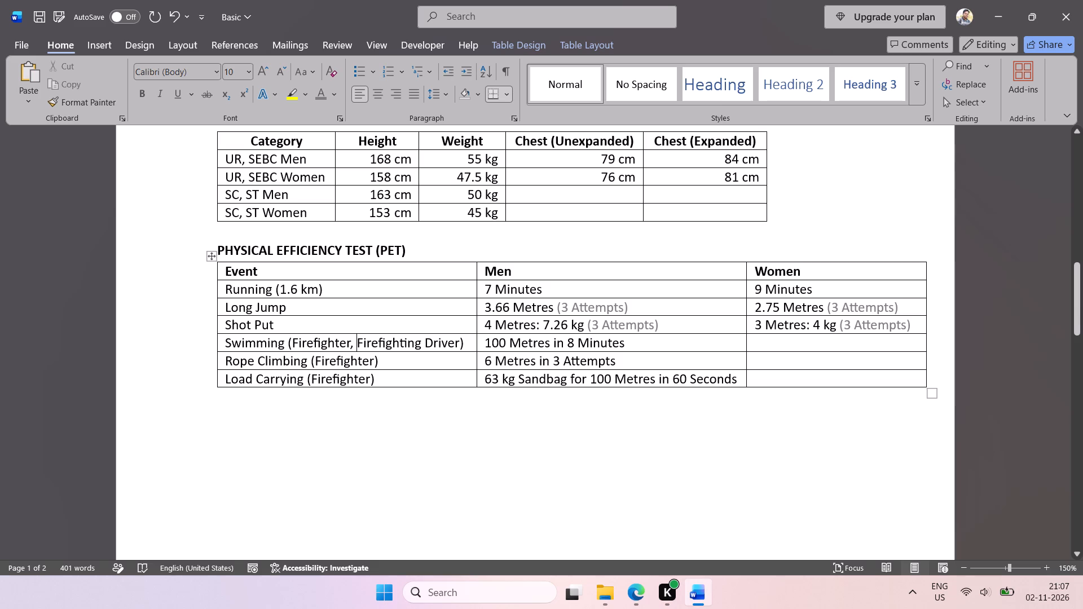
Delete the word "for" before "100 Metres" in the Men's Load Carrying entry.
drag(593, 380, 571, 382)
click(577, 386)
click(591, 389)
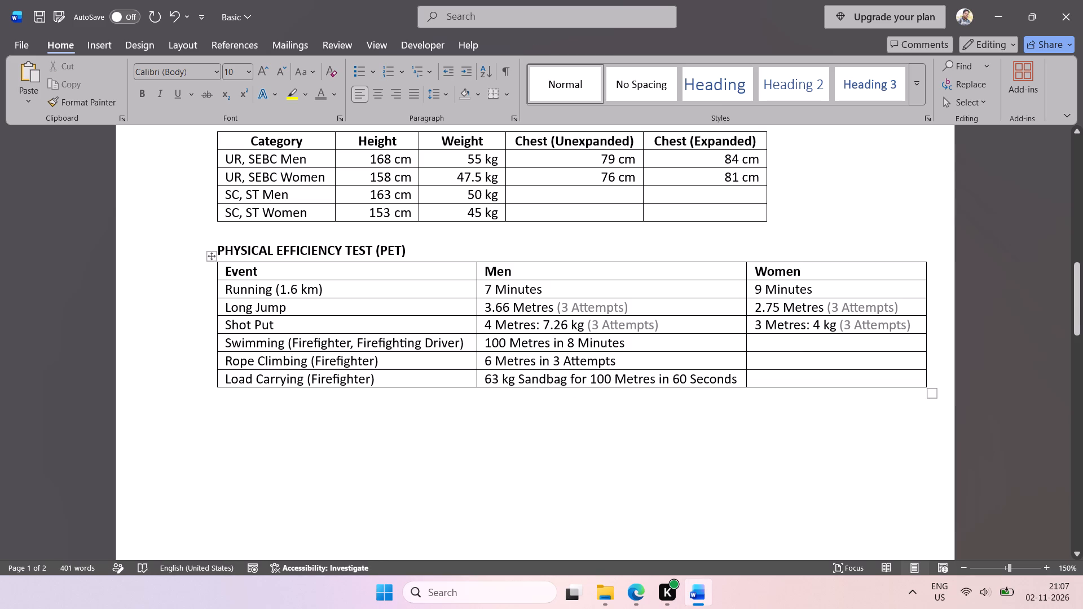
drag(593, 378, 571, 381)
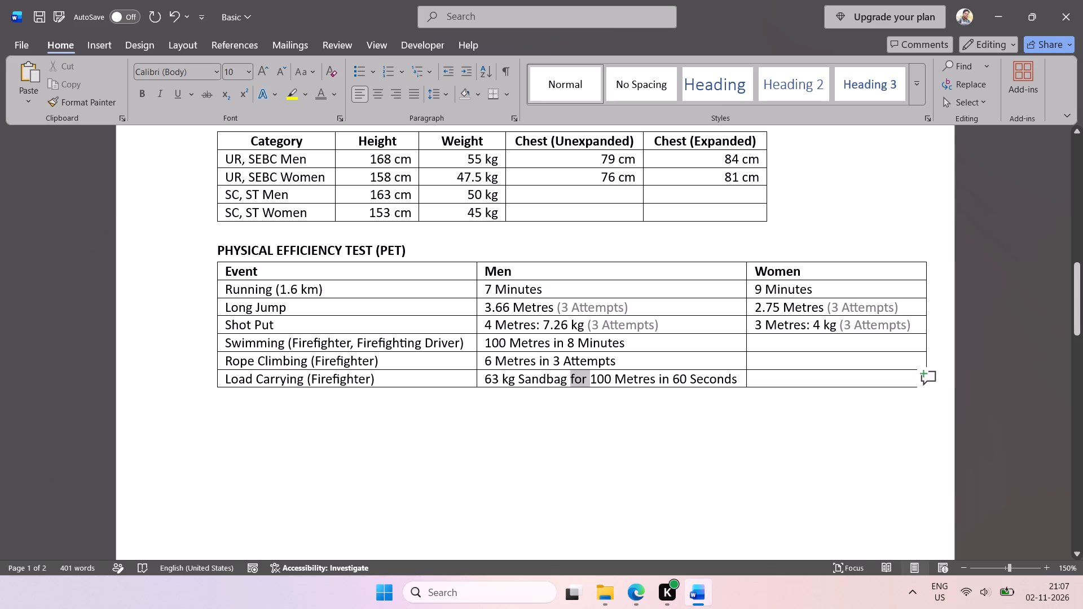
drag(571, 381, 574, 386)
key(BackSpace)
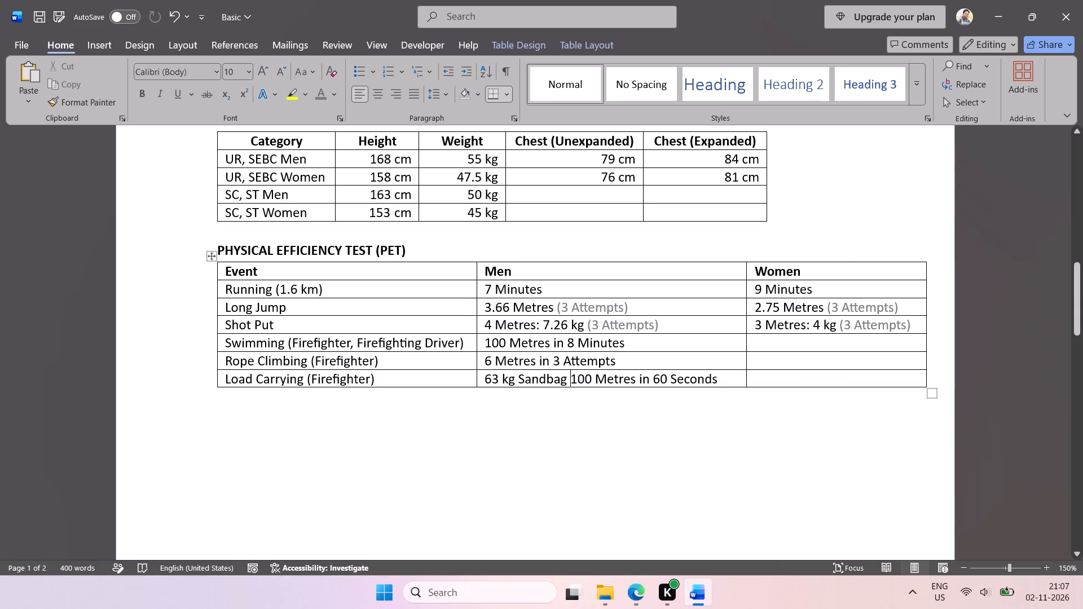
Replace "in 60 Seconds" with "(60 Sec.)" in the Men's Load Carrying entry.
click(653, 379)
key(BackSpace)
key(BackSpace)
key(BackSpace)
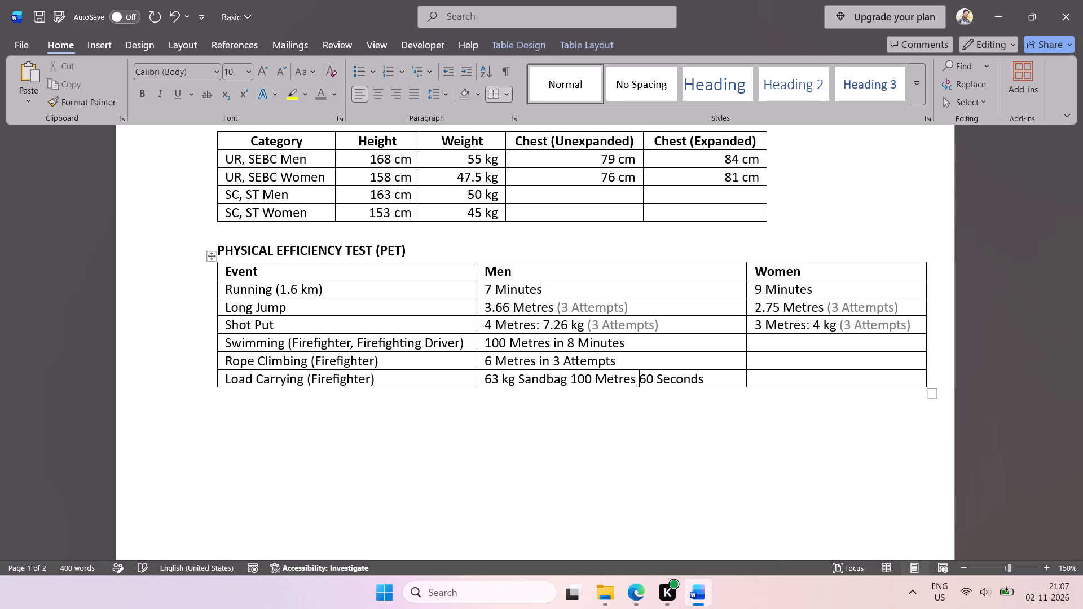
key(shift+parenleft)
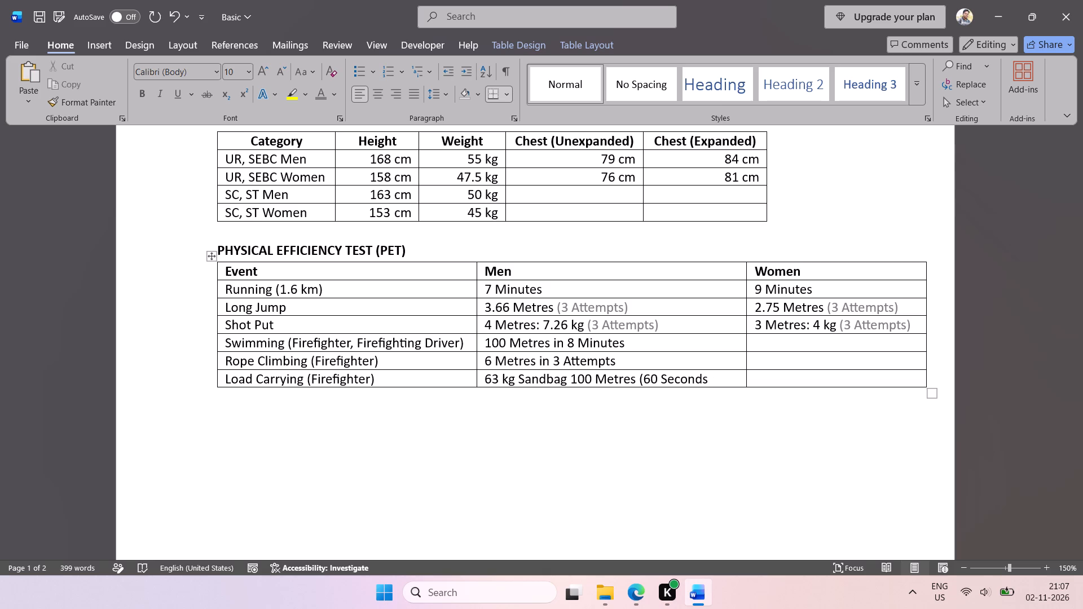
click(716, 378)
key(BackSpace)
key(BackSpace)
key(BackSpace)
key(BackSpace)
text(.))
Narrow the Men and Women columns of the PET table to fit their entries, and save the document.
drag(746, 292, 701, 294)
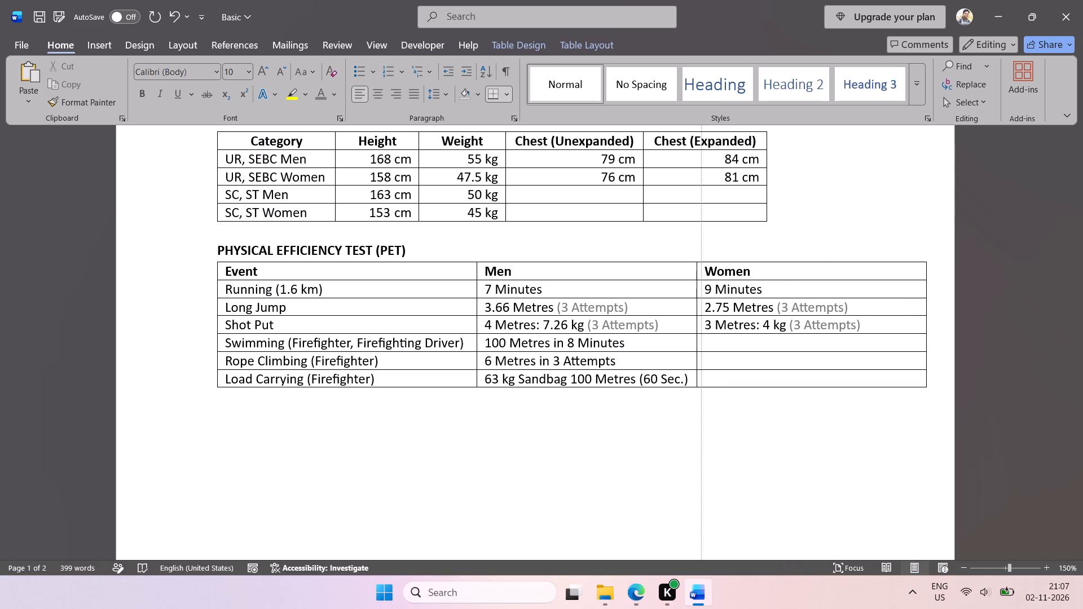
click(927, 294)
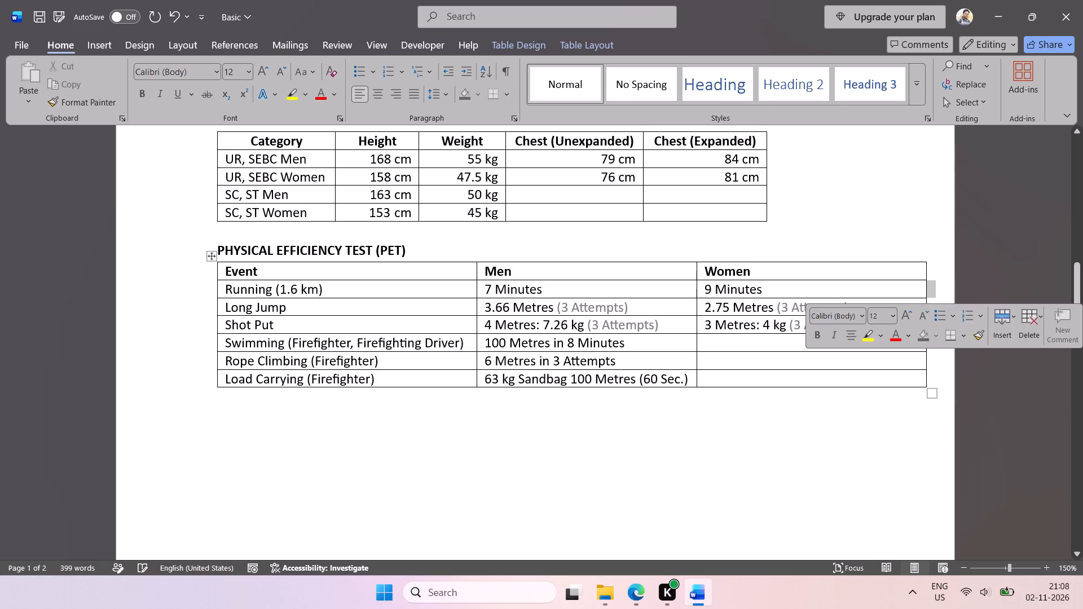
click(923, 263)
click(906, 410)
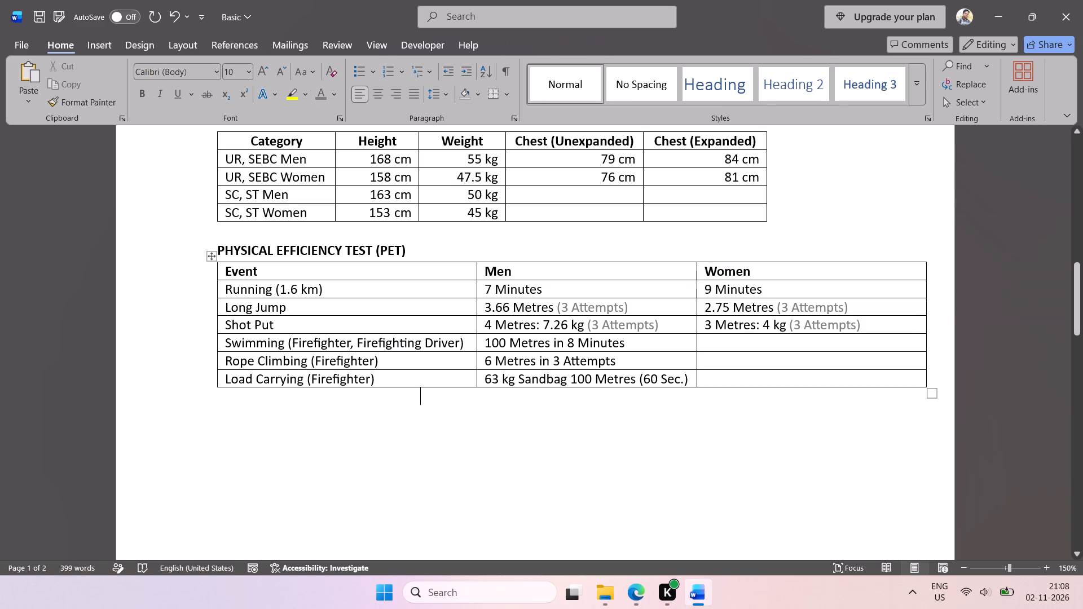
drag(925, 346, 881, 343)
key(ctrl+s)
Delete the blank line above the EXAMINATION heading on the second page.
scroll(422, 403, down, 3)
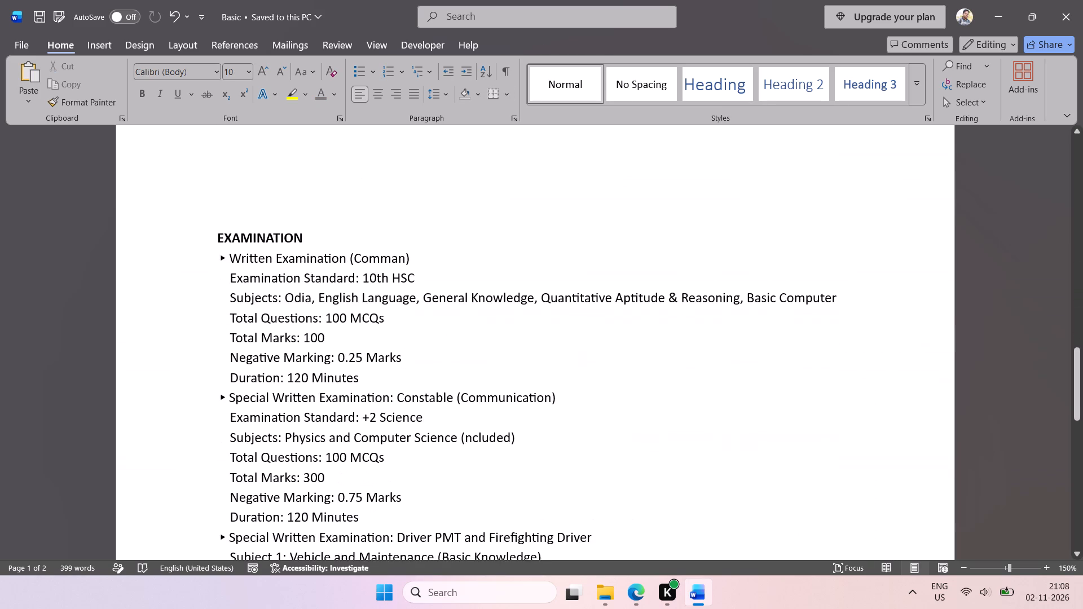
scroll(231, 271, up, 1)
drag(219, 332, 201, 257)
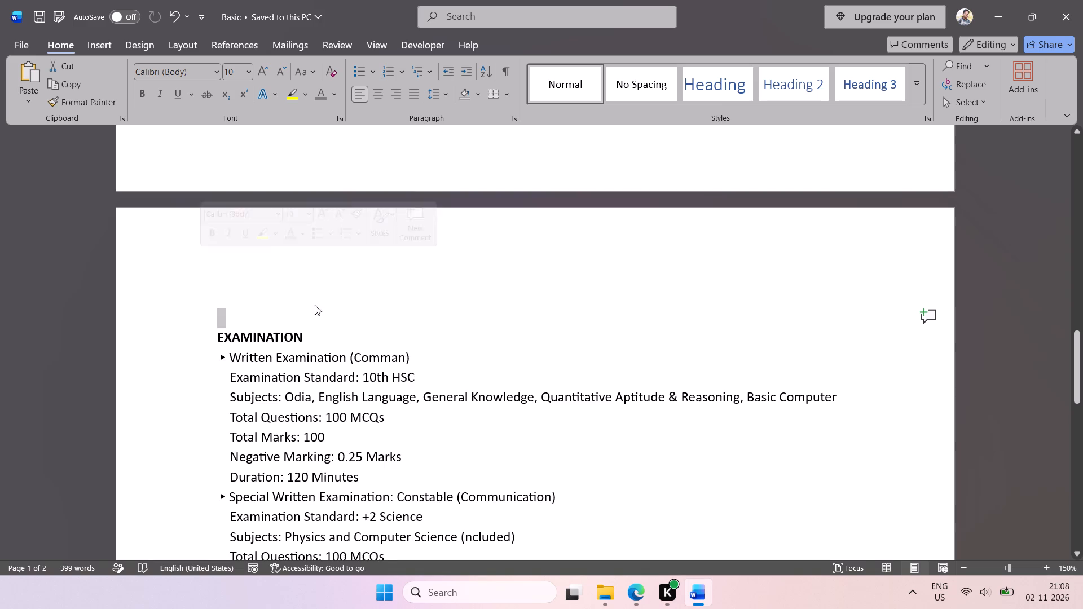
key(BackSpace)
Replace the arrow bullets of the three written examination headings with the numbers 1., 2. and 3.
scroll(392, 337, down, 1)
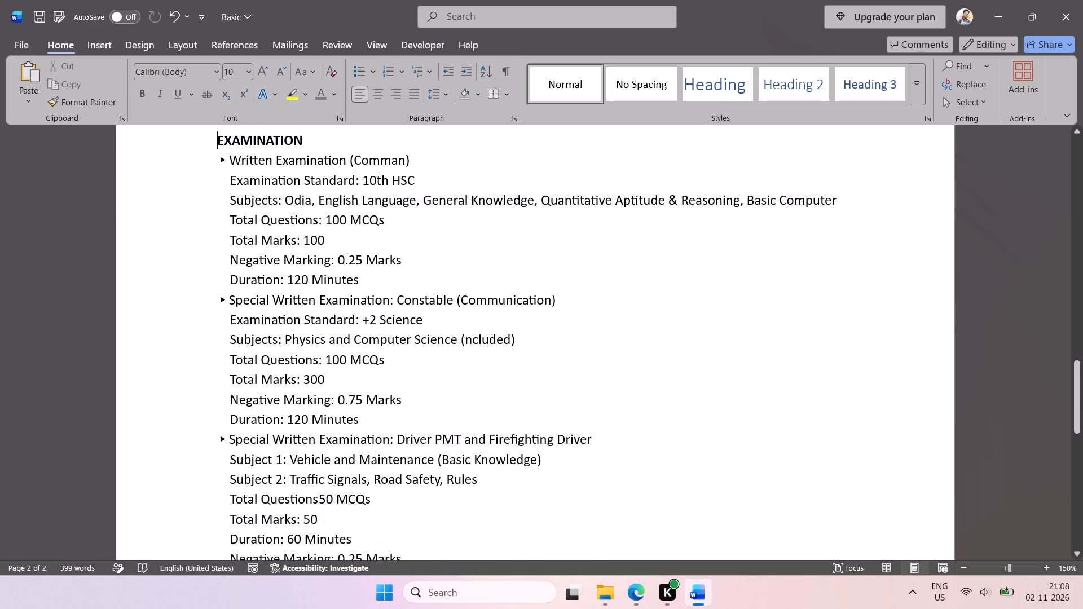
scroll(392, 337, down, 1)
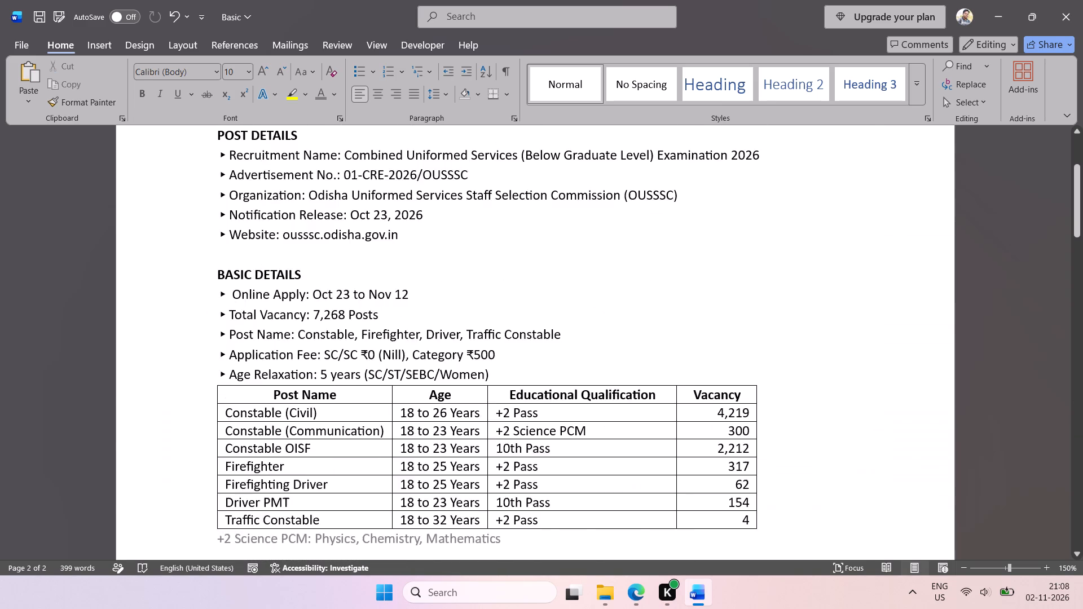
scroll(392, 337, down, 1)
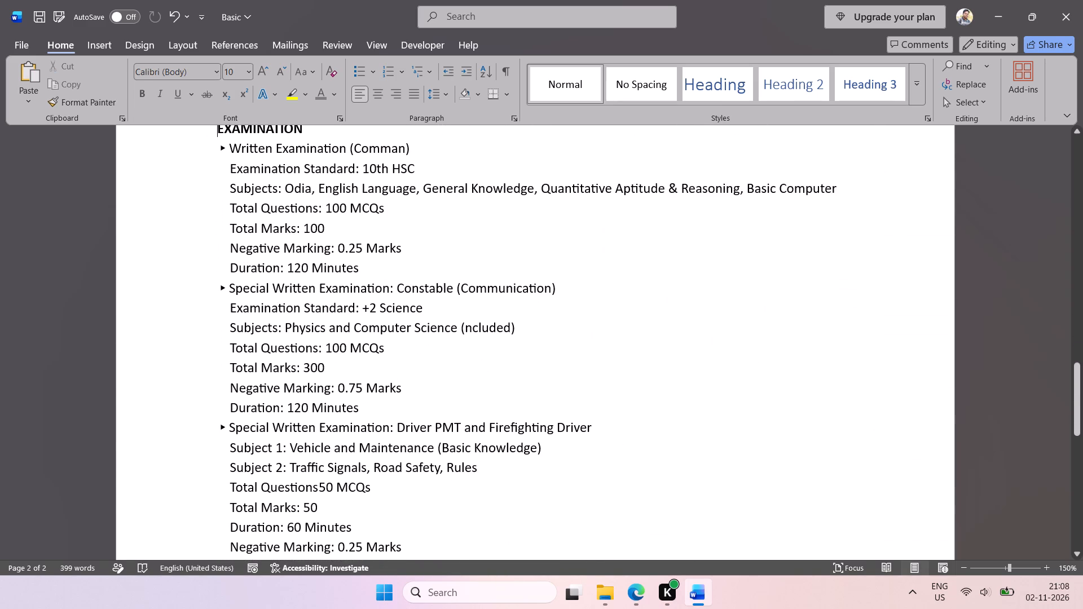
scroll(392, 337, down, 1)
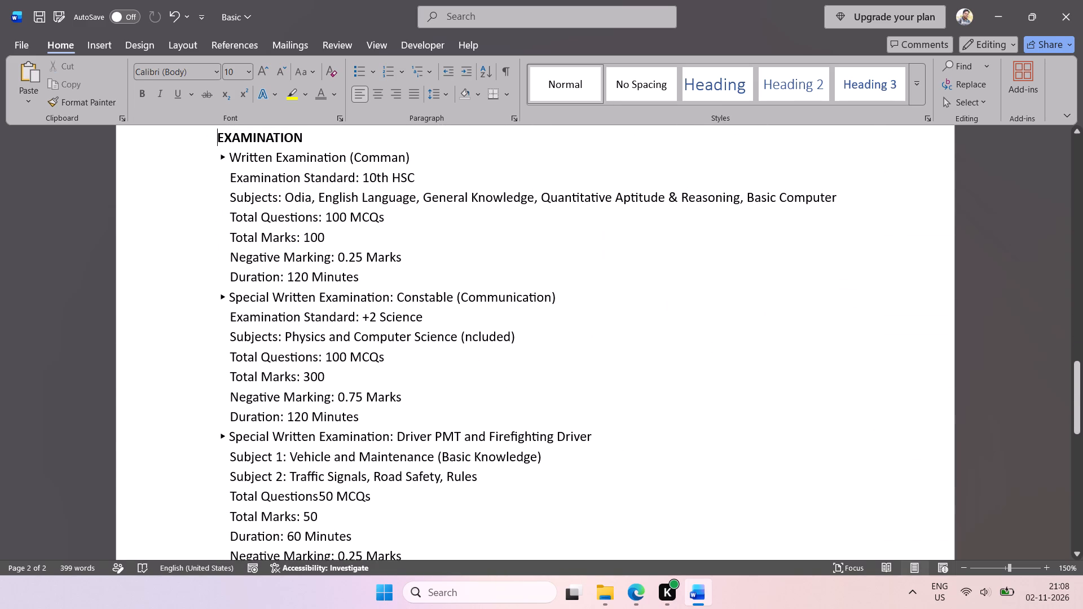
drag(229, 157, 196, 156)
text(1.)
key(space)
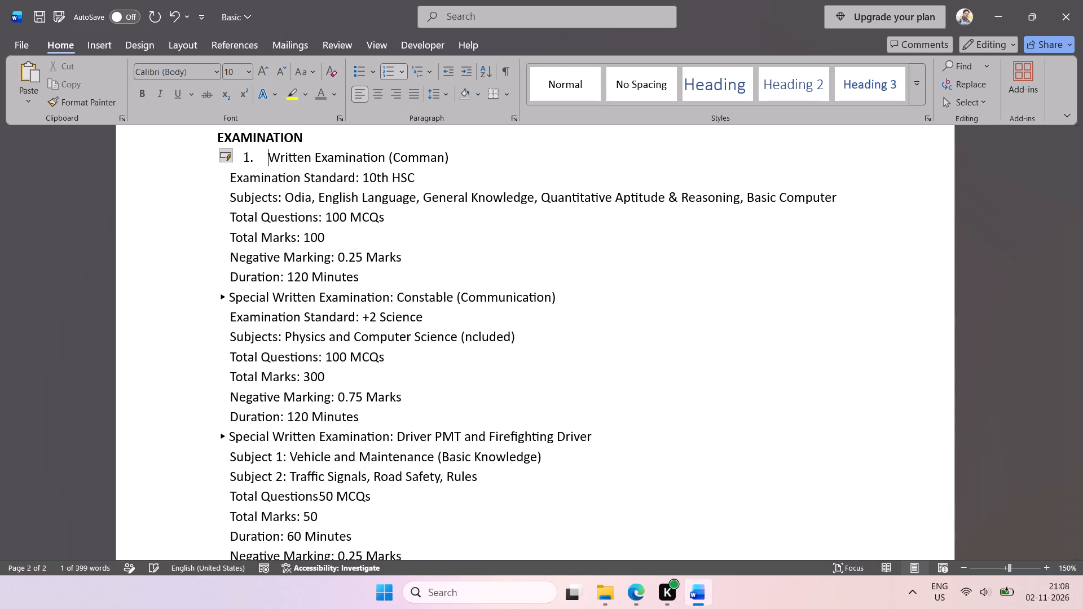
drag(231, 290, 198, 294)
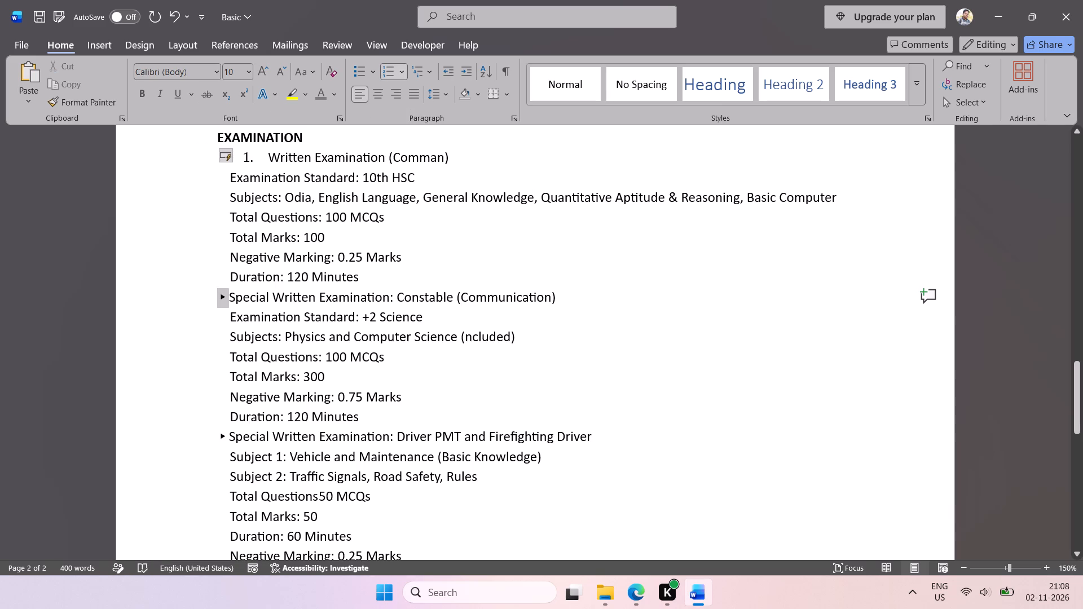
drag(198, 294, 195, 294)
text(2.)
key(space)
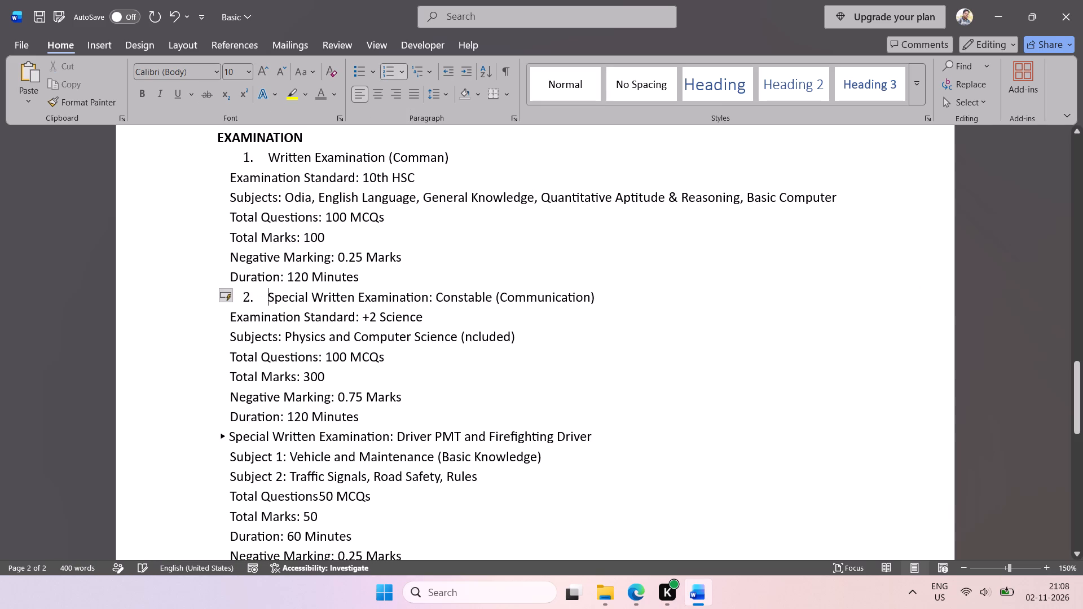
drag(228, 439, 202, 437)
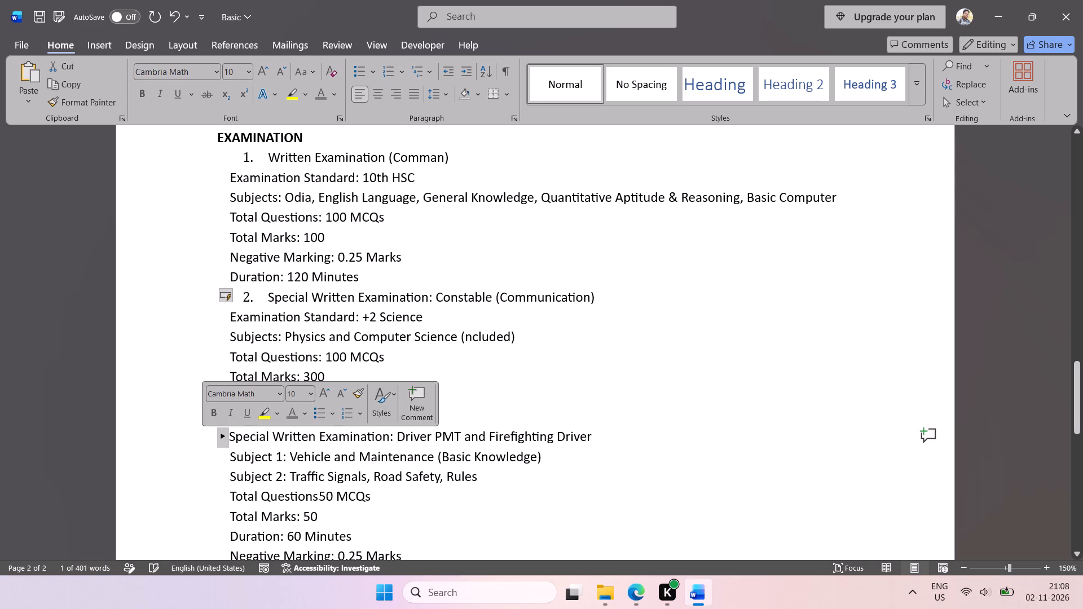
text(3.)
key(space)
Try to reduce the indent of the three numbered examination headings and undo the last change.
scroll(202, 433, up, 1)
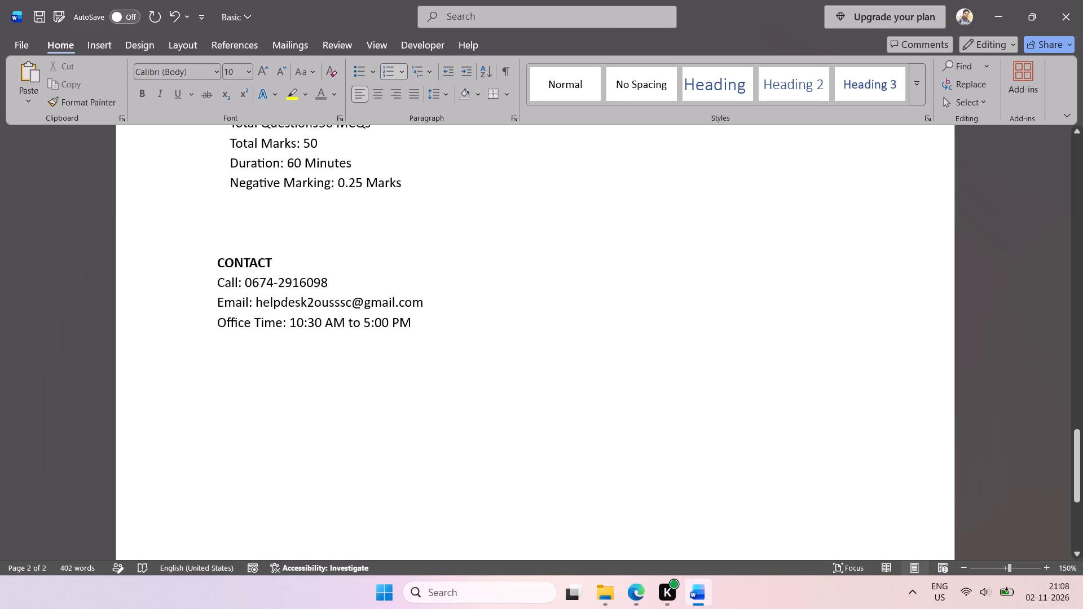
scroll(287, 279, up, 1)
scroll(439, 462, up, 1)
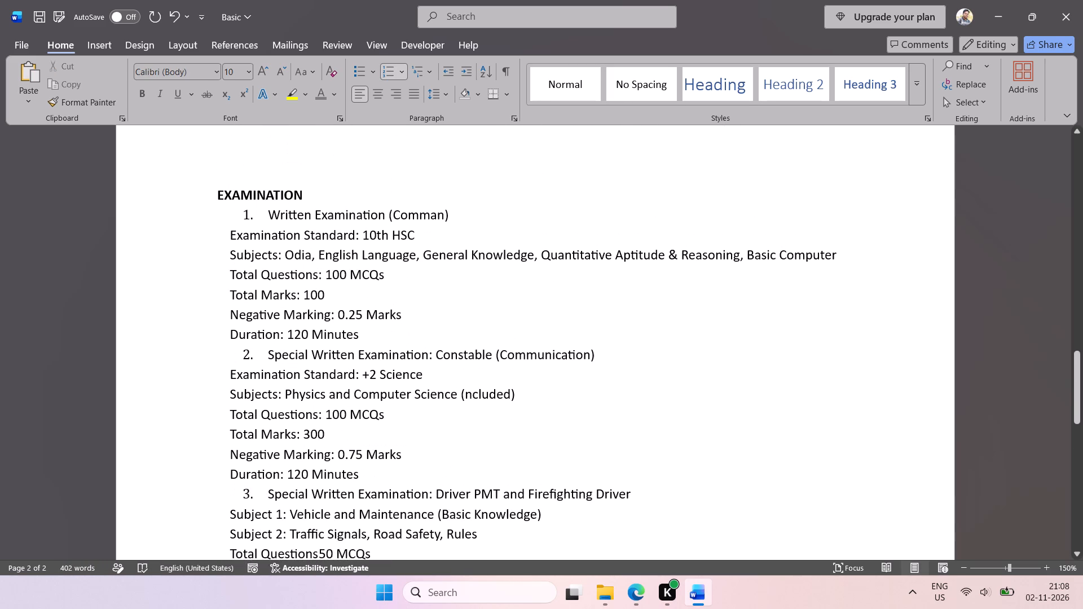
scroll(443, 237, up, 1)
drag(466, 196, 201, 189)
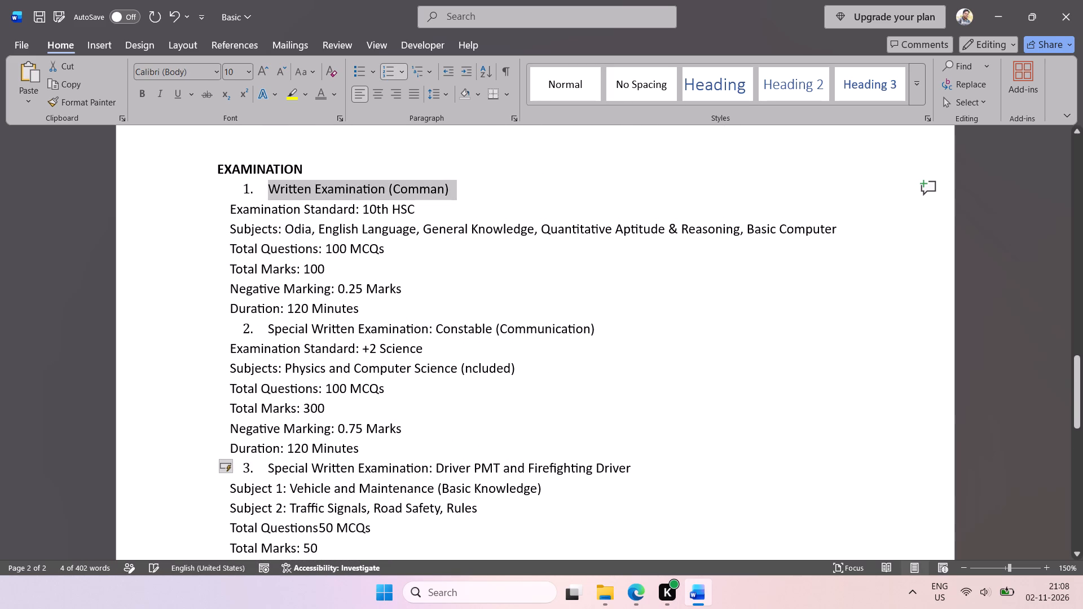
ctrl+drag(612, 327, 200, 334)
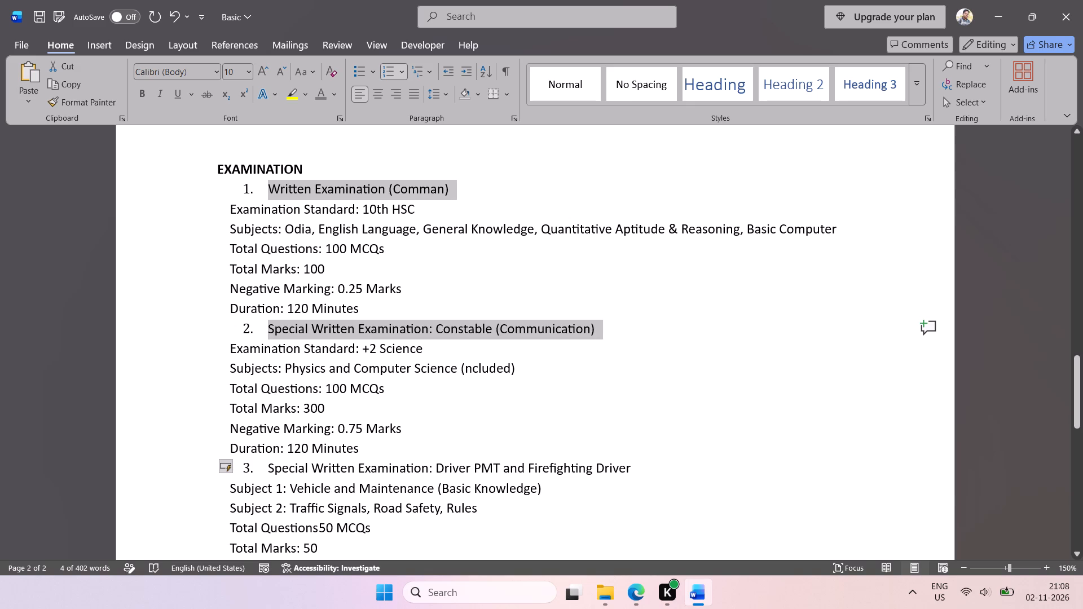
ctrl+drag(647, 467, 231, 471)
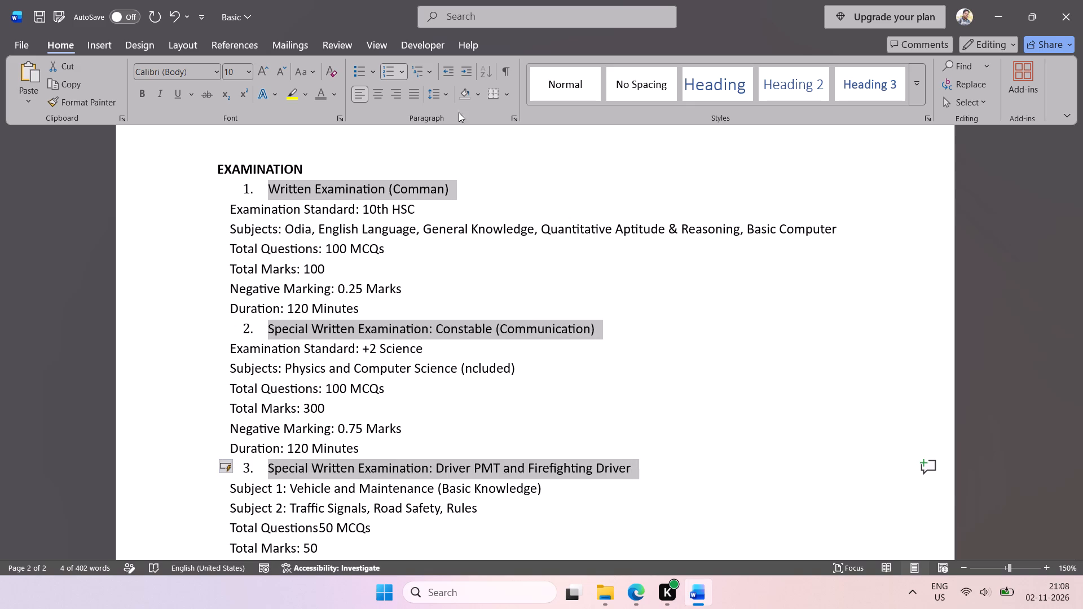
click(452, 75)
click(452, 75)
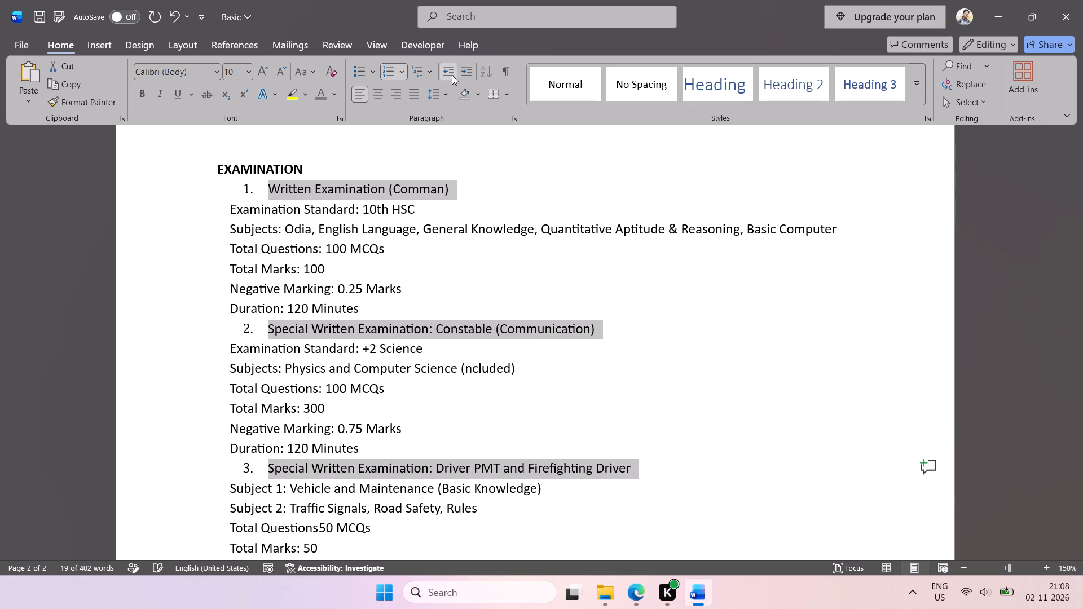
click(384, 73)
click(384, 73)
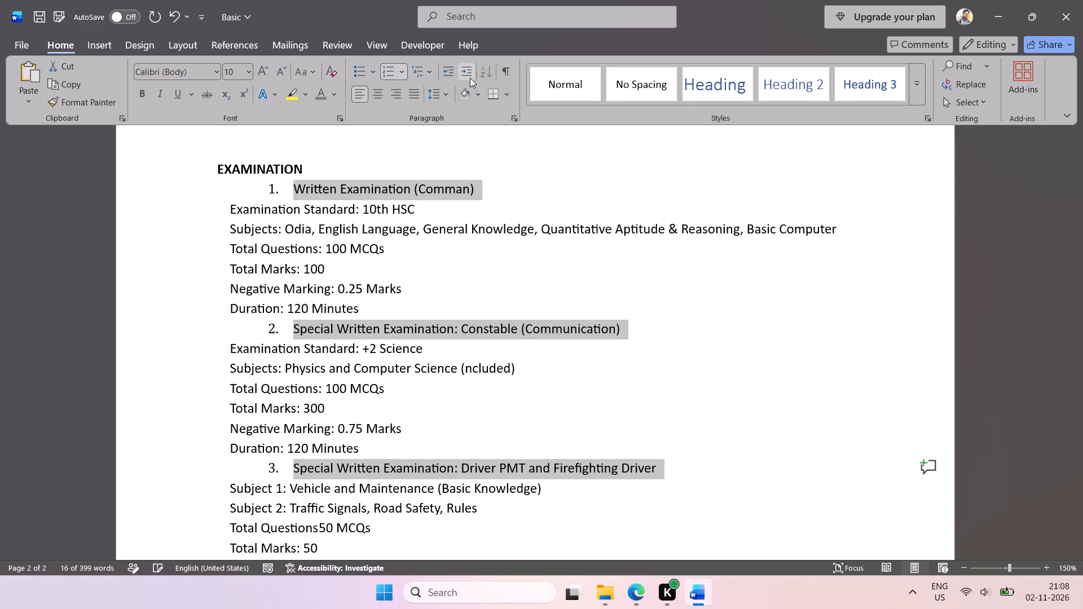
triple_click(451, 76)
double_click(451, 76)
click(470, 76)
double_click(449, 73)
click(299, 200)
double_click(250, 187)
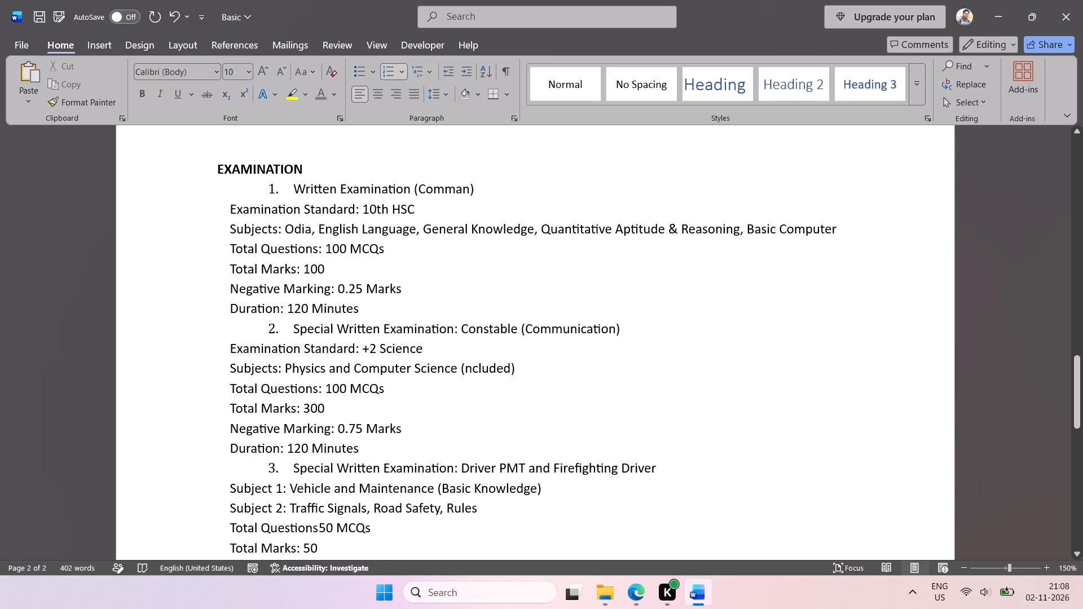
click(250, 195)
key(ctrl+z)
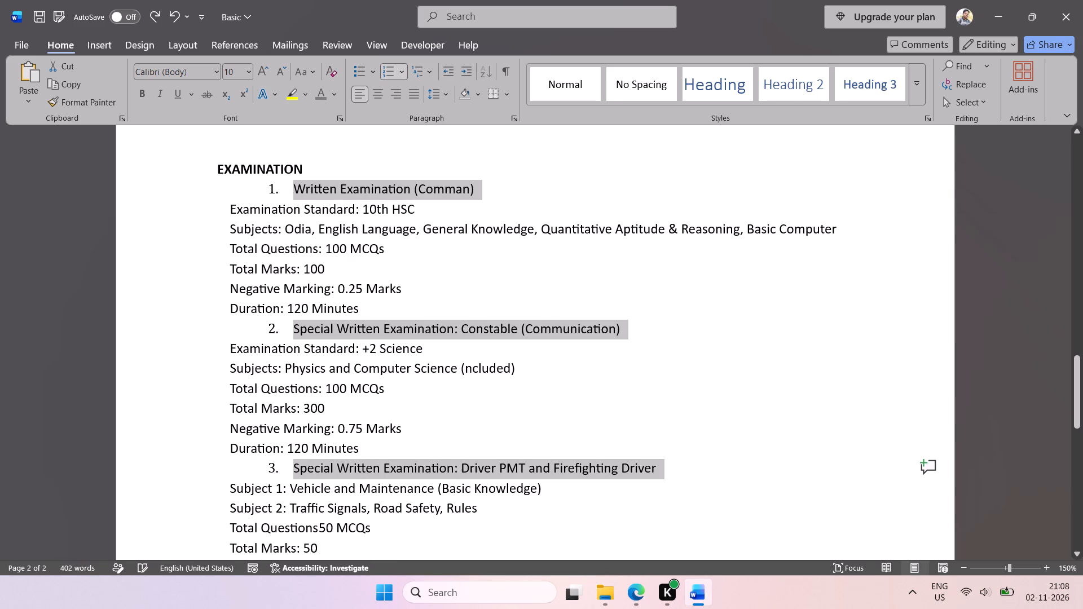
Remove the automatic numbering from the three examination headings and set them flush with the left margin.
click(386, 68)
triple_click(447, 76)
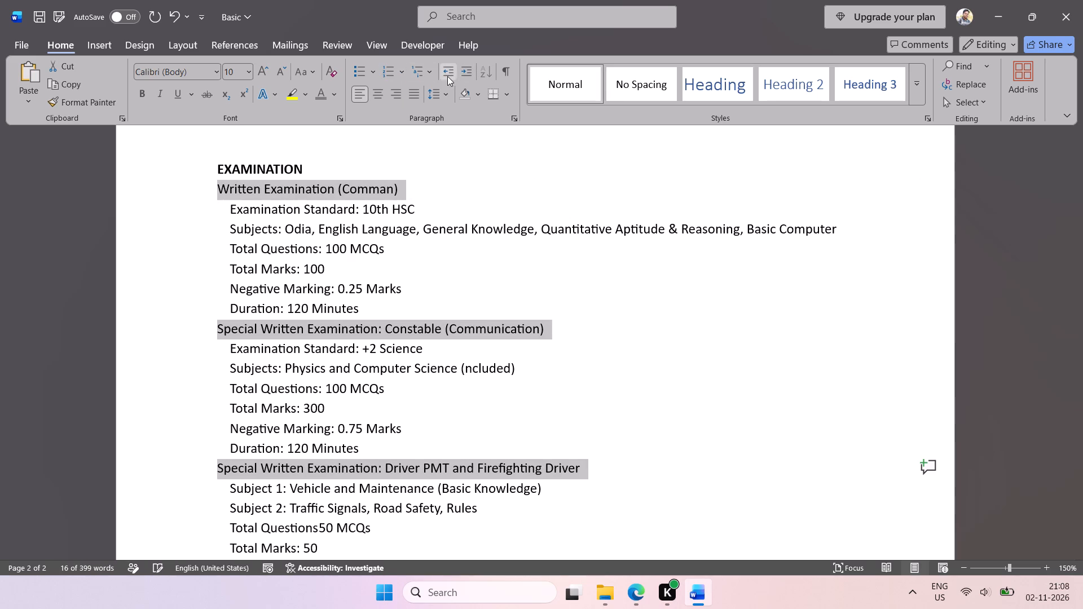
click(447, 76)
click(393, 71)
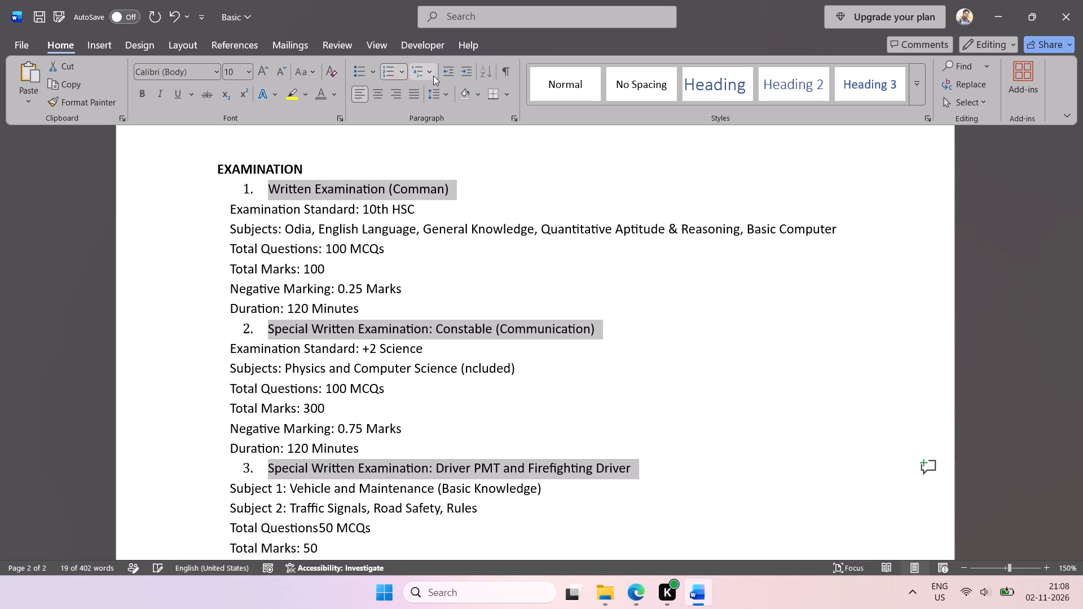
triple_click(443, 73)
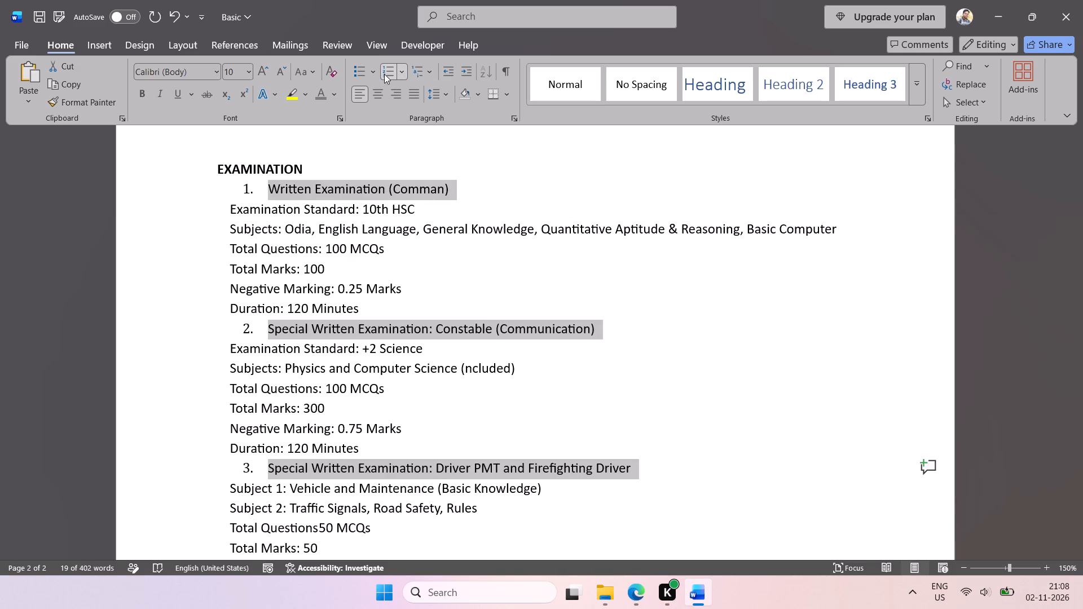
click(384, 74)
click(236, 200)
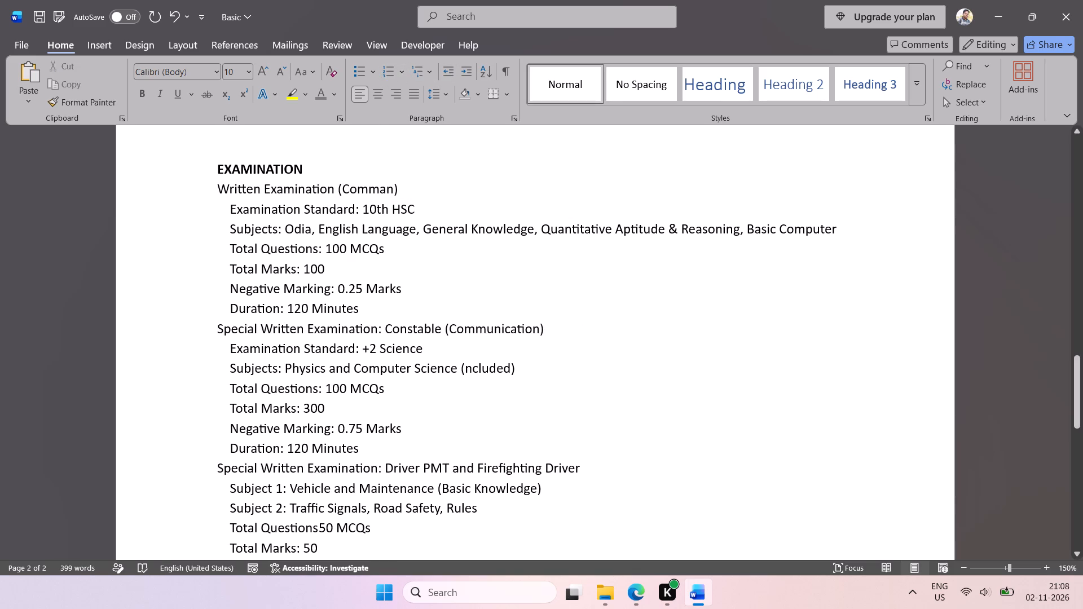
Number the three examination headings 1., 2. and 3. as plain text, undoing the automatic list formatting.
click(218, 190)
text(1.)
key(space)
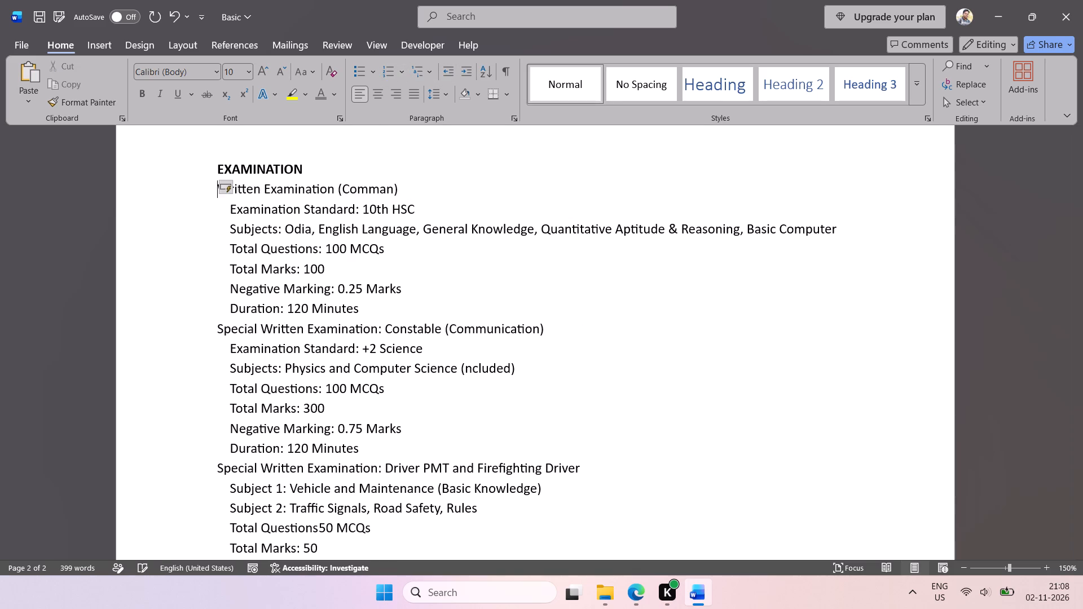
key(ctrl+z)
click(218, 326)
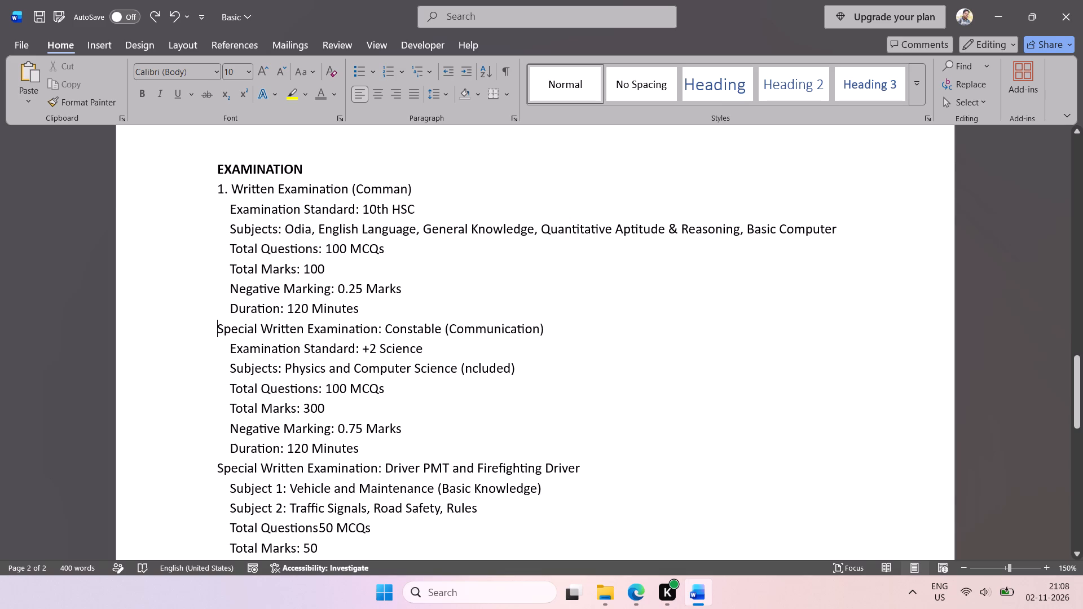
text(2.)
key(space)
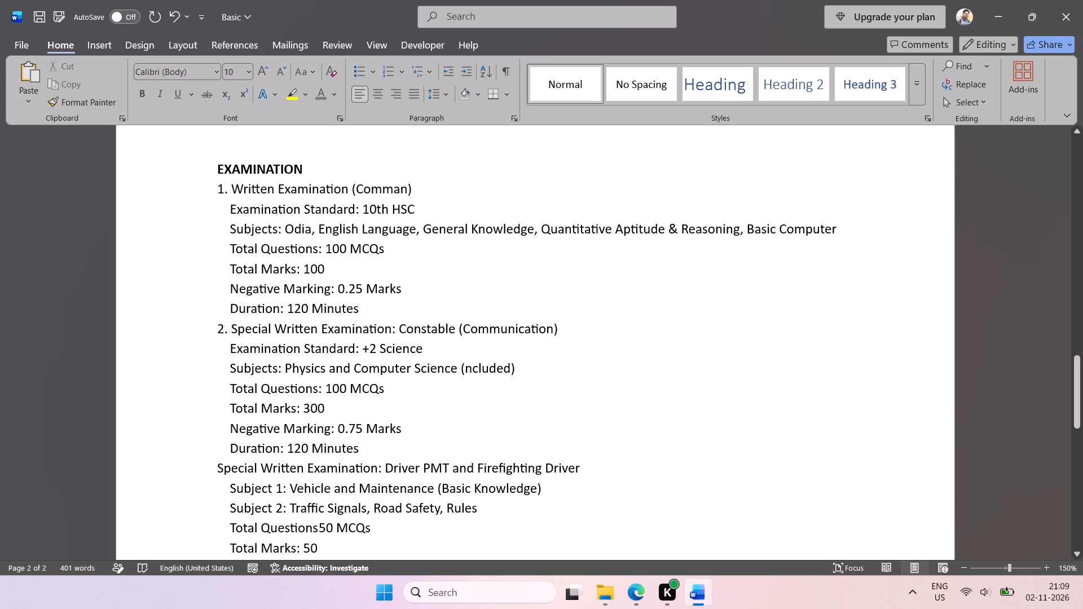
click(215, 469)
text(3.)
key(space)
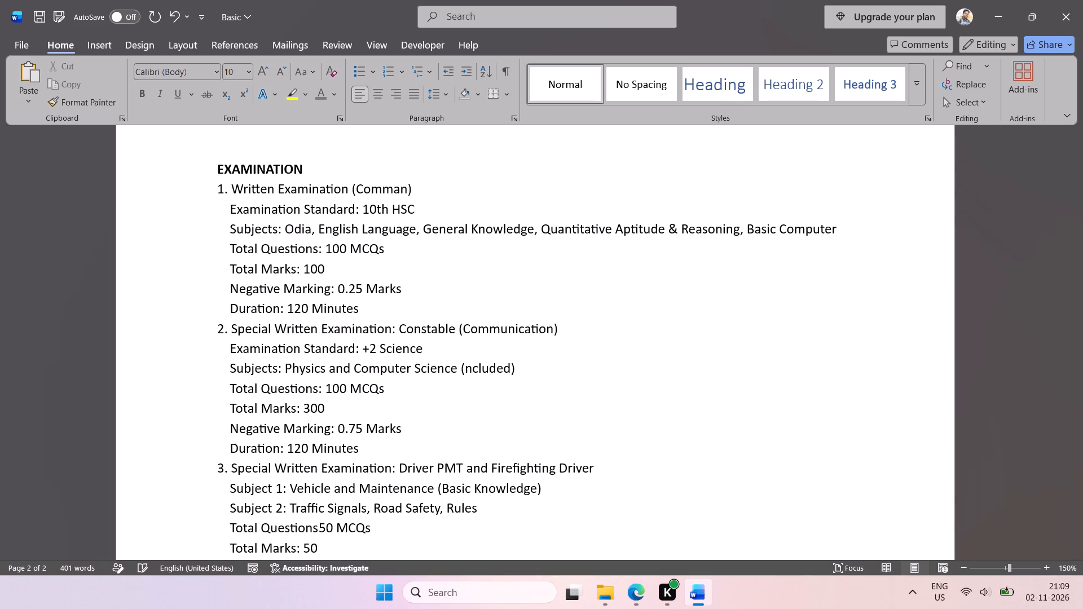
Set the font of the whole document to Calibri (Body), size 10.
key(ctrl+a)
click(215, 73)
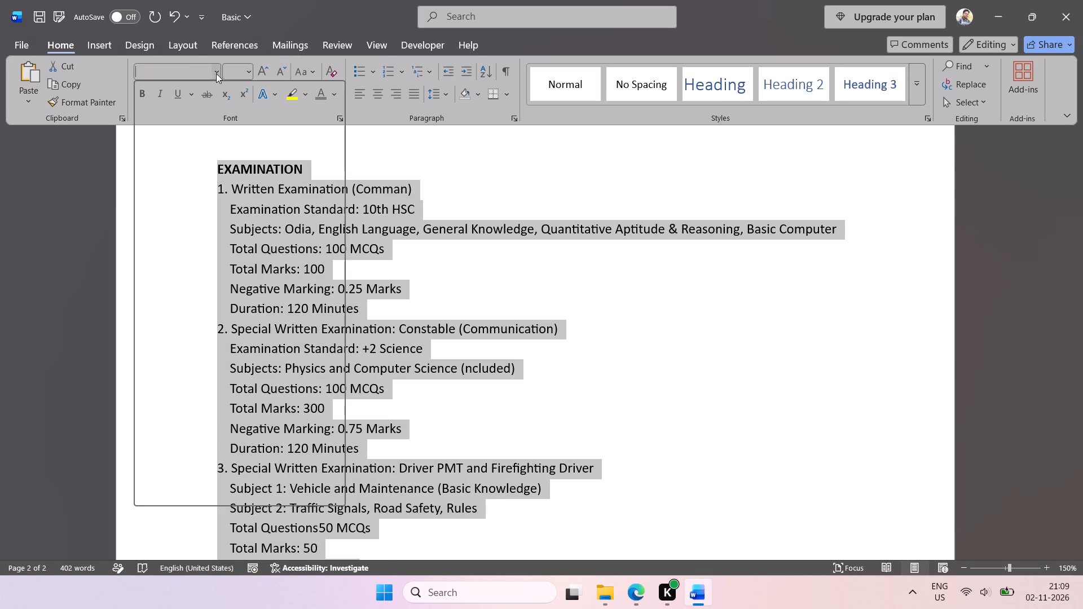
click(199, 133)
click(250, 73)
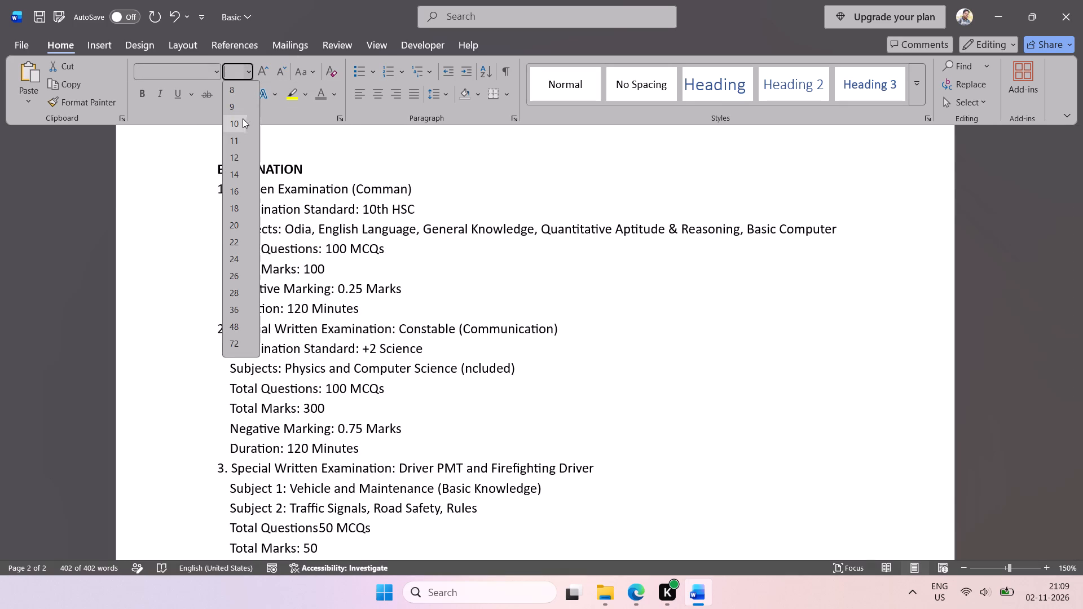
click(241, 121)
click(345, 235)
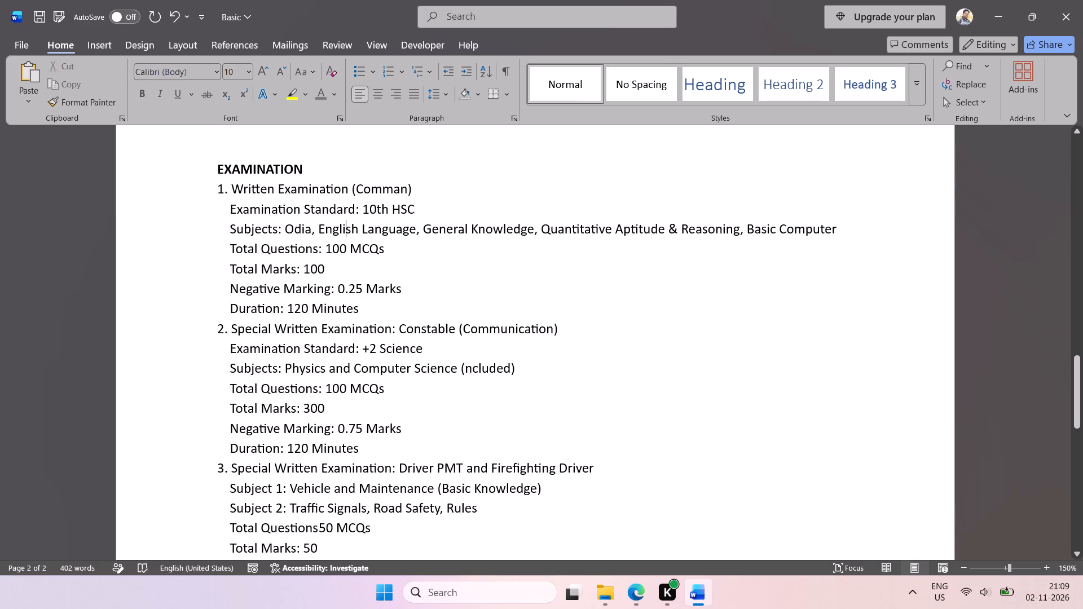
Insert a ▸ symbol before the "Examination Standard: 10th HSC" line under Written Examination (Comman).
click(230, 208)
key(super+v)
click(375, 261)
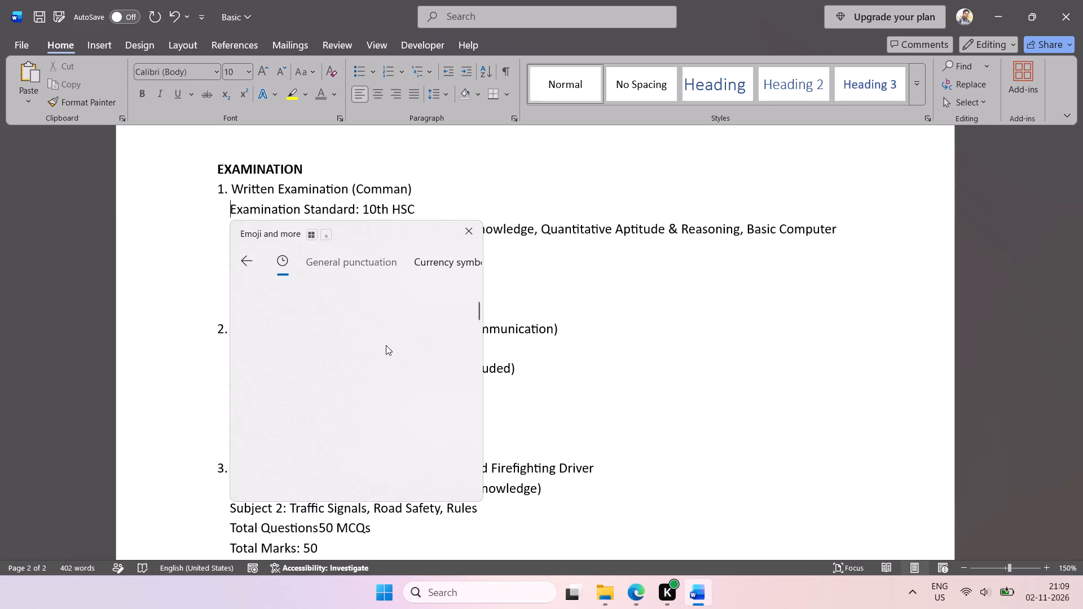
click(312, 339)
click(492, 178)
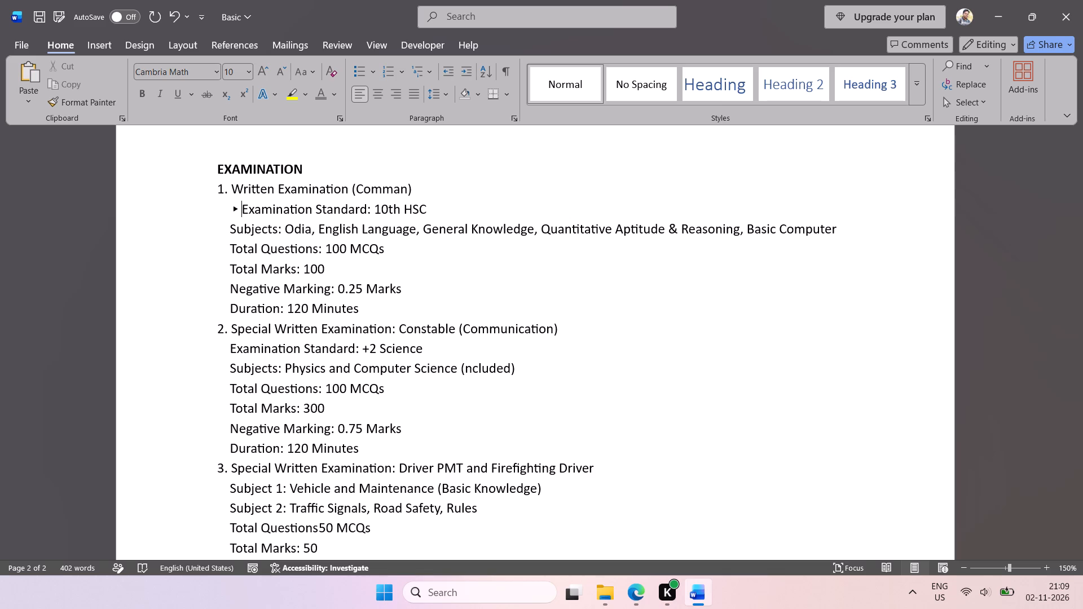
click(491, 252)
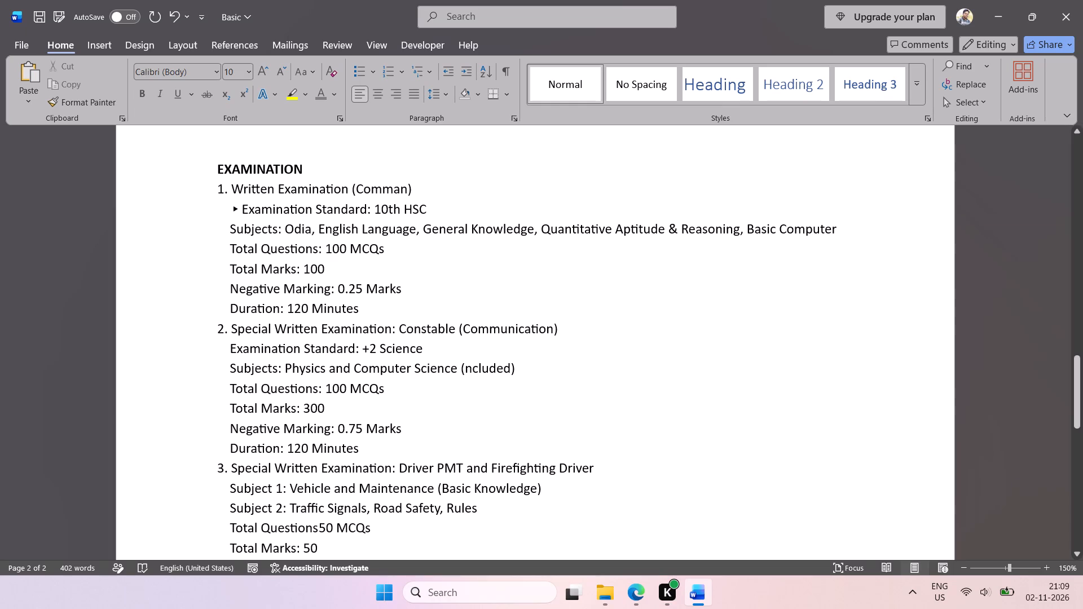
Copy the indented ▸ marker to the other five detail lines under heading 1, from Subjects to Duration.
drag(242, 207, 200, 210)
key(ctrl+c)
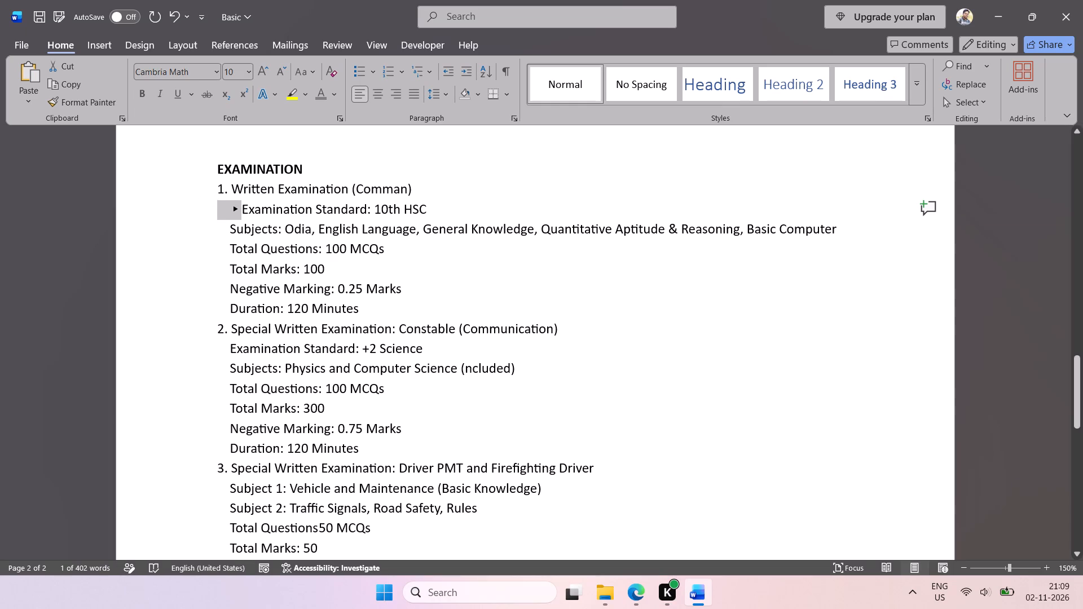
double_click(221, 230)
key(ctrl+v)
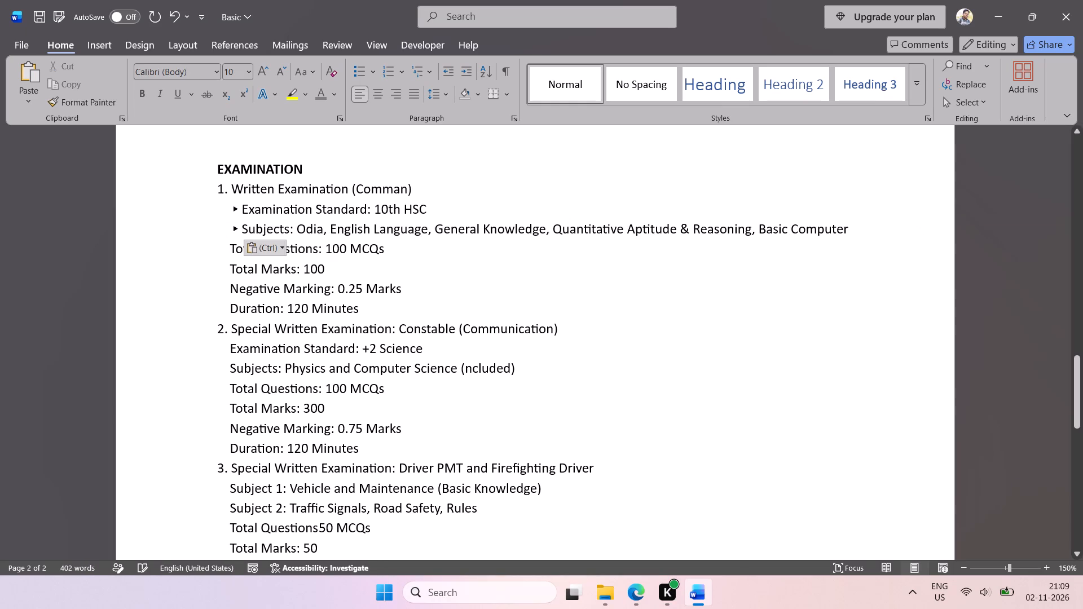
double_click(214, 247)
key(ctrl+v)
double_click(217, 264)
key(ctrl+v)
double_click(214, 277)
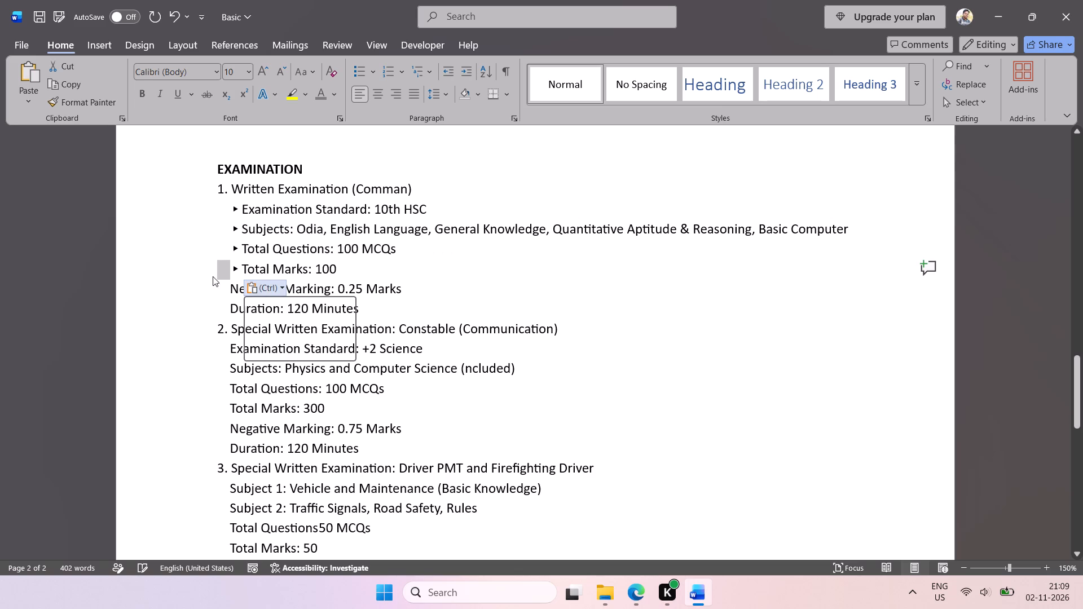
click(214, 283)
click(215, 292)
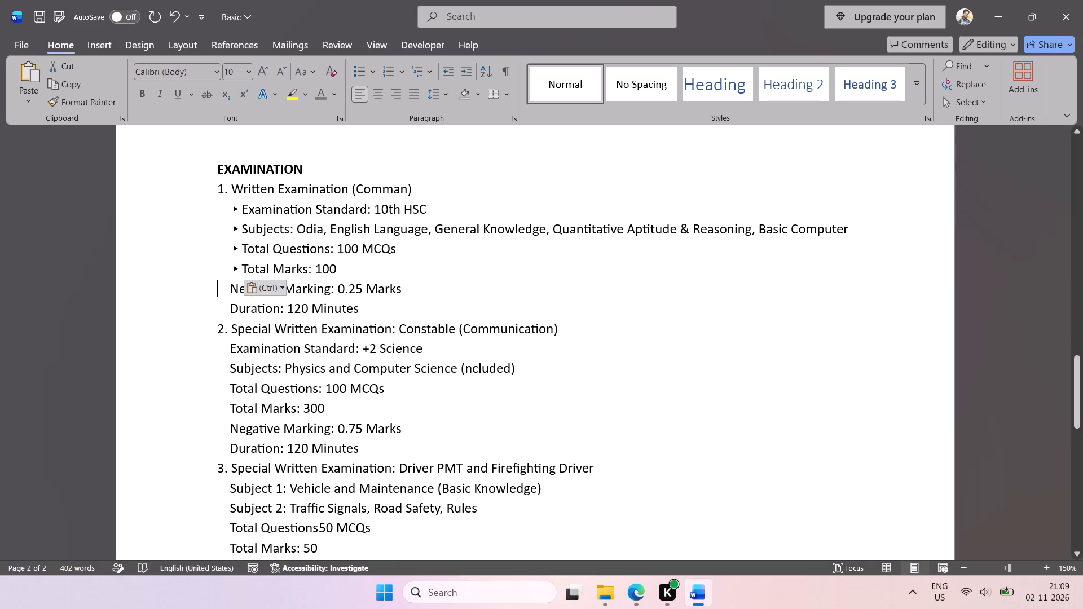
double_click(215, 293)
key(ctrl+v)
double_click(217, 316)
key(ctrl+v)
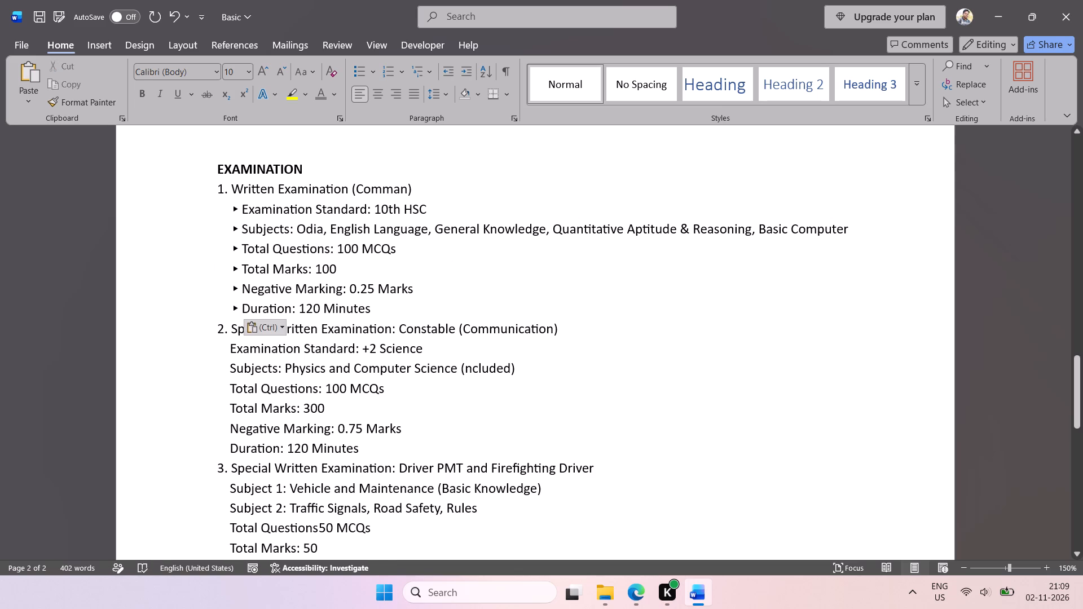
Add the copied ▸ marker to all six detail lines under heading 2, Special Written Examination: Constable (Communication).
double_click(210, 347)
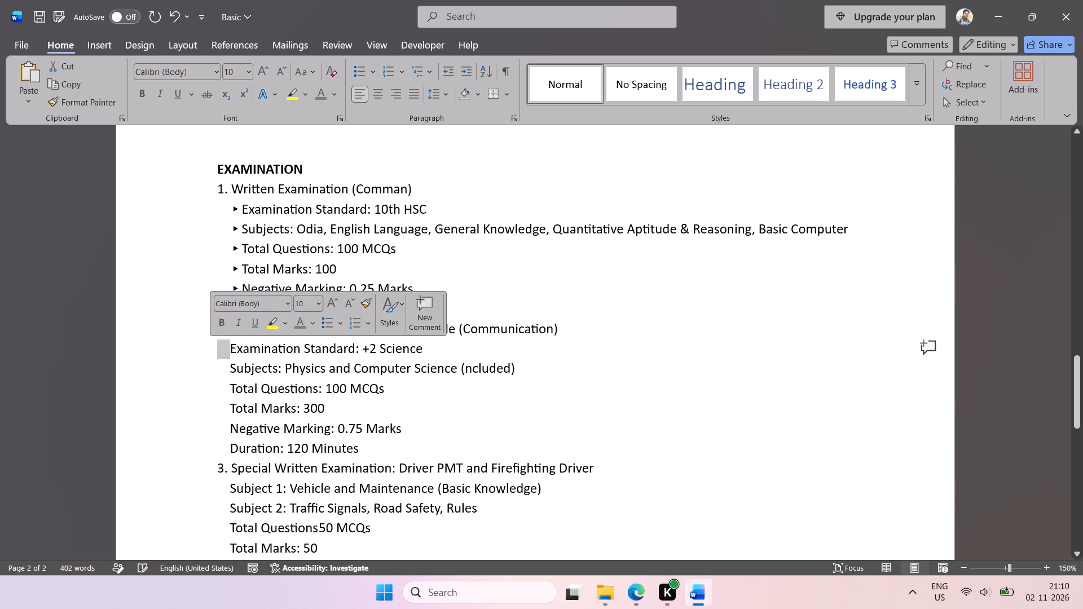
key(ctrl+v)
double_click(227, 370)
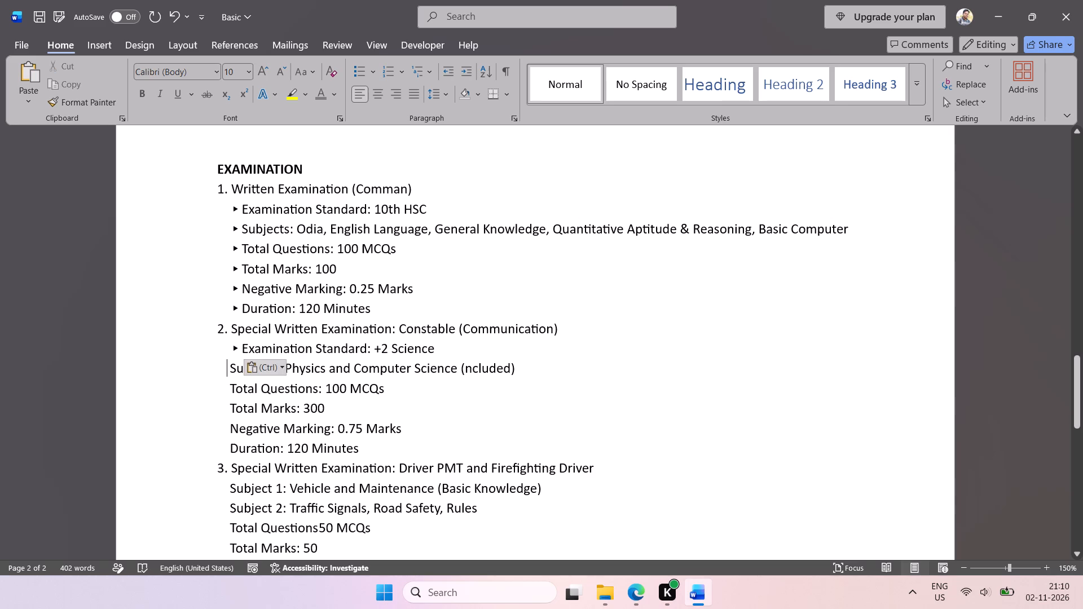
key(ctrl+v)
double_click(222, 392)
key(ctrl+v)
double_click(222, 405)
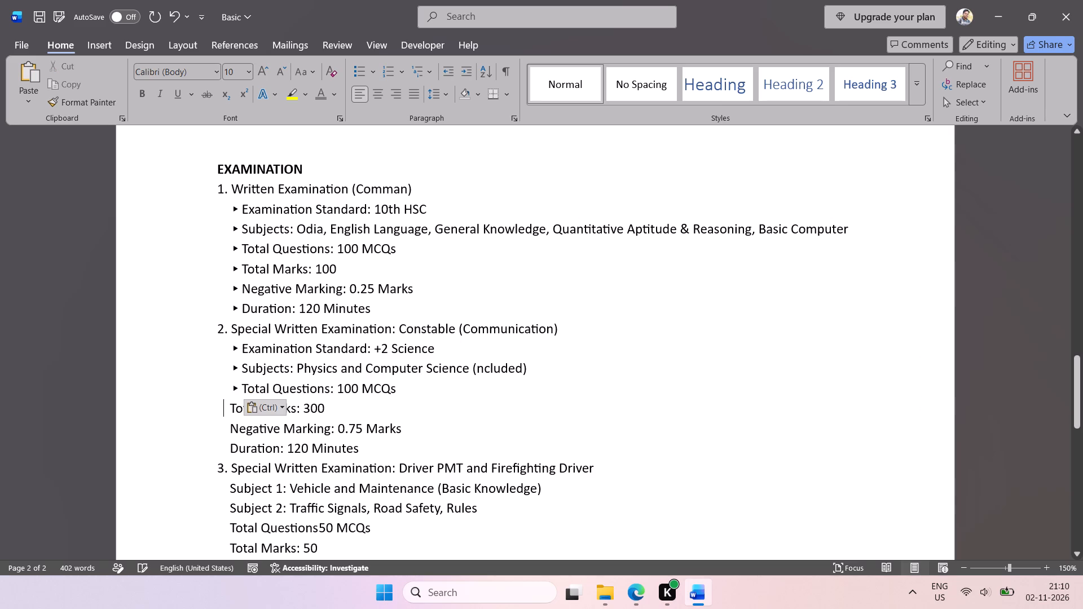
key(ctrl+v)
double_click(219, 429)
key(ctrl+v)
double_click(218, 447)
key(ctrl+v)
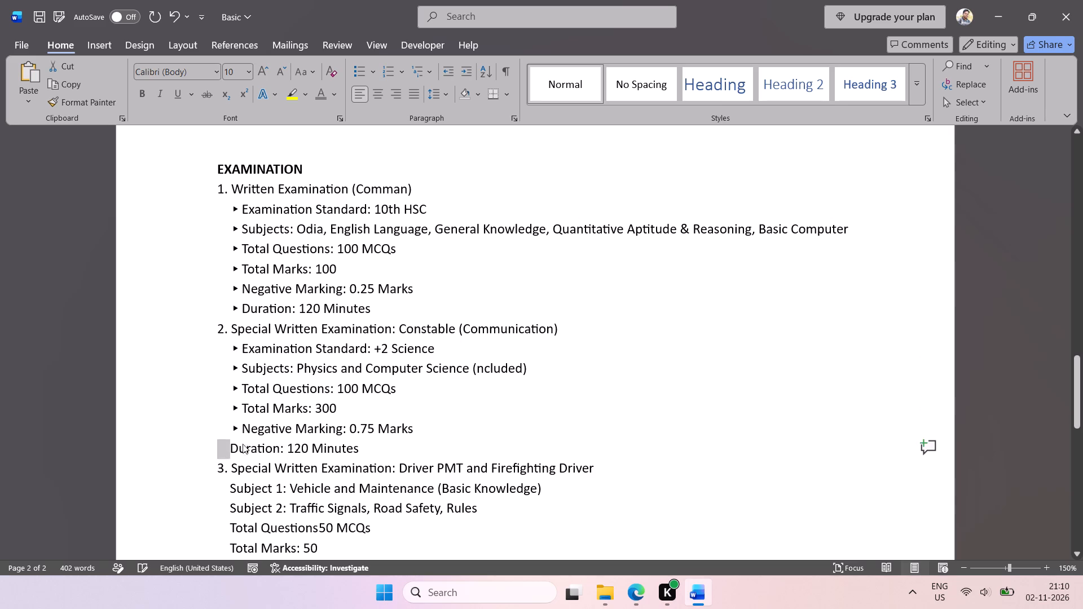
Add the copied ▸ marker to all six detail lines under heading 3, Driver PMT and Firefighting Driver.
scroll(313, 297, down, 2)
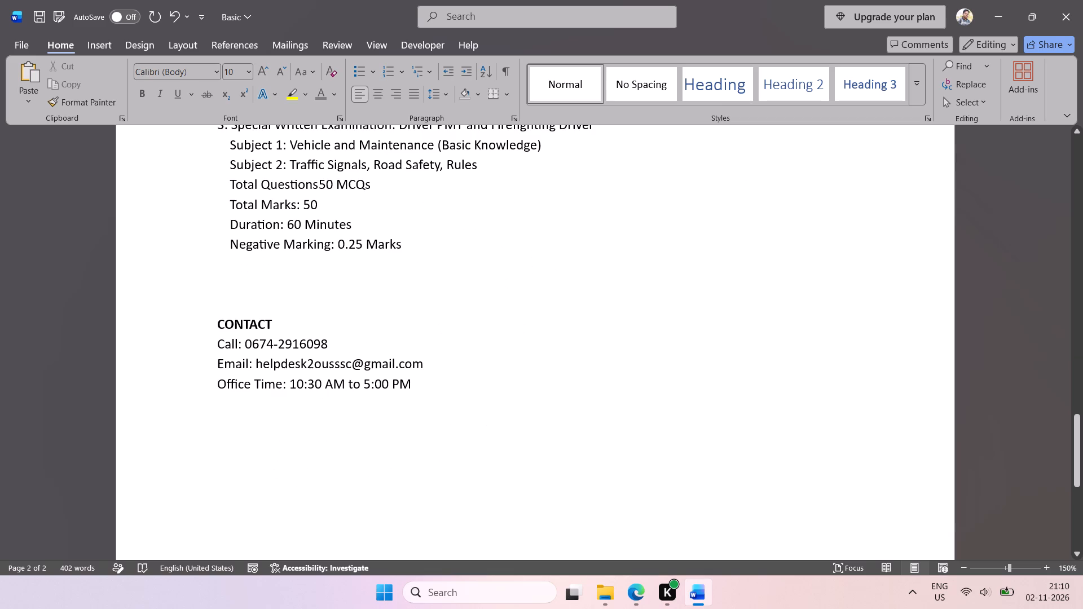
double_click(211, 143)
key(ctrl+v)
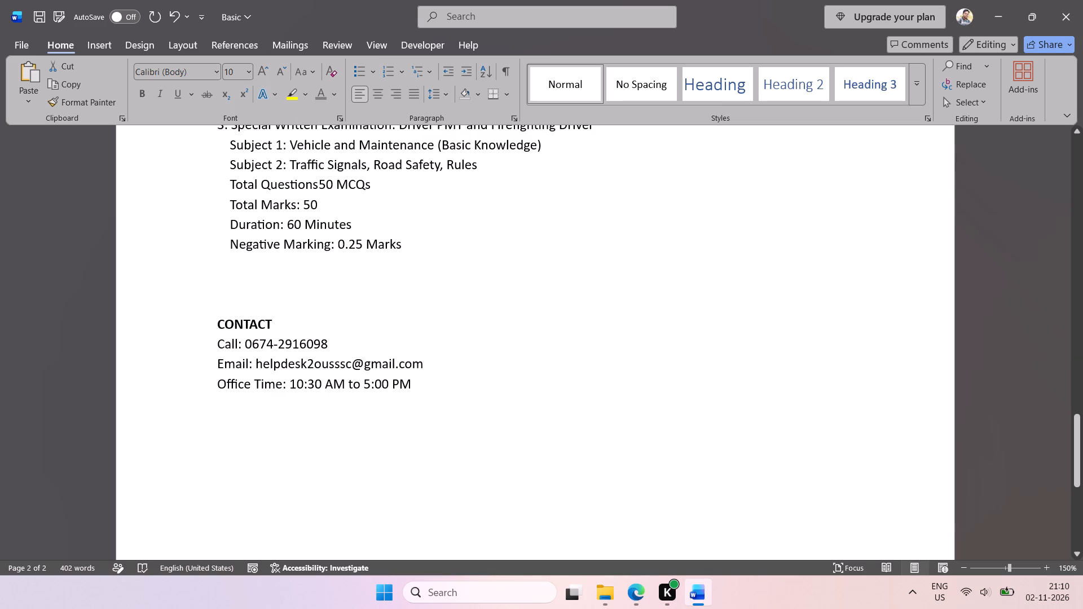
double_click(212, 170)
key(ctrl+v)
double_click(214, 183)
key(ctrl+v)
double_click(214, 205)
key(ctrl+v)
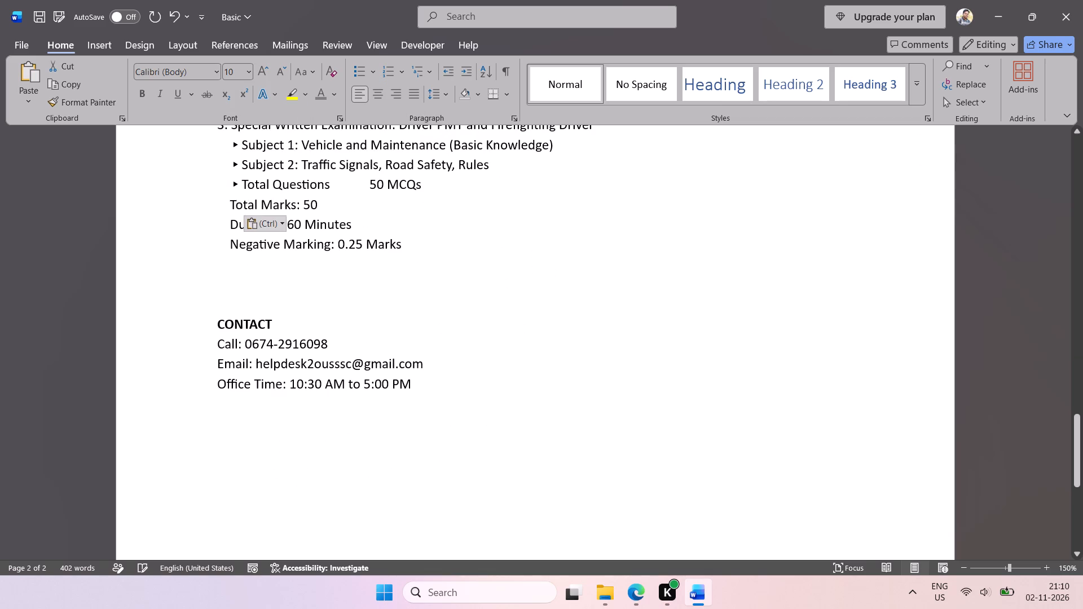
double_click(215, 224)
key(ctrl+v)
double_click(217, 241)
key(ctrl+v)
Delete two of the blank lines above the CONTACT heading.
click(278, 308)
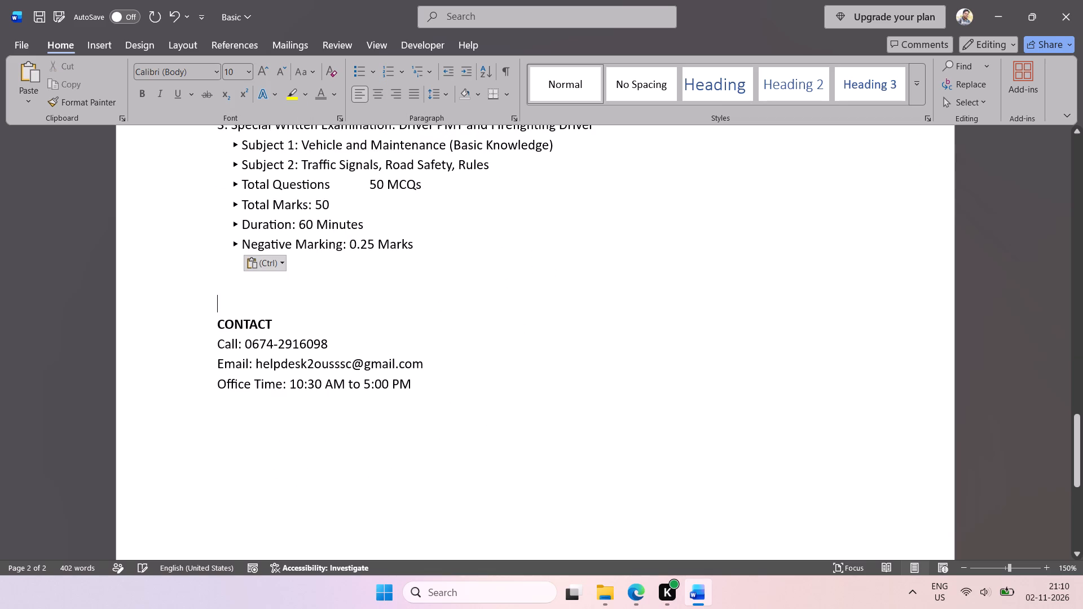
key(BackSpace)
key(BackSpace)
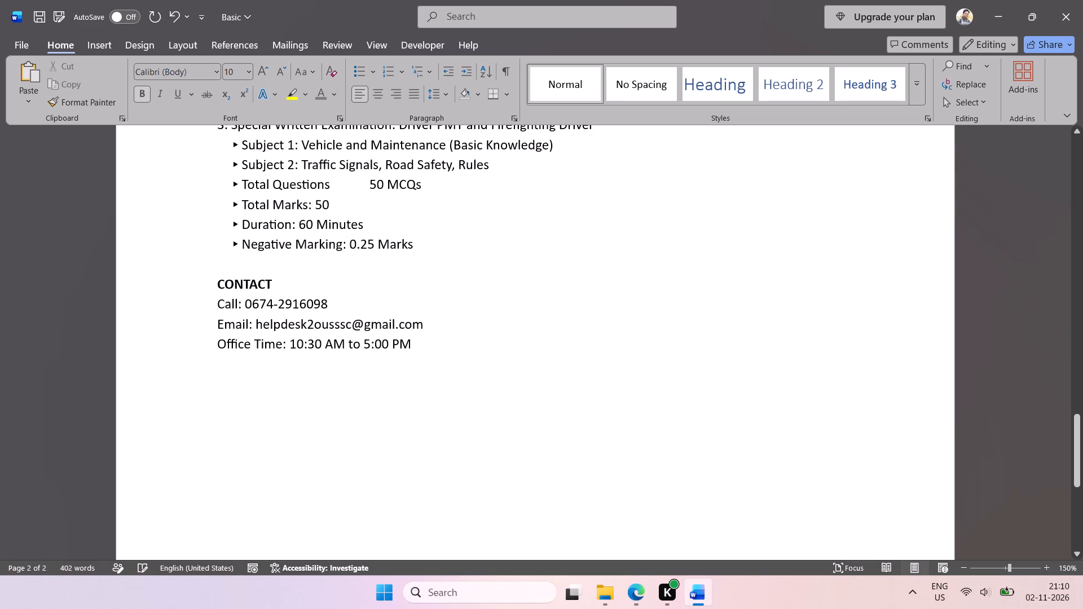
Remove the empty content after the Office Time line at the end of the document.
click(213, 304)
scroll(482, 369, down, 1)
drag(415, 245, 416, 257)
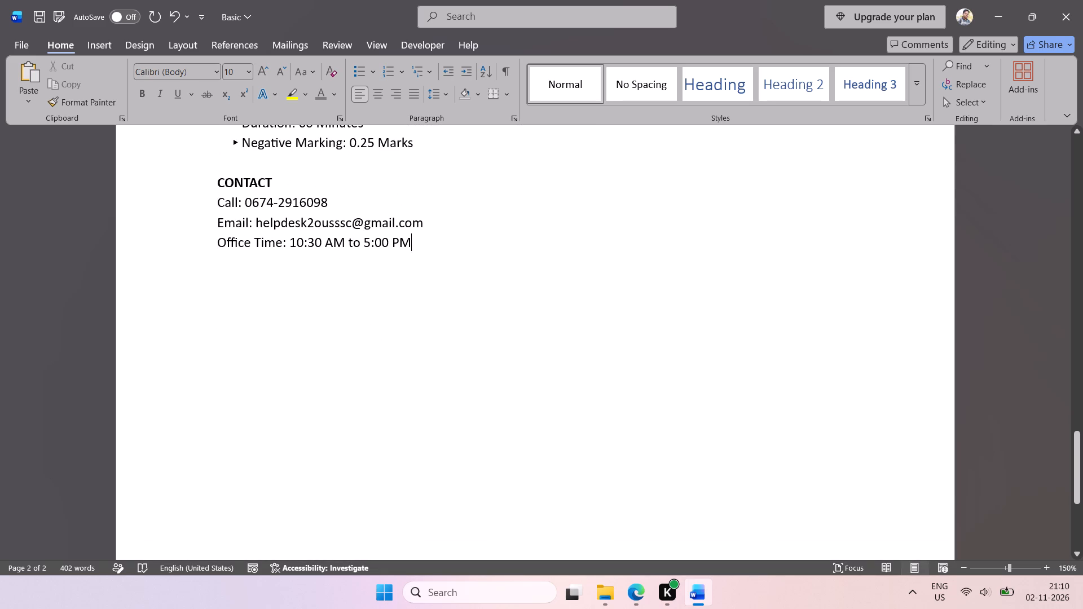
drag(416, 257, 509, 591)
key(BackSpace)
Save the document.
scroll(490, 307, up, 7)
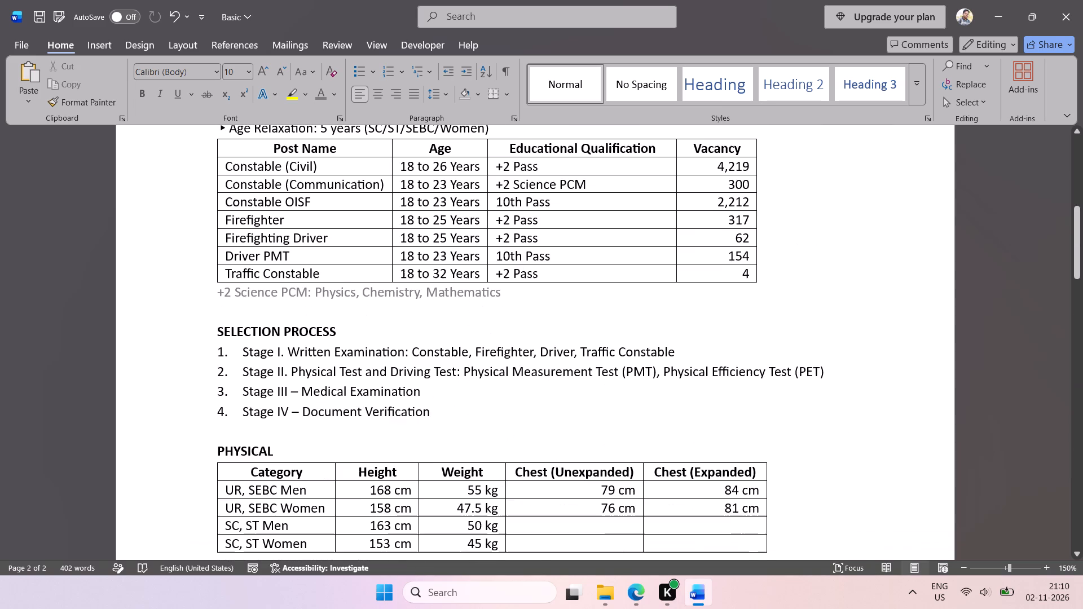
key(ctrl+s)
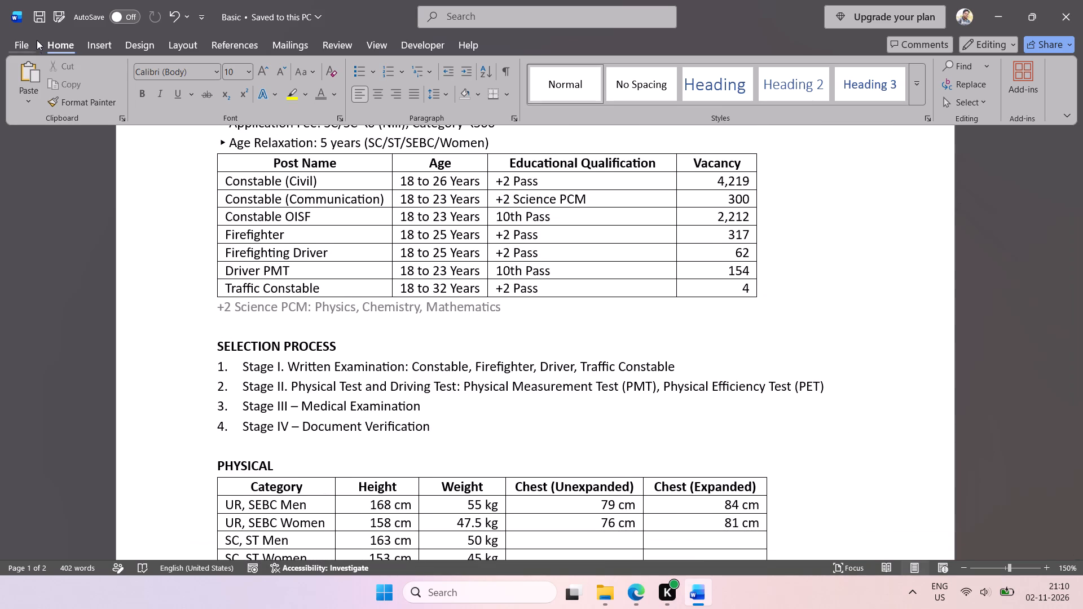
Publish the document as a PDF named Basic Details in the Odisha Police Constable folder.
click(23, 43)
click(60, 314)
click(394, 185)
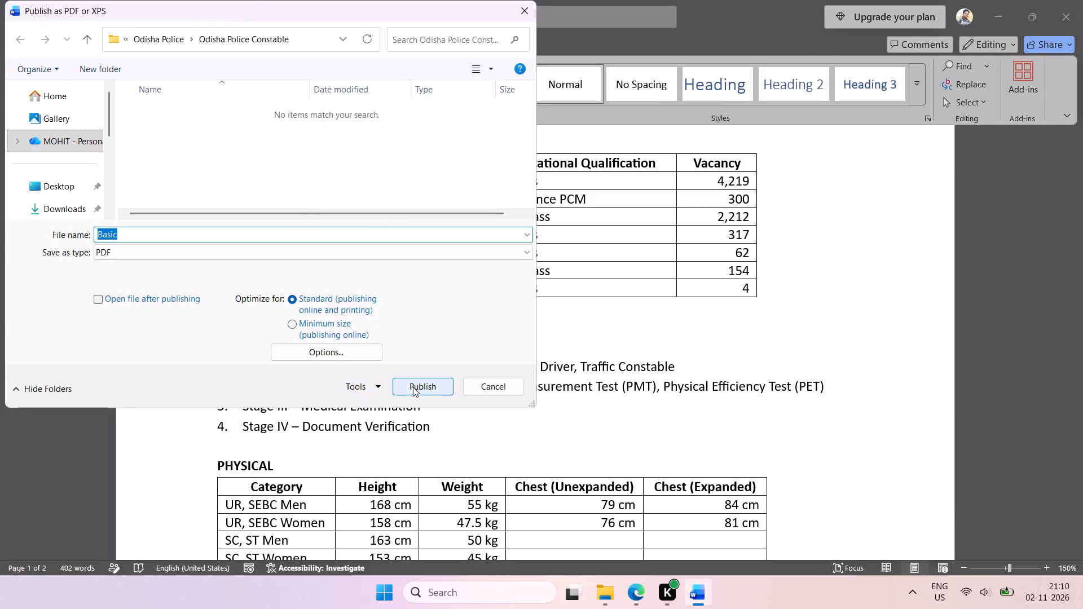
click(133, 235)
key(space)
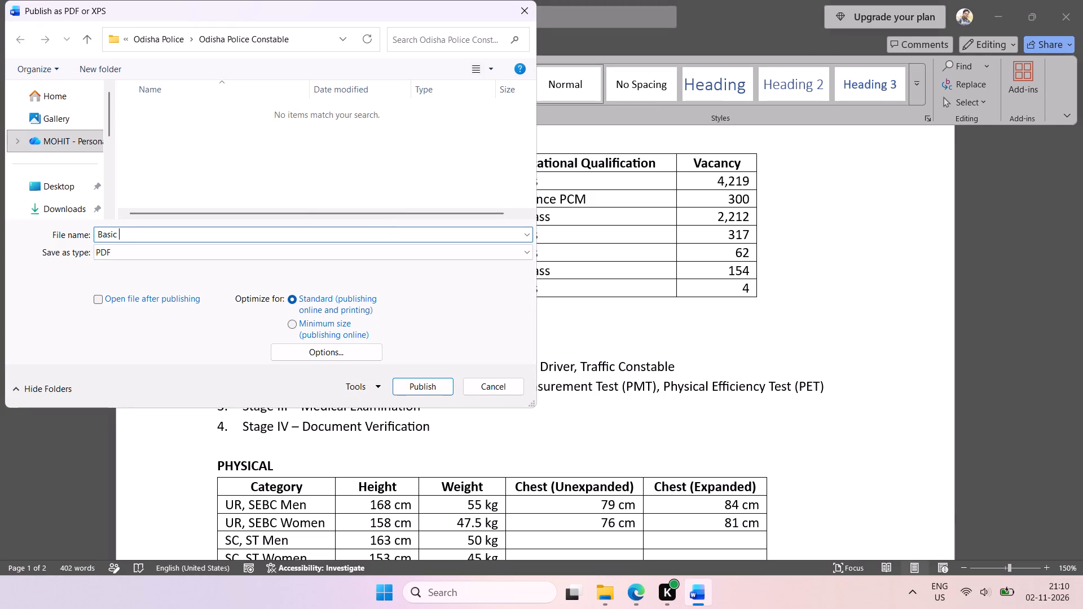
text(Details)
click(416, 388)
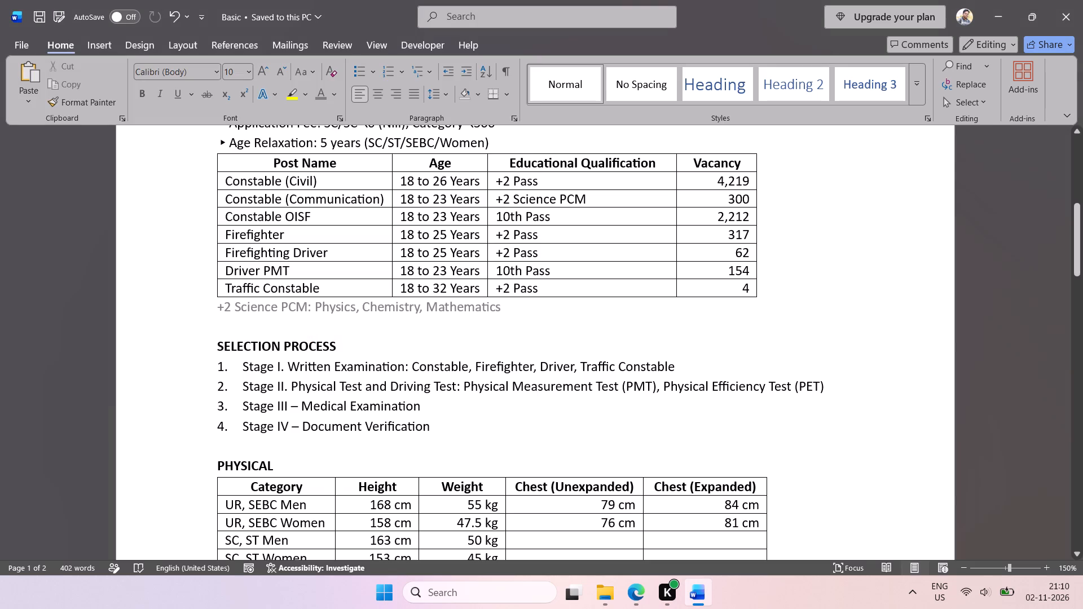
Close the Basic document and open the Apply New document from the Odisha Police Constable folder in a maximized window.
click(1071, 11)
click(290, 270)
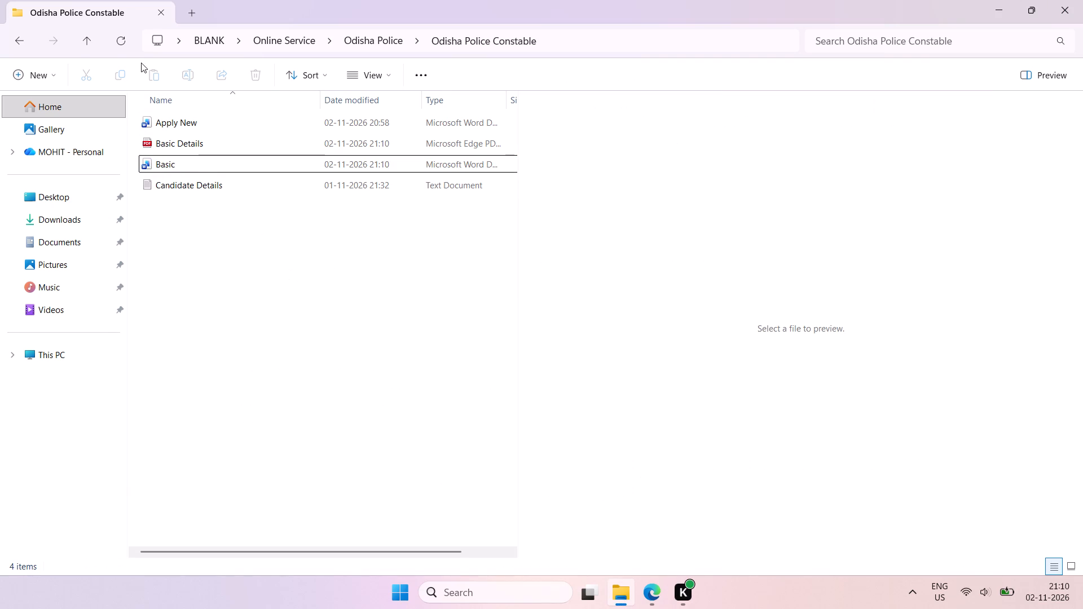
click(126, 47)
click(246, 301)
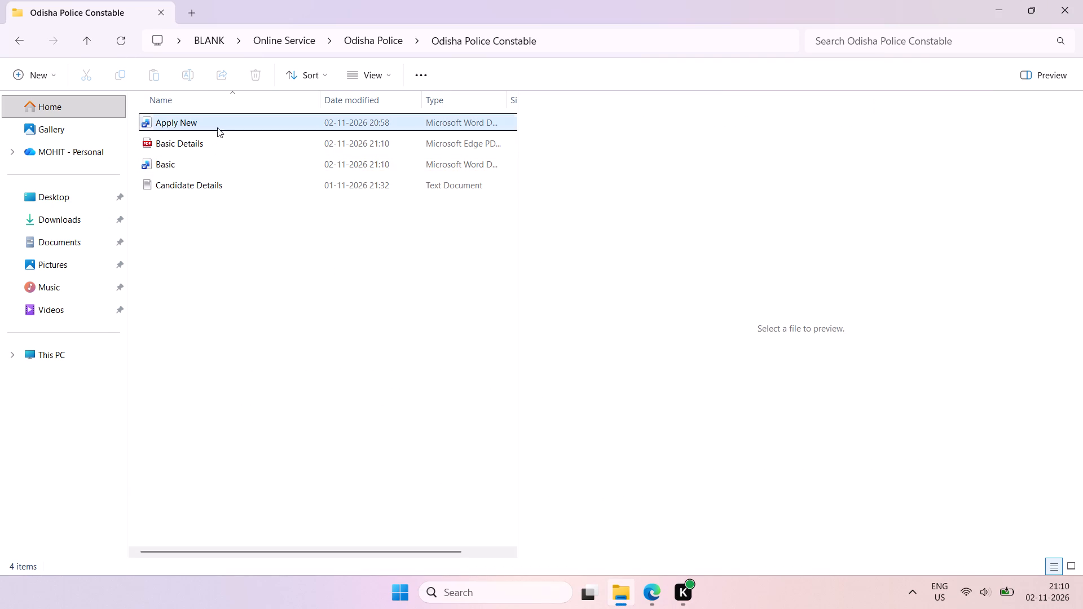
click(218, 126)
double_click(262, 123)
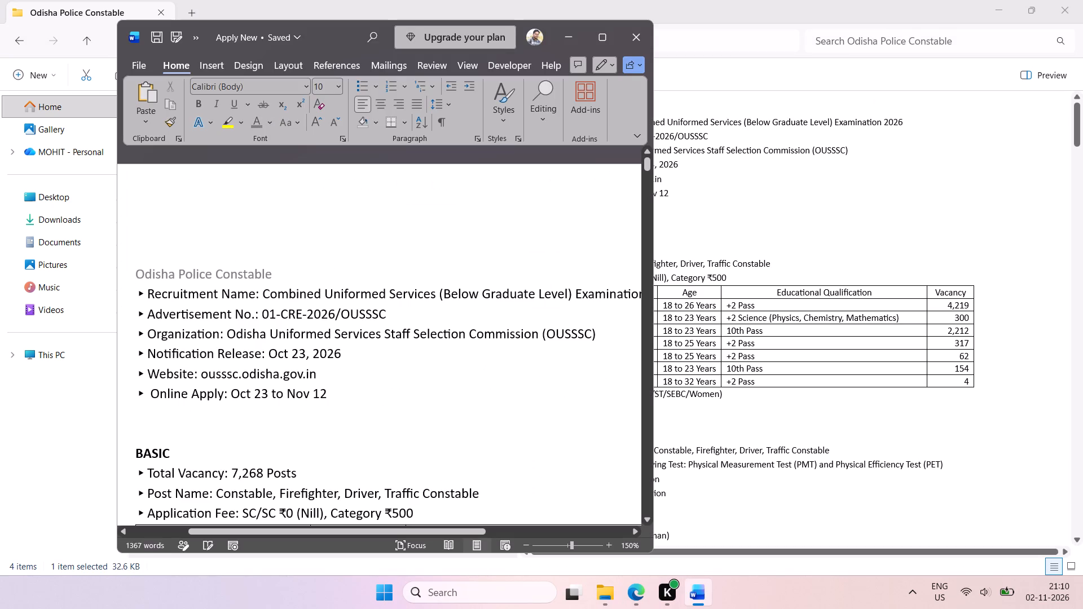
click(605, 42)
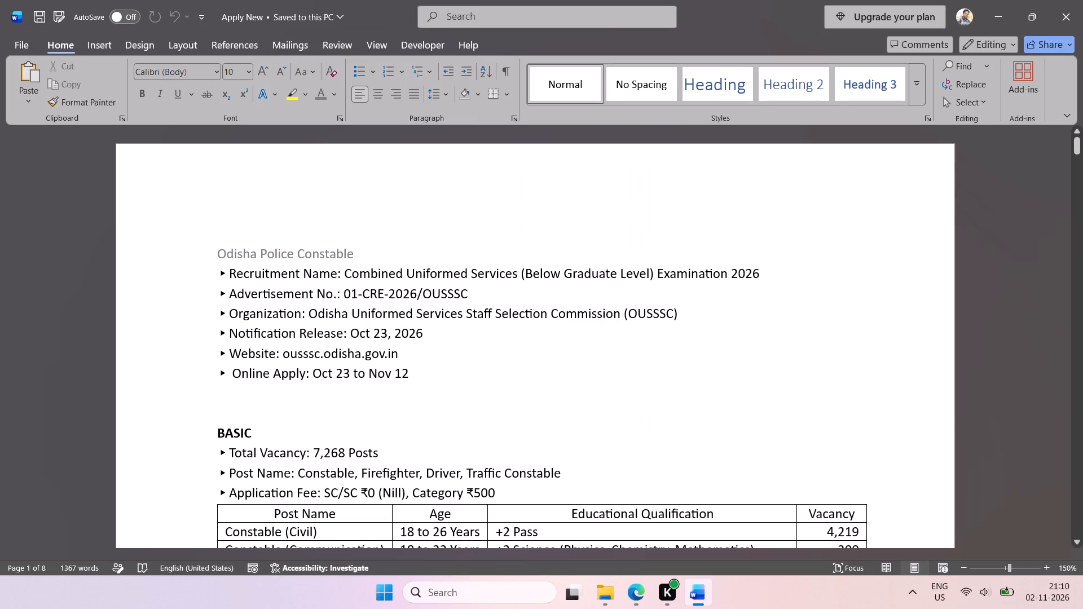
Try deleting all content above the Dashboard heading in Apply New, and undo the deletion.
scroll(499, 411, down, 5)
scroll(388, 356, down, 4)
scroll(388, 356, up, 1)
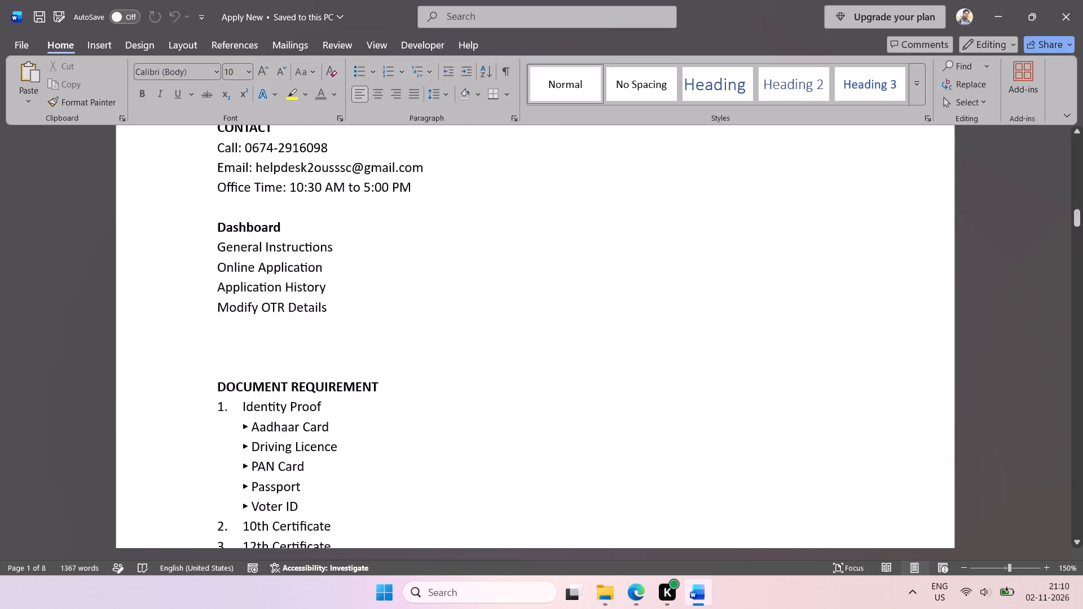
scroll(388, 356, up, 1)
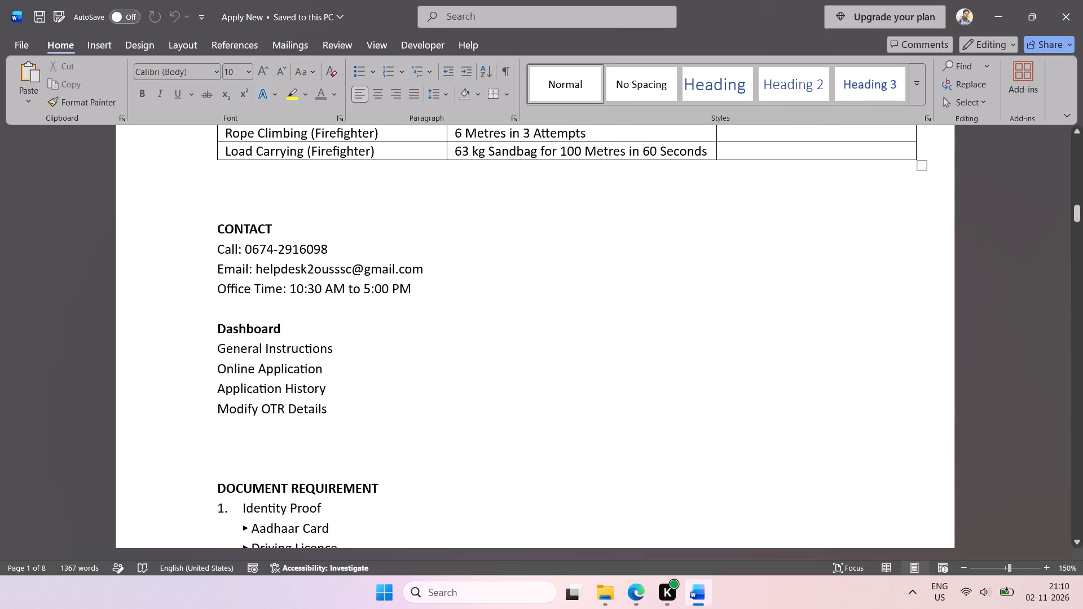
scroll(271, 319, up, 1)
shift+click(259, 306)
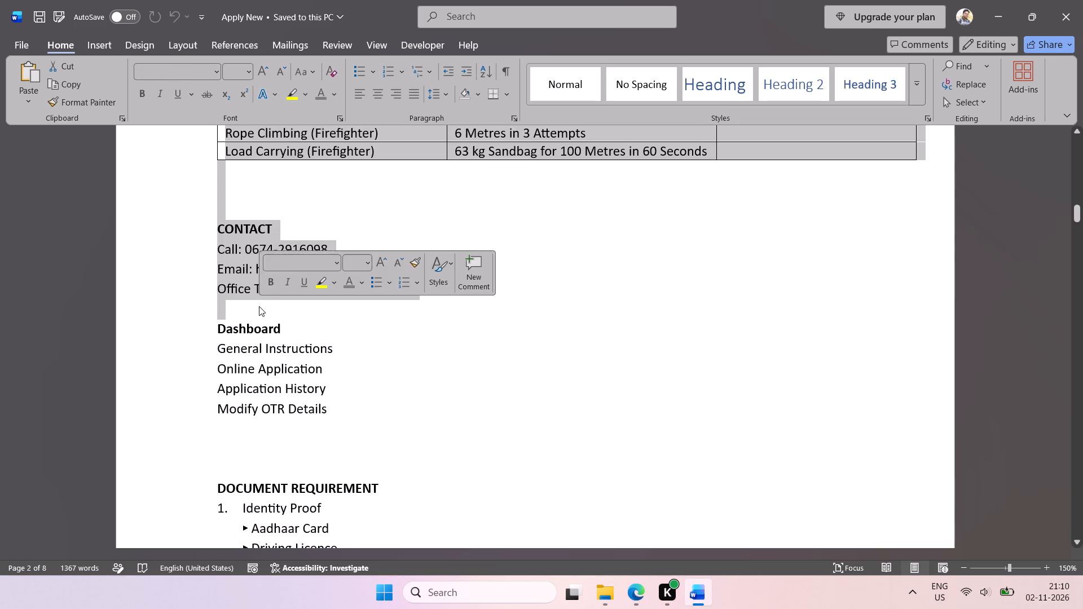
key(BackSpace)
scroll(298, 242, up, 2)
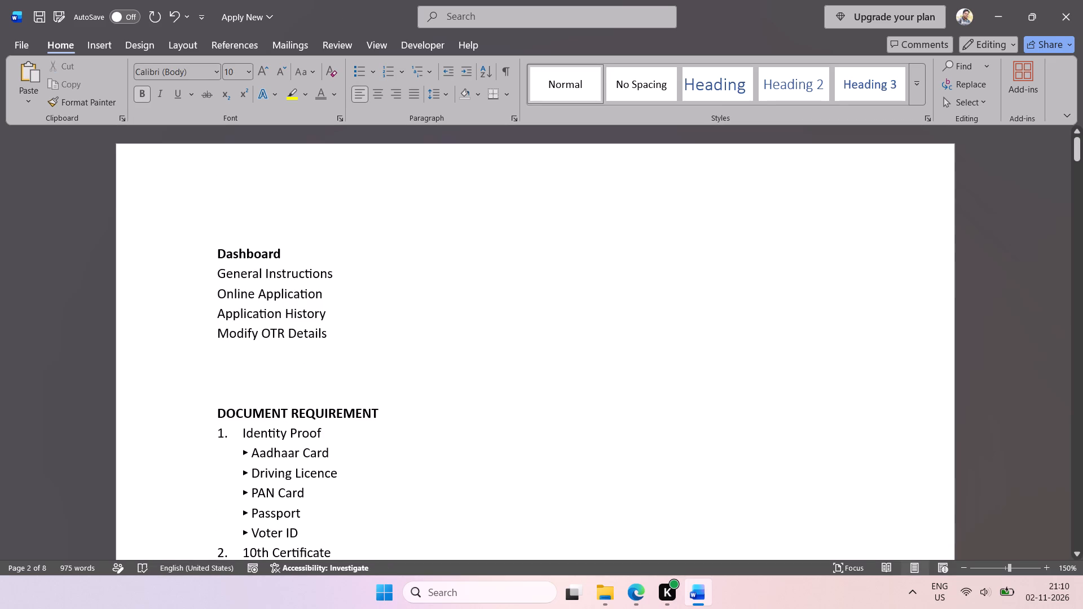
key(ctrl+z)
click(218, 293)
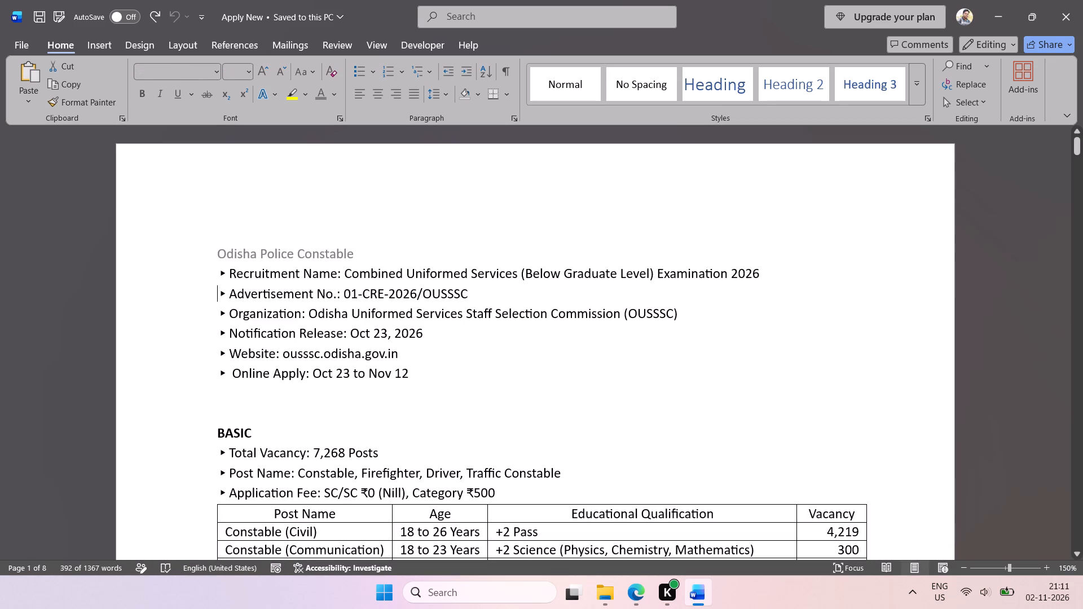
Delete all content between the Odisha Police Constable line and the Dashboard heading, leaving one blank line between them.
click(216, 271)
scroll(277, 306, down, 6)
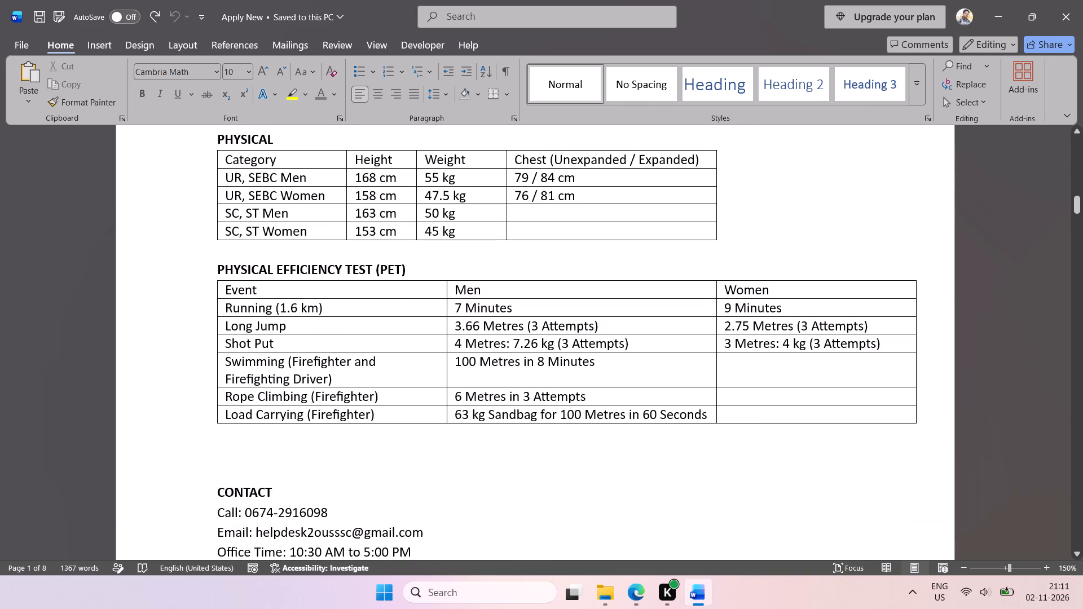
scroll(277, 306, down, 3)
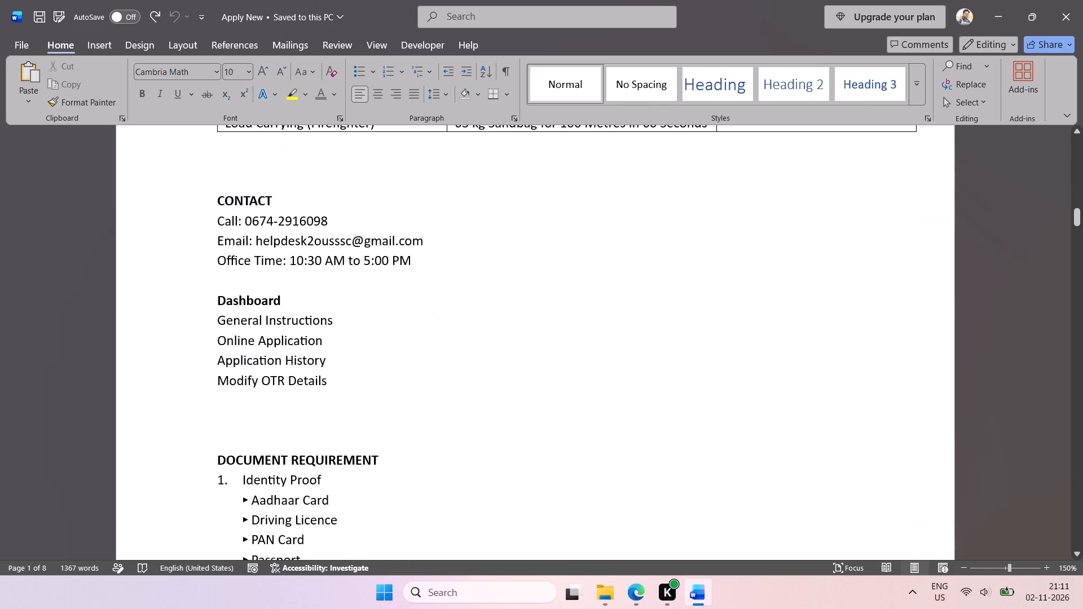
scroll(277, 306, down, 1)
shift+click(259, 275)
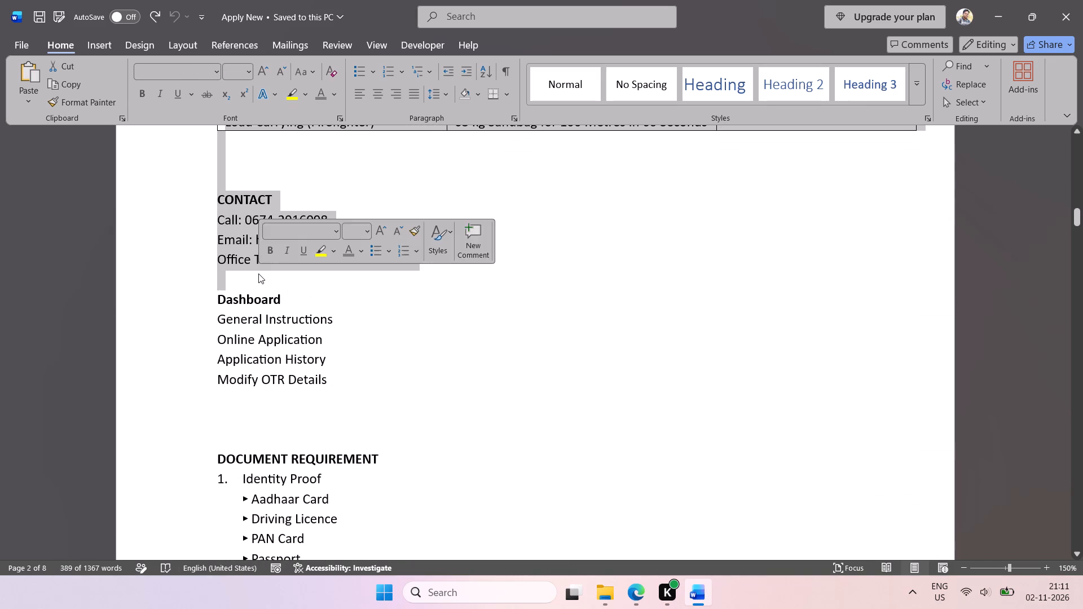
key(BackSpace)
scroll(329, 219, up, 2)
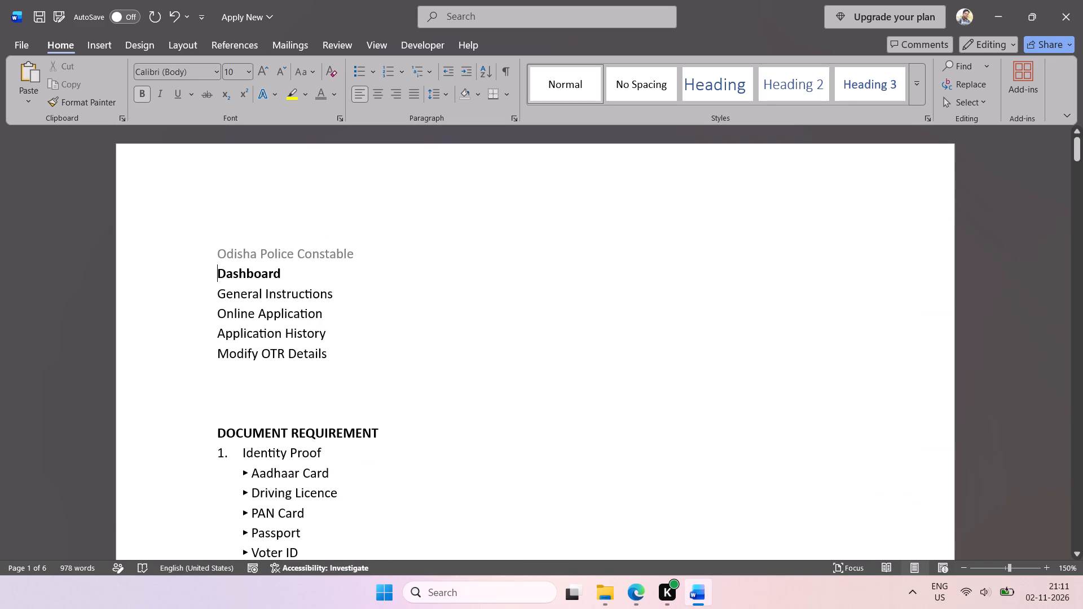
scroll(318, 288, down, 1)
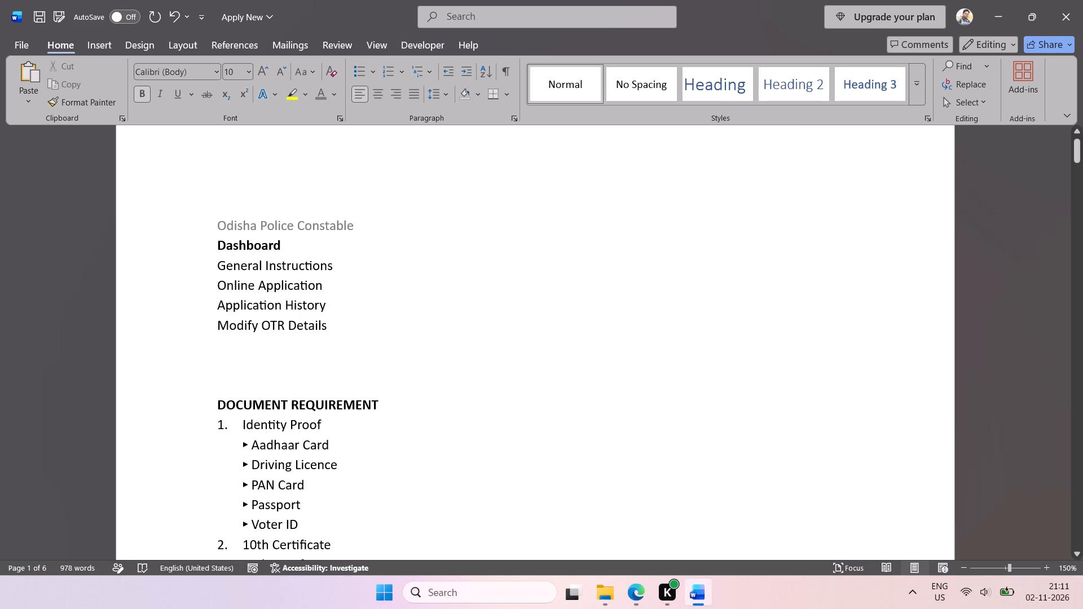
key(ctrl+z)
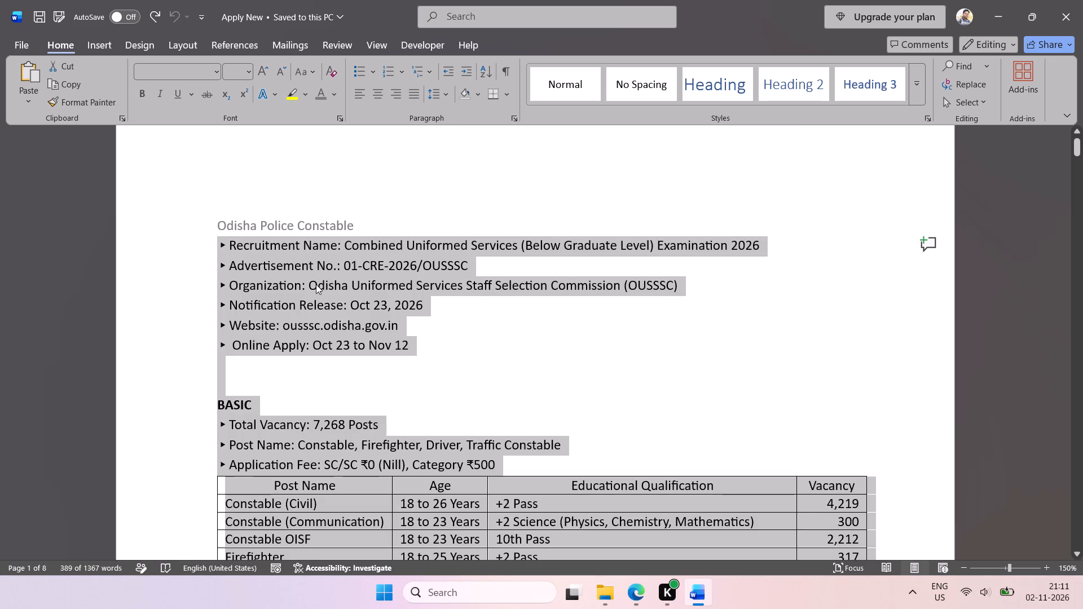
key(BackSpace)
click(356, 230)
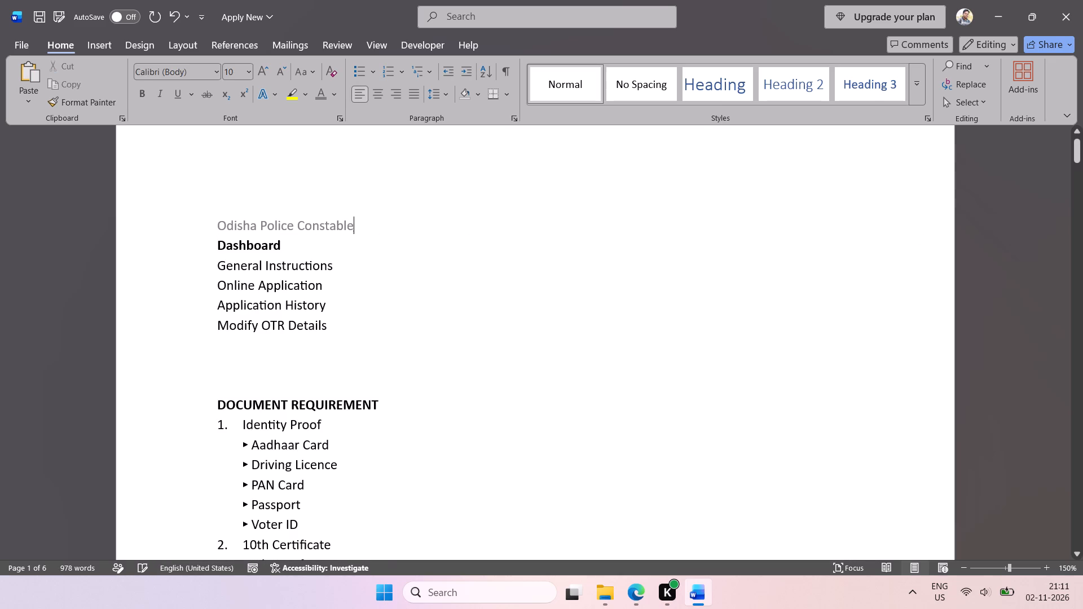
key(Return)
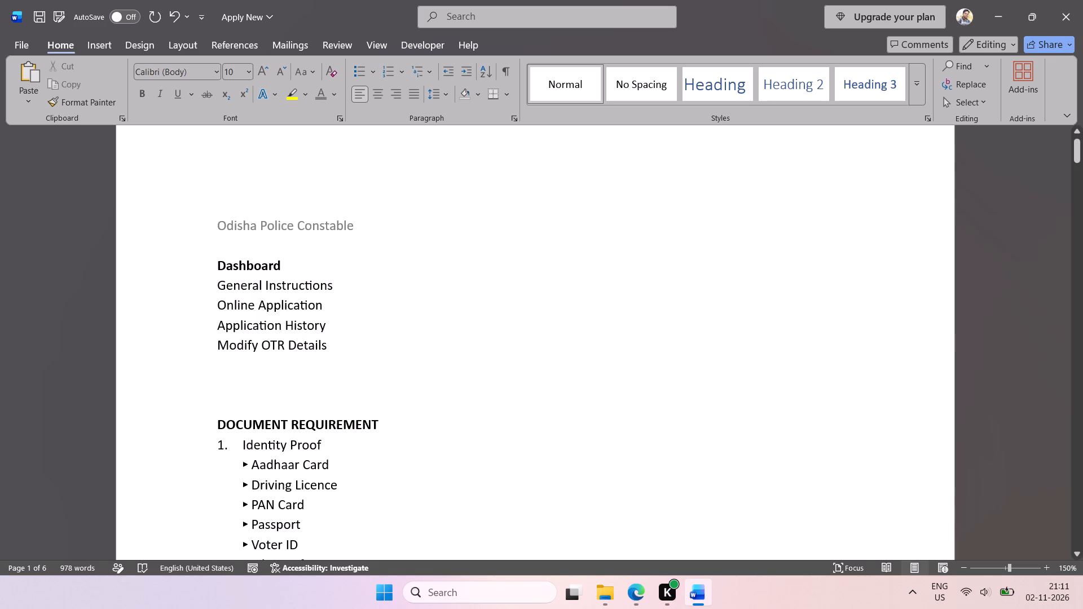
Change the Dashboard heading to WEBSITE DASHBOARD in uppercase and save the document.
click(268, 257)
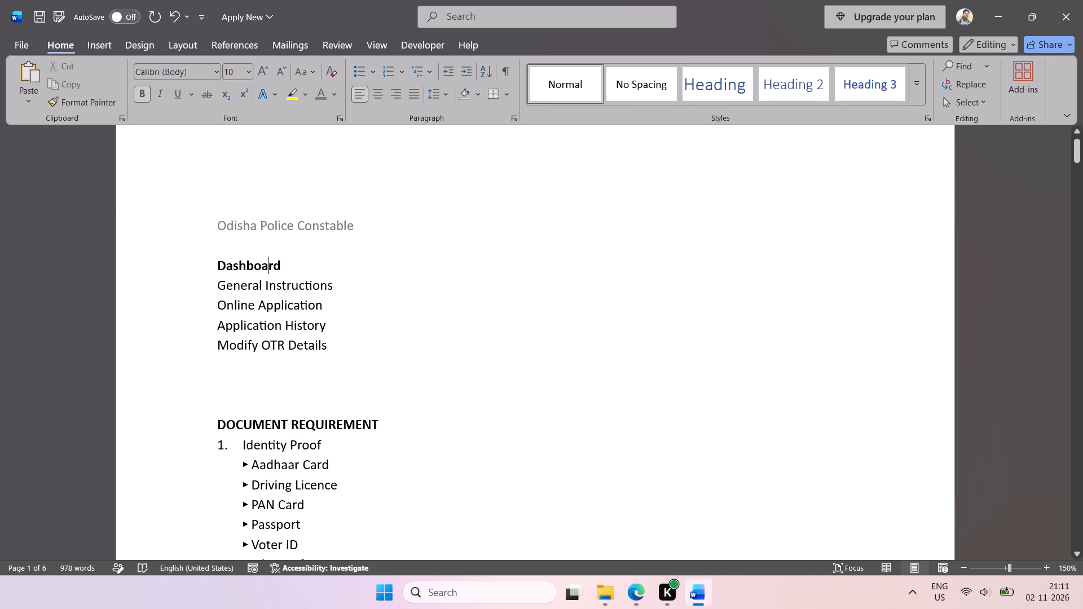
click(216, 265)
text(WE)
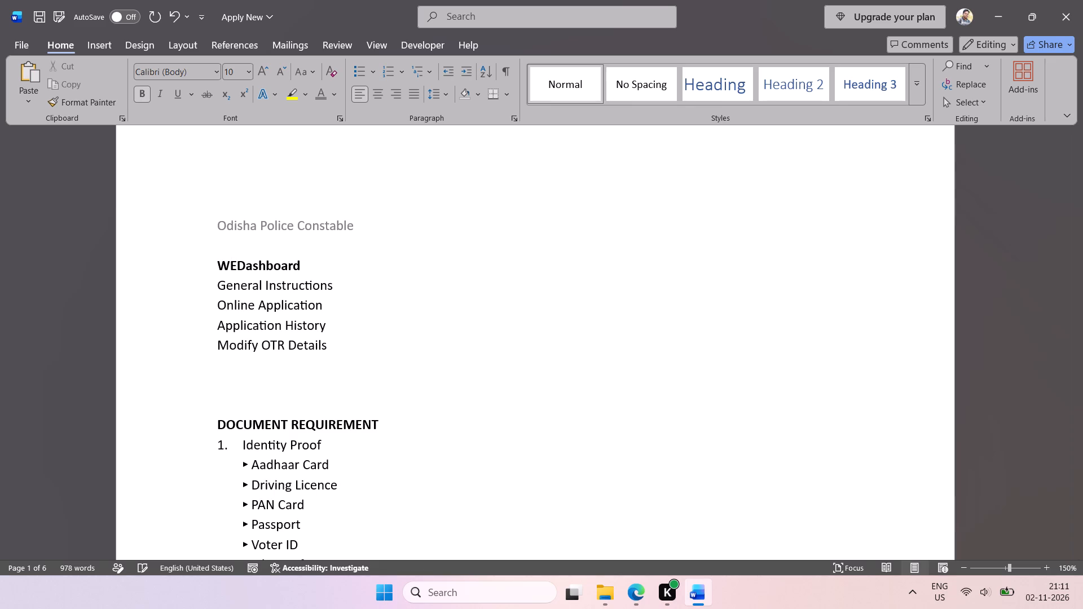
key(BackSpace)
text(ebsite)
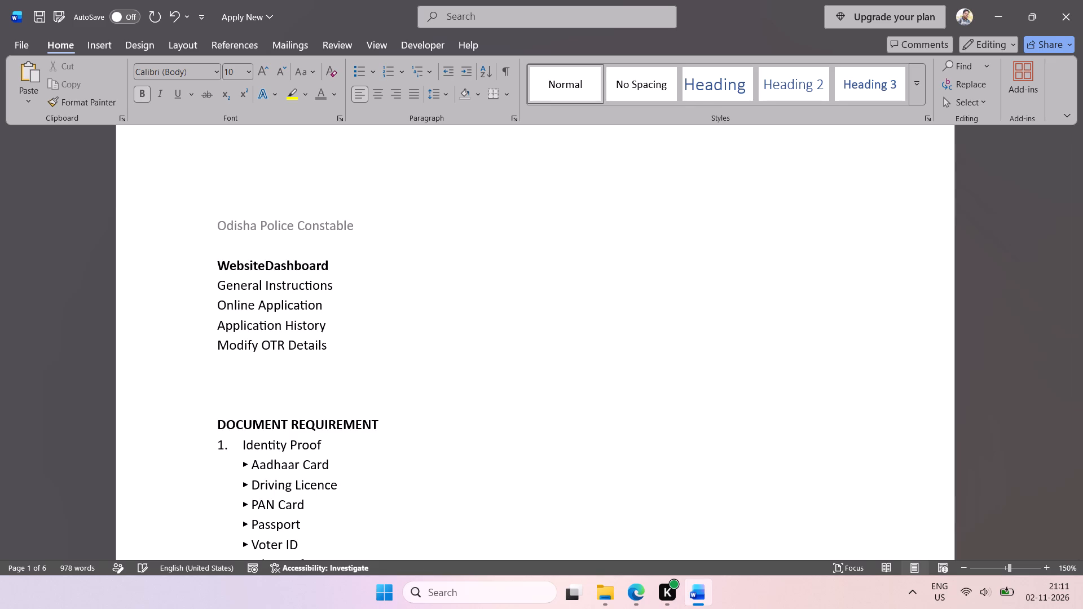
key(space)
drag(344, 263, 199, 259)
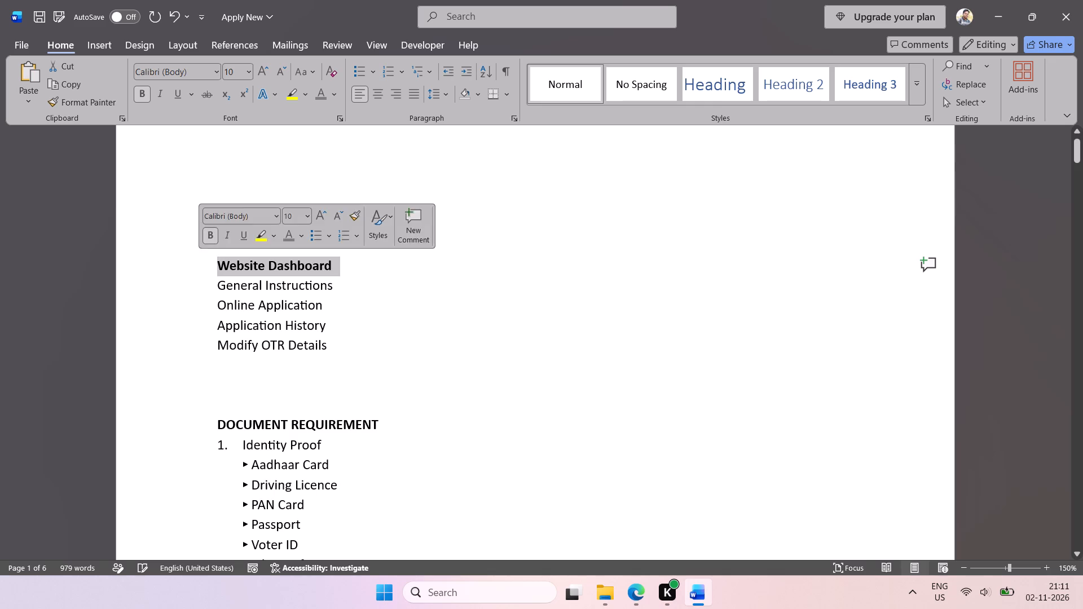
key(shift+F3)
click(298, 277)
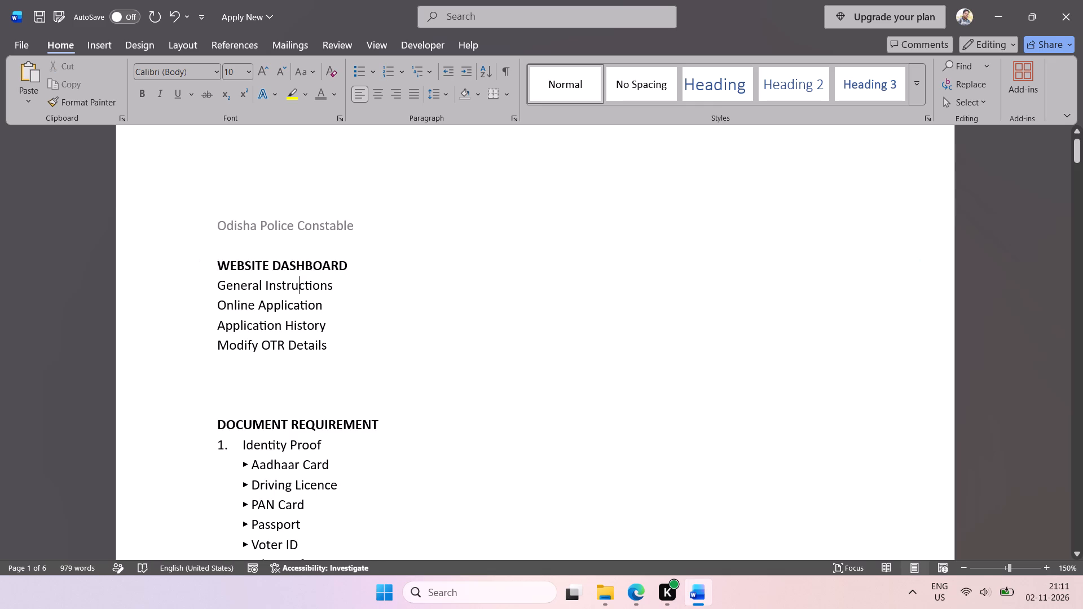
key(ctrl+s)
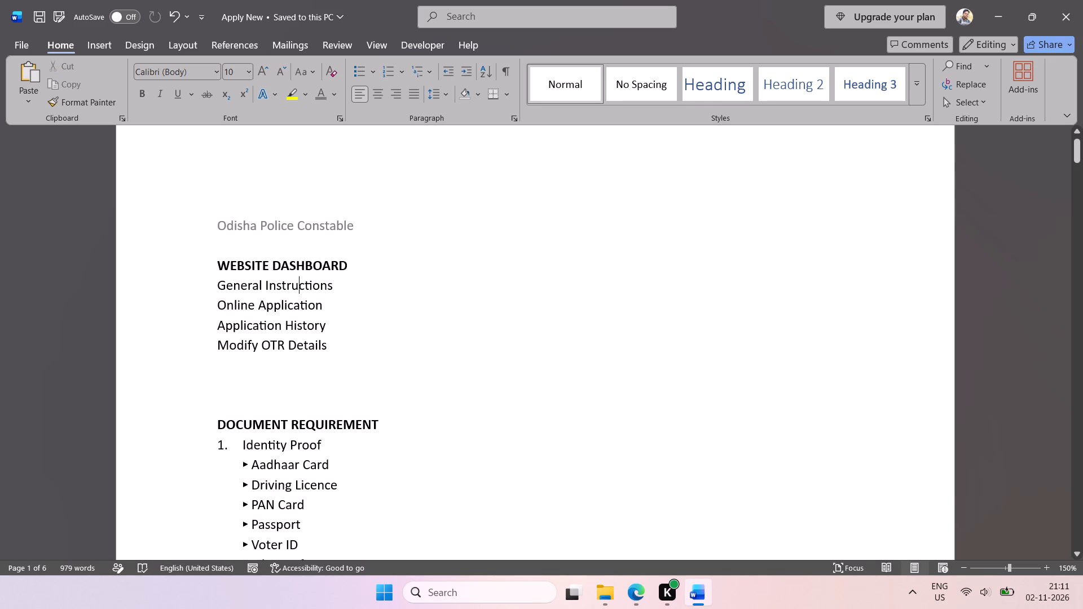
Move the WEBSITE DASHBOARD heading and its four entries to above the REGISTER heading, inserting five blank lines there for the block.
click(319, 345)
drag(336, 354, 215, 271)
key(ctrl+x)
scroll(387, 369, down, 4)
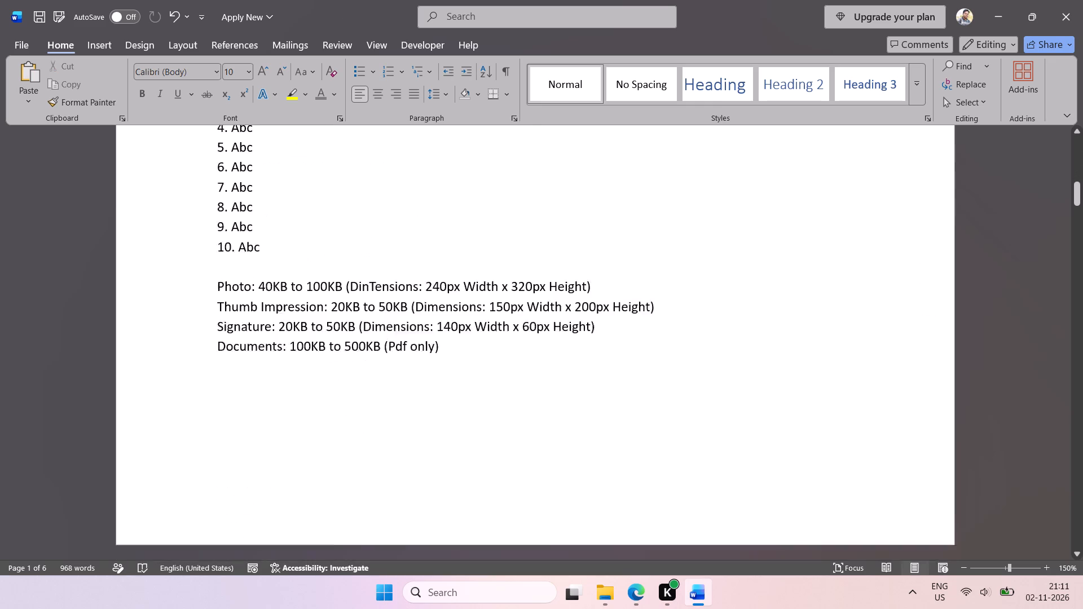
scroll(387, 369, down, 2)
scroll(377, 364, up, 3)
scroll(377, 364, down, 2)
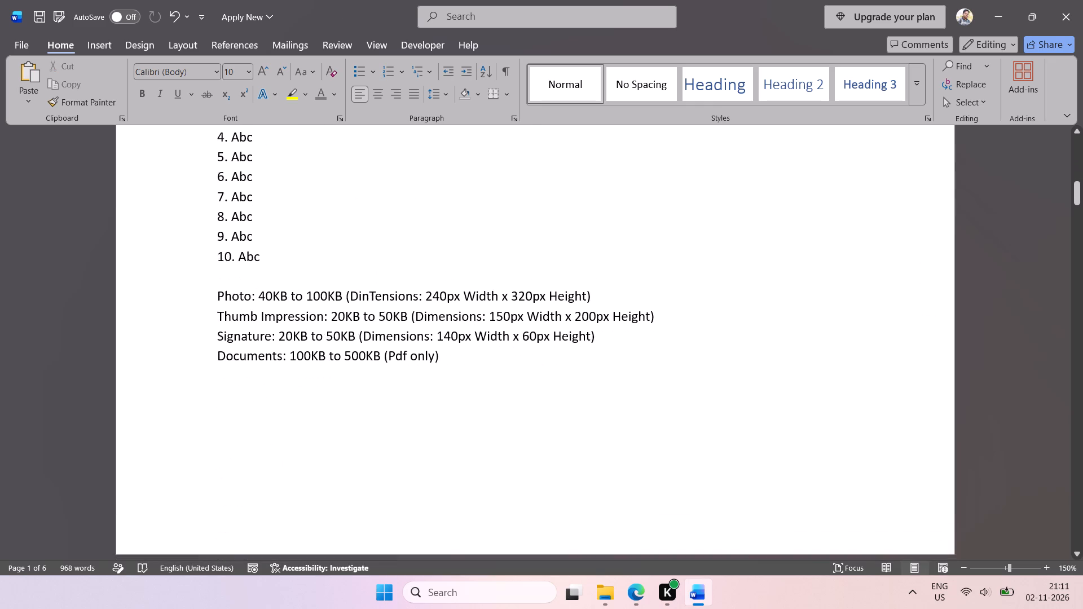
scroll(367, 377, down, 5)
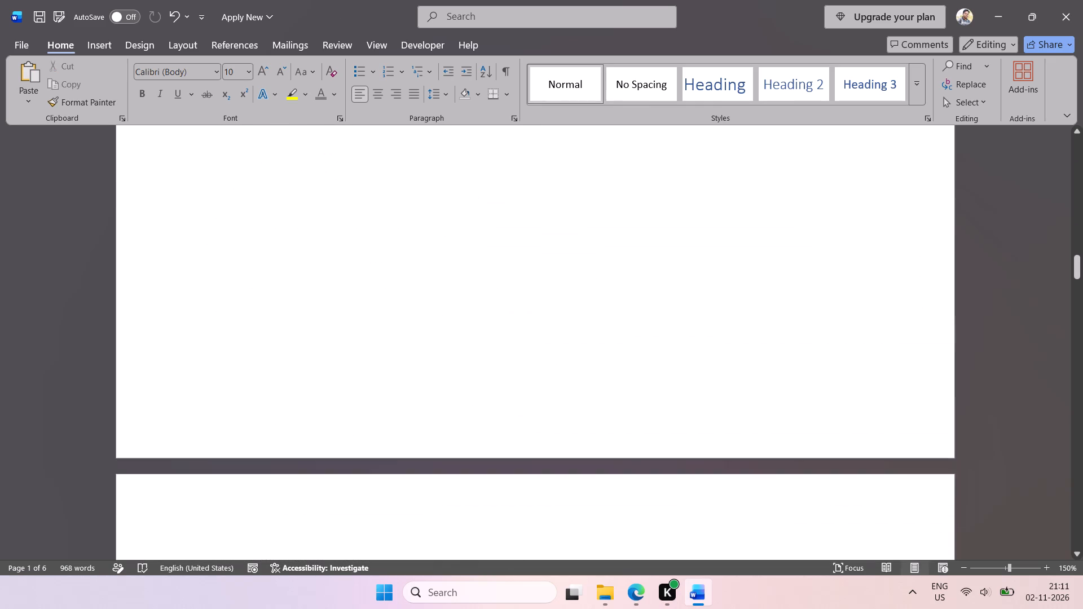
scroll(329, 396, down, 3)
click(214, 350)
key(Return)
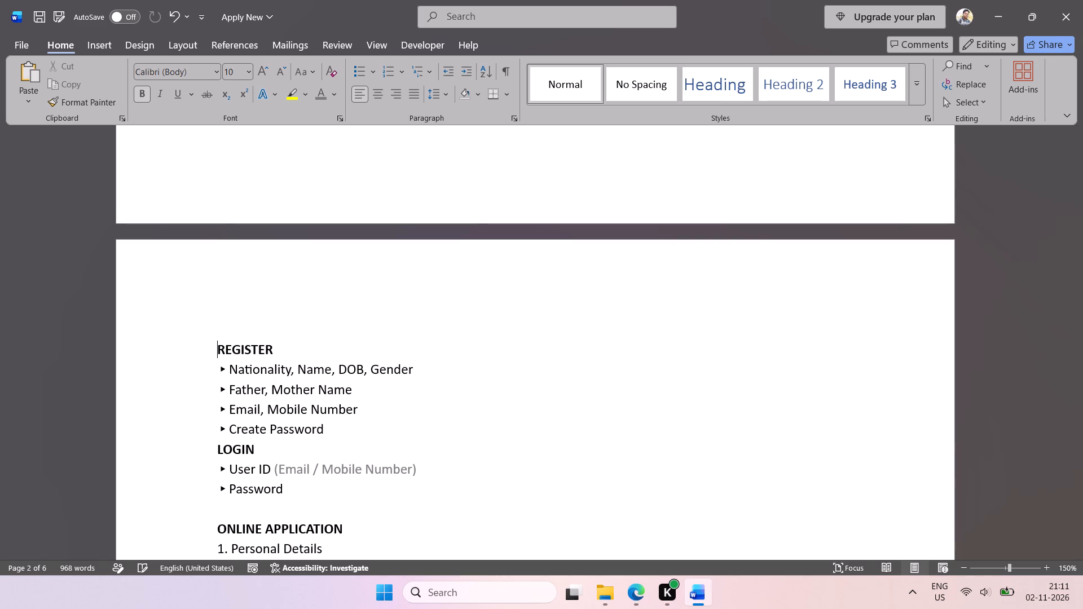
key(Return)
key(Return)
key(Return)
key(Return)
click(230, 327)
key(ctrl+v)
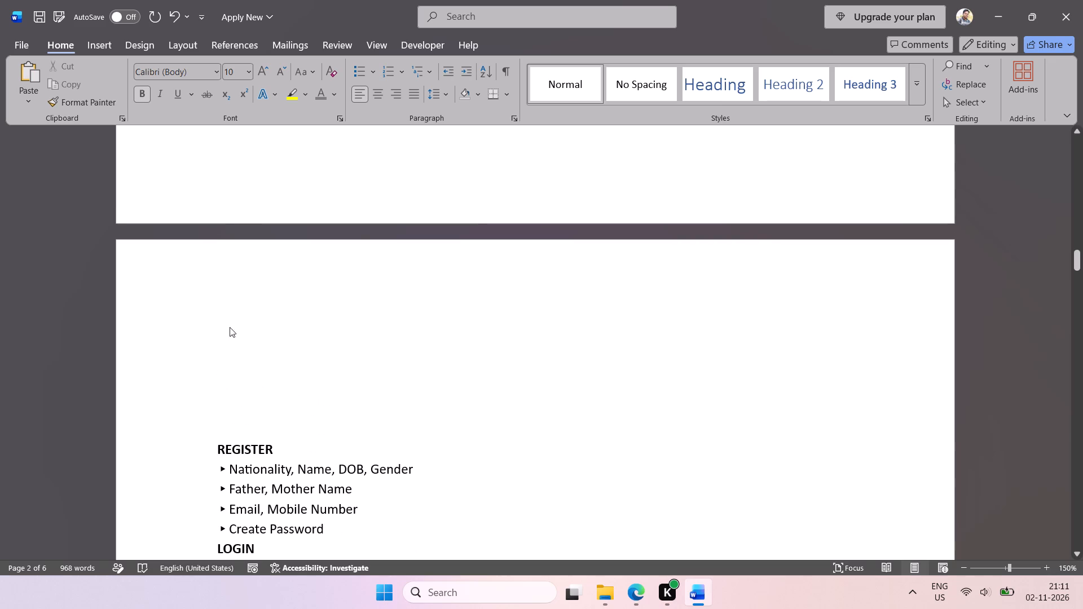
Remove the blank lines between the Odisha Police Constable line and the DOCUMENT REQUIREMENT heading.
scroll(270, 304, up, 8)
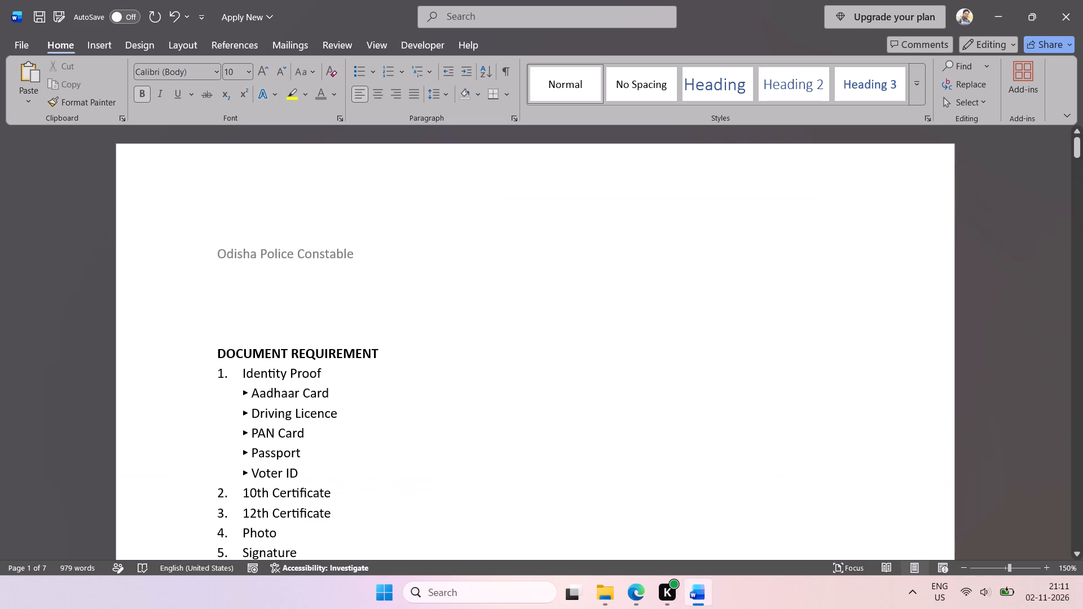
click(225, 324)
drag(226, 338, 217, 282)
key(BackSpace)
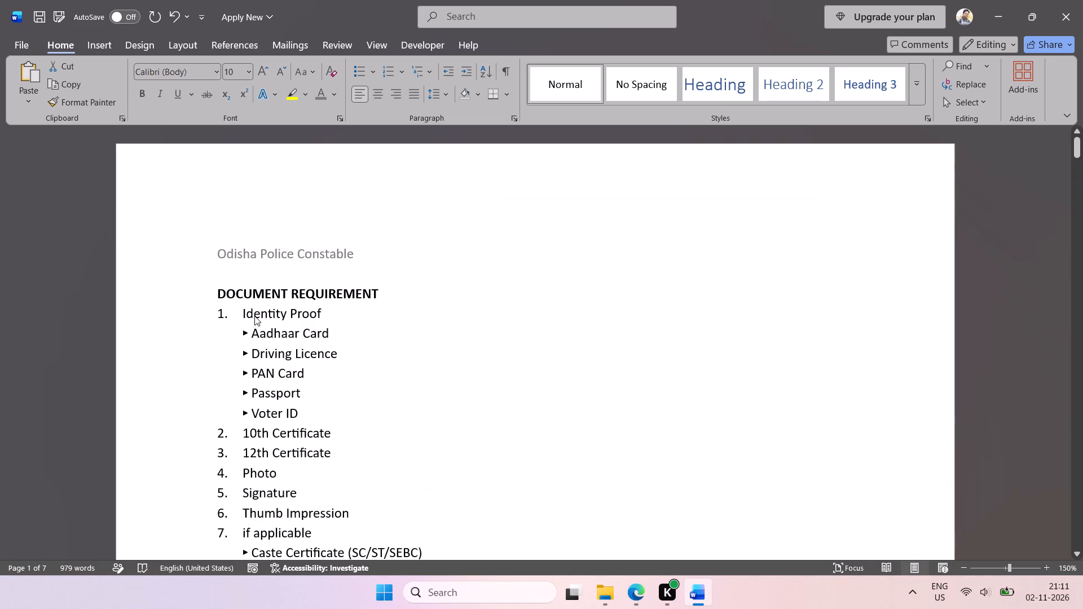
click(231, 277)
key(BackSpace)
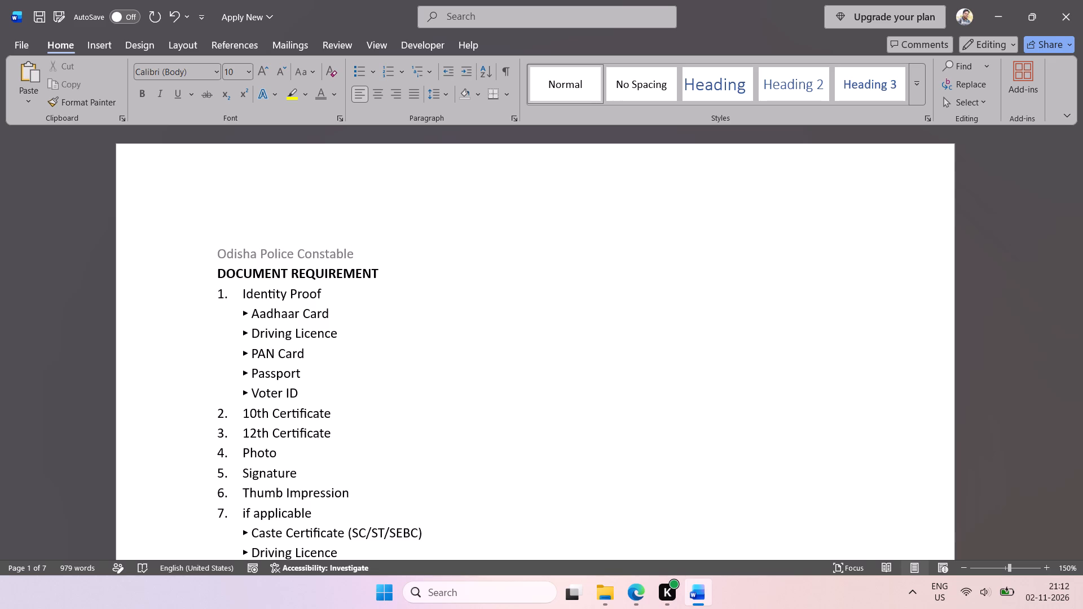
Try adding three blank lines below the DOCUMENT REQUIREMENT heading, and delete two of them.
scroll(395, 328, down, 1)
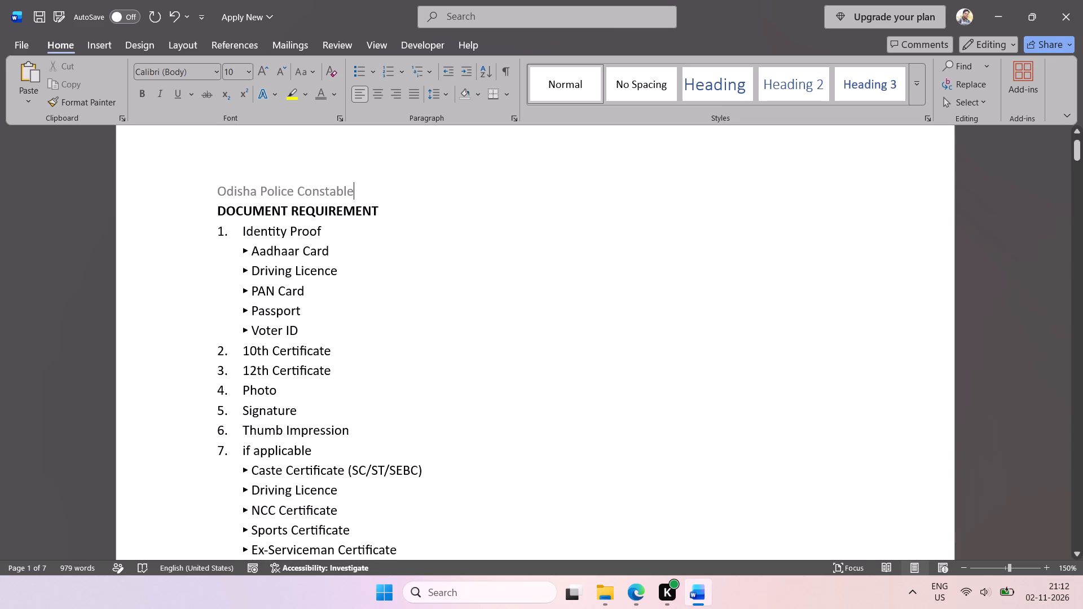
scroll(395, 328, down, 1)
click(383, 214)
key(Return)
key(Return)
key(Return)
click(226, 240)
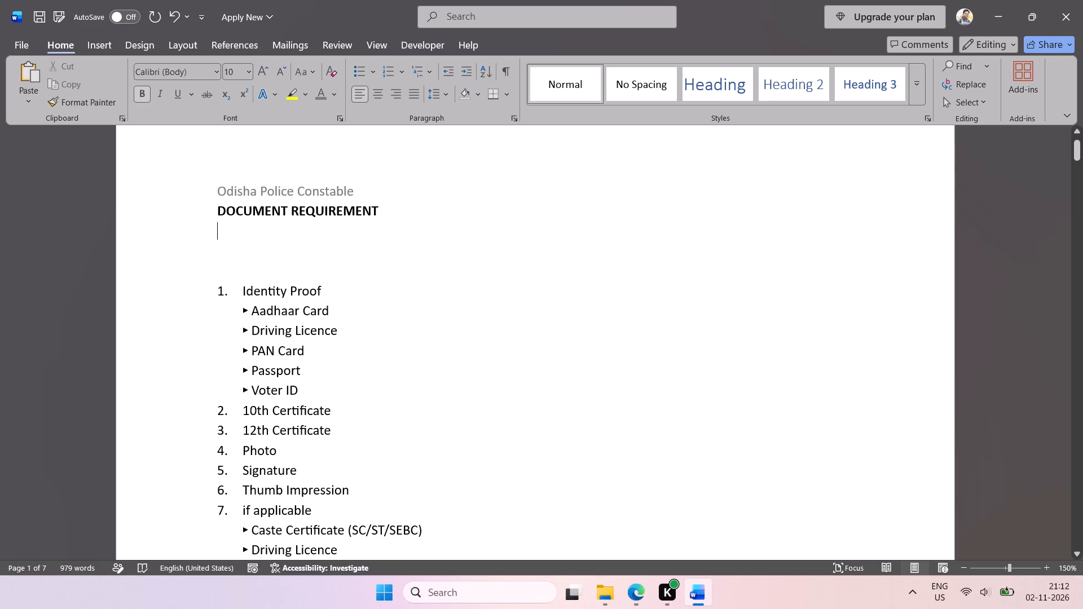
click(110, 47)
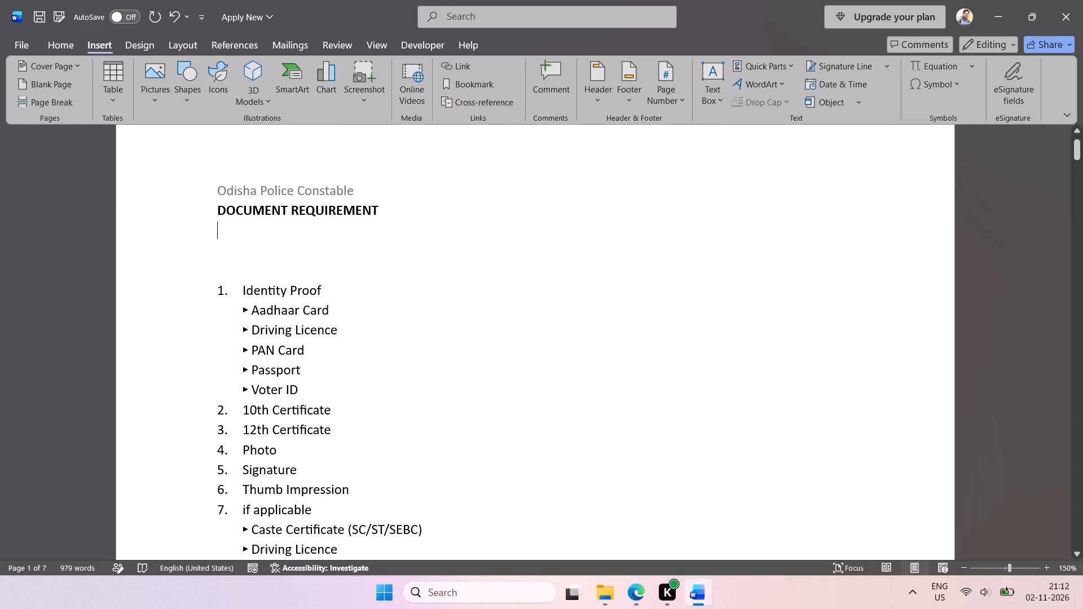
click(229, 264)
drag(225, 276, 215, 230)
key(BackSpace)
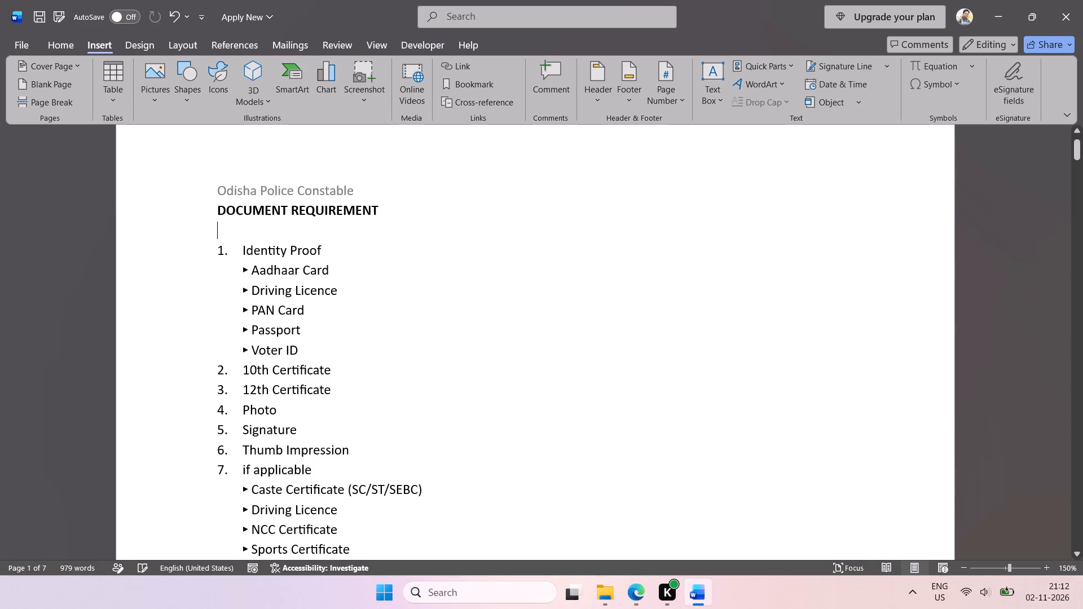
Replace the automatic number of Identity Proof with a plain-text "1." at the margin and remove the blank line above it.
click(242, 250)
key(BackSpace)
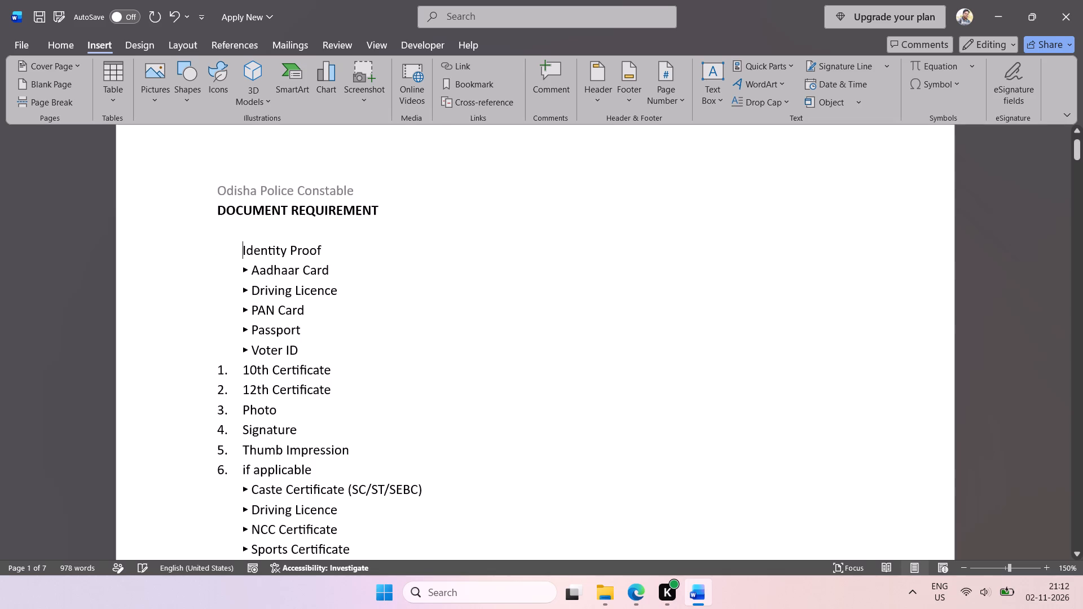
key(BackSpace)
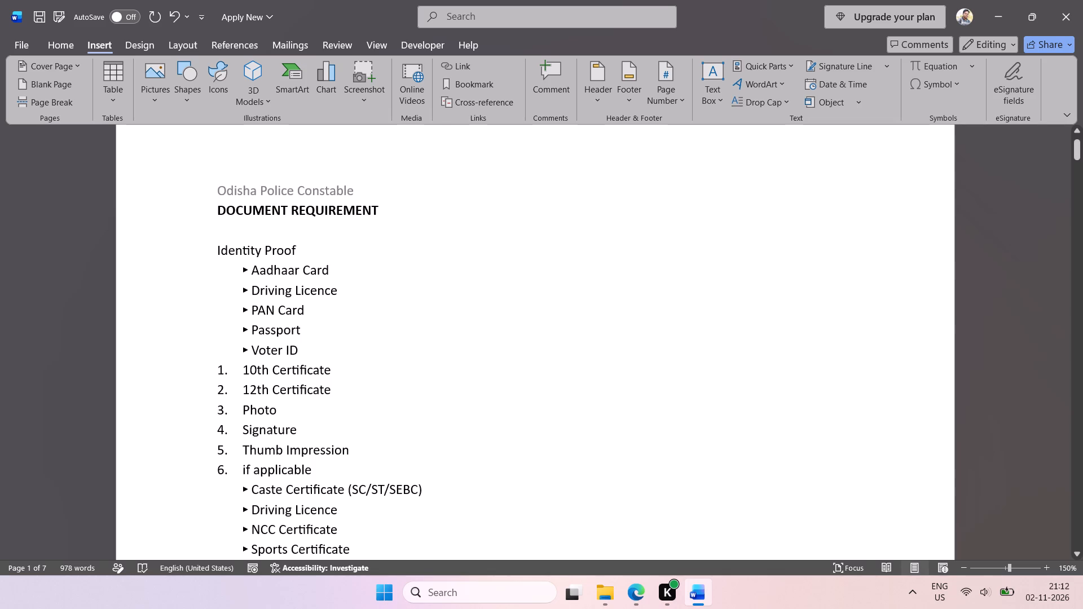
text(1.)
key(space)
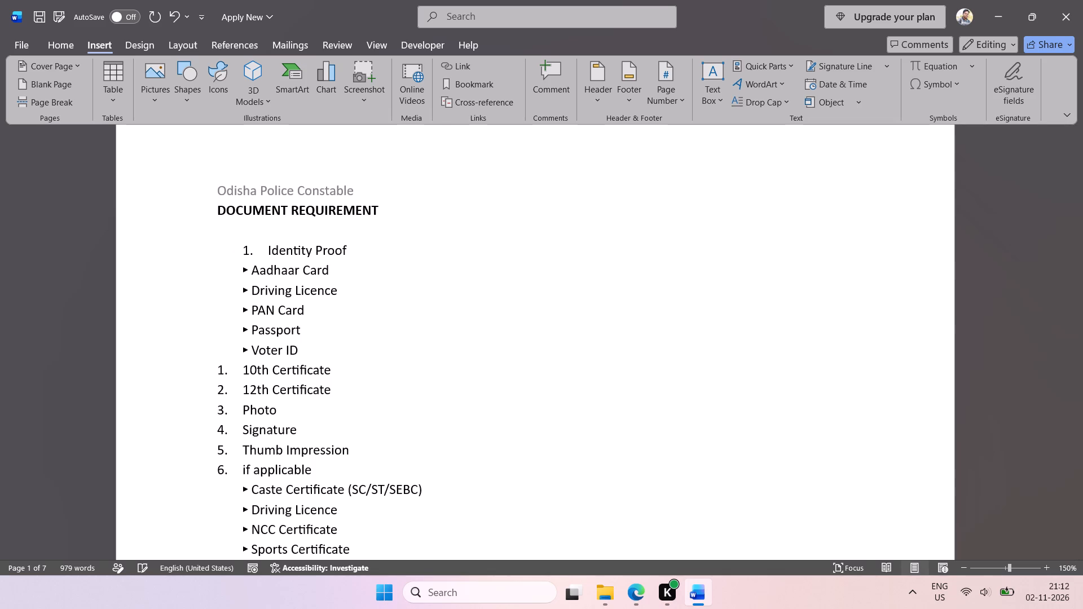
key(ctrl+z)
click(272, 236)
key(BackSpace)
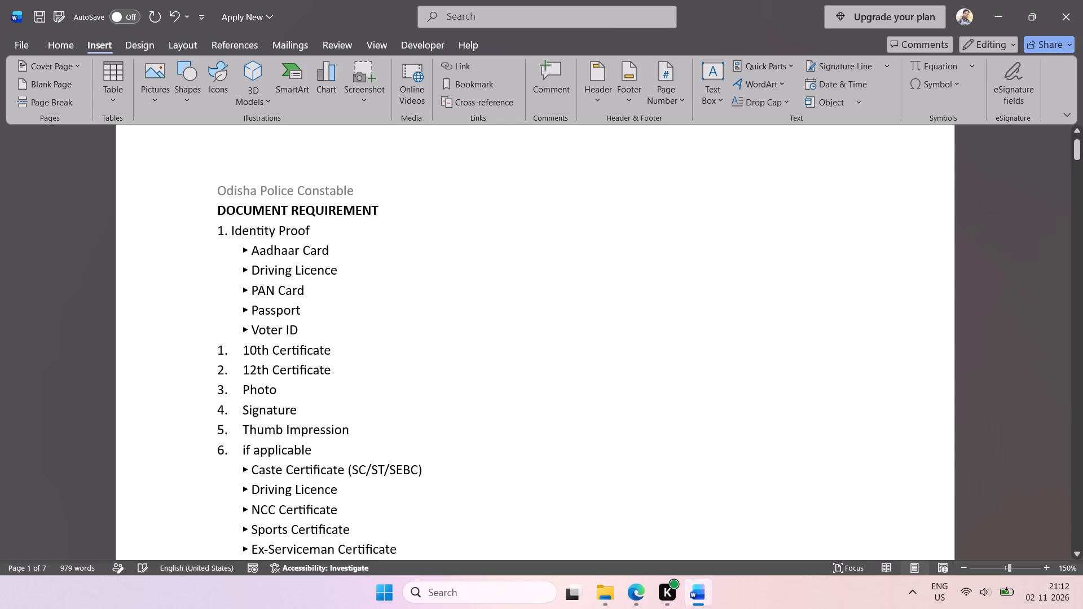
Replace the automatic number of 10th Certificate with a plain-text "2." aligned at the left margin.
click(241, 351)
key(BackSpace)
key(BackSpace)
text(2.)
key(space)
key(ctrl+z)
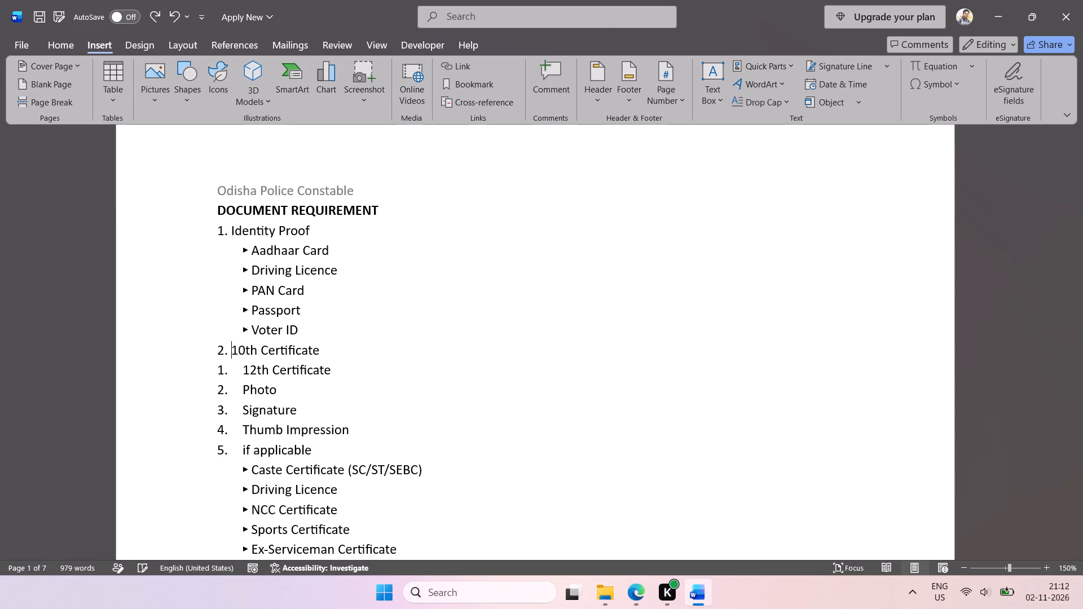
Replace the automatic number of 12th Certificate with a plain-text "3." aligned at the left margin.
click(246, 373)
key(BackSpace)
key(BackSpace)
text(3.)
key(space)
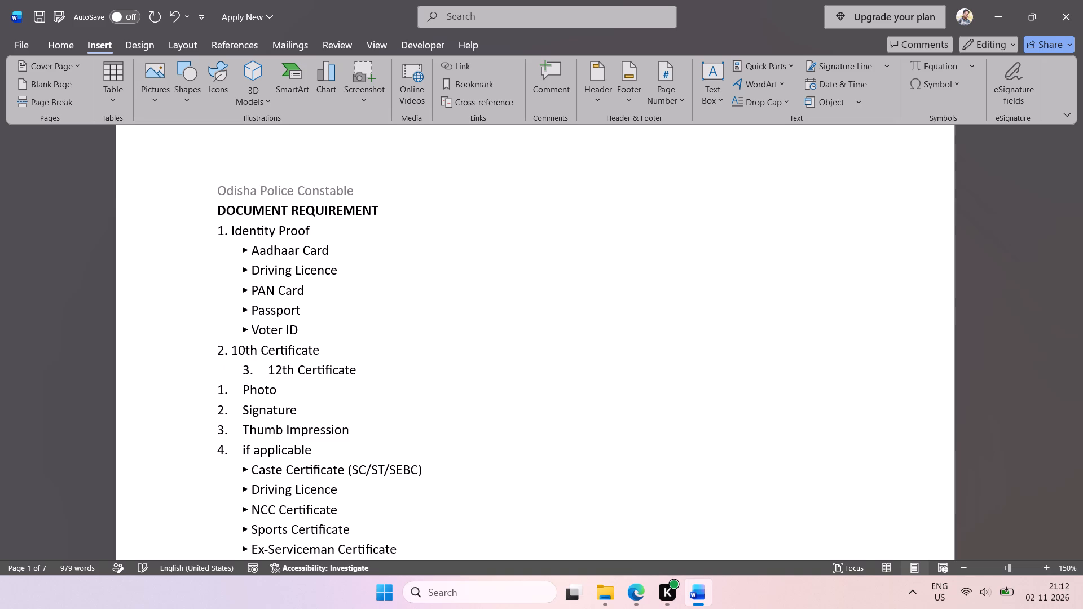
key(ctrl+z)
Replace the automatic number of Photo with a plain-text "4." aligned at the left margin.
click(242, 387)
key(BackSpace)
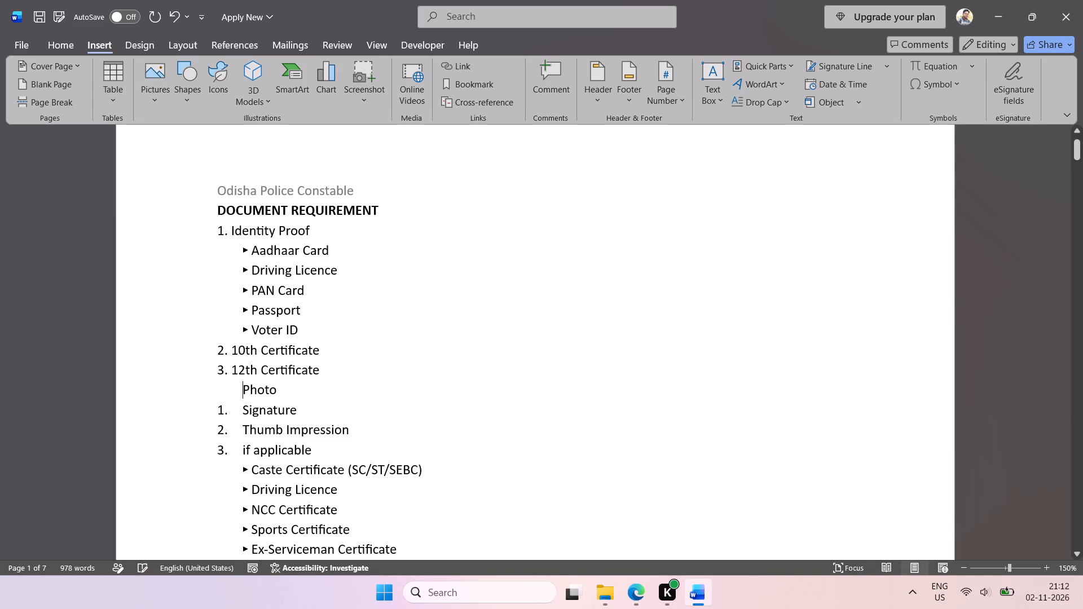
key(BackSpace)
text(4.)
key(space)
key(ctrl+z)
Replace the automatic number of Signature with a plain-text "5." aligned at the left margin.
click(241, 411)
key(BackSpace)
key(BackSpace)
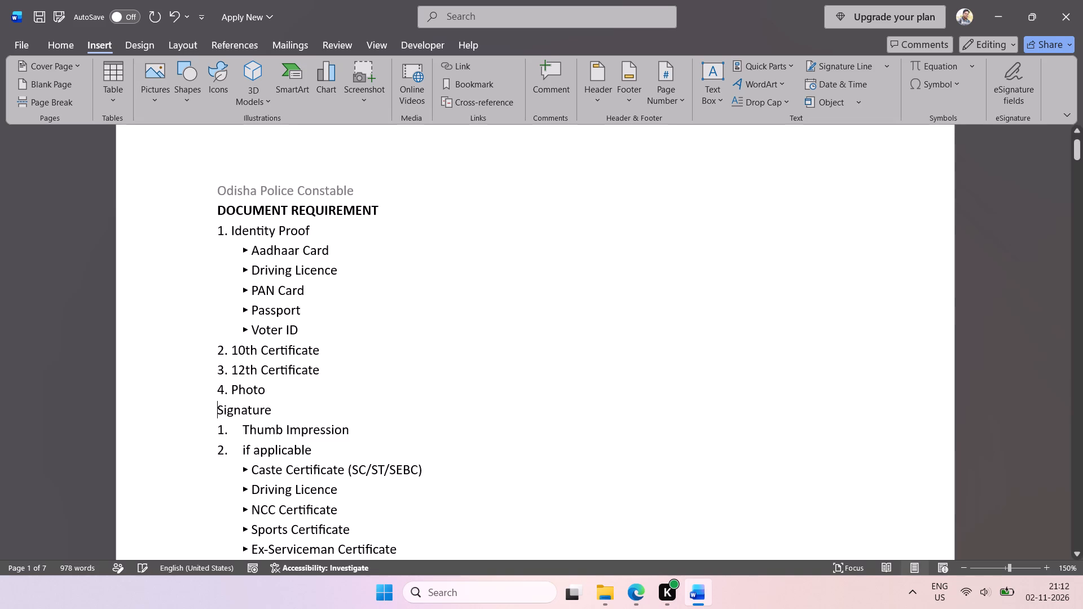
text(5.)
key(space)
key(ctrl+z)
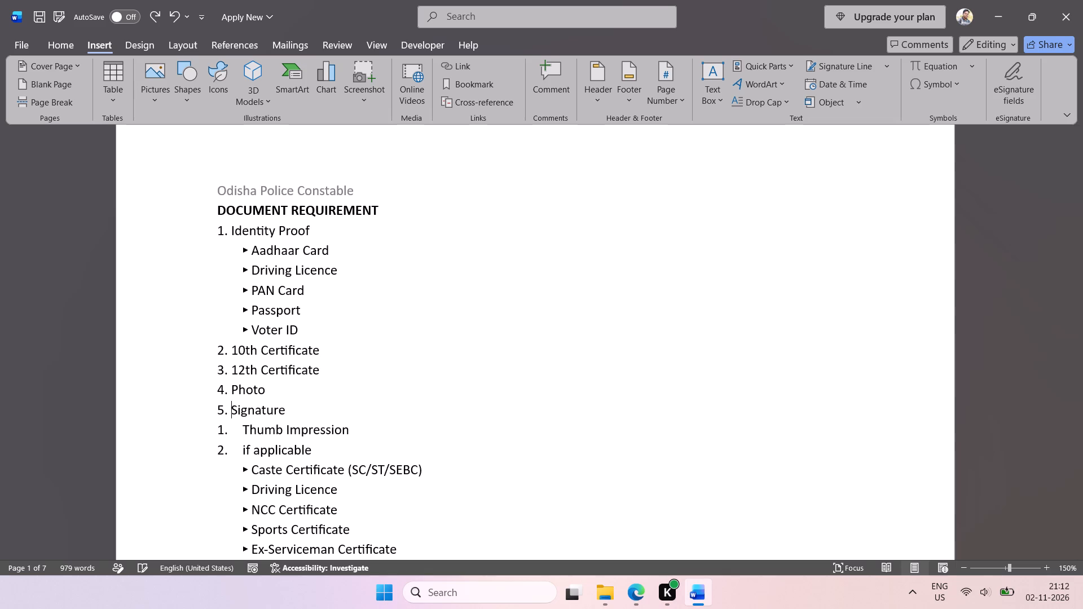
Replace the automatic number of Thumb Impression with a plain-text "6." aligned at the left margin.
scroll(266, 400, down, 1)
click(242, 215)
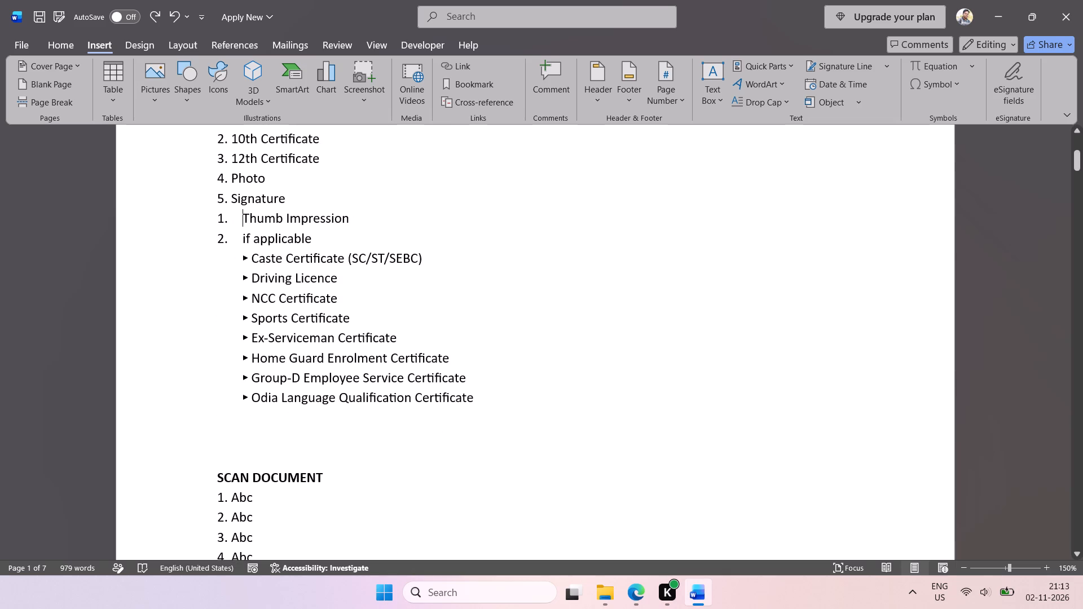
key(BackSpace)
key(BackSpace)
text(6.)
key(space)
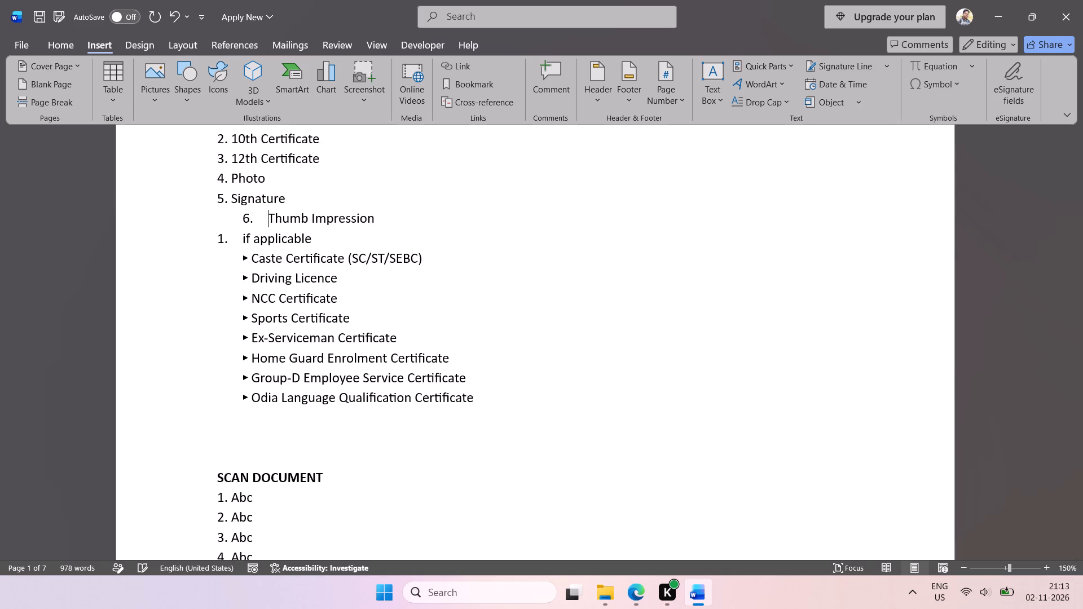
key(ctrl+z)
Replace the automatic number of the "if applicable" item with a plain-text "7." aligned at the left margin.
click(239, 237)
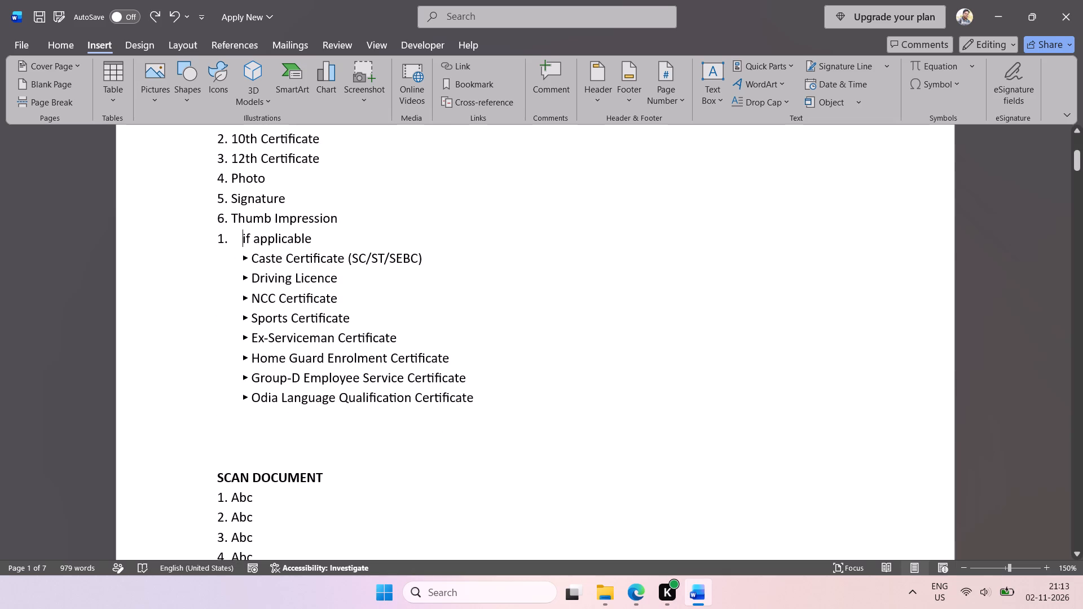
key(BackSpace)
key(BackSpace)
text(7.)
key(space)
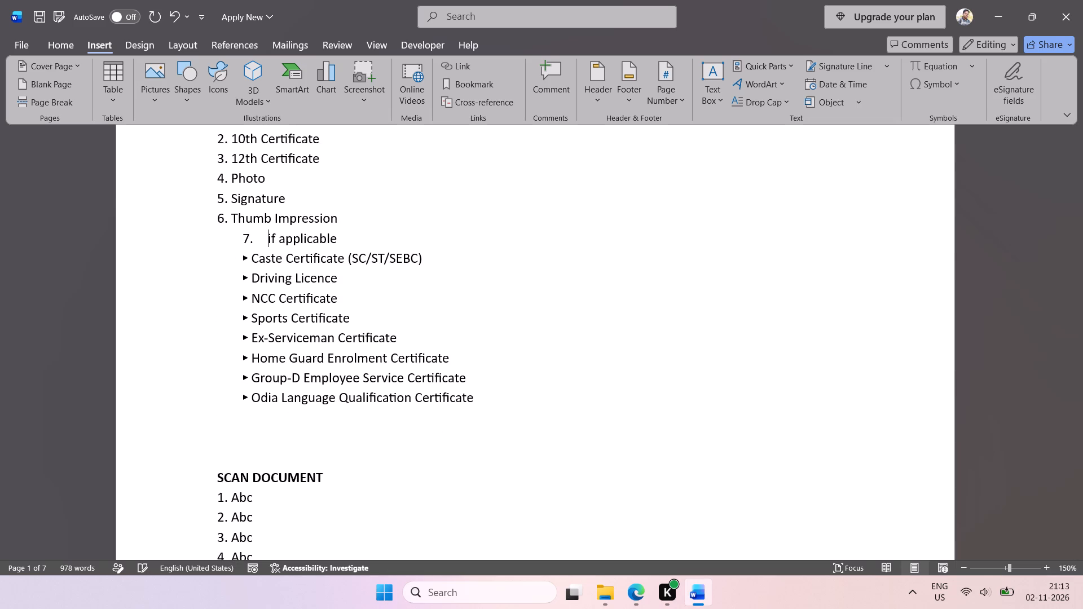
key(ctrl+z)
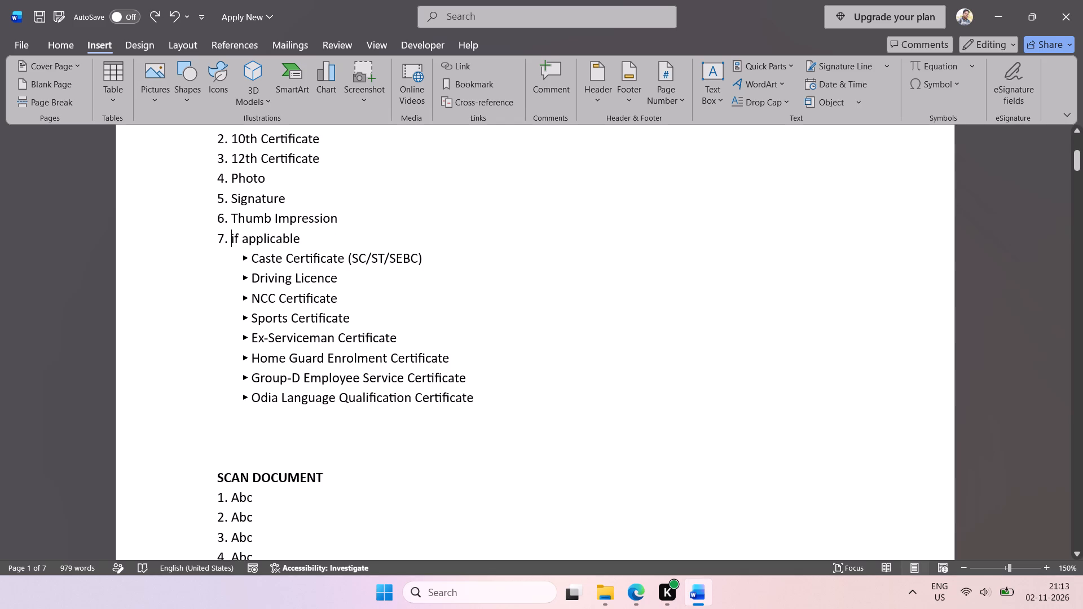
Move the text "Caste Certificate (SC/ST/SEBC)" from its sub-item into item 7, replacing "if applicable", and save the document.
drag(433, 258, 267, 262)
key(ctrl+x)
drag(319, 242, 232, 244)
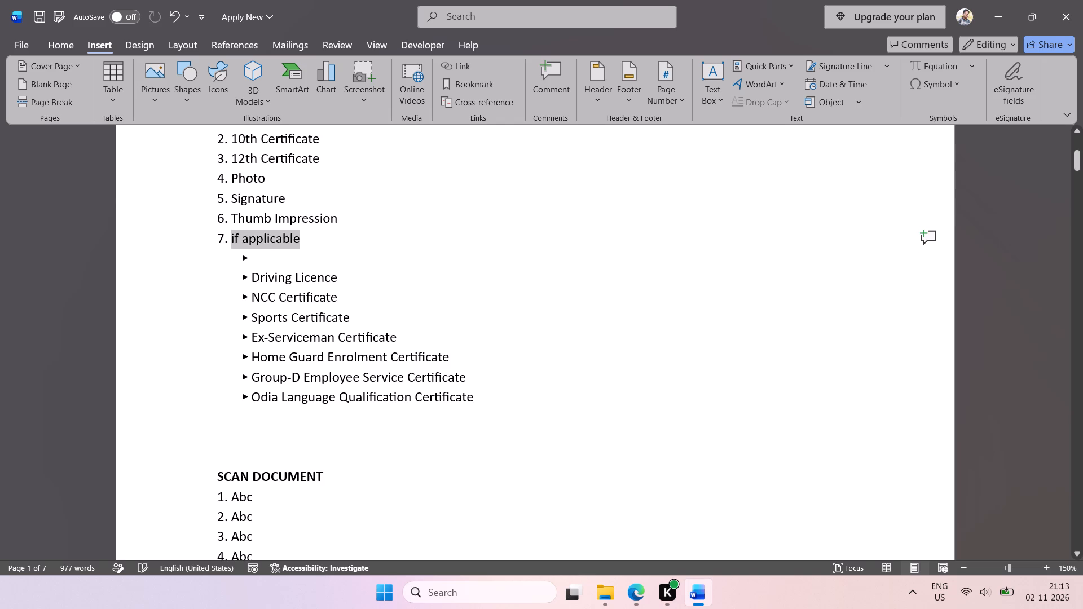
drag(232, 244, 231, 244)
key(ctrl+v)
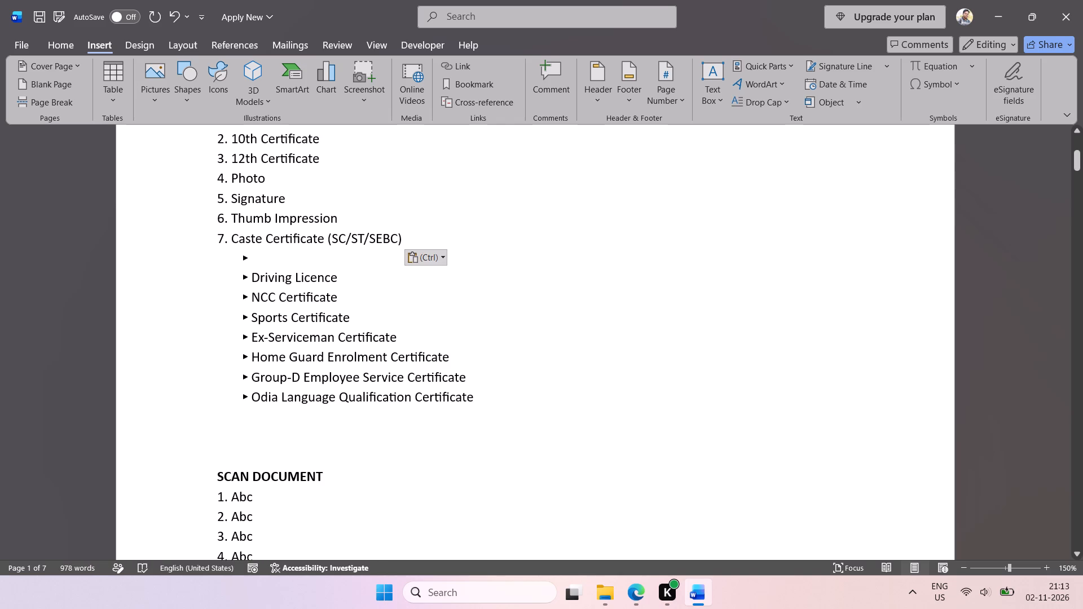
key(ctrl+s)
Delete the Odia Language Qualification Certificate line from the end of the sub-item list.
click(288, 257)
drag(280, 254, 252, 257)
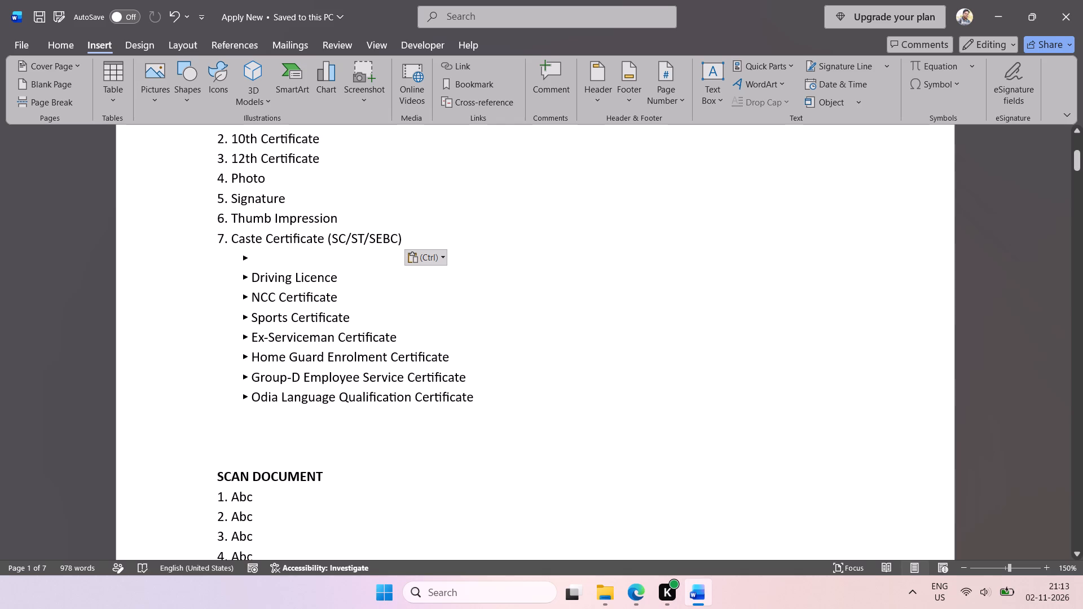
click(492, 406)
drag(505, 383, 259, 396)
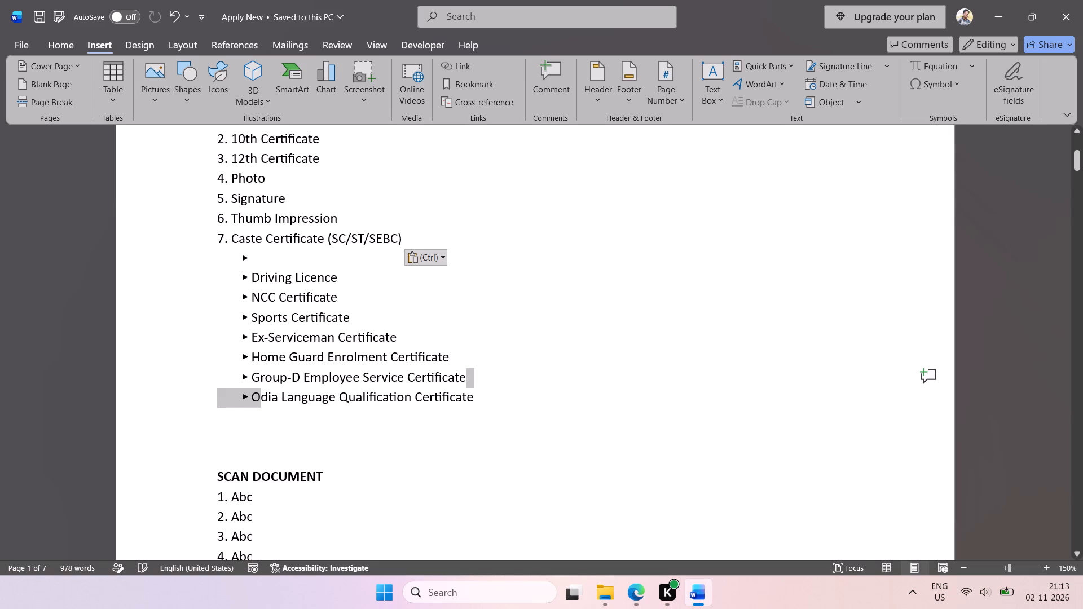
drag(259, 396, 267, 398)
click(454, 420)
drag(482, 403, 213, 395)
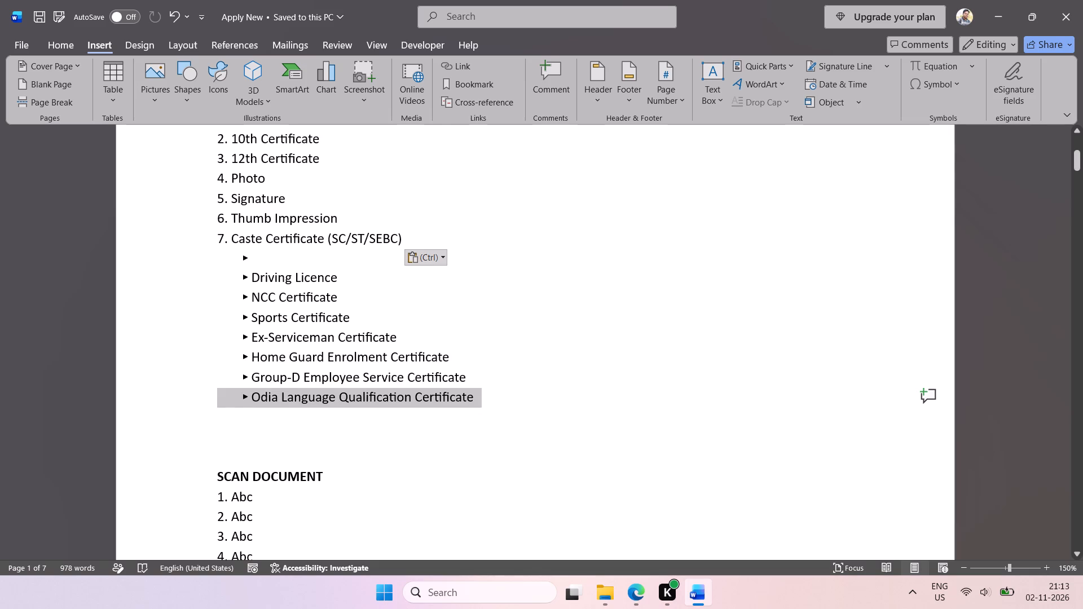
key(BackSpace)
Remove the empty bullet line between Caste Certificate (SC/ST/SEBC) and Driving Licence.
click(270, 251)
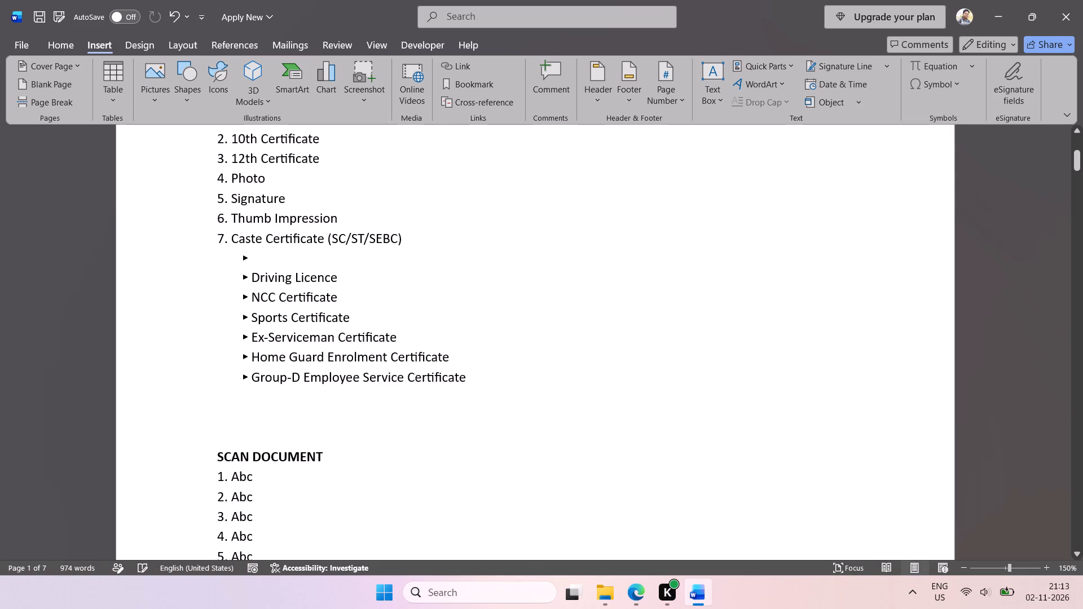
drag(276, 261, 239, 260)
key(BackSpace)
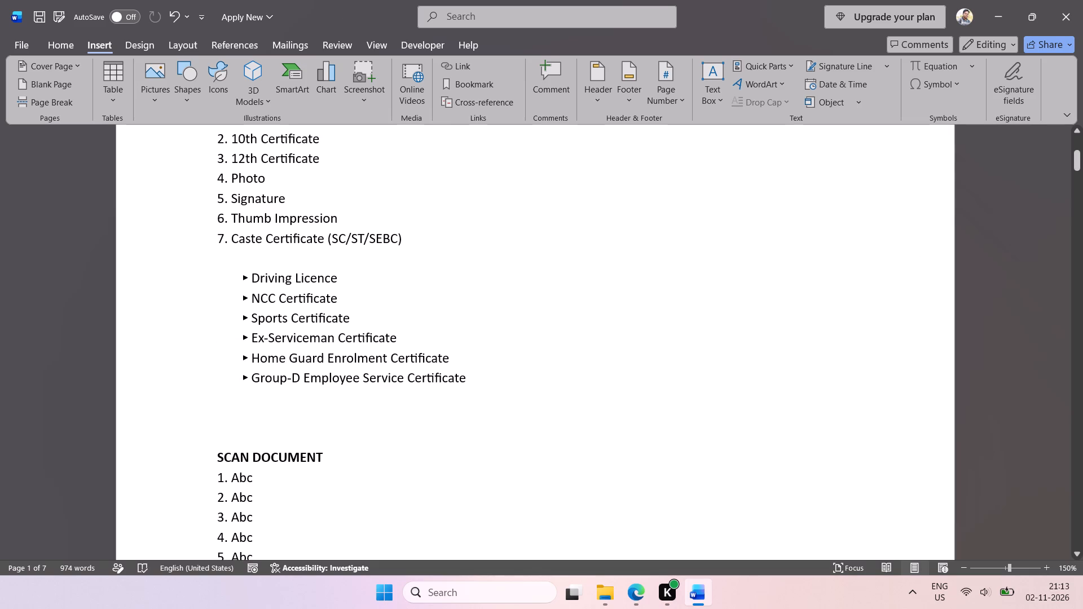
key(BackSpace)
key(BackSpace)
key(BackSpace)
key(BackSpace)
key(BackSpace)
key(BackSpace)
key(BackSpace)
key(BackSpace)
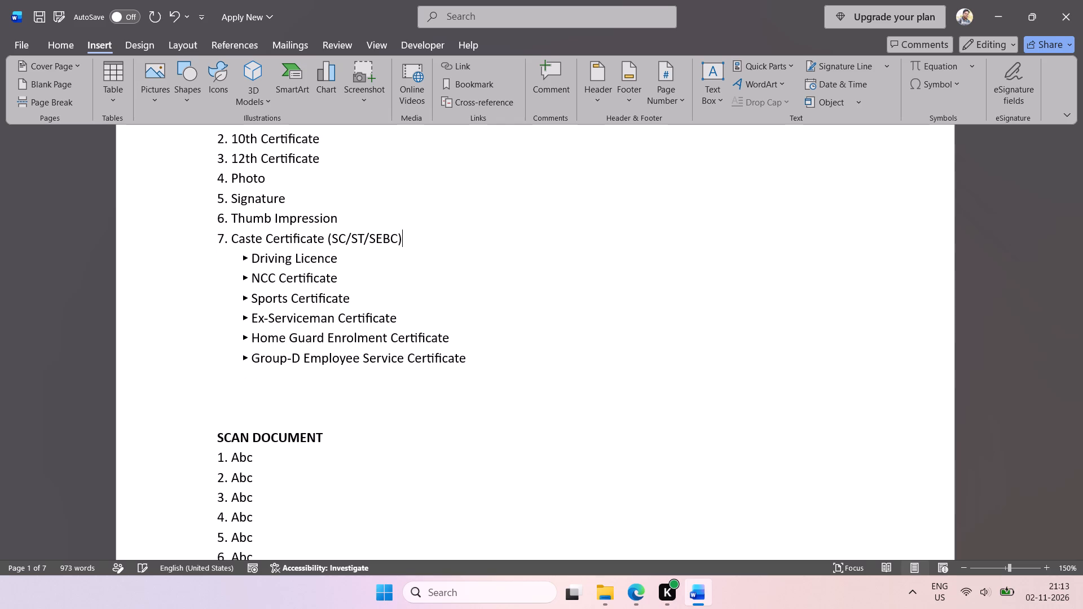
Add the item "8. Optional Document" on a new line below Caste Certificate (SC/ST/SEBC).
key(Return)
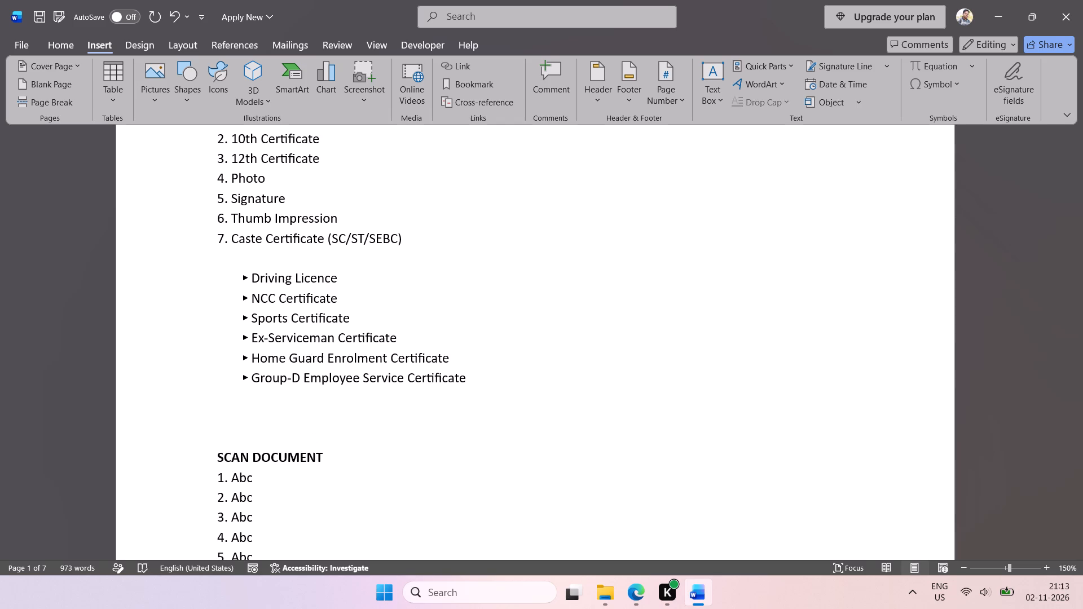
text(8.)
key(space)
text(Optional)
key(space)
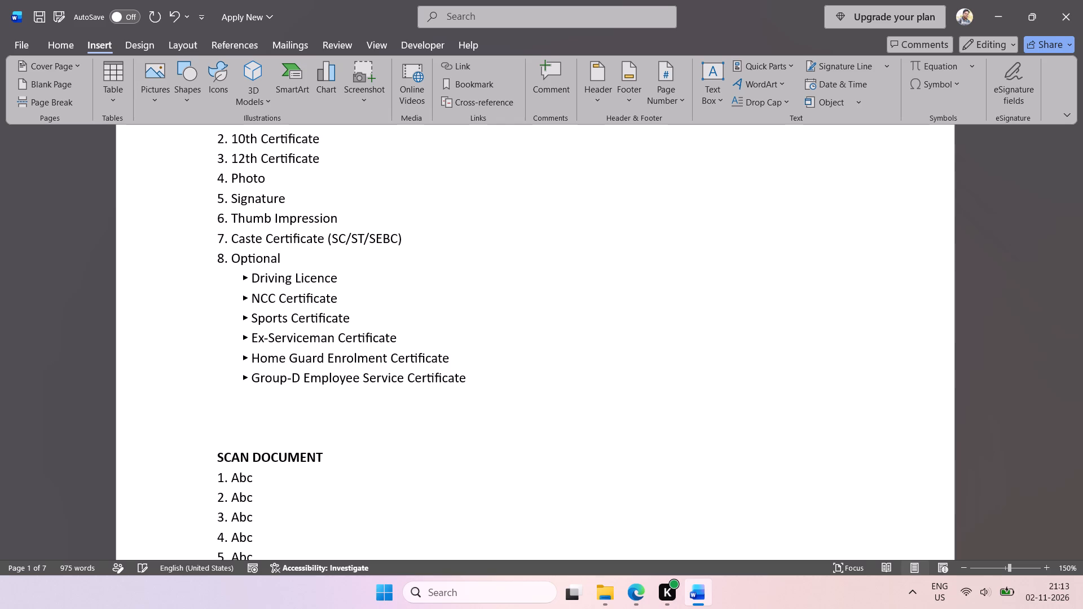
text(Document)
Reduce the indent before the Driving Licence bullet under Optional Document.
click(236, 276)
key(BackSpace)
key(BackSpace)
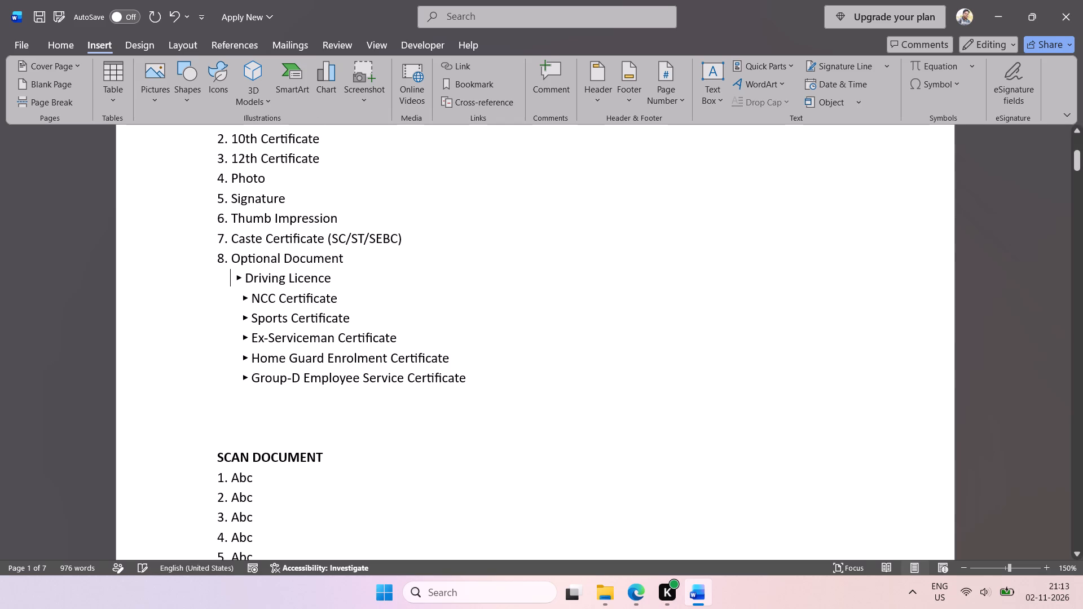
key(BackSpace)
Copy Driving Licence's leading spacing to the other five bullets under Optional Document so their indents match, and save the document.
double_click(216, 278)
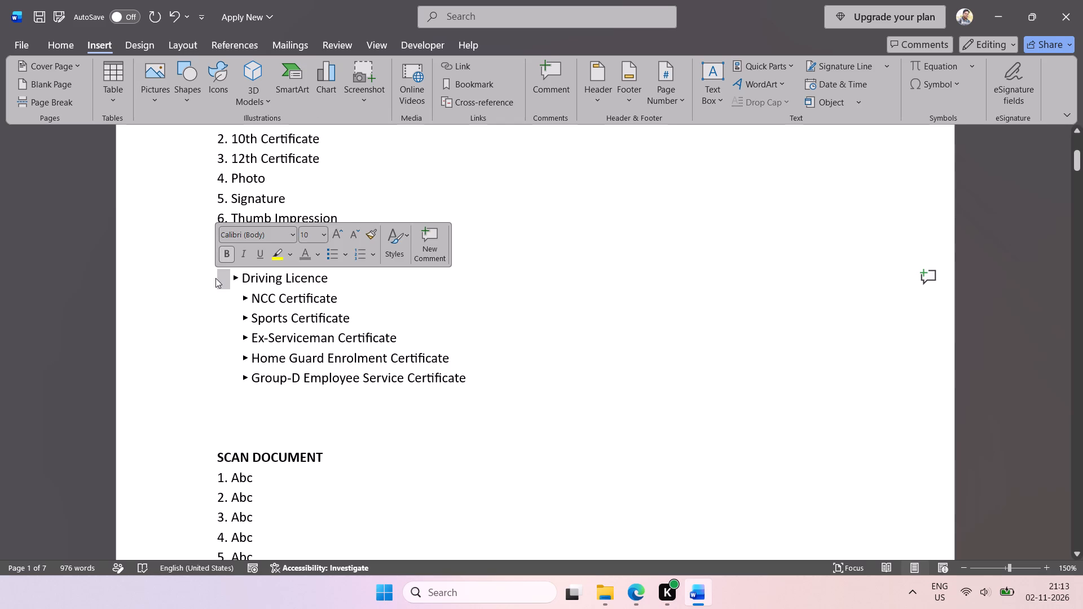
key(ctrl+c)
double_click(225, 370)
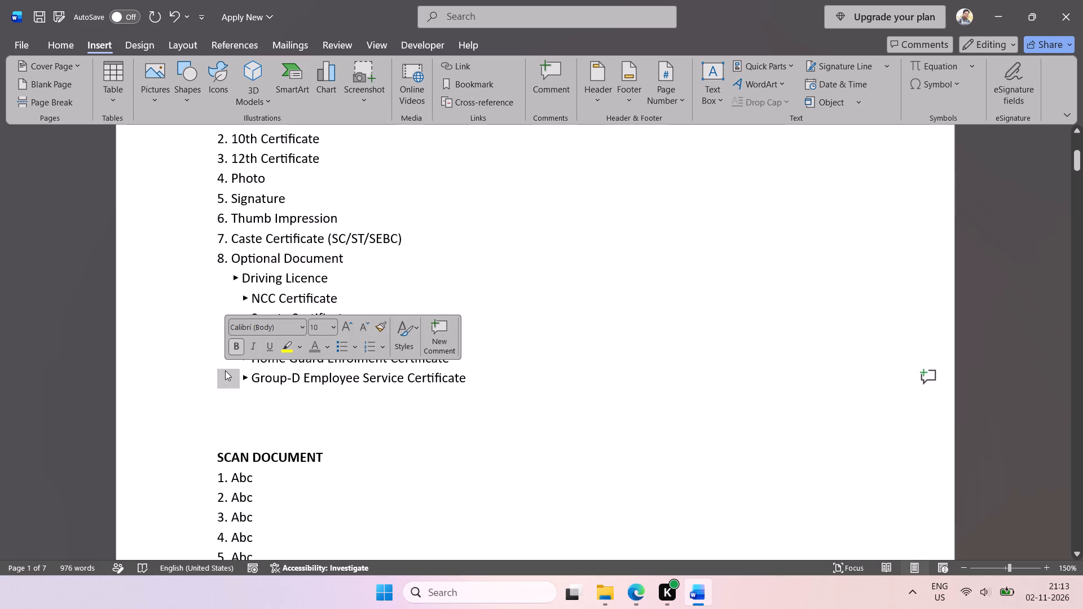
key(ctrl+v)
double_click(232, 358)
key(ctrl+v)
double_click(232, 335)
key(ctrl+v)
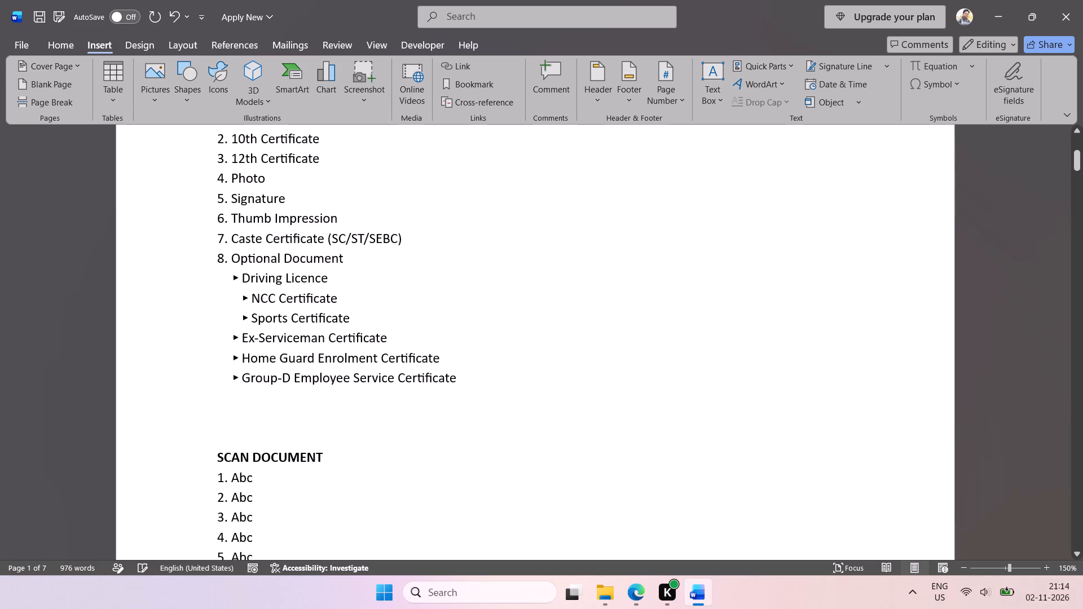
double_click(234, 319)
key(ctrl+v)
click(234, 304)
double_click(231, 299)
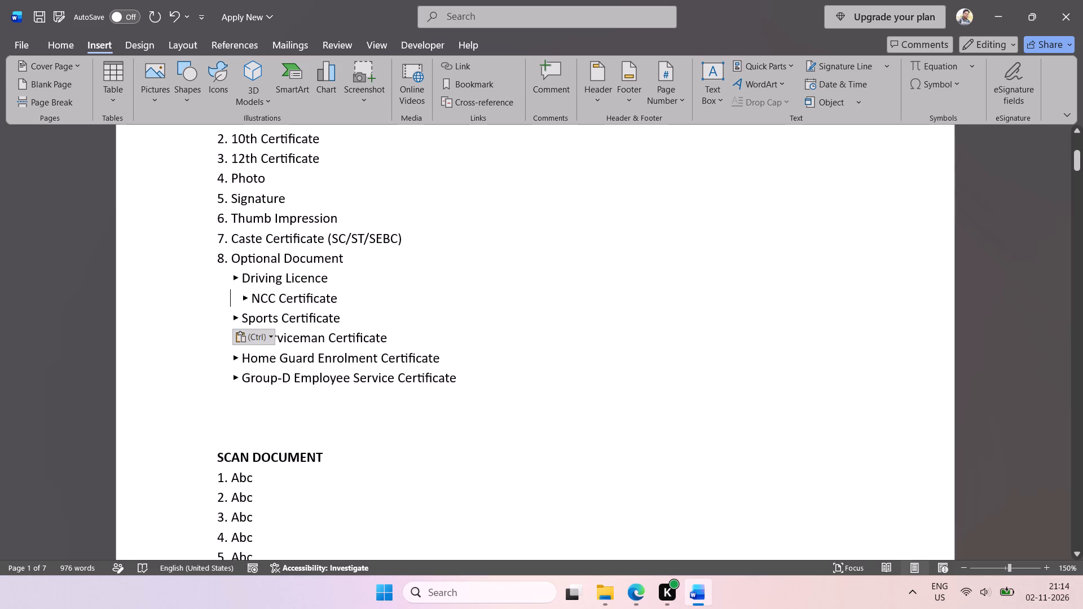
double_click(230, 297)
key(ctrl+v)
click(396, 300)
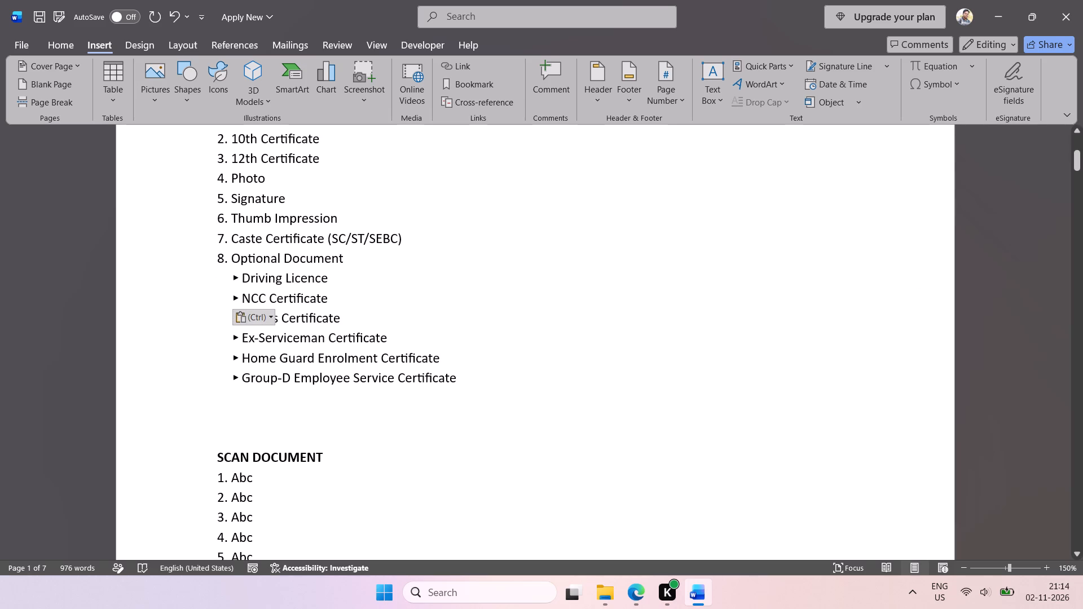
key(ctrl+s)
Review the revised DOCUMENT REQUIREMENT list and the SCAN DOCUMENT section below it.
scroll(365, 303, down, 1)
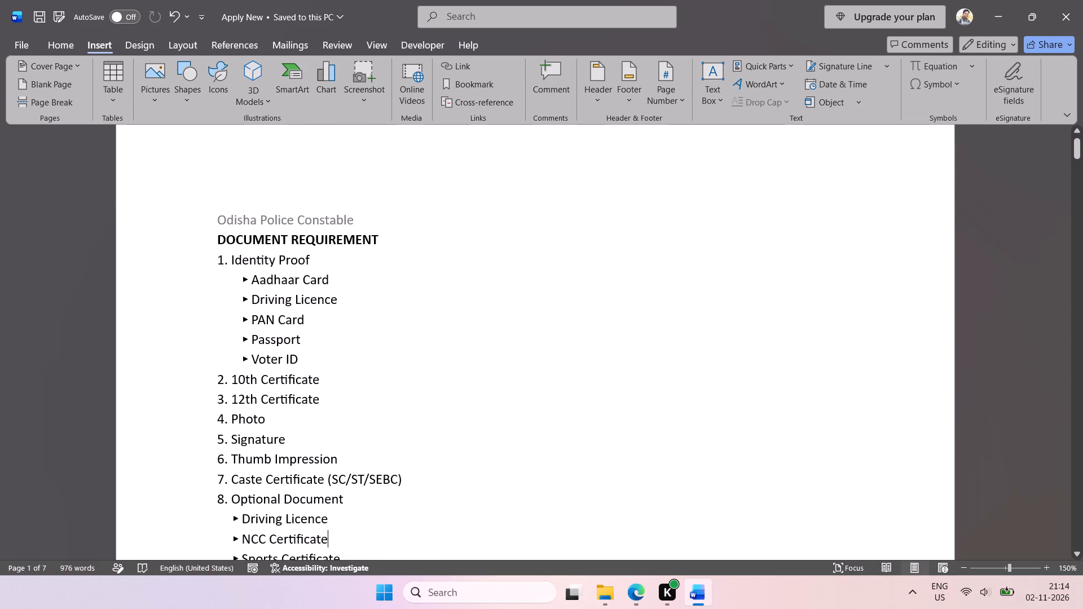
scroll(311, 310, down, 1)
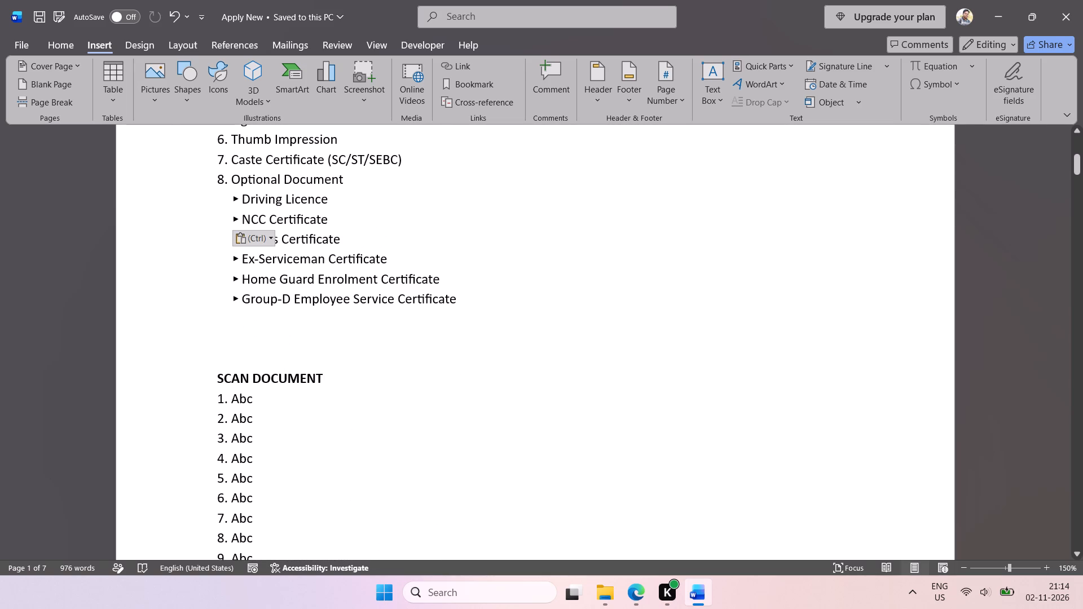
ctrl+scroll(333, 333, down, 2)
scroll(329, 342, down, 1)
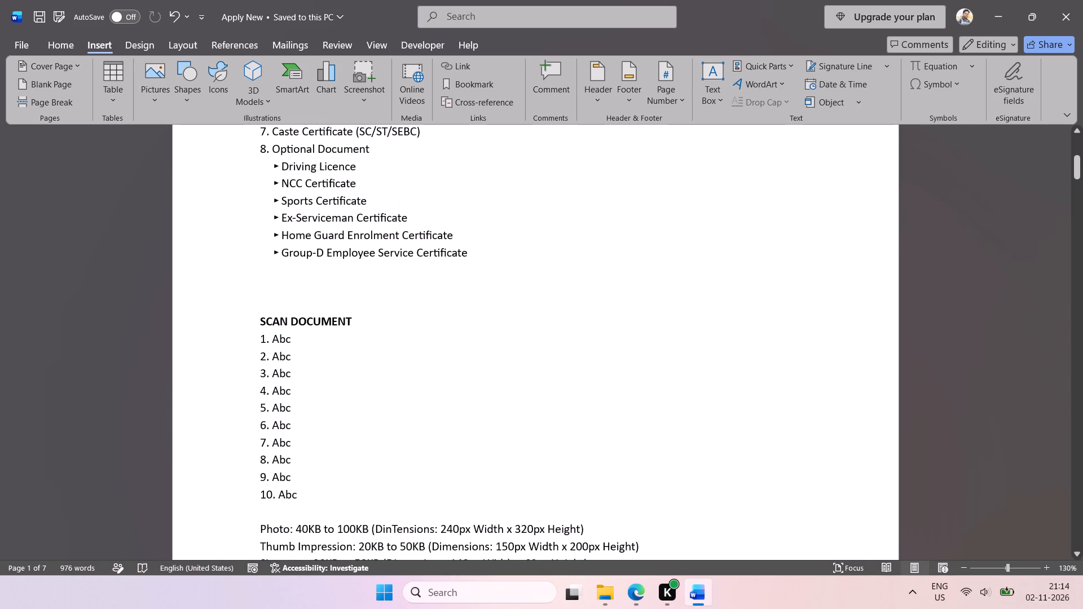
ctrl+scroll(337, 314, up, 4)
scroll(336, 317, up, 1)
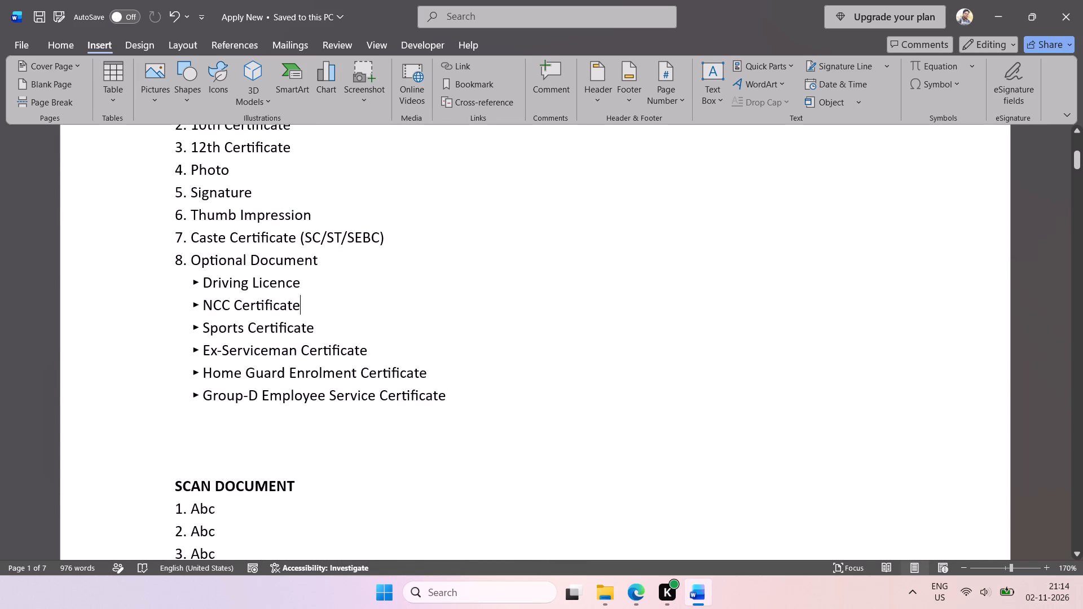
ctrl+scroll(306, 313, down, 1)
scroll(315, 292, up, 1)
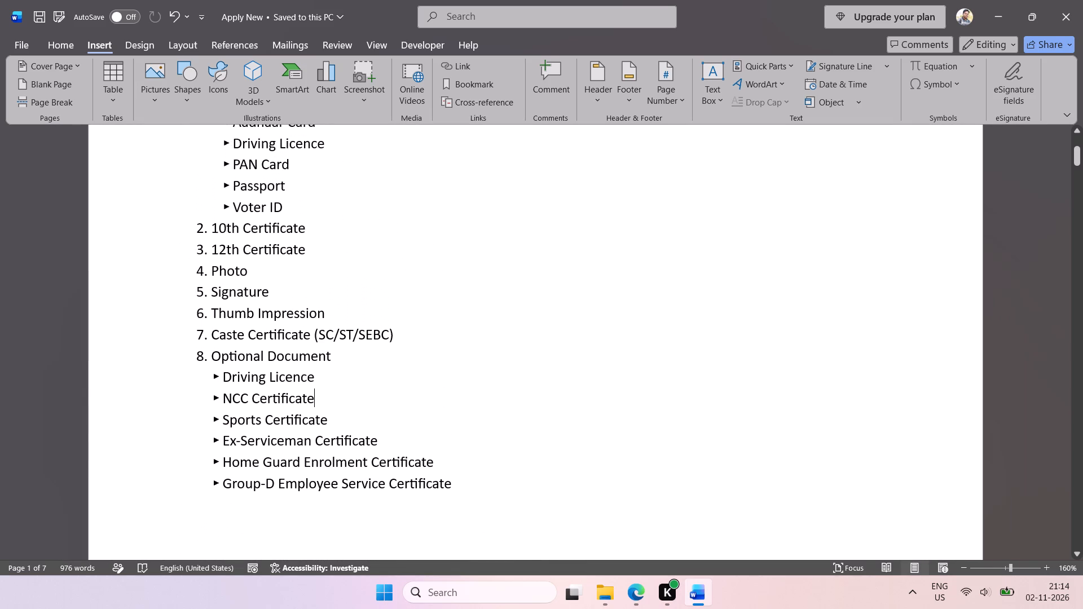
Copy the whole DOCUMENT REQUIREMENT list, from 1. Identity Proof through Group-D Employee Service Certificate, without its heading.
scroll(315, 288, up, 1)
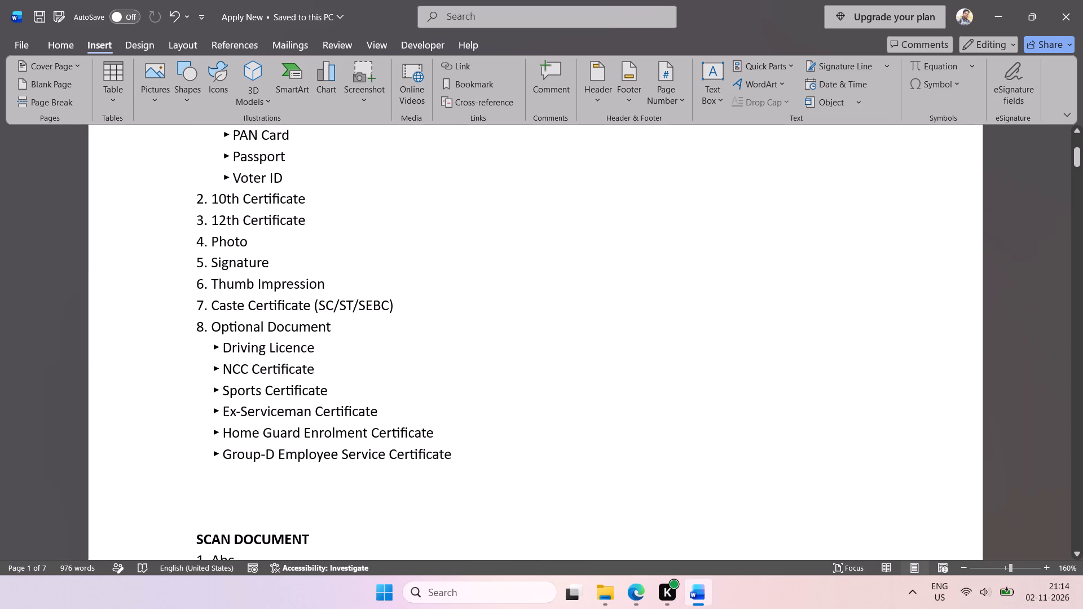
scroll(315, 288, up, 1)
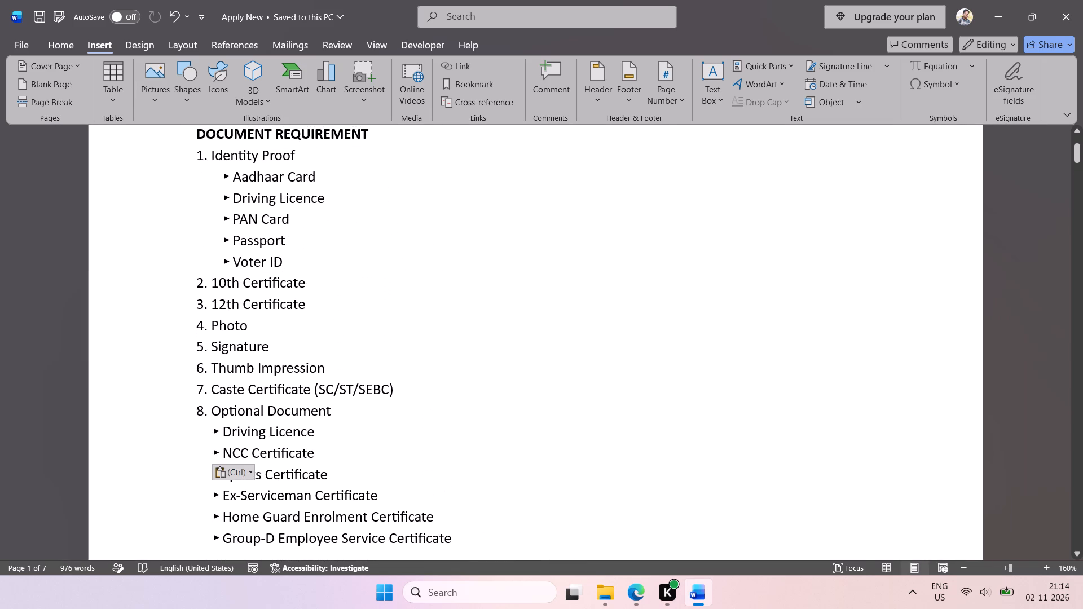
scroll(315, 288, up, 1)
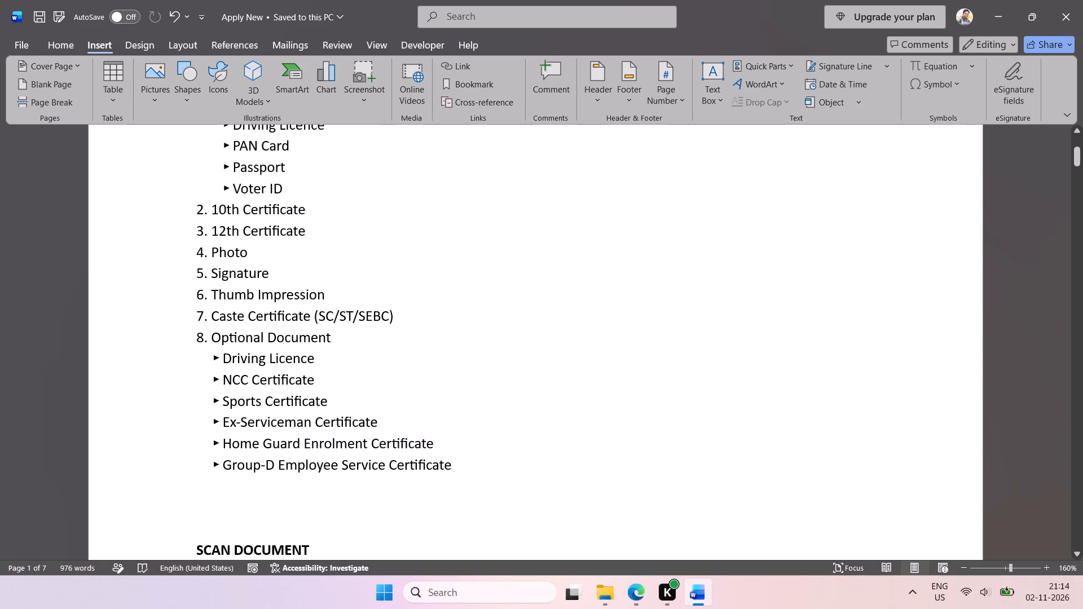
scroll(315, 288, up, 1)
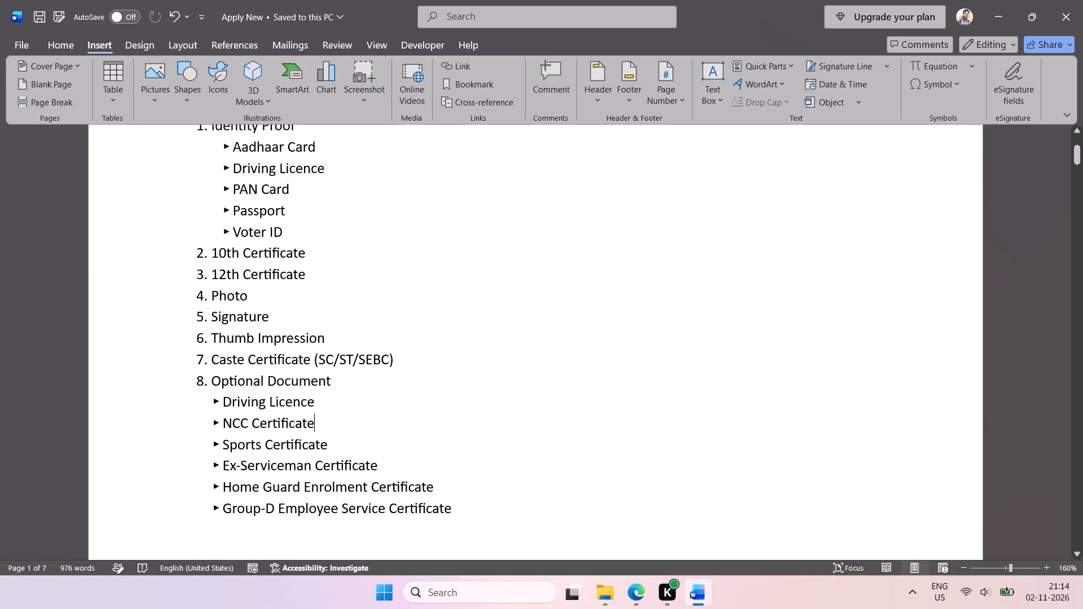
scroll(315, 288, up, 1)
scroll(318, 416, up, 1)
drag(454, 516, 178, 124)
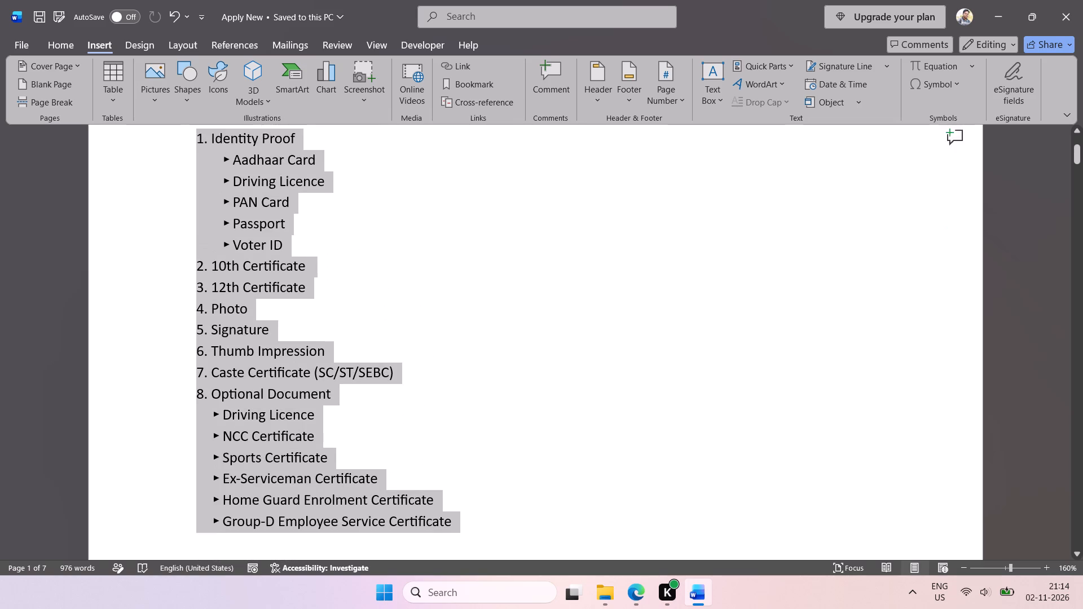
drag(178, 124, 183, 173)
key(ctrl+c)
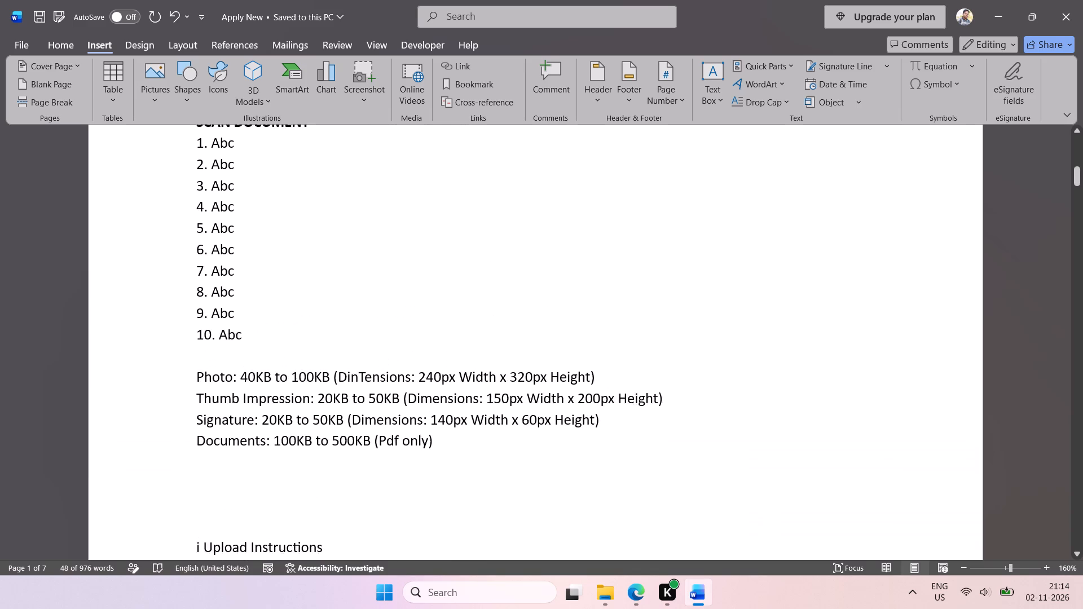
Add four blank lines after "10. Abc" in the SCAN DOCUMENT section and paste the copied requirement list on the third one.
click(265, 394)
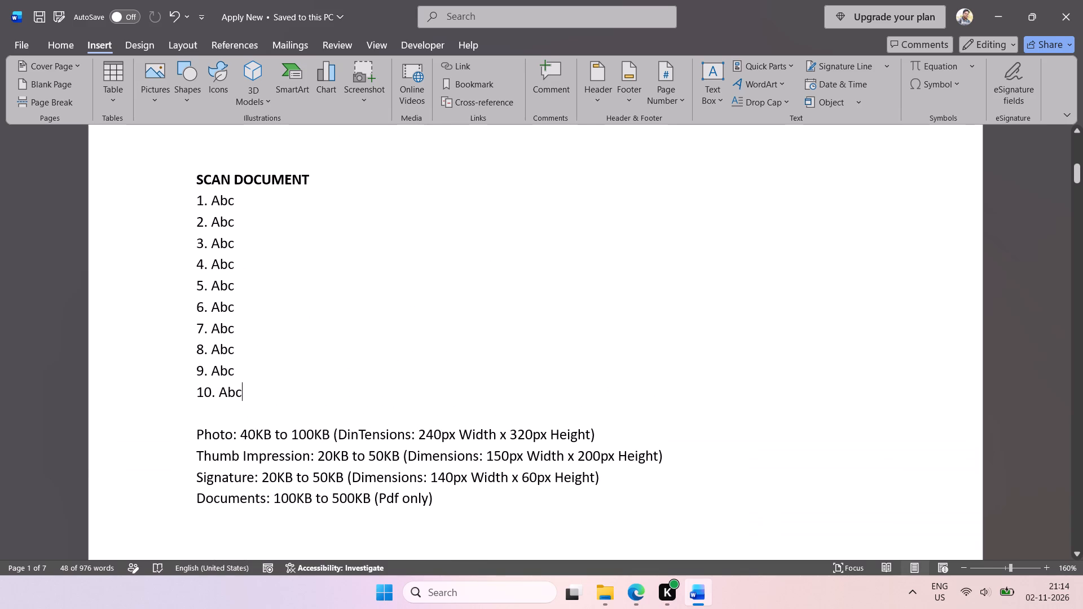
key(Return)
key(Return)
key(Return)
key(Return)
click(205, 435)
click(206, 452)
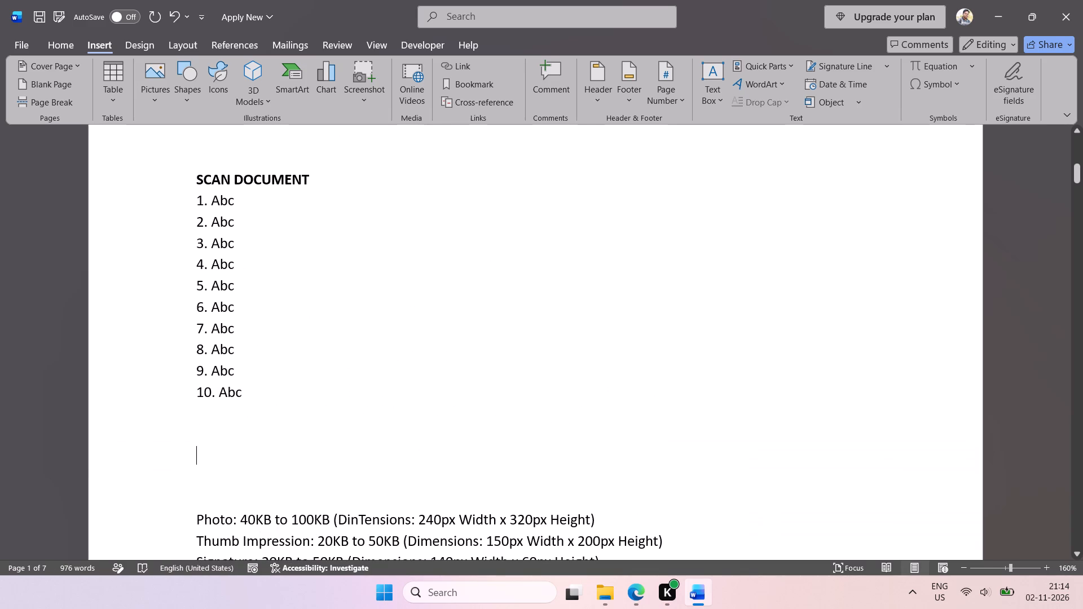
key(ctrl+v)
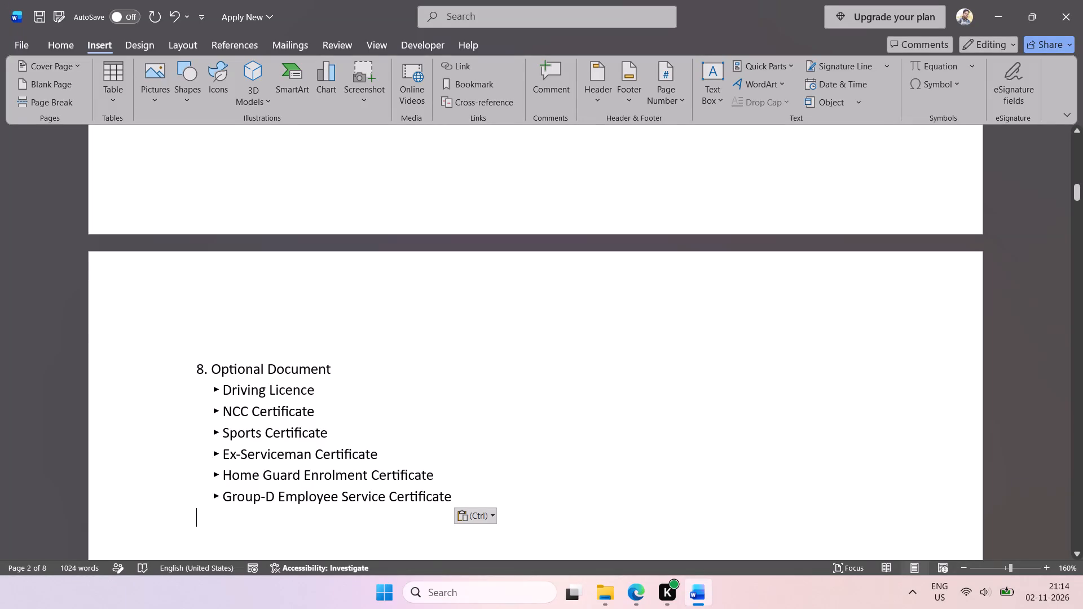
Copy the Upload Document and Upload Images lists, including their sub-headings, from section 4. Upload Profile Document.
scroll(299, 320, up, 3)
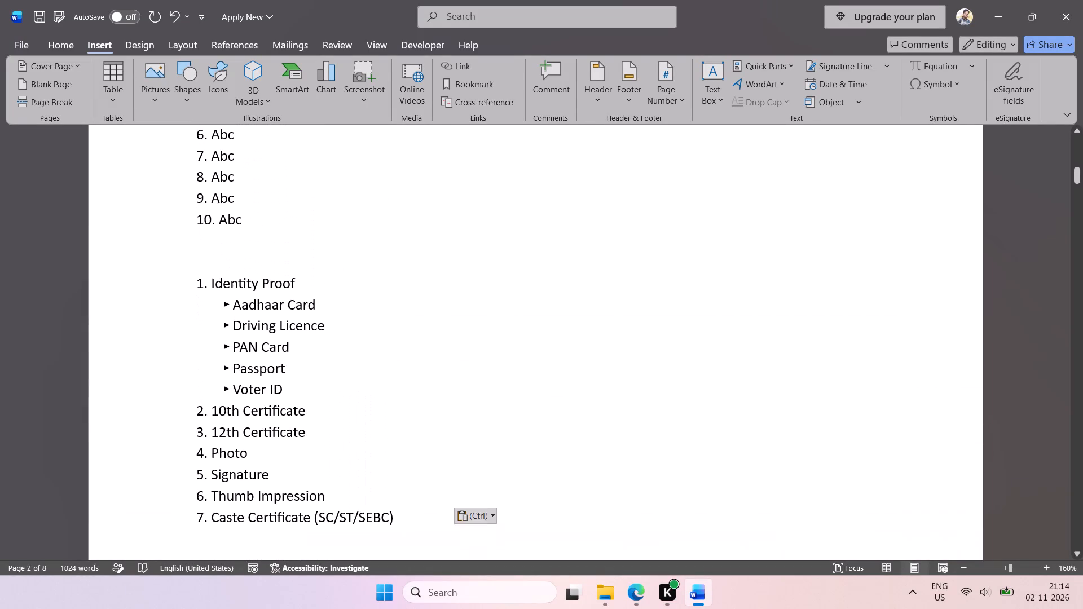
scroll(299, 320, up, 2)
scroll(299, 320, down, 4)
scroll(351, 319, down, 12)
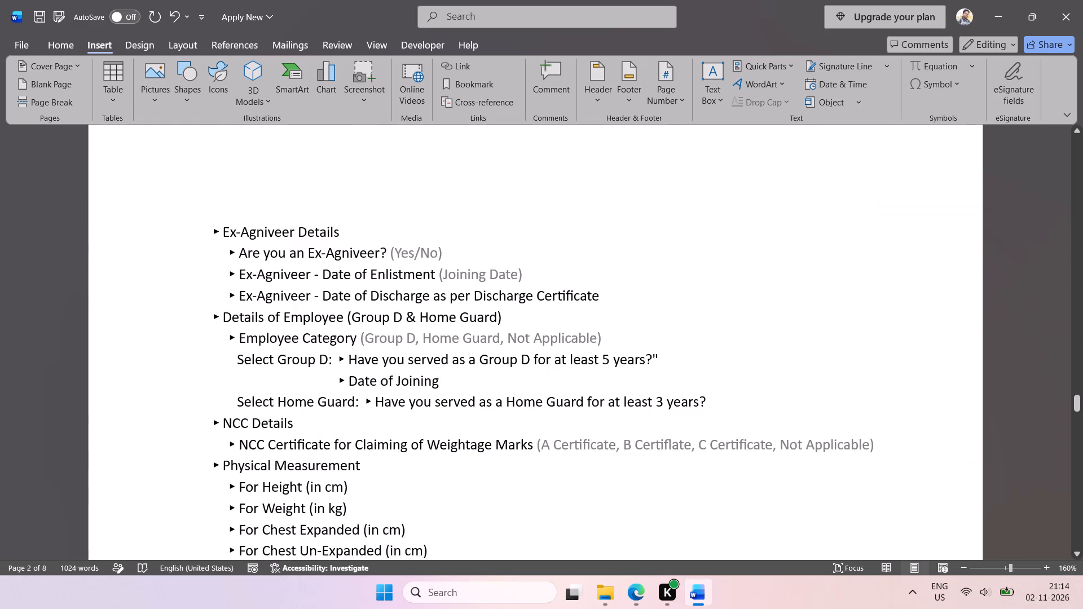
scroll(336, 341, down, 12)
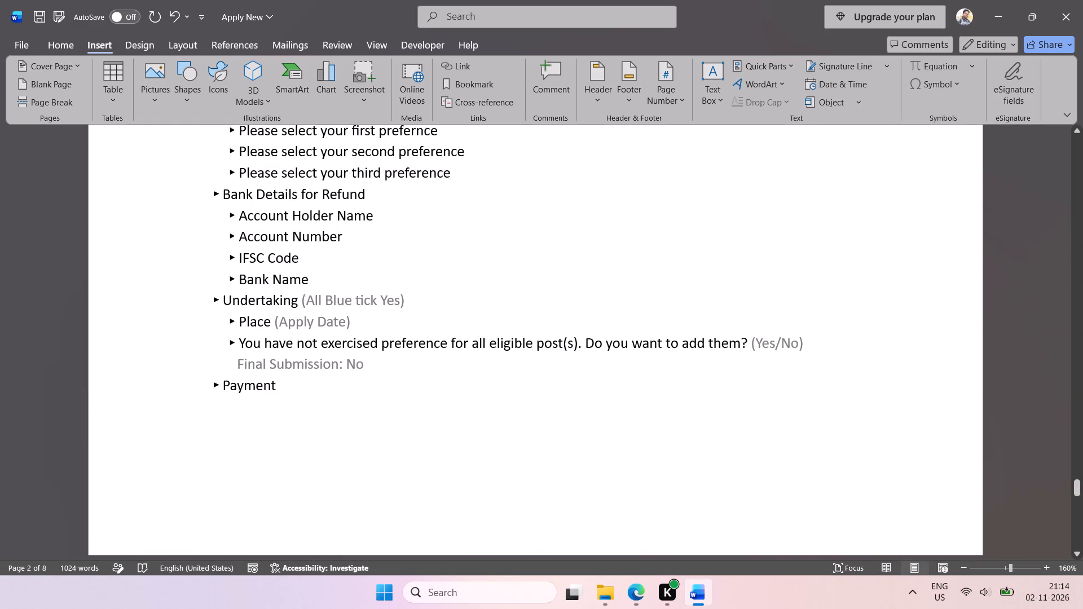
scroll(329, 325, down, 4)
scroll(322, 310, up, 6)
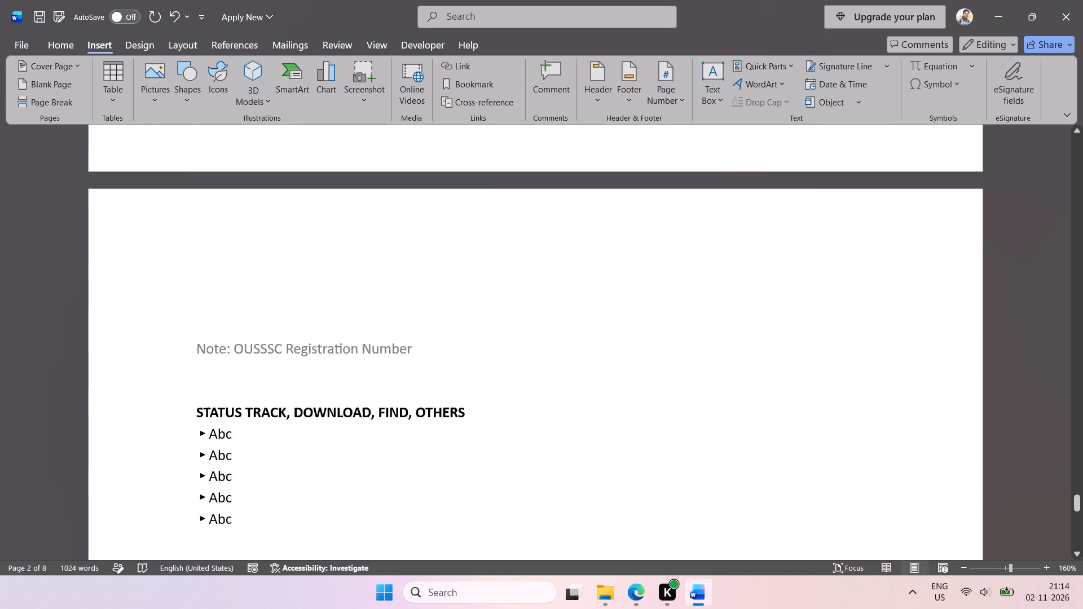
scroll(314, 304, up, 1)
scroll(313, 303, down, 1)
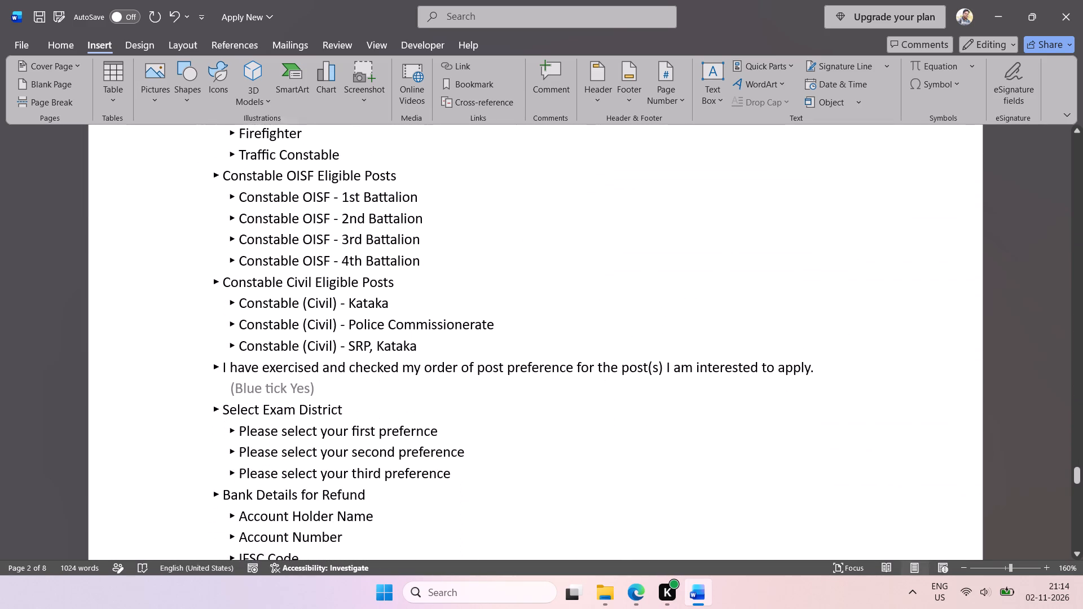
scroll(313, 303, down, 1)
scroll(313, 303, up, 1)
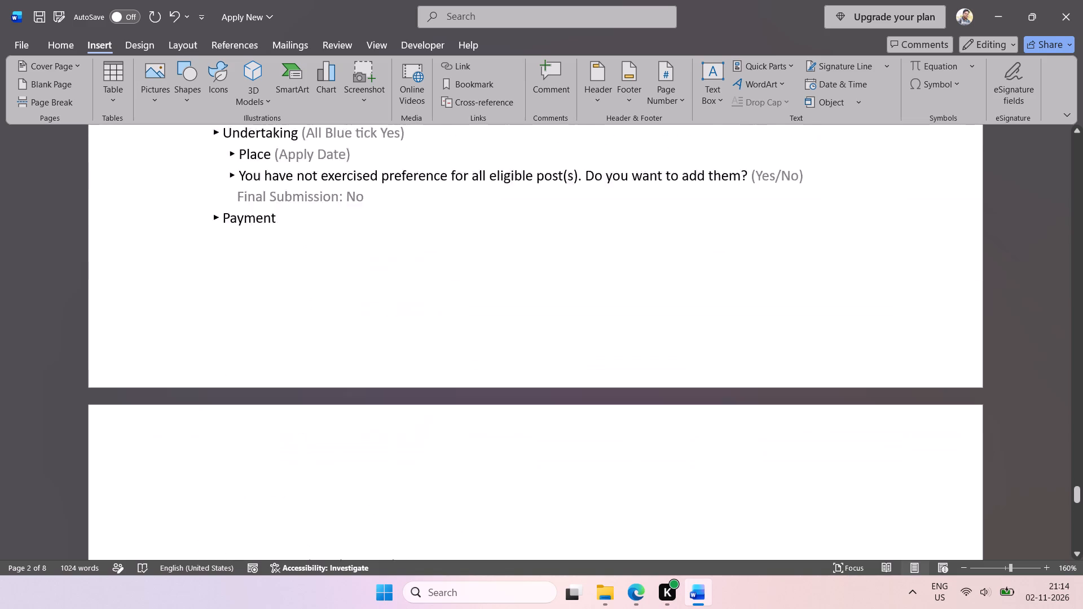
scroll(313, 303, up, 4)
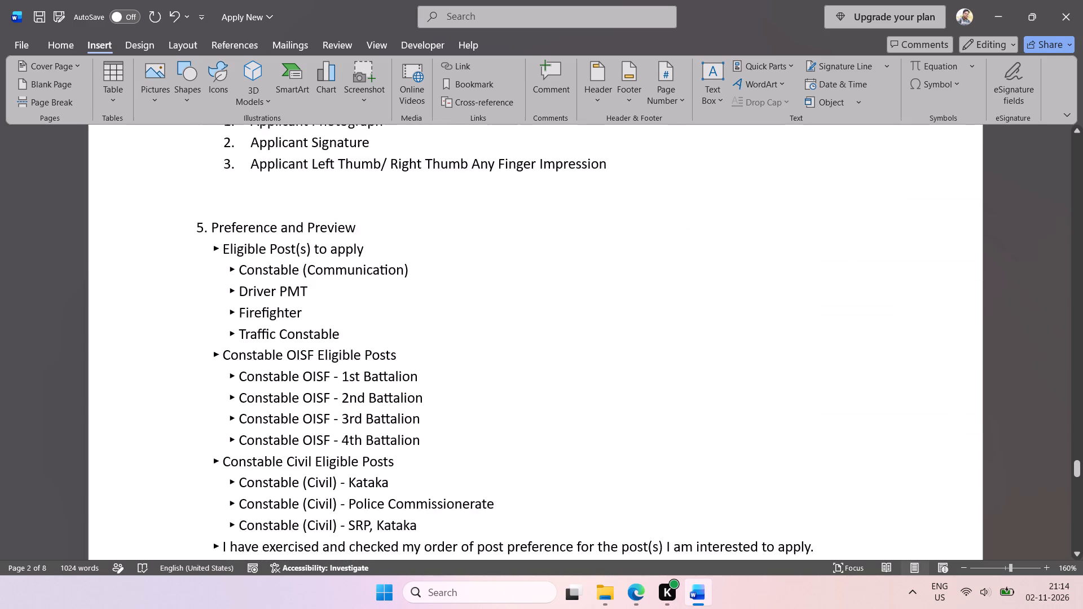
scroll(313, 303, up, 2)
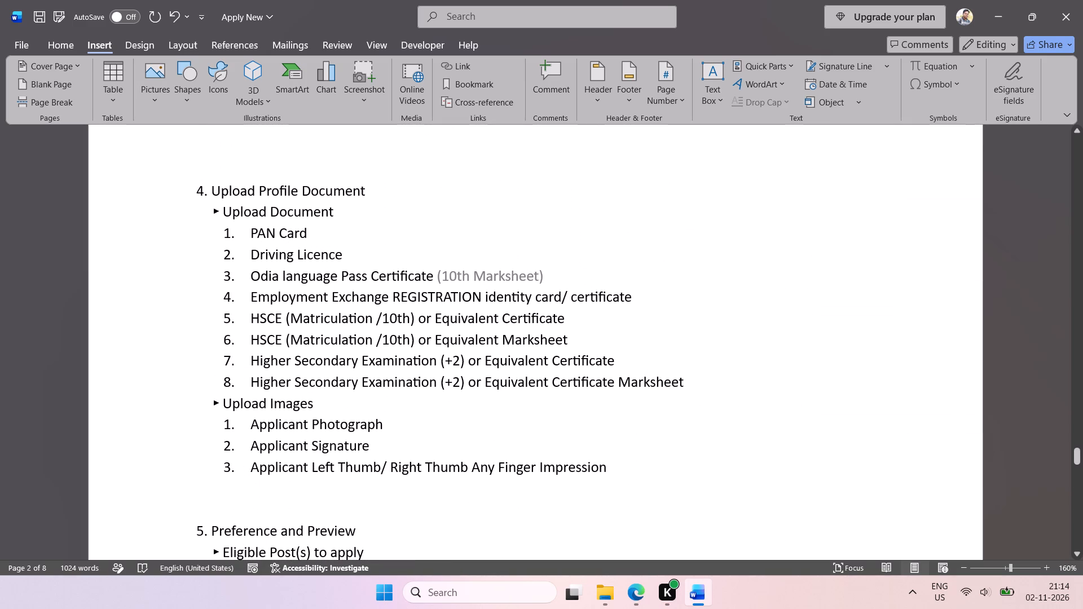
click(368, 444)
drag(610, 467, 367, 324)
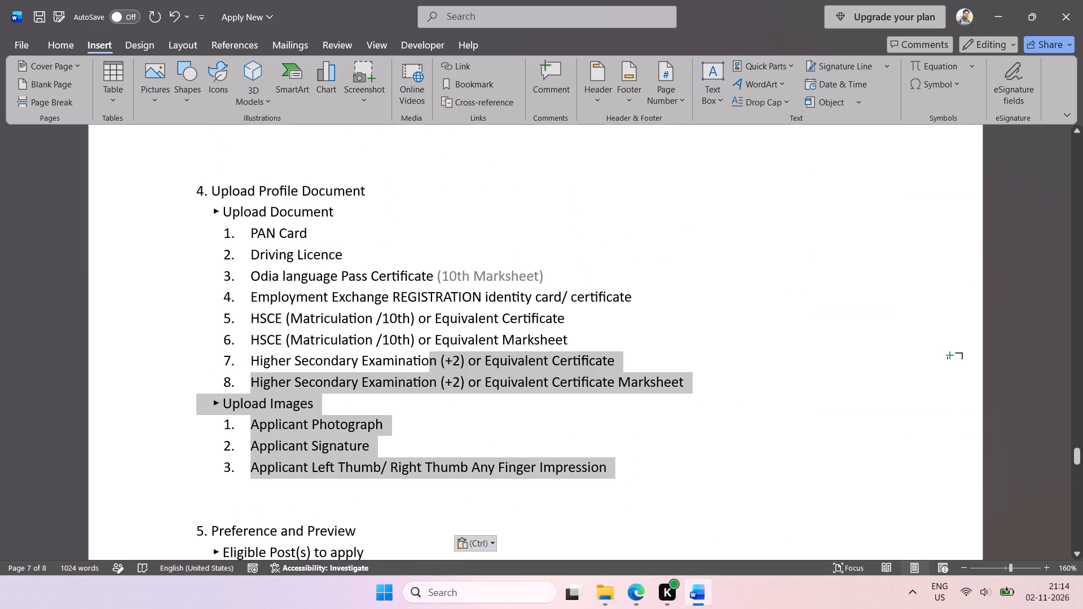
drag(367, 324, 188, 211)
key(ctrl+c)
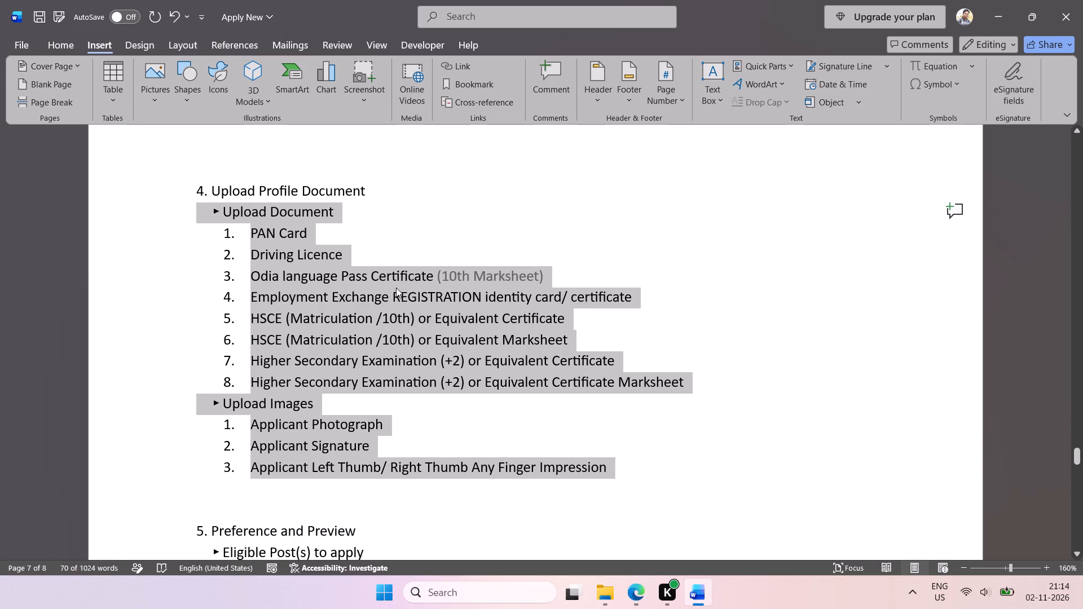
Add five blank lines under the SCAN DOCUMENT heading and paste the copied Upload Document and Upload Images lists on the second one.
scroll(374, 250, up, 9)
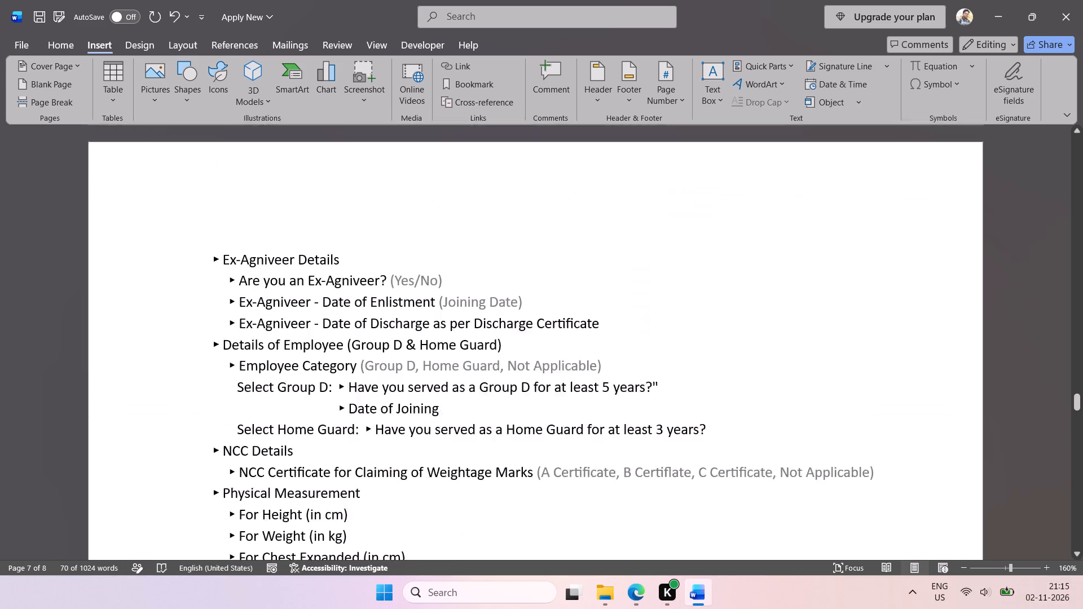
scroll(374, 250, up, 7)
scroll(271, 275, up, 5)
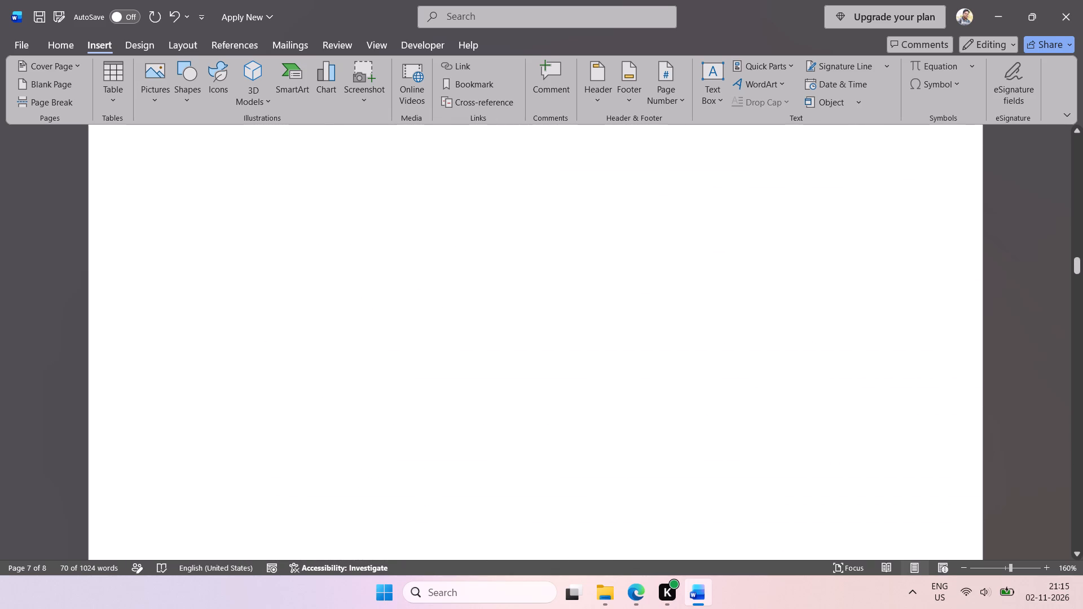
scroll(288, 275, up, 4)
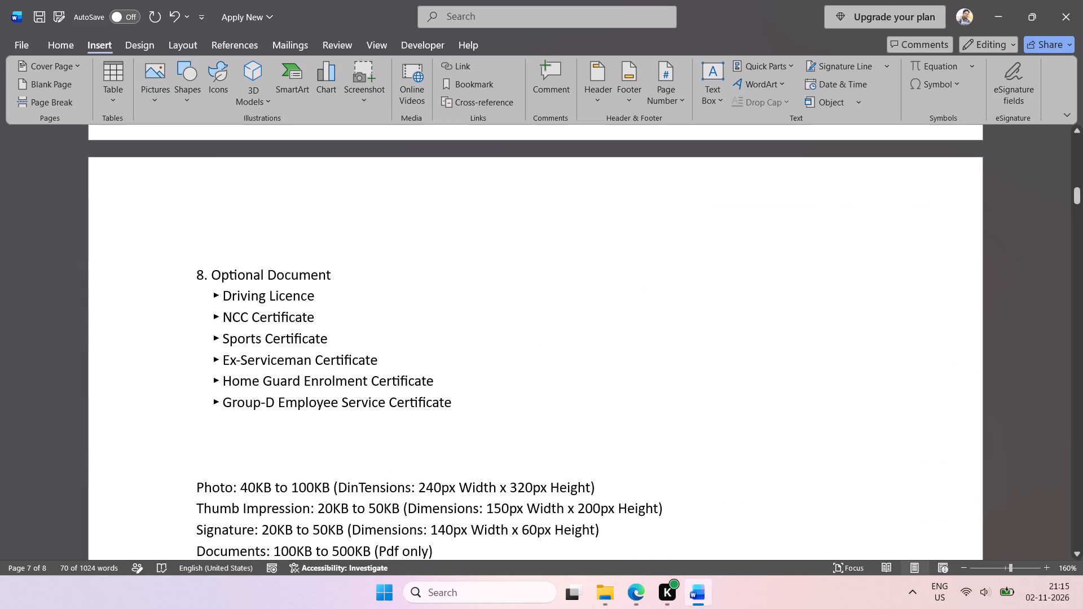
scroll(288, 275, up, 5)
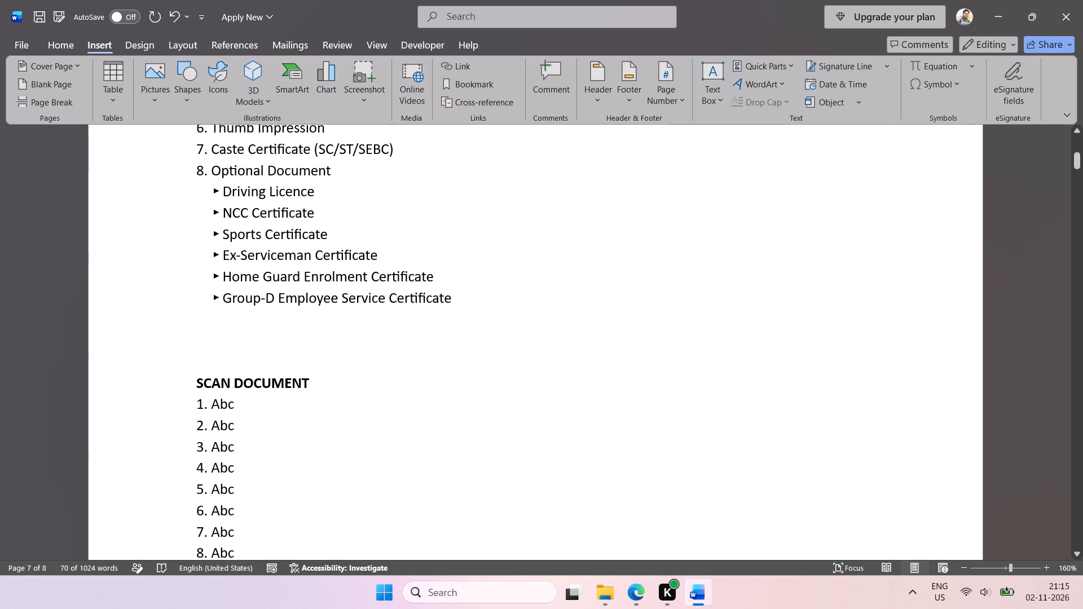
click(318, 200)
key(Return)
key(Return)
key(Return)
key(Return)
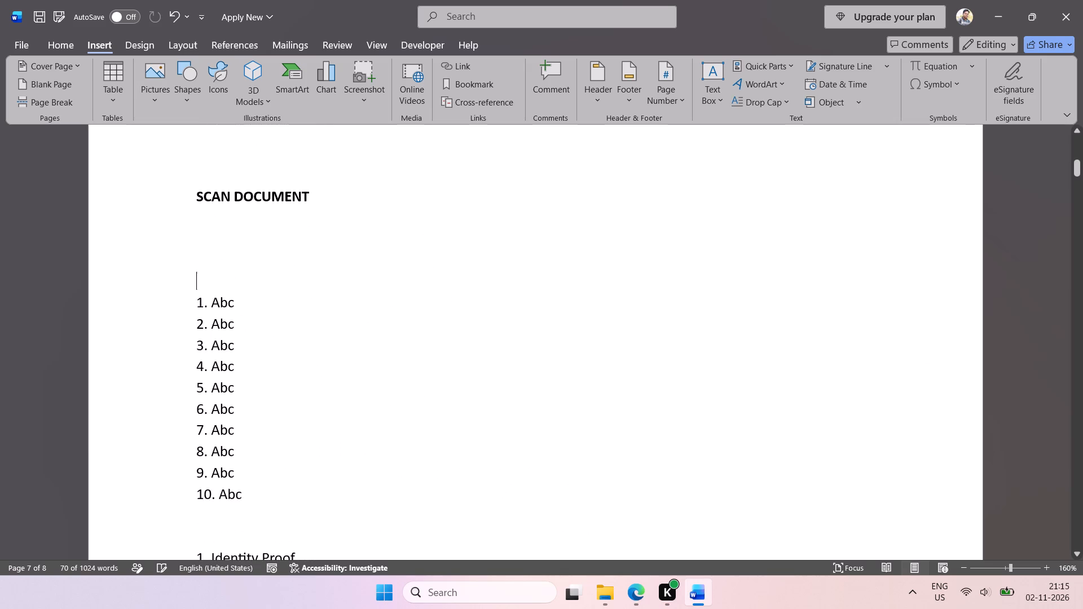
key(Return)
click(199, 248)
key(ctrl+v)
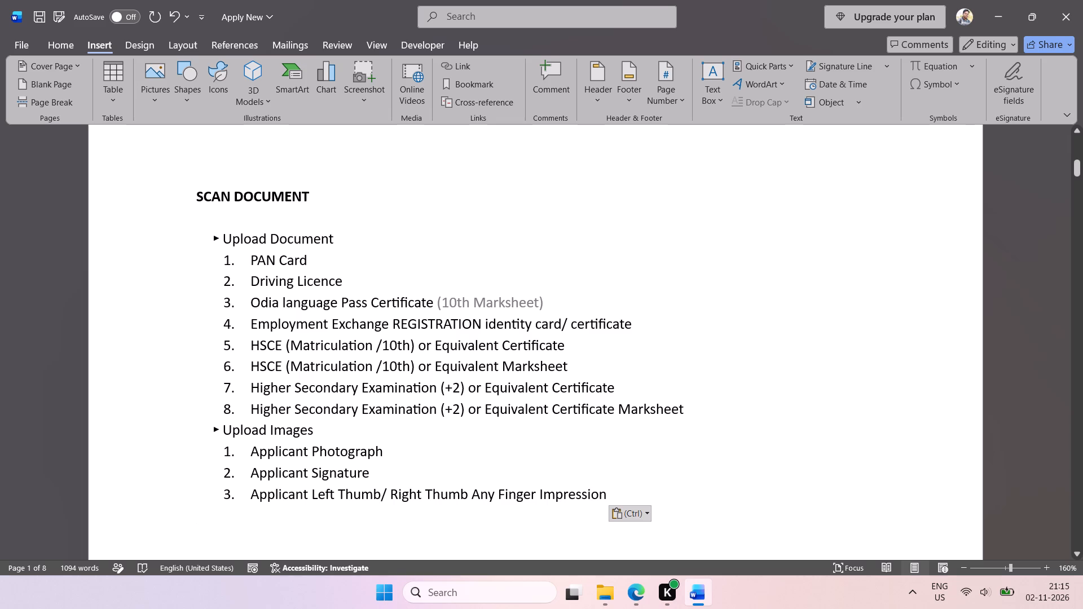
Review the pasted Upload Document and Upload Images lists in the SCAN DOCUMENT section and the text around them.
scroll(275, 275, up, 1)
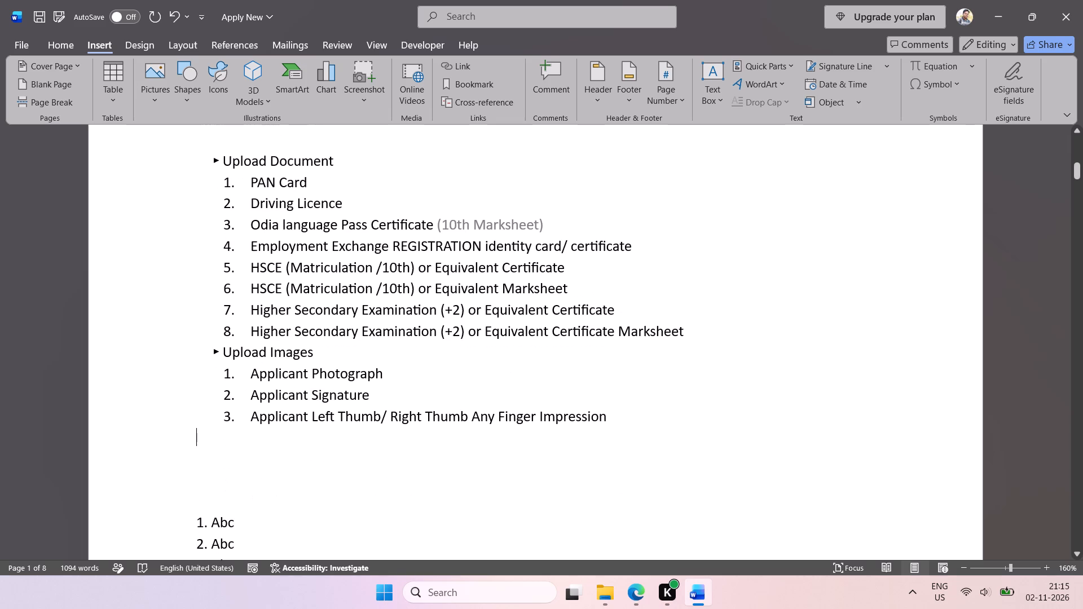
scroll(275, 275, up, 2)
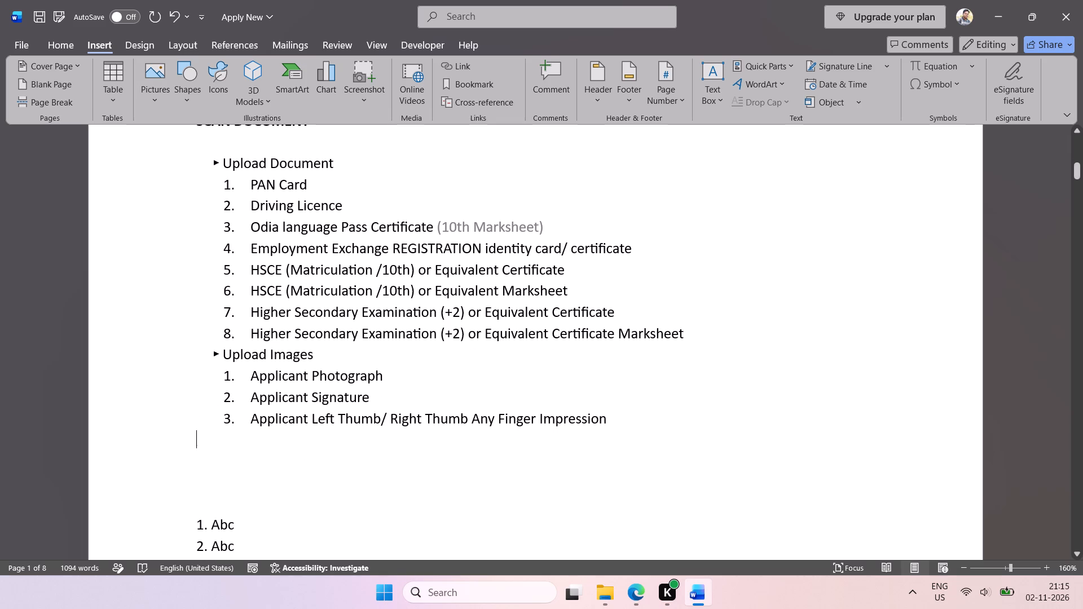
scroll(302, 273, up, 1)
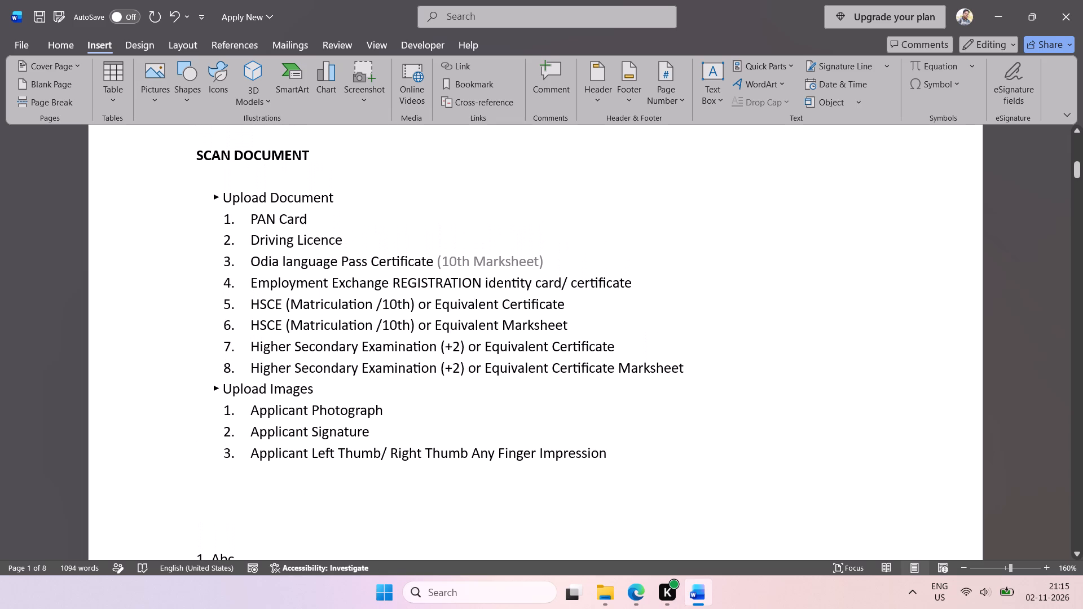
scroll(302, 273, up, 2)
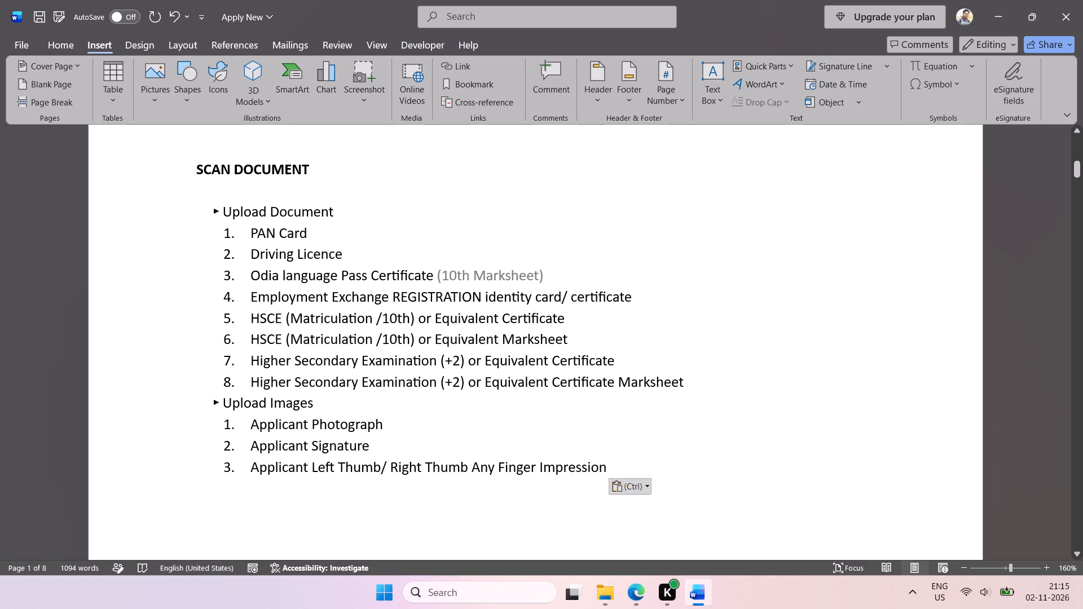
scroll(302, 273, up, 2)
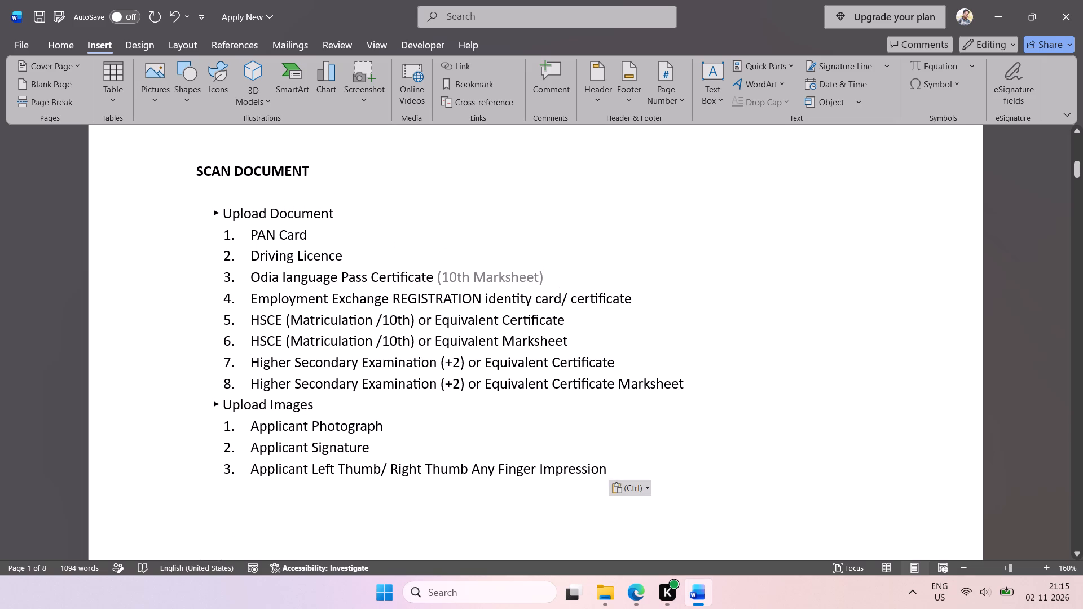
scroll(302, 273, up, 7)
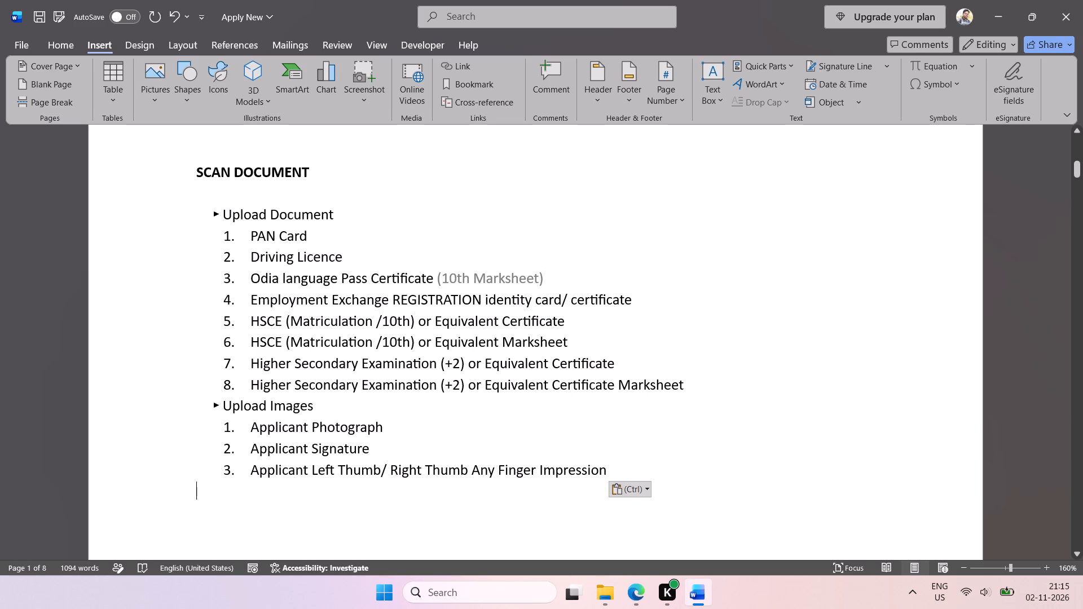
scroll(302, 273, up, 1)
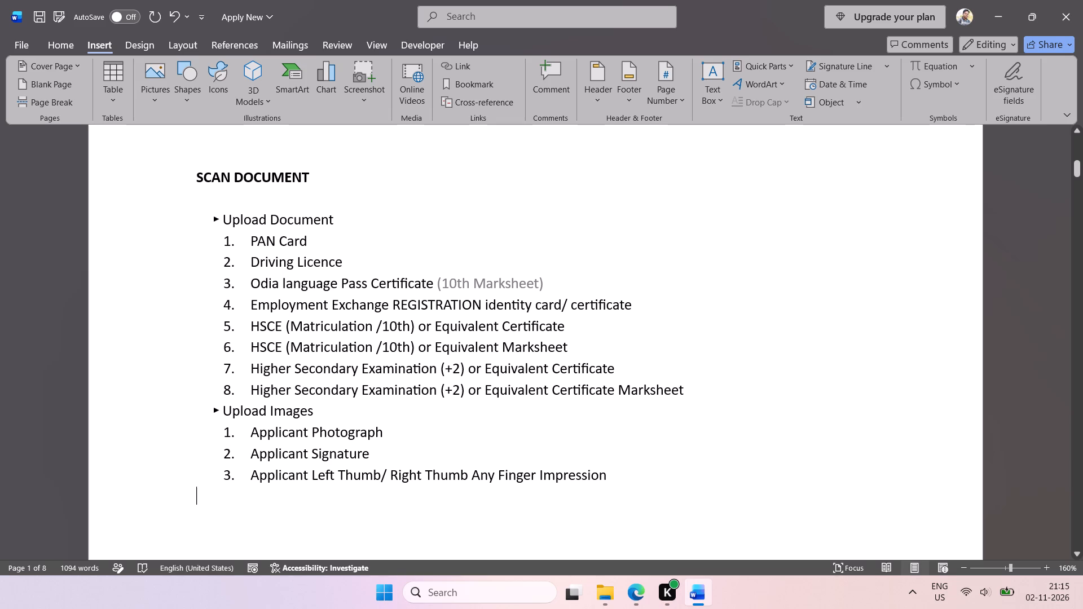
scroll(302, 273, up, 1)
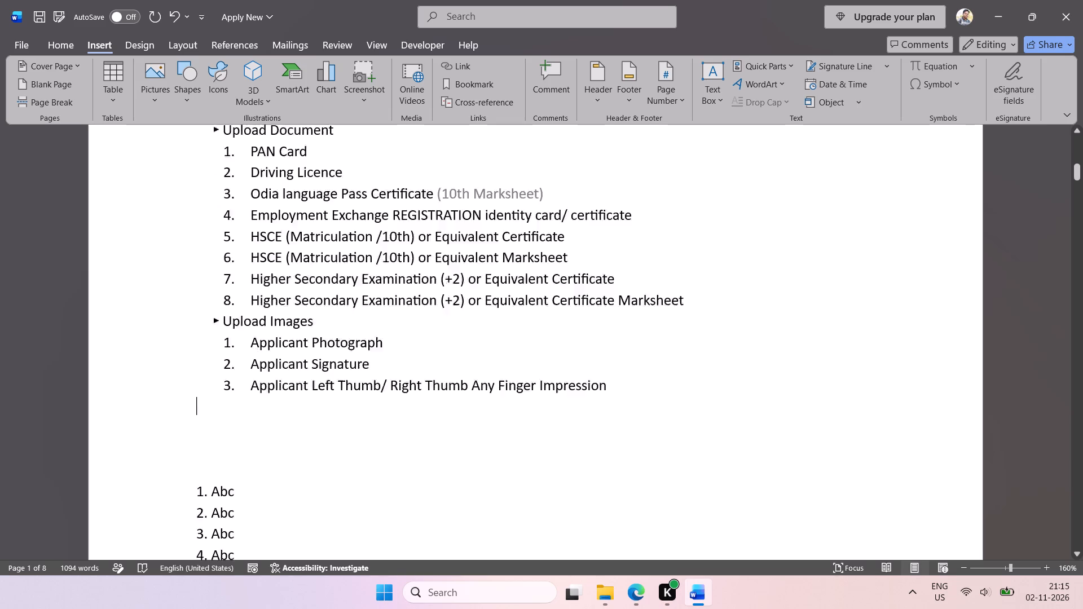
Move the text "Identity Proof" from item 1 of the pasted requirement list to replace the placeholder in "1. Abc".
scroll(251, 467, up, 1)
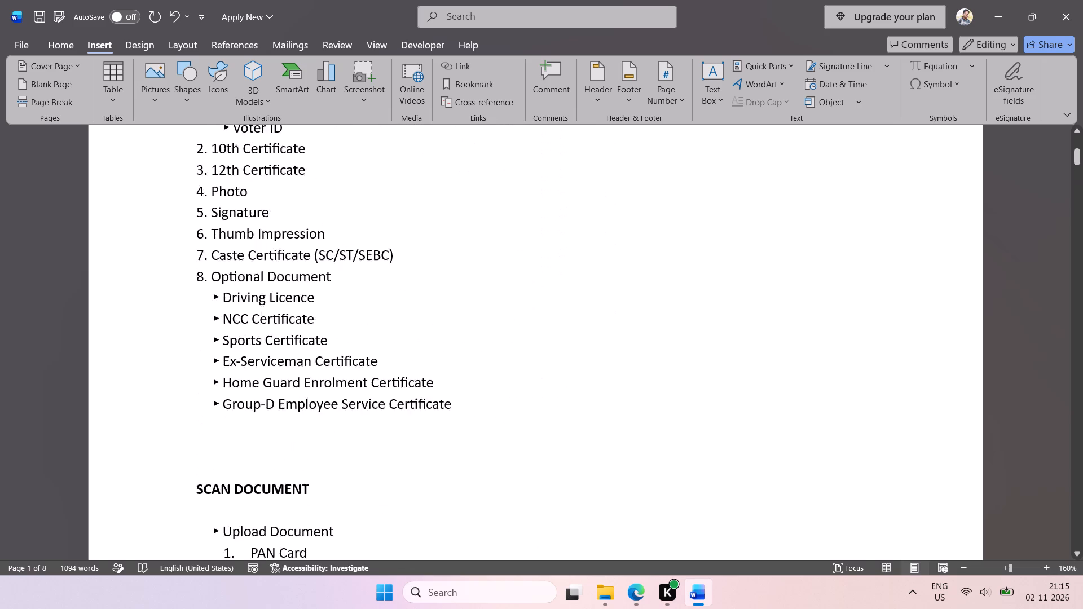
scroll(272, 218, down, 3)
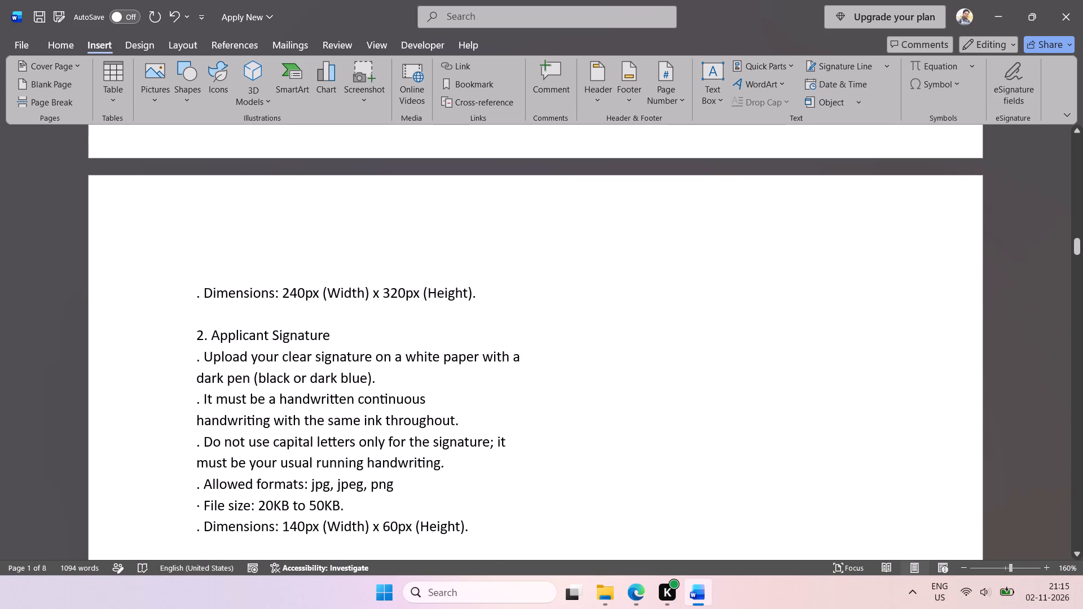
scroll(288, 393, up, 1)
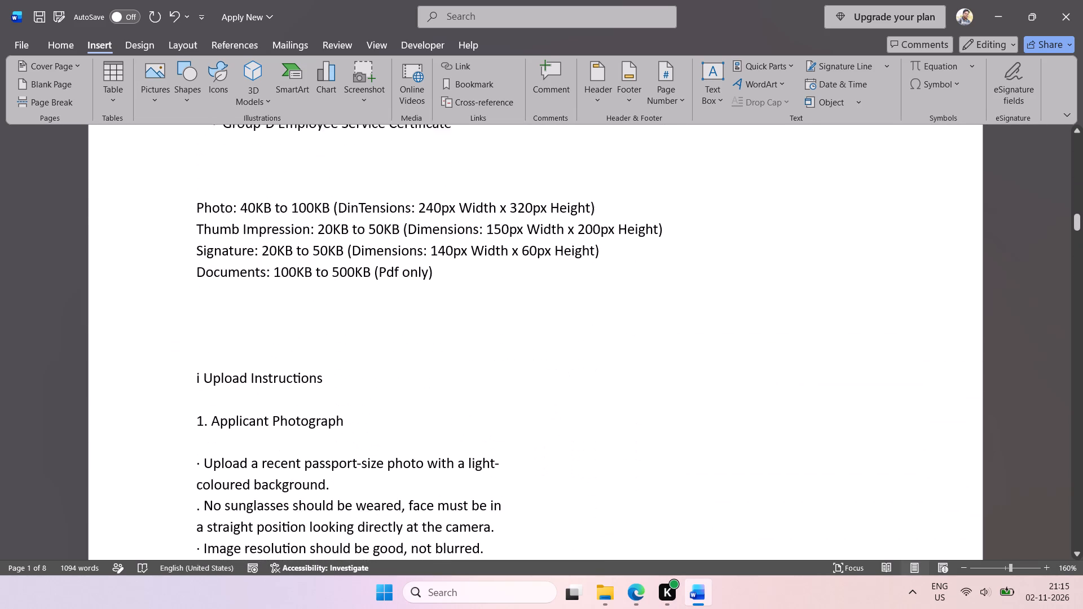
scroll(287, 385, up, 1)
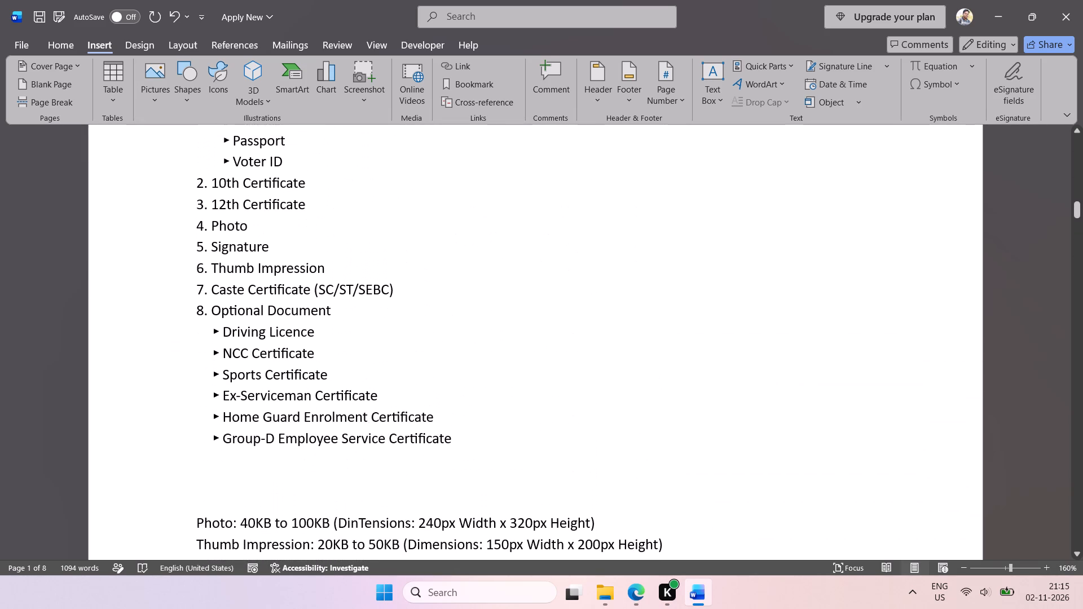
scroll(287, 385, up, 1)
scroll(296, 308, up, 2)
click(302, 303)
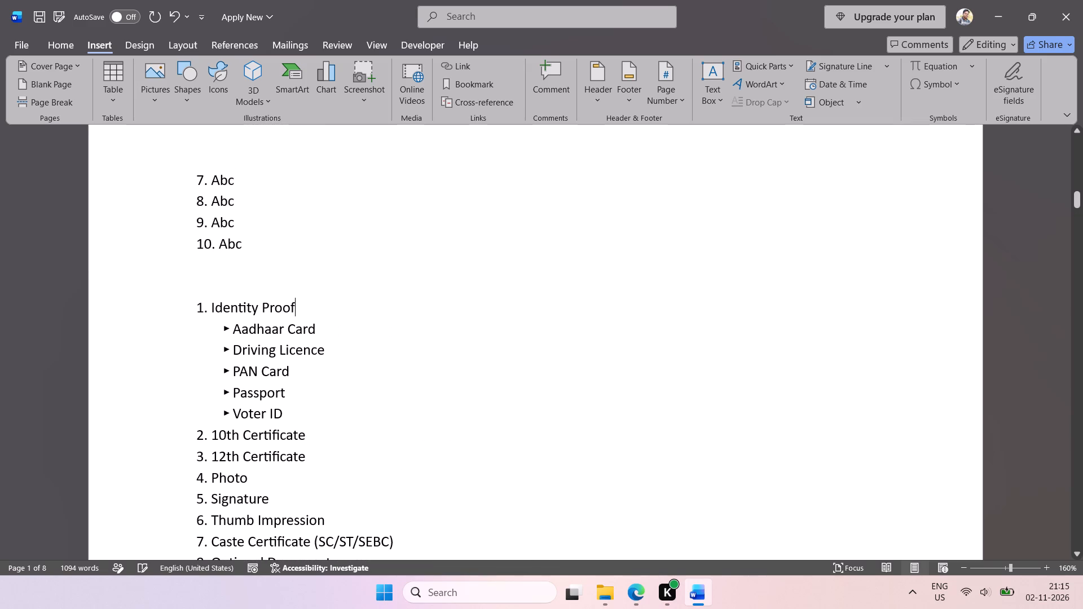
drag(302, 308, 230, 303)
key(ctrl+x)
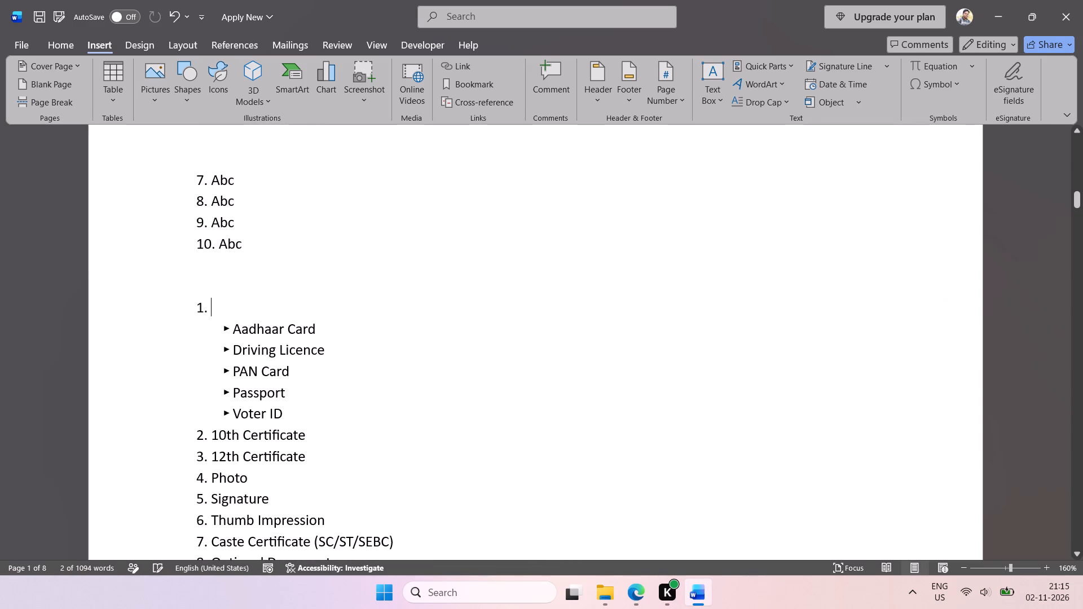
scroll(281, 257, up, 4)
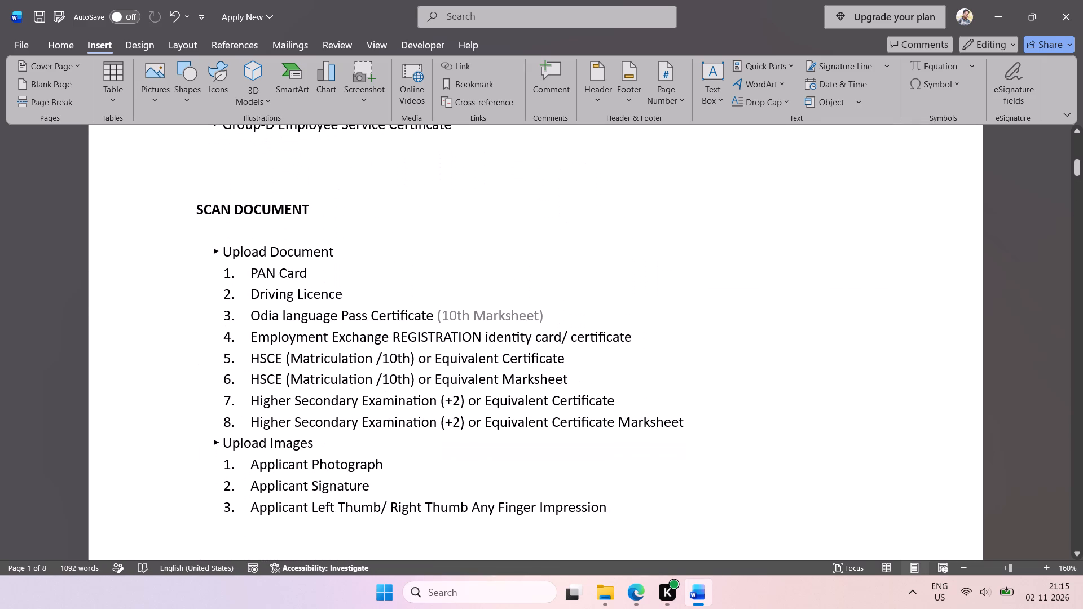
scroll(331, 259, up, 1)
click(244, 239)
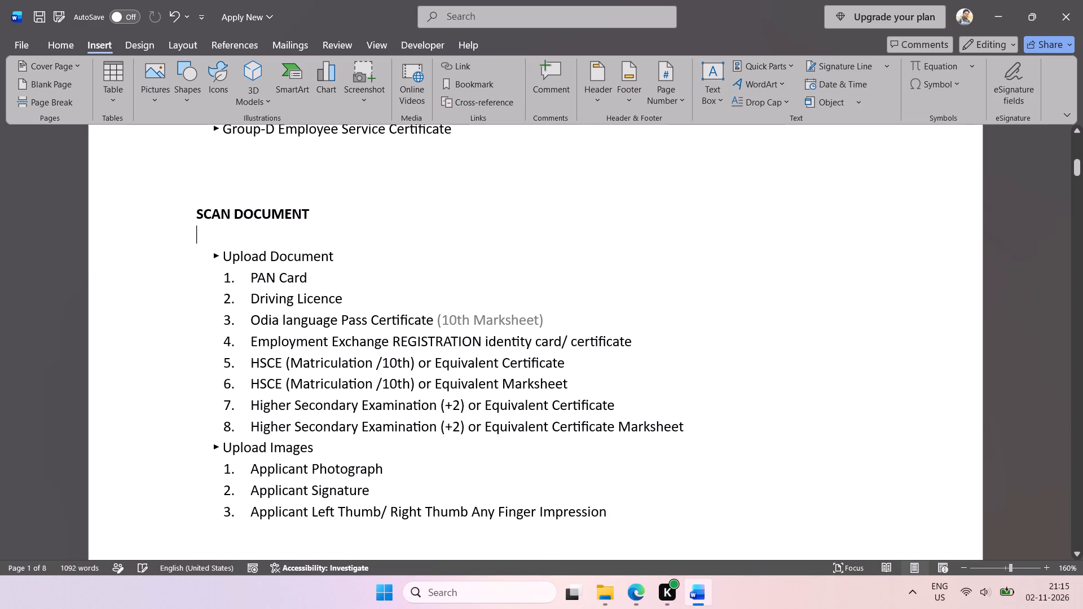
scroll(275, 321, down, 2)
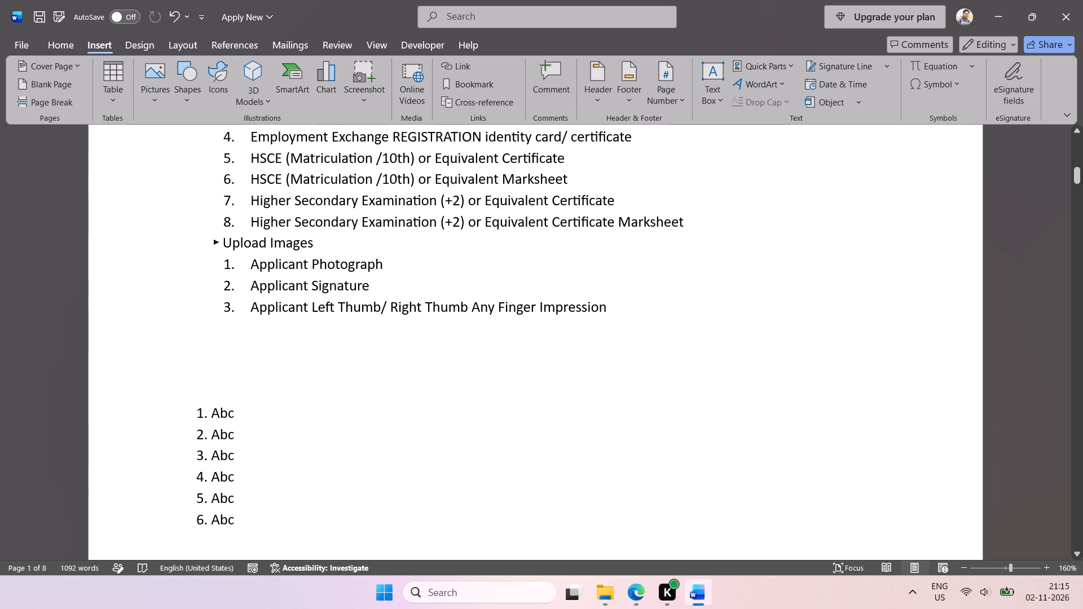
double_click(222, 408)
key(ctrl+v)
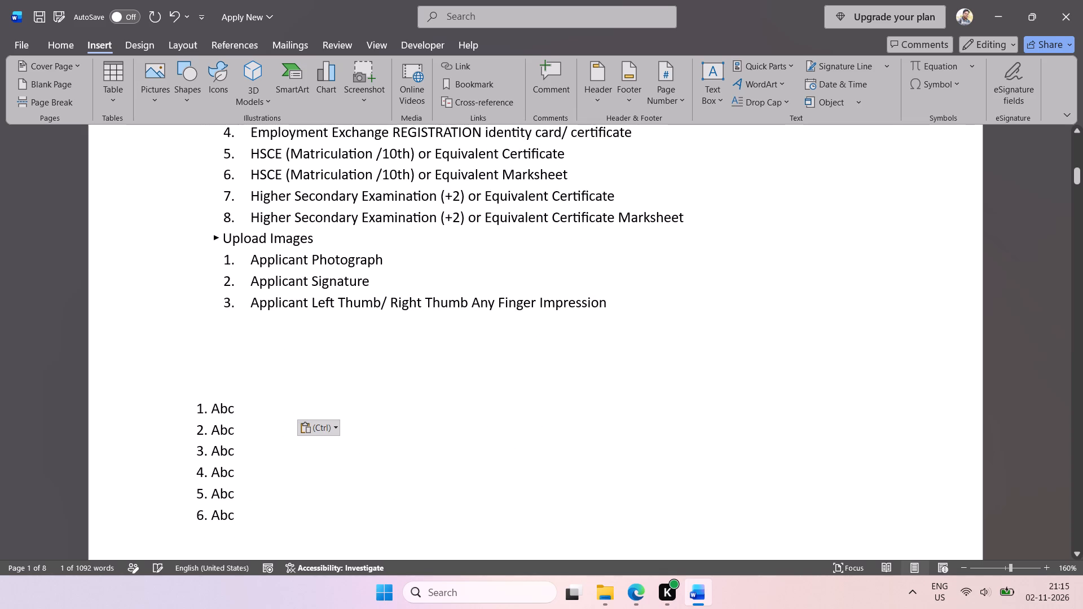
Move the whole "1. Identity Proof" line to a new line directly under the SCAN DOCUMENT heading.
drag(310, 411, 188, 405)
key(ctrl+x)
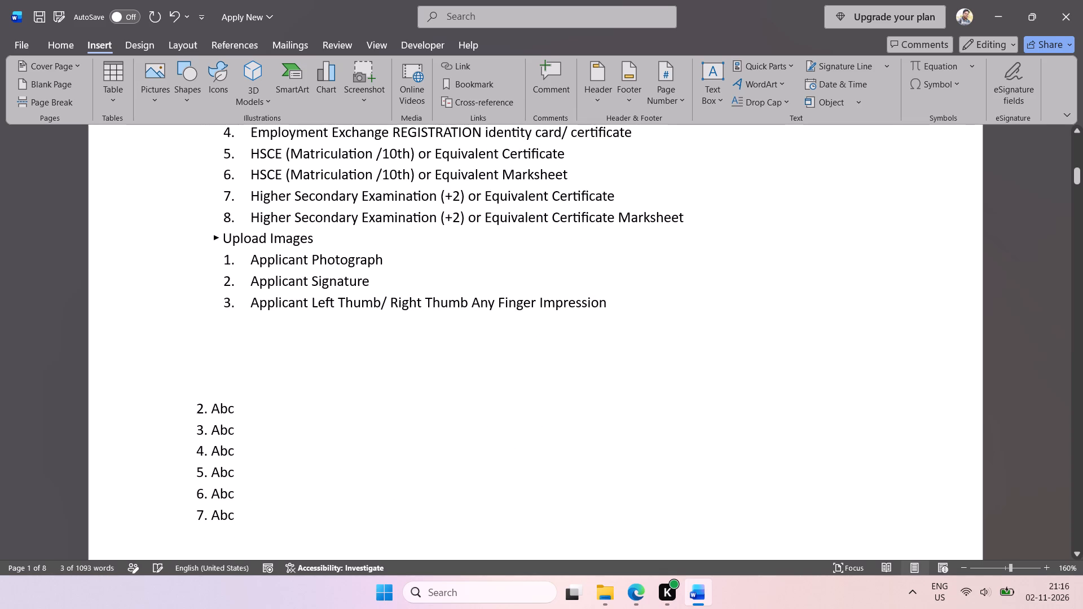
scroll(345, 237, up, 1)
click(331, 299)
key(Return)
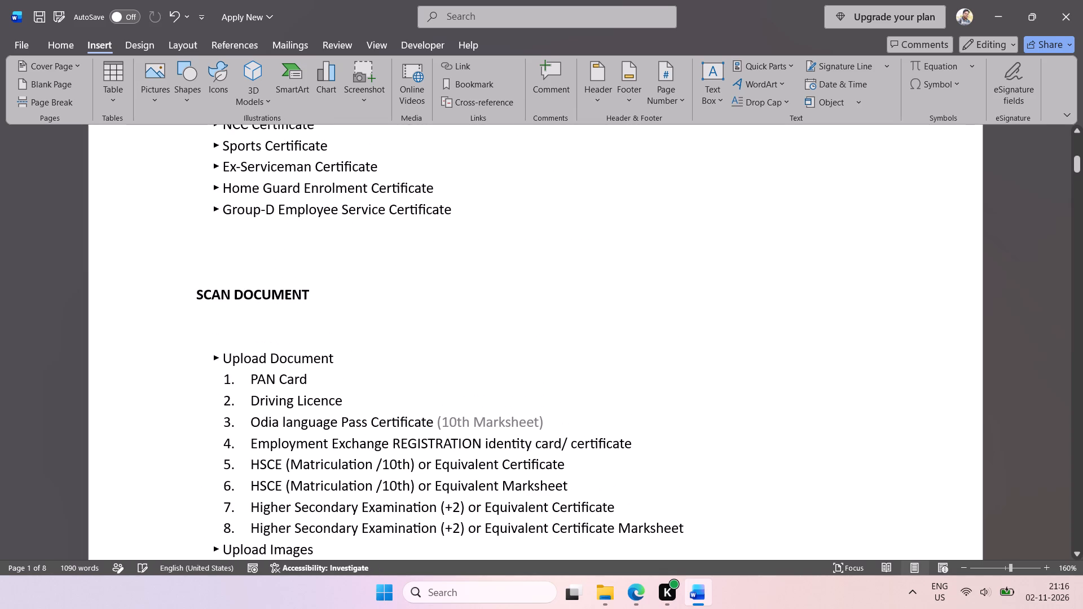
key(ctrl+v)
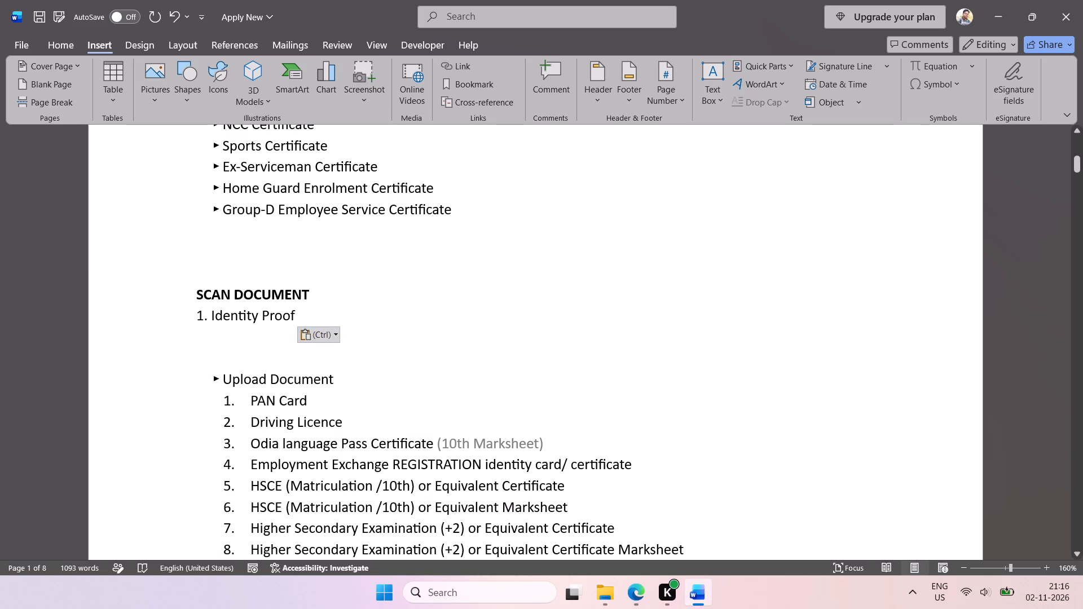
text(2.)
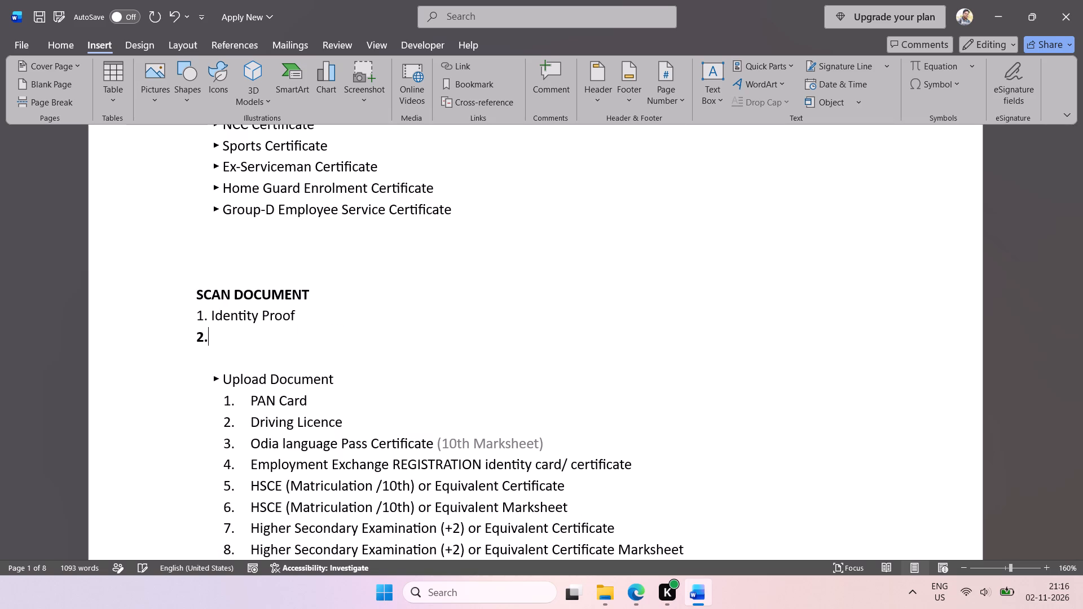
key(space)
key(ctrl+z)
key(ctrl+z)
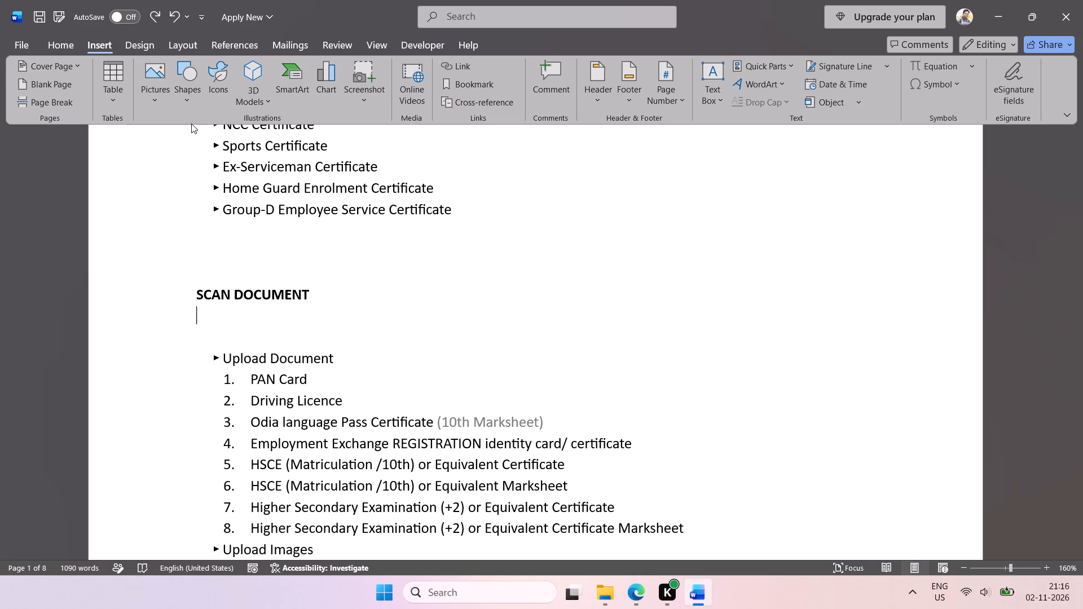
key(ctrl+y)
Copy the "8. Optional Document" line from the requirement list to below "1. Identity Proof" and renumber it as 2.
scroll(297, 306, down, 4)
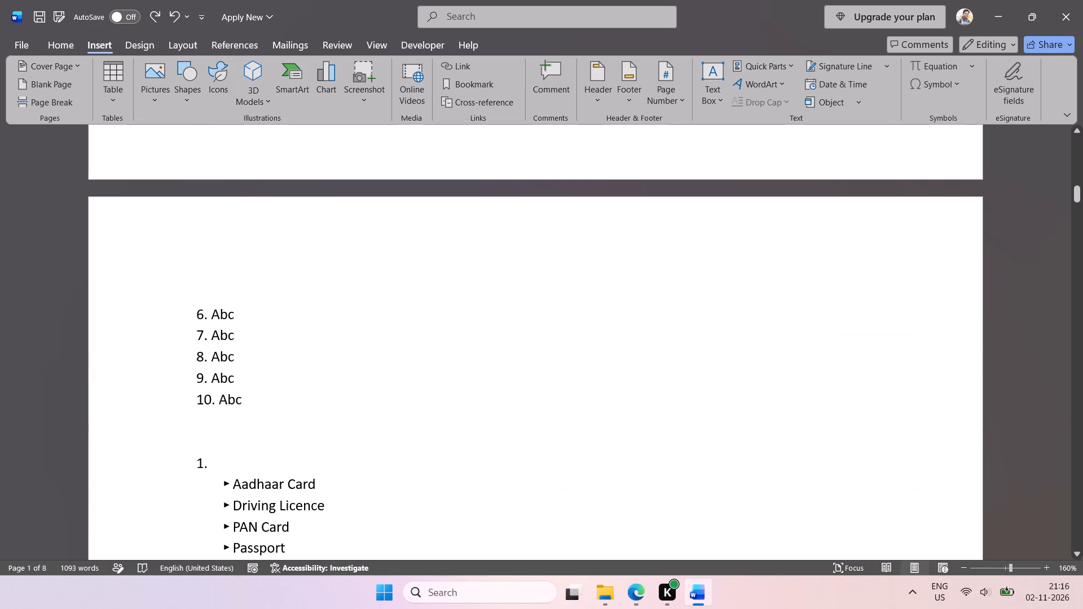
scroll(283, 379, down, 3)
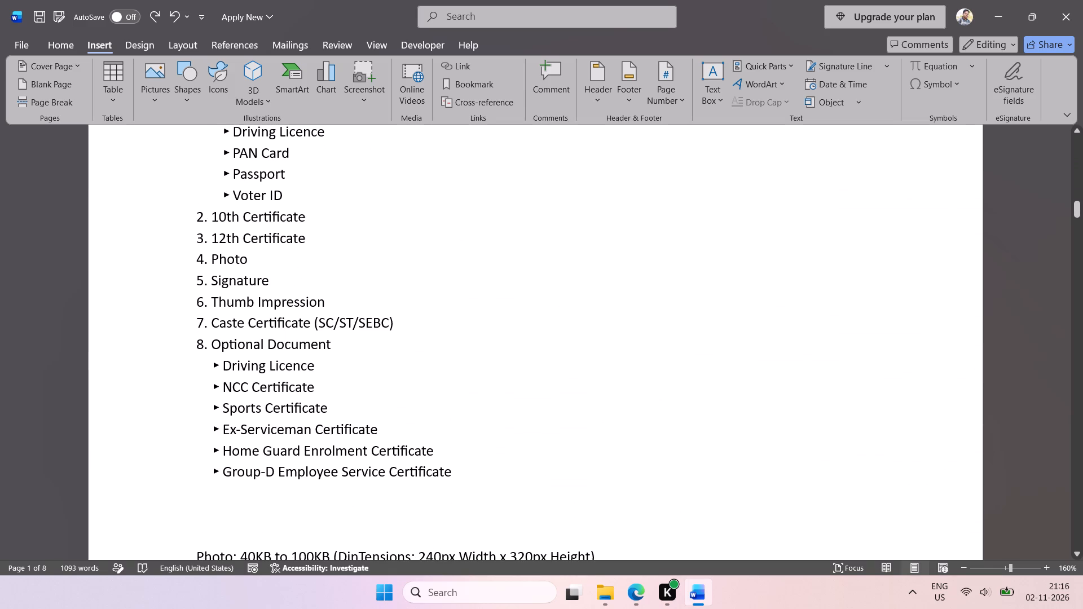
scroll(284, 372, down, 1)
drag(338, 343, 177, 347)
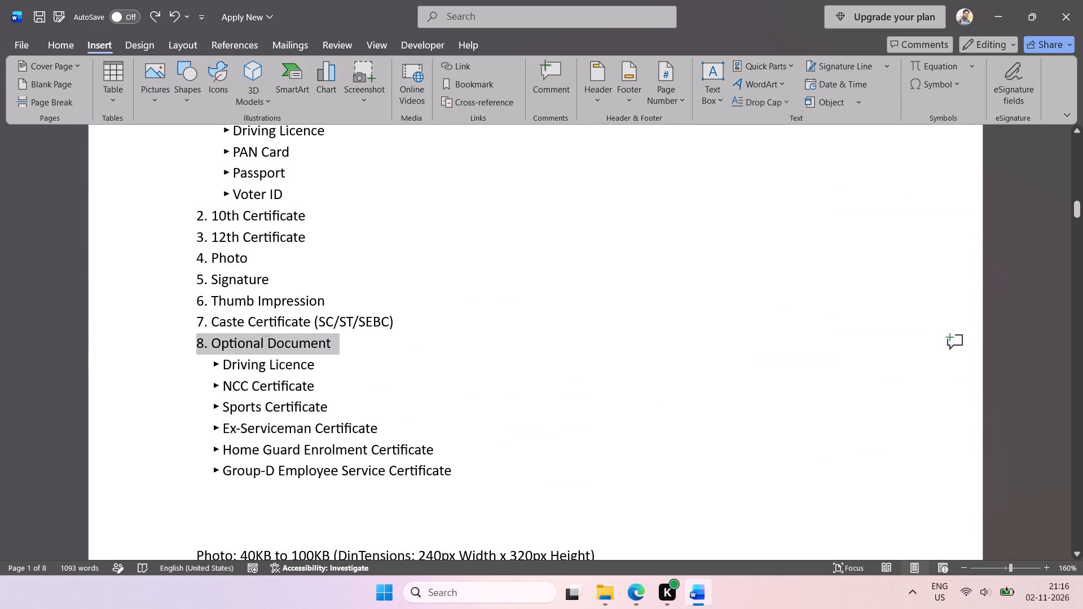
key(ctrl+c)
scroll(324, 235, up, 7)
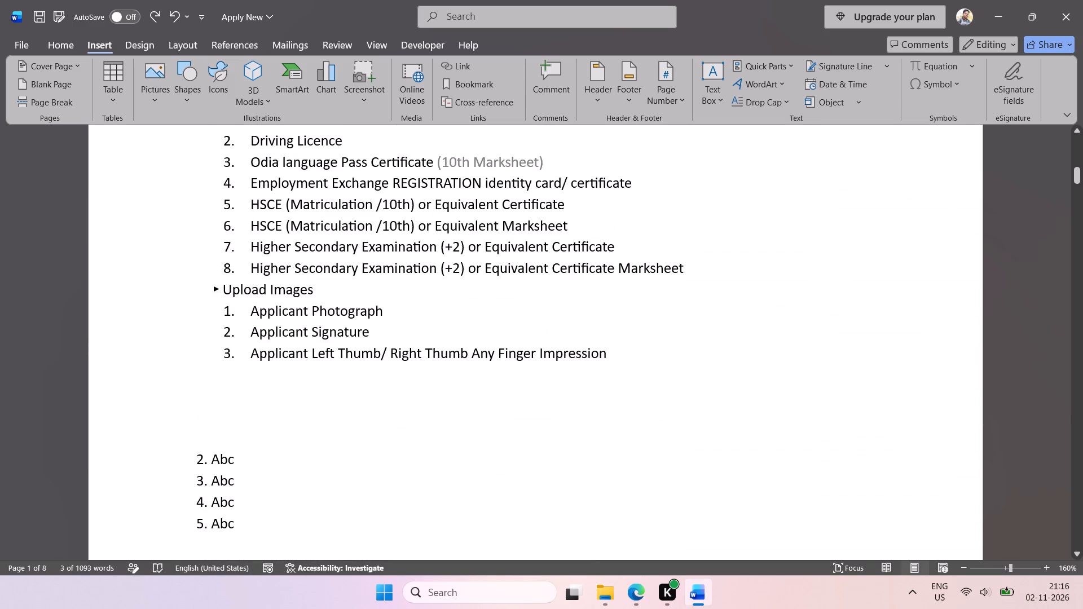
scroll(271, 286, up, 1)
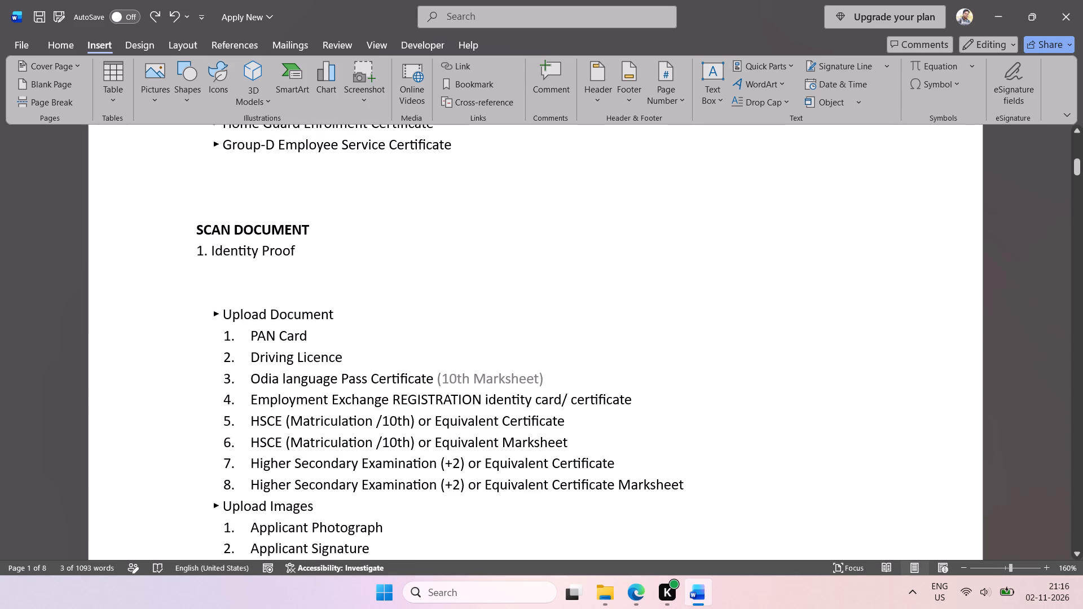
click(218, 276)
key(ctrl+v)
click(206, 270)
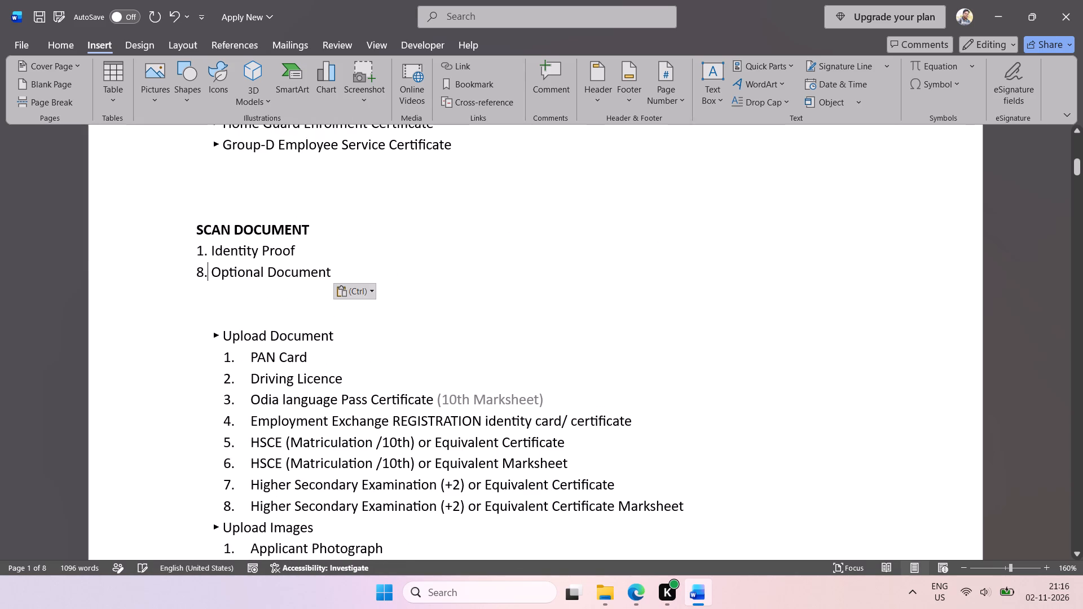
key(Left)
key(BackSpace)
key(2)
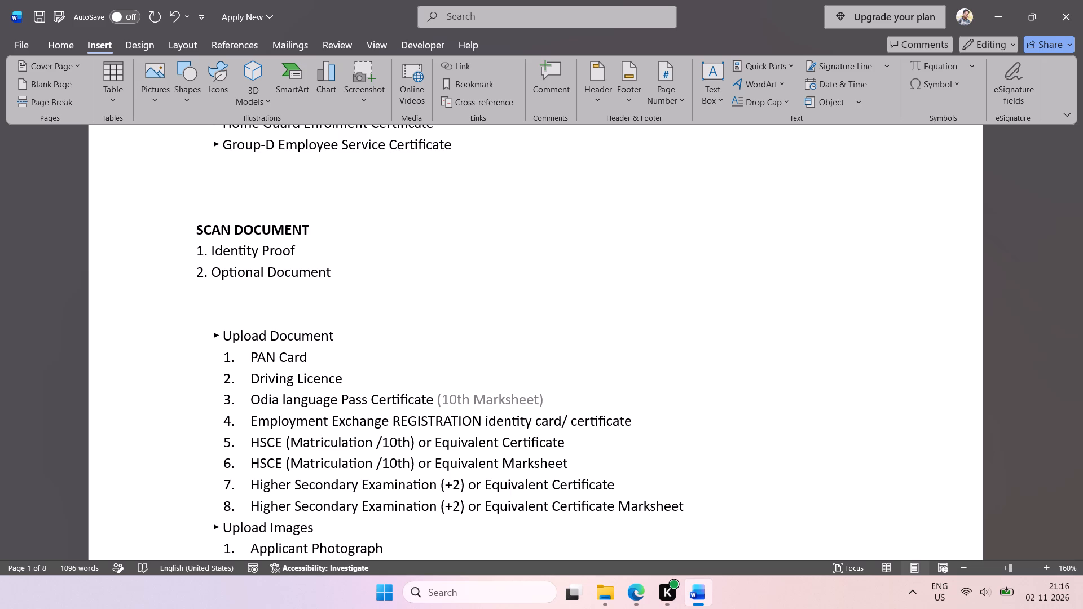
Delete the blank lines, Upload Document sub-heading, PAN Card and Driving Licence below "2. Optional Document", and remove the Odia language certificate line's numbering and indent.
click(353, 385)
drag(350, 385, 156, 317)
key(BackSpace)
key(BackSpace)
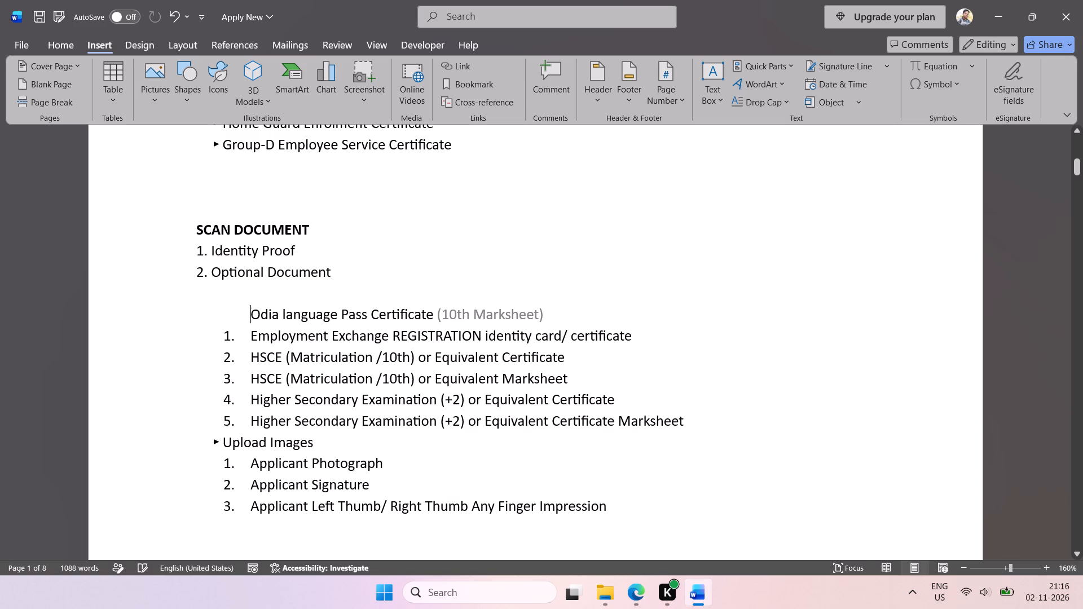
key(BackSpace)
key(BackSpace)
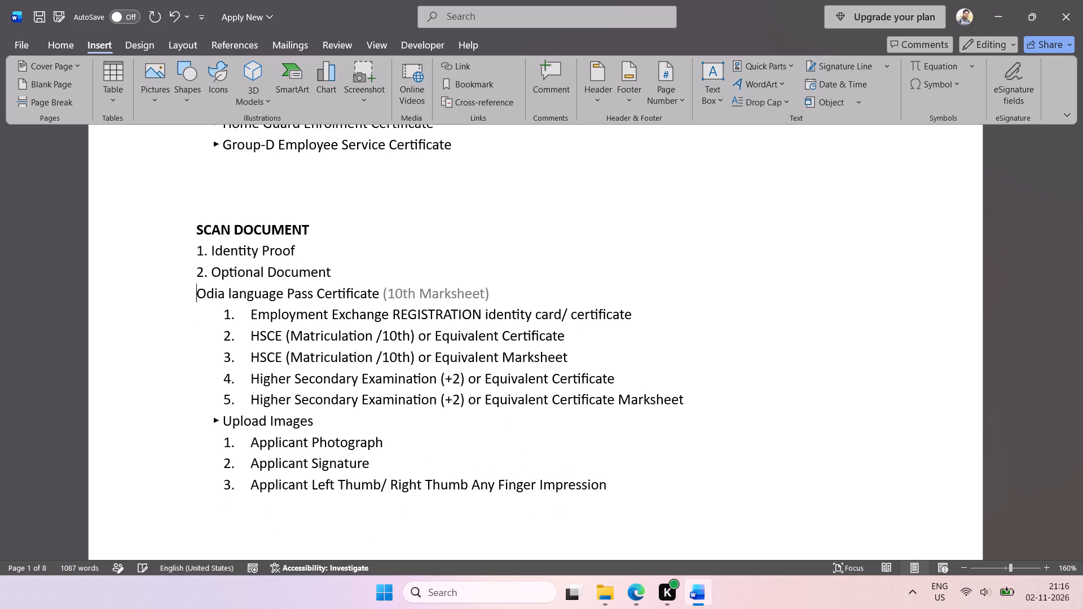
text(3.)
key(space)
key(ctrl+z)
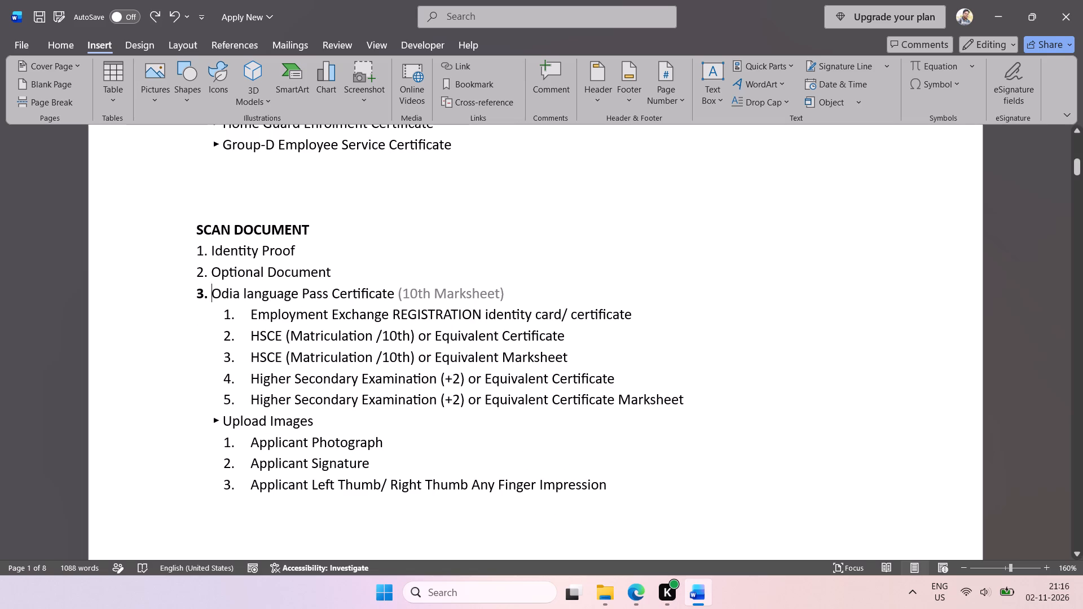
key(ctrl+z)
Copy the placeholder lines "3. Abc" to "9. Abc" and paste them on a new line below "2. Optional Document".
scroll(258, 377, down, 1)
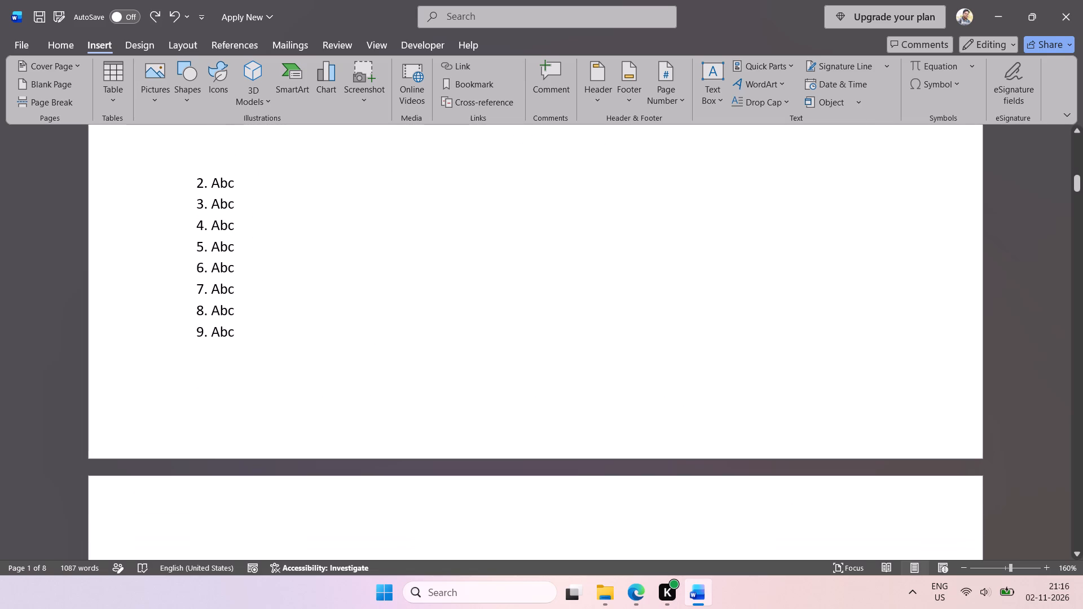
scroll(238, 350, down, 1)
drag(244, 328, 197, 249)
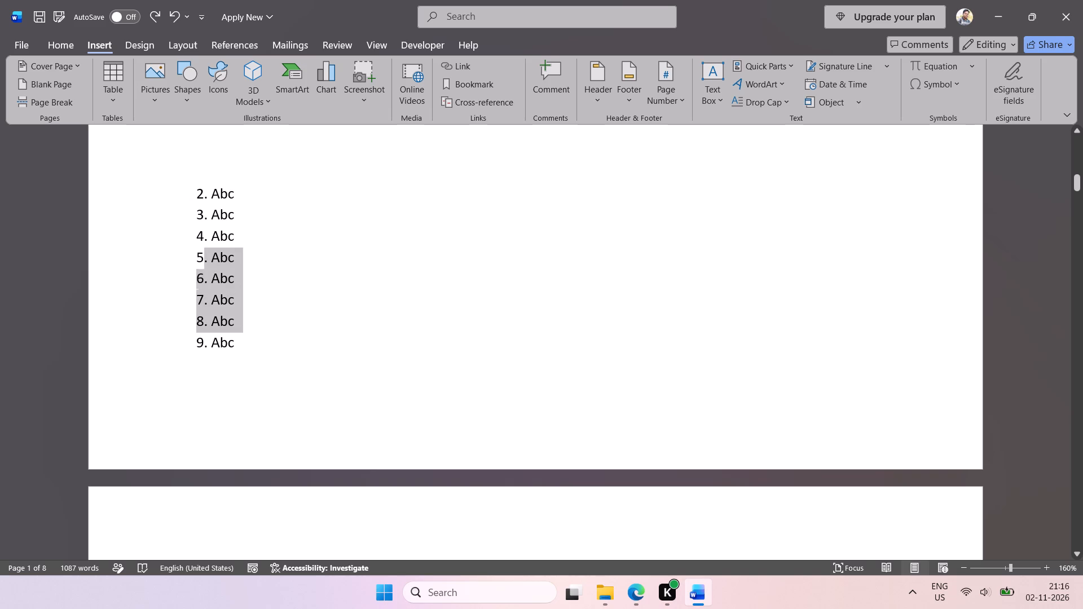
drag(197, 249, 187, 220)
click(226, 347)
drag(235, 347, 186, 224)
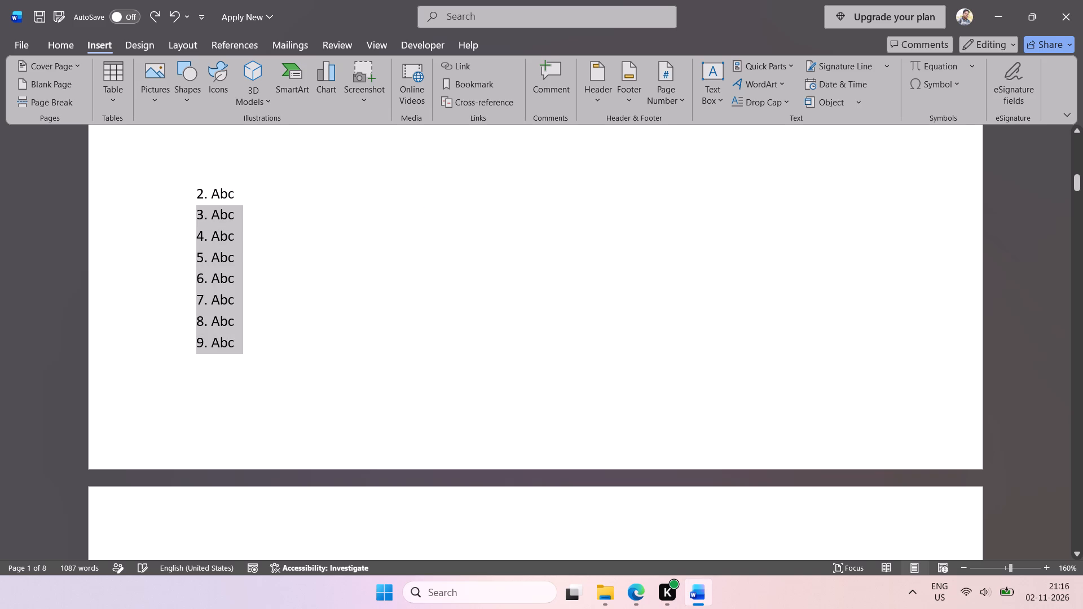
drag(186, 224, 186, 222)
key(ctrl+c)
scroll(335, 237, up, 1)
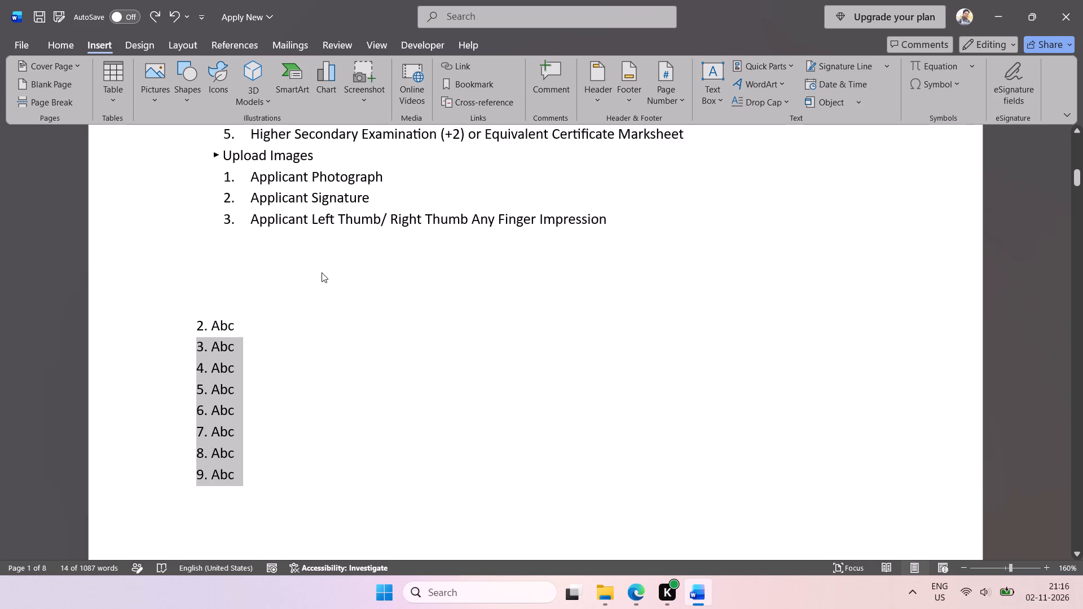
scroll(322, 272, up, 2)
click(335, 215)
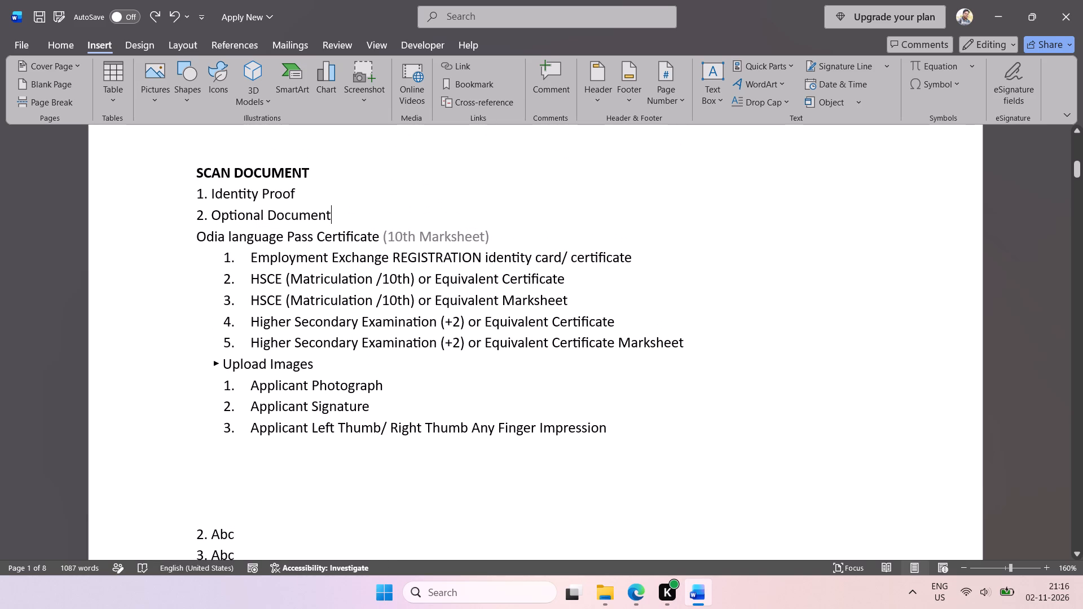
key(Return)
key(Return)
key(BackSpace)
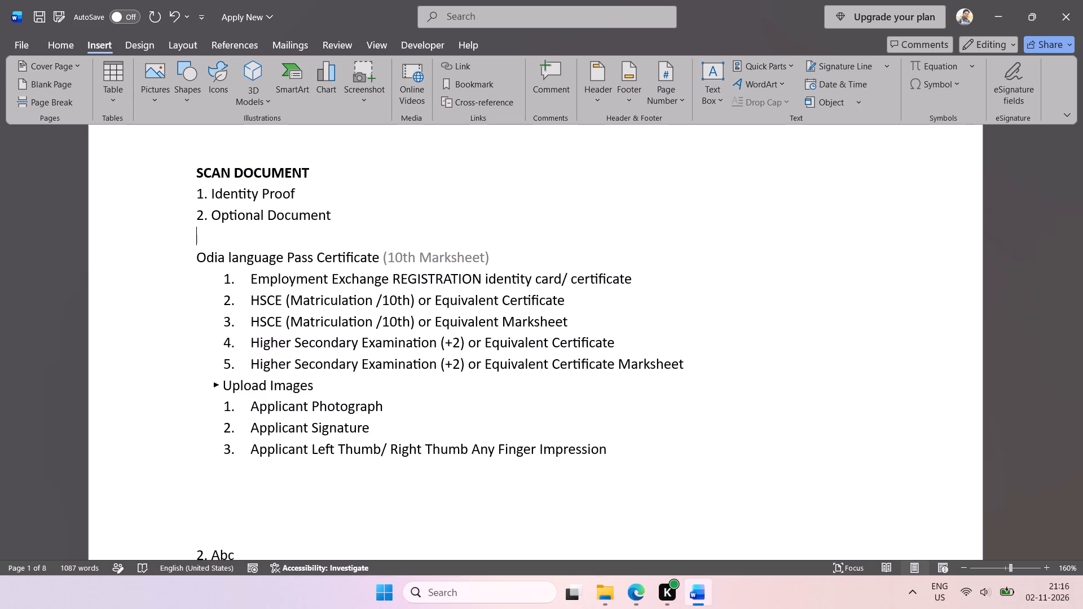
key(ctrl+v)
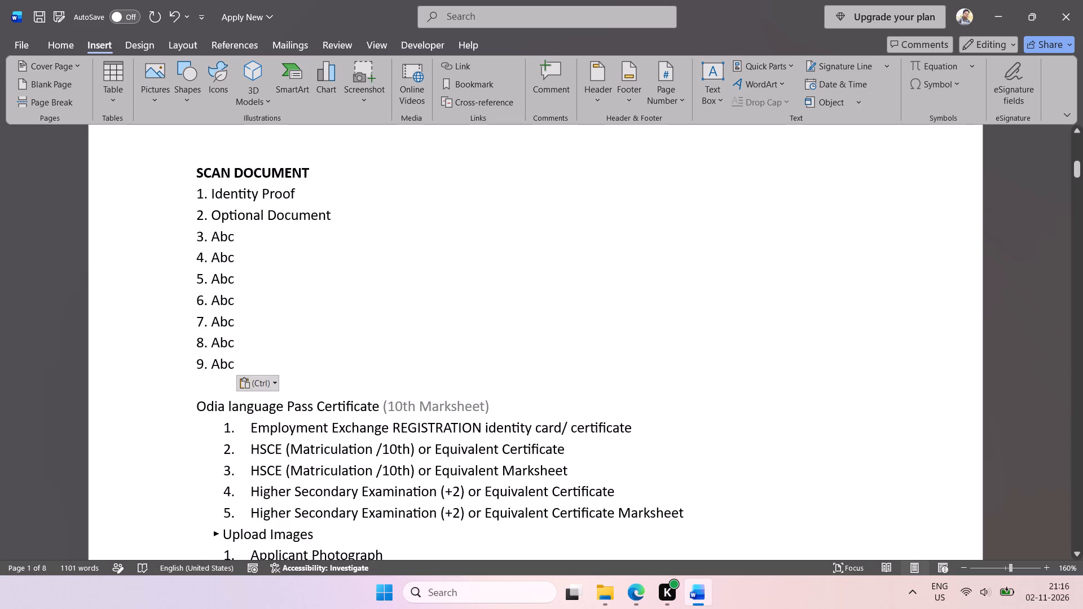
Move the "Odia language Pass Certificate (10th Marksheet)" line into item 3, replacing its Abc placeholder.
click(481, 405)
drag(490, 405, 208, 400)
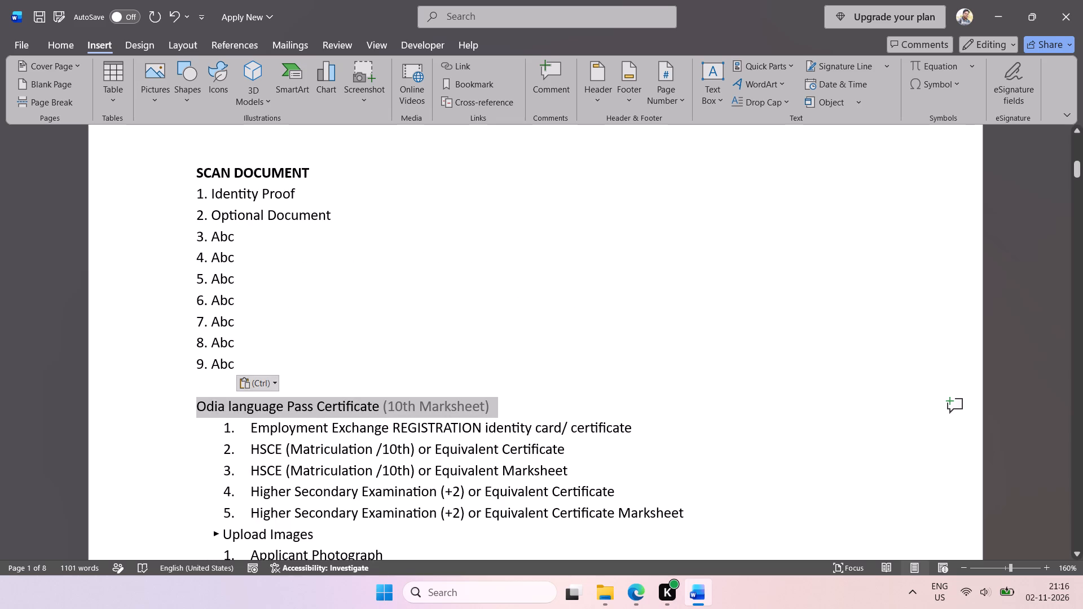
drag(208, 400, 208, 401)
key(ctrl+x)
double_click(222, 239)
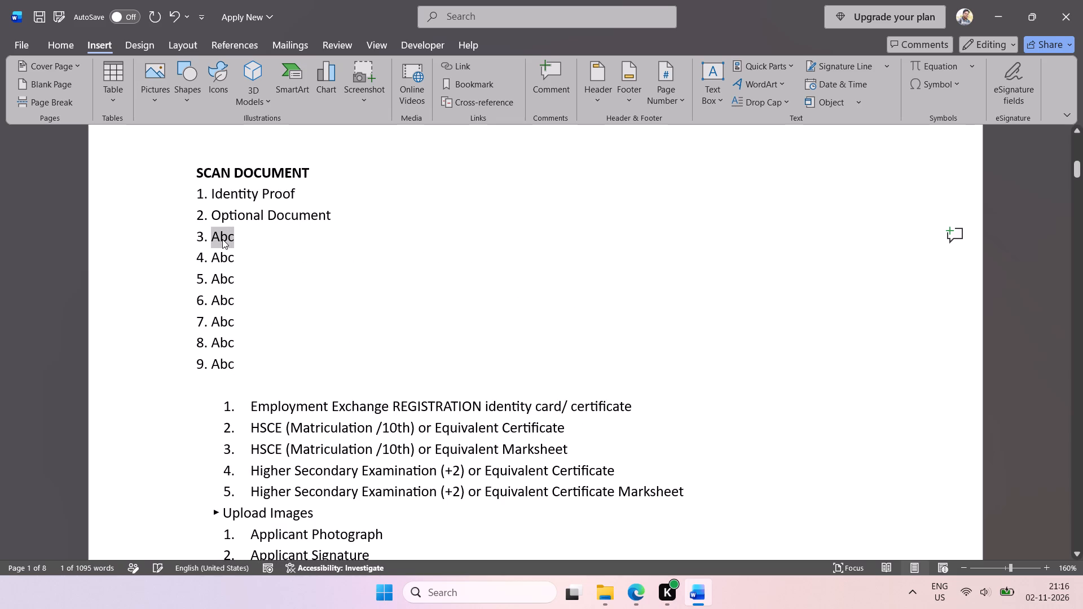
key(ctrl+v)
key(BackSpace)
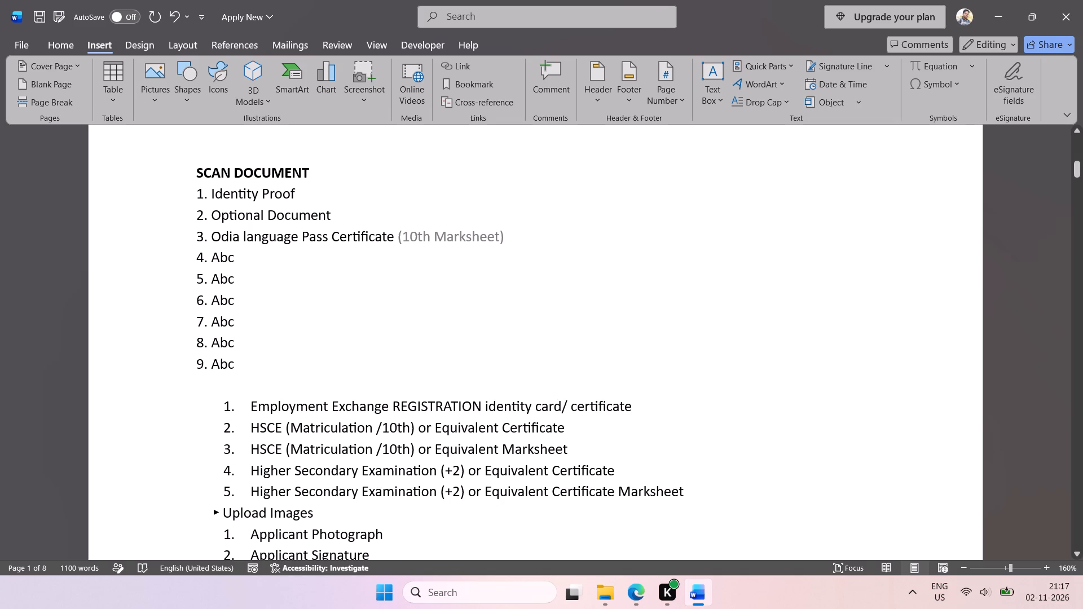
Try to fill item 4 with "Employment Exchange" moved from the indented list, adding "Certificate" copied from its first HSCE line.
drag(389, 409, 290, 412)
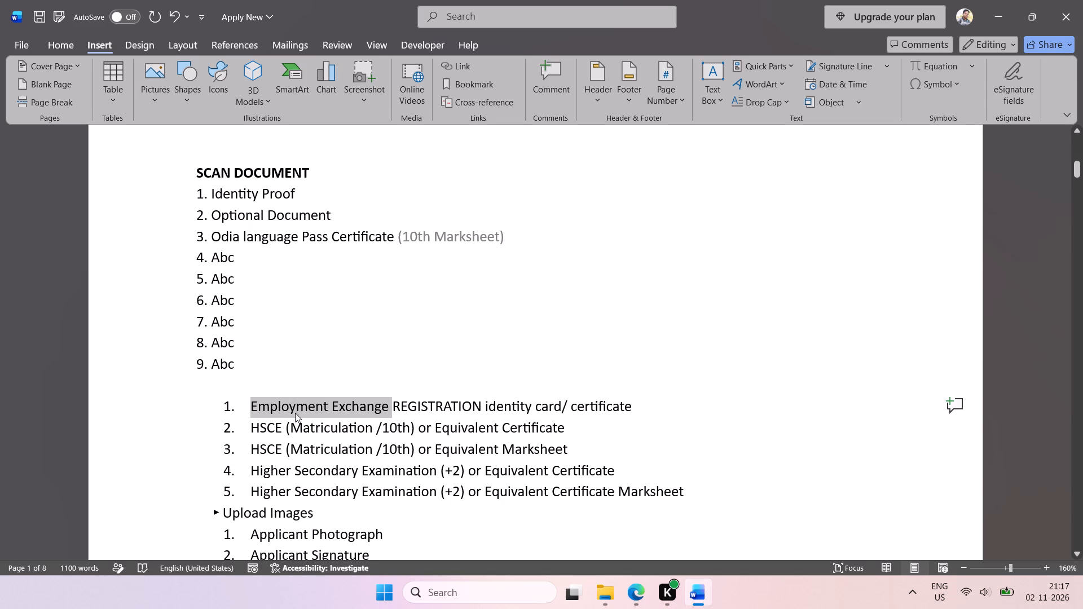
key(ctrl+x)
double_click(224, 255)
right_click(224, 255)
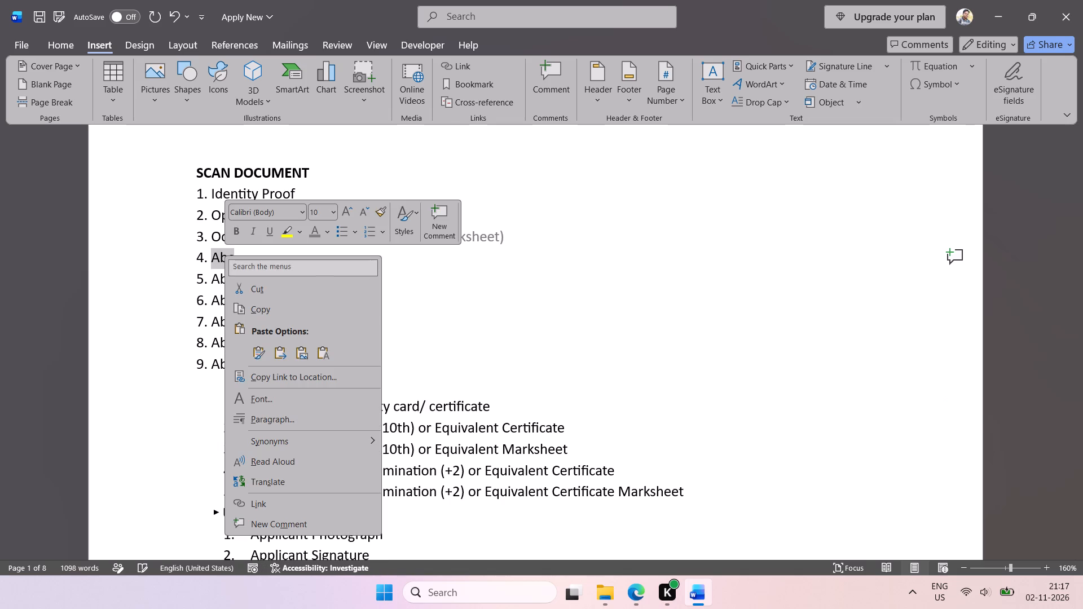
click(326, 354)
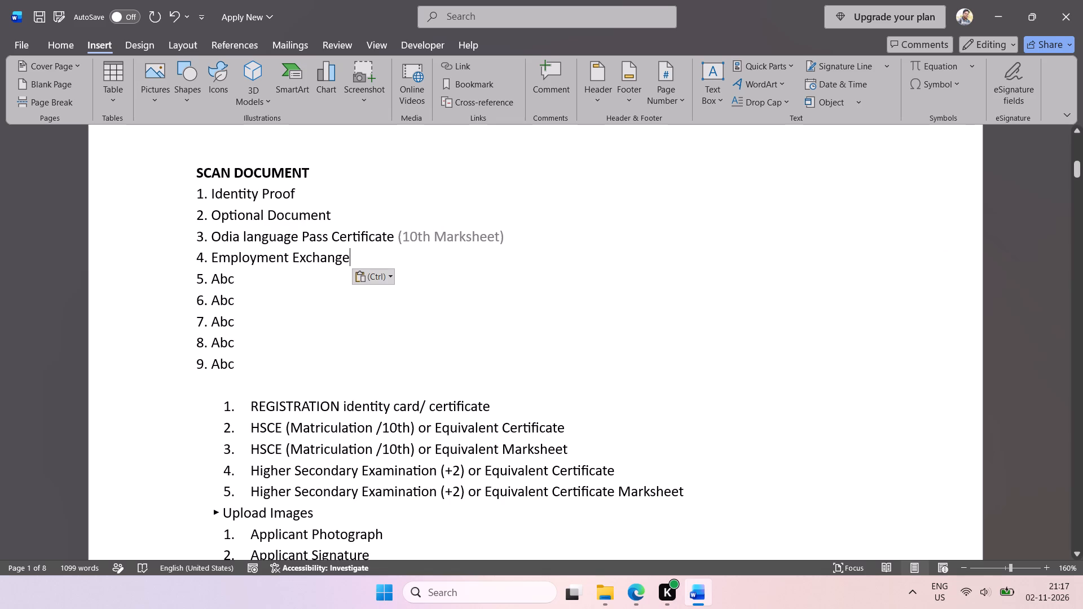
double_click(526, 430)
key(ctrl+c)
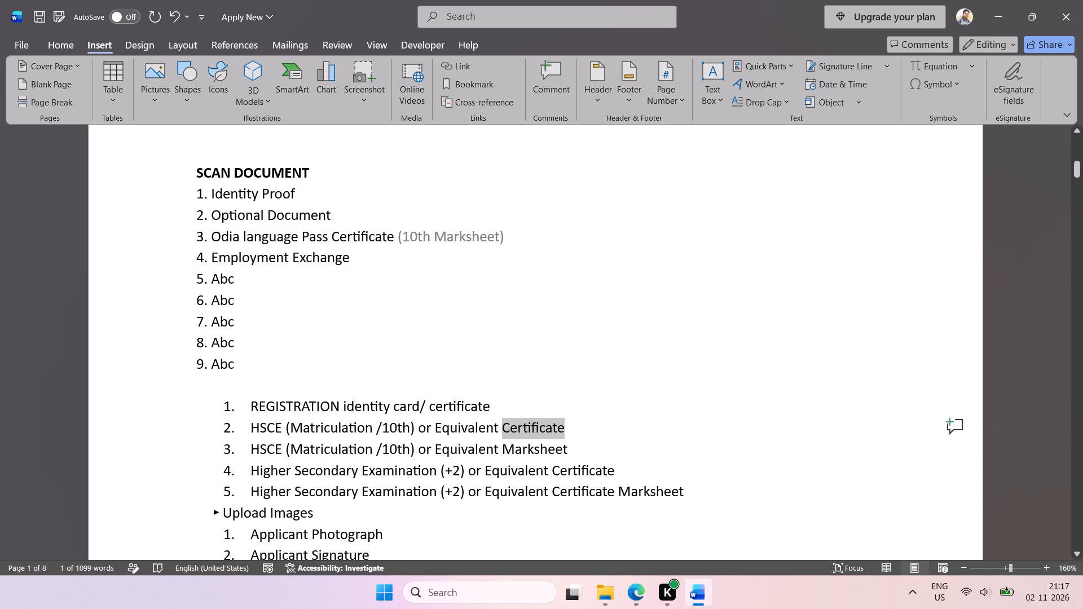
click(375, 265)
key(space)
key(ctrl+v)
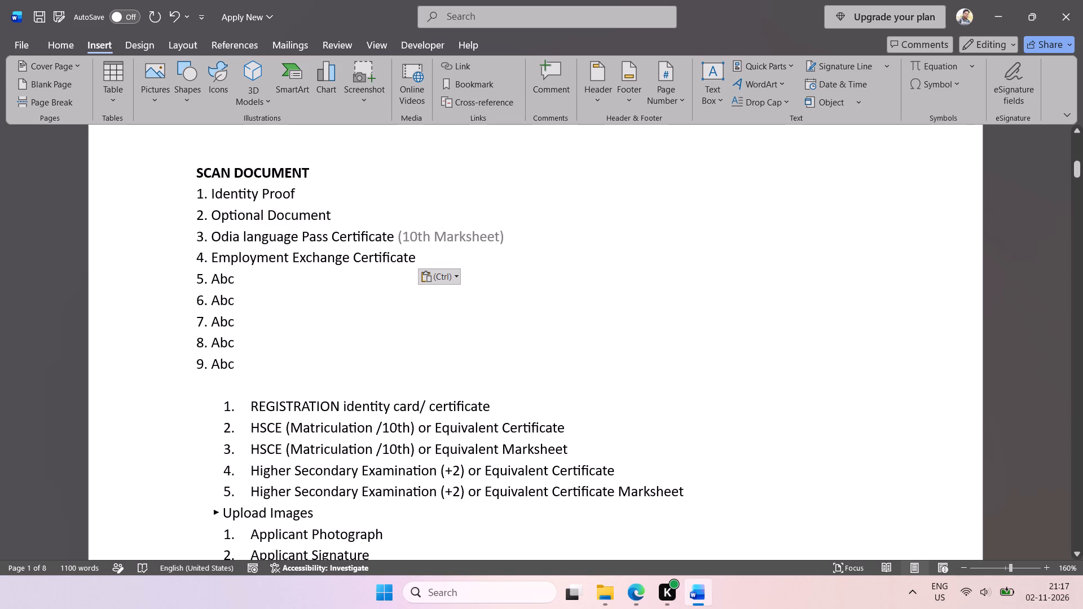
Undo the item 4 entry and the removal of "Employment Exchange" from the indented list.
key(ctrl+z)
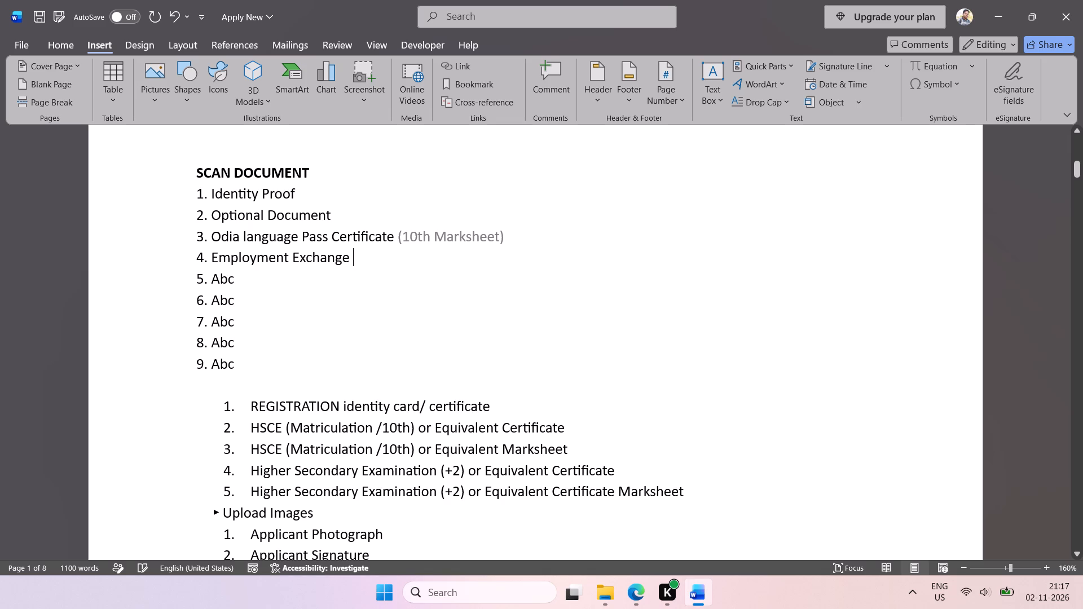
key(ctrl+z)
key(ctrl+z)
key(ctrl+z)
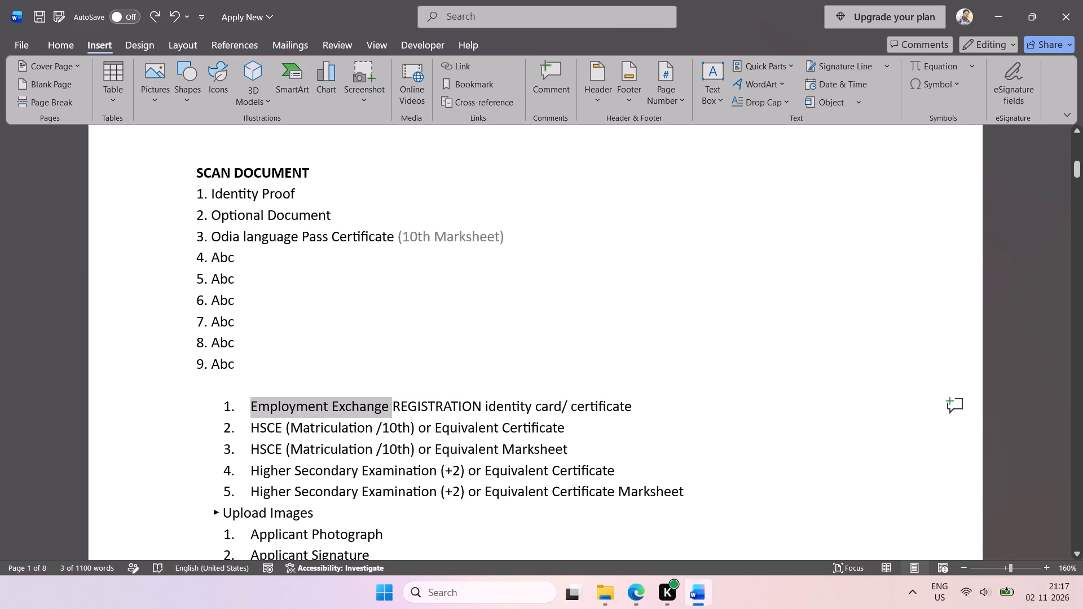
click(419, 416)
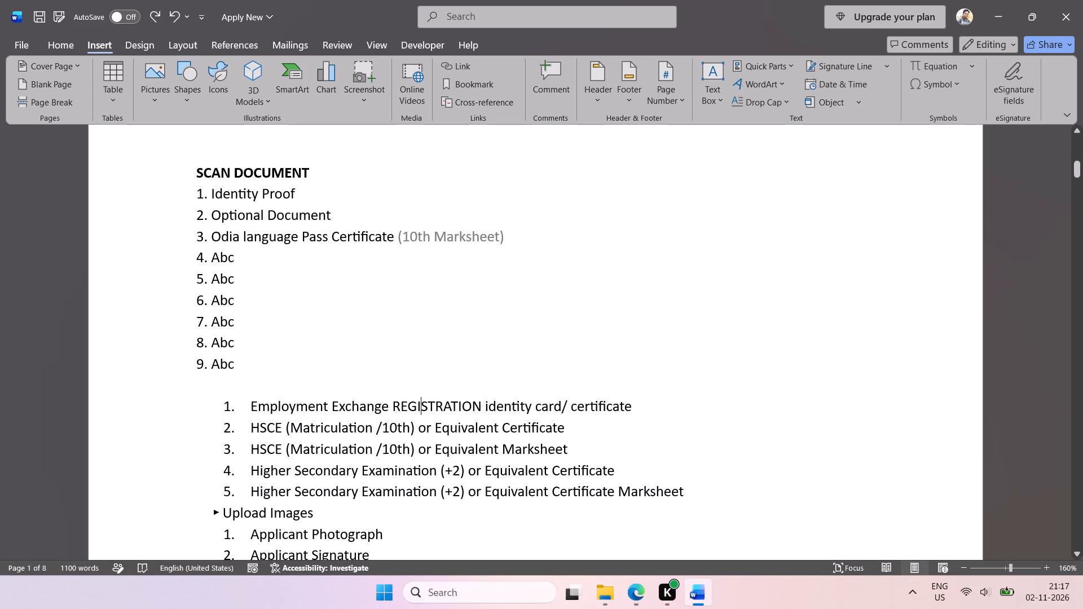
Copy "Employment Exchange REGISTRATION identity card/ certificate" into item 4 as plain text in place of Abc, removing the extra "1." and gap.
click(649, 405)
drag(641, 405, 304, 409)
key(ctrl+c)
double_click(230, 258)
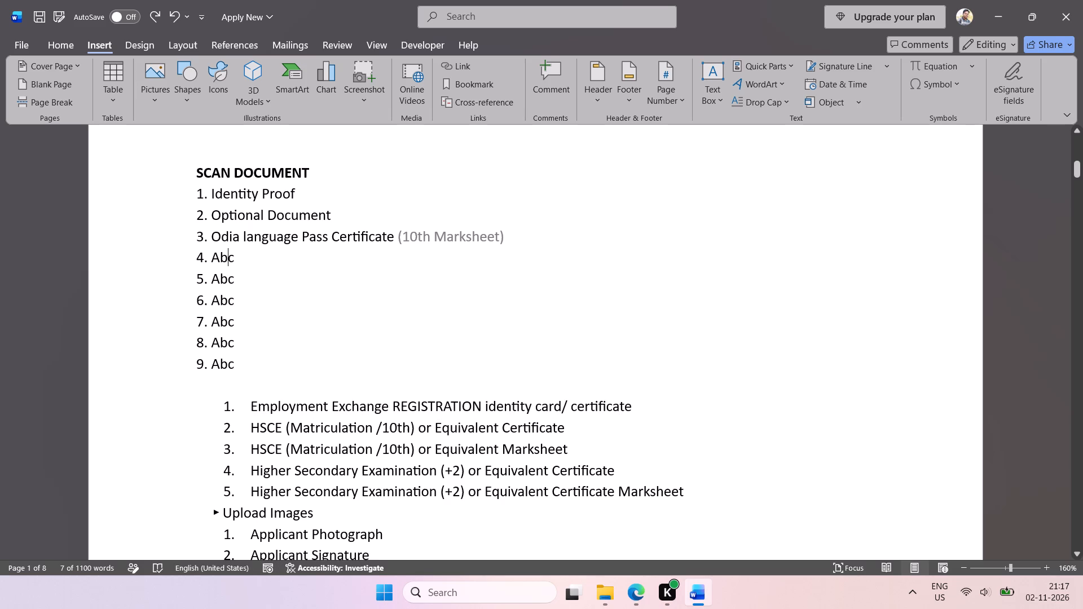
double_click(224, 258)
key(ctrl+v)
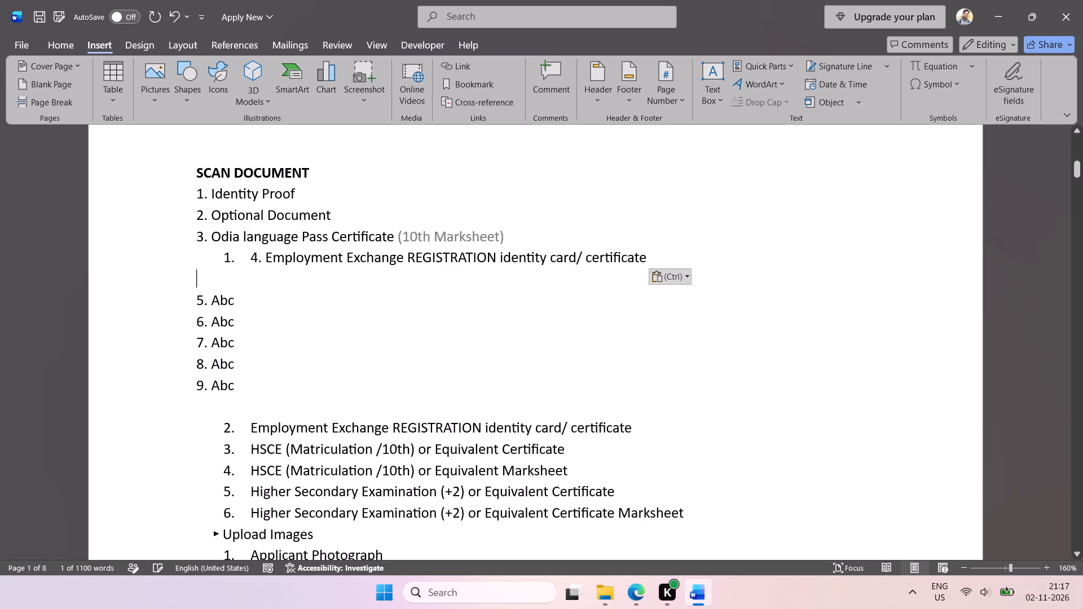
key(ctrl+z)
right_click(227, 254)
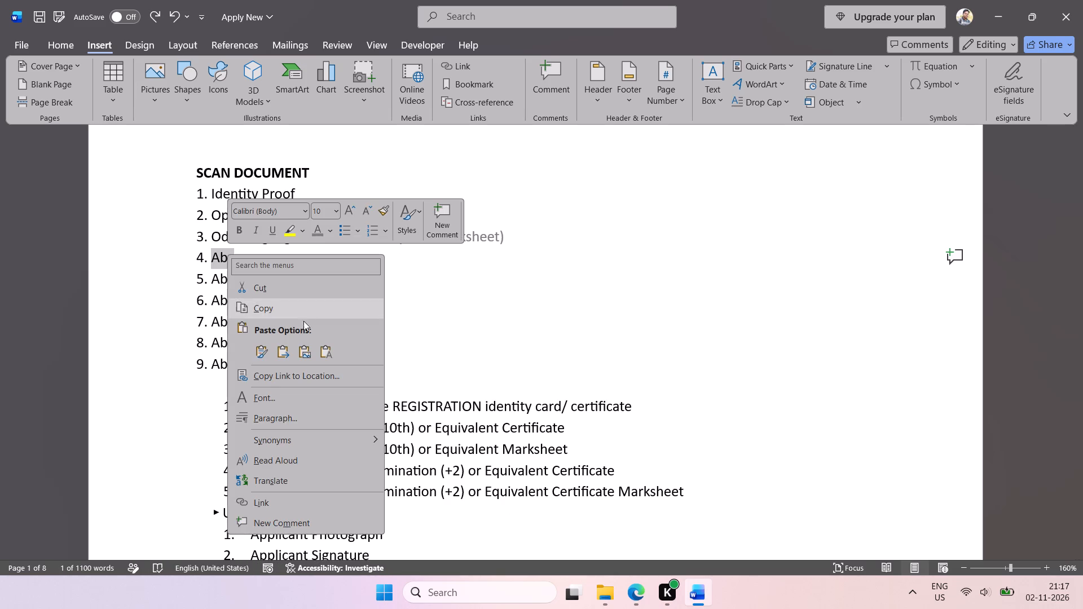
click(326, 352)
click(249, 258)
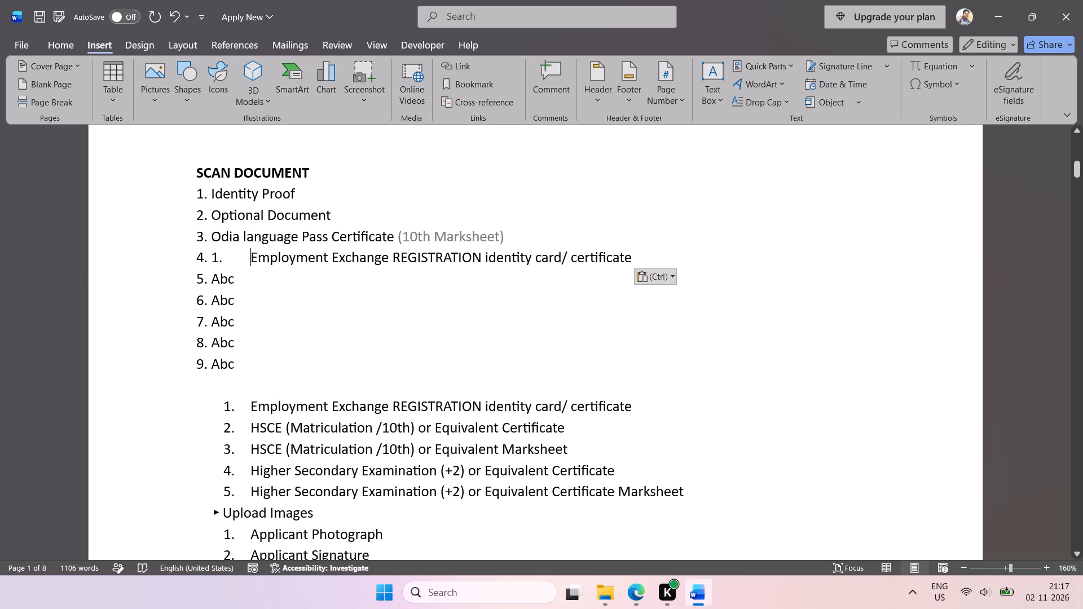
key(BackSpace)
key(BackSpace)
key(BackSpace)
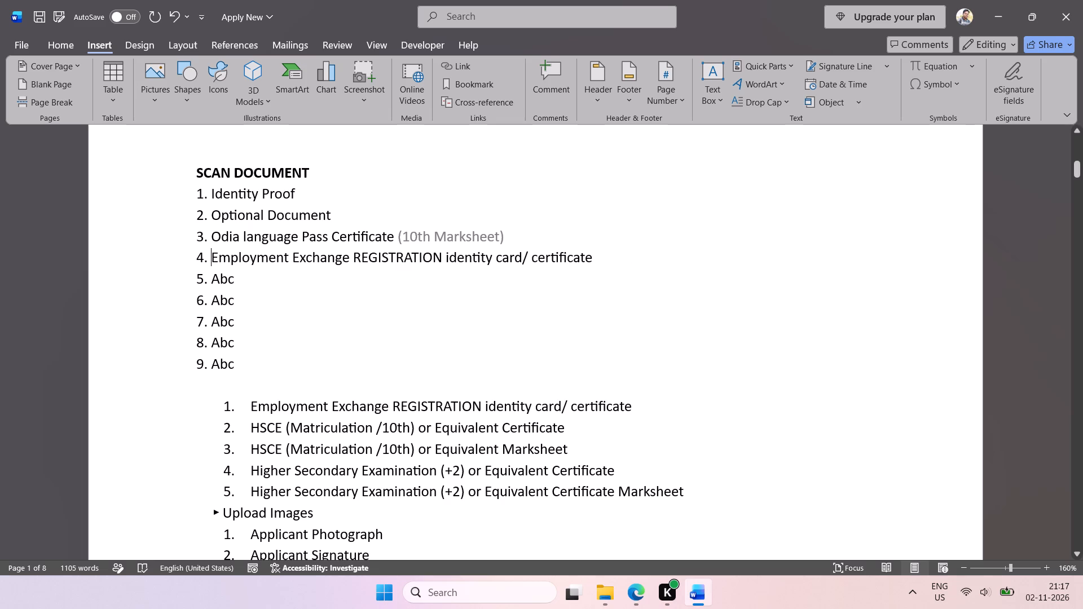
Append "(Employment Exchange)" to the end of item 4 and colour the bracketed note grey.
drag(350, 258, 272, 259)
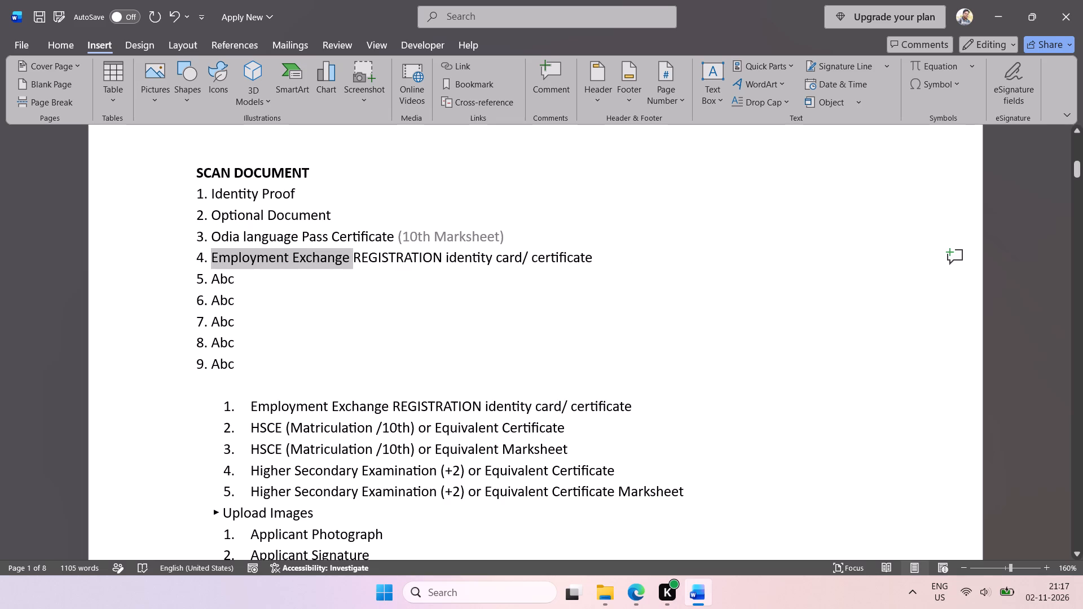
drag(272, 259, 257, 260)
key(ctrl+c)
click(613, 252)
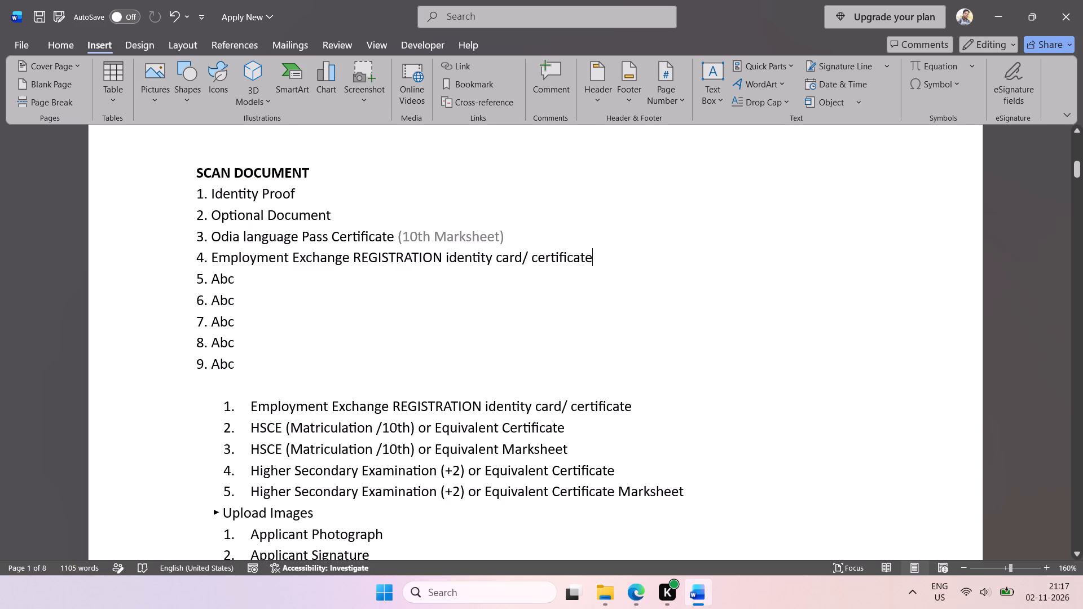
key(space)
text(()
key(ctrl+v)
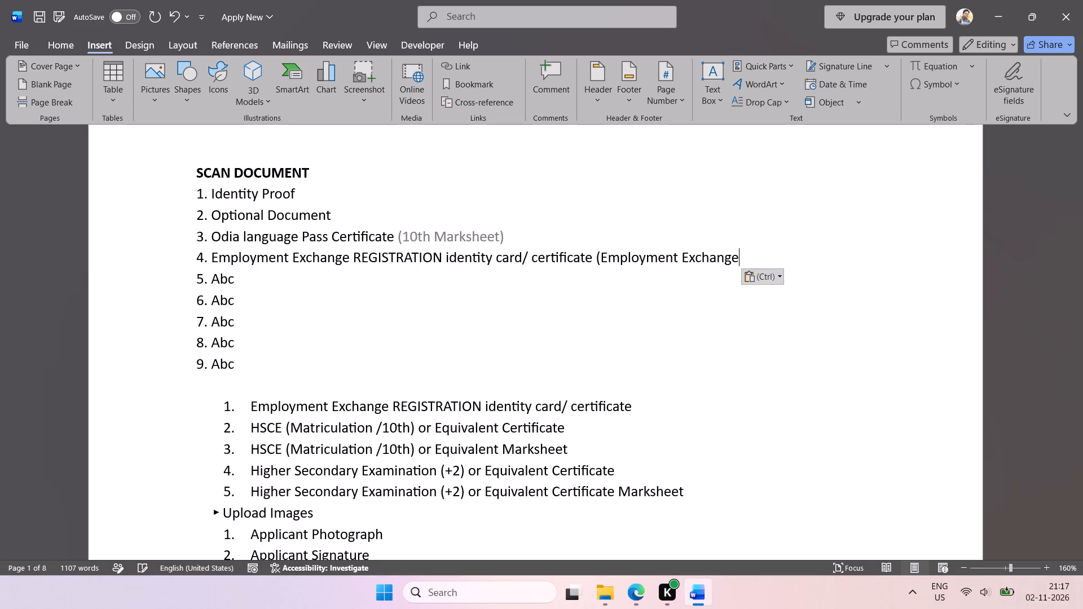
key(shift+parenright)
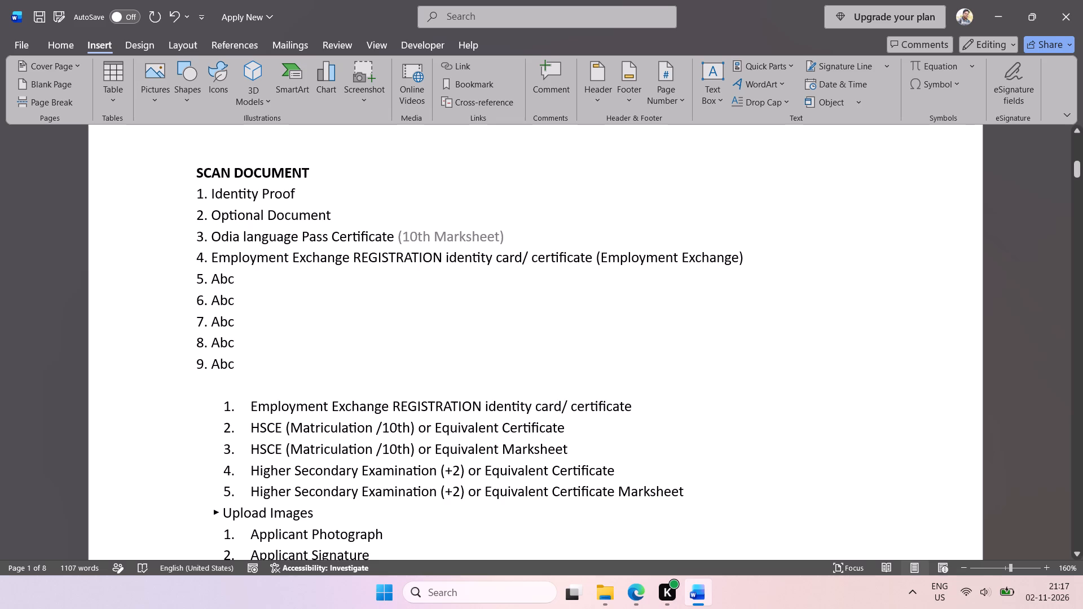
drag(750, 257, 596, 264)
click(72, 42)
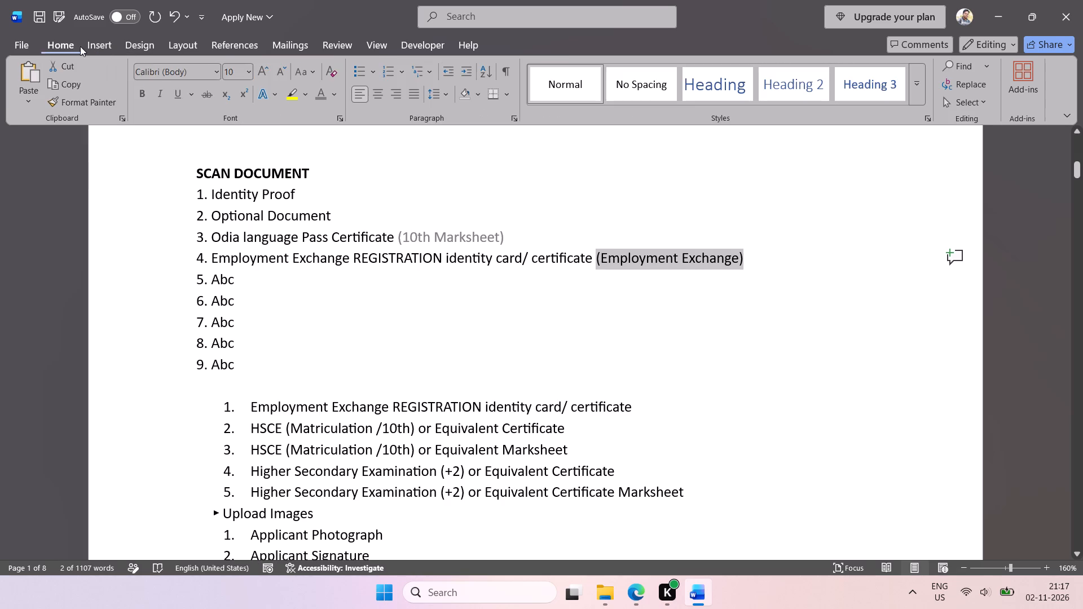
click(318, 91)
click(489, 313)
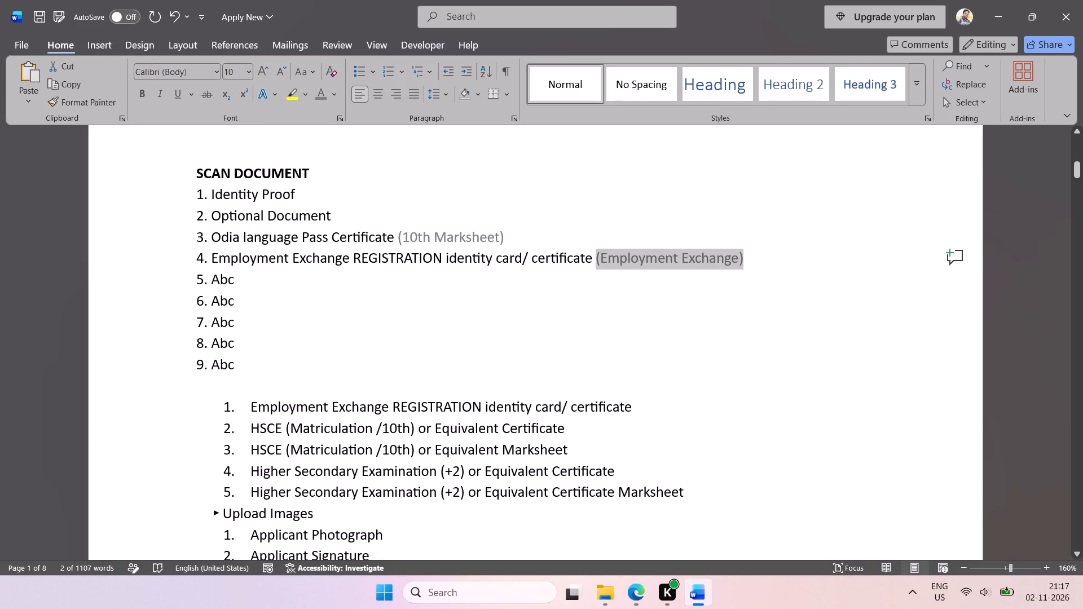
Save the document.
key(ctrl+s)
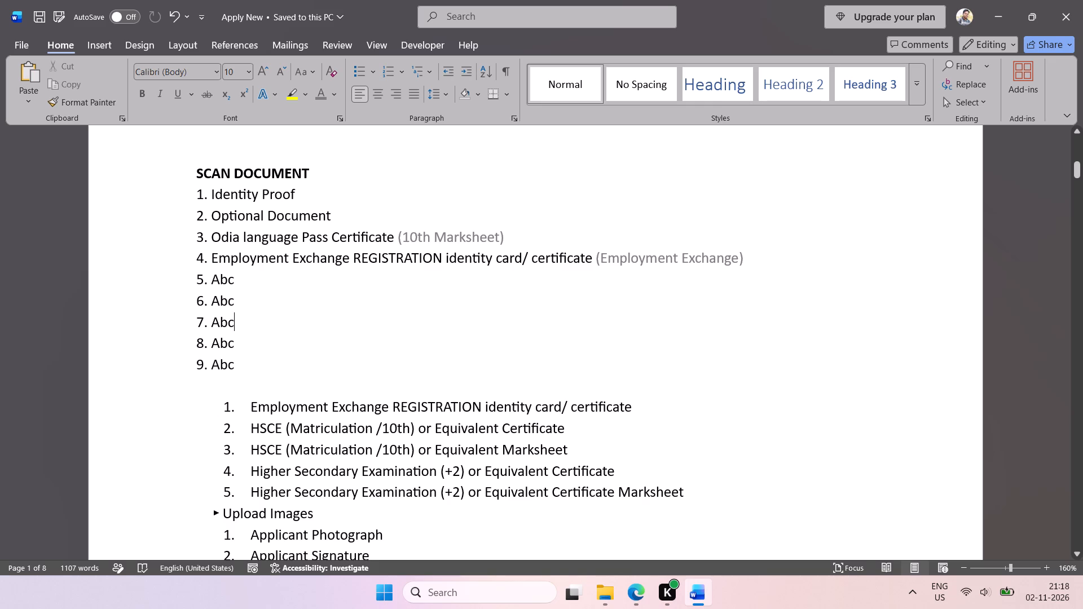
Copy "Employment Exchange REGISTRATION identity card/ certificate" into item 5 as plain text in place of Abc, removing the extra "1." and gap.
drag(640, 407, 320, 405)
key(ctrl+c)
double_click(218, 276)
right_click(218, 276)
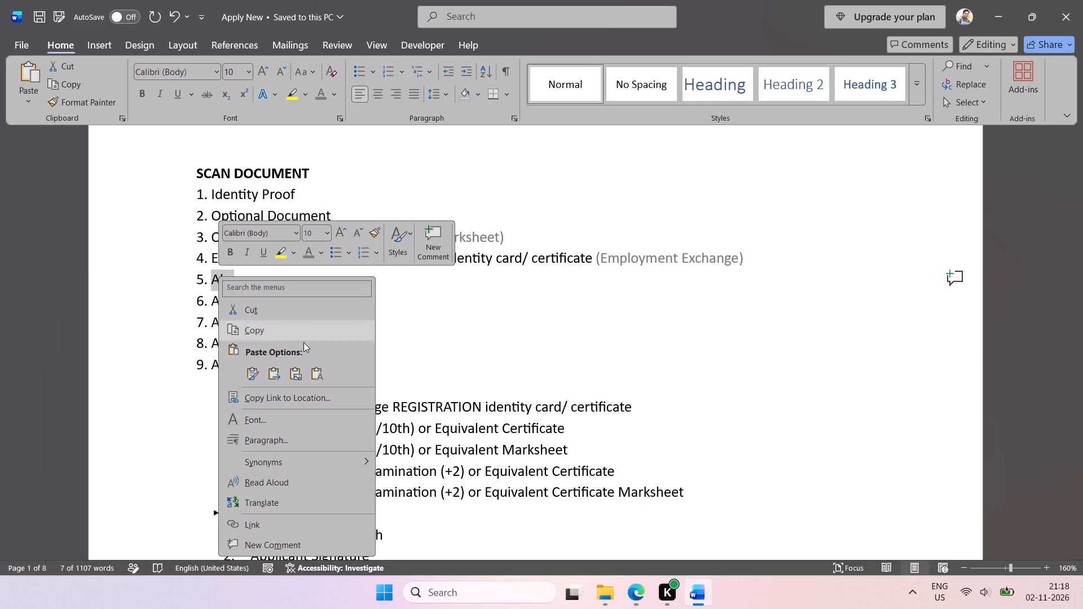
click(314, 377)
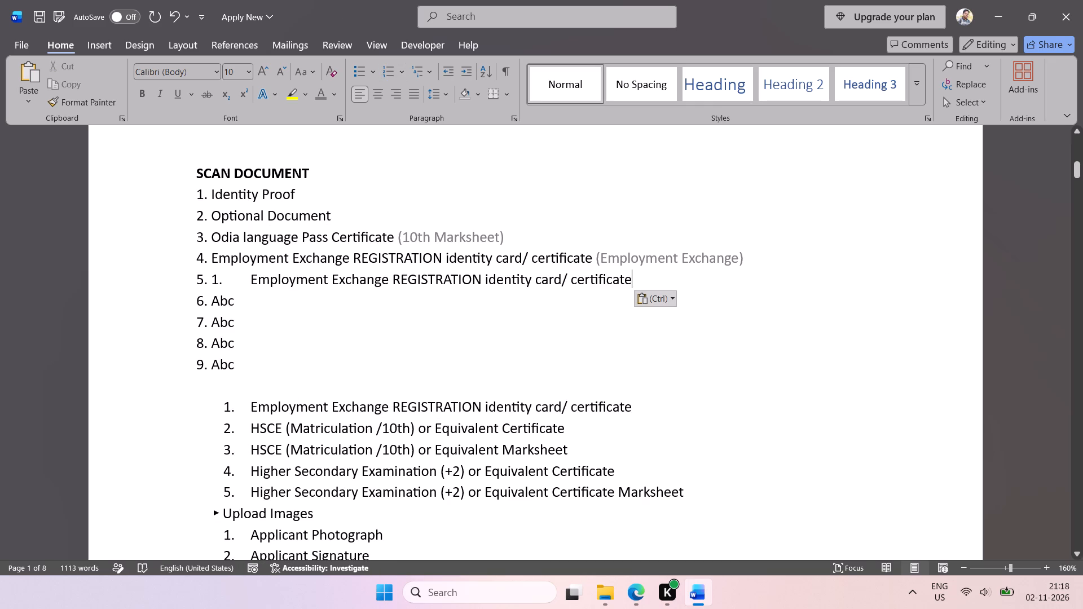
click(248, 280)
key(BackSpace)
key(BackSpace)
key(BackSpace)
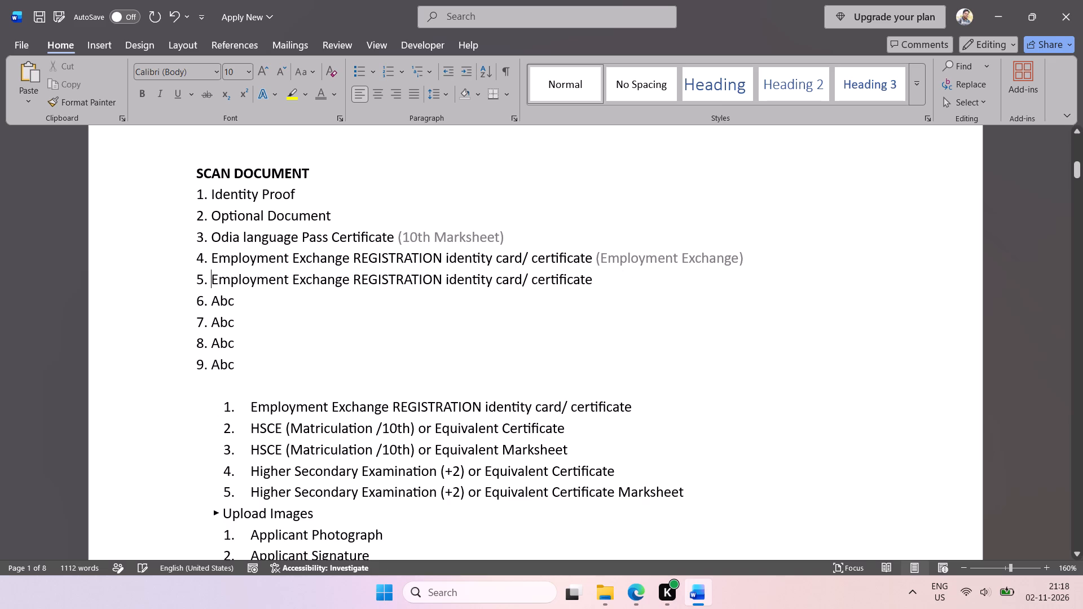
Copy the grey "(10th Marksheet)" note from item 3 to the end of item 5.
drag(511, 235, 402, 238)
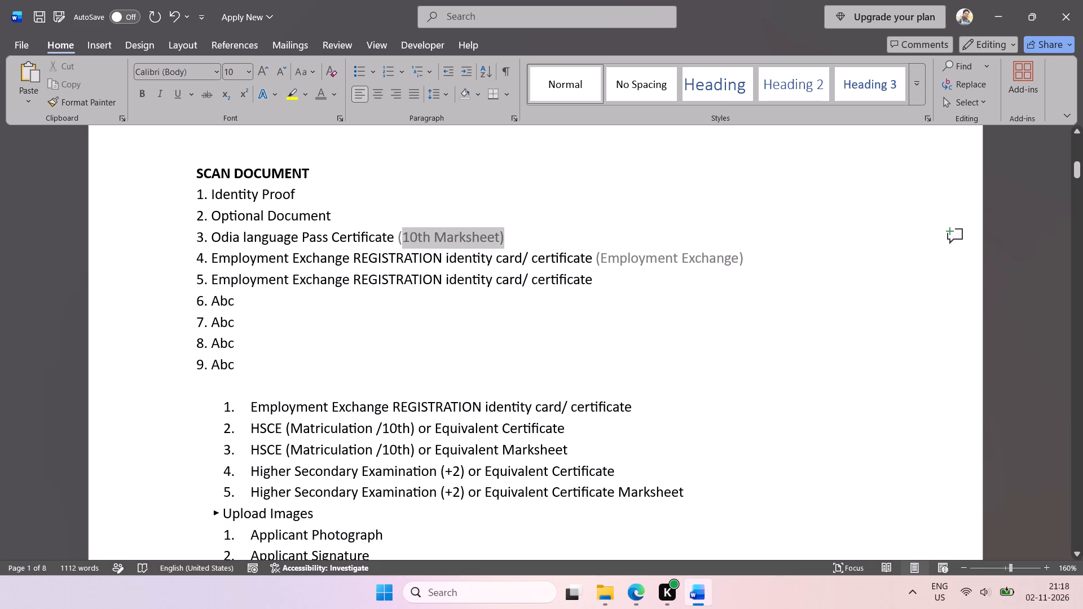
drag(402, 238, 400, 238)
key(ctrl+c)
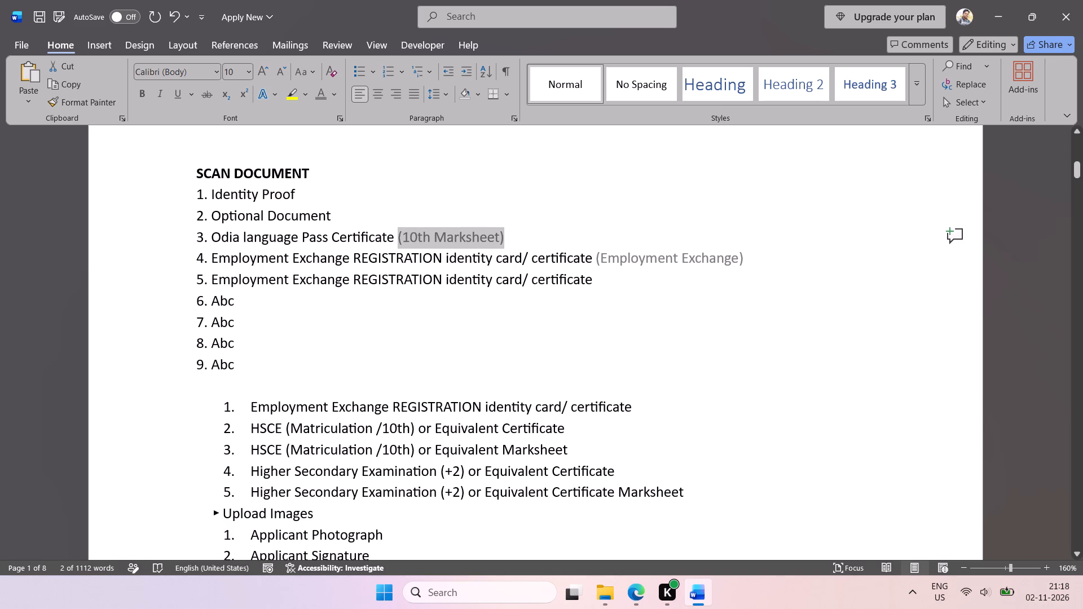
click(606, 286)
key(space)
key(ctrl+v)
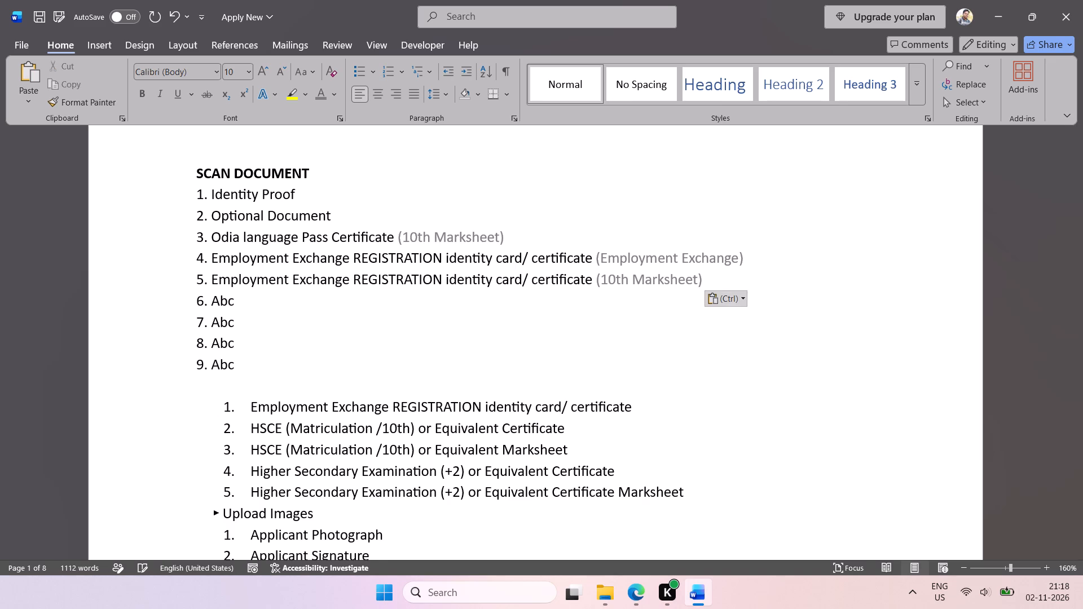
Delete the Employment Exchange REGISTRATION line from the indented list below the SCAN DOCUMENT items.
drag(658, 401, 221, 398)
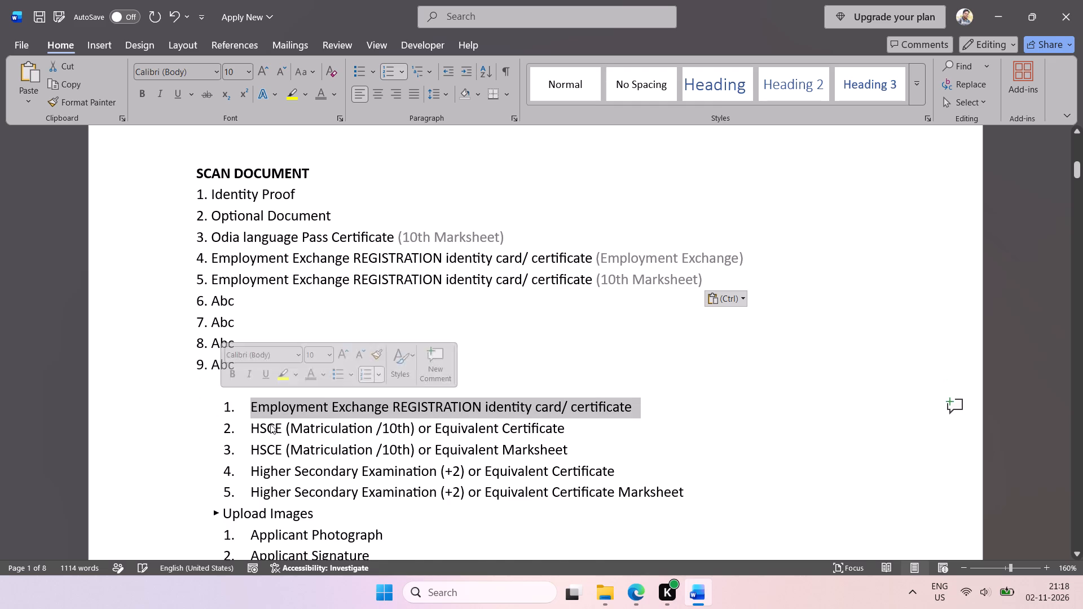
key(BackSpace)
Replace item 5's Employment Exchange text with "HSCE (Matriculation /10th) or Equivalent Certificate" copied from the indented list, keeping its grey note.
drag(581, 412, 288, 414)
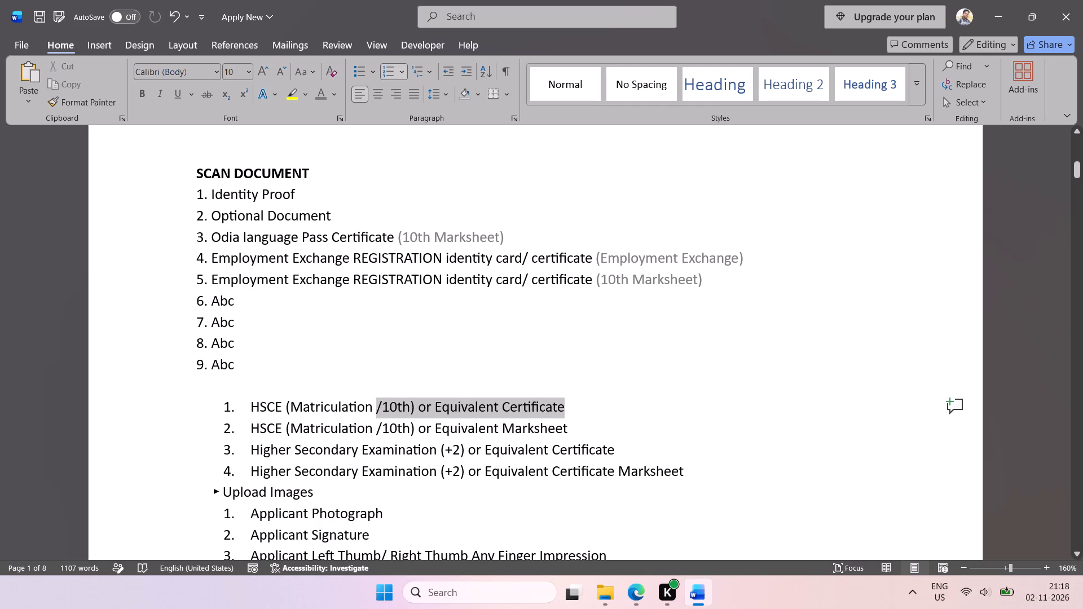
drag(288, 414, 268, 409)
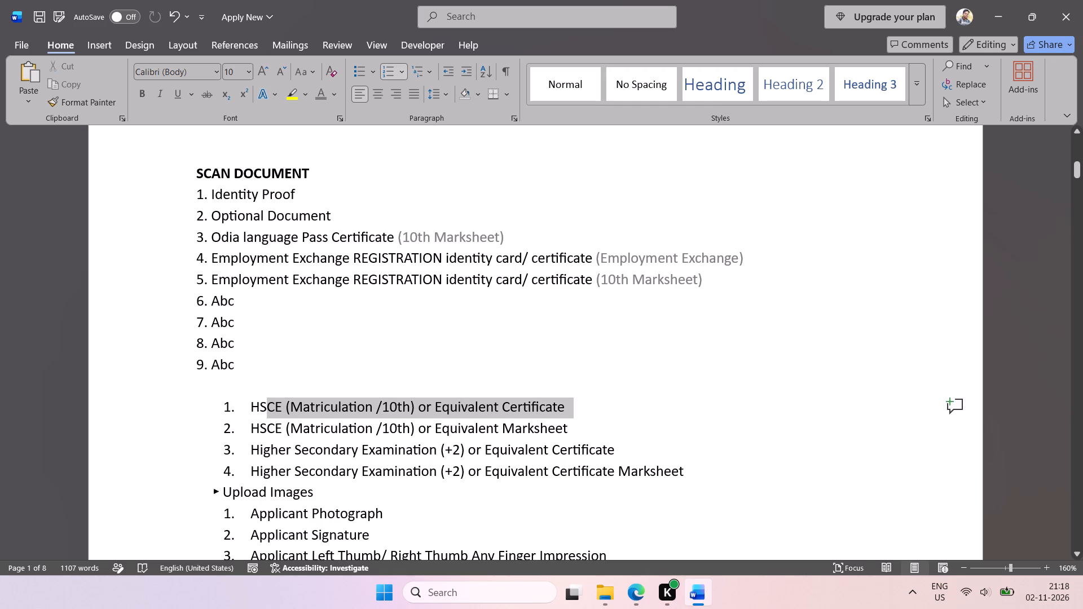
drag(268, 409, 263, 399)
drag(263, 399, 285, 408)
drag(285, 408, 267, 412)
key(ctrl+c)
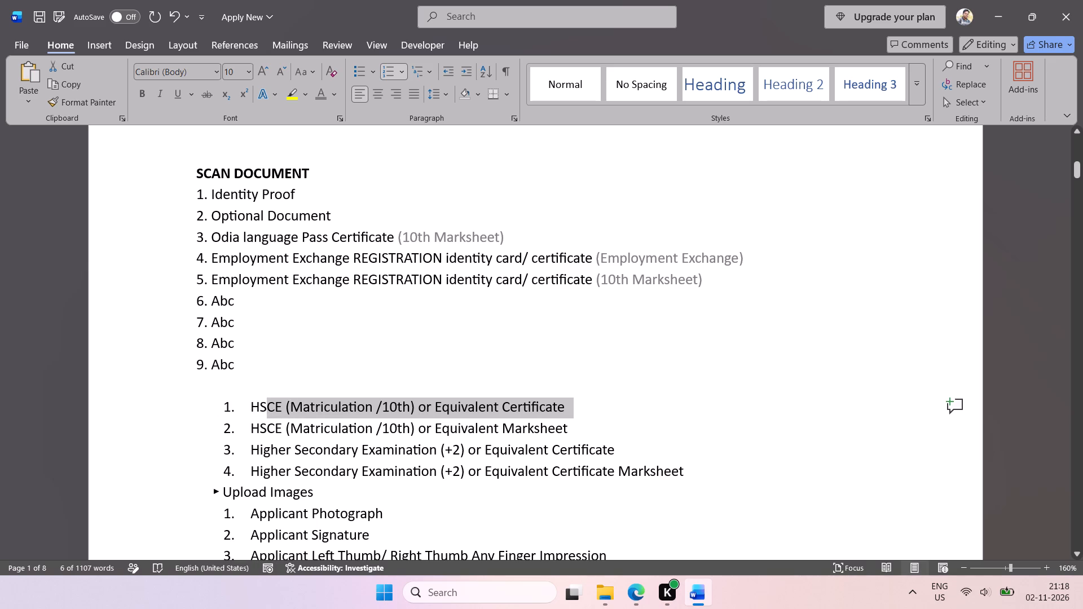
drag(593, 279, 257, 288)
right_click(258, 282)
click(360, 381)
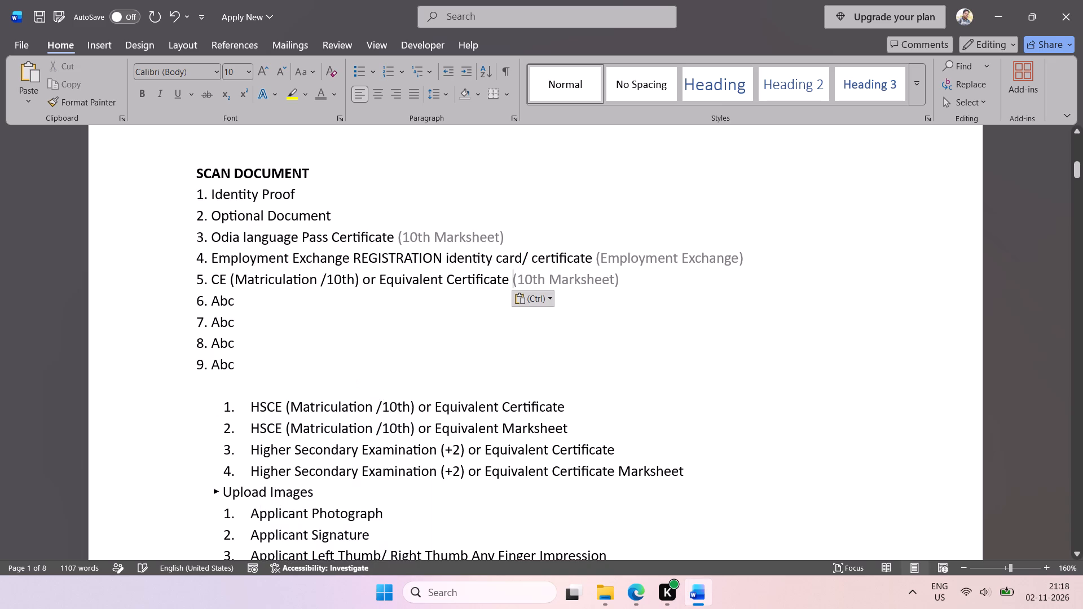
click(212, 284)
text(HS)
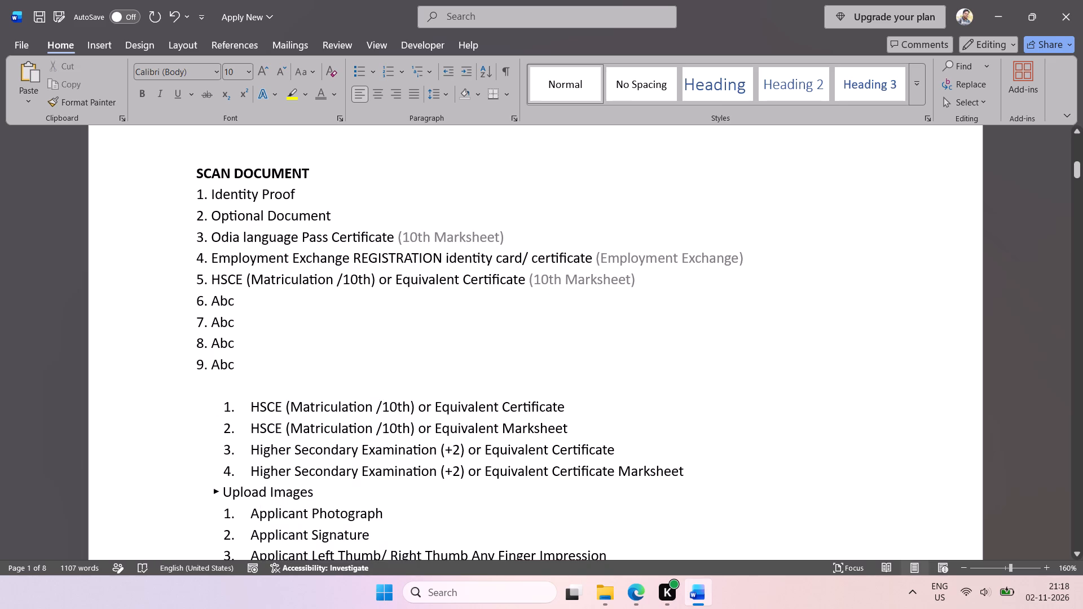
Change the word Marksheet in item 5's grey note to Certificate so it reads "(10th Certificate)".
click(579, 430)
double_click(485, 276)
key(ctrl+c)
double_click(604, 281)
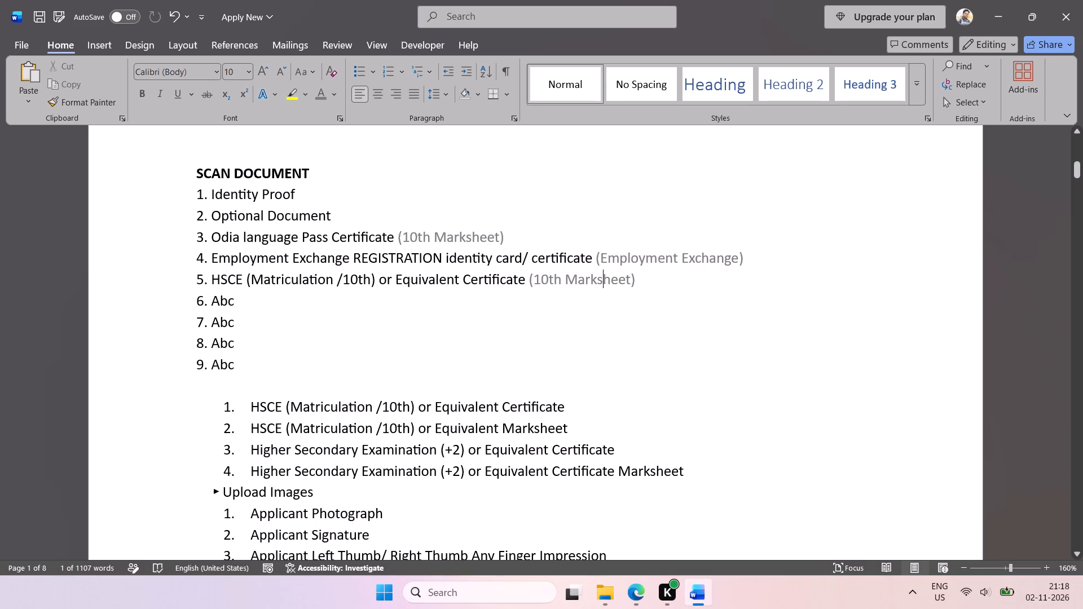
right_click(604, 281)
click(698, 374)
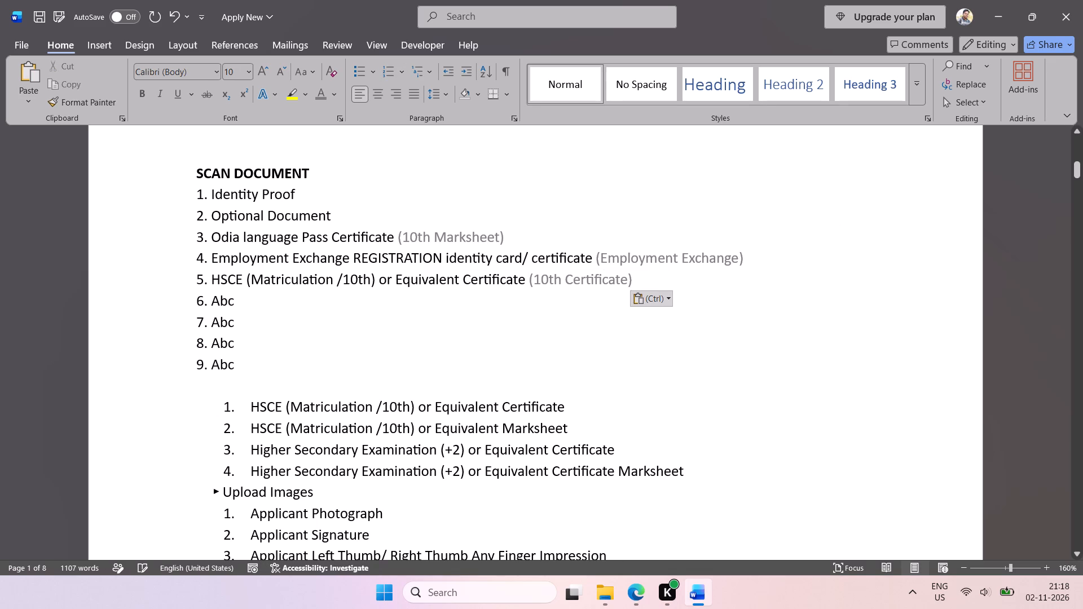
Replace Abc in item 6 with "HSCE (Matriculation /10th) or Equivalent Marksheet" from the indented list as plain text.
drag(583, 405, 508, 408)
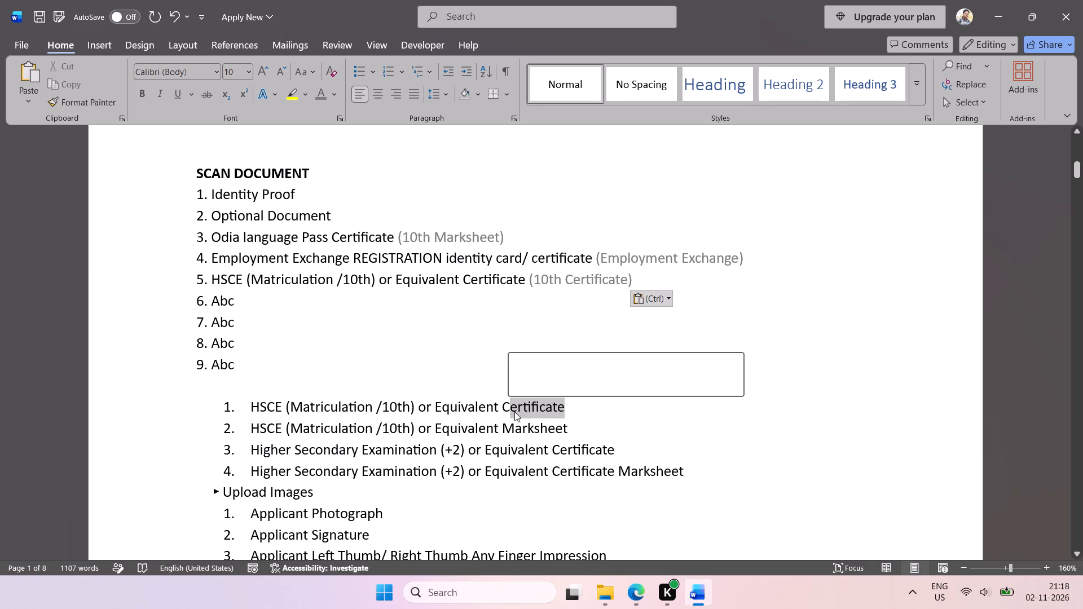
click(515, 452)
drag(578, 430, 283, 431)
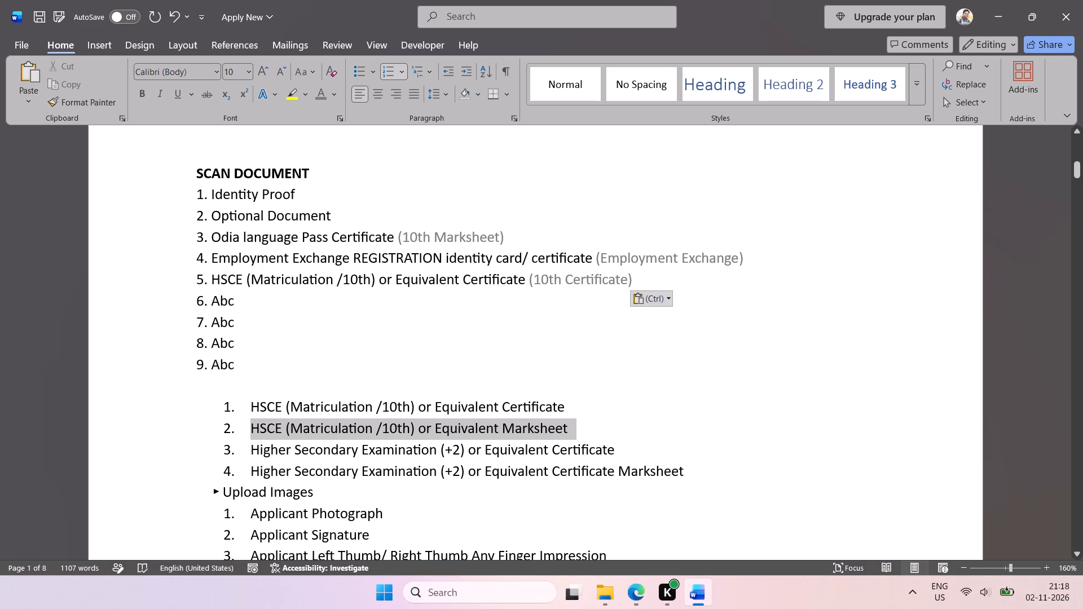
drag(283, 431, 284, 431)
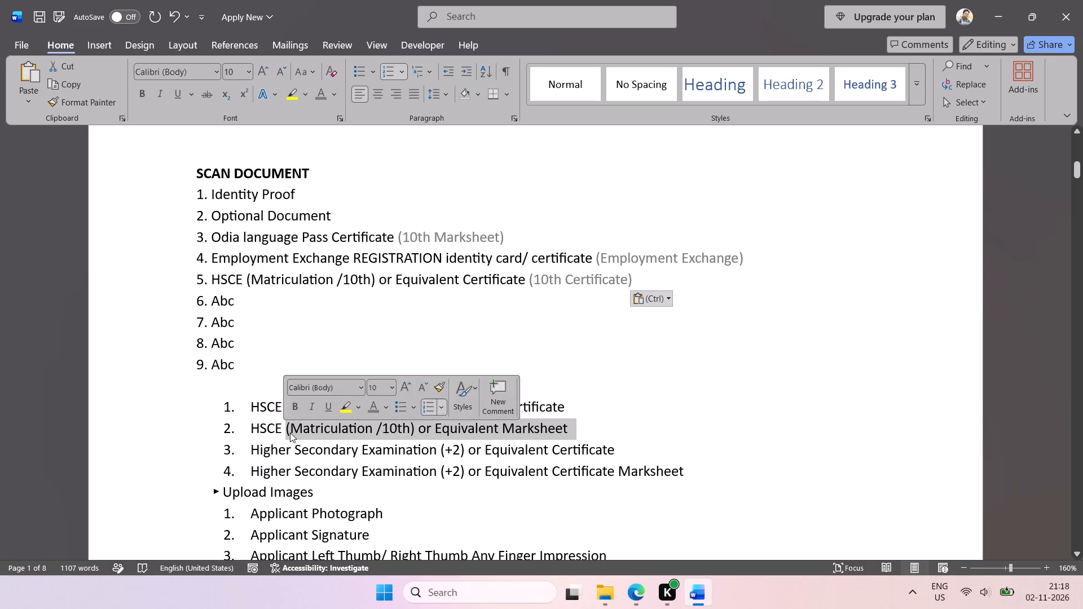
key(ctrl+c)
click(222, 304)
double_click(223, 299)
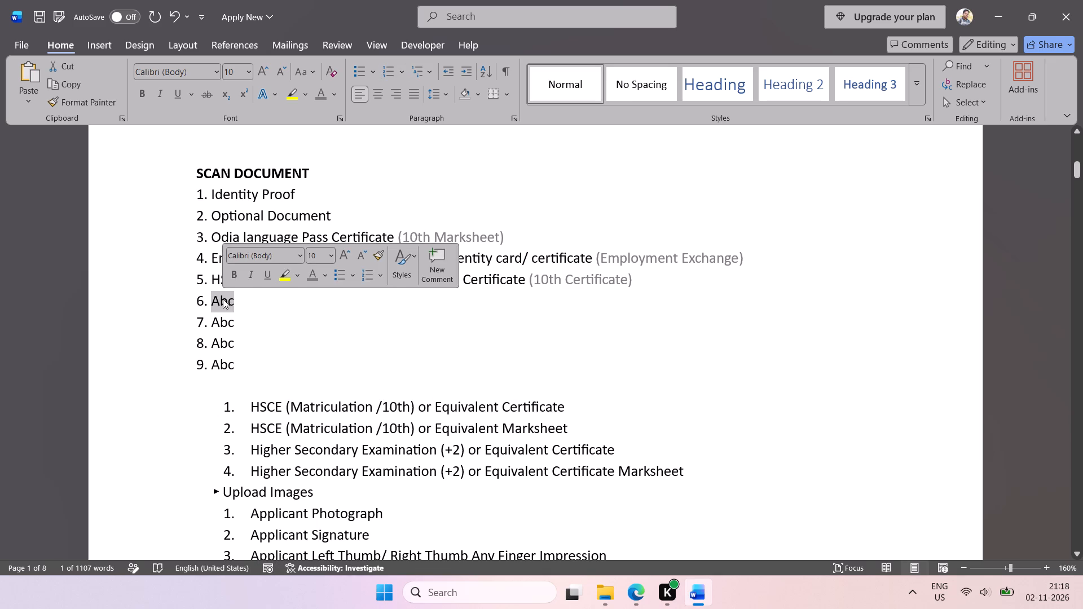
key(ctrl+v)
key(ctrl+z)
right_click(226, 303)
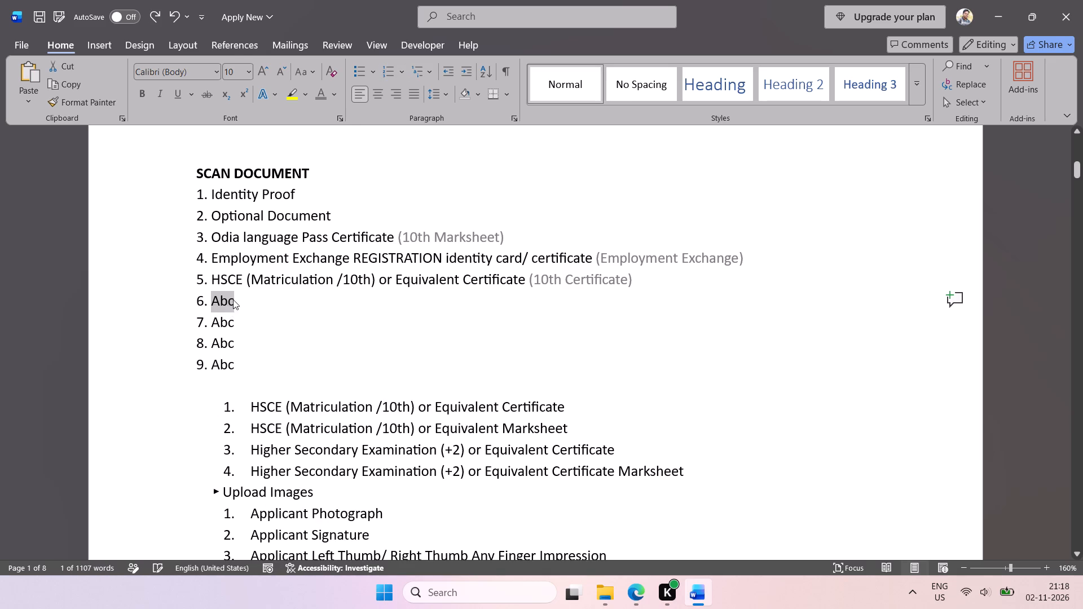
click(316, 125)
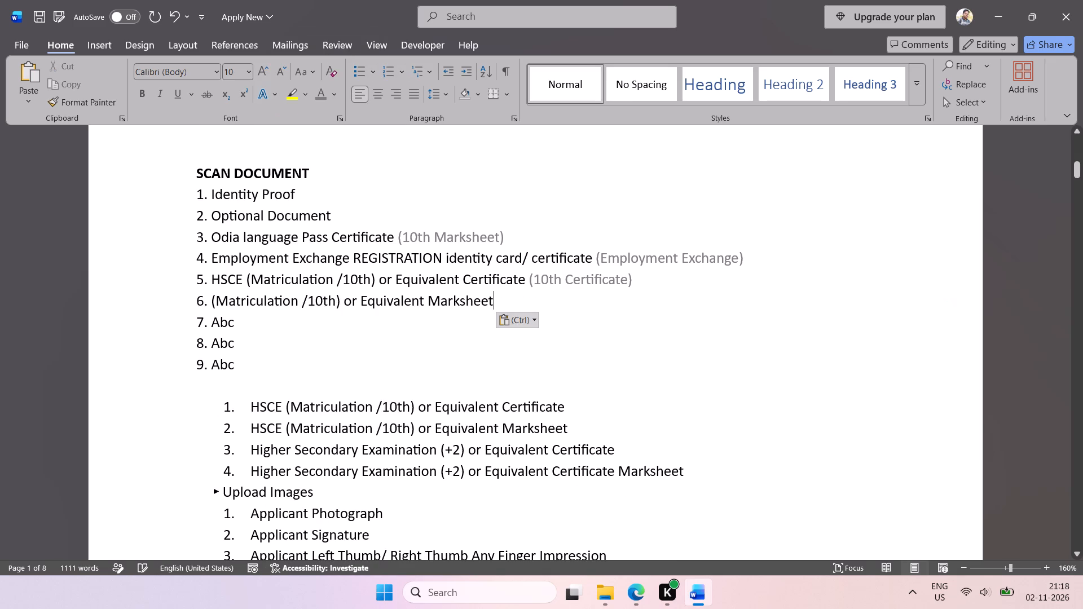
drag(247, 280, 213, 284)
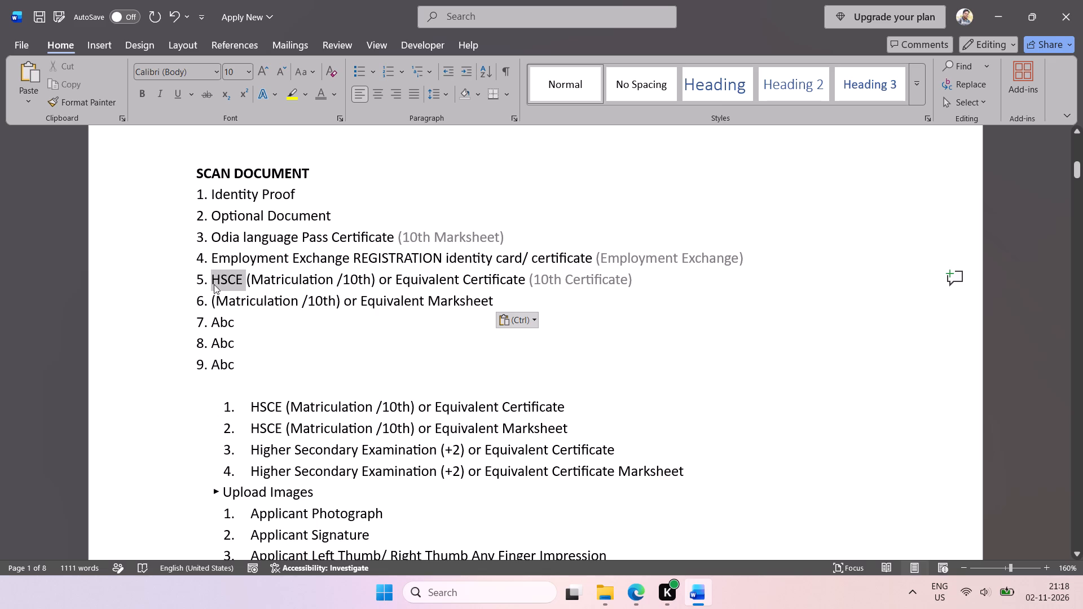
key(ctrl+c)
click(210, 301)
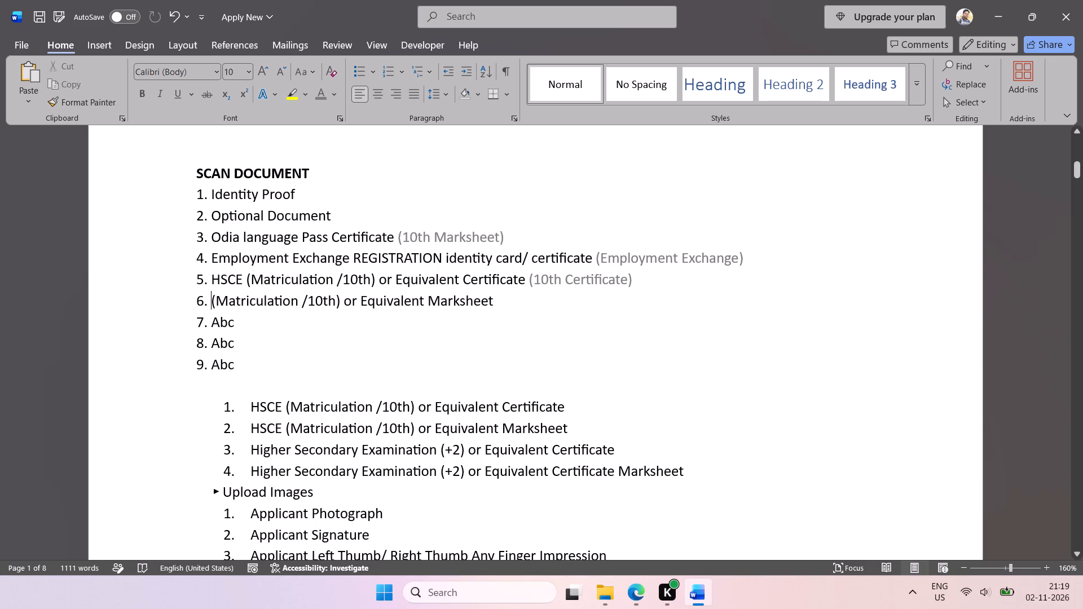
key(ctrl+v)
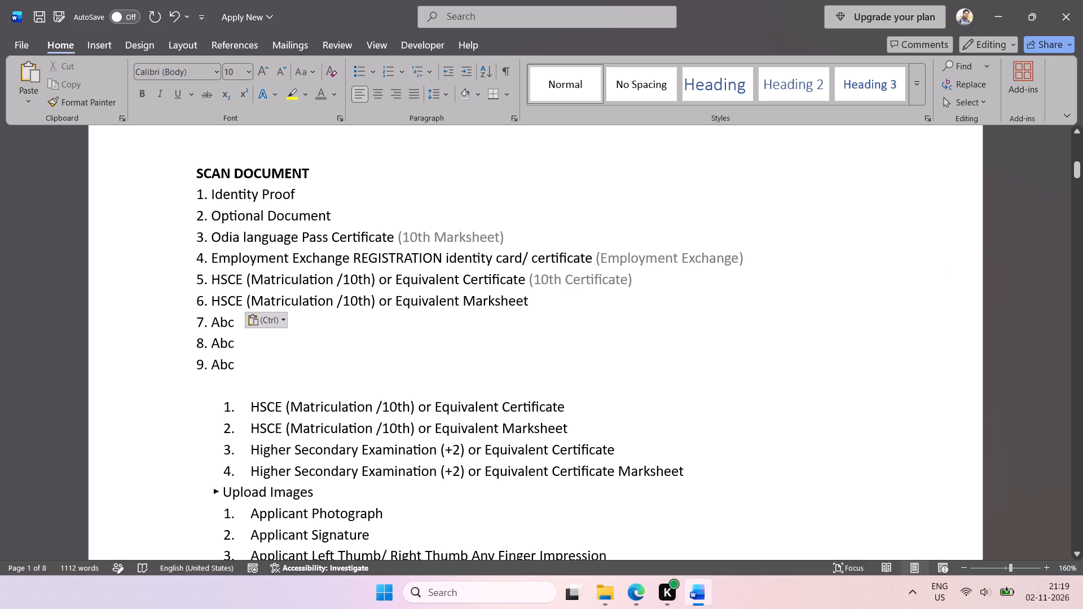
Copy the grey "(10th Marksheet)" note from item 3 to the end of item 6.
drag(517, 233, 398, 239)
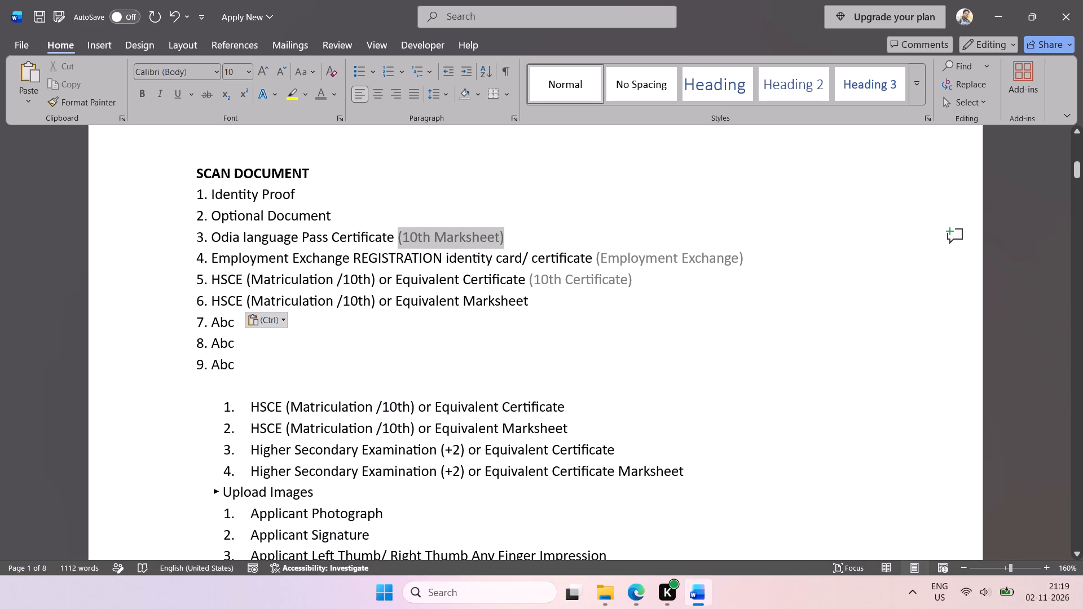
drag(398, 239, 399, 239)
key(ctrl+c)
click(568, 299)
key(space)
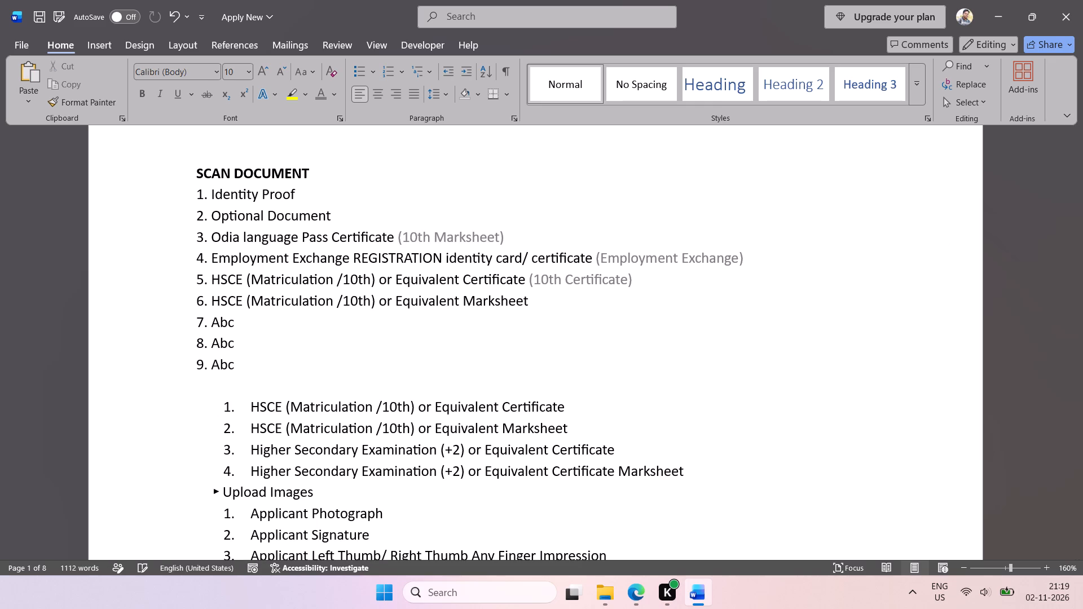
key(ctrl+v)
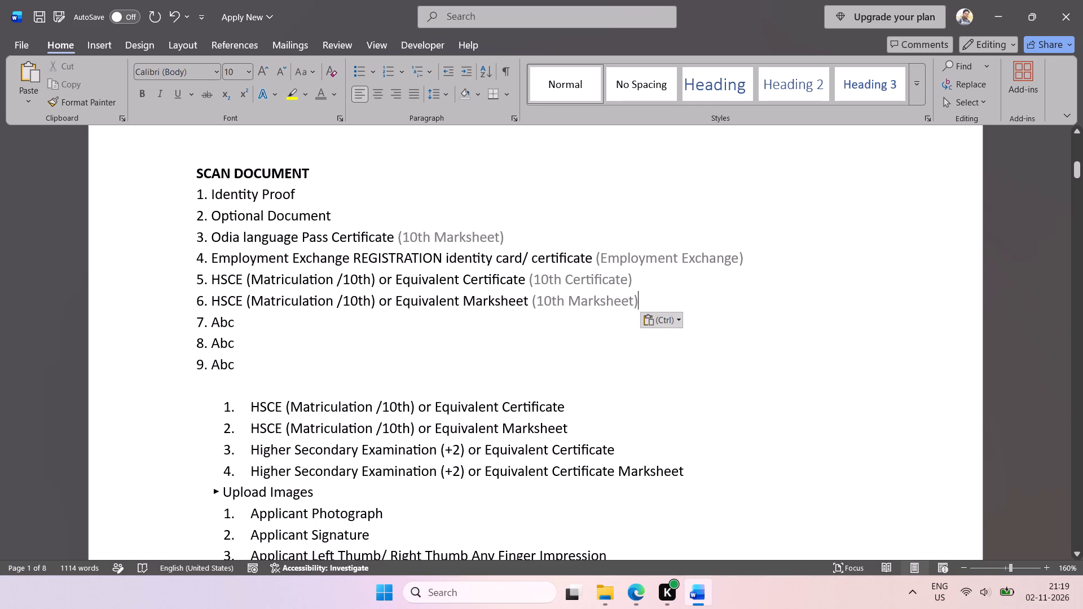
Delete the two HSCE (Matriculation /10th) lines from the indented list below the SCAN DOCUMENT items.
drag(567, 424, 238, 404)
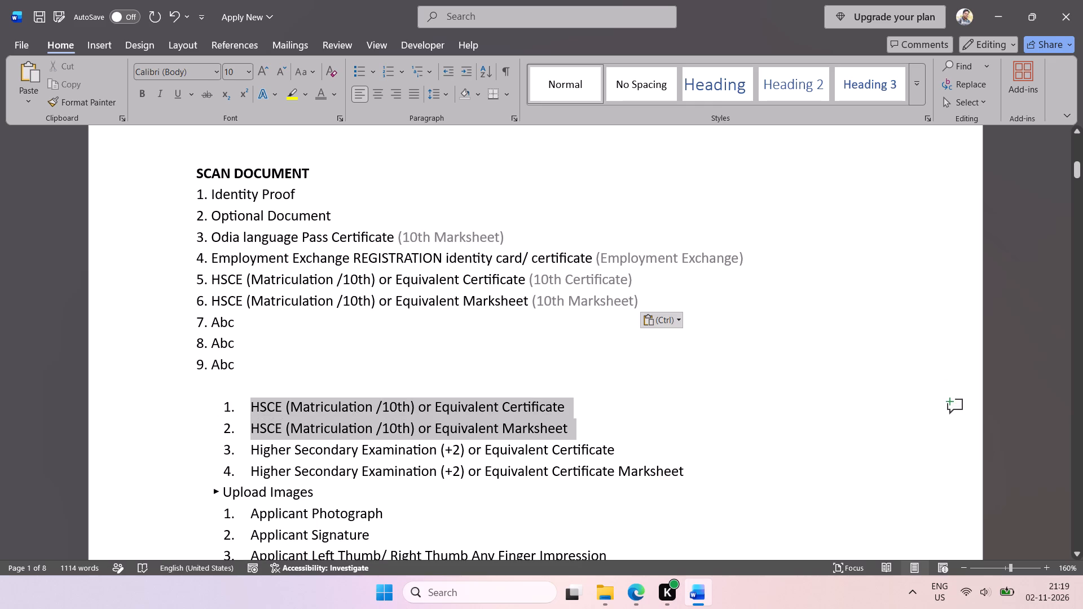
drag(238, 404, 236, 407)
key(BackSpace)
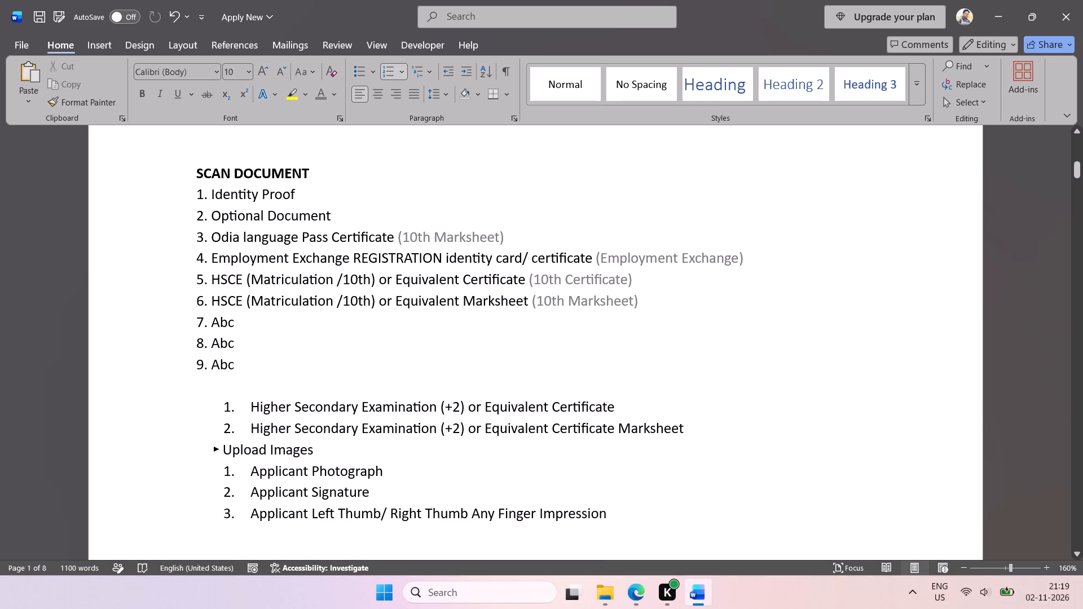
Remove the numbering and indentation from the two Higher Secondary Examination (+2) lines below the SCAN DOCUMENT items.
click(623, 404)
click(249, 406)
key(BackSpace)
key(BackSpace)
click(247, 428)
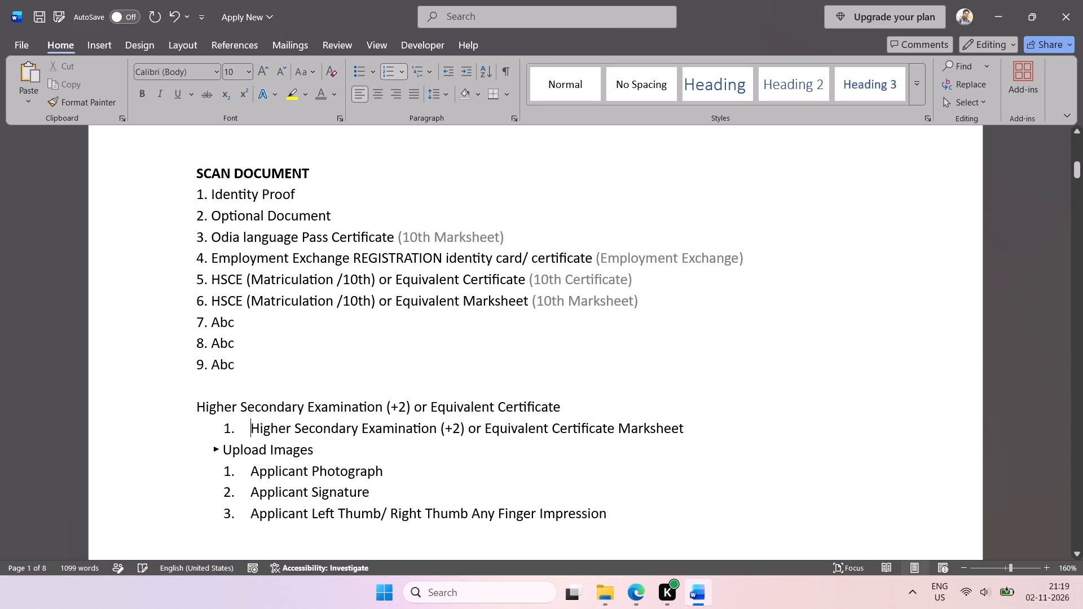
key(BackSpace)
key(BackSpace)
Replace Abc in item 7 with "Higher Secondary Examination (+2) or Equivalent Certificate" copied from below as plain text.
drag(593, 398, 239, 407)
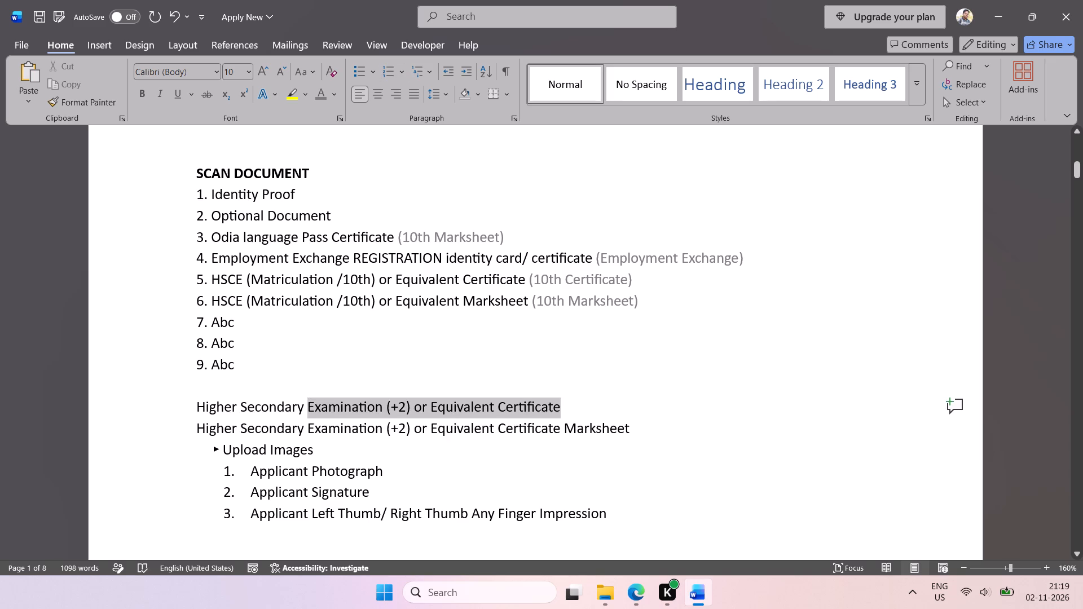
drag(239, 407, 231, 408)
key(ctrl+c)
double_click(220, 323)
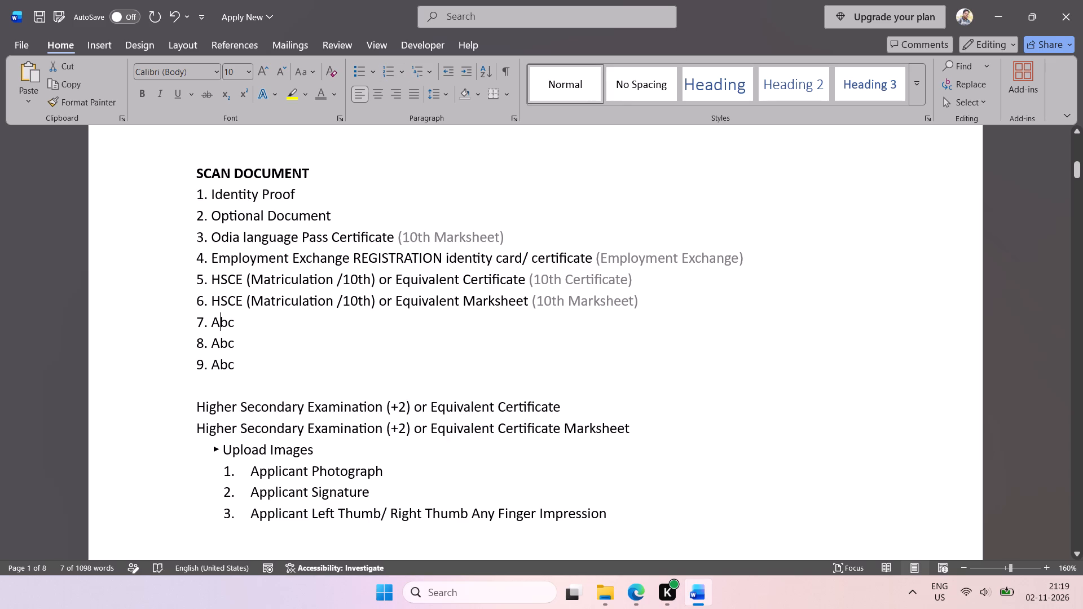
right_click(220, 323)
click(315, 143)
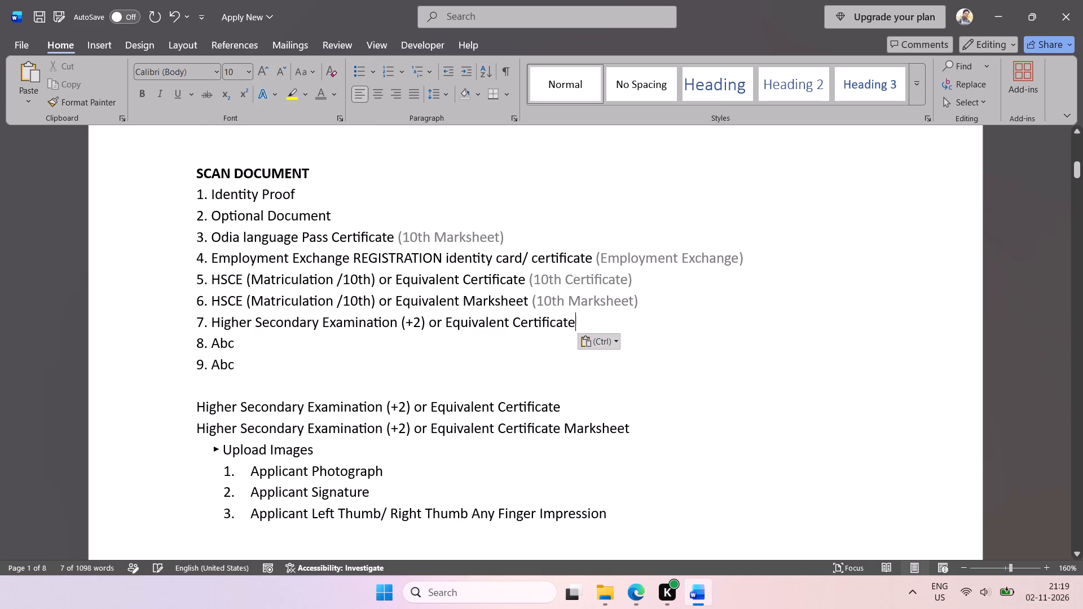
Replace Abc in item 8 with "Higher Secondary Examination (+2) or Equivalent Certificate Marksheet" copied from below as plain text.
drag(641, 431, 239, 431)
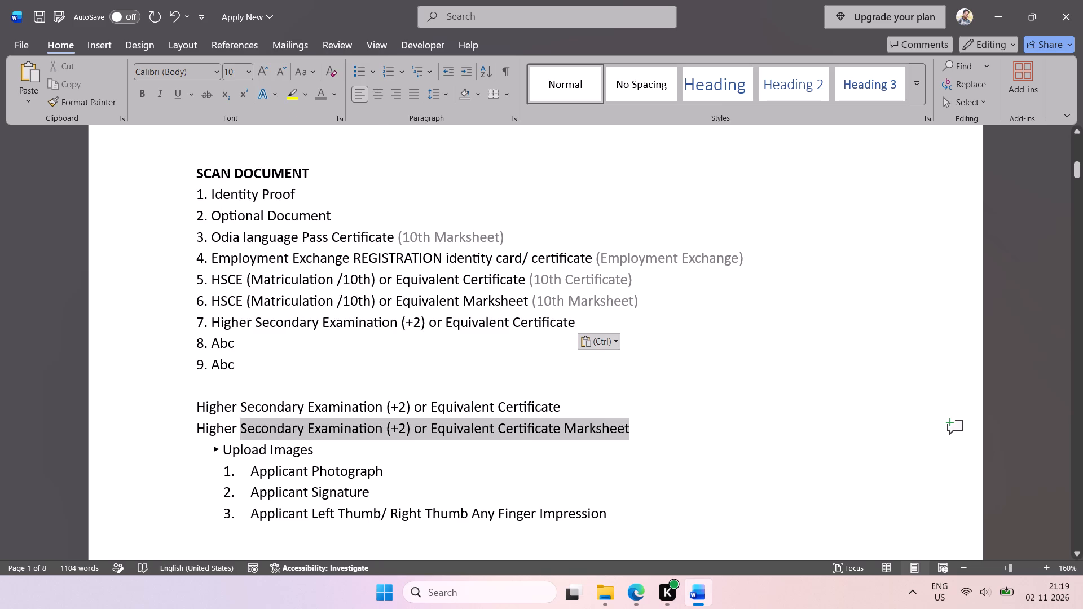
drag(239, 431, 190, 429)
key(ctrl+c)
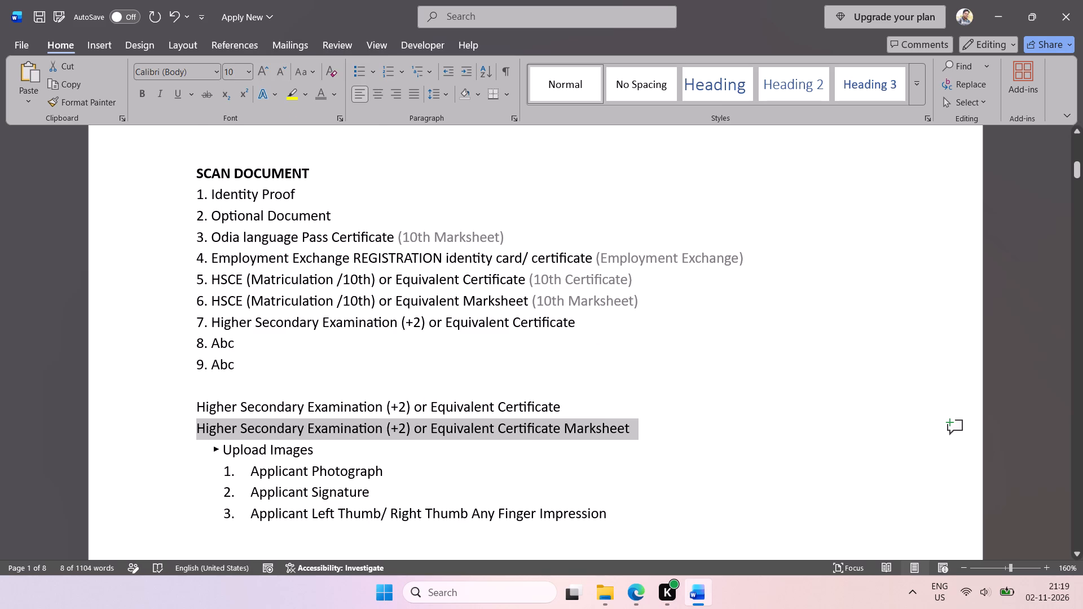
double_click(221, 344)
right_click(221, 344)
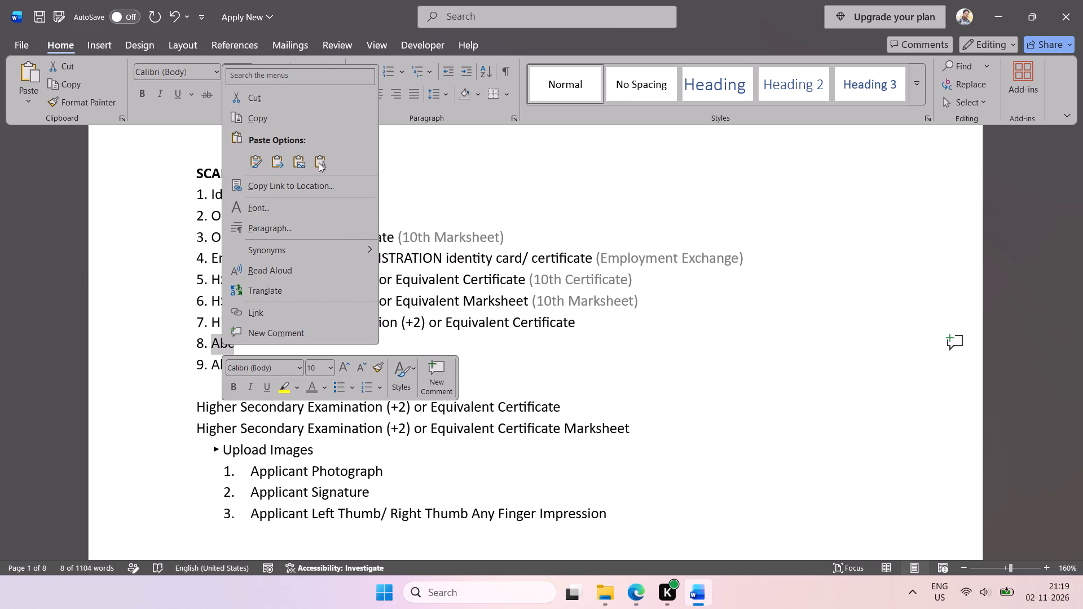
click(318, 161)
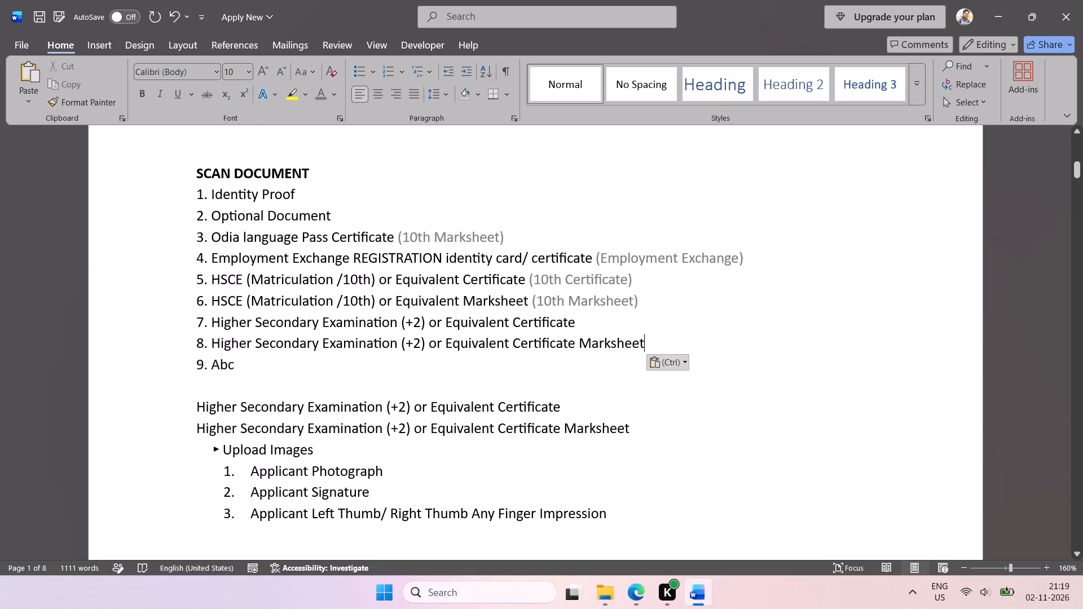
Copy the grey note "(10th Certificate)" from item 5 to the end of item 7, separated by a space.
drag(642, 280, 529, 284)
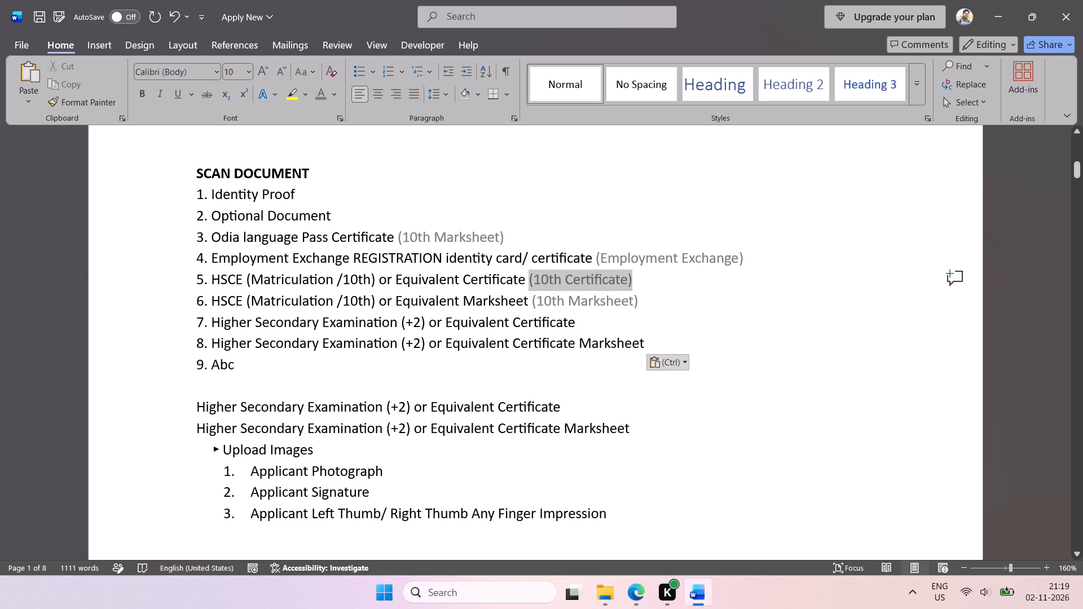
drag(529, 284, 529, 283)
key(ctrl+c)
click(588, 319)
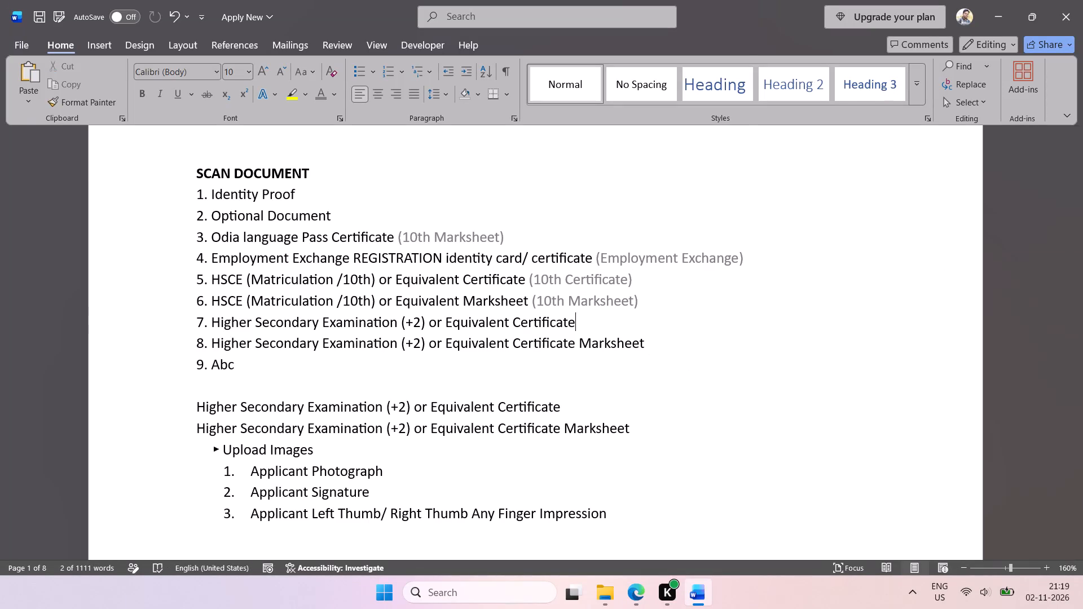
key(space)
right_click(591, 323)
click(568, 318)
click(589, 324)
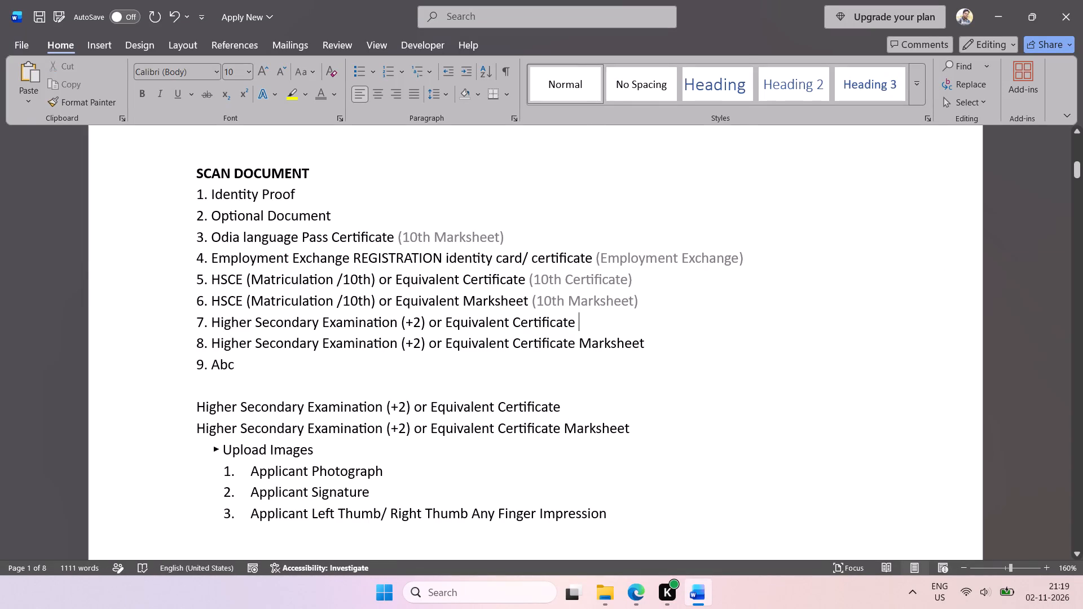
key(ctrl+v)
Copy the grey note "(10th Marksheet)" from item 6 to the end of item 8, separated by a space.
drag(645, 295, 636, 298)
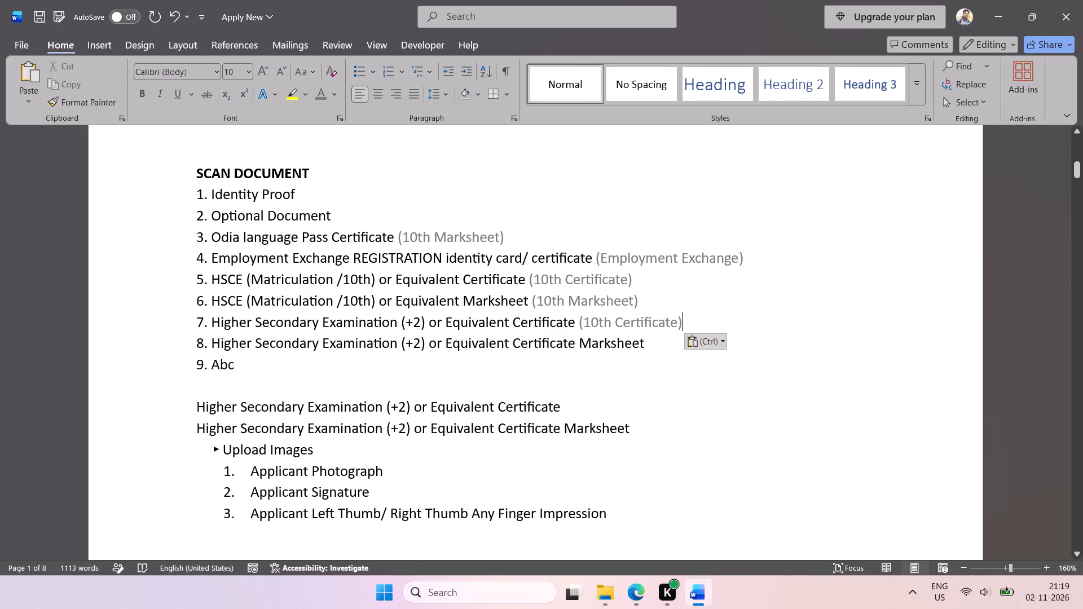
drag(636, 298, 534, 301)
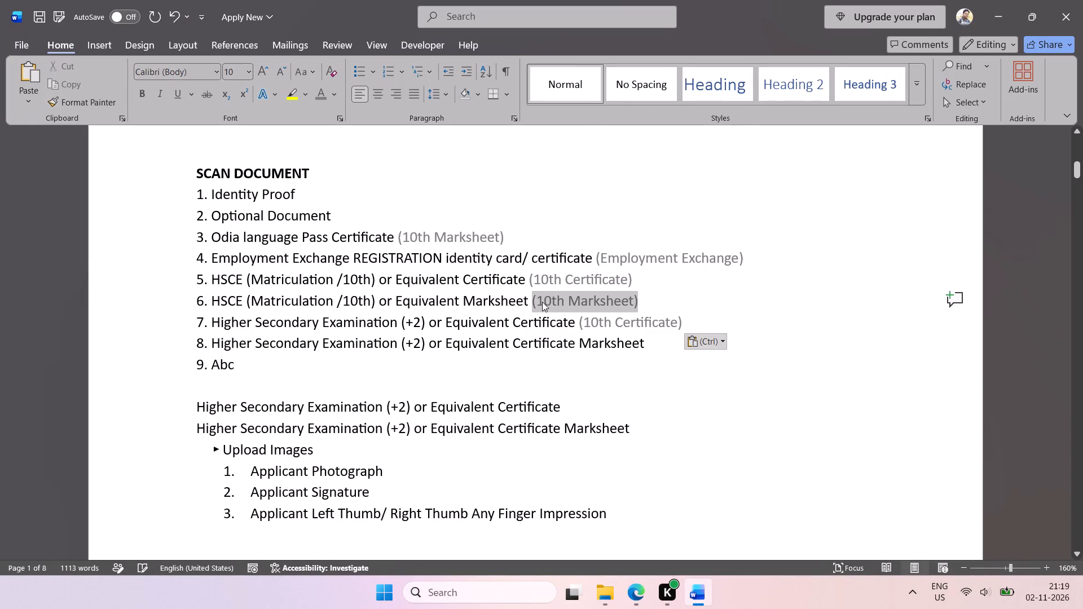
key(ctrl+c)
click(658, 339)
key(space)
key(ctrl+v)
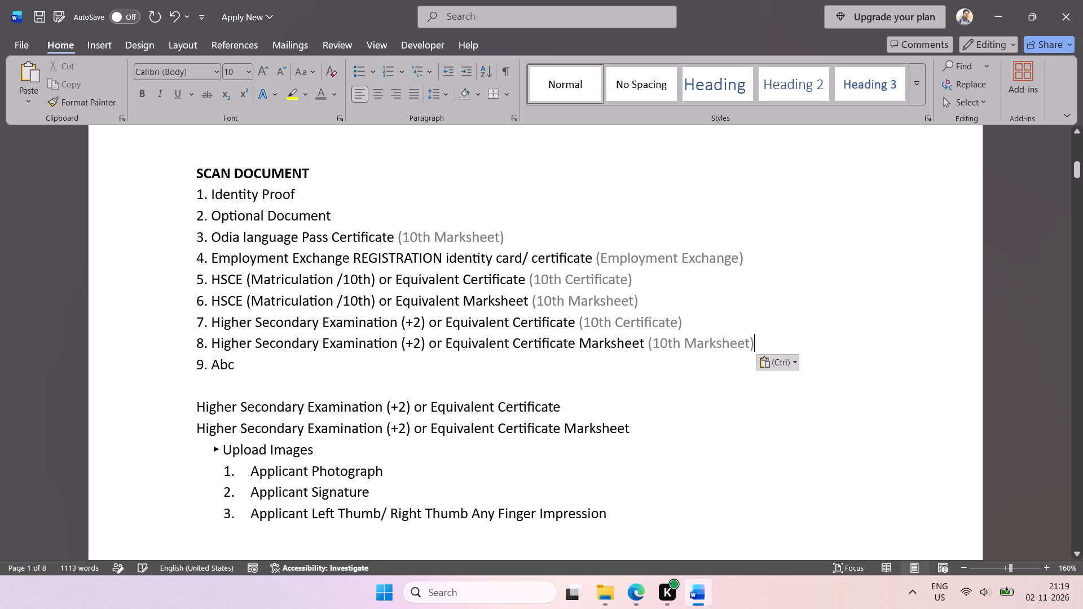
Change 10th to 12th in the grey notes after items 8 and 7.
click(664, 346)
key(BackSpace)
key(2)
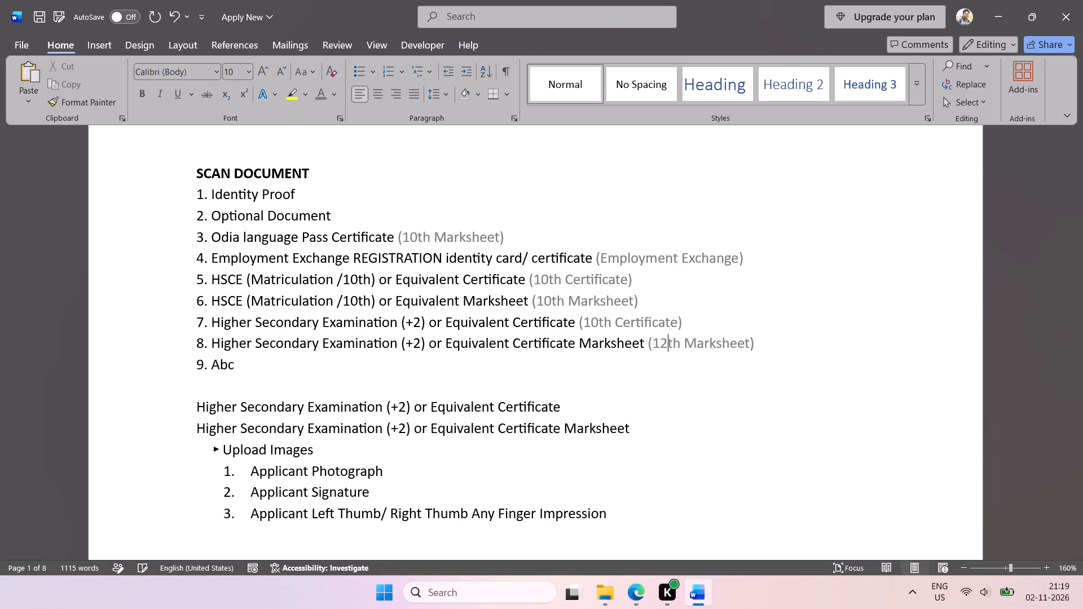
click(596, 323)
key(BackSpace)
key(2)
Delete item 9 and the two leftover Higher Secondary Examination lines, leave two blank lines above Upload Images, and save the document.
click(566, 405)
drag(637, 430, 178, 371)
key(BackSpace)
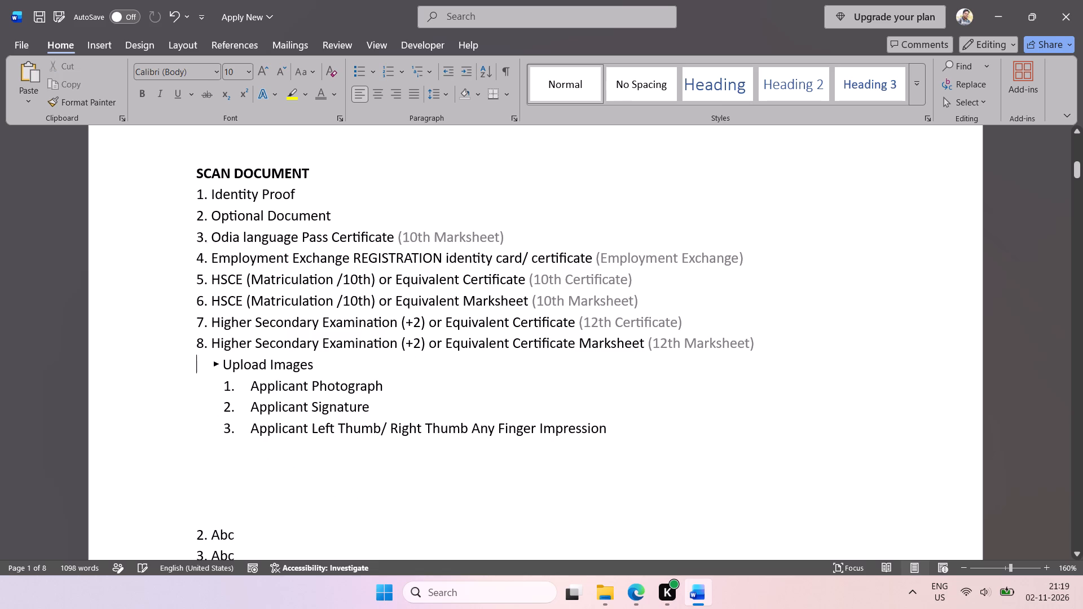
key(Return)
key(Return)
click(367, 375)
key(ctrl+s)
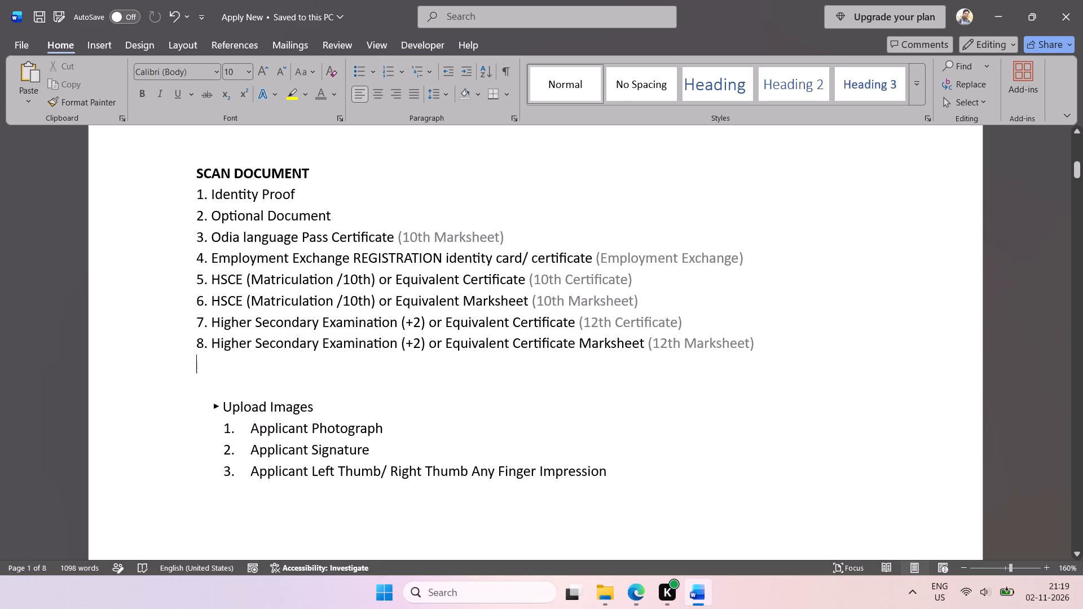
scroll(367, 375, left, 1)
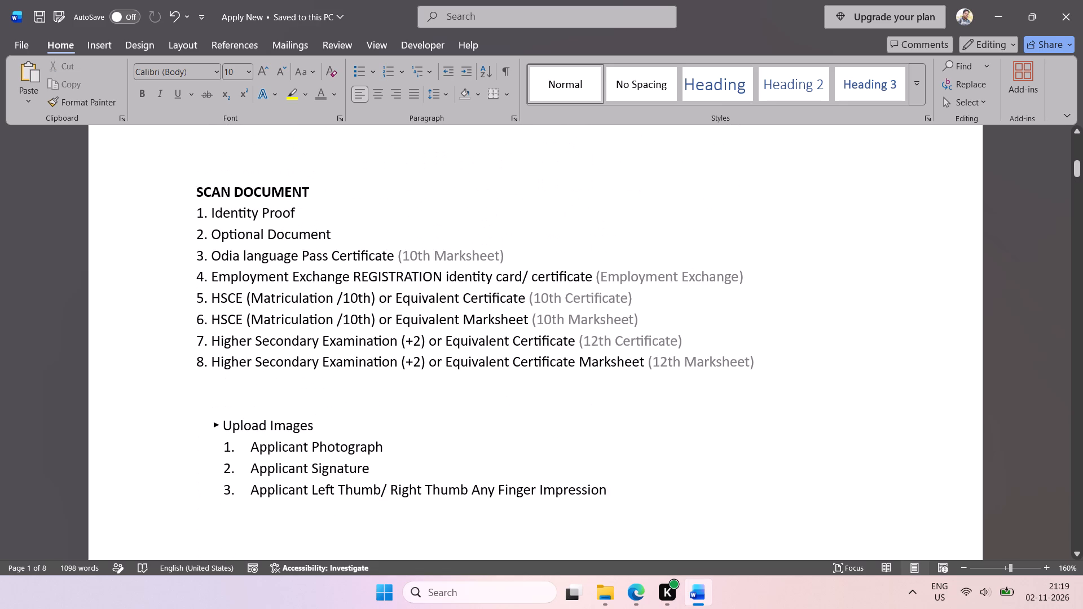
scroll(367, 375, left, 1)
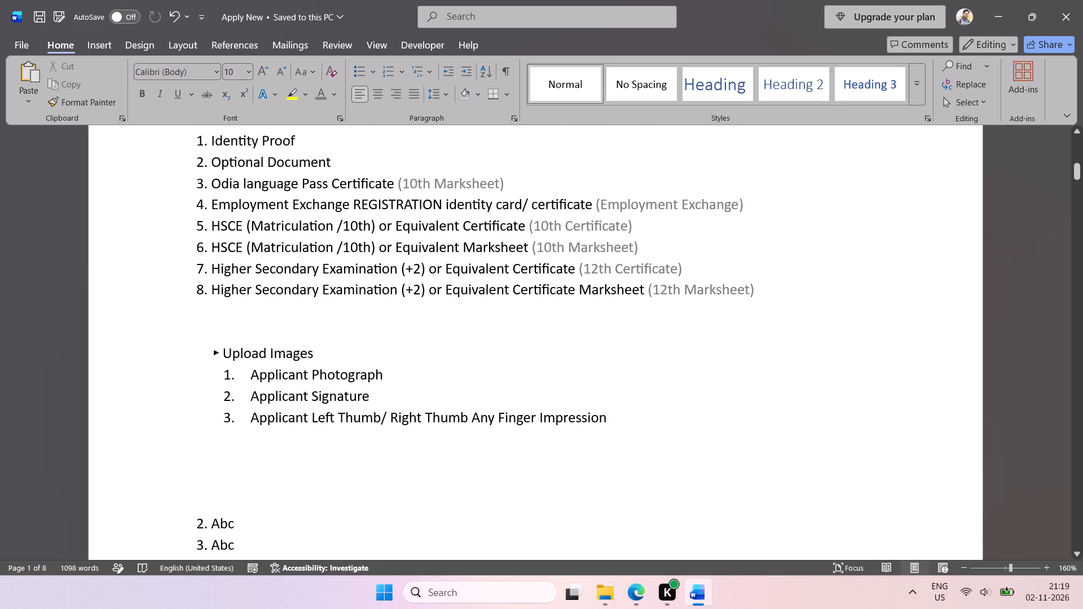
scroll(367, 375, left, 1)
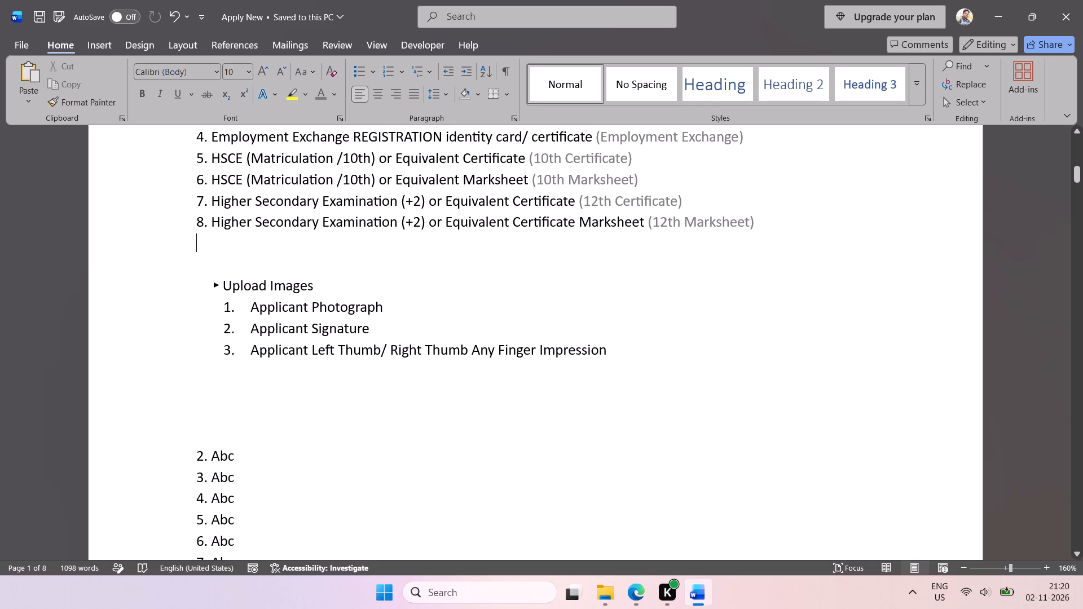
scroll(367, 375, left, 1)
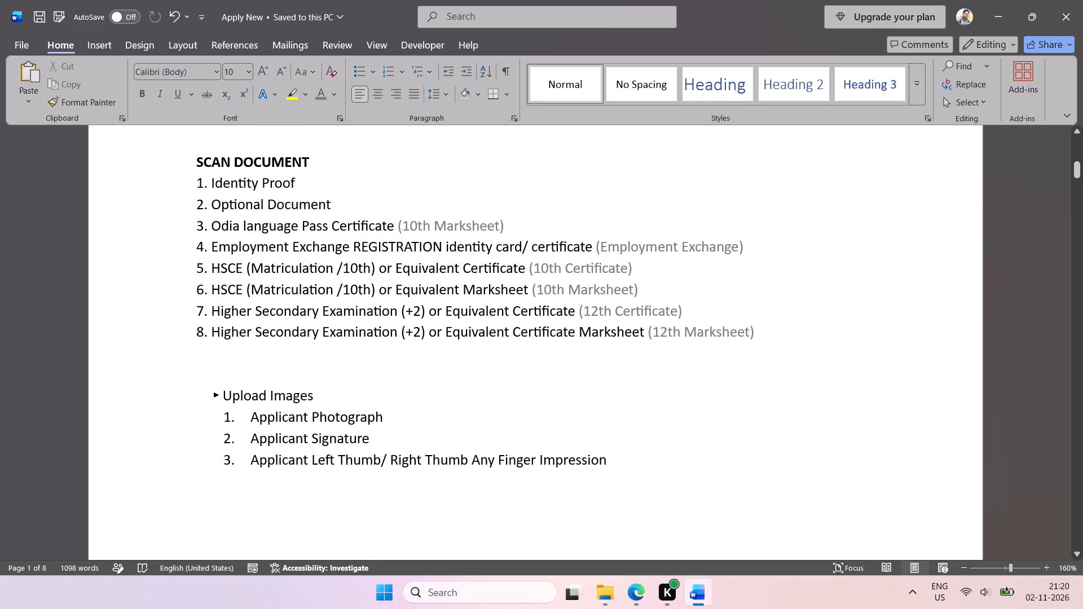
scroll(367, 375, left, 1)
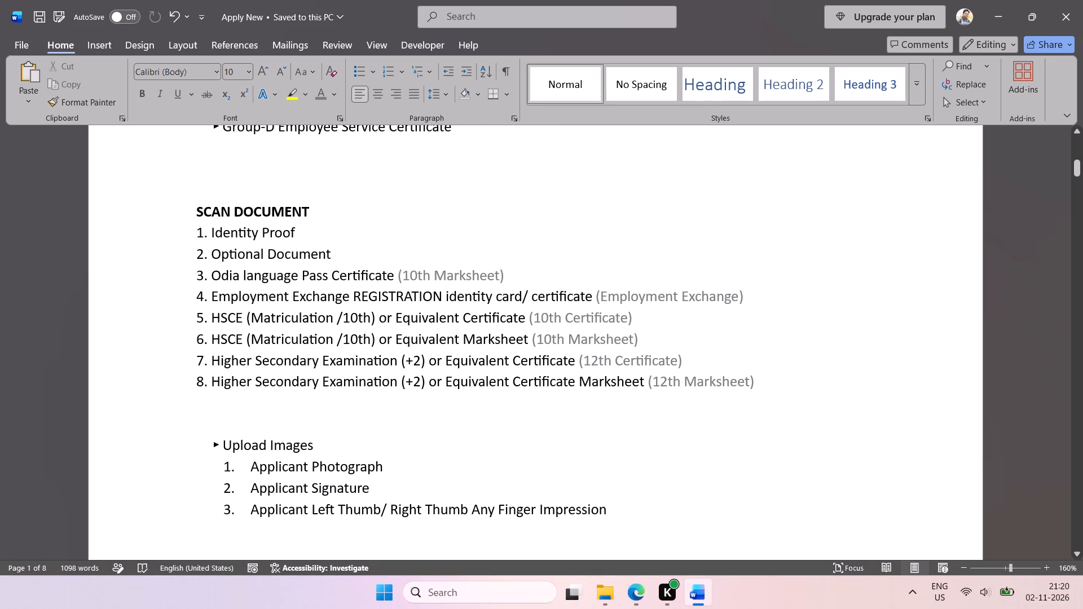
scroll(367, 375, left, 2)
Insert a new line reading DOCUMENT directly below the SCAN DOCUMENT heading.
click(325, 211)
key(Return)
text(DO)
key(BackSpace)
key(BackSpace)
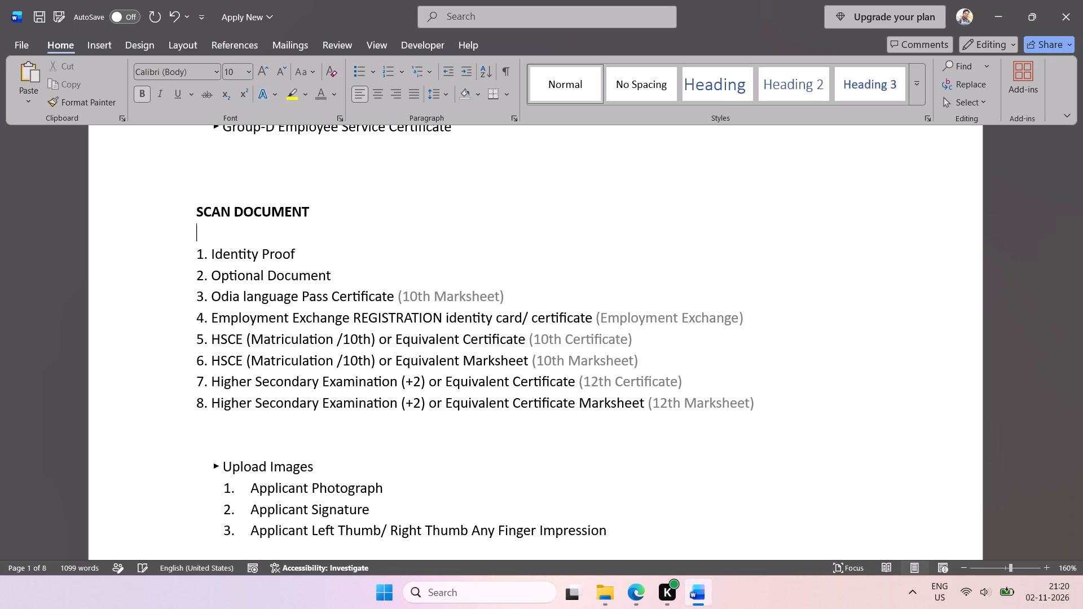
text(DOCUMENT)
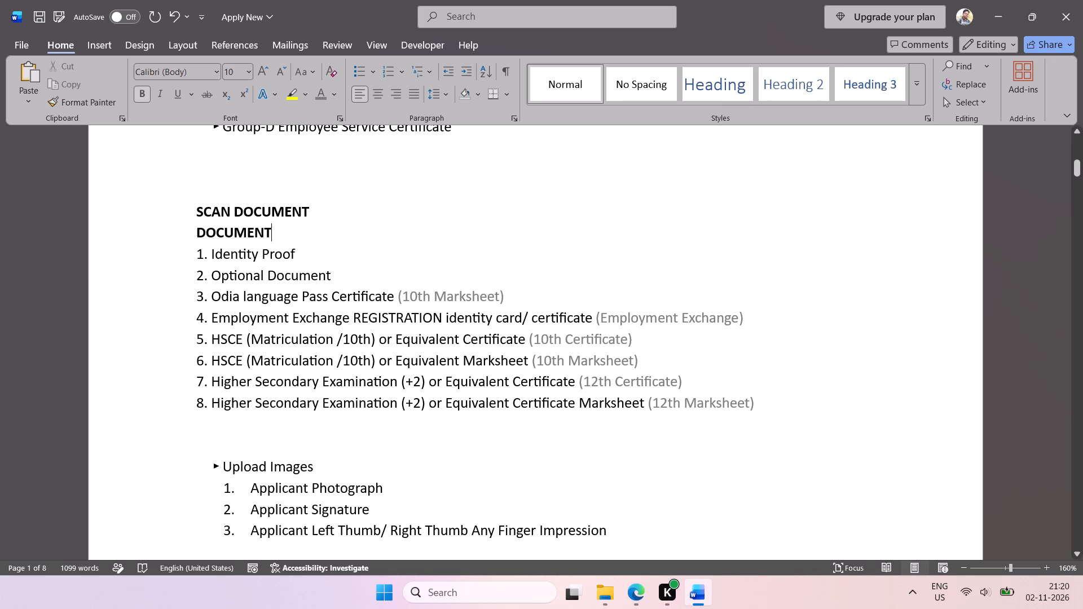
Remove the bold from the new DOCUMENT line and change its capitalization to "Document".
drag(285, 237, 155, 237)
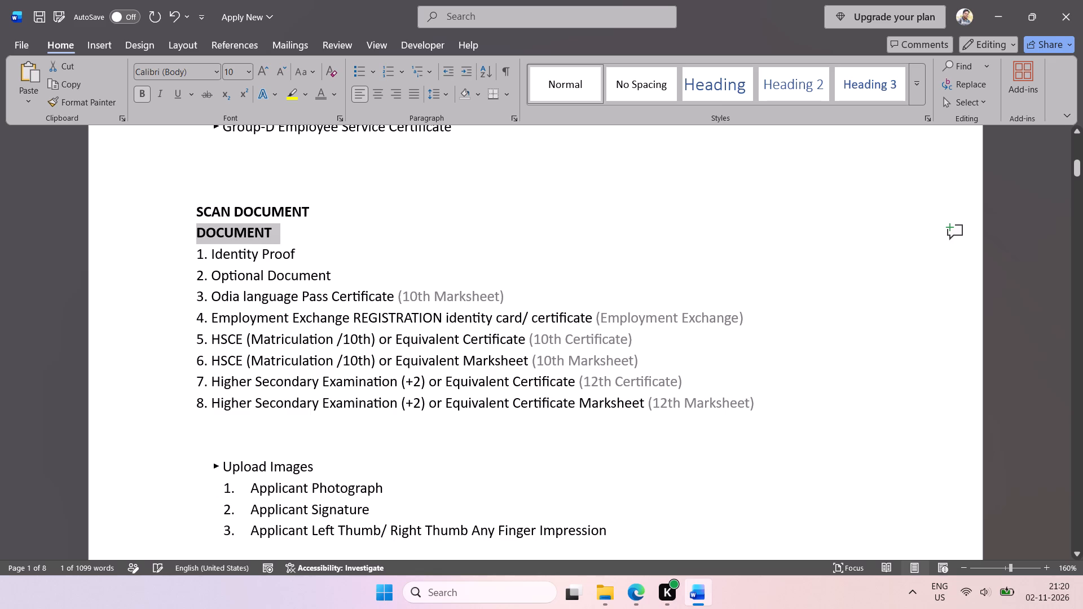
key(ctrl+b)
click(274, 230)
drag(275, 227, 178, 233)
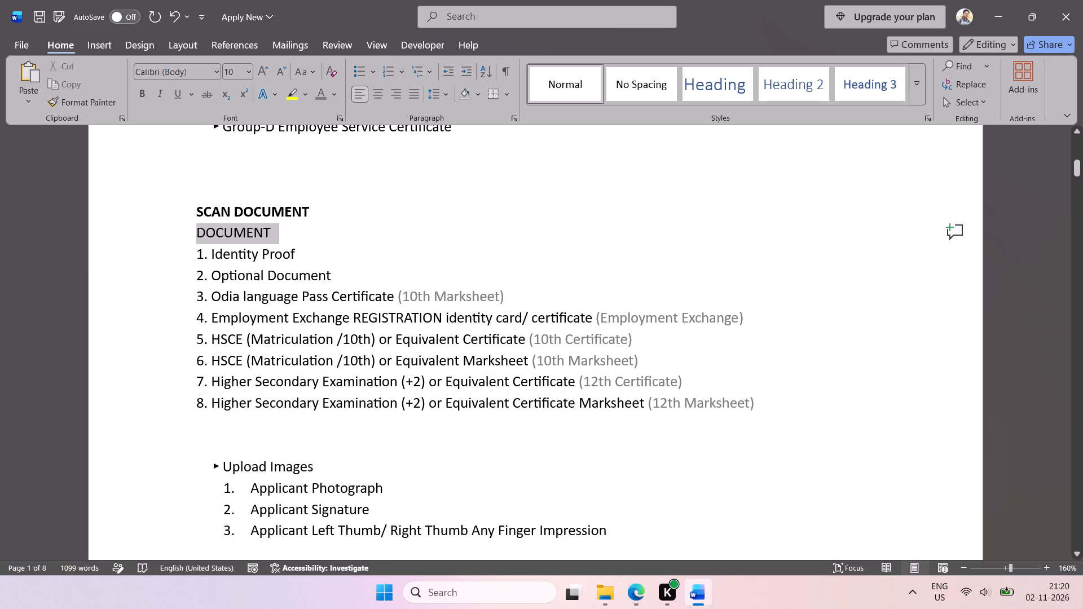
drag(178, 233, 174, 234)
key(shift+F3)
key(shift+F3)
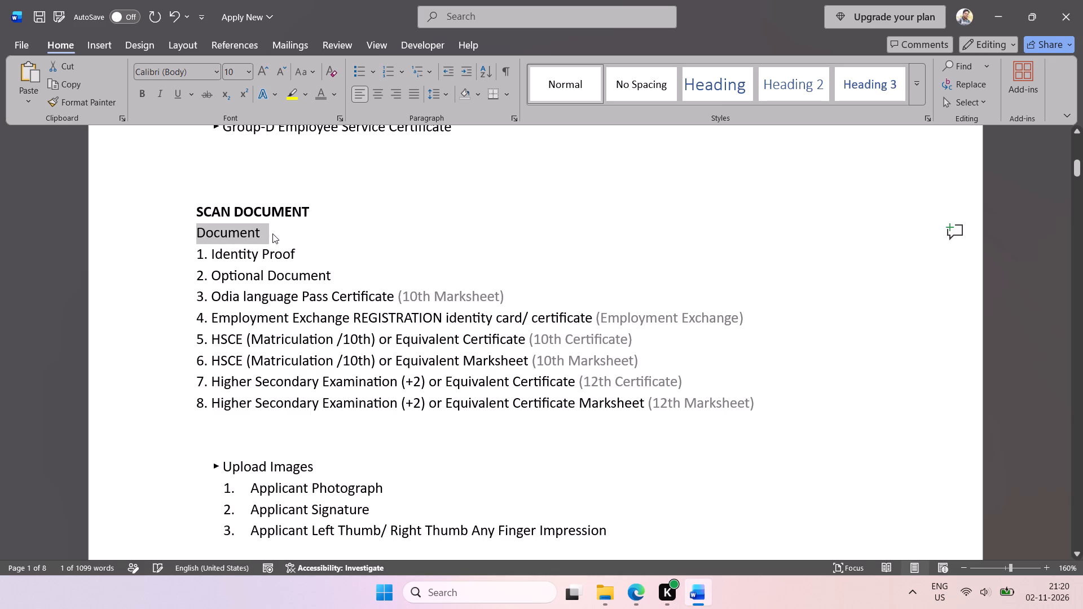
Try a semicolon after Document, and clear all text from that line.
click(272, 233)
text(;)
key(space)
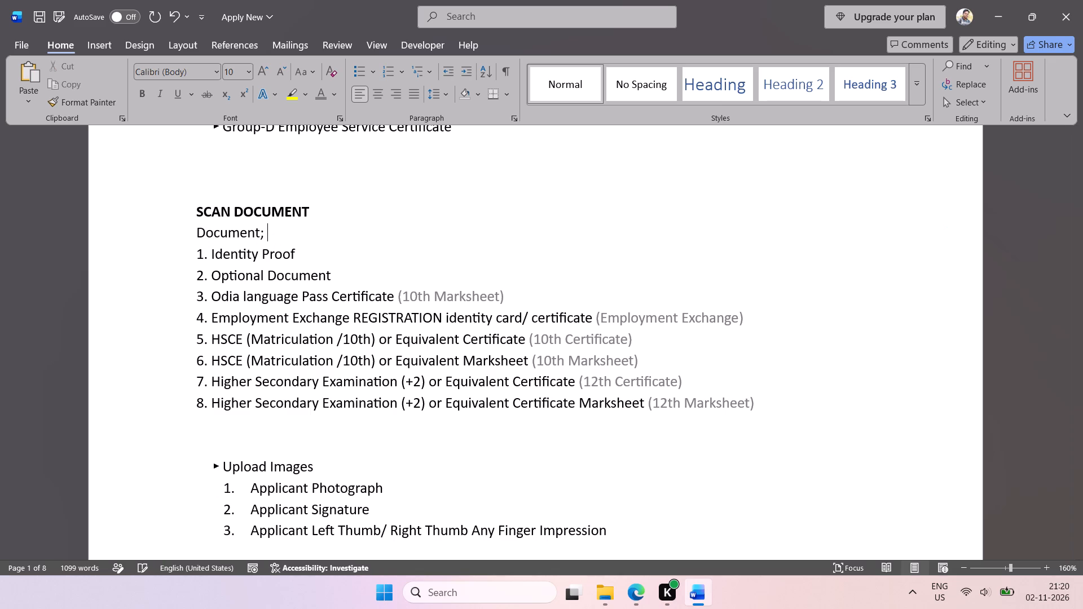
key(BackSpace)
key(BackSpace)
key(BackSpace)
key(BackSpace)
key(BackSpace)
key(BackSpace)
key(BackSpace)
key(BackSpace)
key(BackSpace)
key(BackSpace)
Enter "Document PDF" on the empty line below the SCAN DOCUMENT heading.
text(Document)
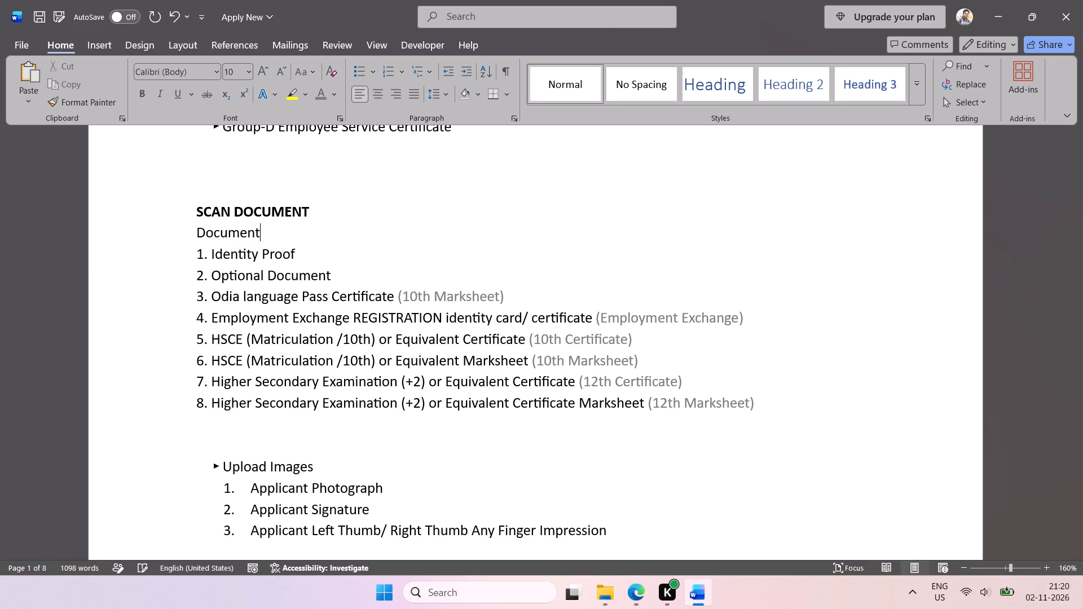
key(space)
text(Lis)
key(BackSpace)
key(BackSpace)
key(BackSpace)
key(BackSpace)
key(space)
text(PDF)
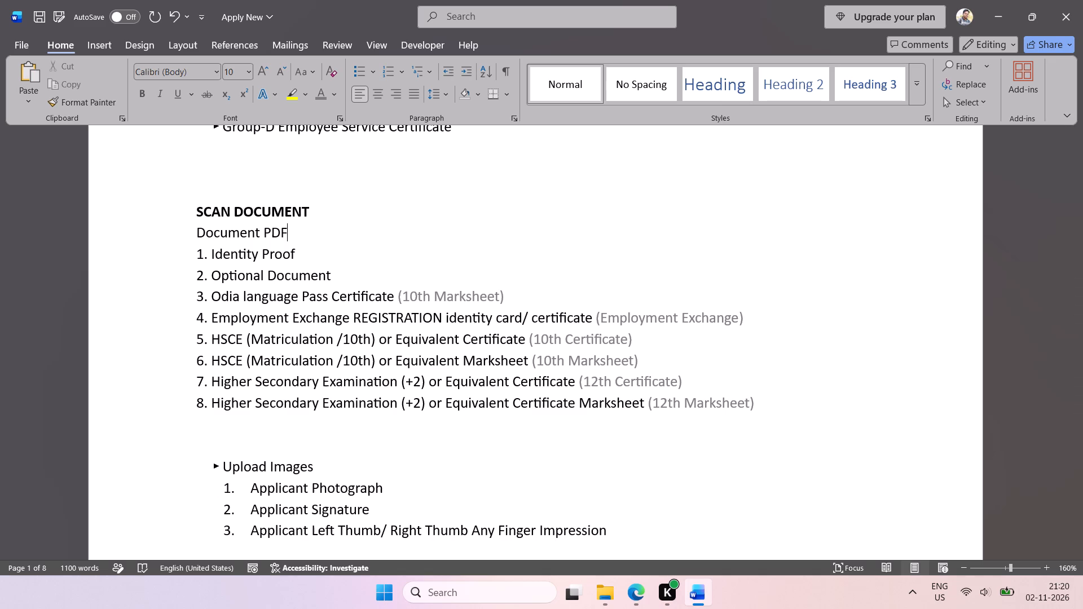
Copy the line "Documents: 100KB to 500KB (Pdf only)" from the file-size requirements onto a new line below Document PDF.
scroll(372, 447, down, 5)
scroll(461, 435, down, 1)
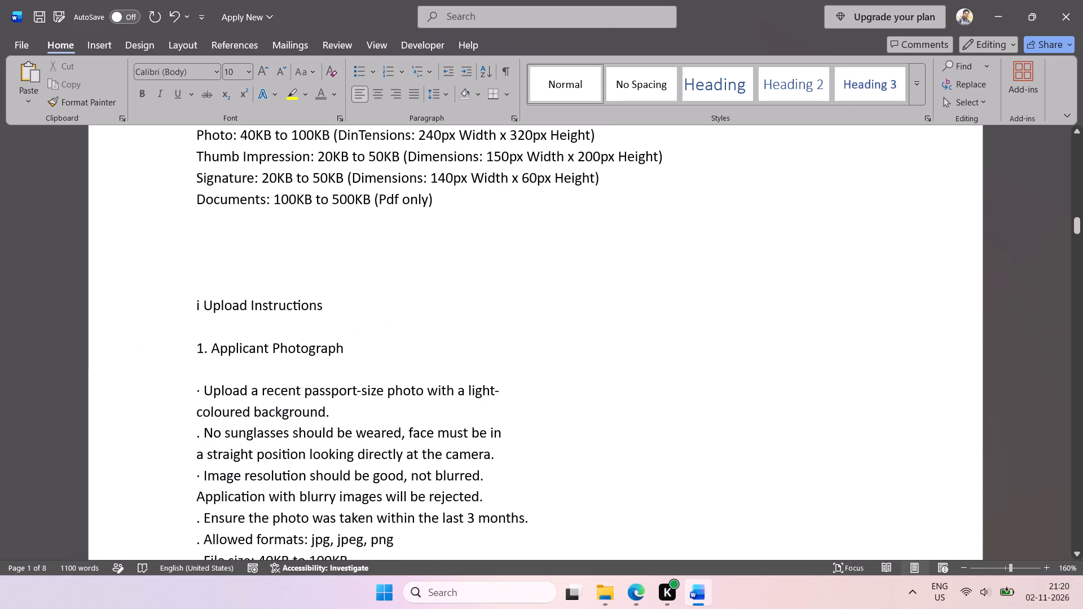
scroll(461, 435, down, 1)
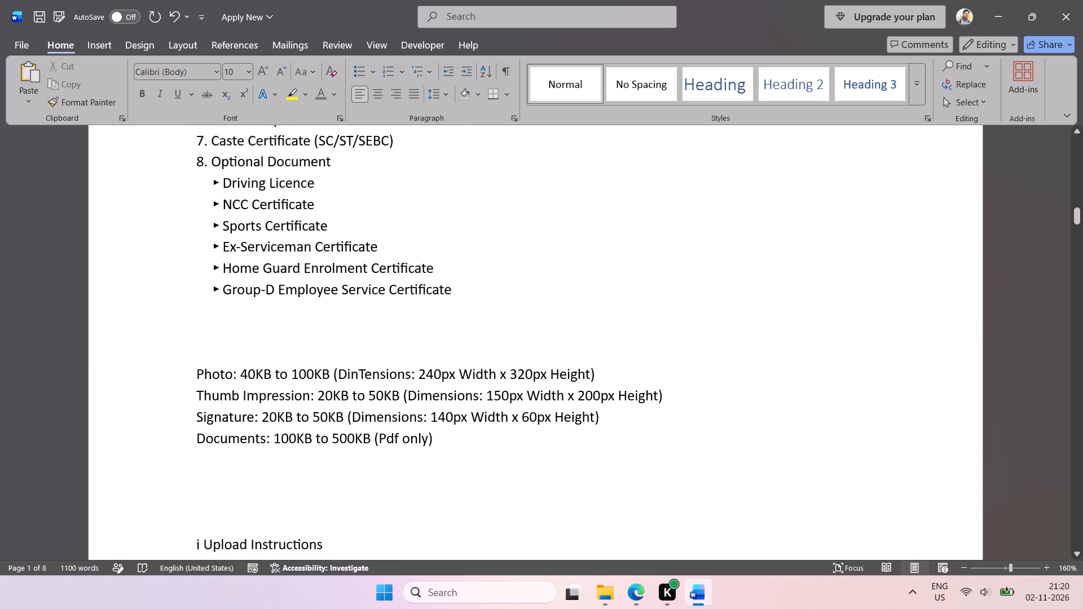
scroll(420, 449, down, 2)
drag(451, 442, 177, 449)
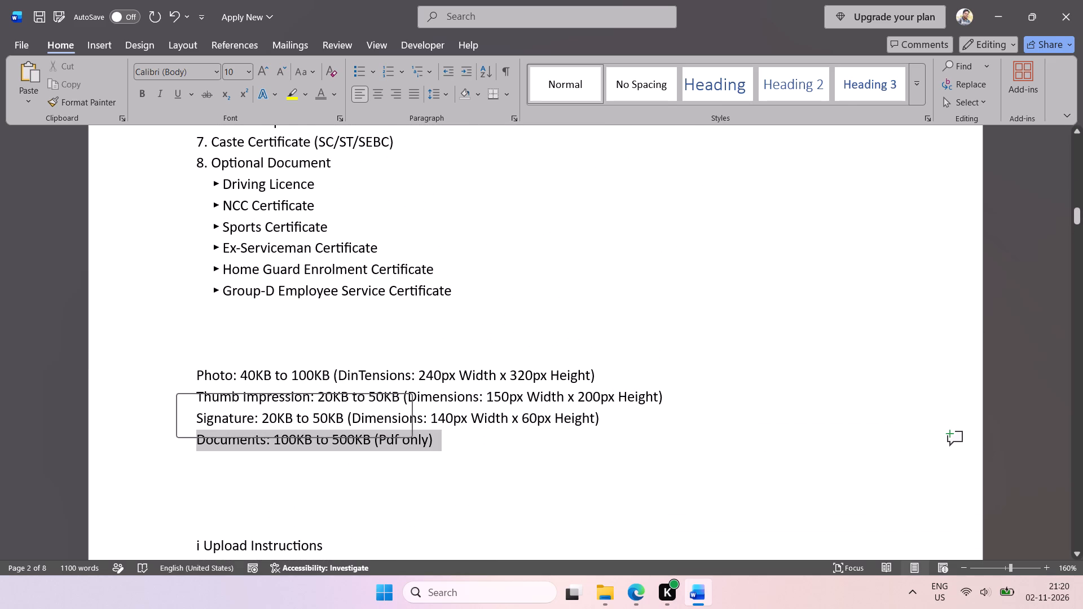
key(ctrl+c)
scroll(406, 283, up, 3)
scroll(350, 298, up, 5)
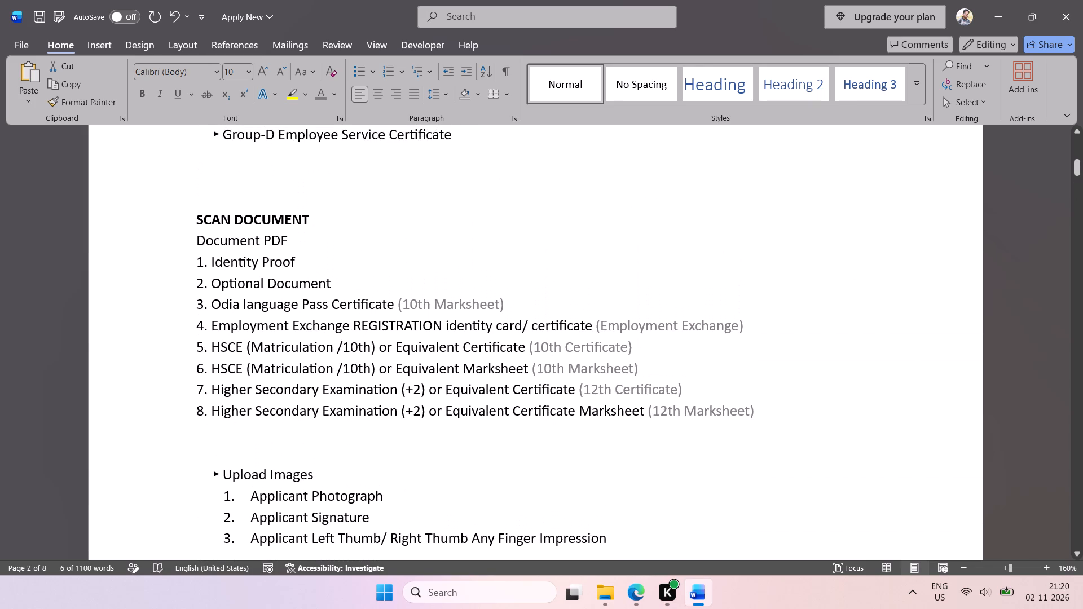
scroll(306, 242, up, 1)
click(313, 242)
key(Return)
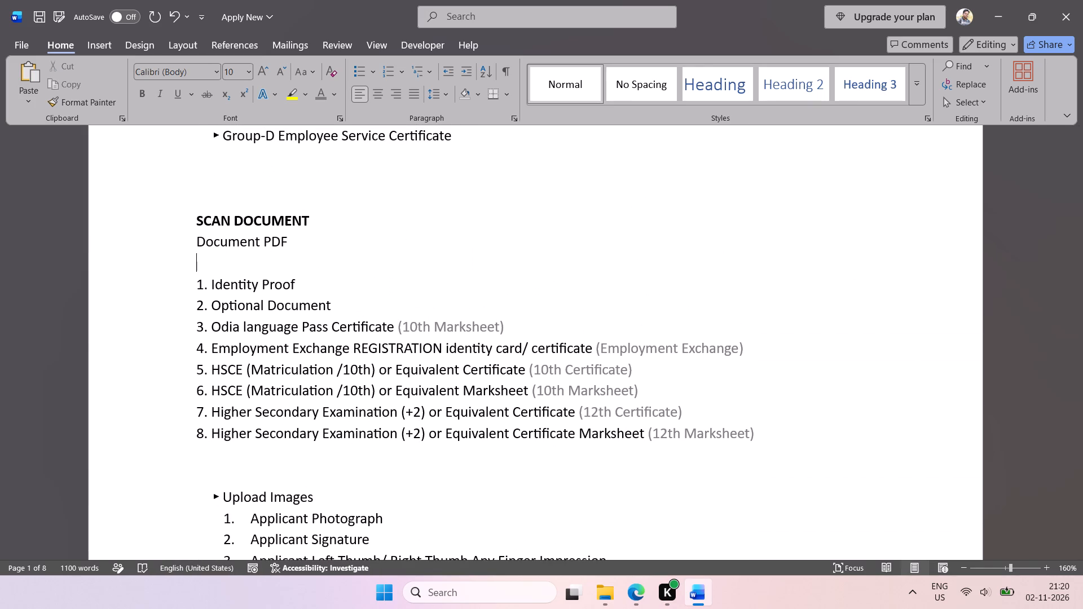
key(ctrl+v)
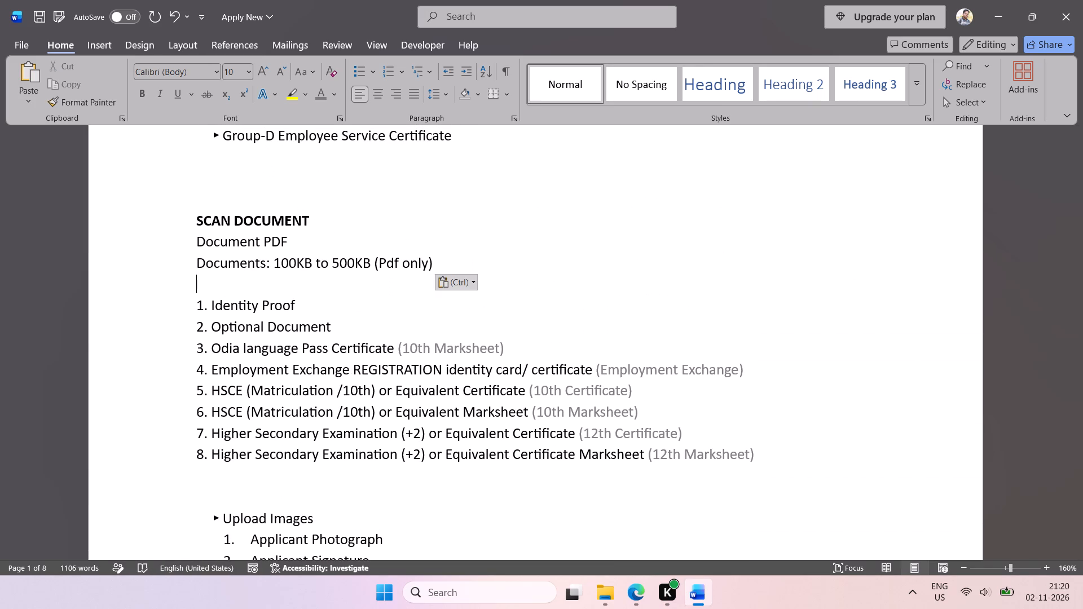
Extend the Document PDF line below the SCAN DOCUMENT heading so it reads "Document PDF 500 KB".
key(space)
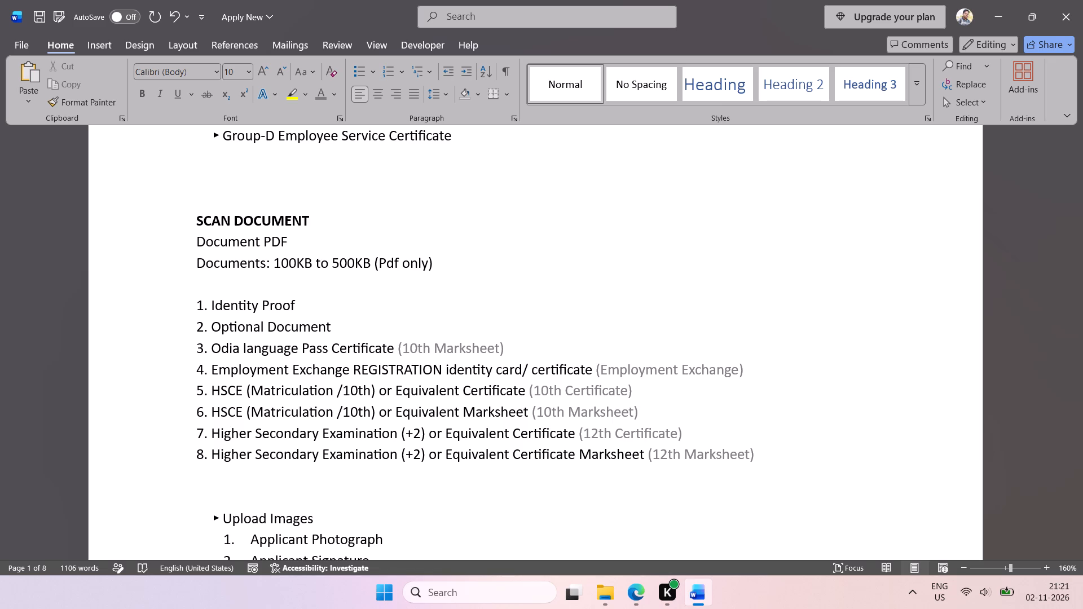
text((100 to 500)
key(space)
text(KB)
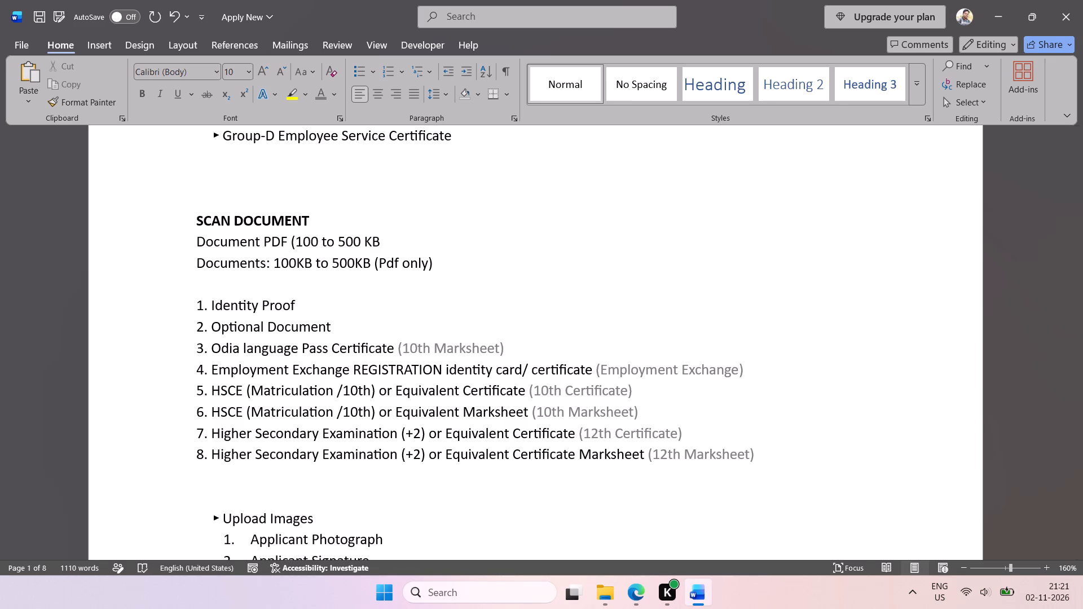
click(344, 233)
drag(337, 237, 306, 243)
key(BackSpace)
key(BackSpace)
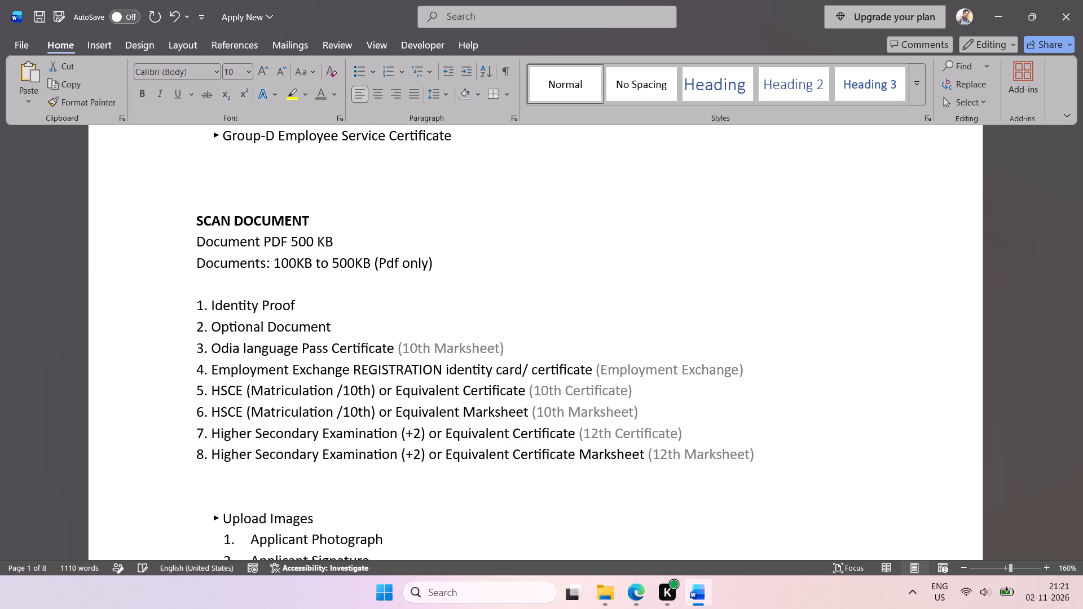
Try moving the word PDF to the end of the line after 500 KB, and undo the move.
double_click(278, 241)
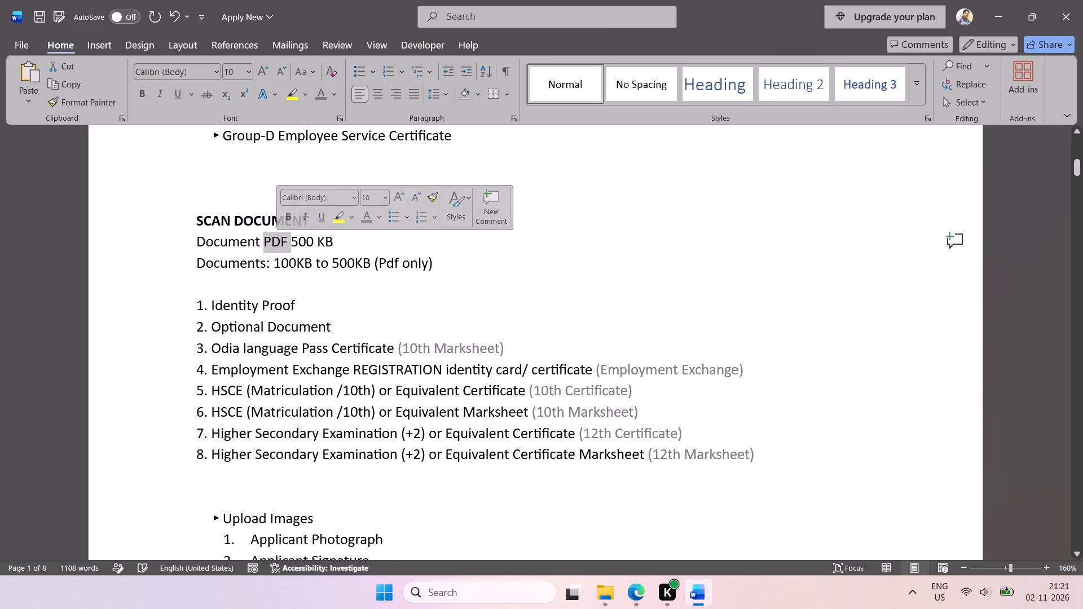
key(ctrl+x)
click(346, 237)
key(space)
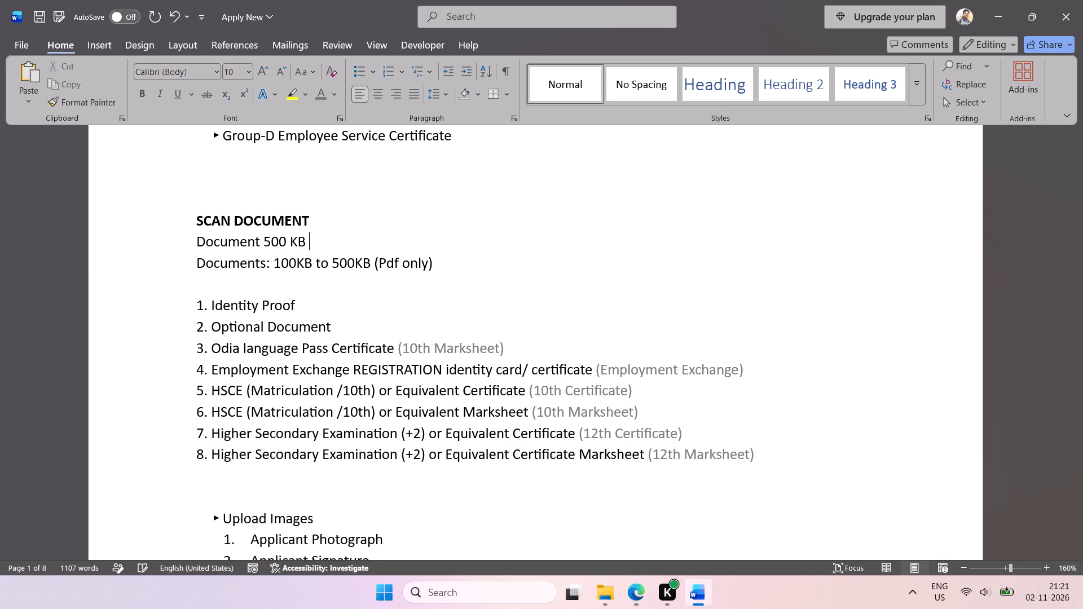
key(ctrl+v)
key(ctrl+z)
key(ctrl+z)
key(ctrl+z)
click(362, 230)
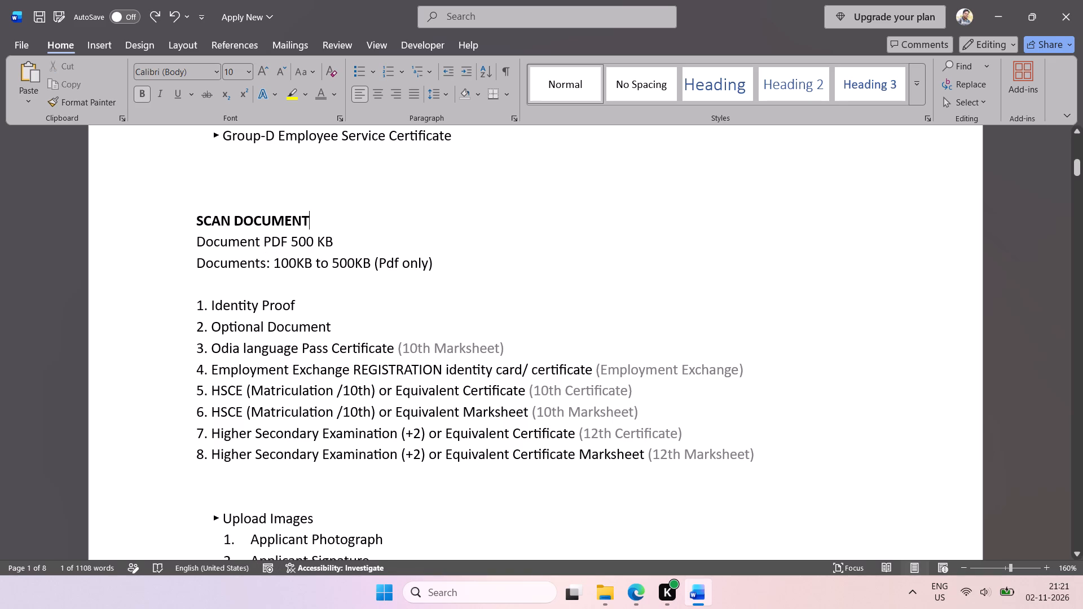
Delete the line "Documents: 100KB to 500KB (Pdf only)" and the empty line beneath it, and save the document.
drag(461, 263, 223, 260)
key(BackSpace)
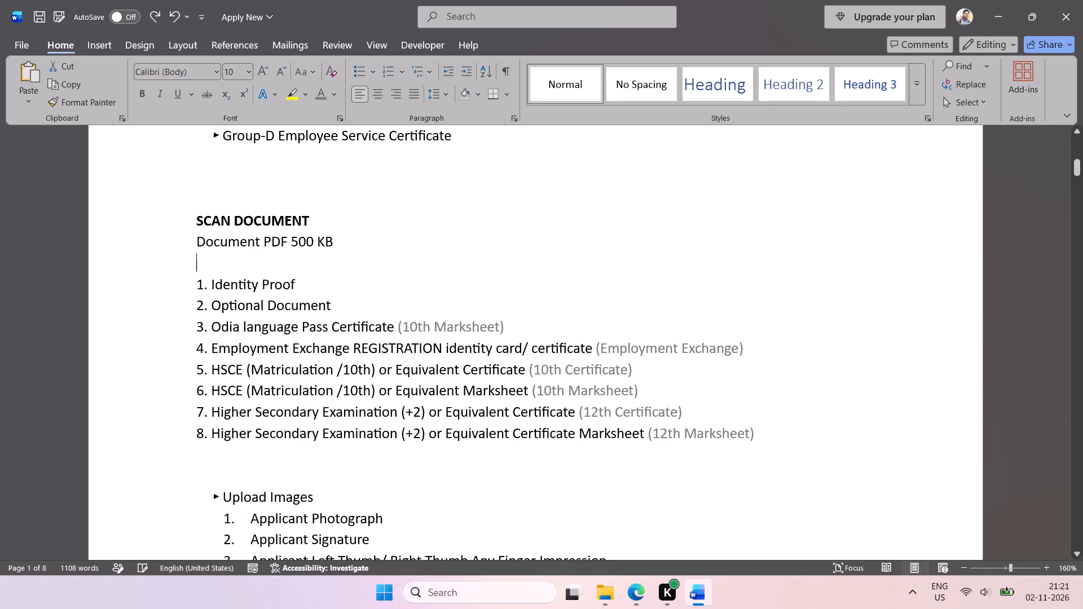
key(BackSpace)
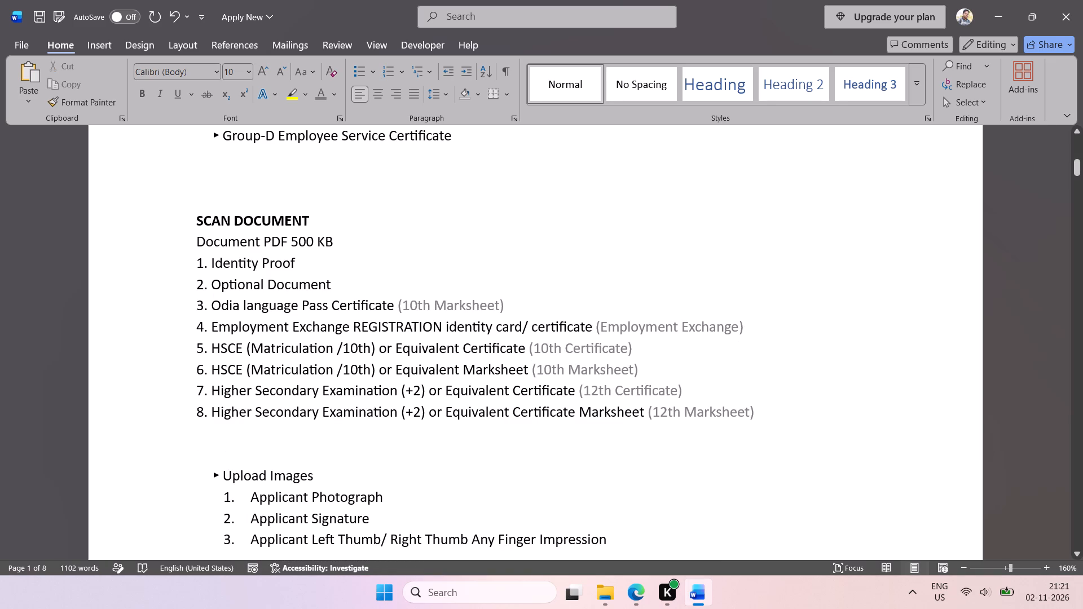
key(ctrl+s)
Add the line "Image" below item 8 of the SCAN DOCUMENT list, leaving one empty line between them.
scroll(416, 412, down, 4)
scroll(466, 376, up, 1)
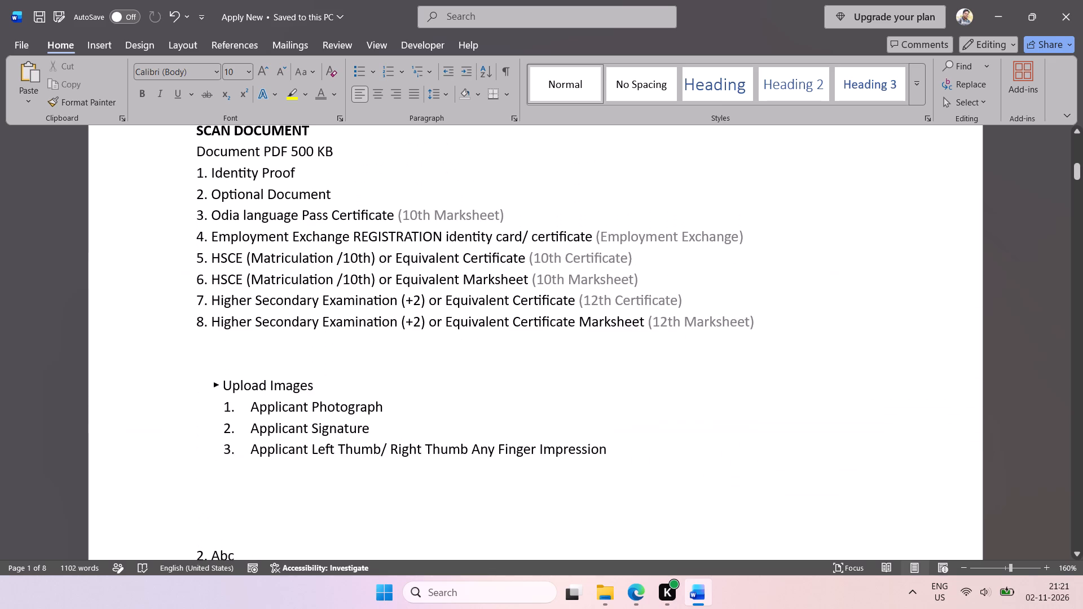
scroll(410, 373, up, 1)
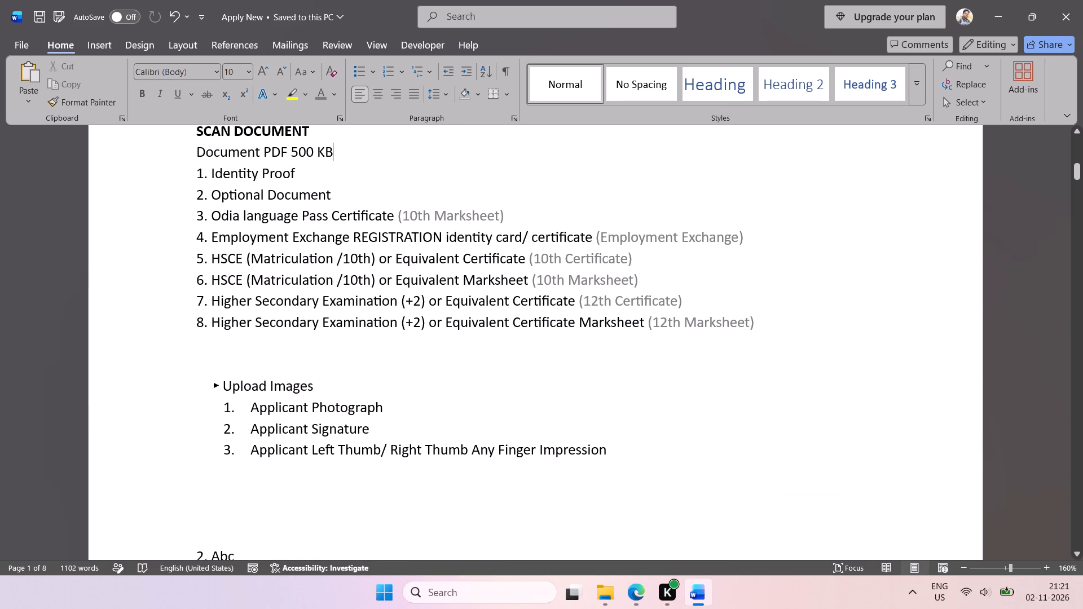
double_click(232, 152)
key(ctrl+c)
click(213, 348)
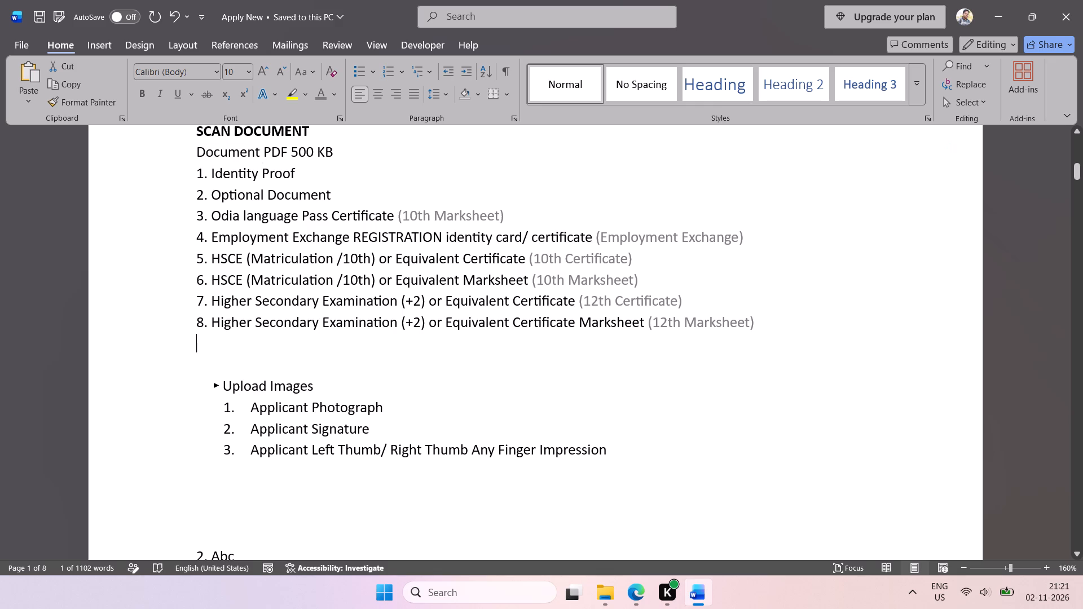
key(Return)
key(ctrl+v)
double_click(240, 359)
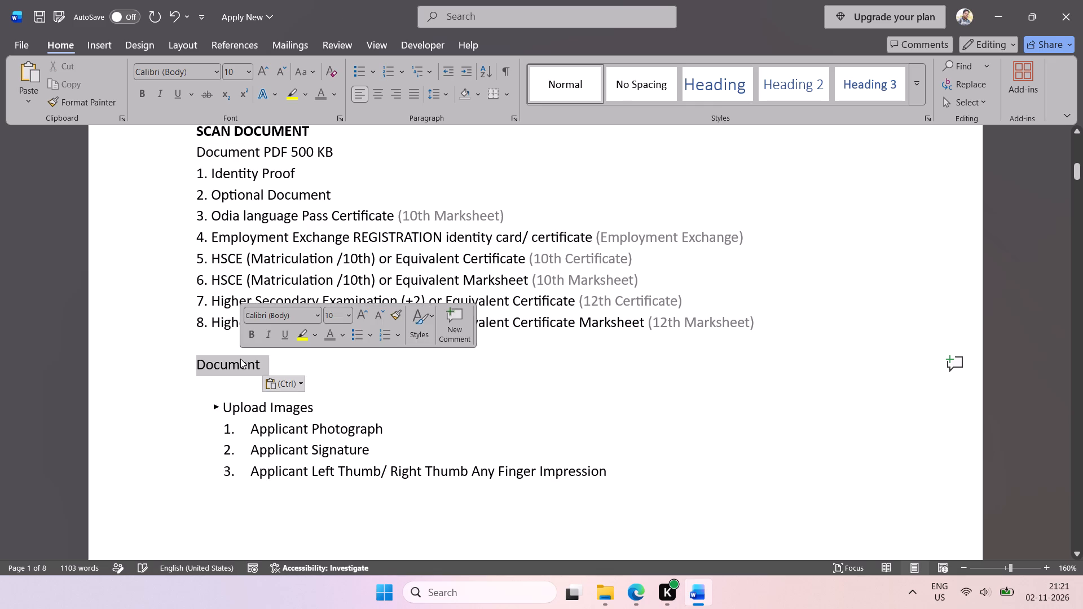
text(IMA)
key(BackSpace)
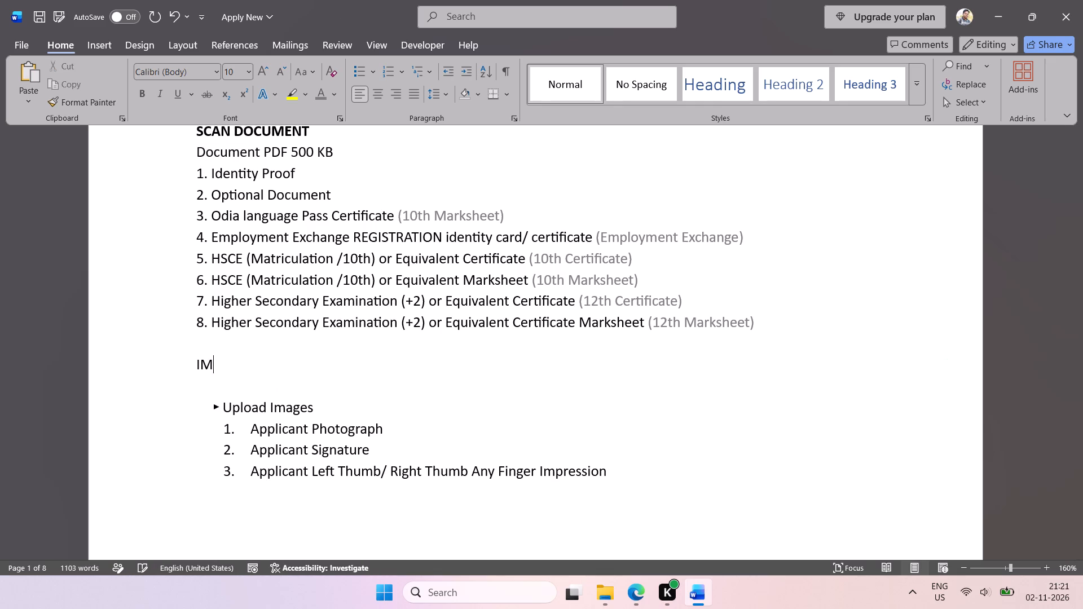
key(BackSpace)
text(mage)
Add a non-bold number "1." on the empty line above "2. Abc" in the placeholder list.
scroll(254, 352, down, 2)
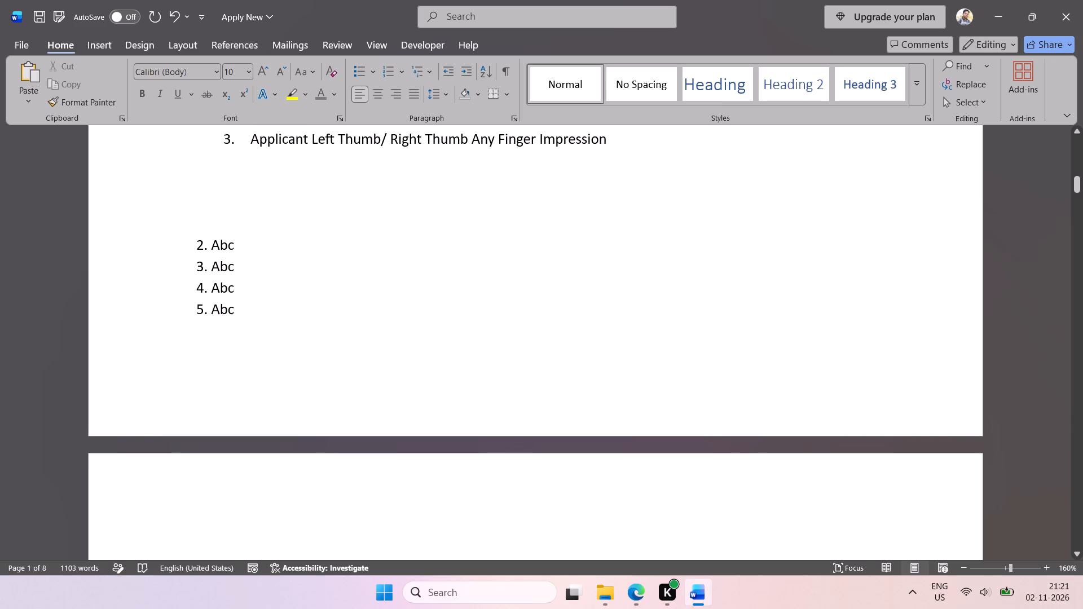
click(202, 226)
text(1.)
key(space)
drag(221, 242, 178, 219)
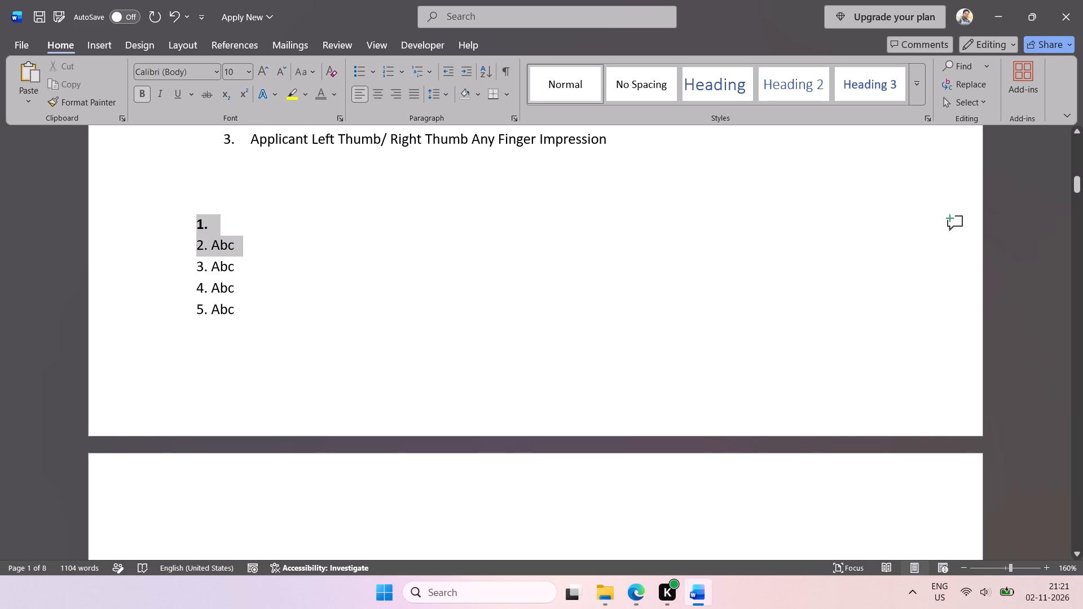
drag(178, 219, 177, 218)
key(ctrl+b)
click(204, 257)
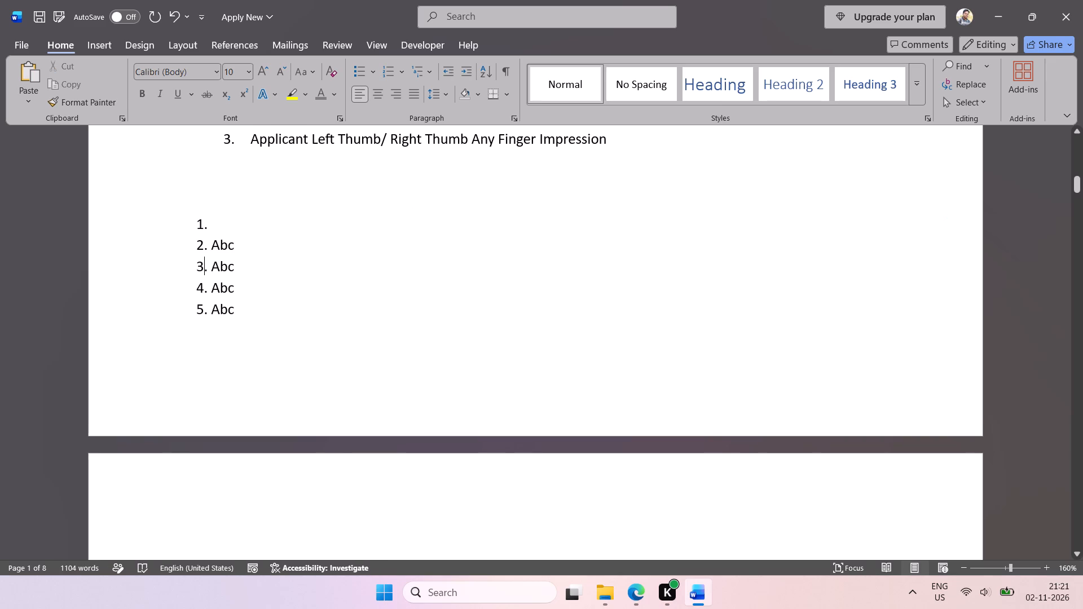
Copy placeholder items 1 to 8 of the Abc list and paste them directly below the Image line.
click(194, 226)
scroll(236, 413, down, 1)
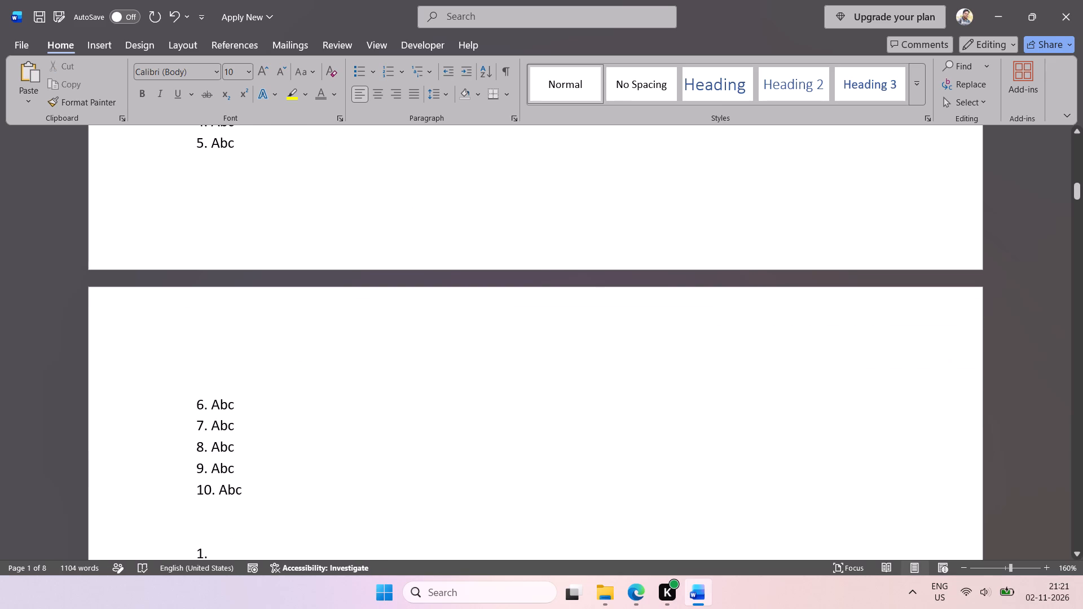
shift+click(239, 445)
key(ctrl+c)
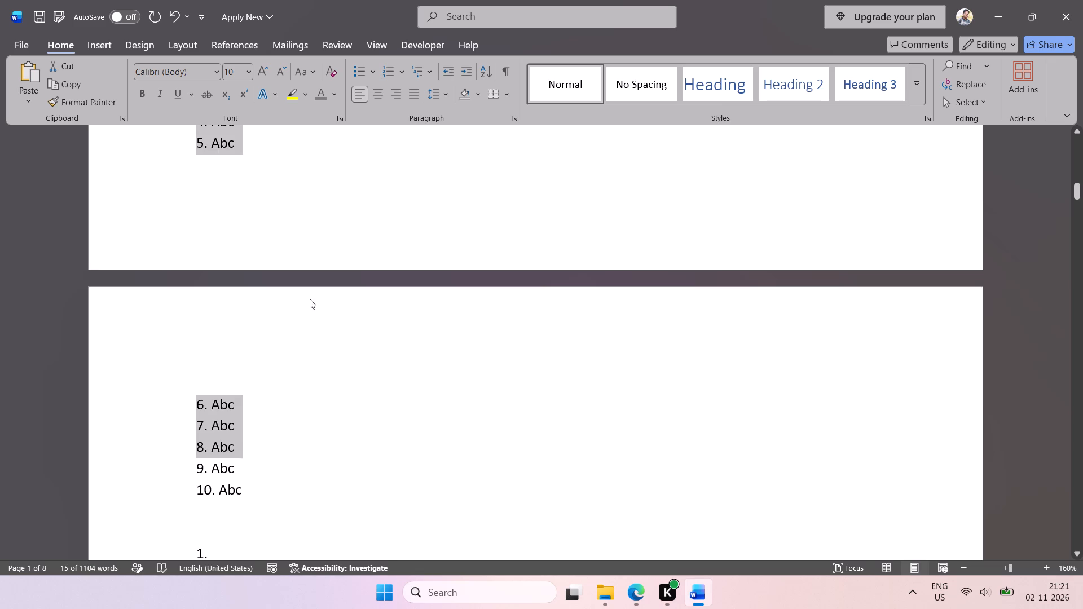
scroll(309, 297, up, 1)
click(228, 384)
key(Return)
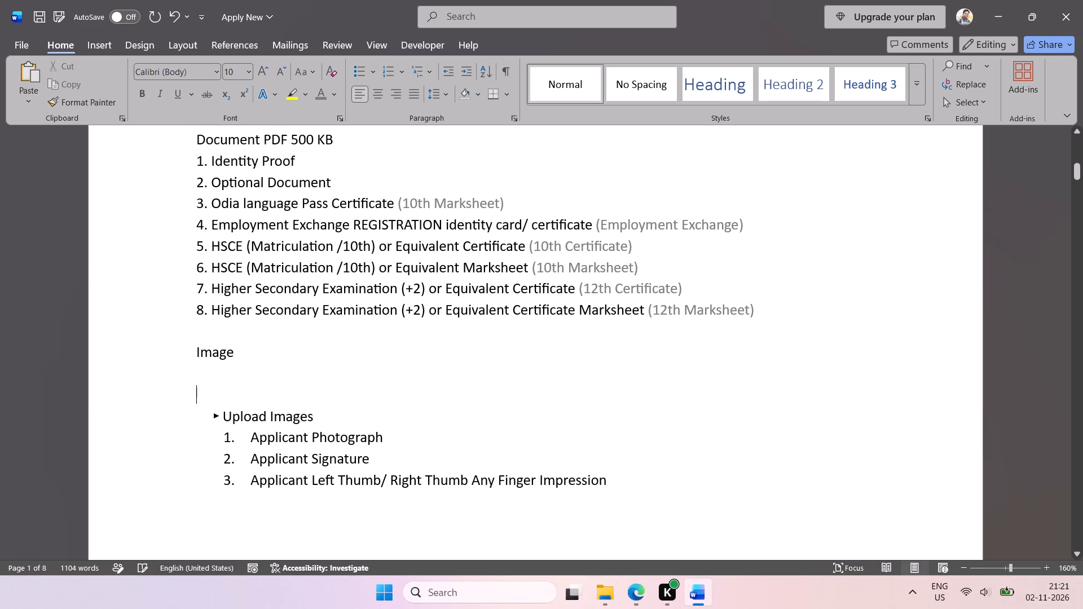
click(212, 381)
key(ctrl+v)
scroll(300, 370, down, 1)
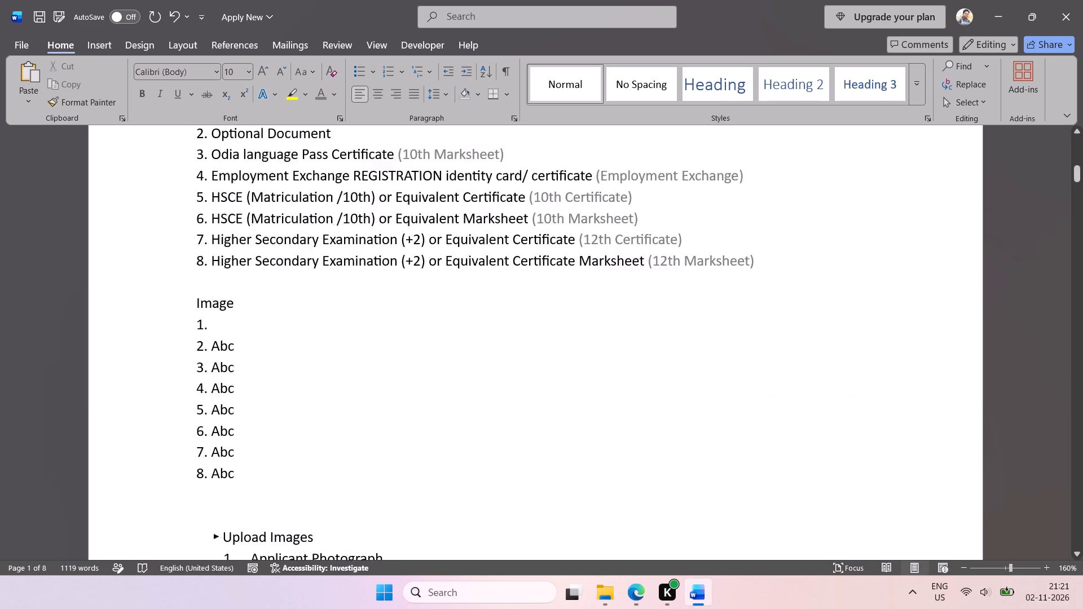
scroll(300, 370, down, 1)
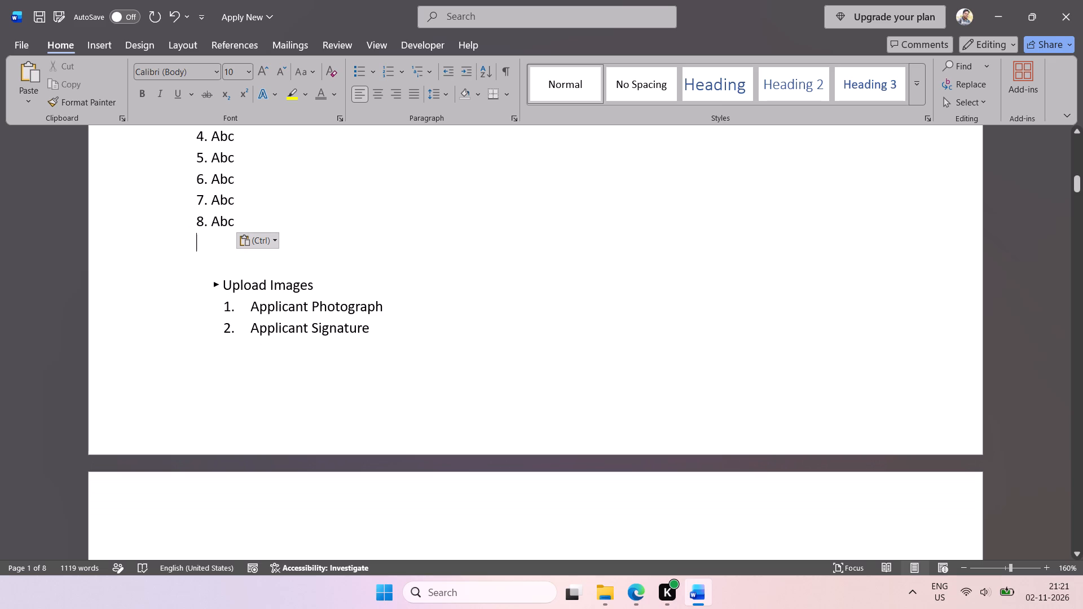
Shorten item 4 of the SCAN DOCUMENT list to its grey note "Employment Exchange", without the brackets.
scroll(390, 304, up, 3)
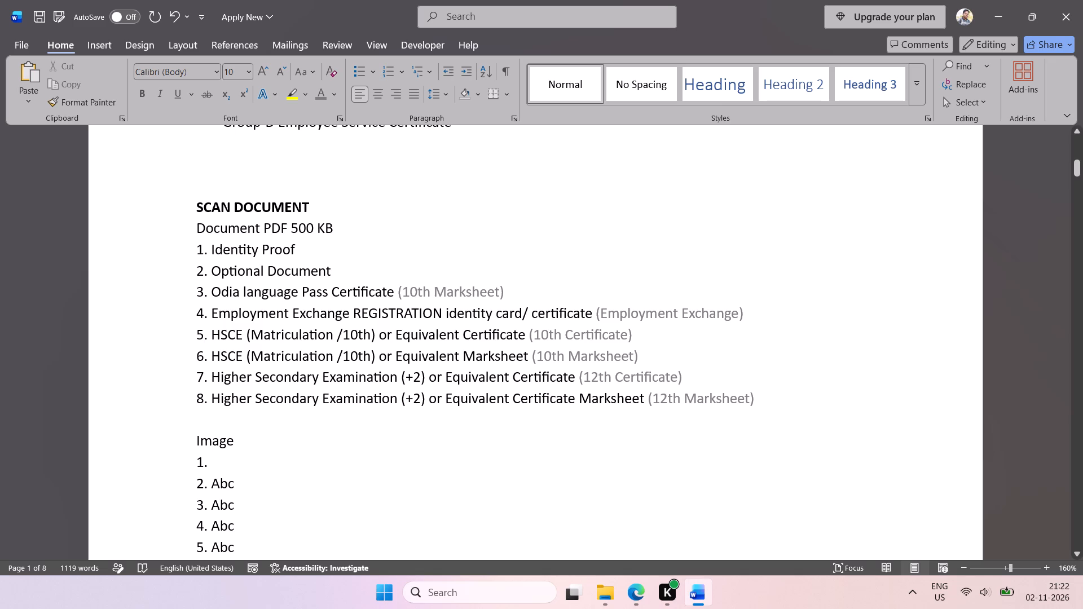
drag(601, 315, 344, 330)
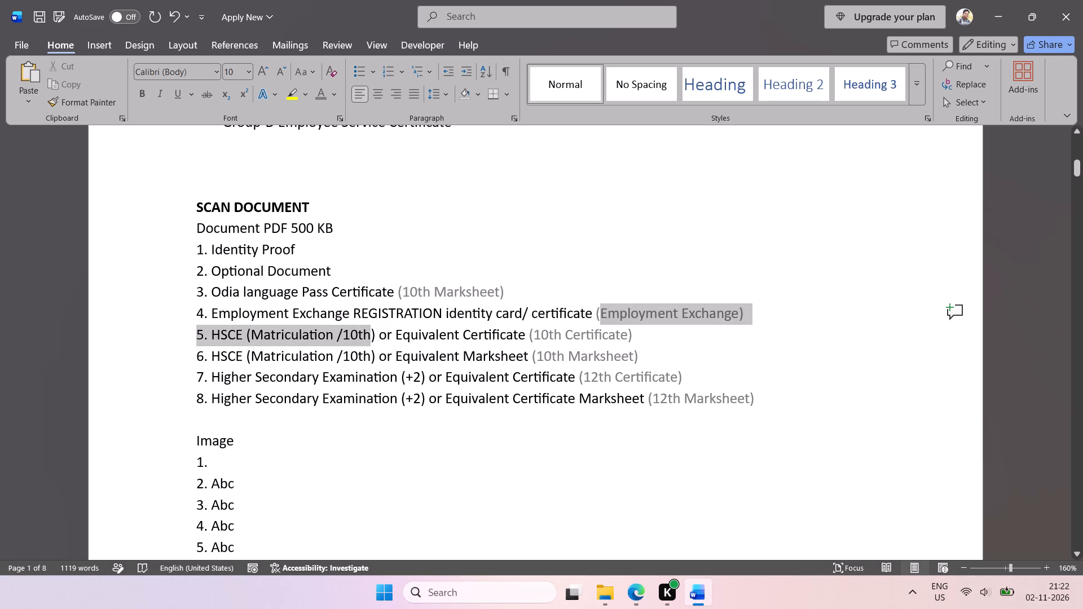
drag(344, 330, 266, 320)
key(BackSpace)
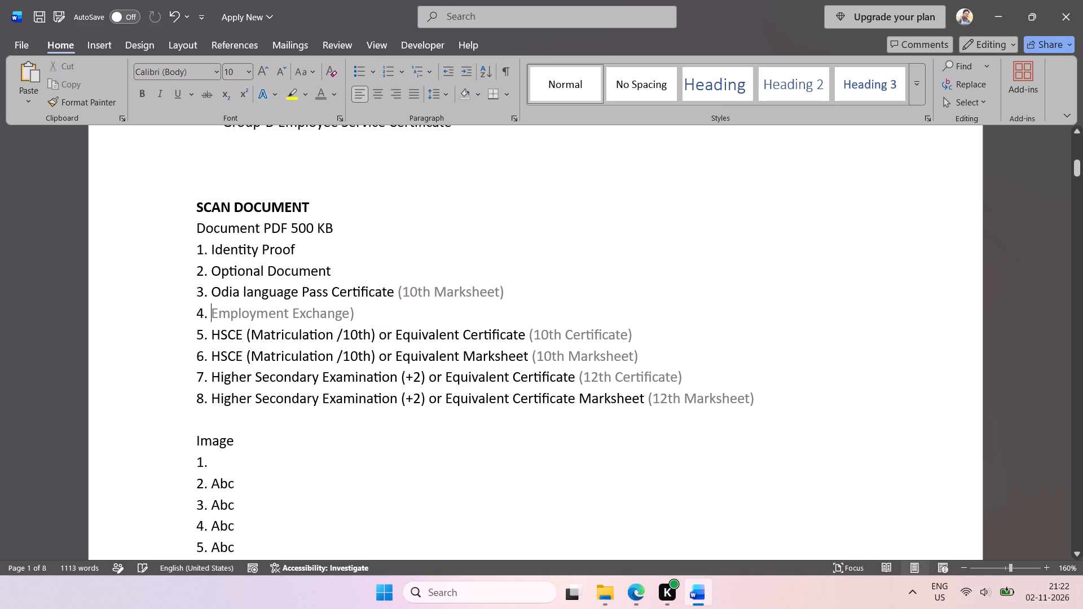
click(364, 317)
key(BackSpace)
Shorten item 5 of the SCAN DOCUMENT list to its grey note "10th Certificate", without the brackets.
drag(533, 335, 333, 334)
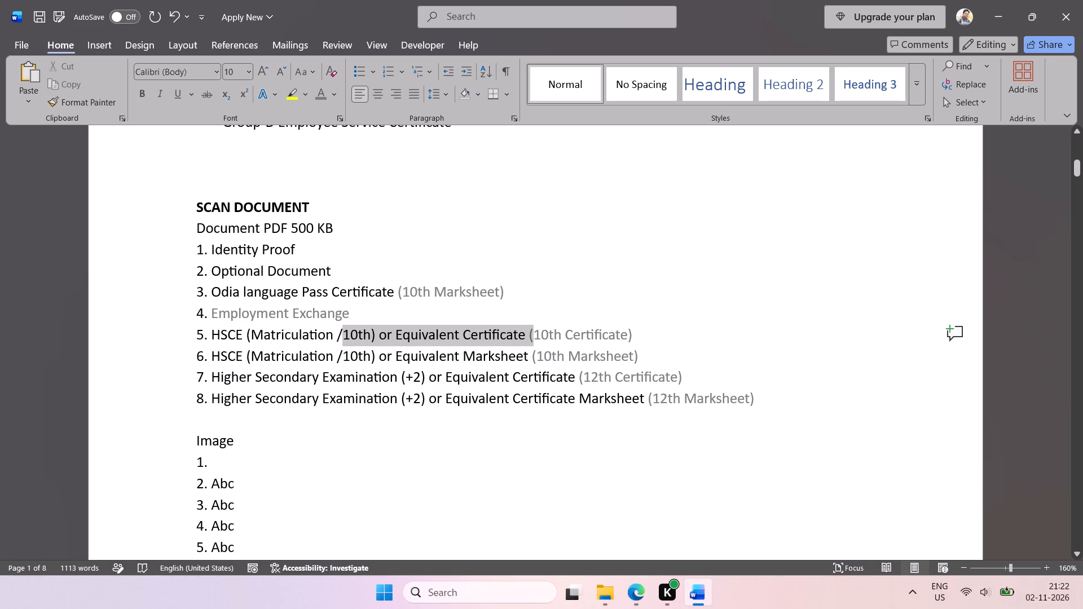
drag(333, 334, 243, 333)
key(BackSpace)
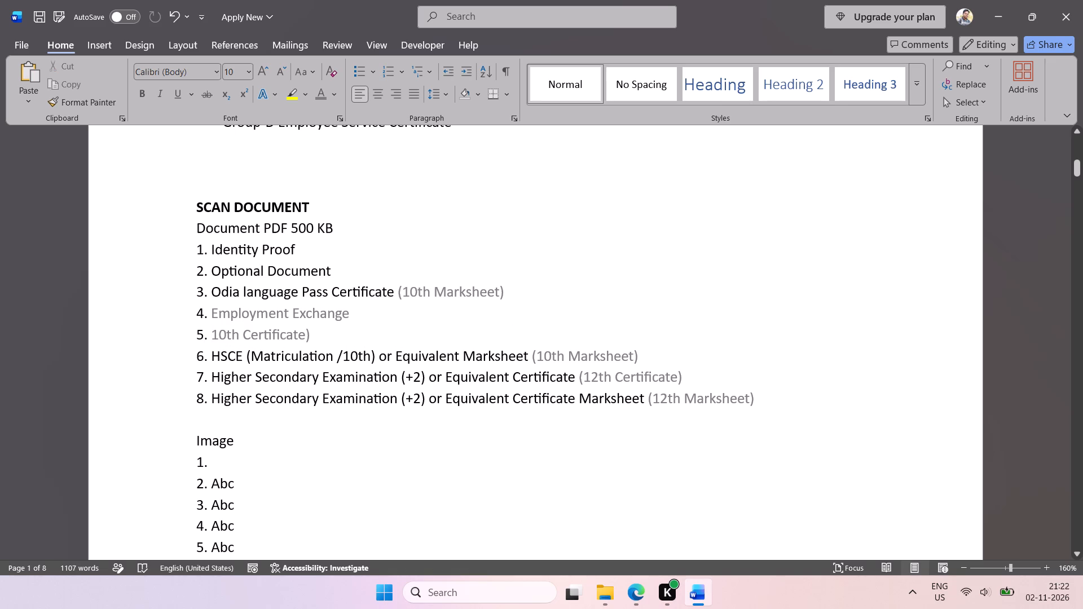
click(315, 337)
key(BackSpace)
Shorten item 6 of the SCAN DOCUMENT list to its grey note "10th Marksheet", without the brackets.
drag(534, 356, 265, 358)
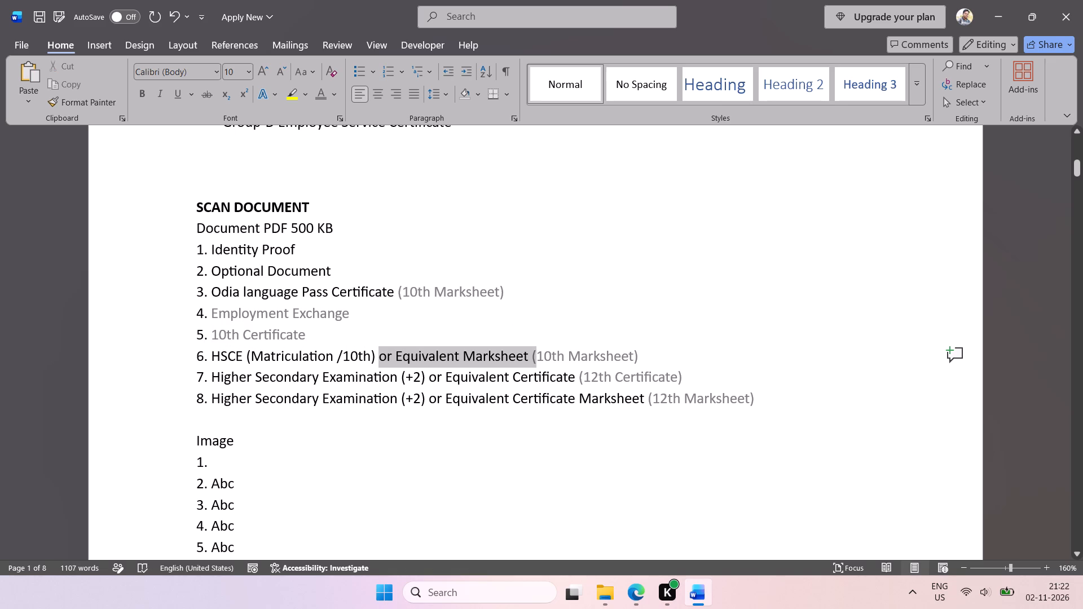
drag(265, 358, 255, 358)
key(BackSpace)
key(BackSpace)
key(BackSpace)
key(BackSpace)
key(BackSpace)
key(BackSpace)
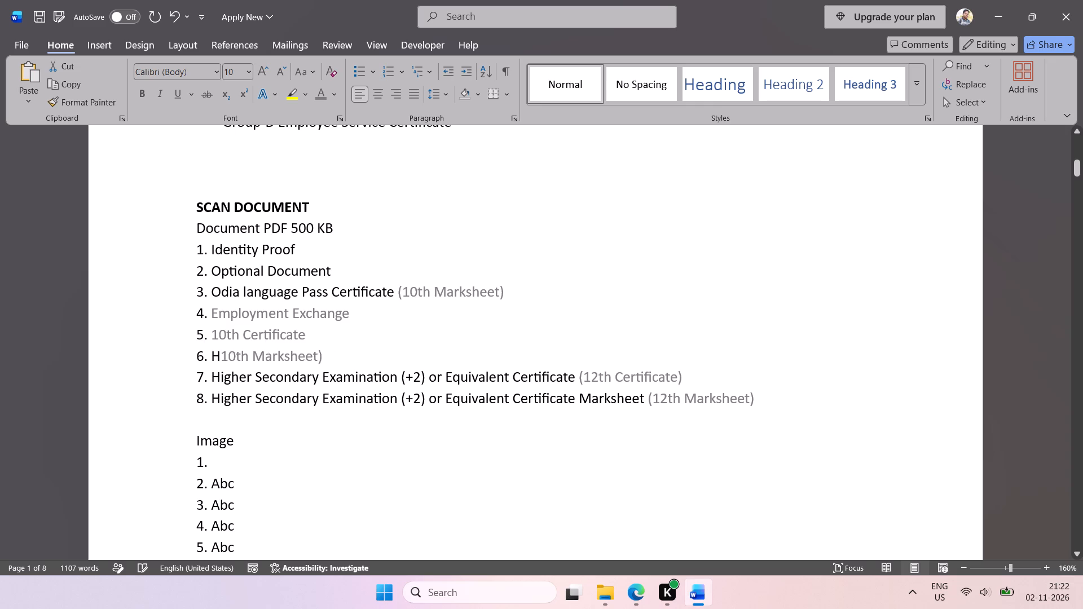
key(BackSpace)
click(327, 358)
key(BackSpace)
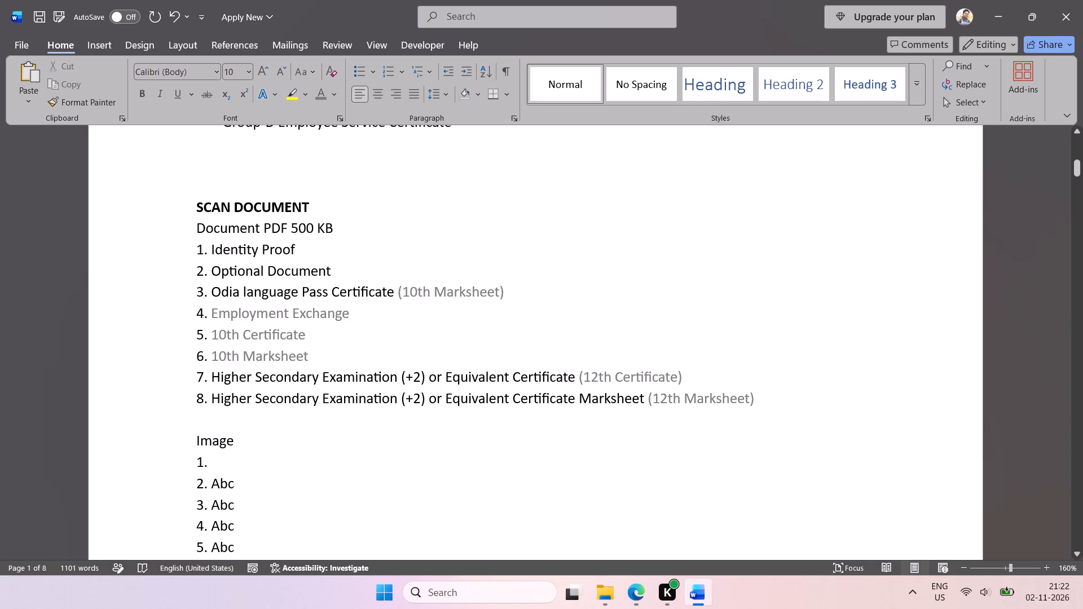
Shorten item 7 of the SCAN DOCUMENT list to its grey note "12th Certificate", without the brackets.
drag(584, 378, 243, 382)
key(BackSpace)
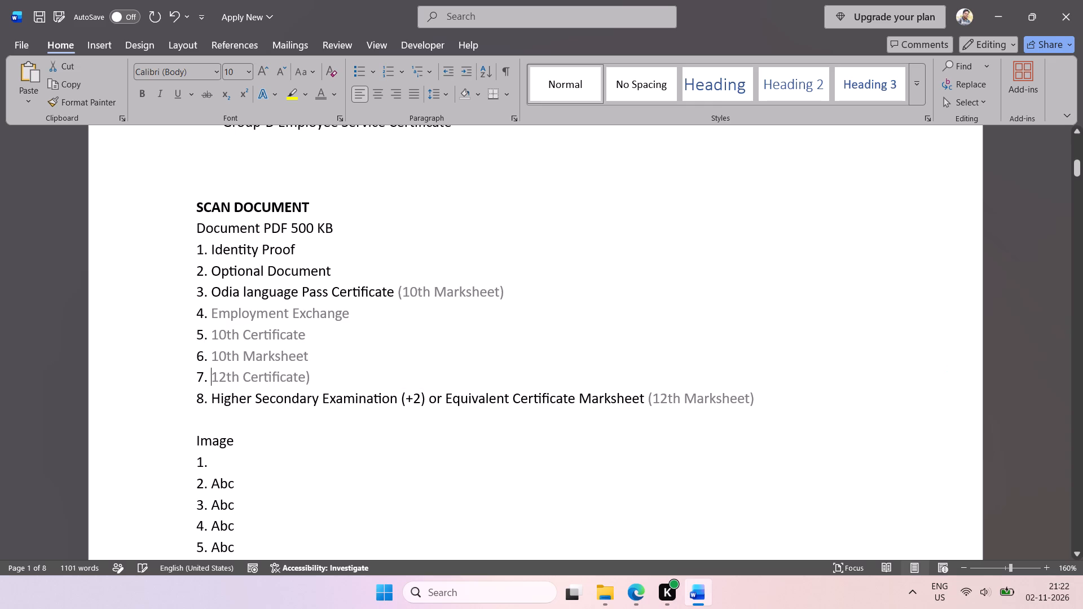
click(330, 381)
key(BackSpace)
Shorten item 8 of the SCAN DOCUMENT list to its grey note "12th Marksheet", without the brackets.
drag(653, 396, 226, 399)
key(BackSpace)
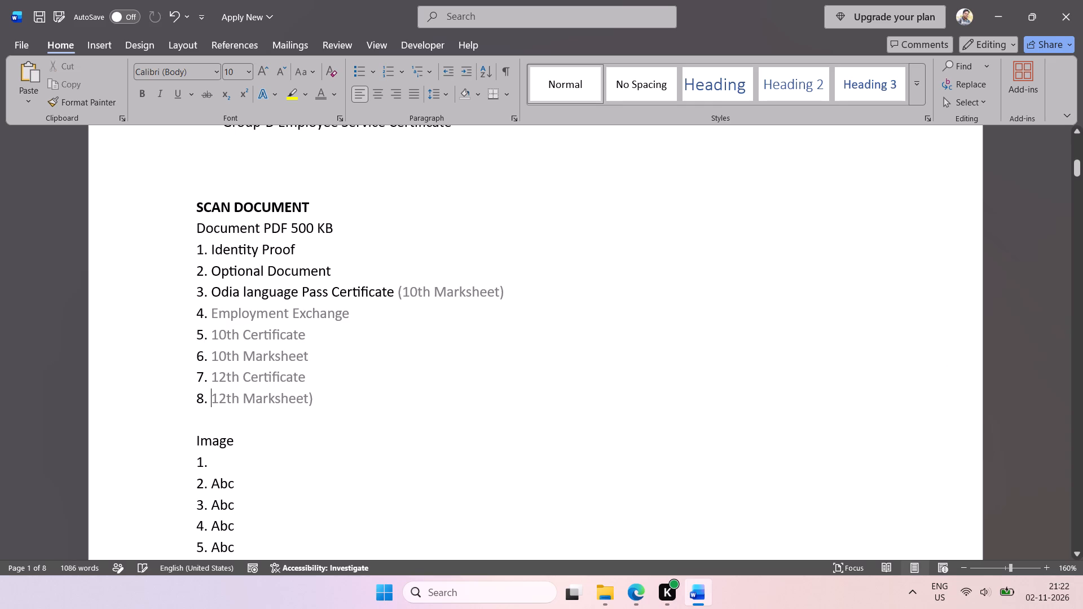
click(344, 396)
key(BackSpace)
Set the font colour of SCAN DOCUMENT items 4 to 8 to Automatic and save the document.
drag(330, 403, 215, 306)
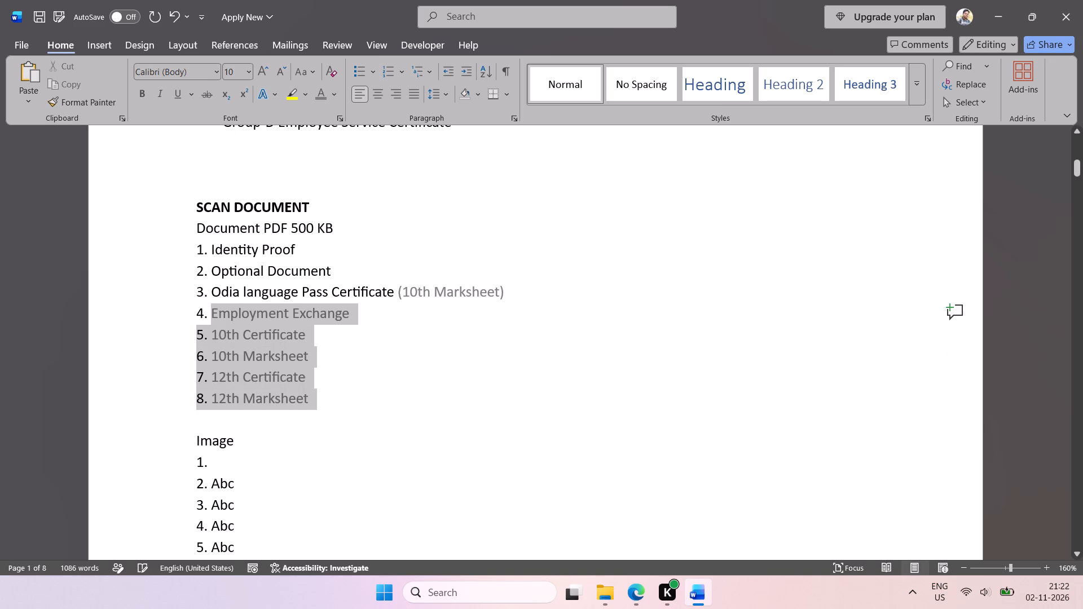
drag(215, 306, 182, 306)
click(338, 89)
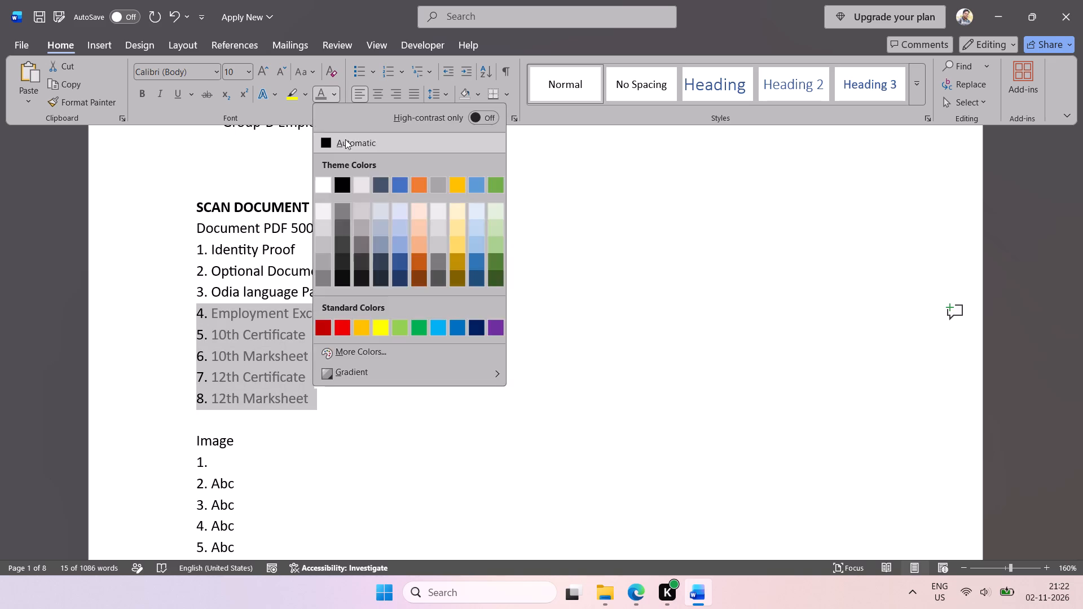
click(345, 142)
click(395, 409)
key(ctrl+s)
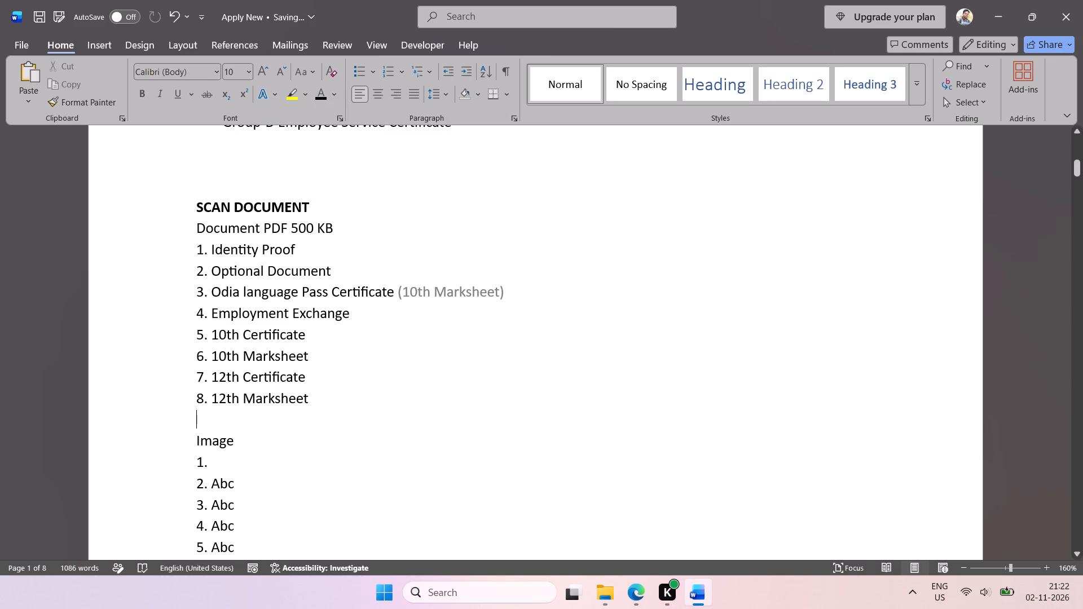
Apply the Automatic font colour from the Document PDF 500 KB line through item 8, including item 3's grey note, and save.
drag(320, 399, 202, 219)
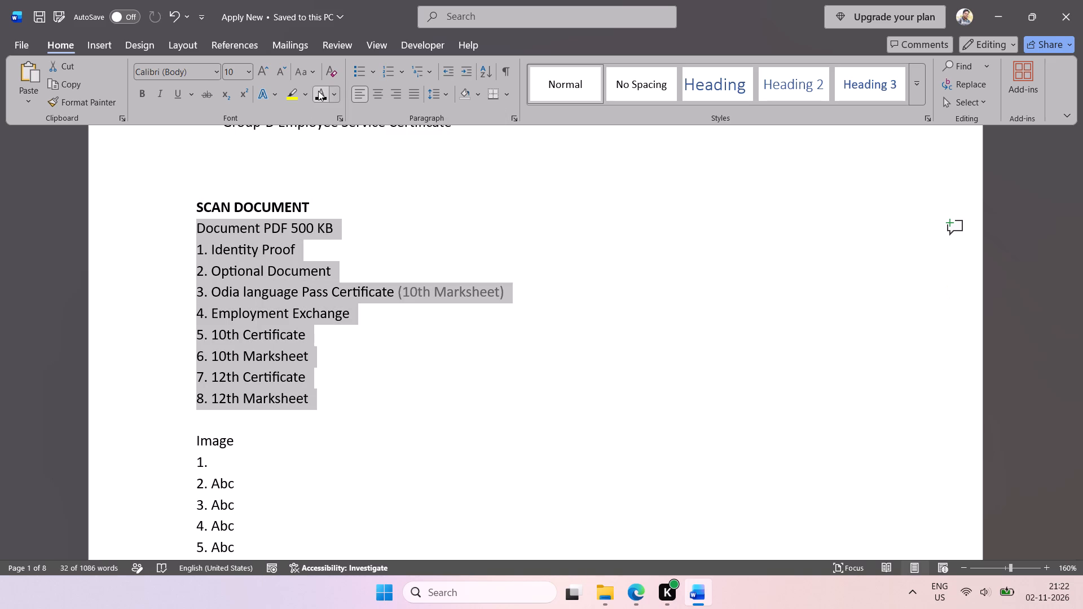
click(318, 91)
click(417, 283)
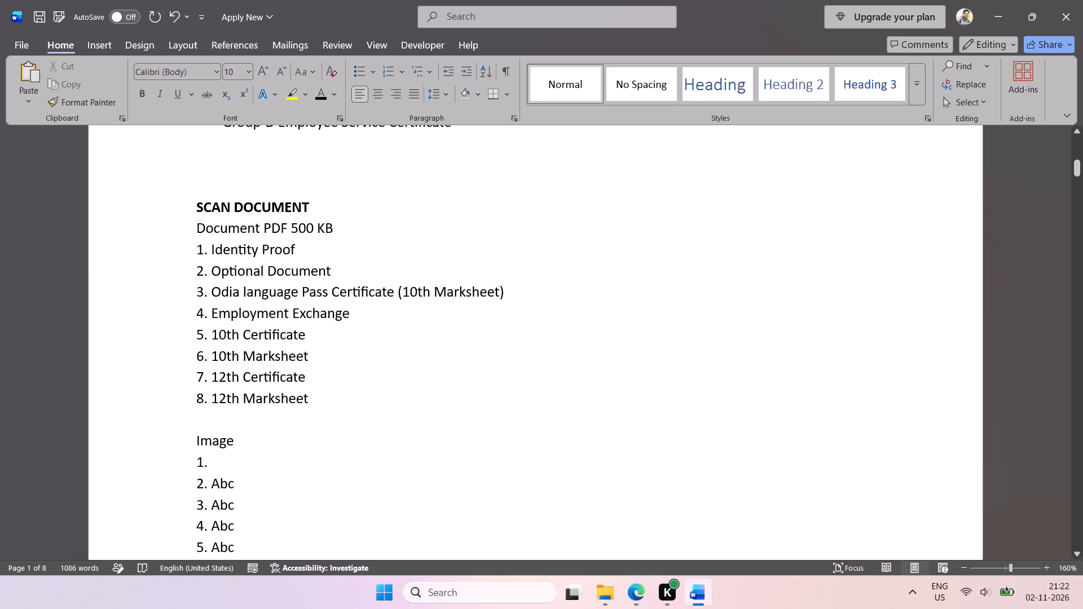
key(ctrl+s)
Enter "Photo" as item 1 of the Image list.
scroll(469, 339, down, 2)
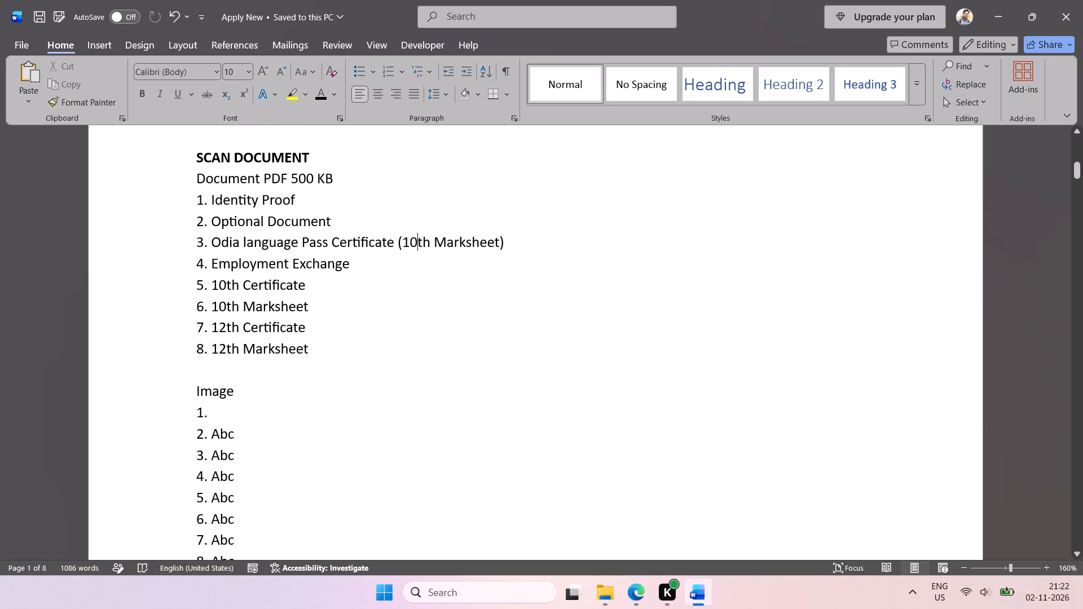
scroll(469, 339, down, 1)
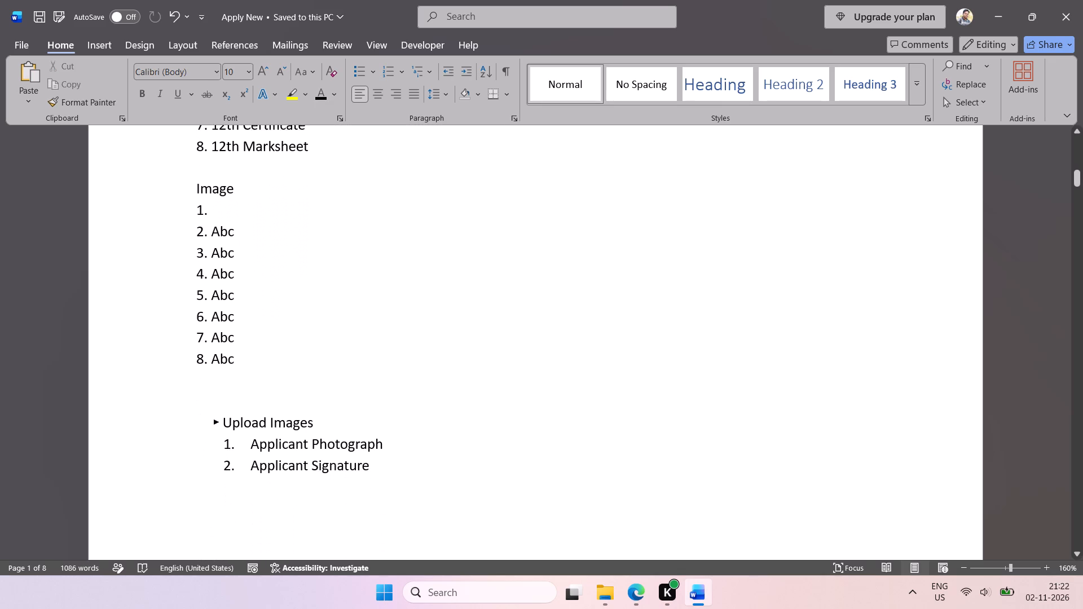
click(224, 260)
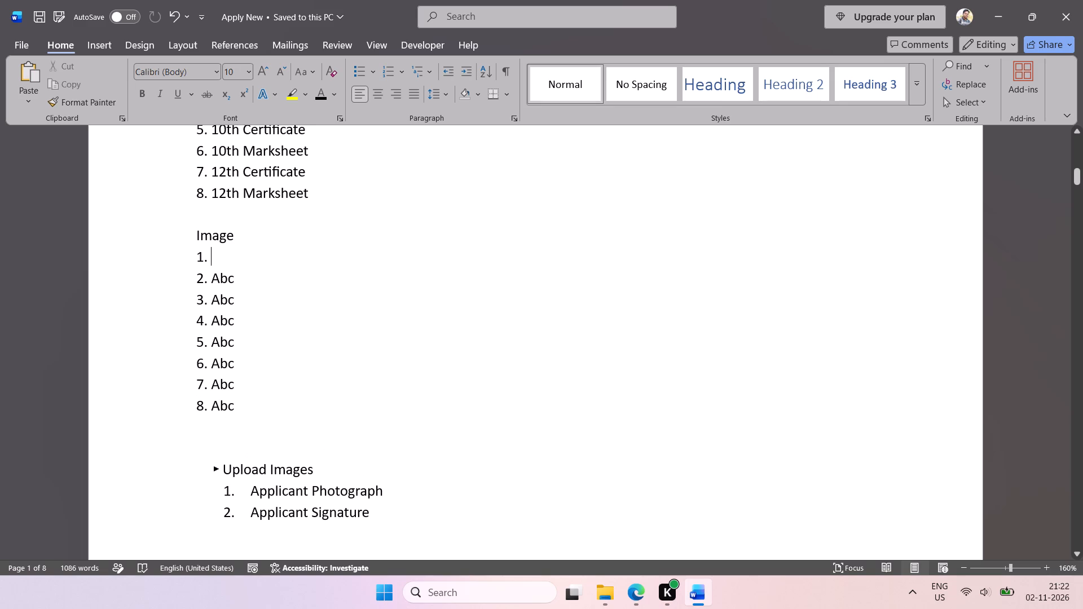
text(Photo)
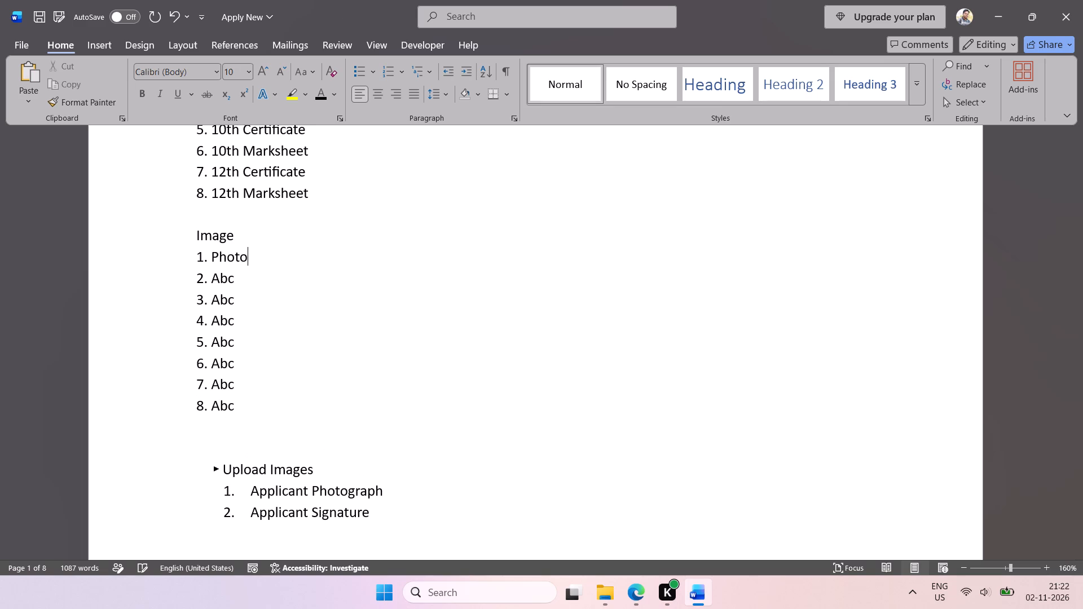
Copy the word "Signature" from the Upload Images list over the Abc placeholder in item 2 of the Image list.
double_click(330, 517)
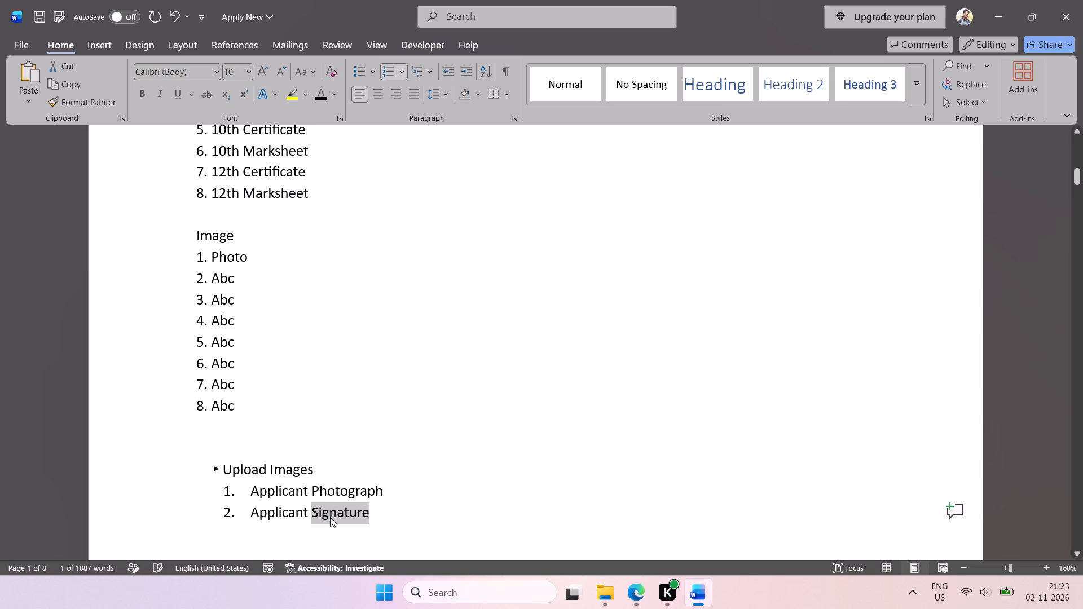
key(ctrl+c)
double_click(226, 280)
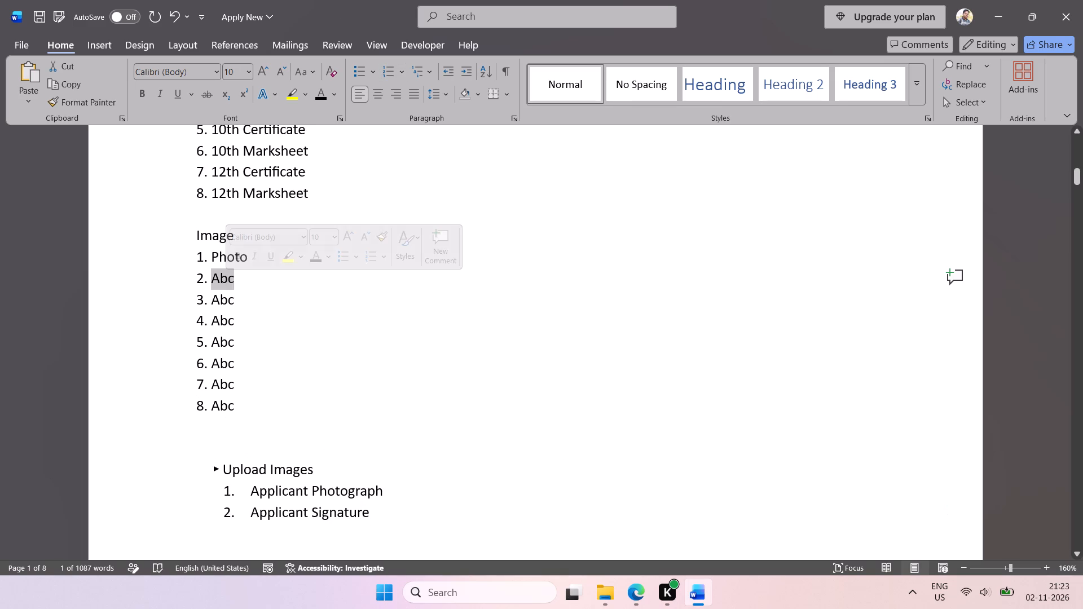
key(ctrl+v)
Copy "Thumb Any Finger Impression" from Upload Images item 3 over the Abc placeholder in item 3 of the Image list.
scroll(328, 382, down, 3)
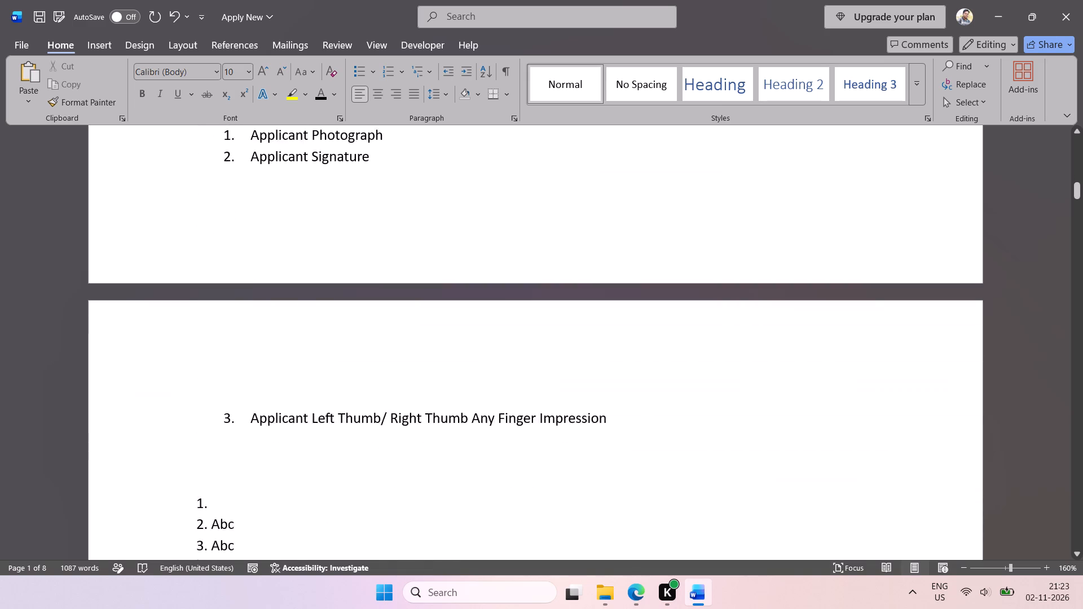
scroll(334, 383, down, 1)
scroll(340, 377, up, 3)
scroll(388, 357, up, 1)
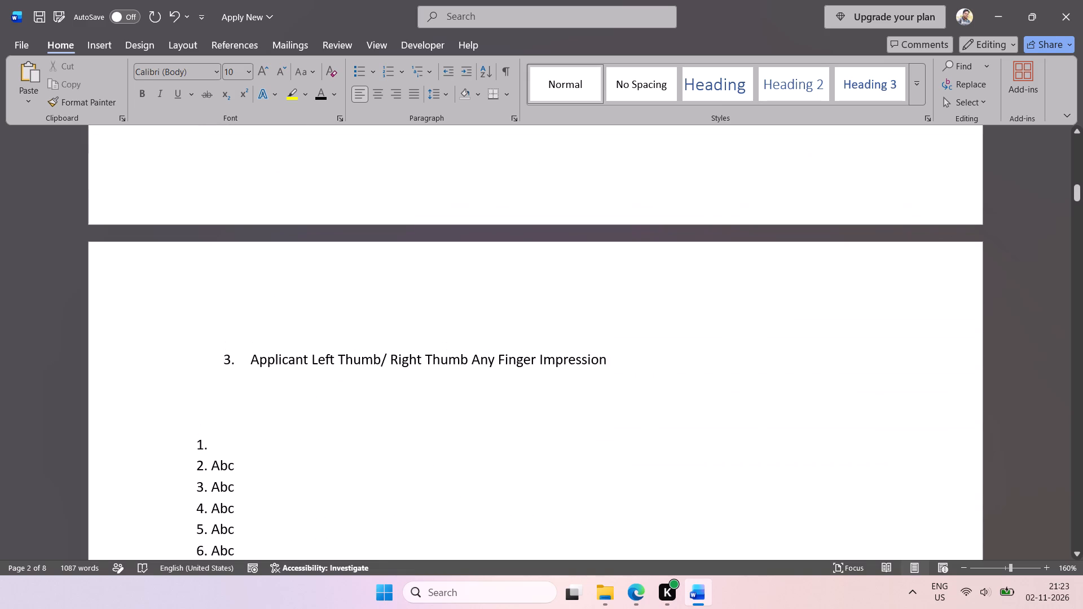
scroll(388, 357, up, 2)
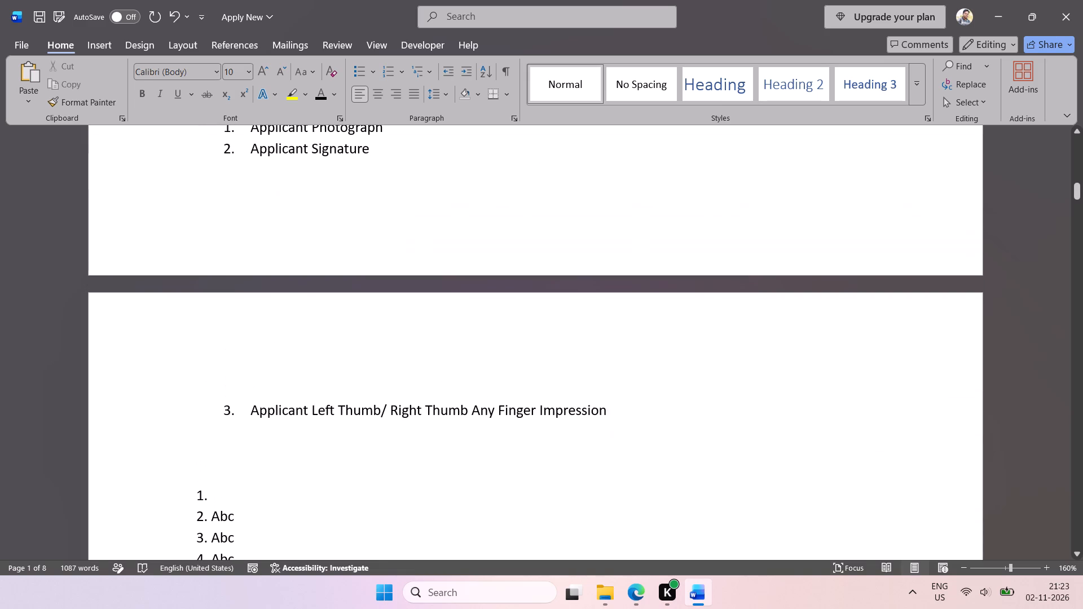
scroll(388, 357, up, 1)
drag(613, 414, 571, 416)
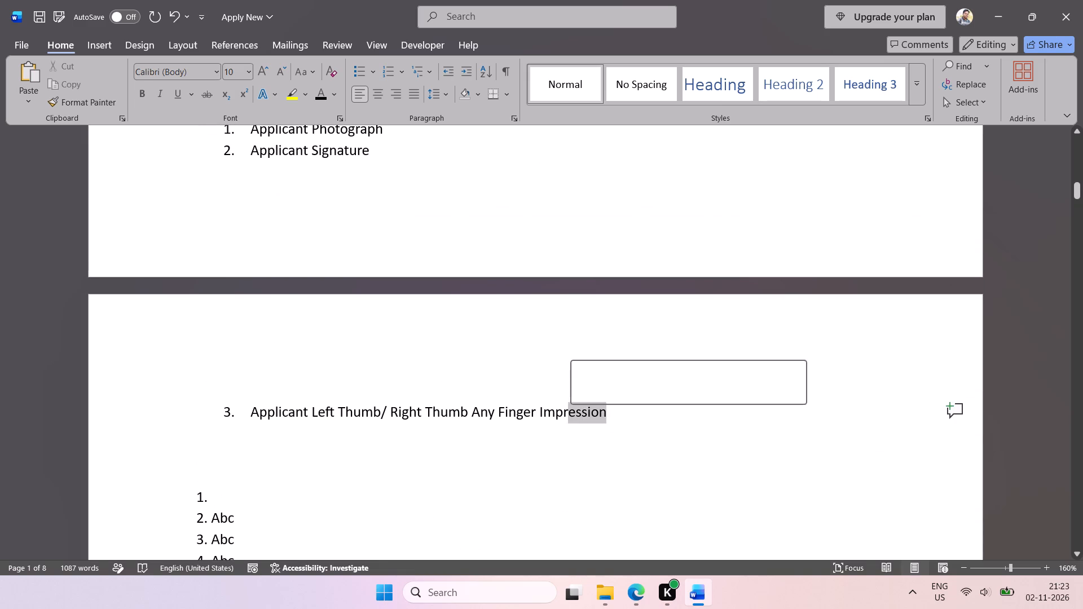
click(497, 429)
drag(606, 412, 455, 412)
key(ctrl+c)
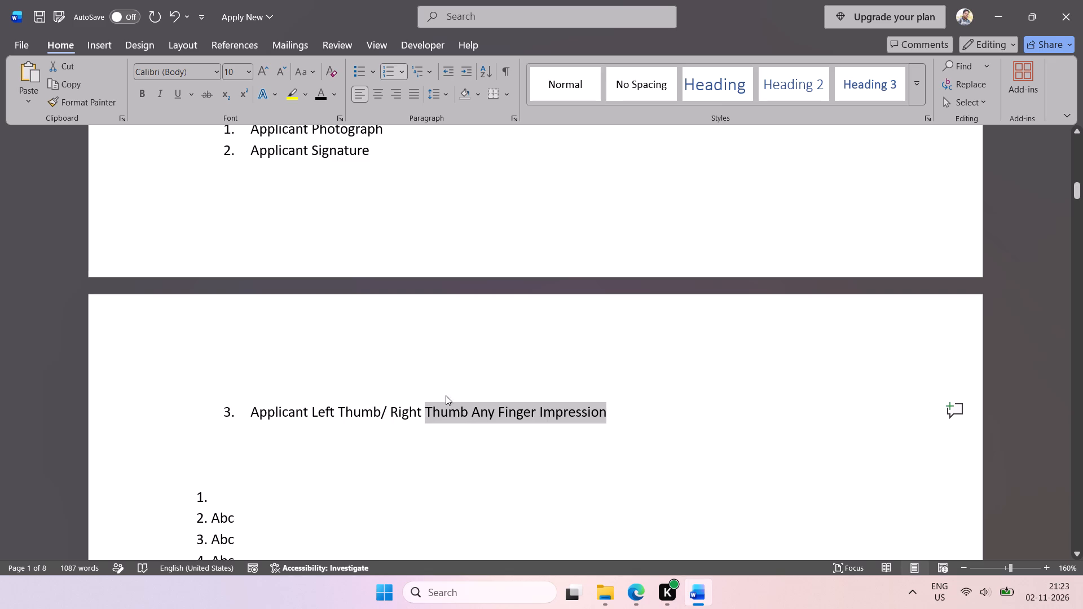
scroll(364, 277, up, 2)
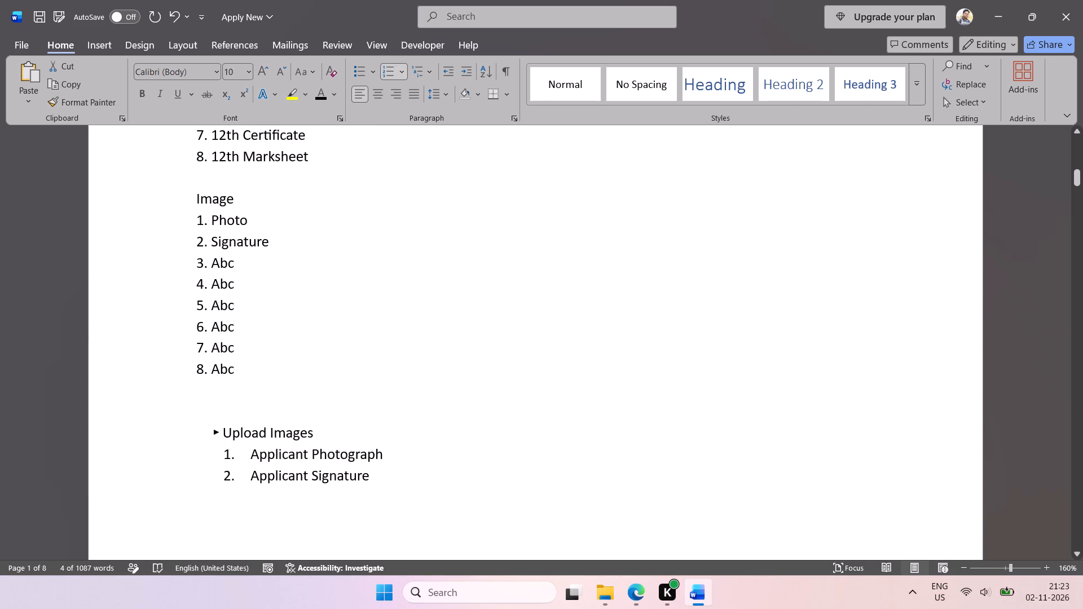
double_click(220, 262)
right_click(220, 262)
click(323, 357)
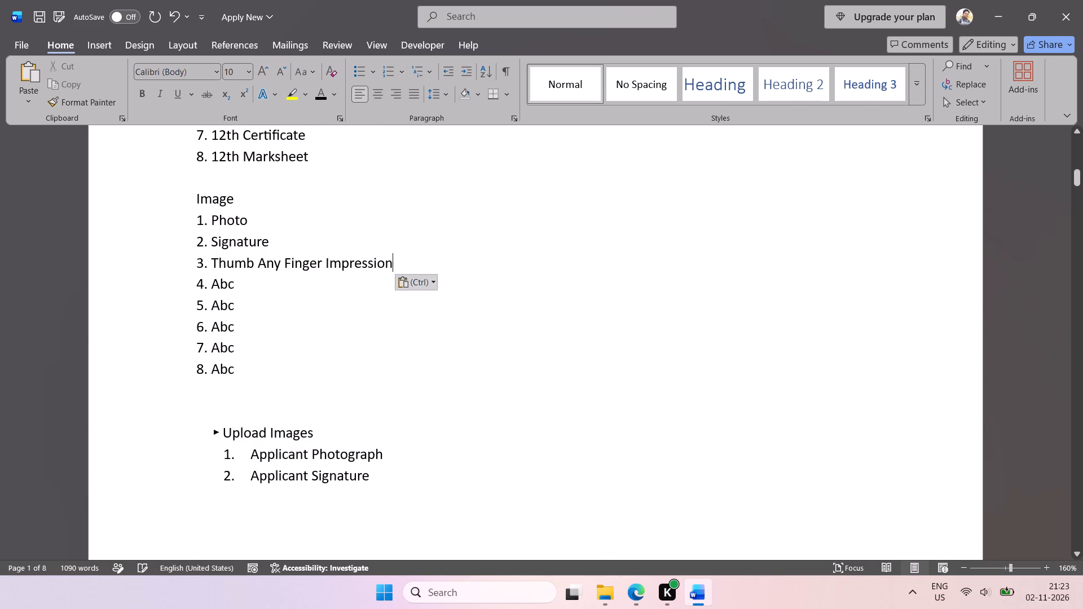
Shorten item 3 of the Image list to "Thumb Impression" by removing the words "Any Finger".
double_click(302, 262)
key(BackSpace)
double_click(265, 266)
key(BackSpace)
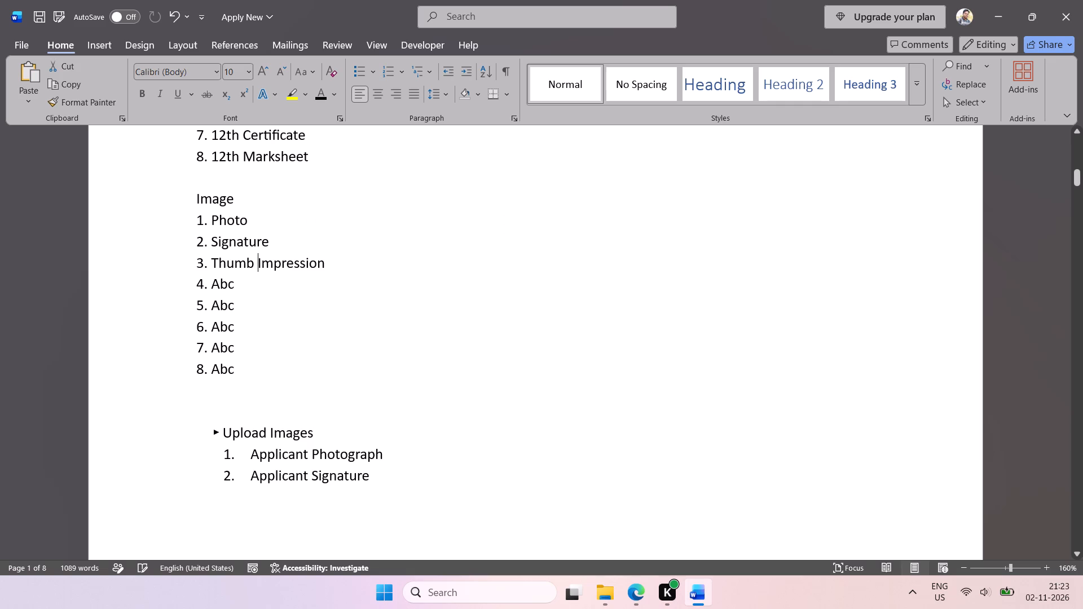
key(BackSpace)
key(space)
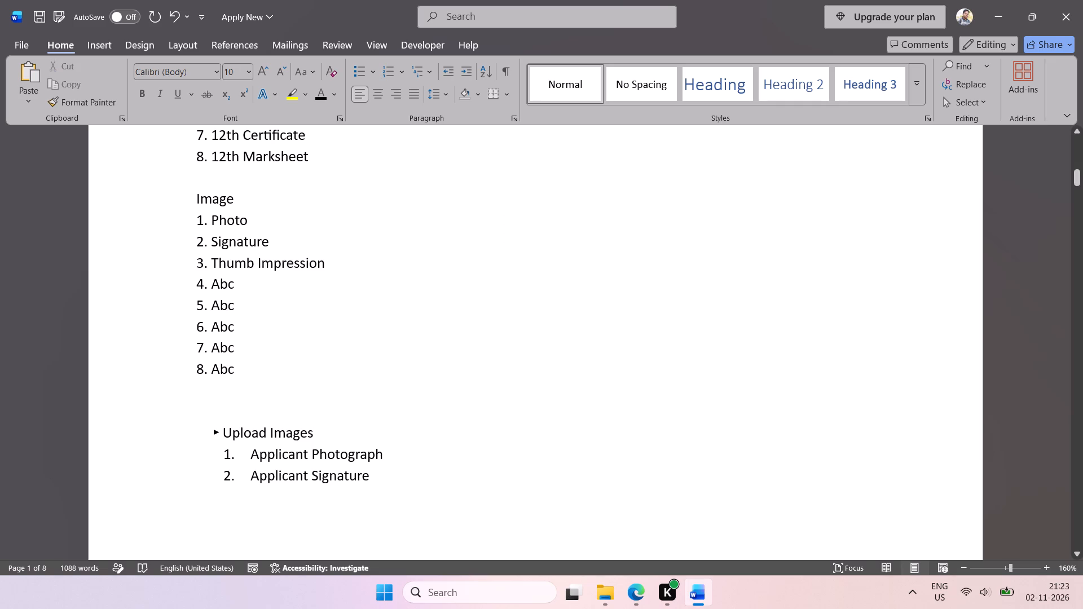
click(345, 260)
Delete the unused Abc placeholder items 4 to 8 from the Image list.
scroll(384, 286, up, 1)
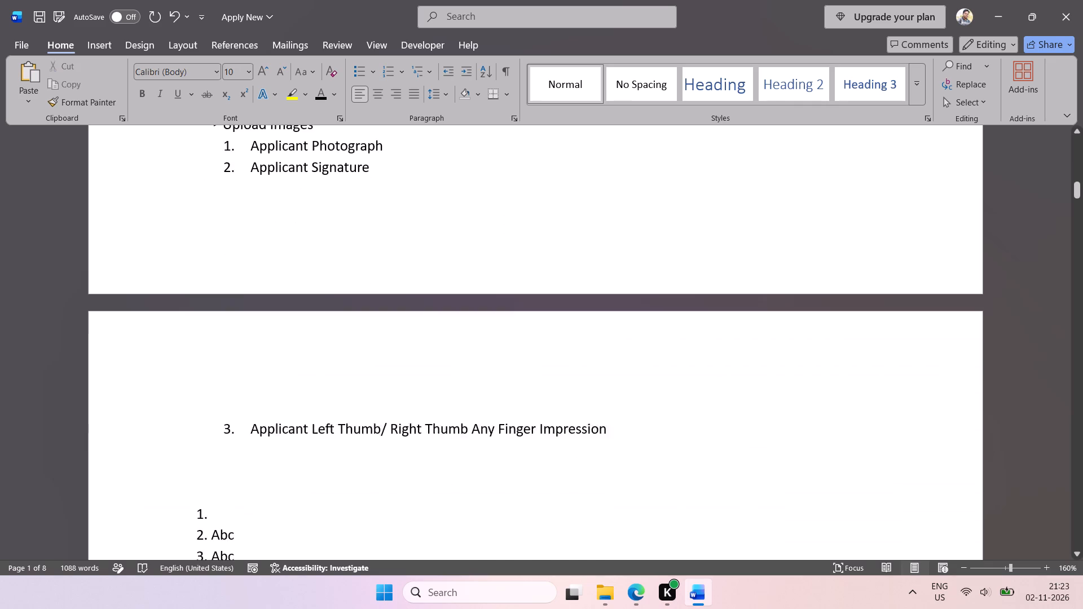
scroll(384, 286, up, 2)
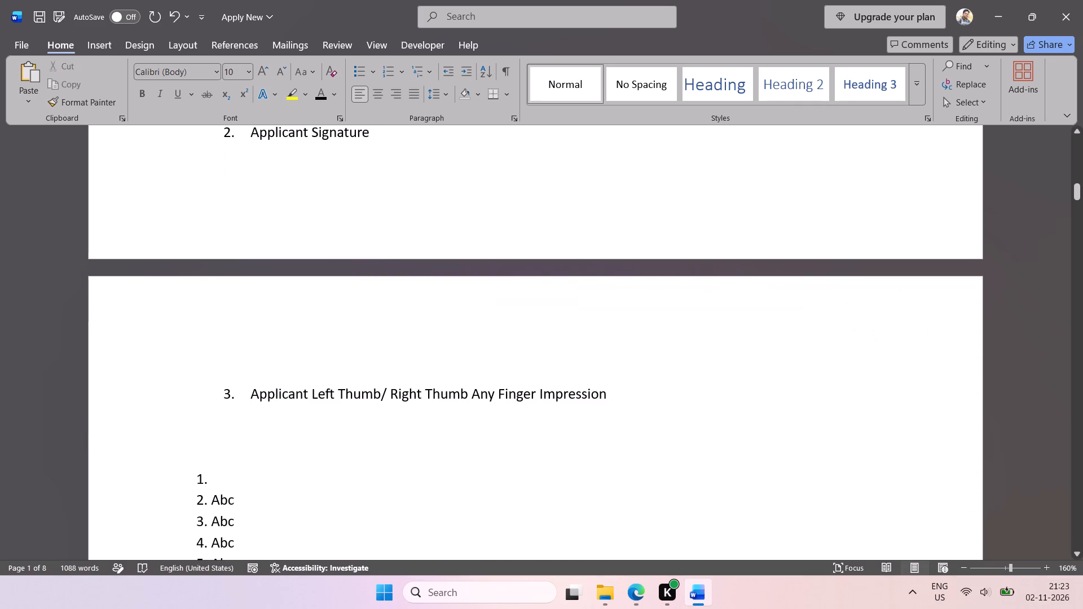
scroll(384, 286, up, 1)
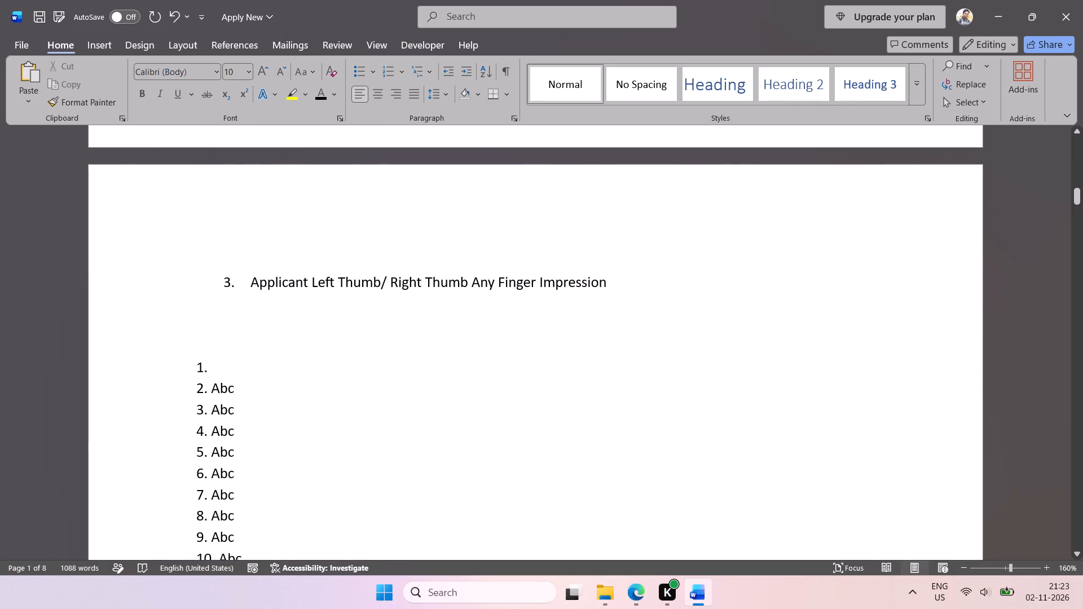
scroll(384, 286, up, 1)
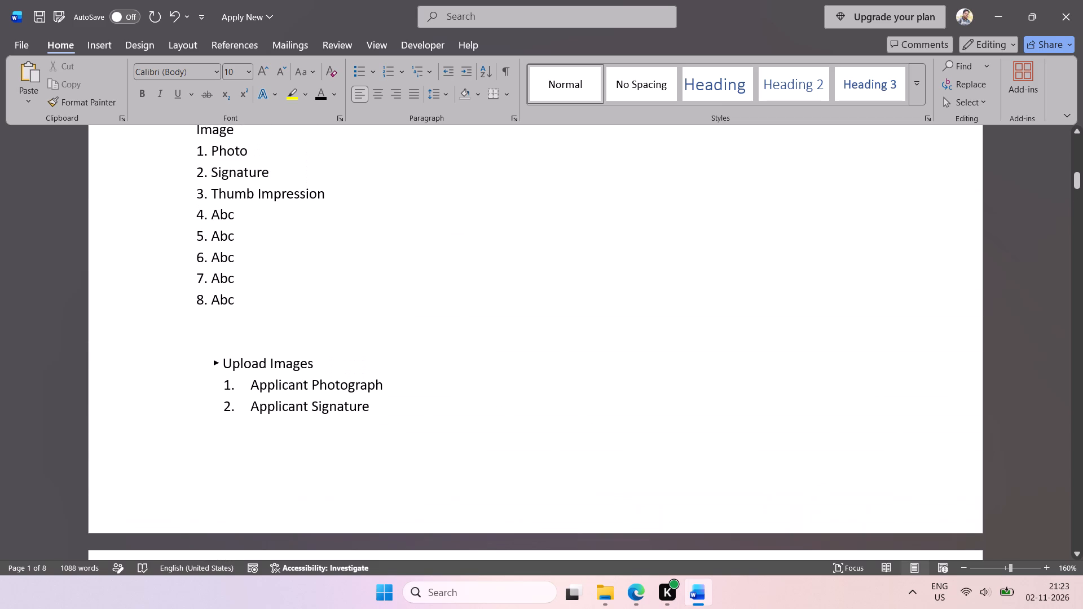
scroll(384, 286, up, 1)
scroll(384, 286, down, 1)
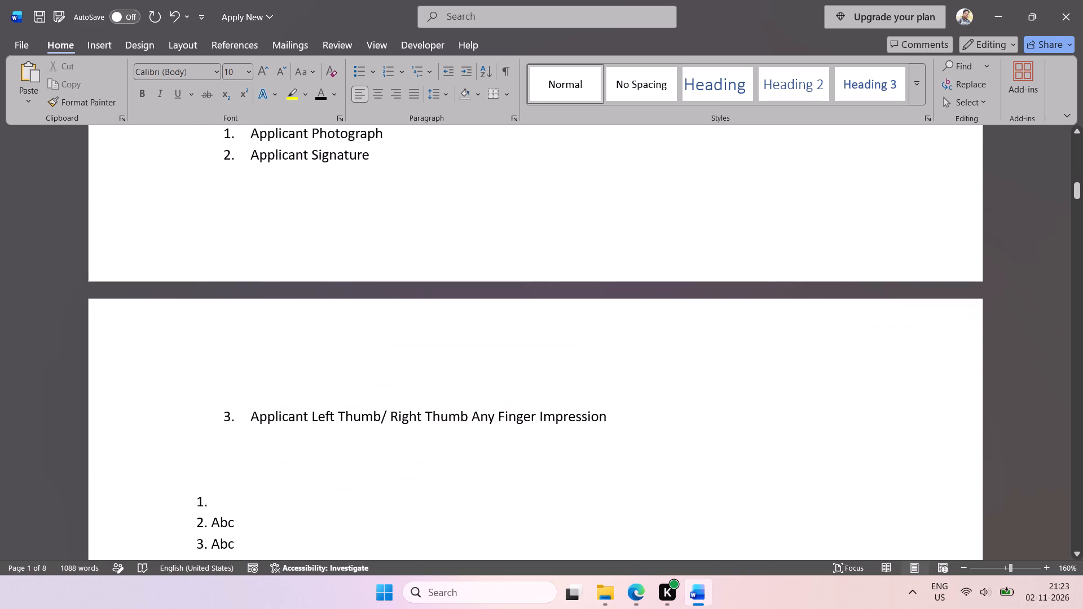
scroll(384, 286, down, 1)
scroll(384, 286, up, 1)
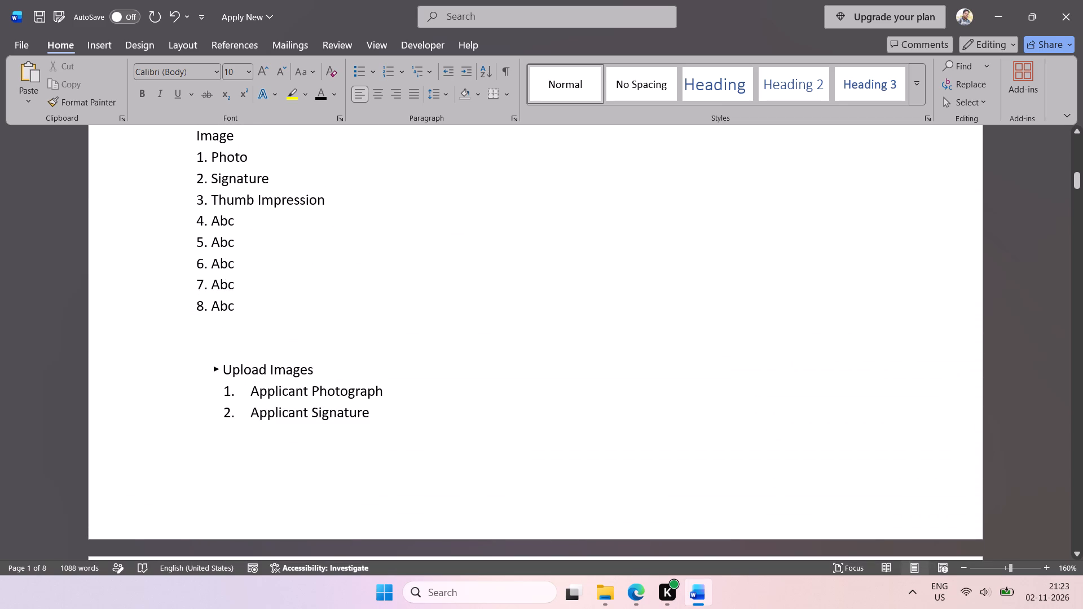
scroll(384, 286, up, 1)
click(268, 299)
drag(254, 319, 199, 249)
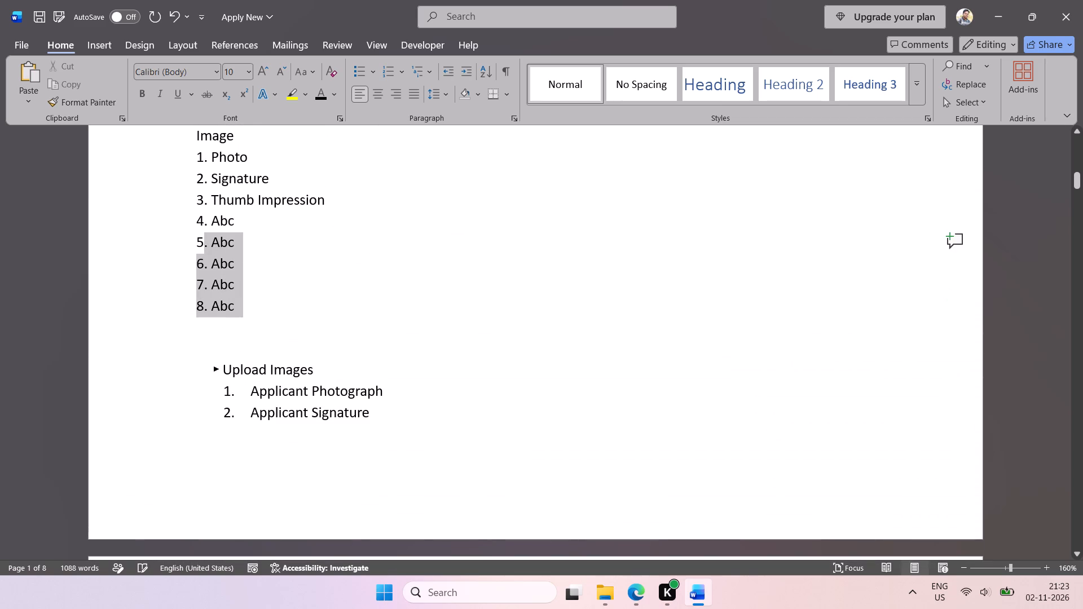
drag(199, 249, 186, 227)
key(BackSpace)
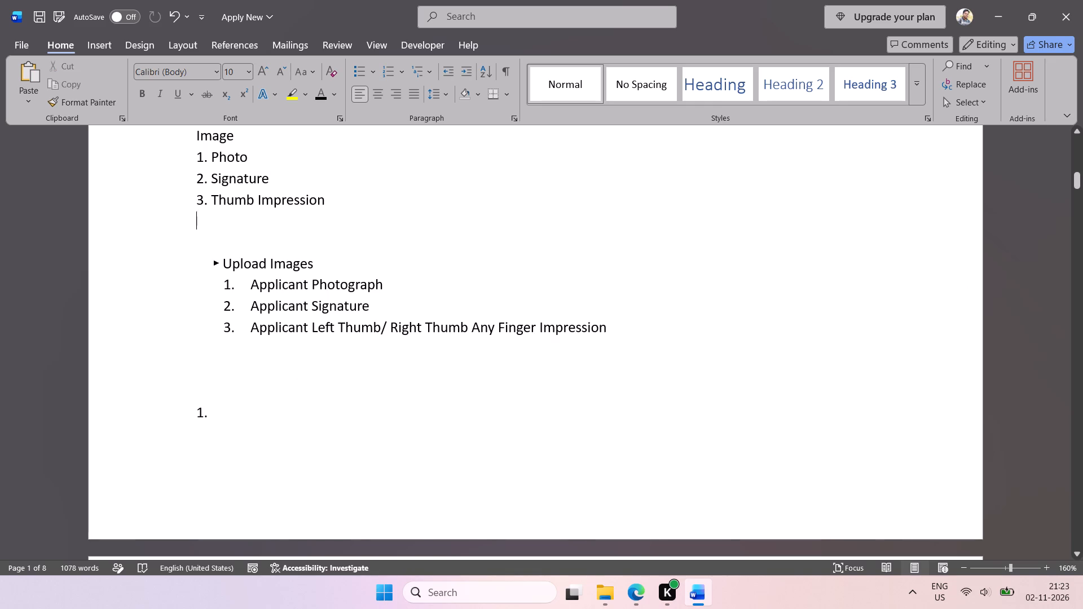
Delete the Upload Images block and the empty numbered item beneath the Image list, leaving a blank line.
drag(217, 402, 186, 229)
key(BackSpace)
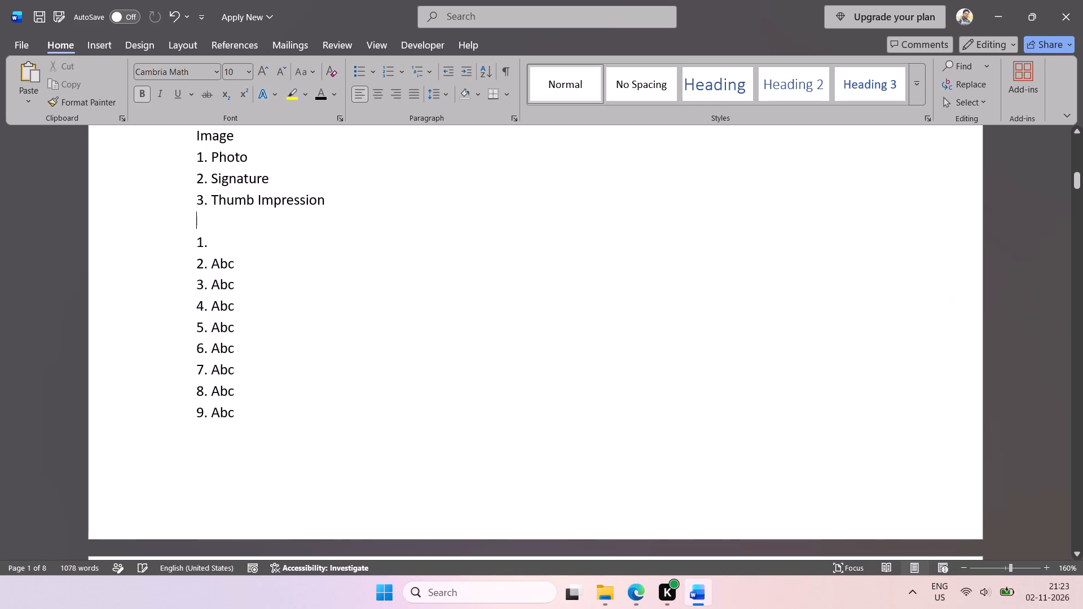
key(Return)
Delete the leftover placeholder list of Abc items, from the empty item 1 through item 10, below the Image list.
scroll(276, 351, down, 1)
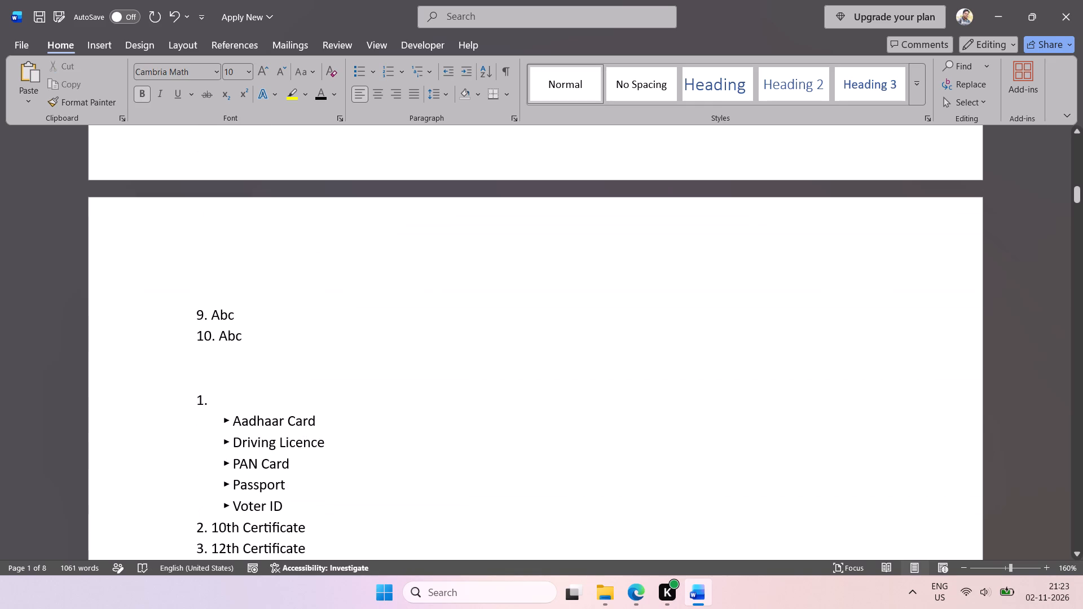
scroll(276, 351, down, 1)
click(249, 336)
scroll(254, 337, up, 2)
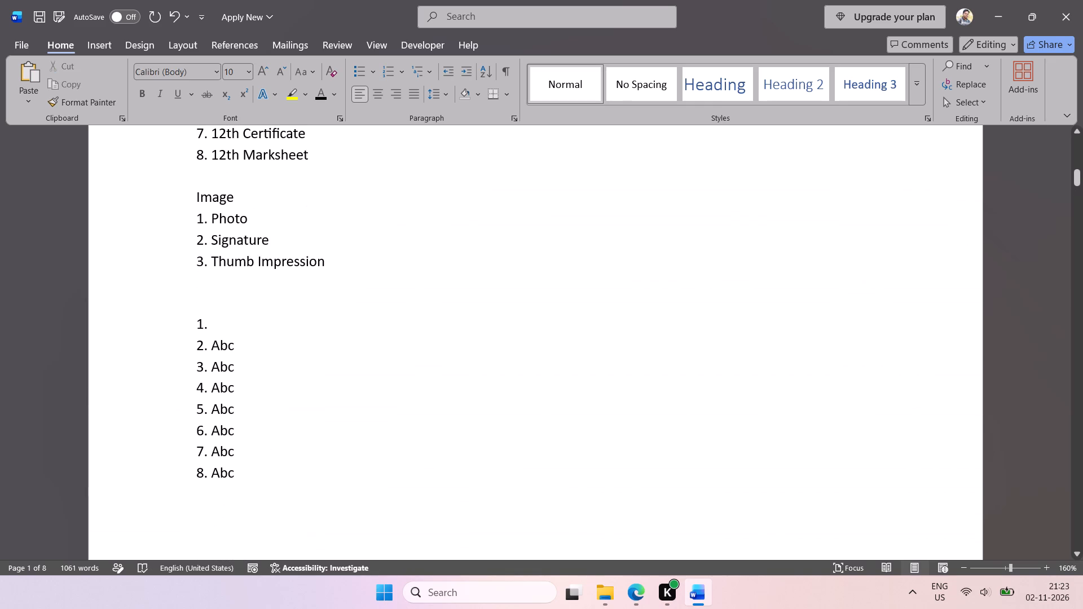
shift+click(201, 283)
key(BackSpace)
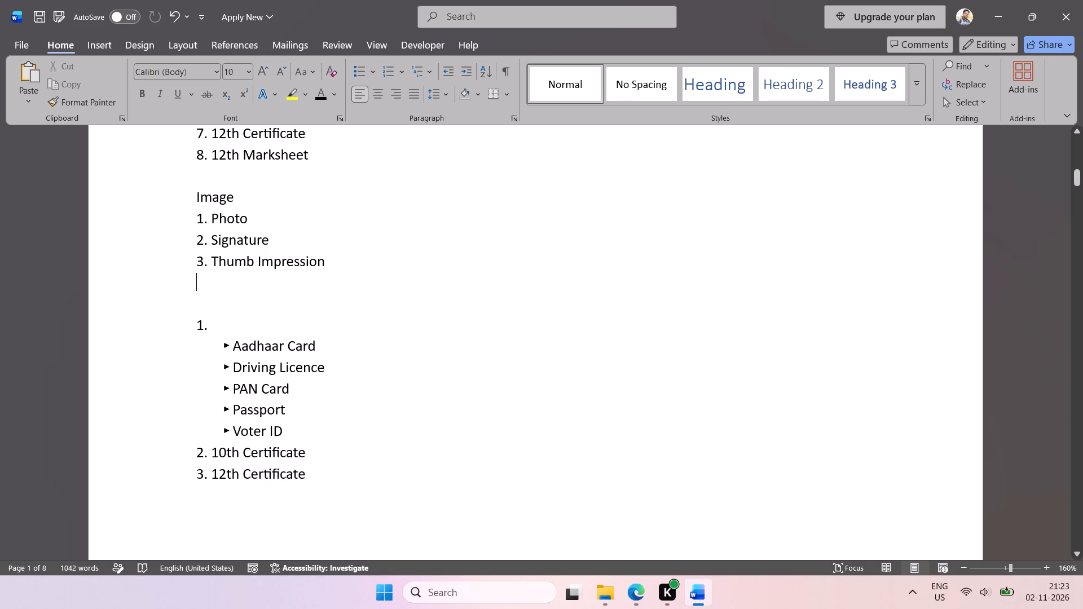
Delete the duplicated requirement list below the Image list, from the Aadhaar Card group through Group-D Employee Service Certificate, keeping a blank line before the size specifications.
drag(304, 480, 205, 303)
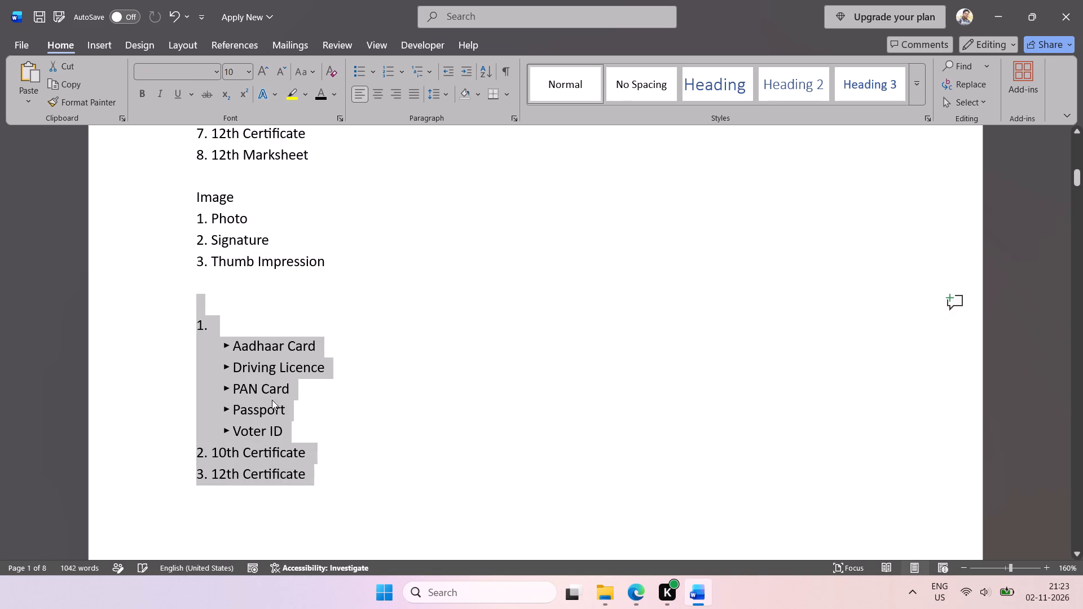
key(BackSpace)
drag(370, 474, 202, 306)
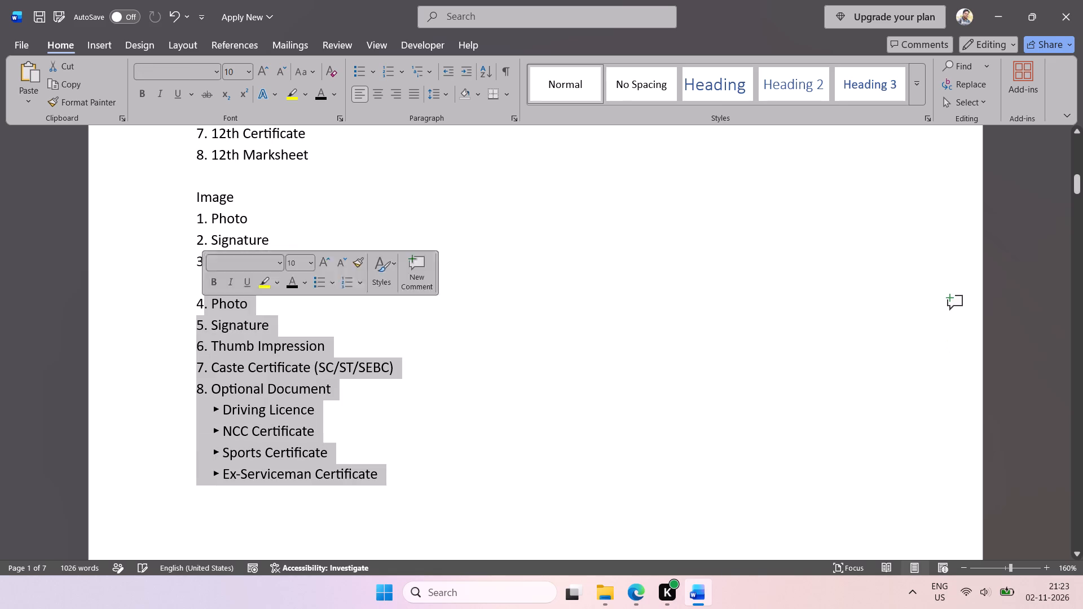
click(202, 306)
key(BackSpace)
drag(374, 474, 234, 346)
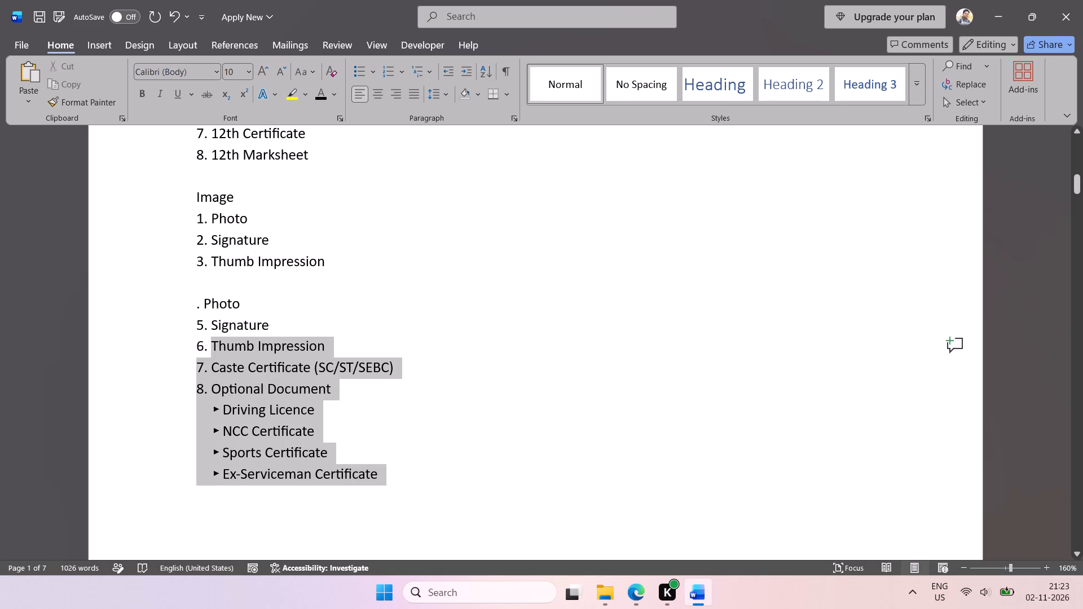
drag(234, 346, 194, 302)
key(BackSpace)
drag(267, 381, 210, 326)
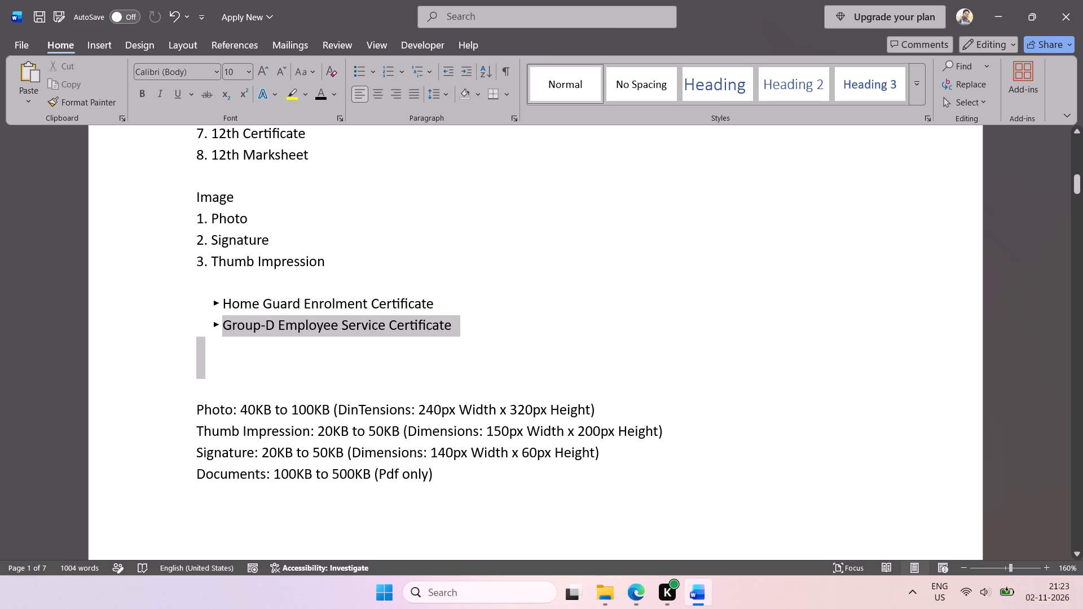
drag(210, 326, 184, 292)
key(BackSpace)
key(Return)
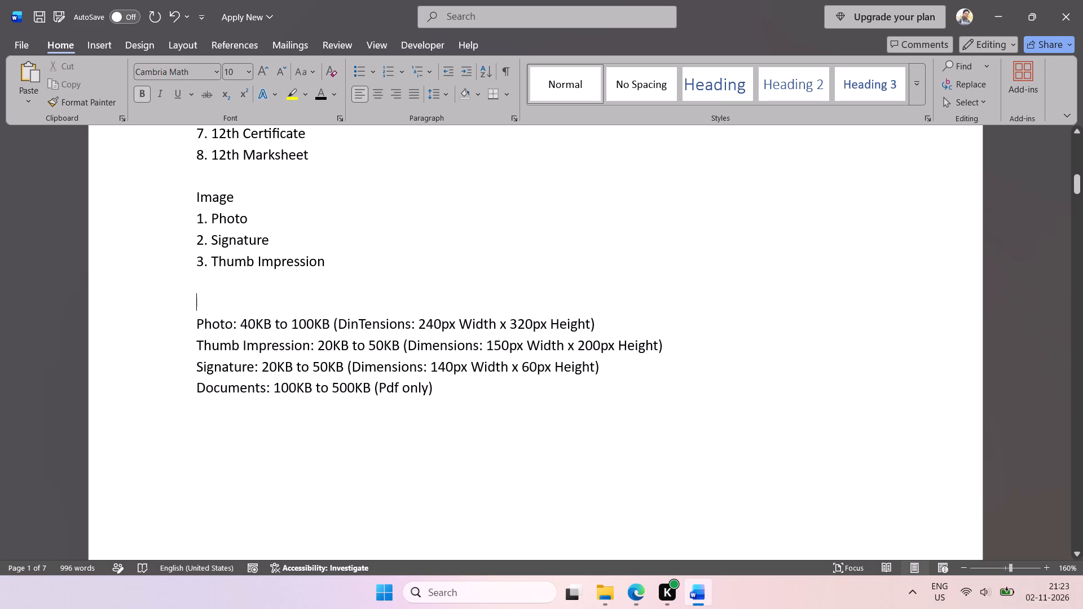
Insert an unnumbered line under "1. Photo" in the Image list and indent it with four spaces.
click(267, 220)
key(Return)
key(ctrl+z)
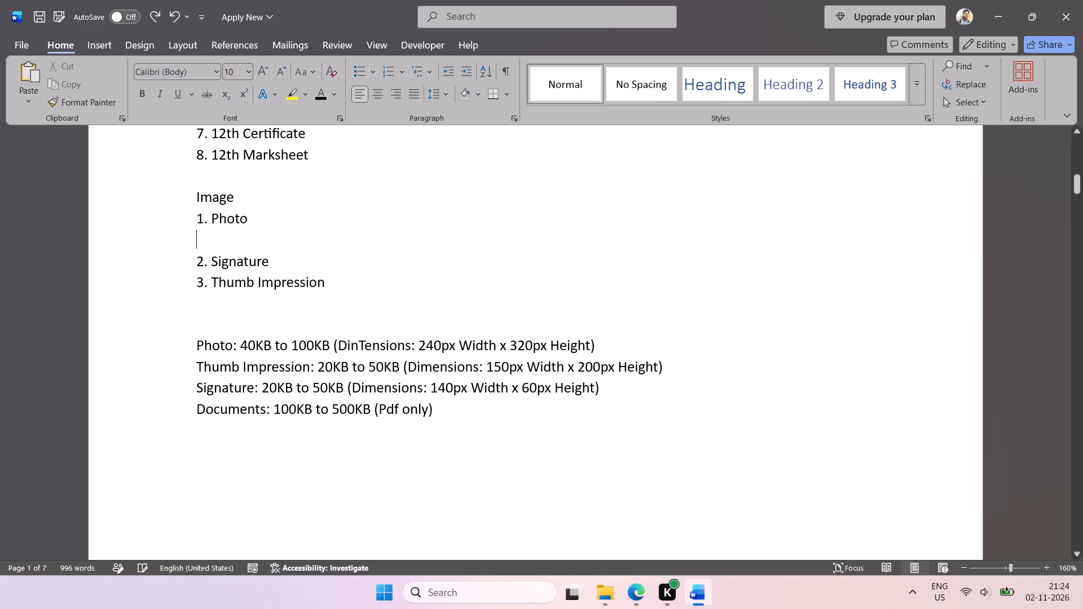
key(space)
key(space)
key(space)
key(space)
Copy the arrow marker from Aadhaar Card under Identity Proof to the line below Photo, keeping only a four-space indent before it.
scroll(384, 412, up, 1)
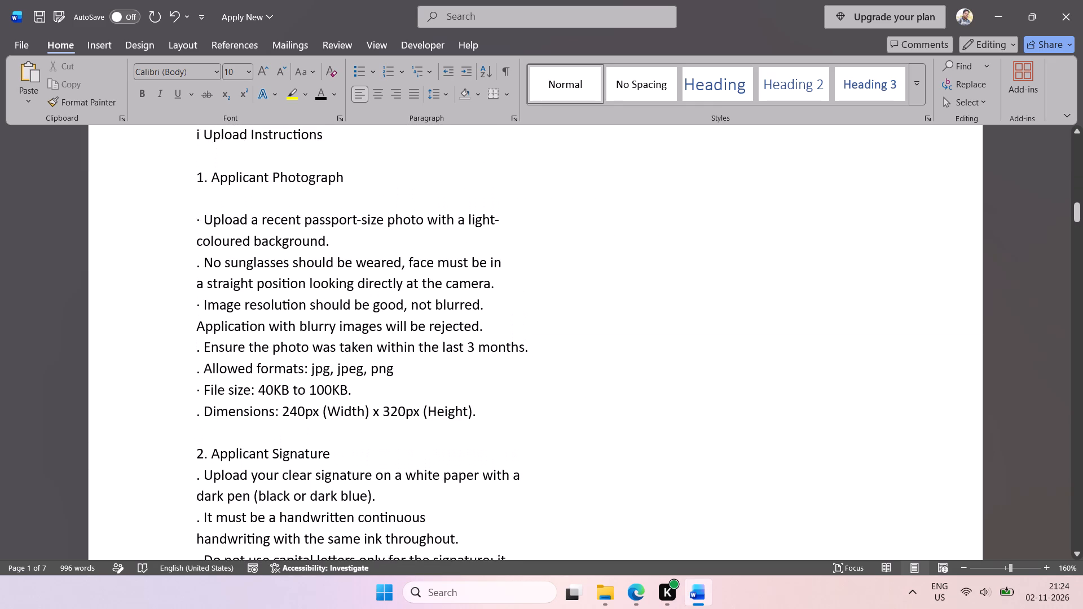
scroll(397, 383, up, 2)
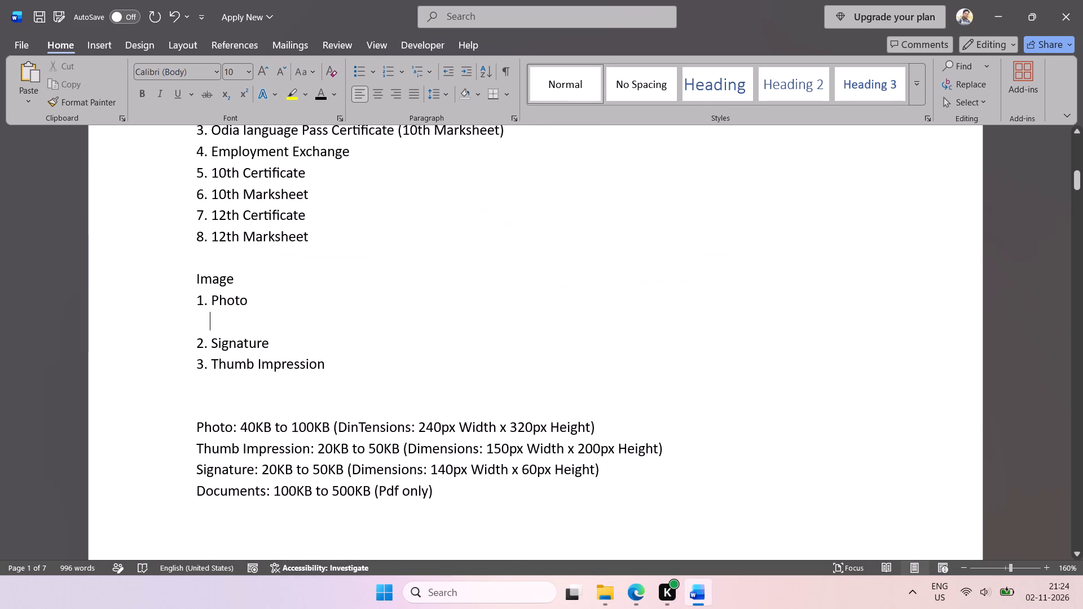
scroll(397, 383, up, 2)
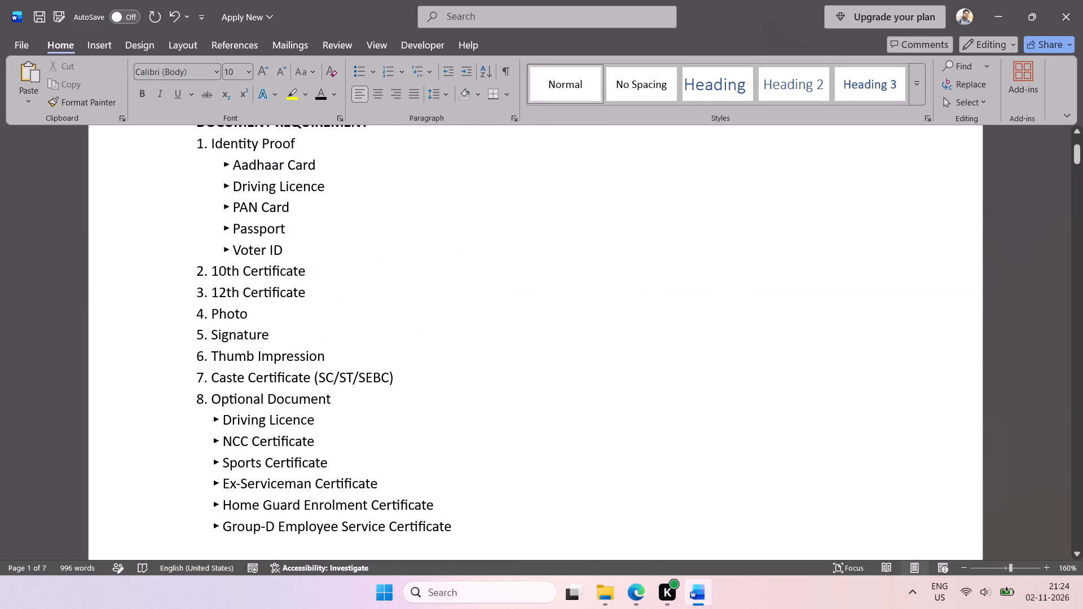
drag(232, 170, 143, 170)
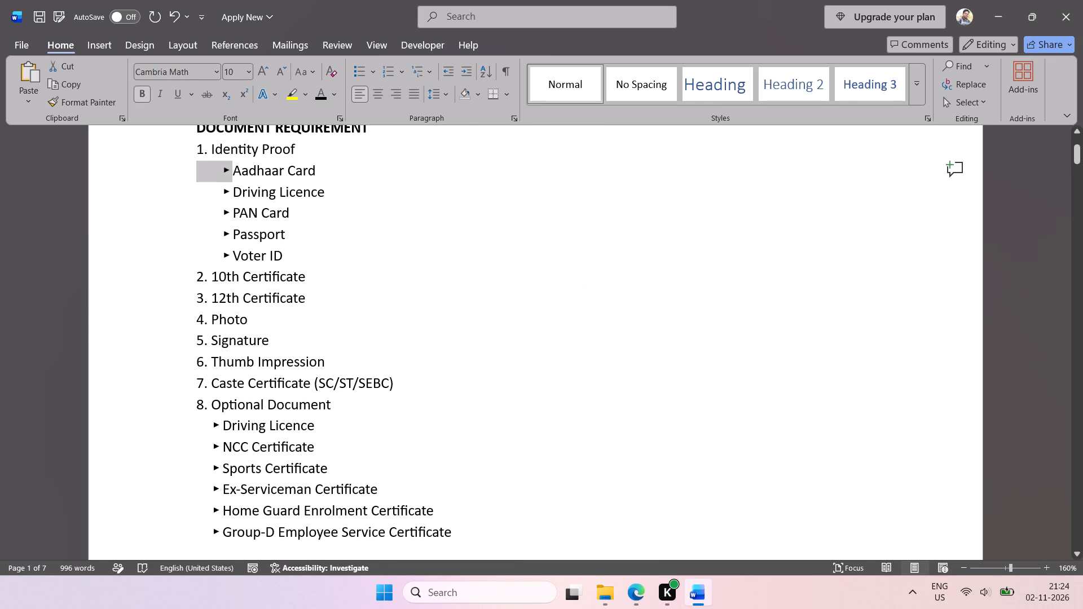
key(ctrl+c)
scroll(289, 351, down, 3)
click(226, 286)
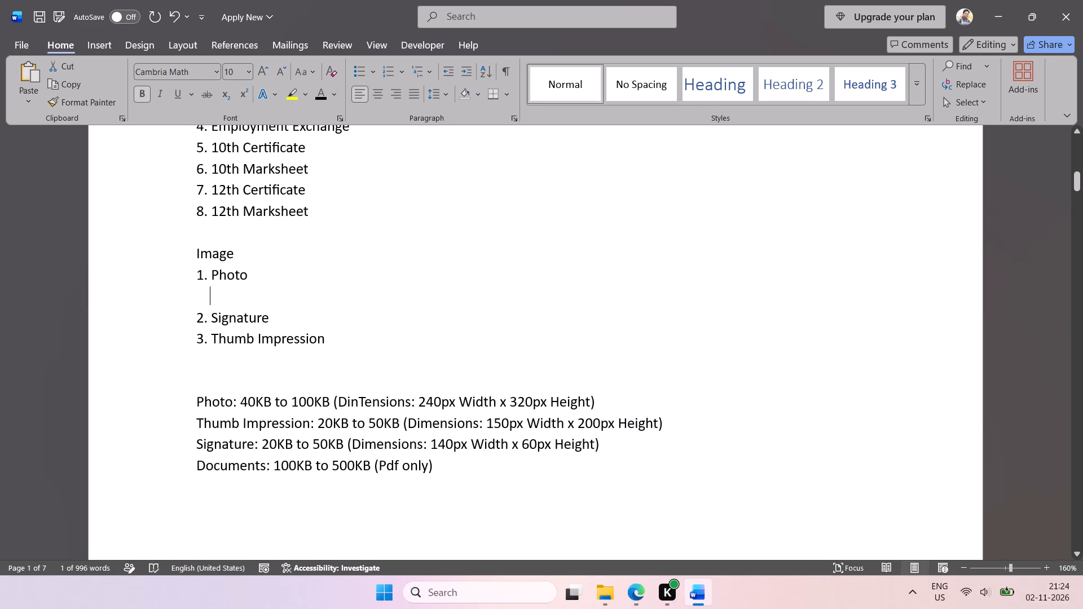
key(ctrl+v)
double_click(223, 296)
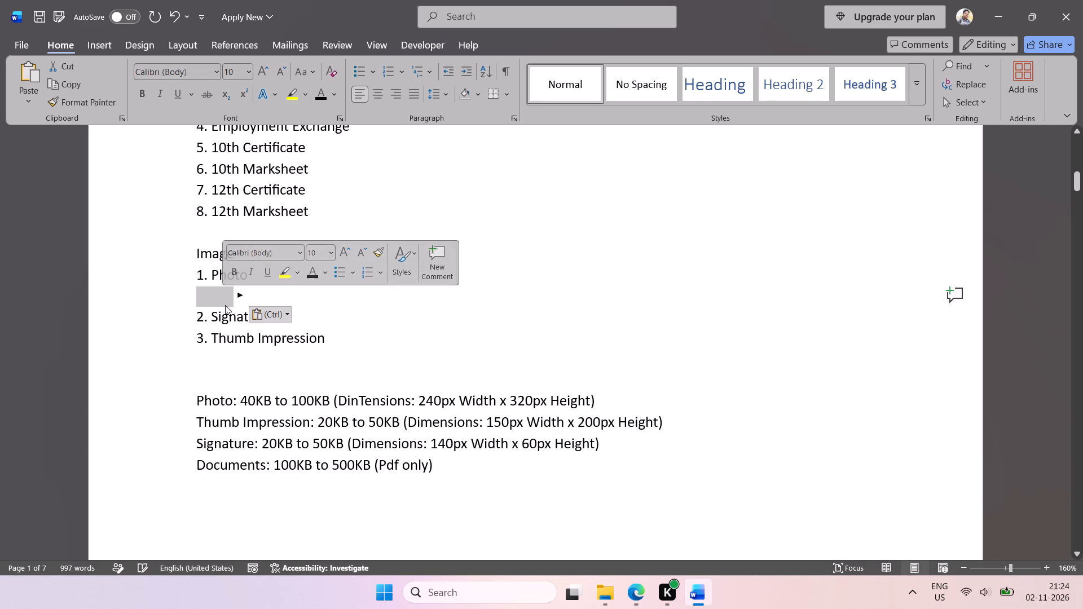
key(BackSpace)
key(space)
key(space)
key(space)
key(space)
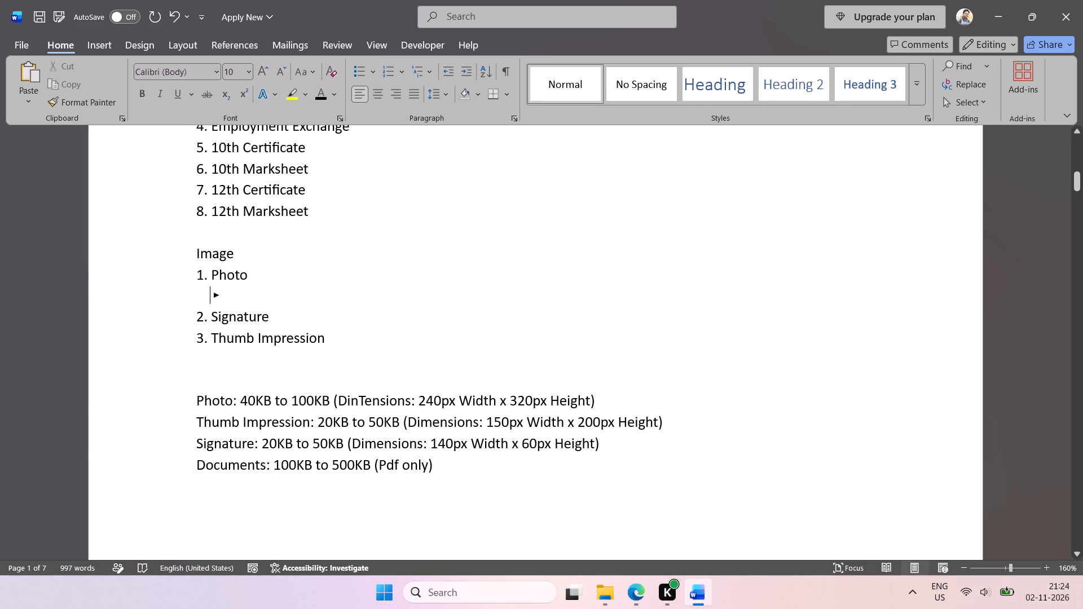
Copy the Applicant Photograph instructions from Upload Instructions into new blank lines beneath the arrow marker under Photo.
scroll(377, 323, down, 3)
scroll(389, 410, down, 3)
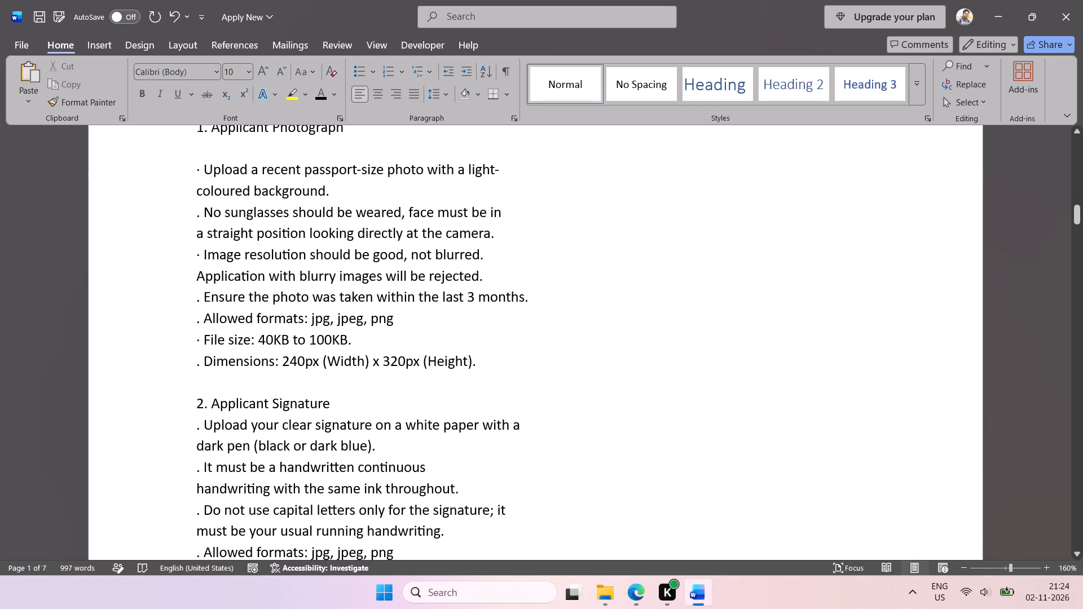
scroll(338, 294, up, 1)
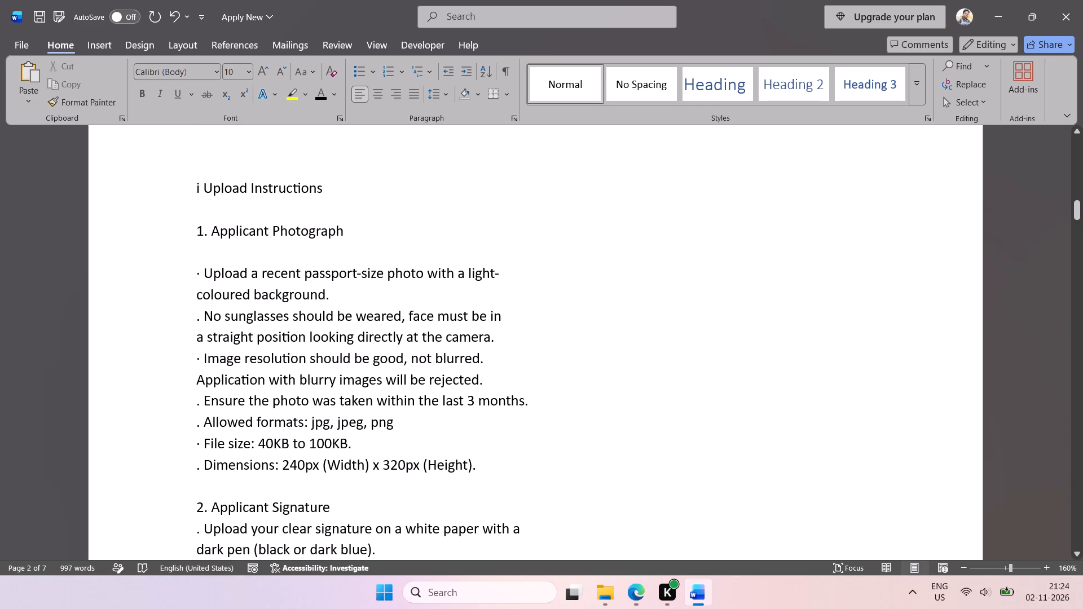
scroll(354, 292, up, 1)
drag(481, 422, 213, 237)
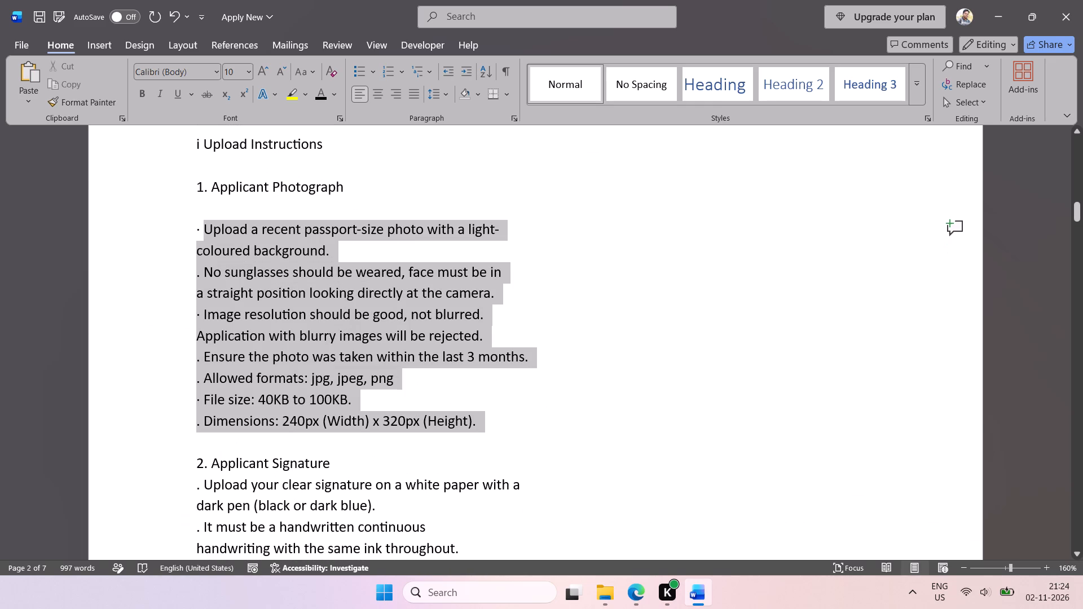
drag(213, 237, 199, 235)
key(ctrl+c)
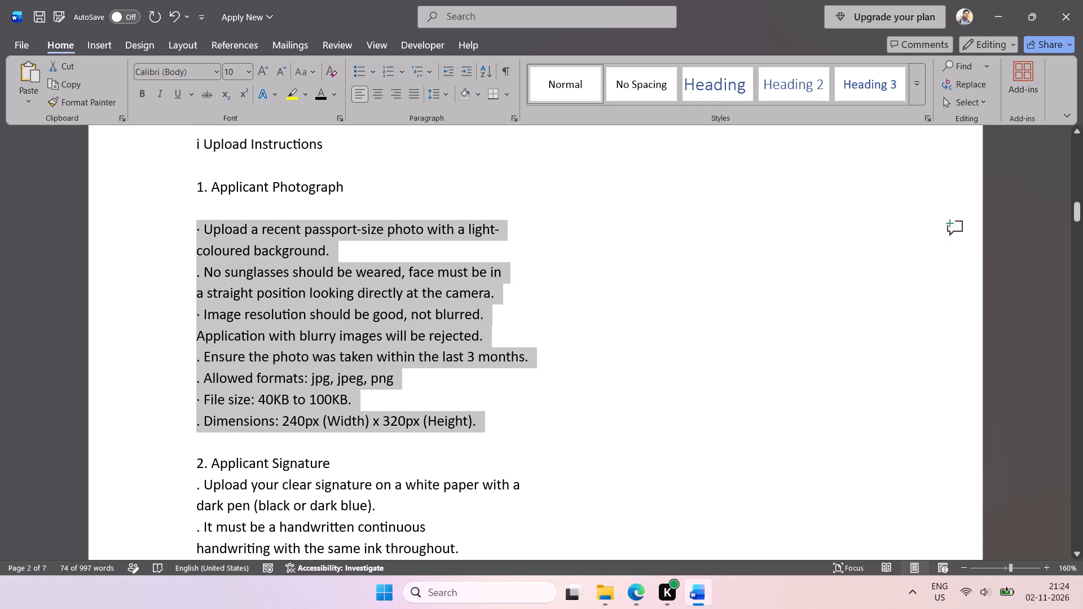
scroll(301, 211, up, 3)
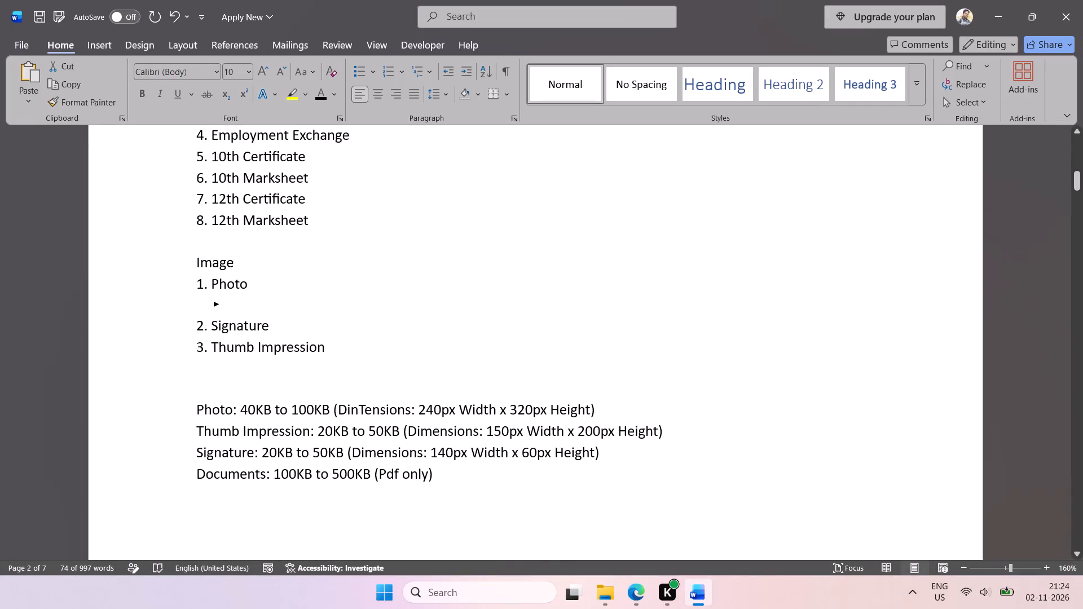
click(240, 274)
key(Return)
key(Return)
key(Return)
key(Return)
click(212, 312)
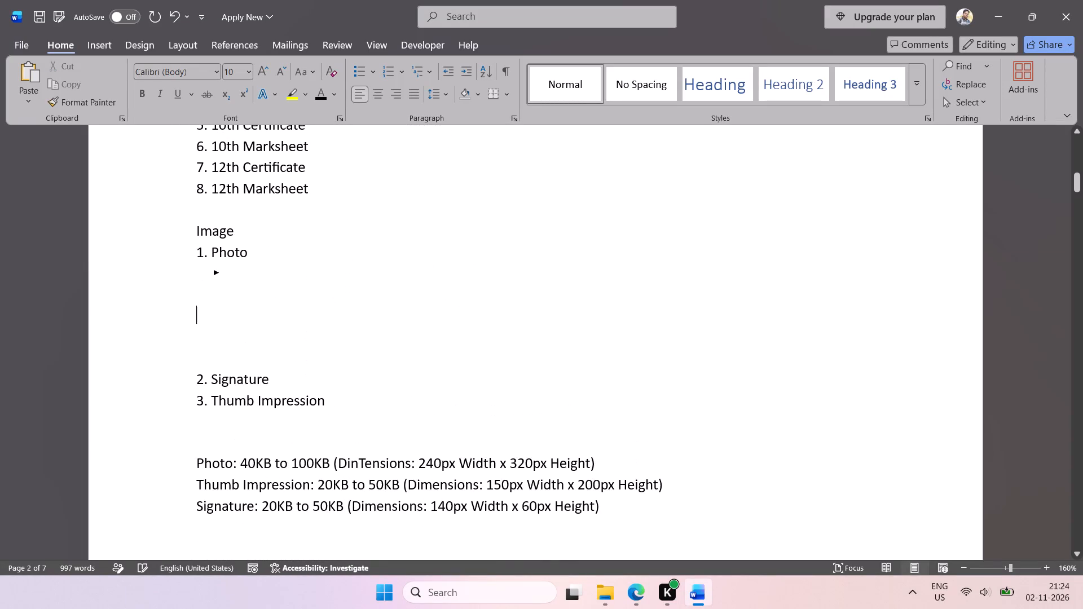
key(ctrl+v)
Copy "recent passport-size" from the pasted instructions to the arrow line under Photo, capitalize "Recent", and remove the extra space before it.
scroll(335, 295, up, 2)
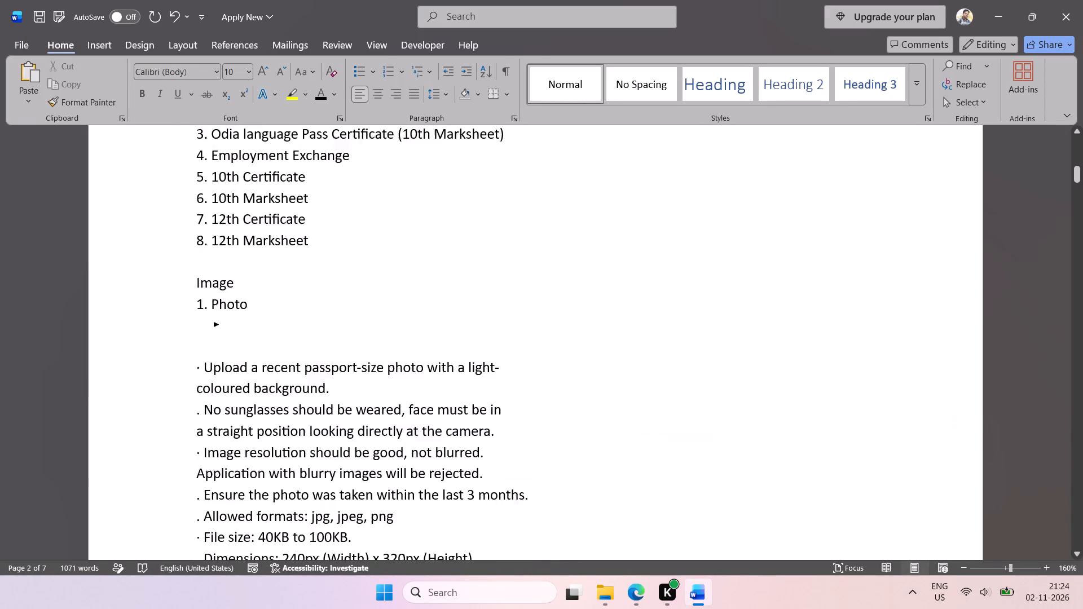
scroll(335, 295, up, 1)
scroll(323, 340, down, 1)
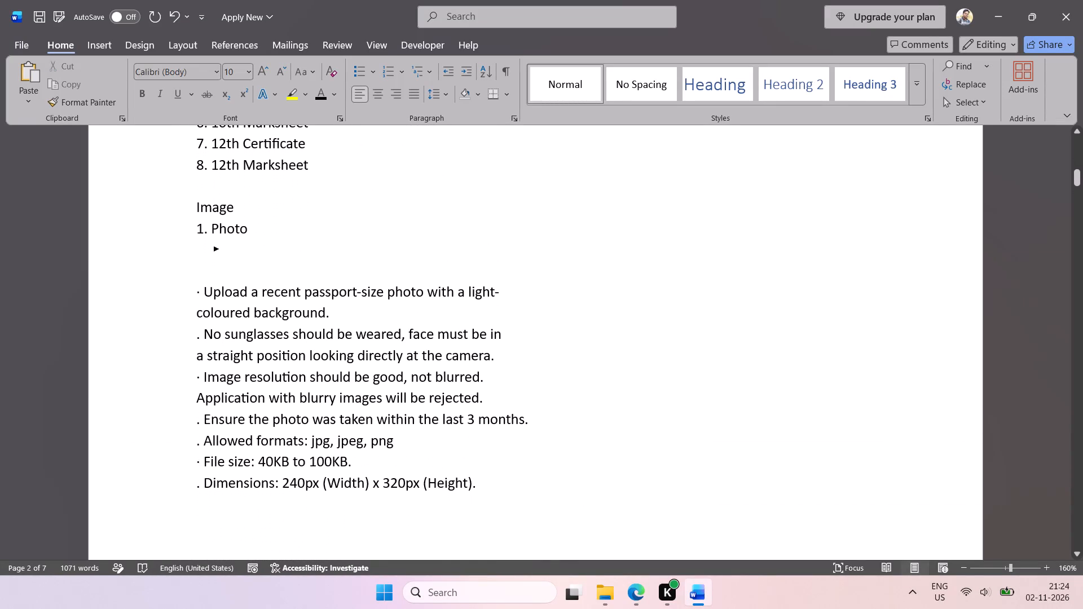
scroll(297, 374, down, 1)
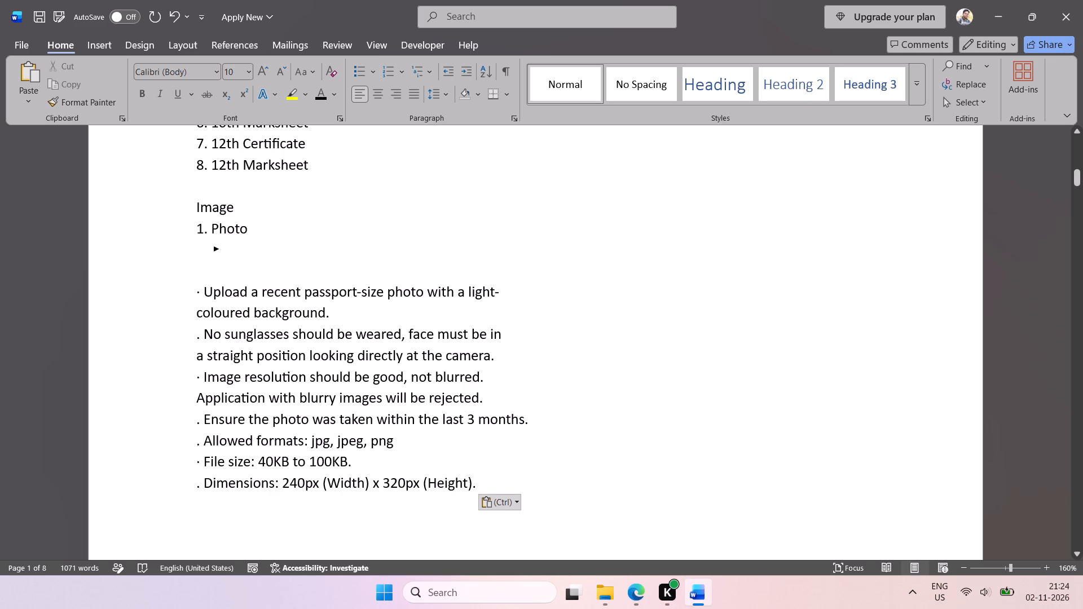
click(236, 250)
drag(264, 291, 314, 290)
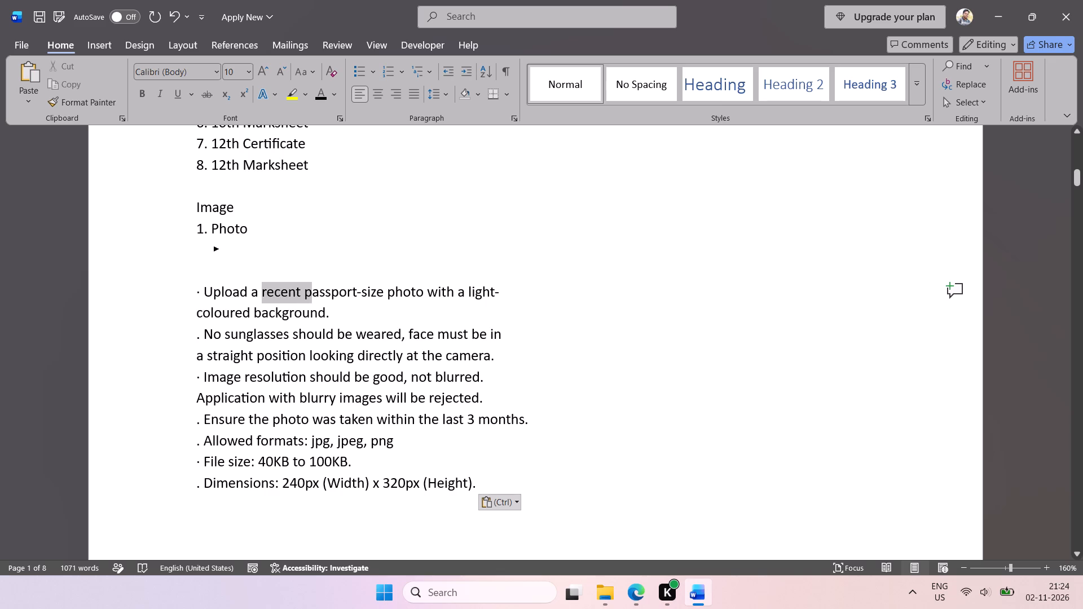
drag(314, 290, 373, 288)
key(ctrl+c)
click(259, 250)
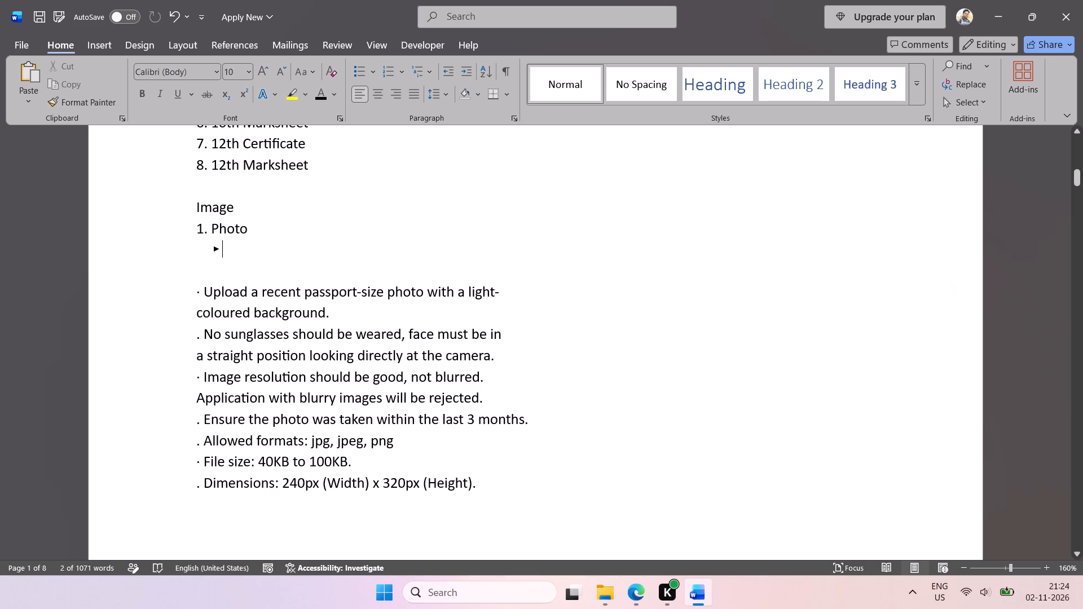
key(ctrl+v)
click(244, 250)
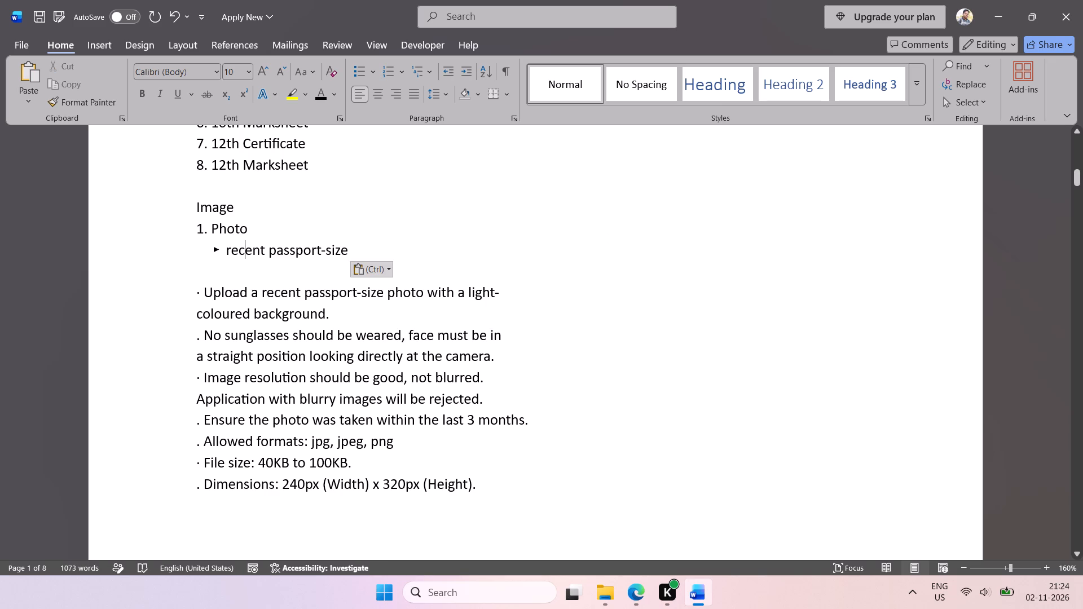
key(shift+F3)
click(228, 249)
key(BackSpace)
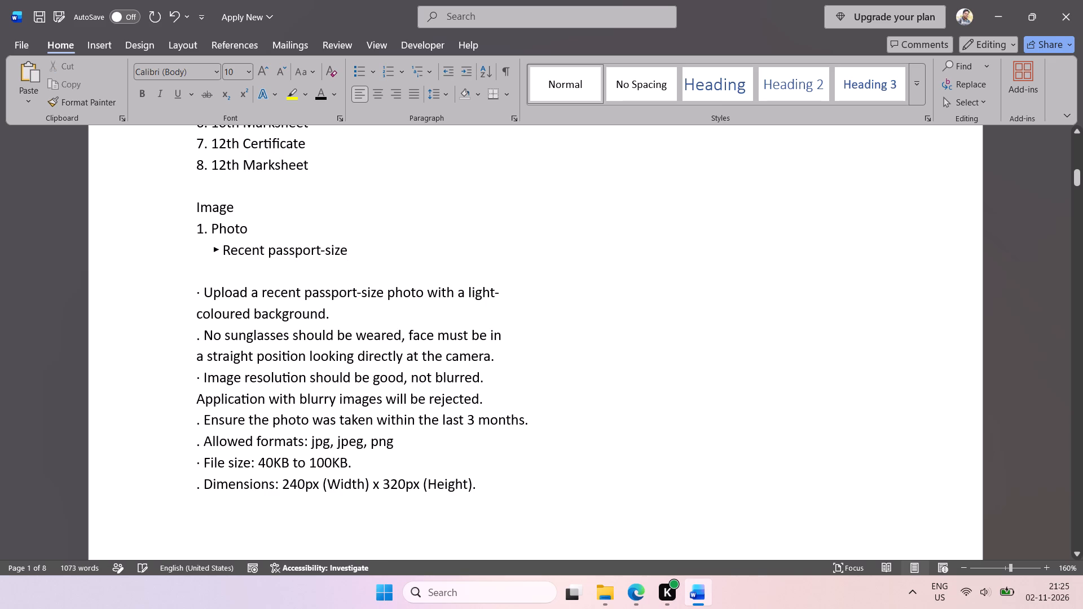
Copy the indented arrow marker before "Recent passport-size" to the blank line below it.
click(359, 251)
drag(222, 248, 164, 248)
key(ctrl+c)
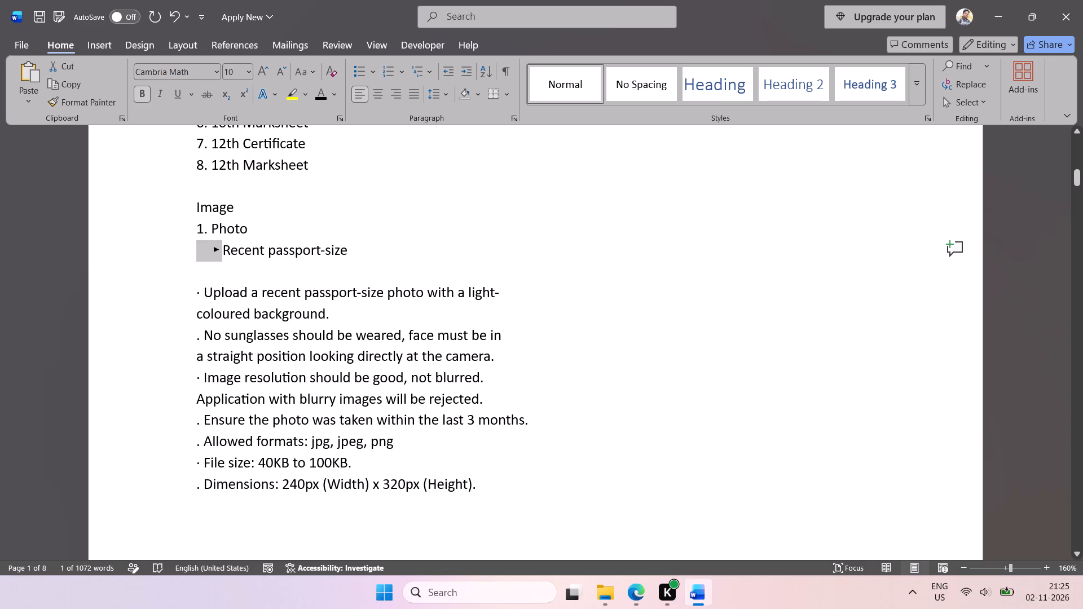
click(227, 272)
key(ctrl+v)
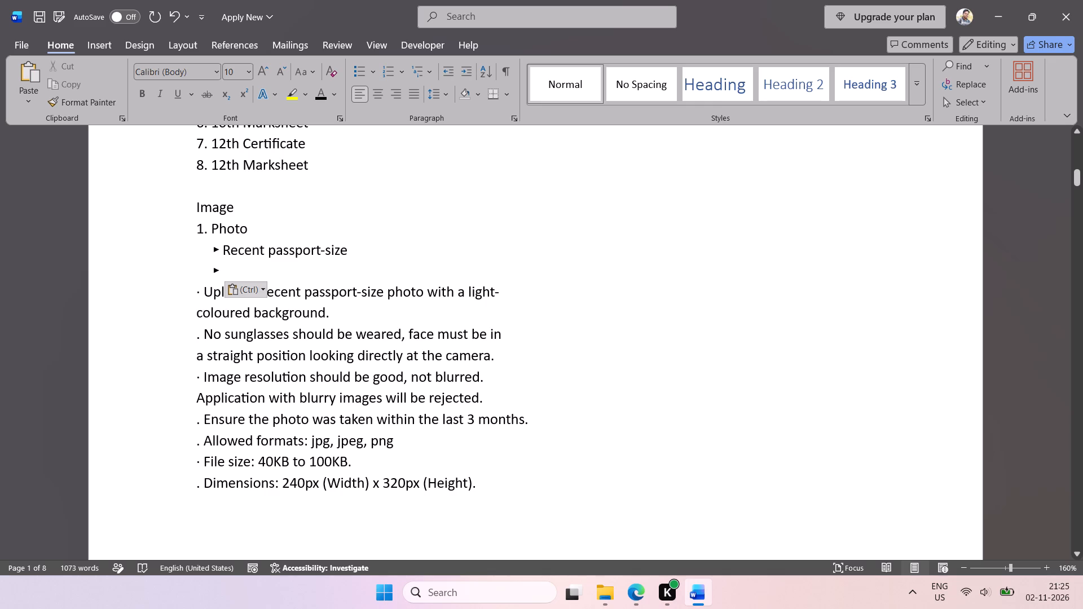
Copy "light-coloured background" from the pasted instructions to the empty arrow line under Photo, joining it on one line as "light coloured background".
drag(468, 291, 327, 309)
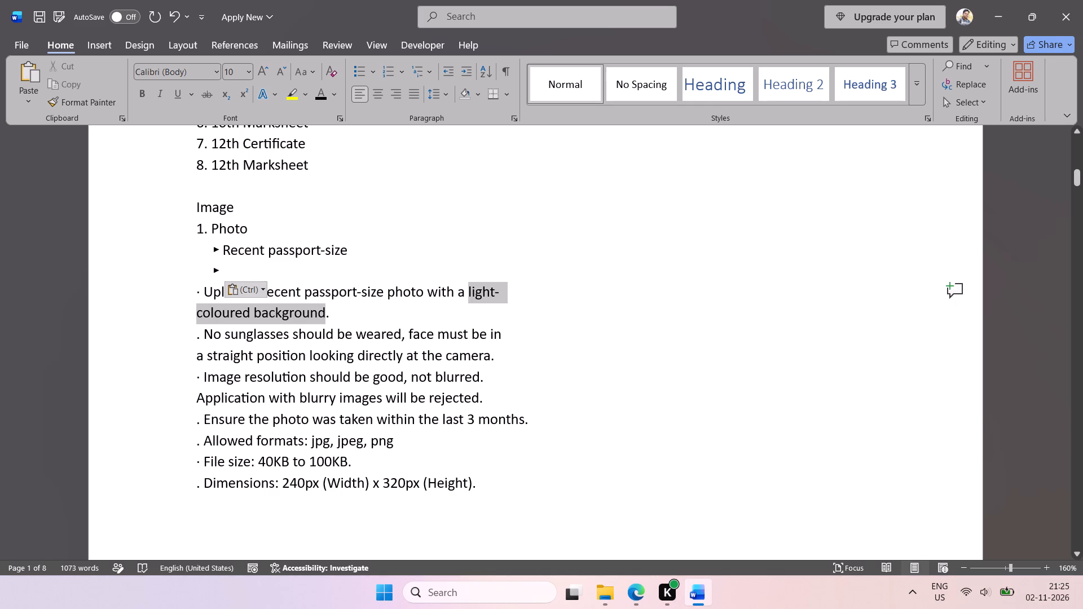
drag(327, 309, 328, 309)
key(ctrl+c)
click(270, 278)
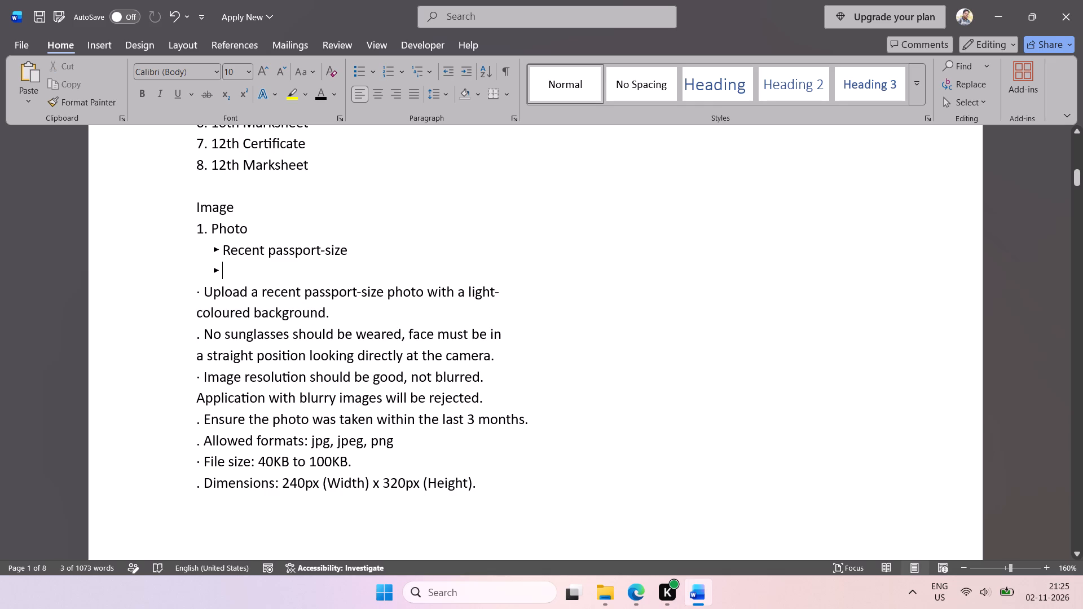
key(ctrl+v)
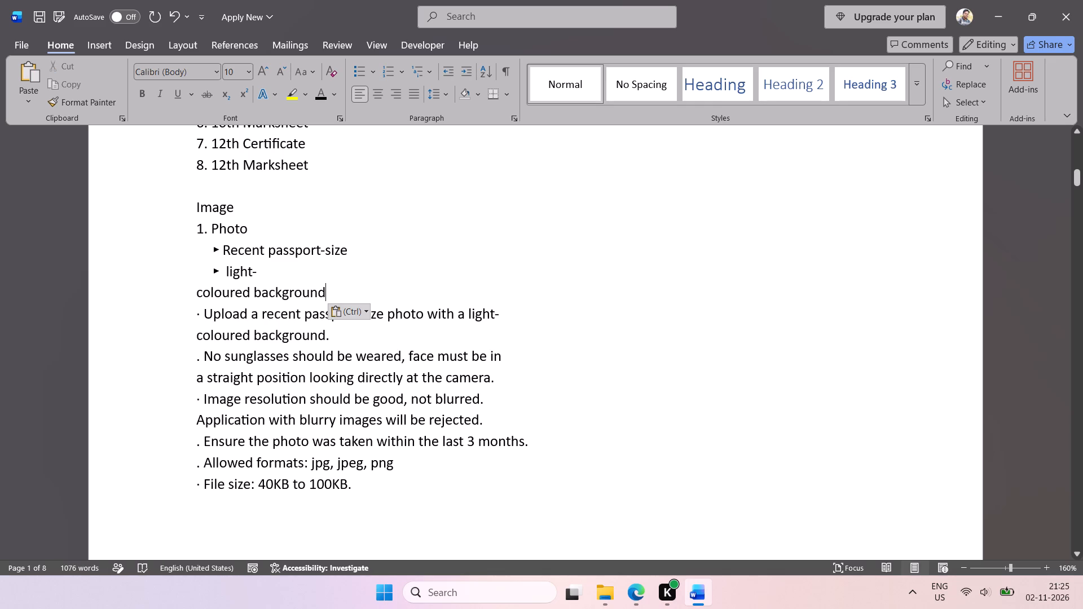
click(196, 293)
key(BackSpace)
key(BackSpace)
key(space)
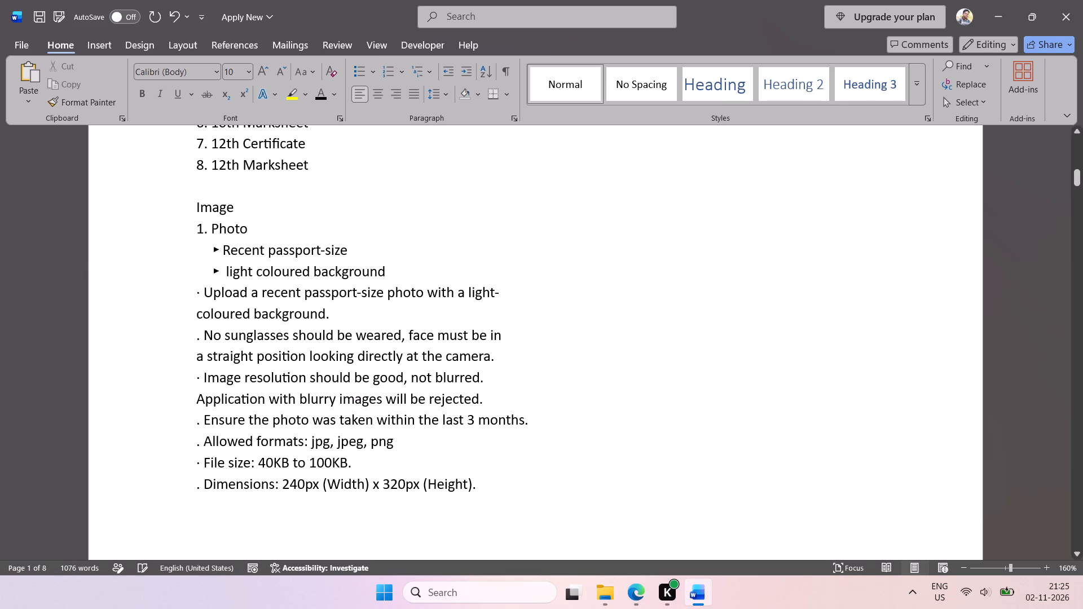
Capitalize the words in the two arrow lines under Photo as "Light Coloured Background" and "Recent Passport-Size".
key(shift+F3)
click(235, 276)
key(shift+F3)
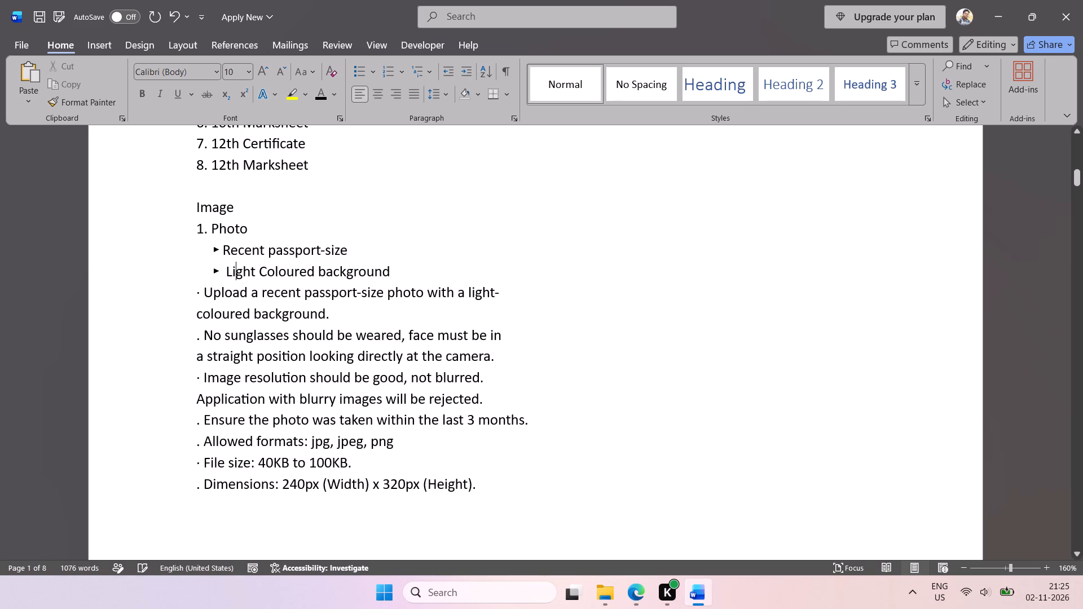
click(328, 271)
key(shift+F3)
click(287, 249)
key(shift+F3)
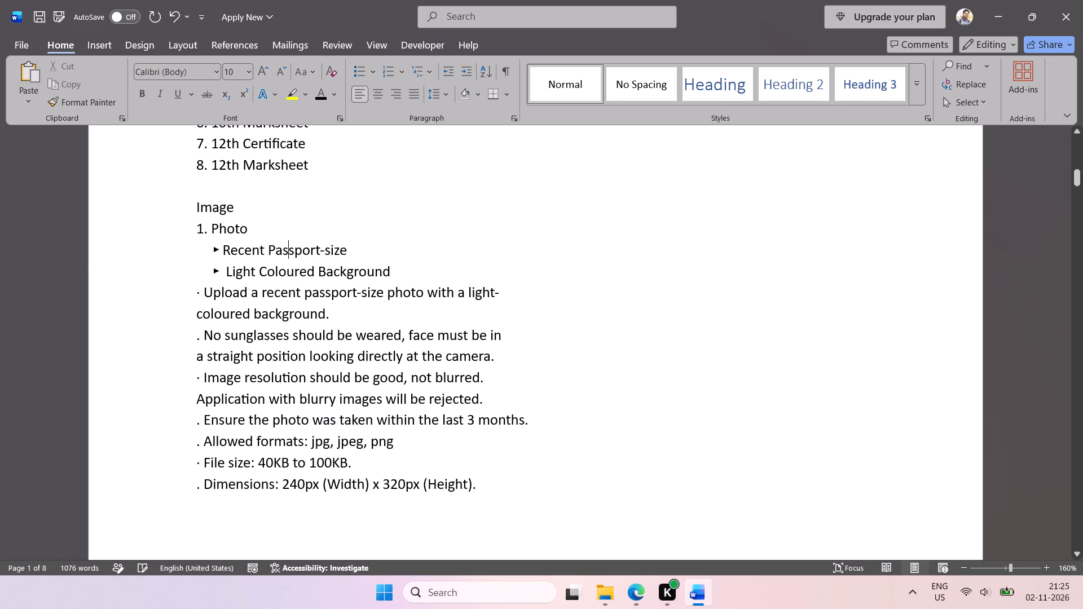
click(331, 250)
key(shift+F3)
Remove the extra space between the arrow marker and "Light Coloured Background", retyping its initial L, and save the document.
click(228, 271)
key(BackSpace)
key(BackSpace)
key(BackSpace)
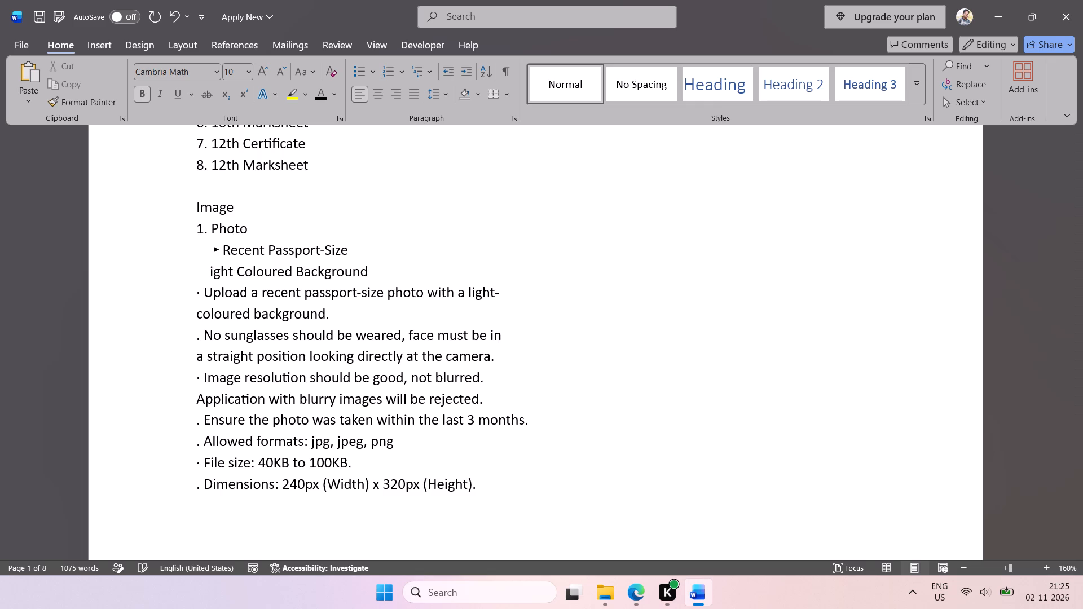
key(ctrl+z)
key(shift+l)
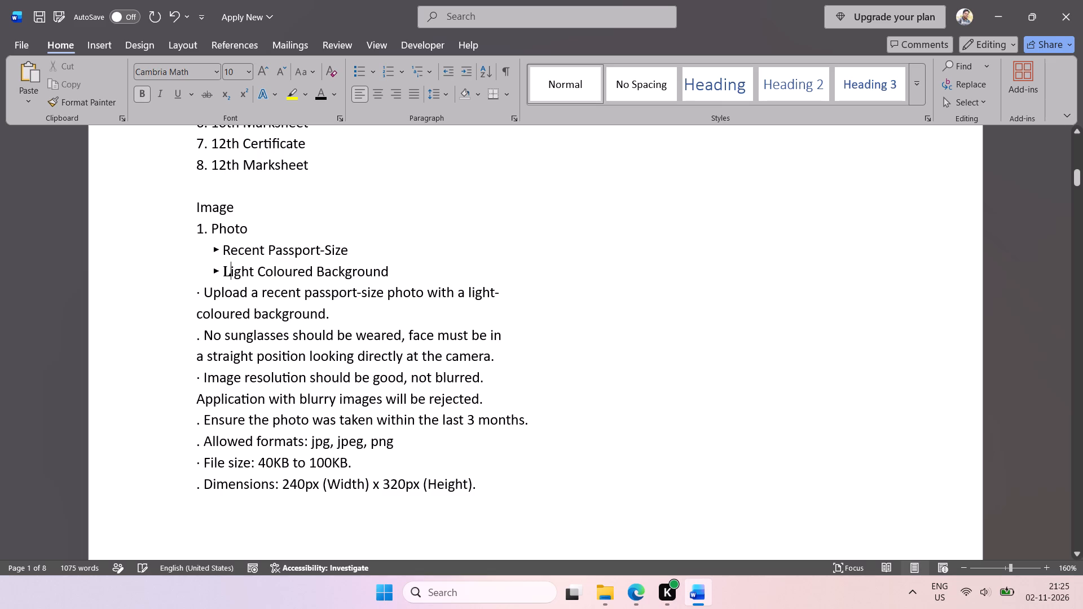
key(ctrl+s)
Set the font of the entire document to the Calibri body font.
key(ctrl+a)
click(213, 69)
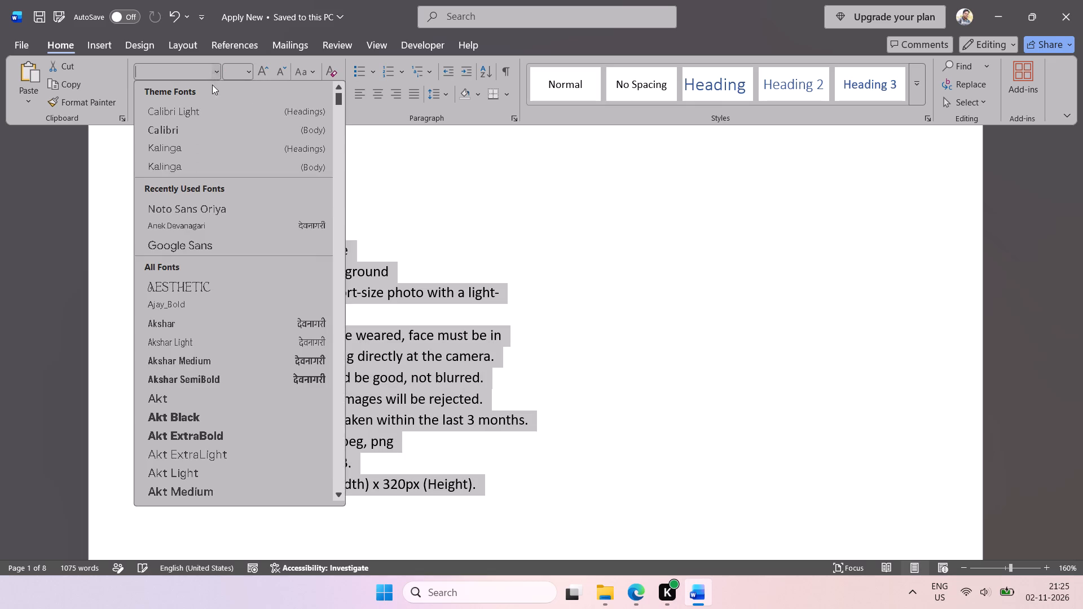
click(191, 129)
click(345, 273)
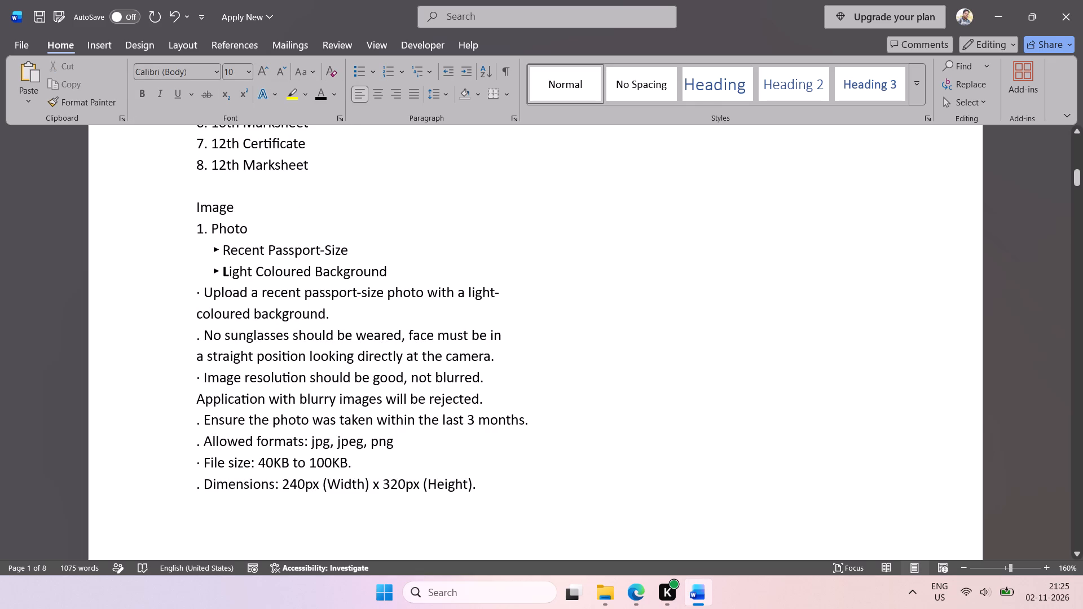
Remove the bold formatting from the "Light Coloured Background" line and save the document.
drag(399, 273, 190, 270)
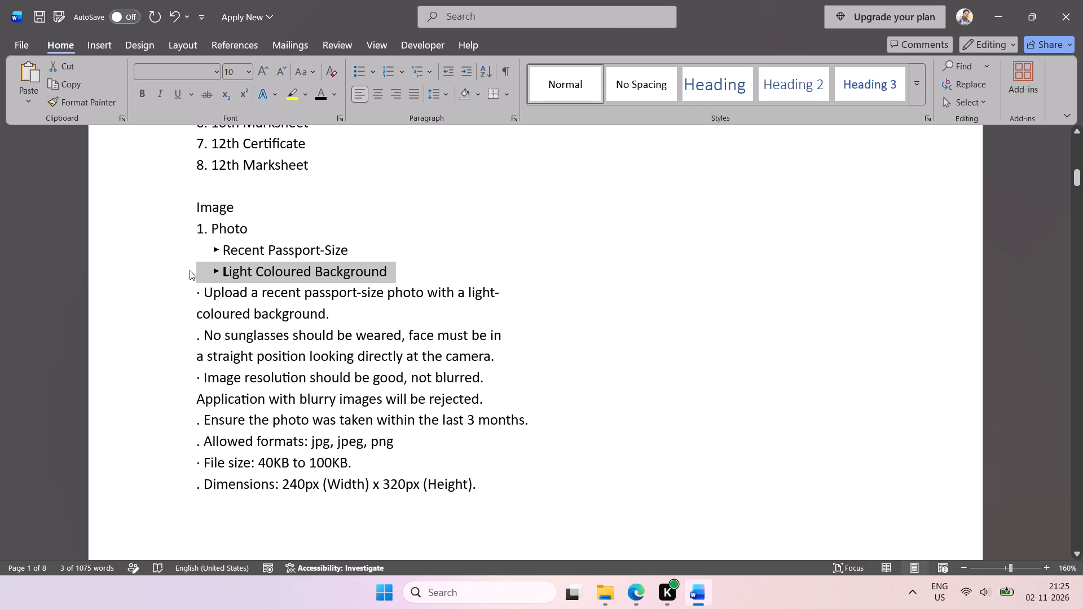
key(ctrl+b)
key(ctrl+b)
click(267, 280)
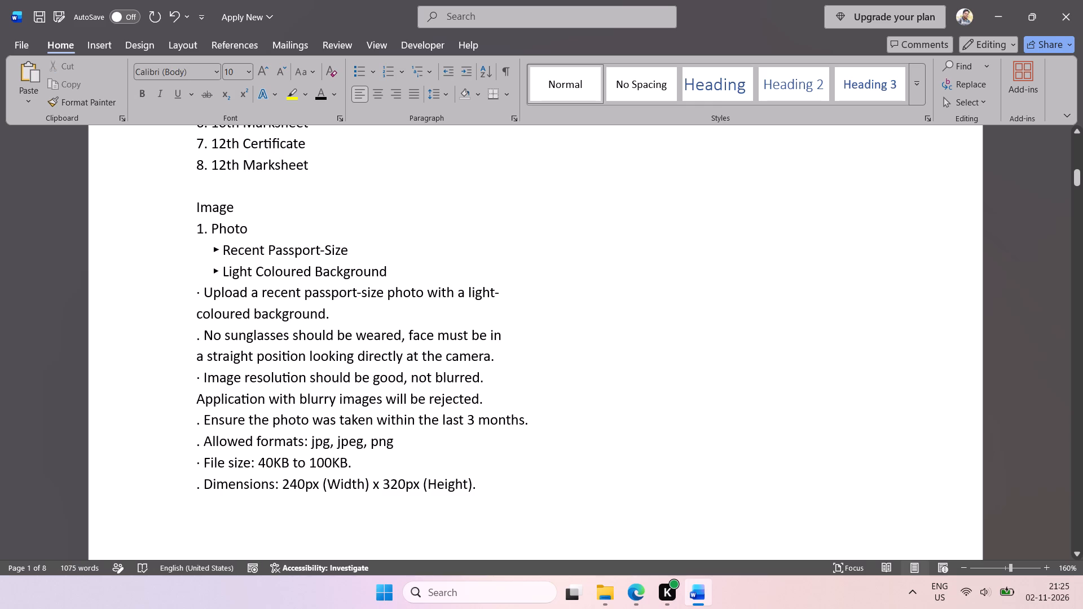
key(ctrl+s)
Delete the pasted photo-upload, sunglasses and image-resolution instructions, keeping one blank line below "Light Coloured Background".
drag(350, 320, 340, 319)
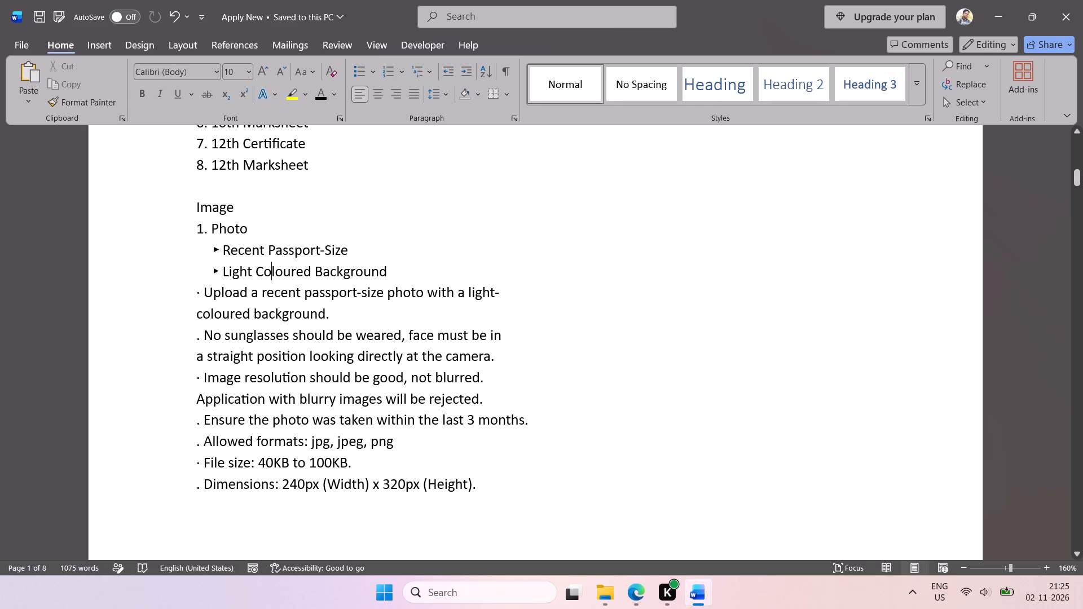
drag(340, 319, 182, 302)
key(BackSpace)
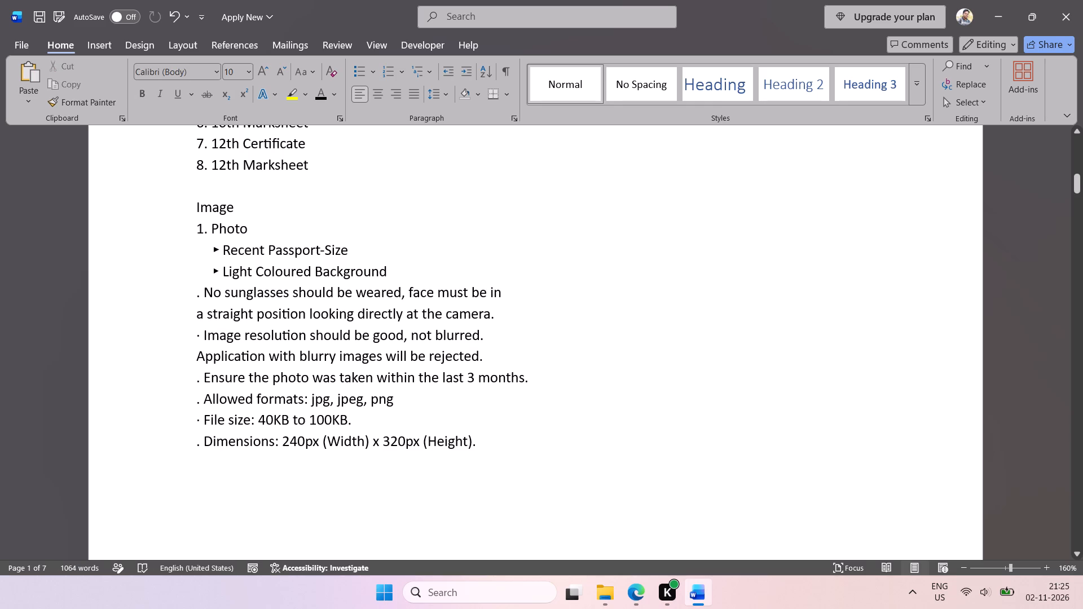
key(Return)
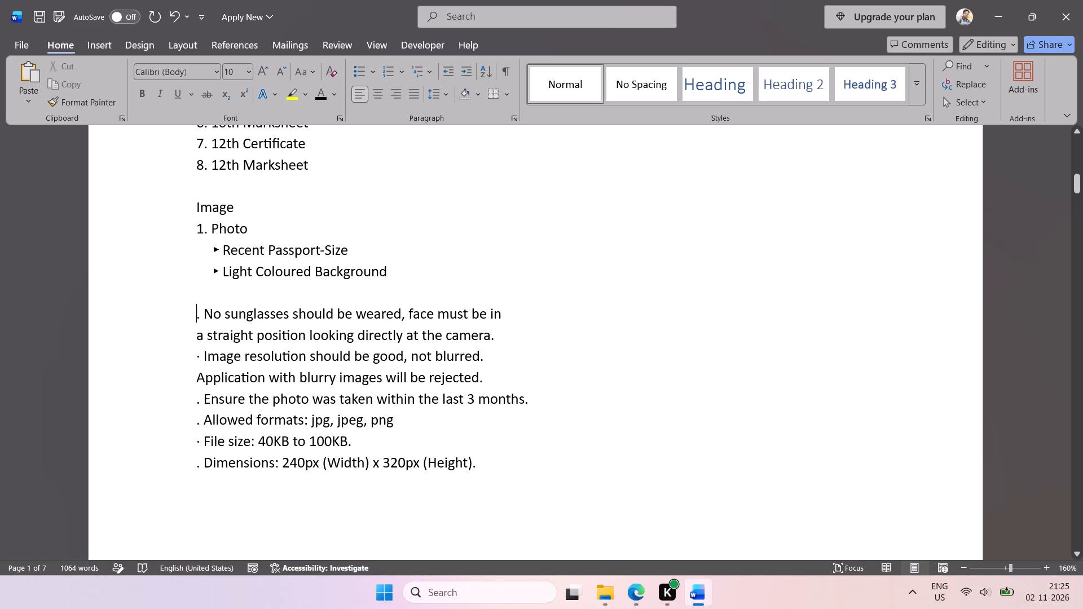
drag(490, 378, 198, 311)
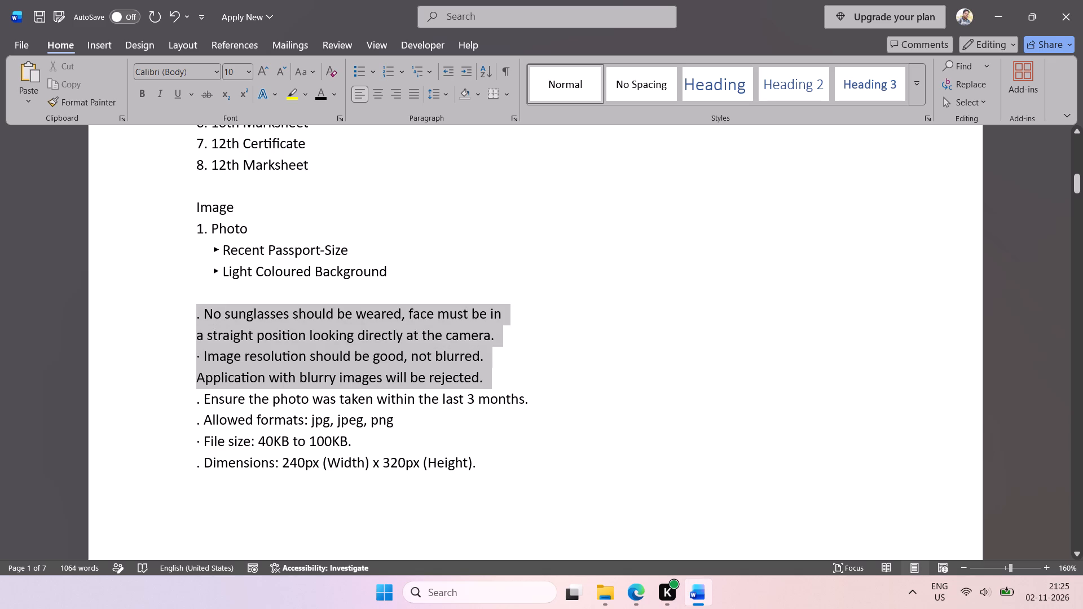
drag(198, 311, 182, 308)
key(BackSpace)
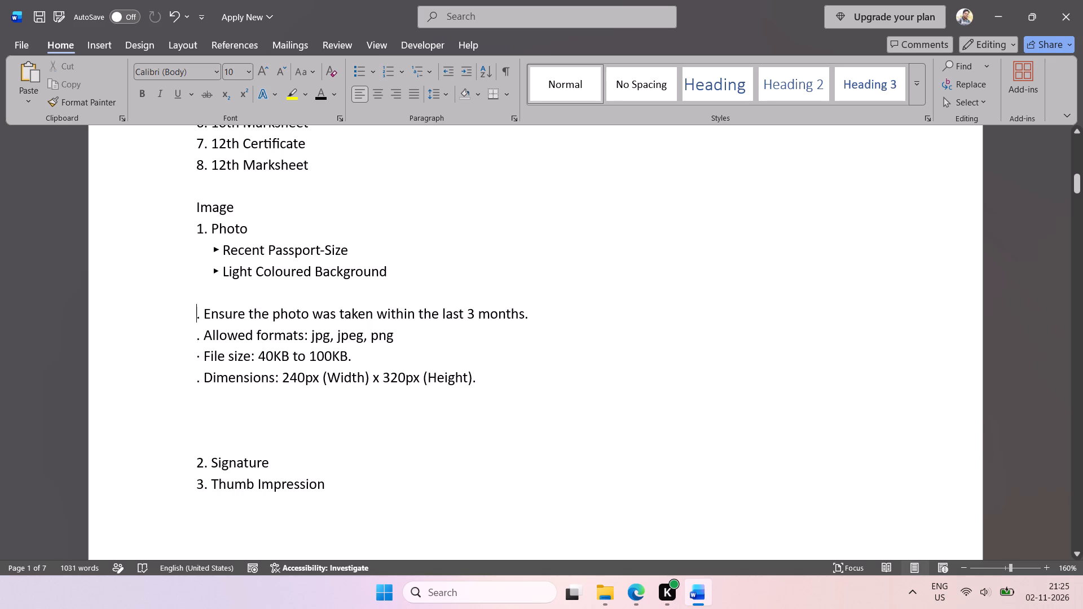
Copy "last 3 months" from the pasted instructions and add it in parentheses after "Recent Passport-Size".
drag(526, 314, 486, 316)
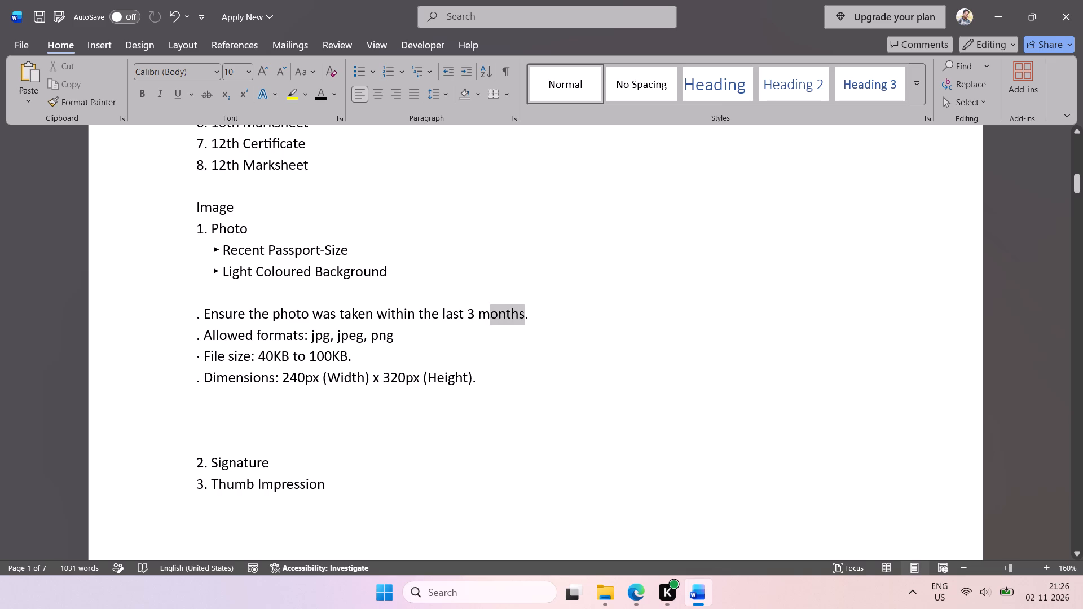
drag(486, 316, 458, 318)
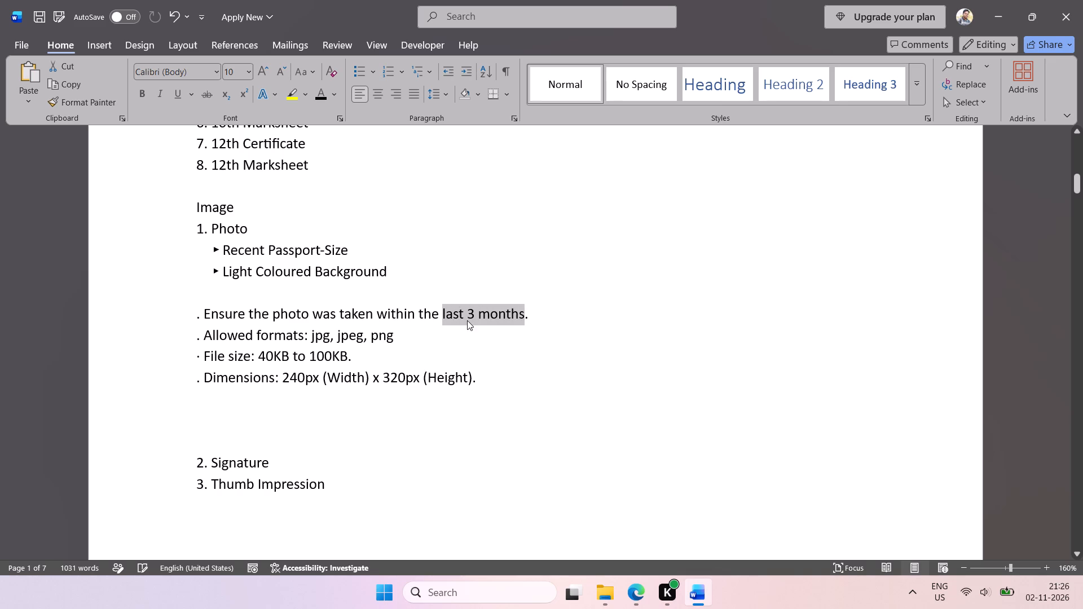
key(ctrl+c)
click(368, 248)
key(ctrl+c)
key(space)
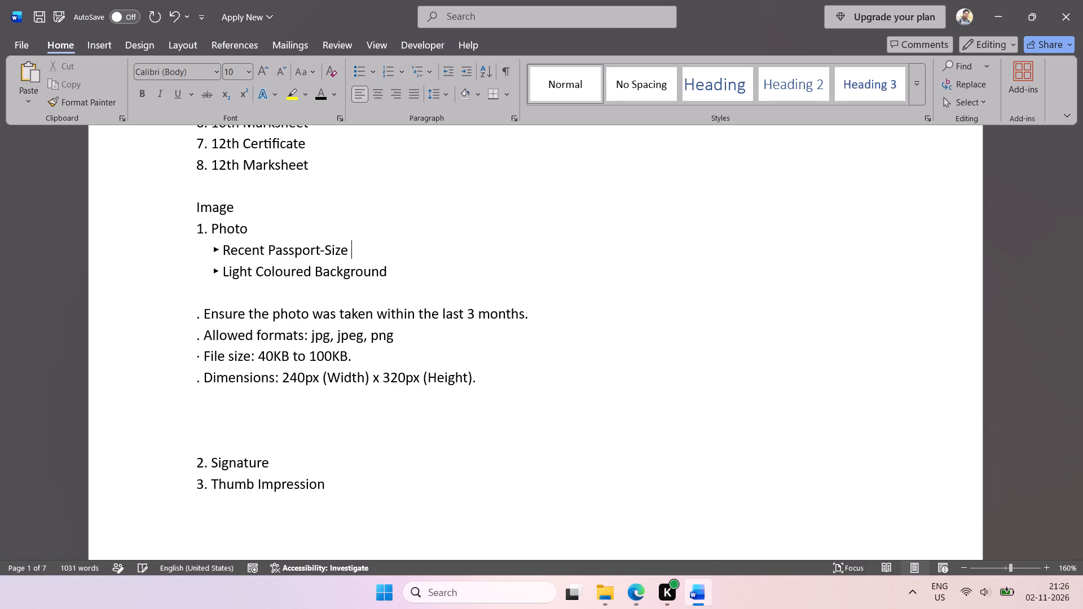
text(()
key(ctrl+v)
key(shift+parenright)
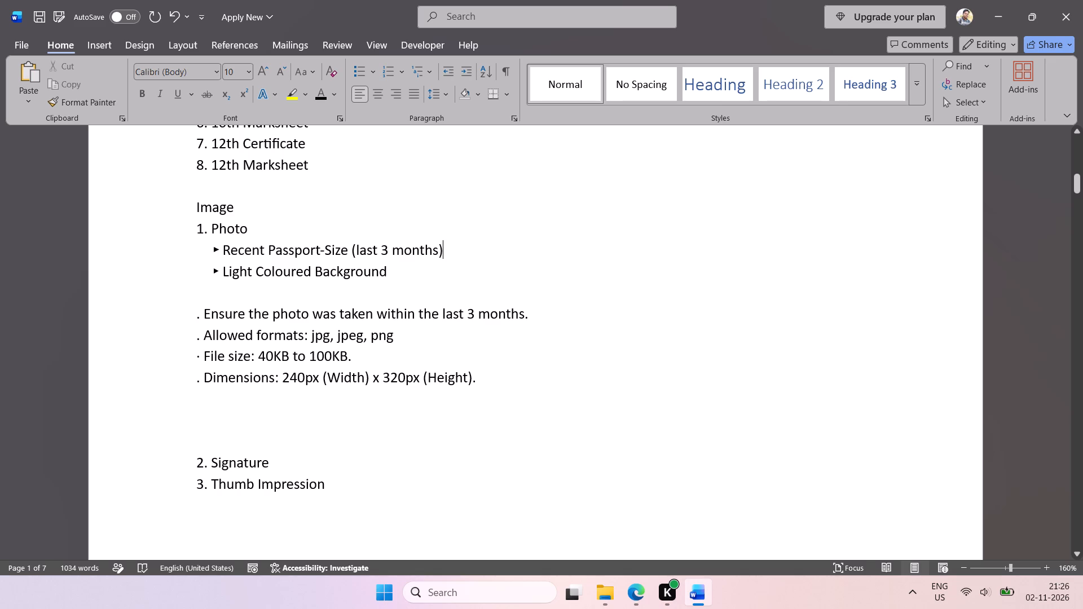
Delete the sentence "Ensure the photo was taken within the last 3 months." from the pasted instructions.
drag(534, 312, 214, 308)
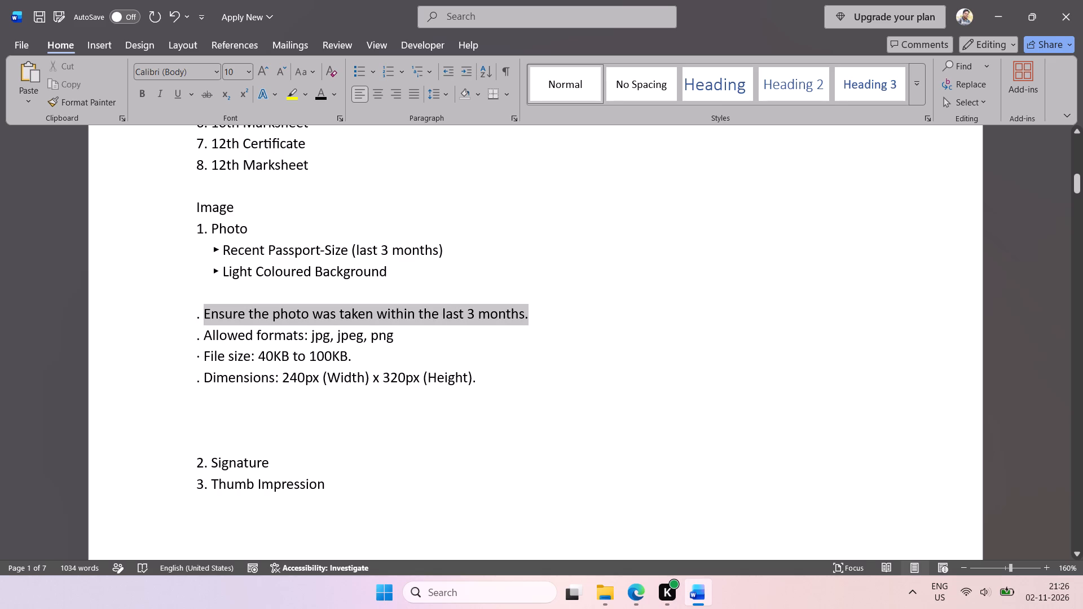
drag(214, 308, 214, 308)
key(BackSpace)
Copy the indented arrow marker before "Light Coloured Background" onto three lines below it.
drag(222, 271, 148, 275)
key(ctrl+c)
click(215, 288)
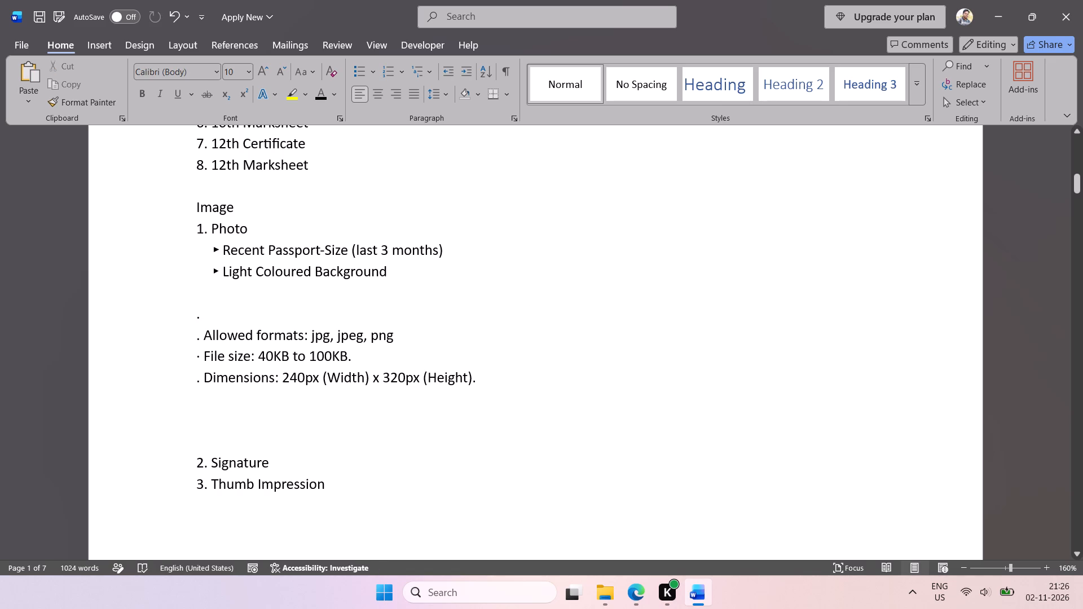
key(ctrl+v)
key(Return)
key(ctrl+v)
key(Return)
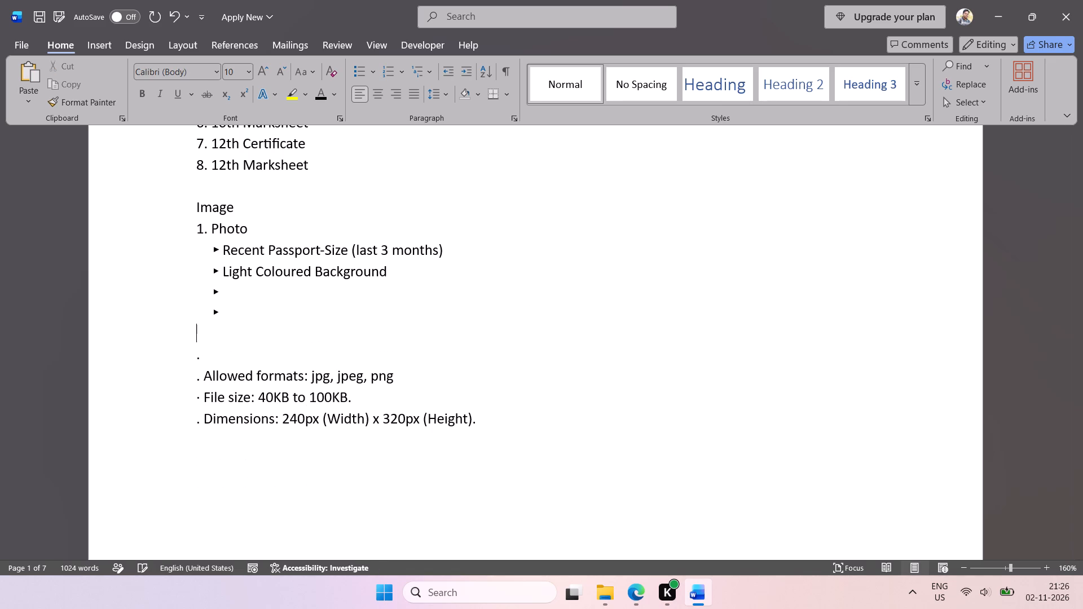
key(ctrl+v)
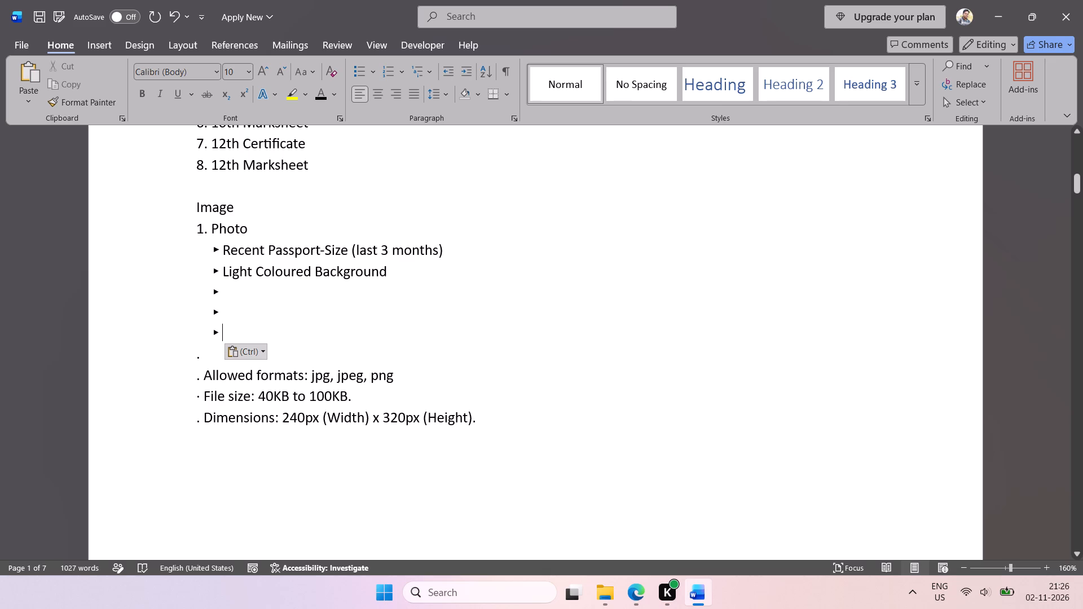
Delete the leading dot and the word "Allowed" from the pasted formats line.
drag(257, 376, 192, 375)
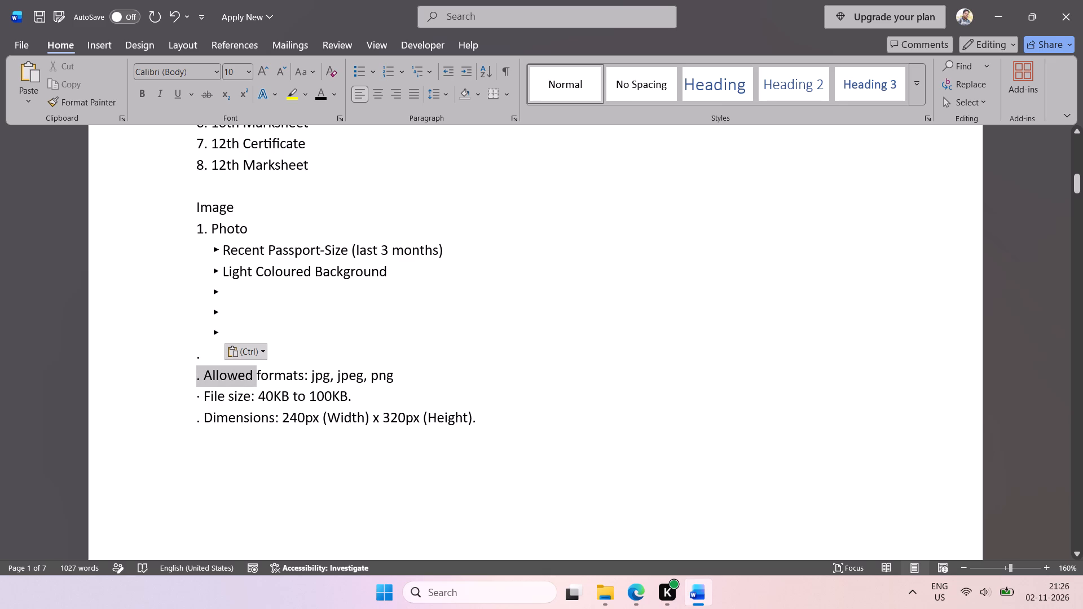
drag(192, 375, 178, 369)
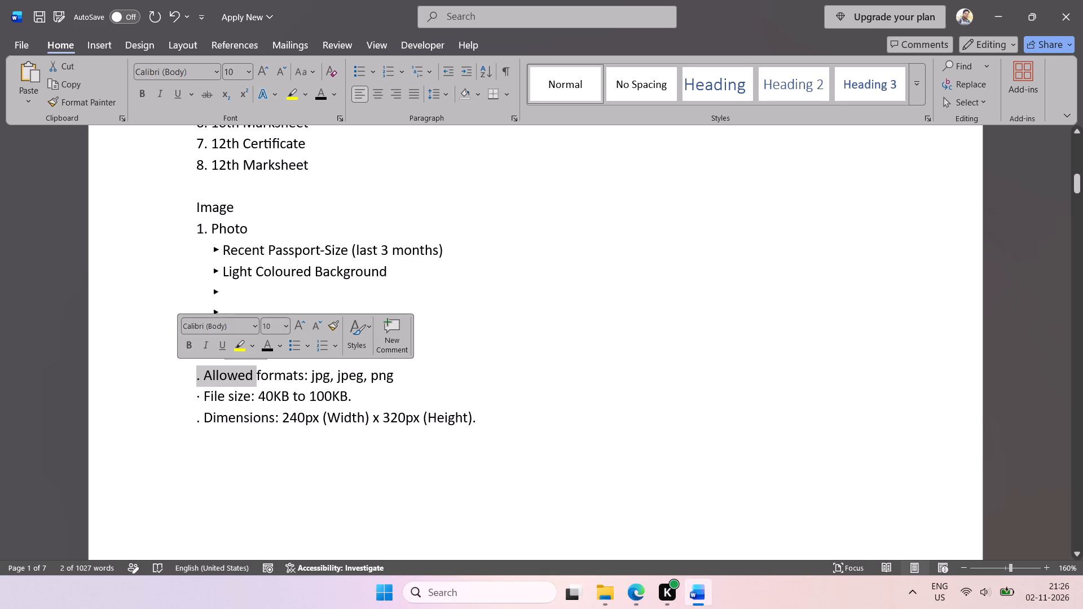
key(BackSpace)
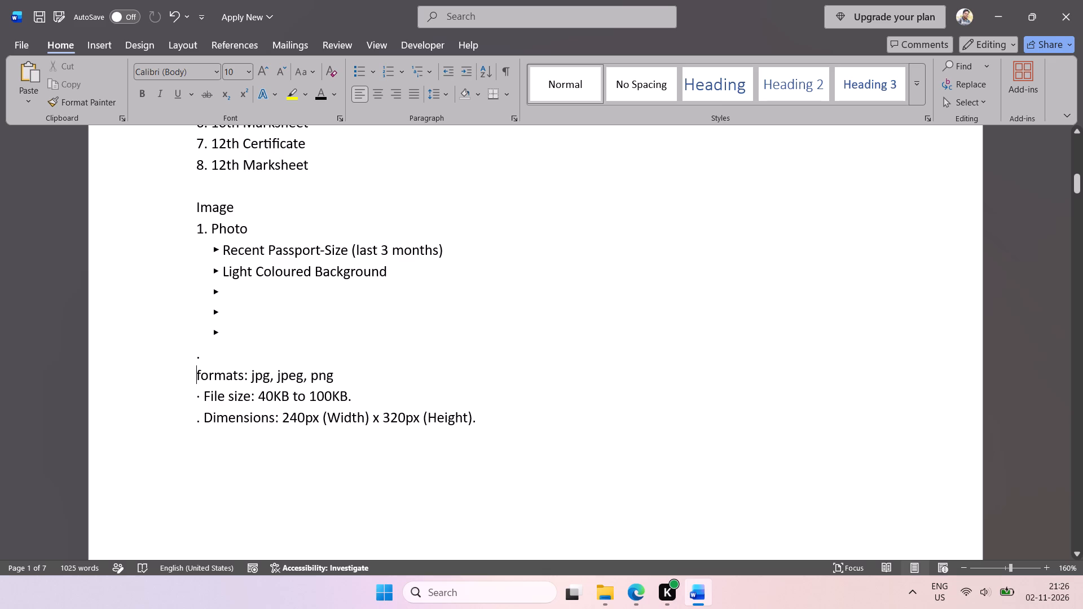
Copy "Dimensions: 240px (Width) x 320px (Height)." to the first empty arrow line under Photo and remove the extra space before it.
drag(490, 419, 250, 420)
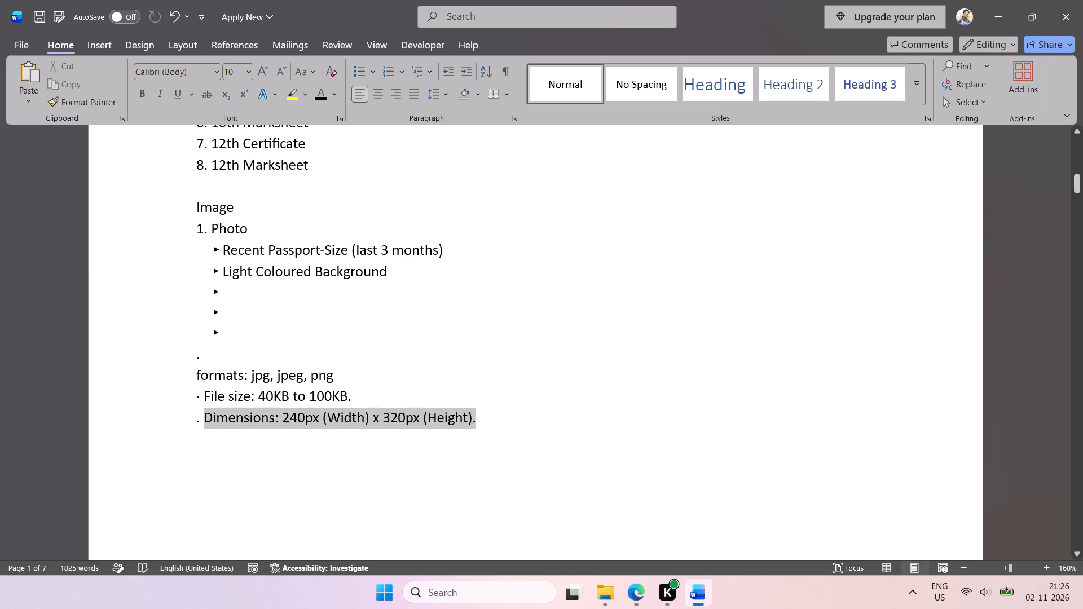
drag(250, 420, 248, 420)
key(ctrl+c)
click(259, 289)
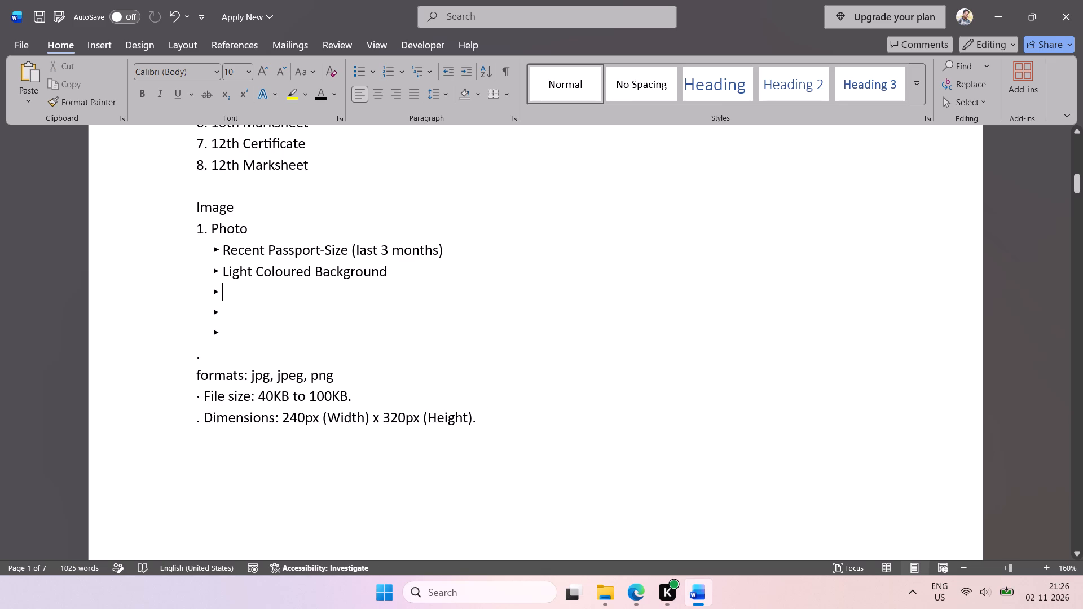
key(ctrl+v)
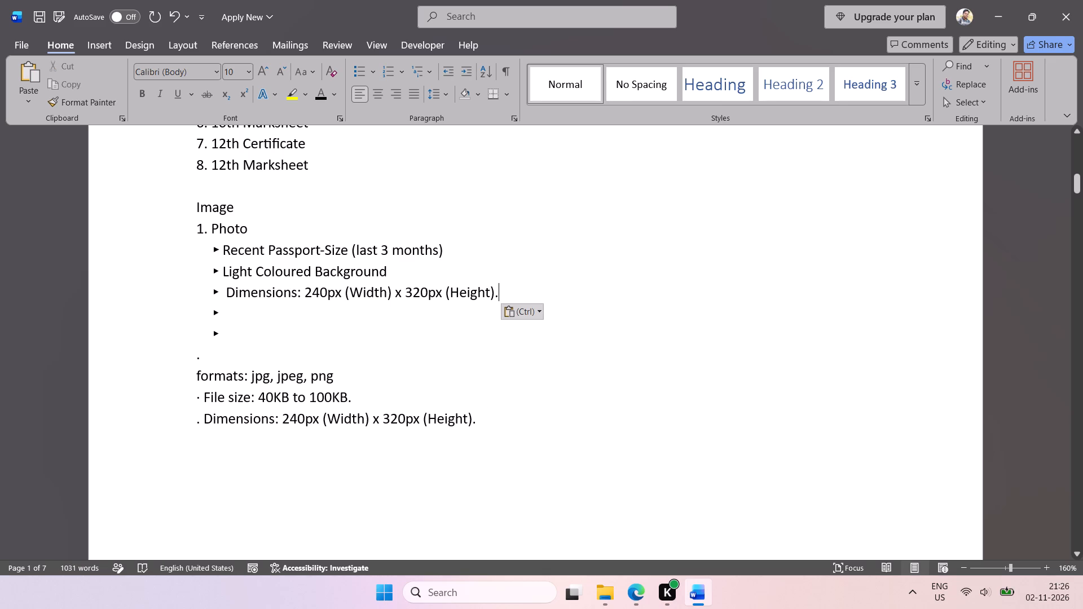
click(227, 295)
key(BackSpace)
Shorten the pasted Dimensions line under Photo to "Dimensions: 240 x 320 px", removing "(Width)" and "(Height).".
drag(388, 292, 341, 292)
key(BackSpace)
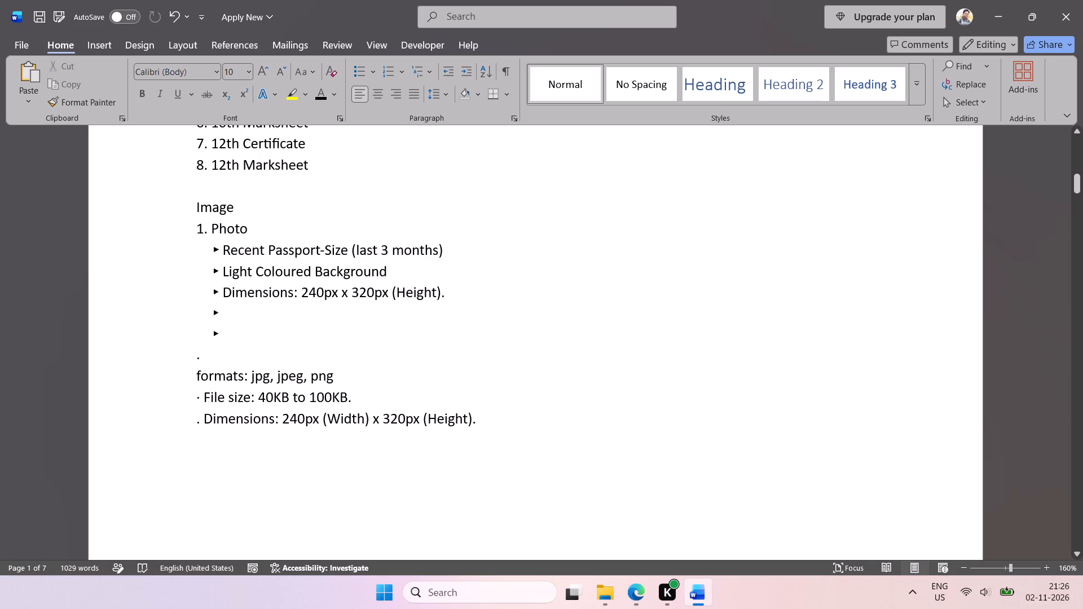
key(BackSpace)
key(BackSpace)
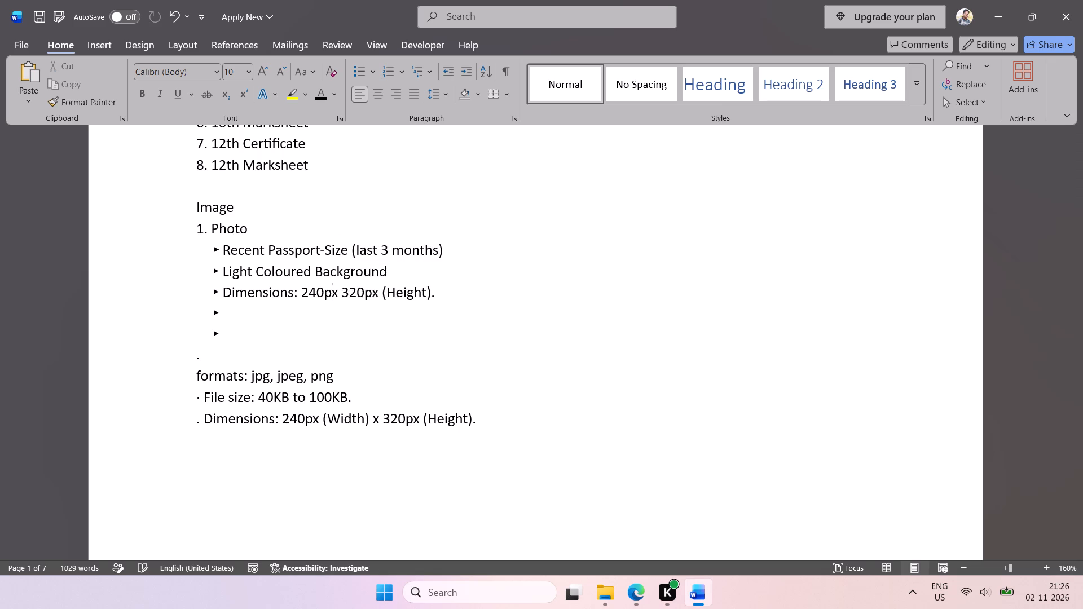
key(BackSpace)
key(space)
click(361, 293)
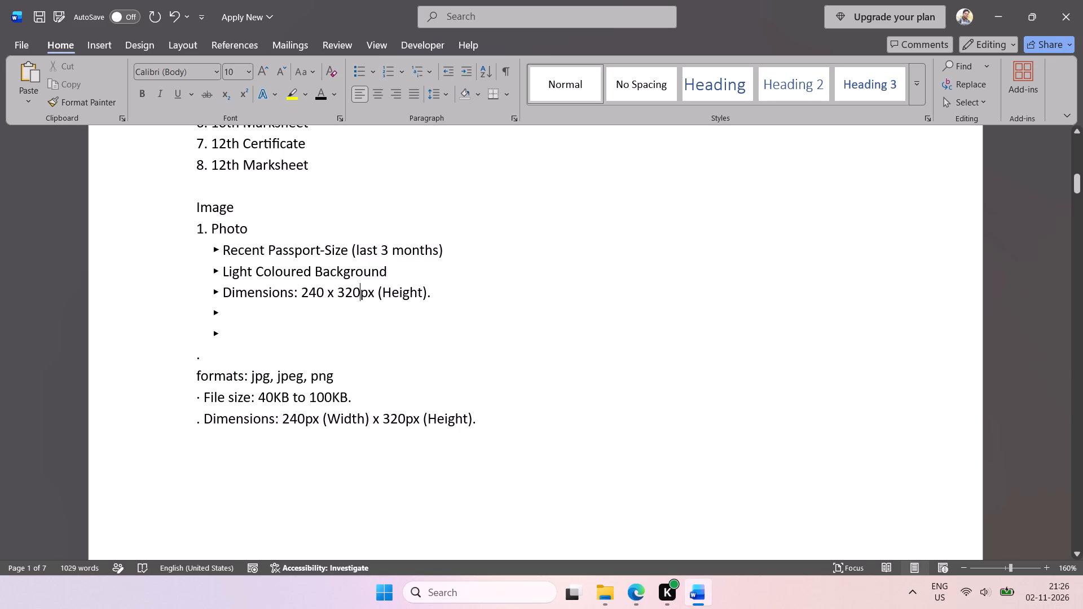
key(space)
drag(439, 293, 390, 298)
key(BackSpace)
key(BackSpace)
key(BackSpace)
key(space)
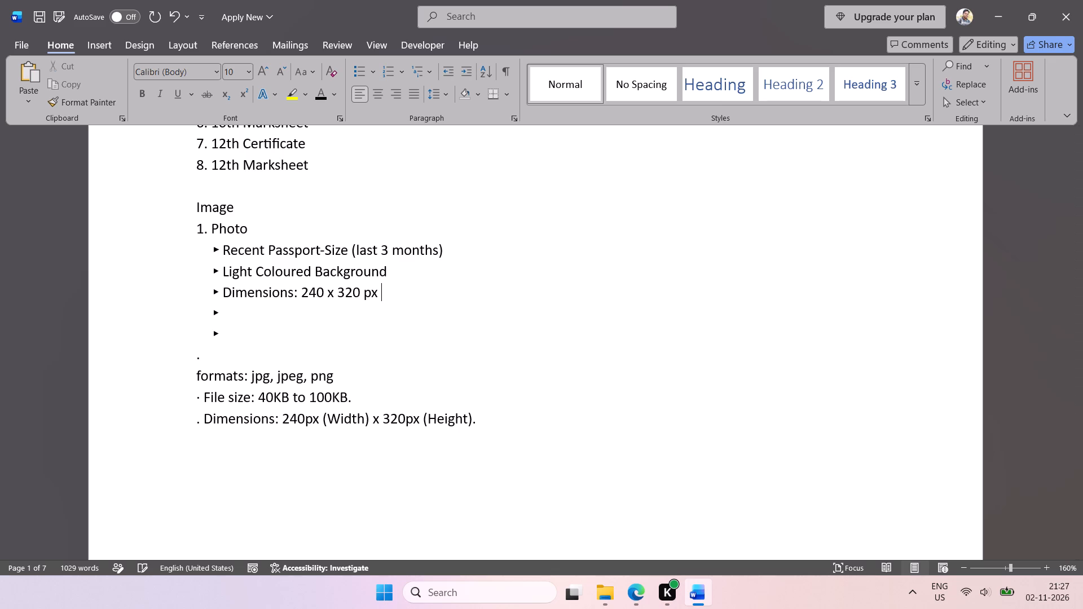
Append "(Width x Height)" to the Dimensions line under Photo, reusing the words from the pasted instructions below.
key(shift+parenleft)
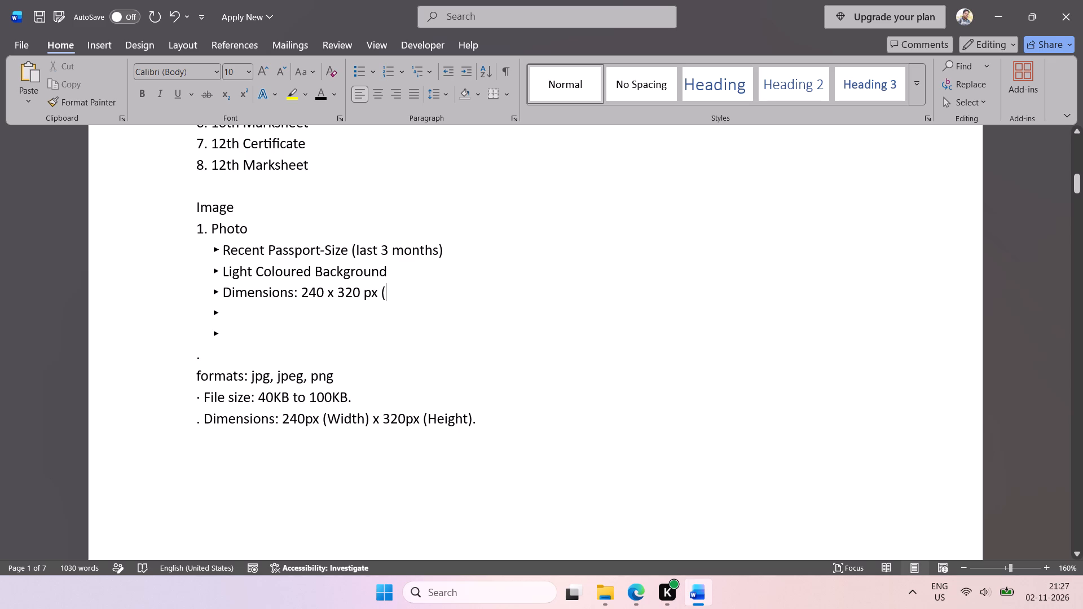
double_click(352, 417)
key(ctrl+c)
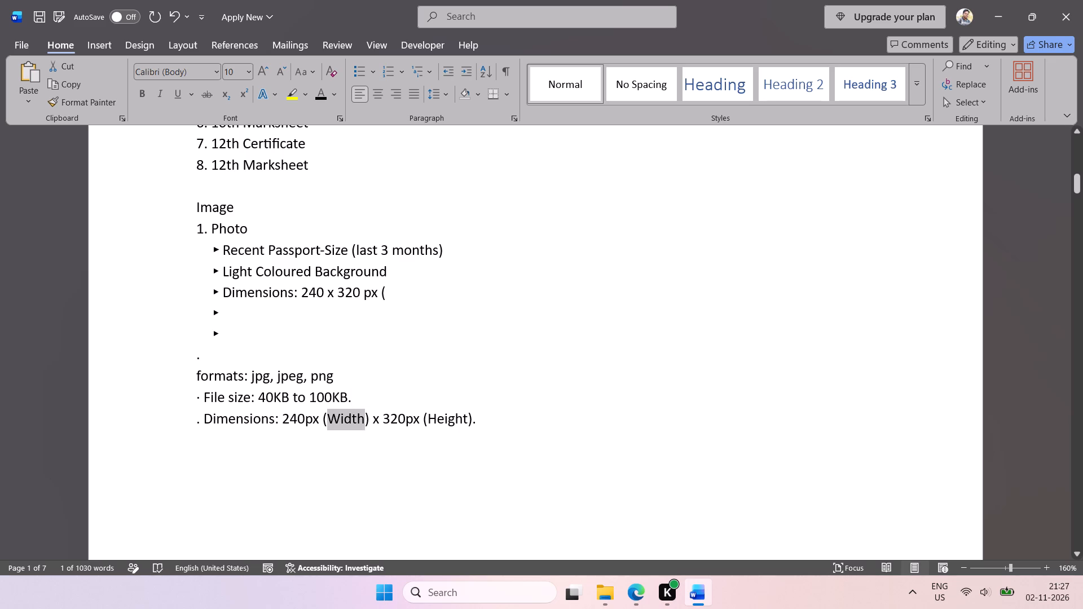
click(407, 301)
key(space)
key(ctrl+v)
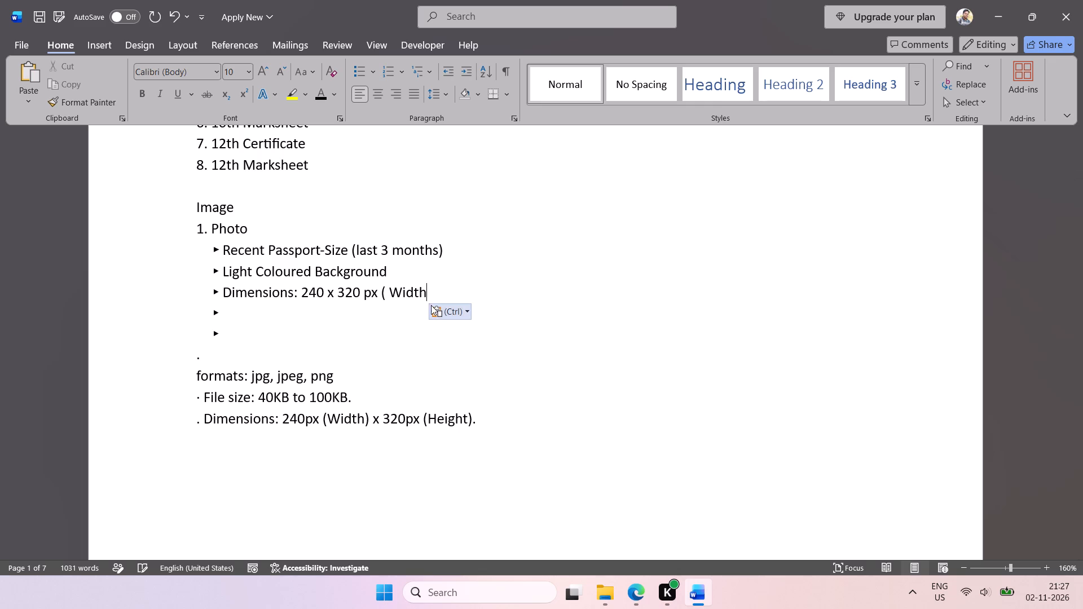
click(390, 290)
key(BackSpace)
click(436, 289)
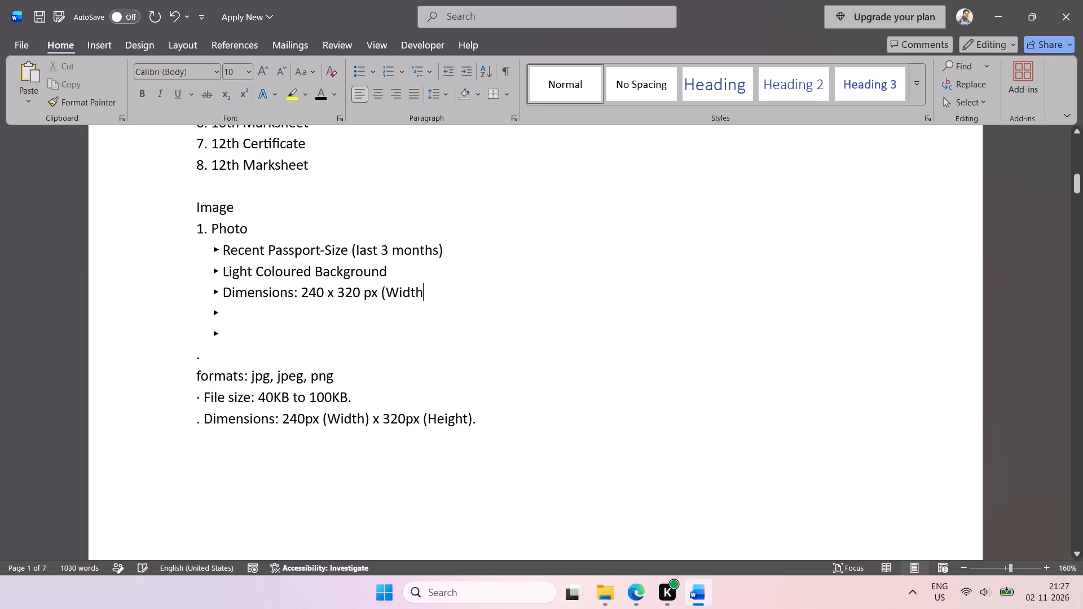
key(space)
text(x)
key(space)
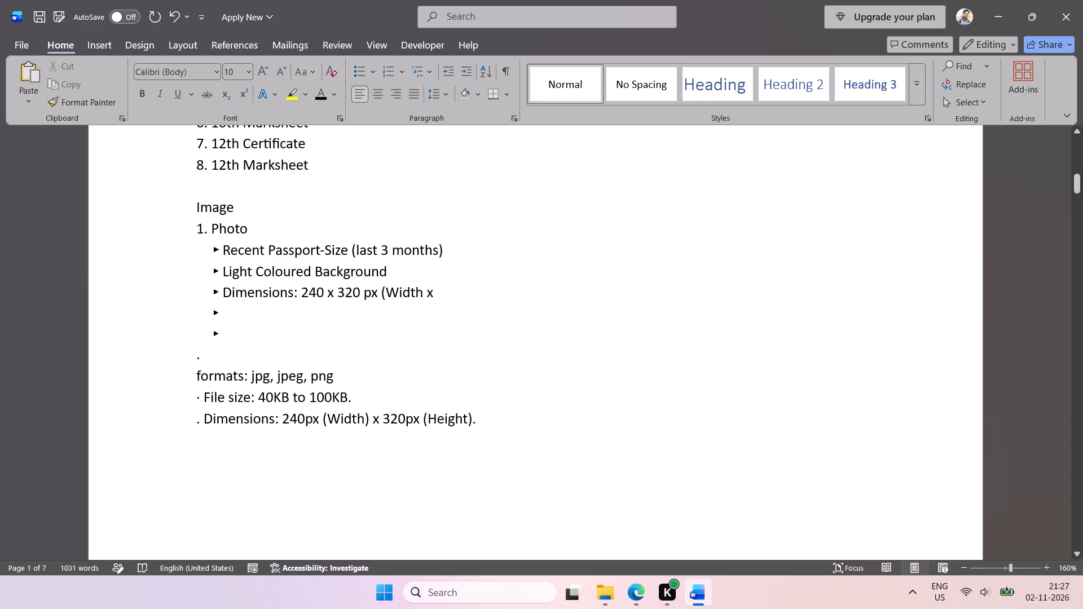
double_click(447, 414)
key(ctrl+c)
click(451, 297)
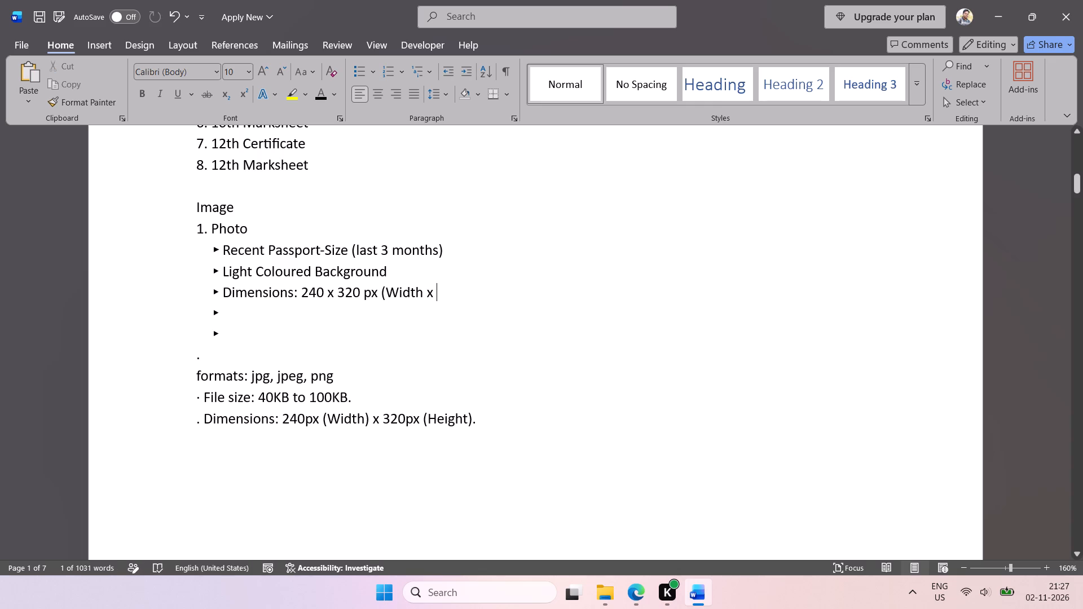
key(ctrl+v)
key(shift+parenright)
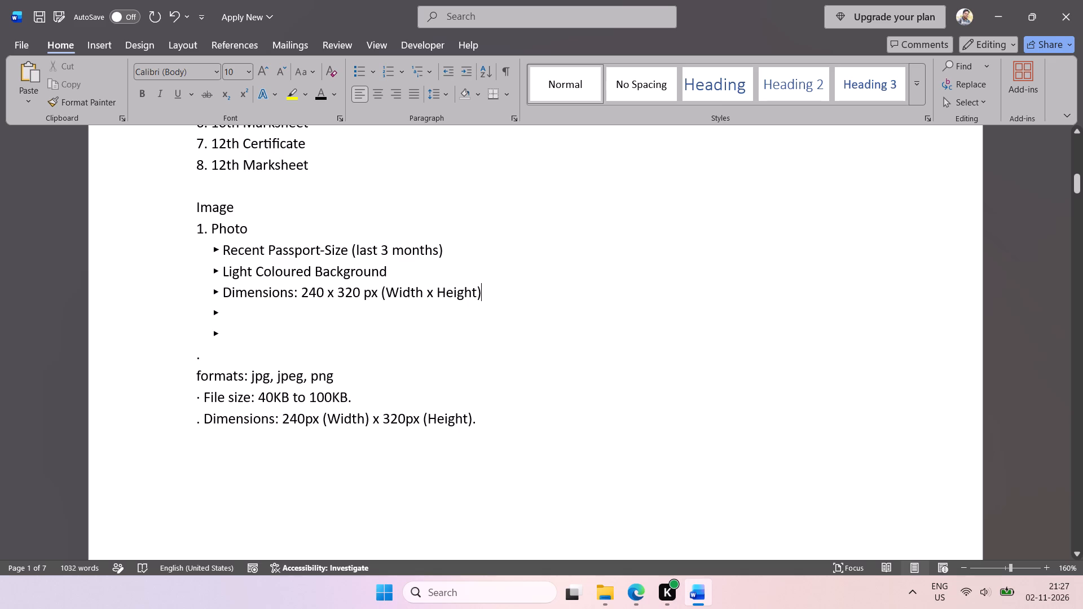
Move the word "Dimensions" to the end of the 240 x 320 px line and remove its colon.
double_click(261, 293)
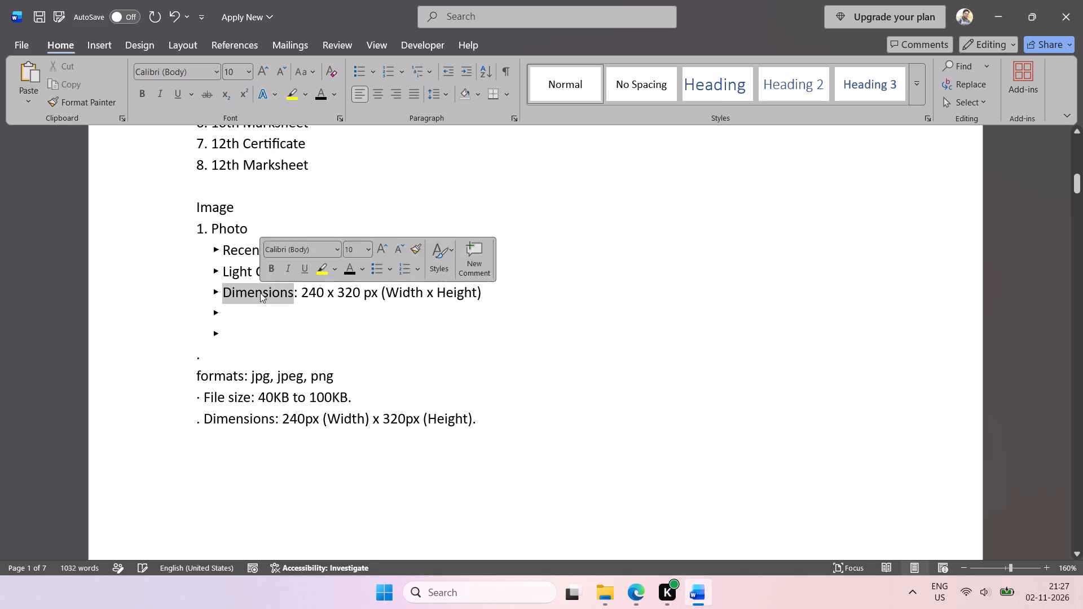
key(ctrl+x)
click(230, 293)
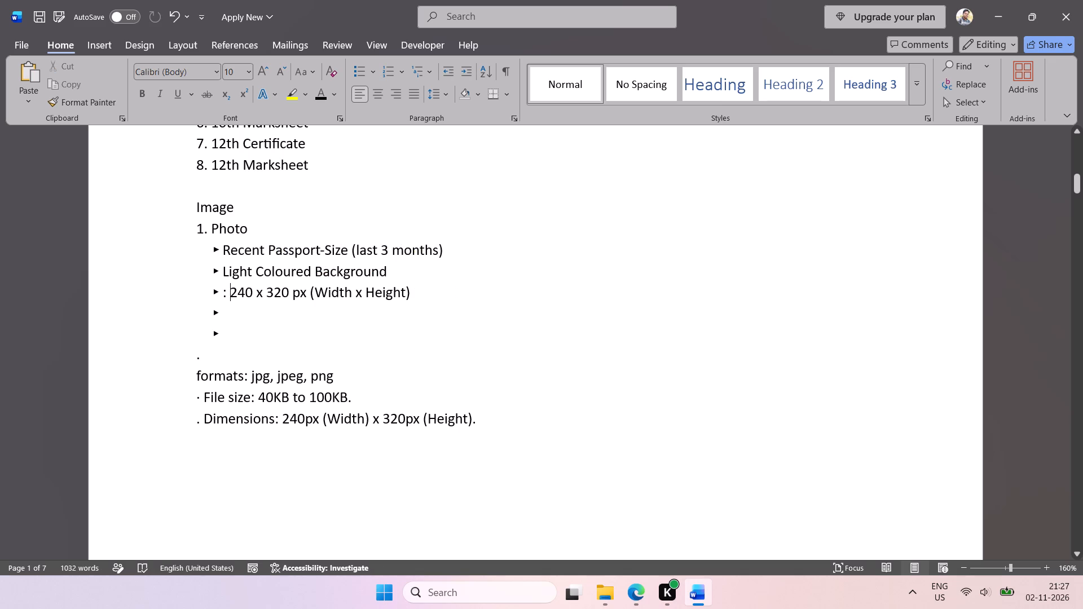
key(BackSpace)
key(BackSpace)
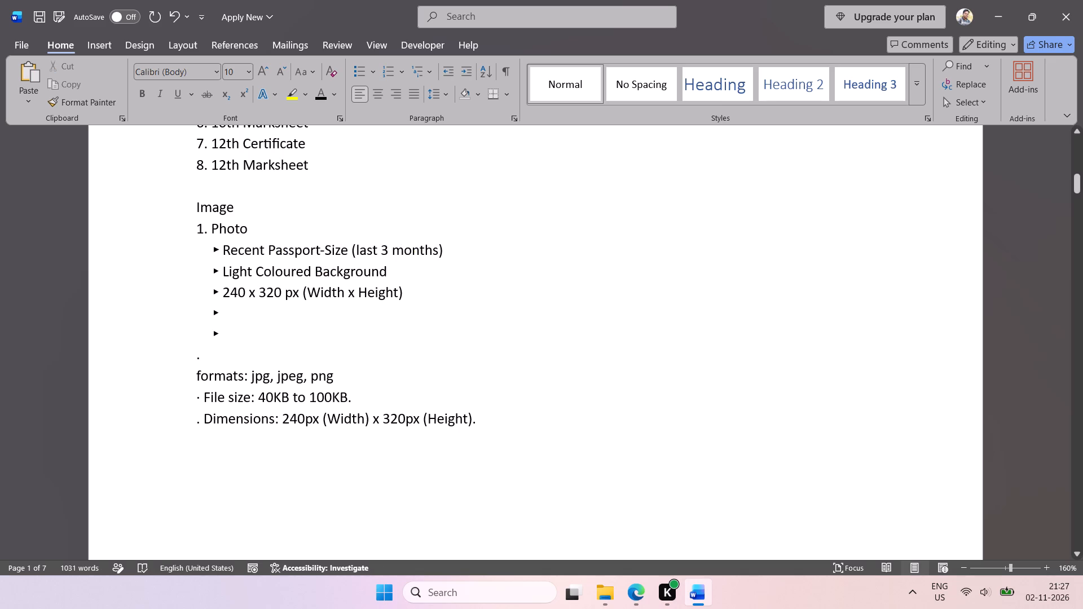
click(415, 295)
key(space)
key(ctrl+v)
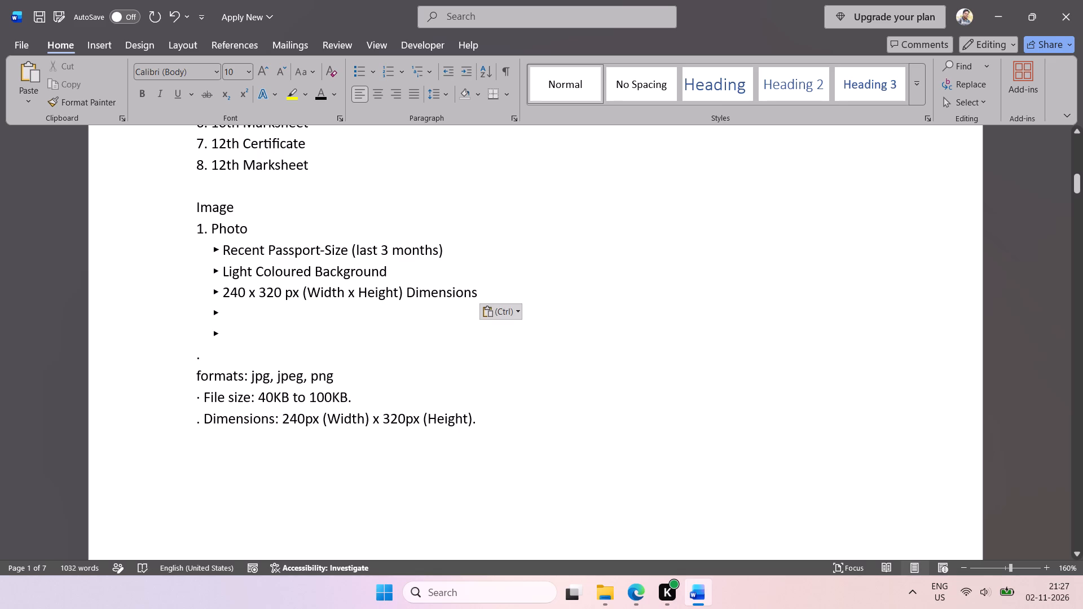
Enter "40 to 100 KB JPEG" on the first empty arrow line under Photo.
click(244, 314)
text(40 to 100 KB)
key(space)
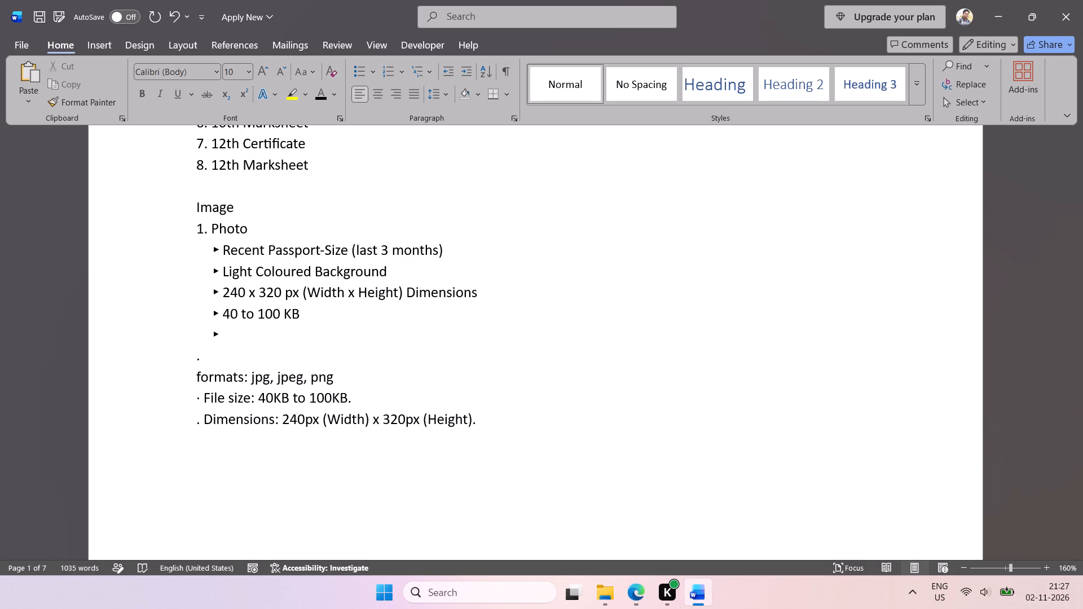
text(JPEG)
Rearrange the Photo file size line to read "JPEG: 40 to 100 KB" with no extra space after the arrow.
drag(302, 314, 228, 316)
key(ctrl+x)
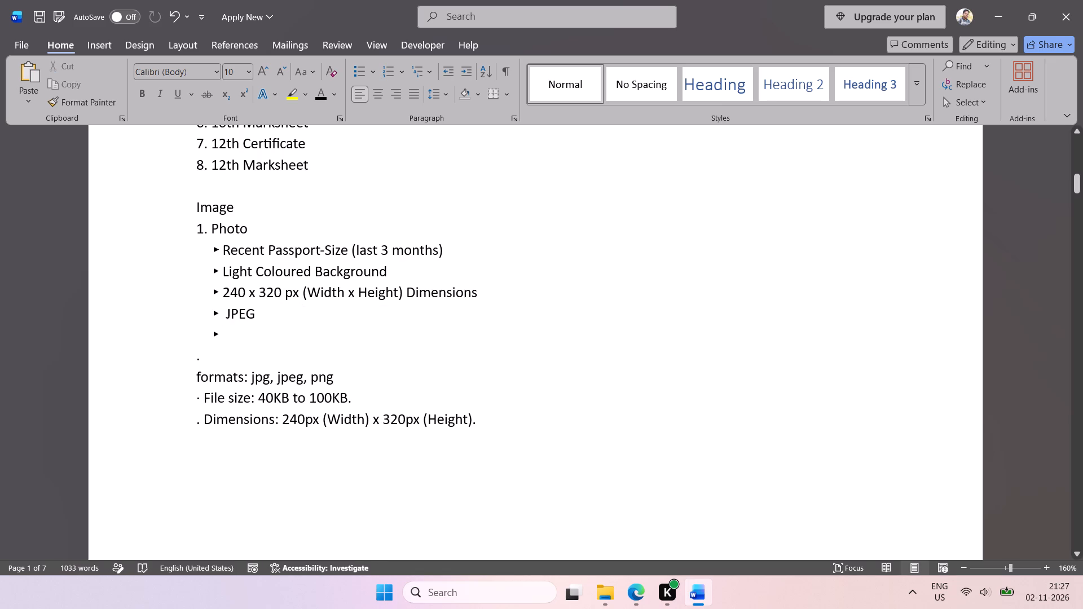
click(276, 315)
key(space)
key(BackSpace)
text(:)
key(space)
key(ctrl+v)
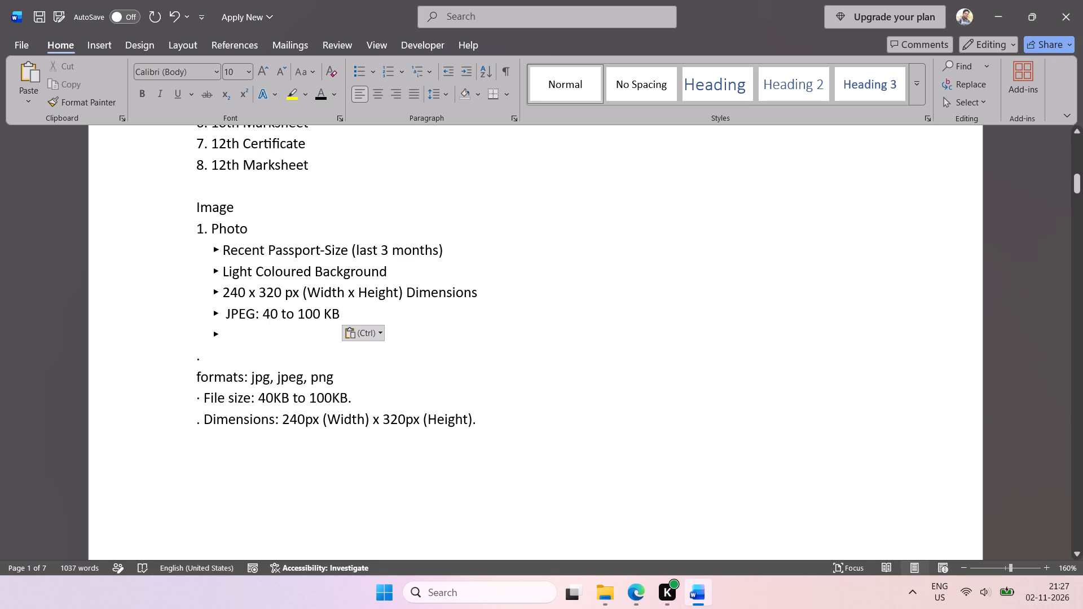
click(227, 312)
key(BackSpace)
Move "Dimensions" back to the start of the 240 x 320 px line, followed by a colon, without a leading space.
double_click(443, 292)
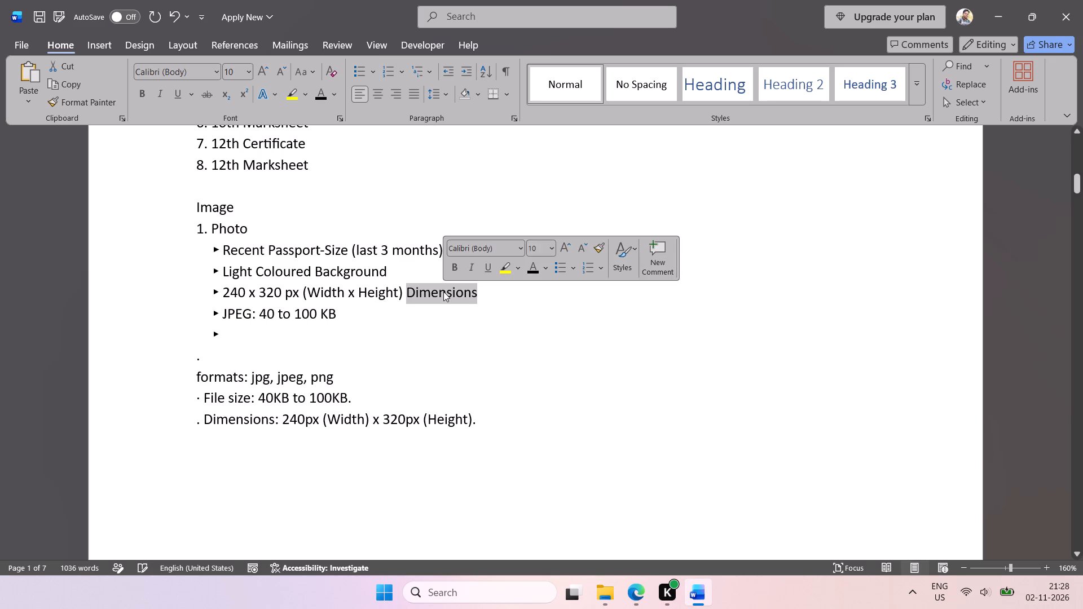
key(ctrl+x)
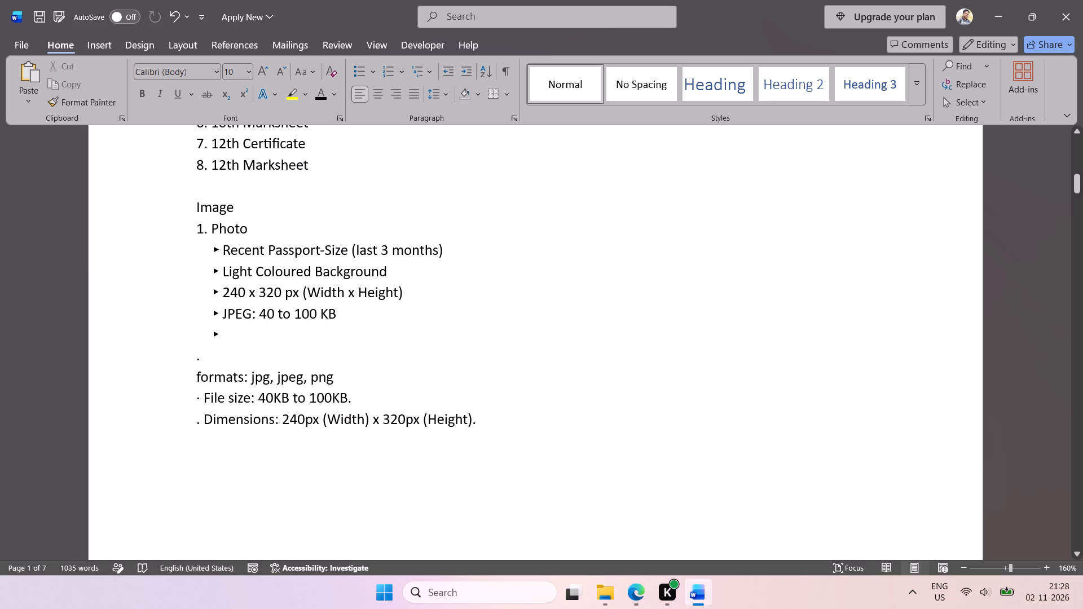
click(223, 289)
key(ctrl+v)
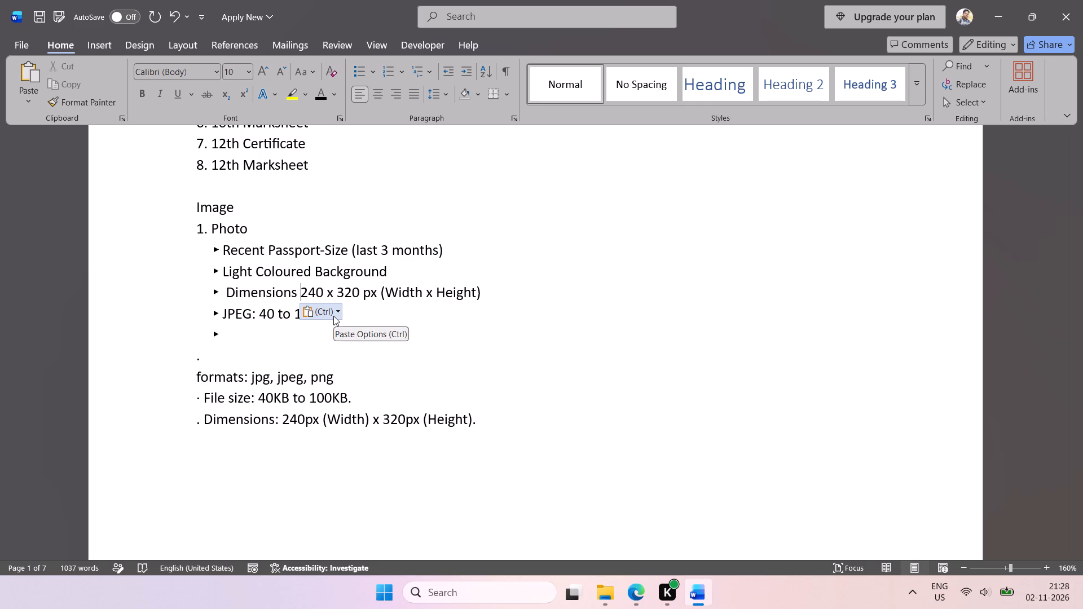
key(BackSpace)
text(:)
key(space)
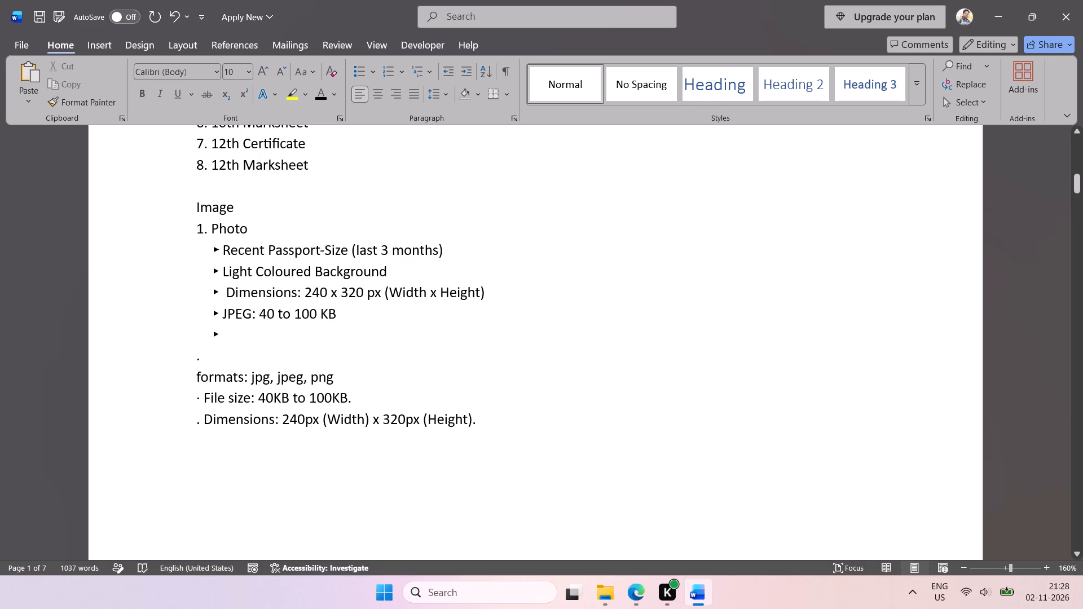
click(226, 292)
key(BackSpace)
Delete the empty arrow line and the leftover pasted format, file size and dimension lines below the Photo requirements.
drag(241, 341, 168, 326)
key(BackSpace)
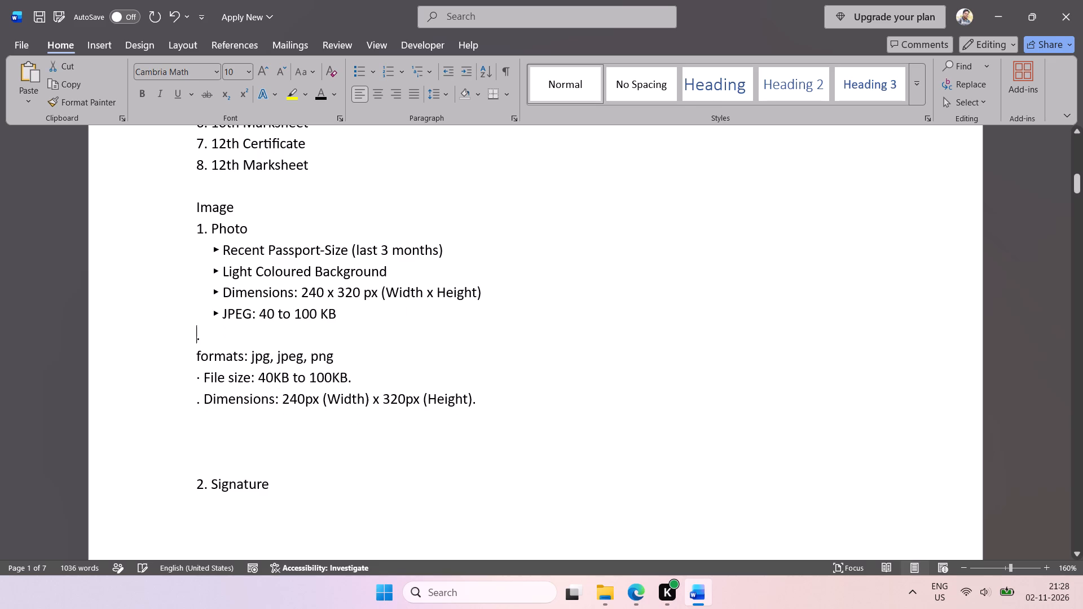
drag(477, 398, 184, 340)
key(BackSpace)
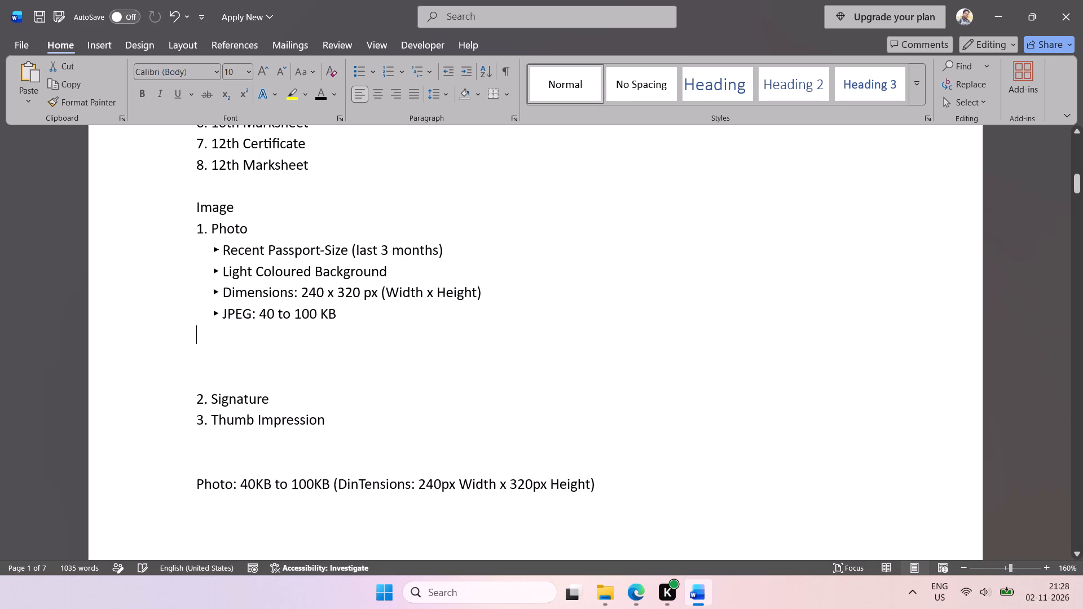
Change the PDF list heading under SCAN DOCUMENT to "Document PDF: 100 to 500 KB".
scroll(317, 385, down, 1)
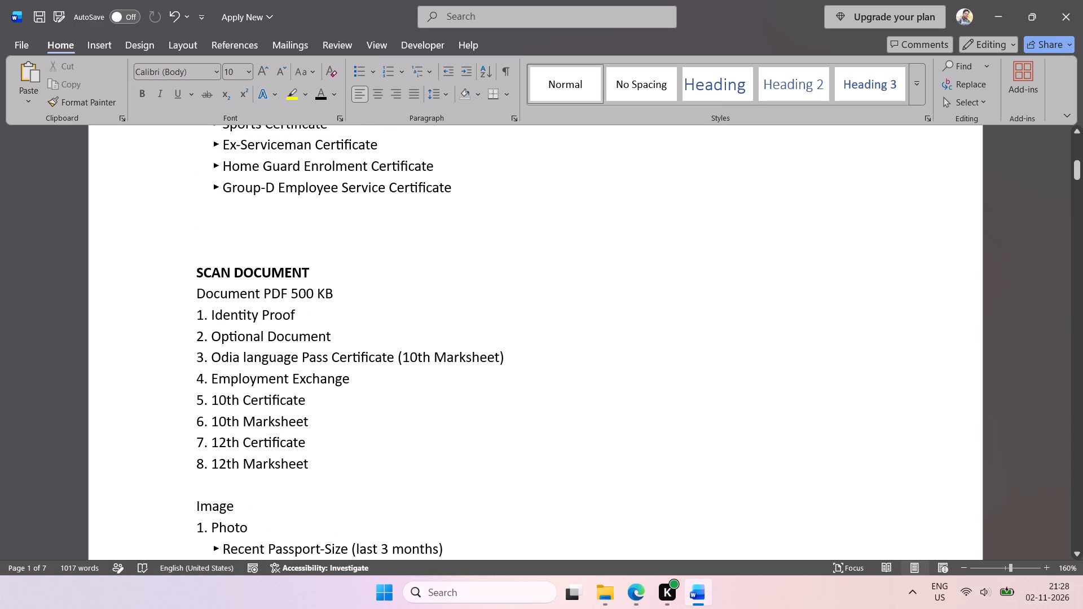
scroll(316, 385, down, 3)
scroll(316, 385, up, 1)
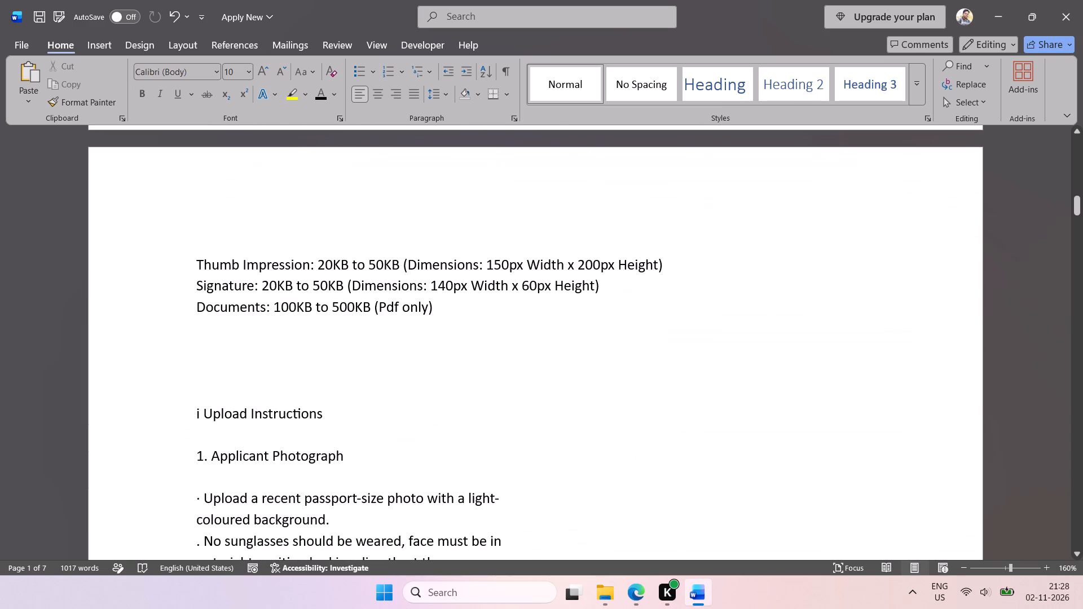
scroll(316, 385, up, 2)
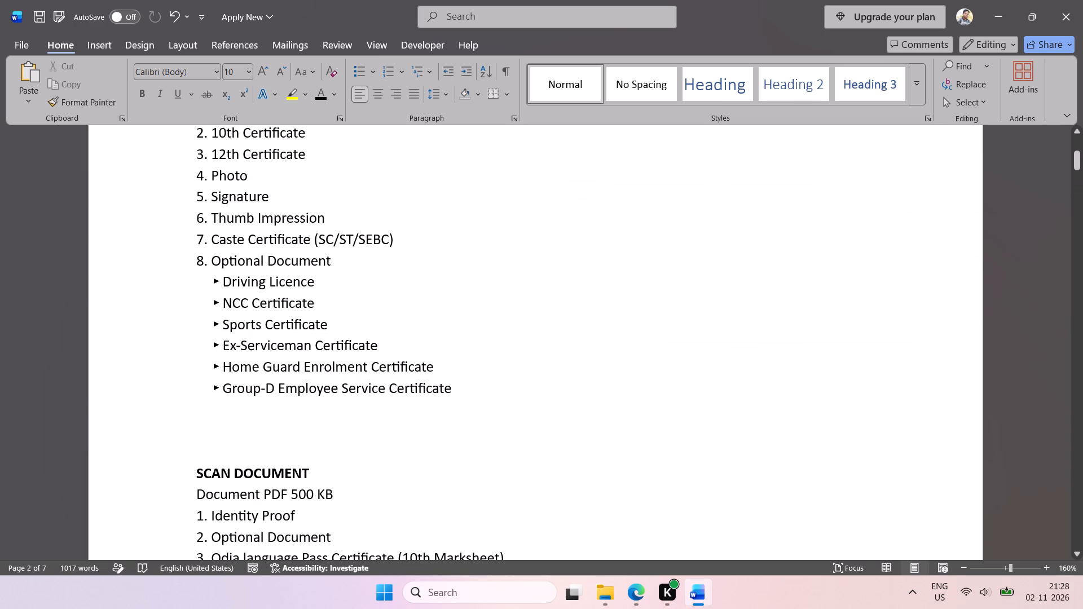
scroll(293, 376, down, 1)
click(289, 383)
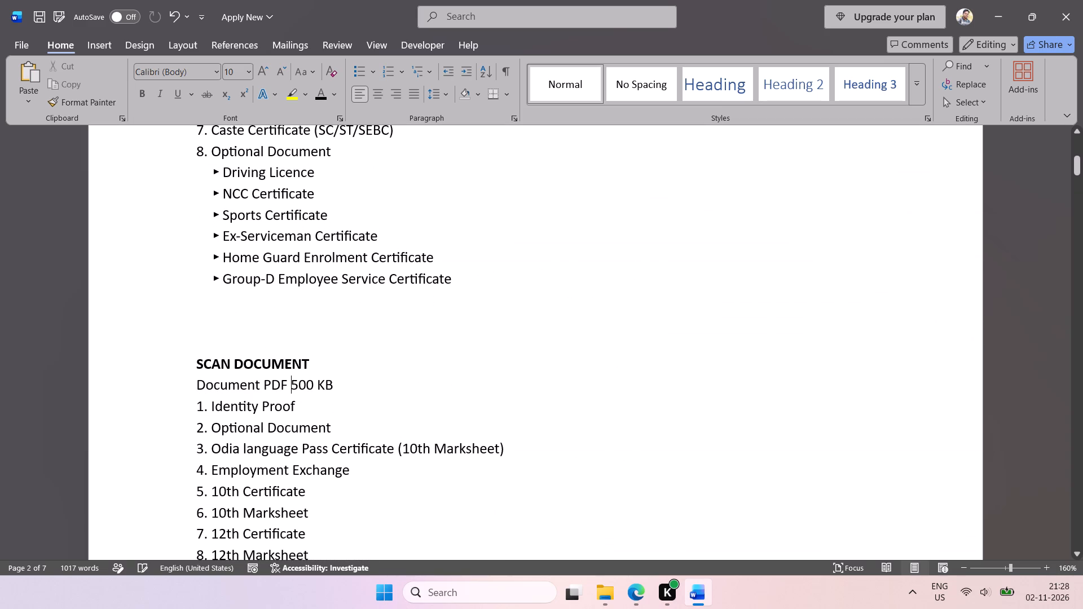
key(BackSpace)
text(: 100 to)
key(space)
Delete the "i Upload Instructions" heading and the entire "1. Applicant Photograph" section from the source instructions.
scroll(410, 391, down, 3)
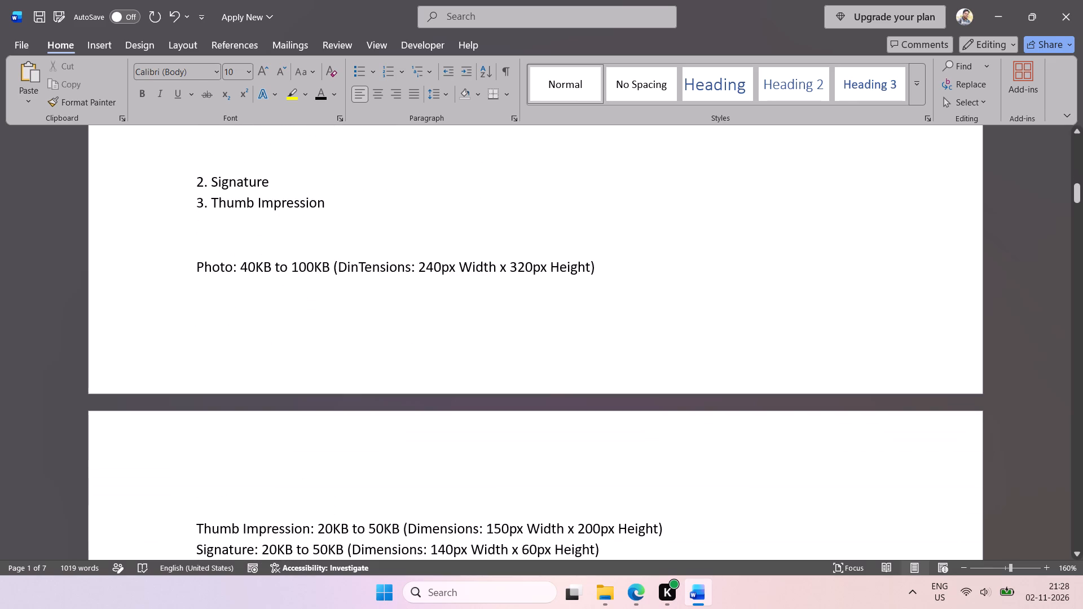
scroll(385, 377, down, 2)
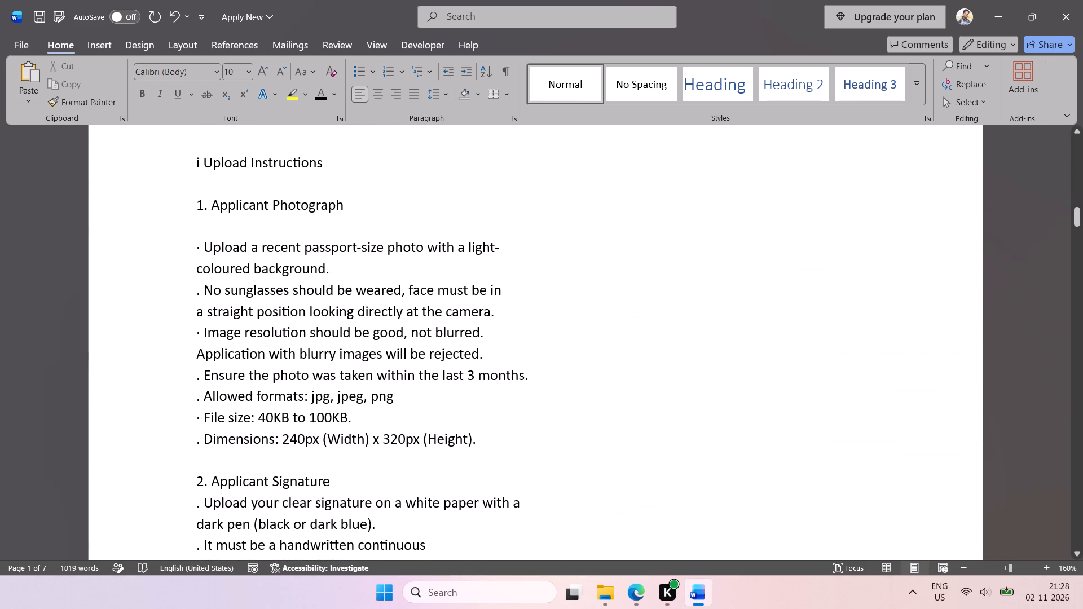
scroll(397, 405, down, 1)
drag(493, 439, 191, 168)
key(BackSpace)
scroll(262, 197, up, 1)
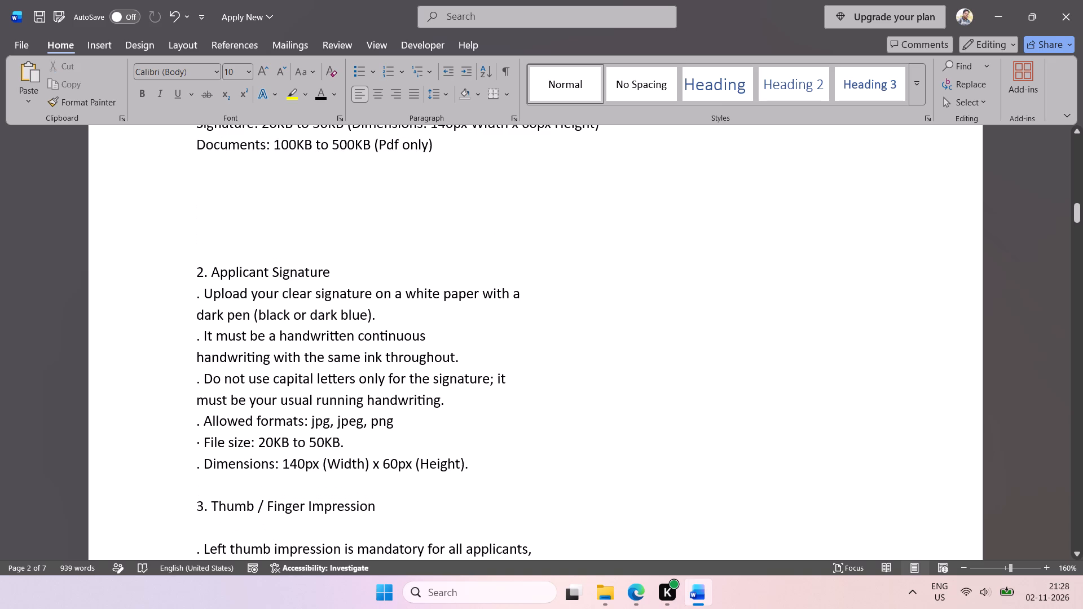
Copy the "2. Applicant Signature" source section and paste it below "2. Signature", closing the blank gap after the Photo requirements.
scroll(324, 330, up, 1)
drag(474, 465, 173, 276)
key(ctrl+c)
scroll(374, 258, up, 1)
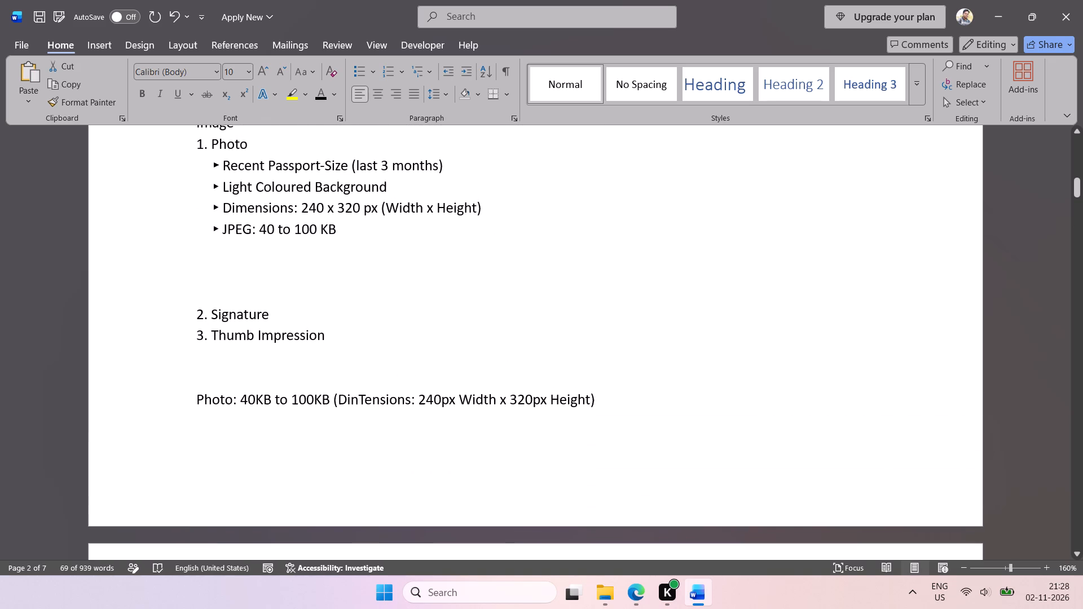
scroll(341, 276, up, 1)
click(249, 294)
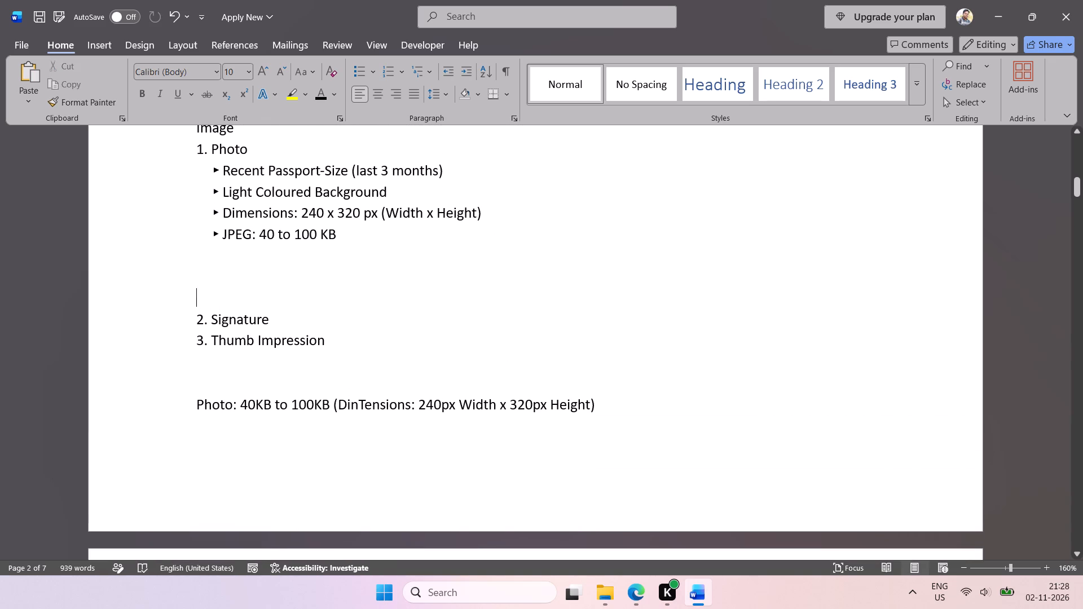
key(BackSpace)
key(BackSpace)
key(BackSpace)
click(277, 254)
key(Return)
key(Return)
key(Return)
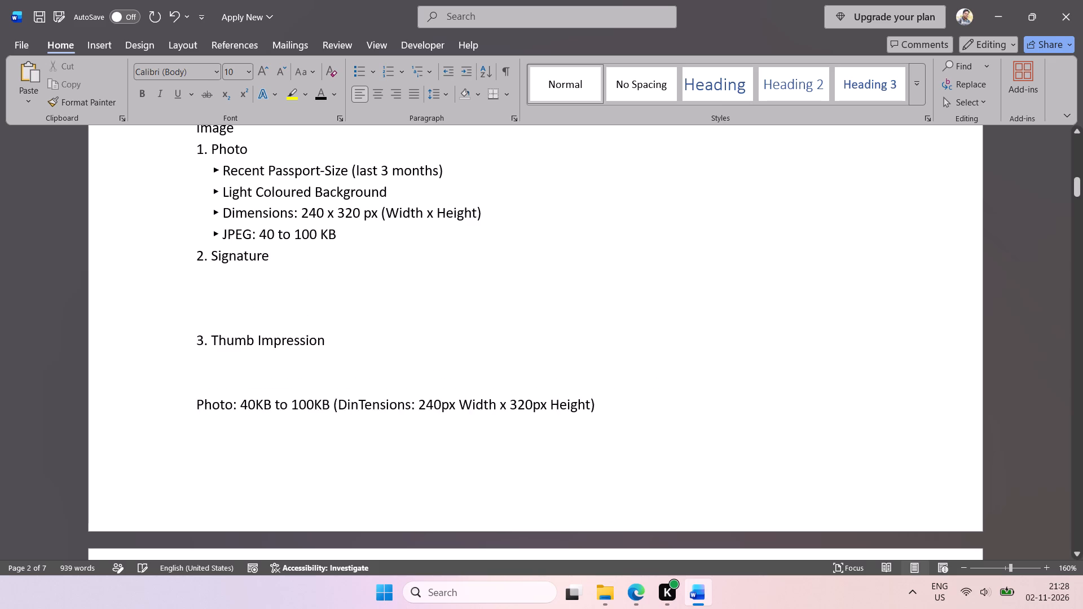
key(Return)
click(218, 301)
key(ctrl+v)
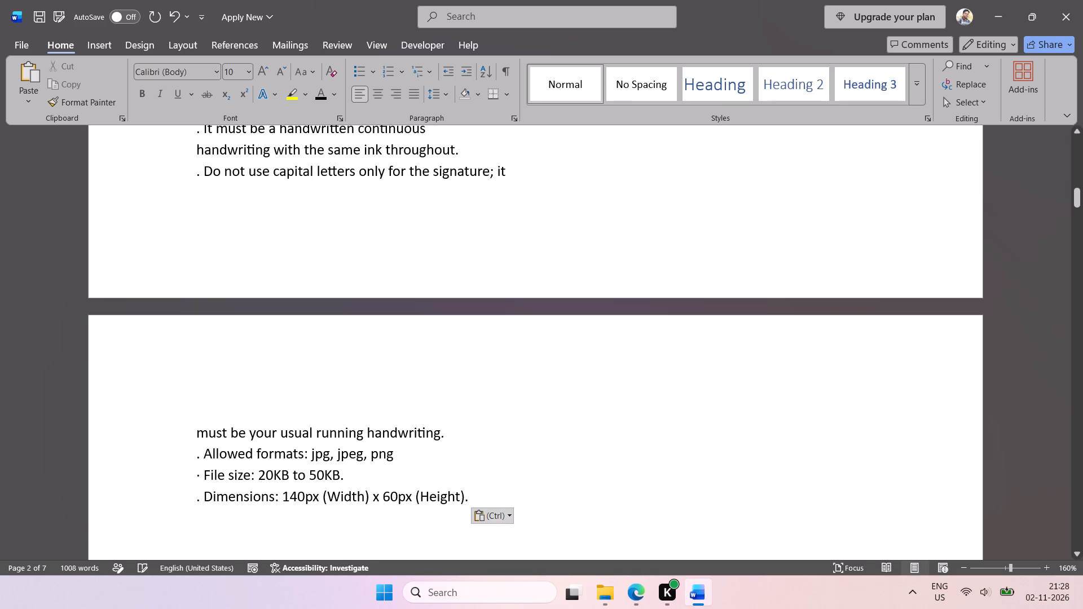
Delete two of the blank lines above the SCAN DOCUMENT heading.
scroll(233, 223, up, 2)
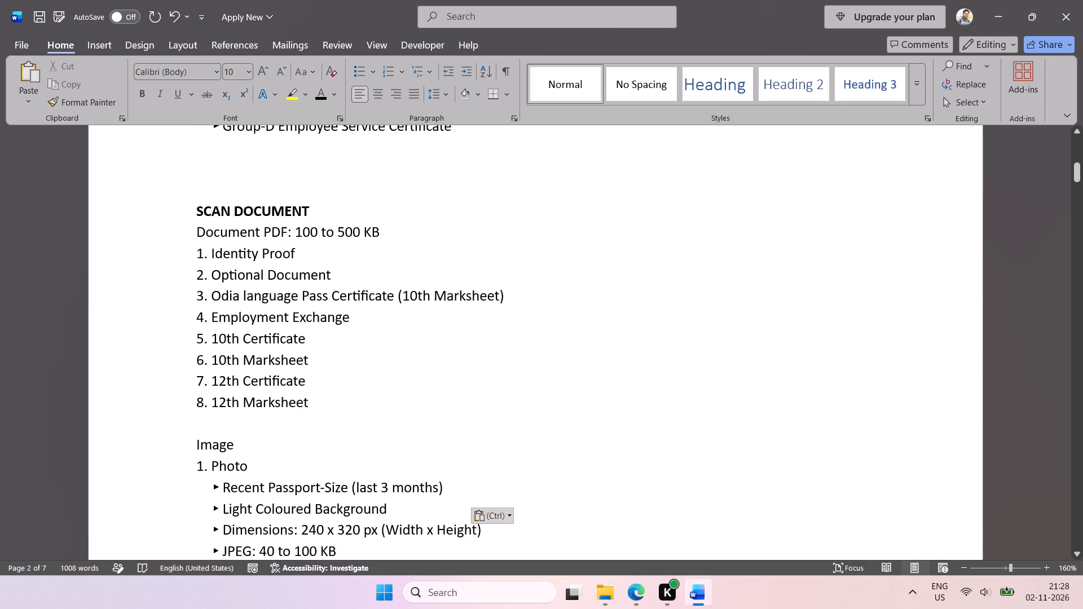
scroll(247, 282, up, 2)
scroll(247, 282, down, 1)
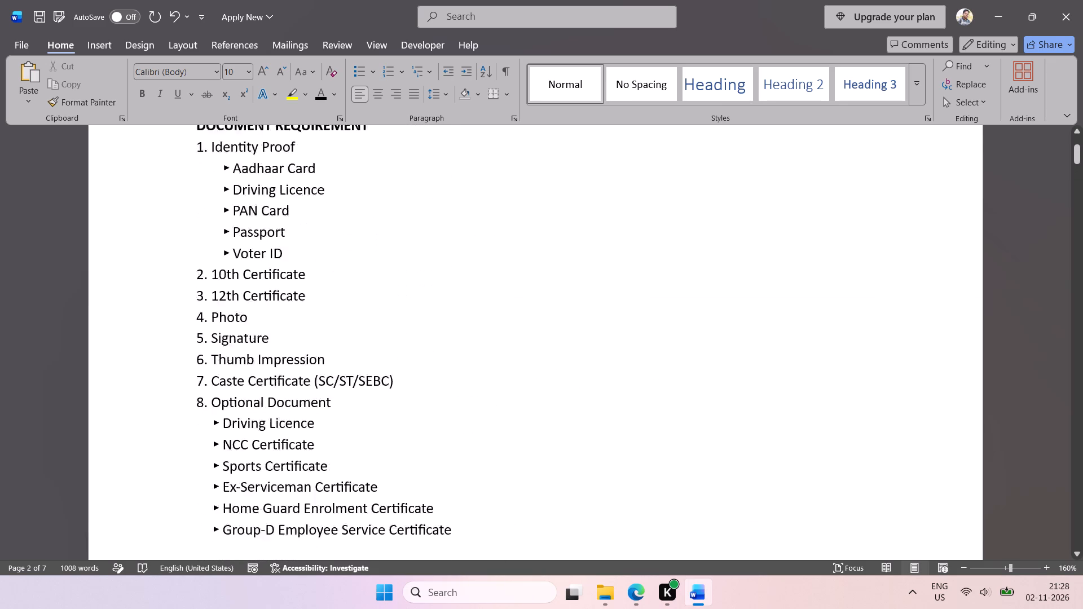
scroll(247, 282, down, 2)
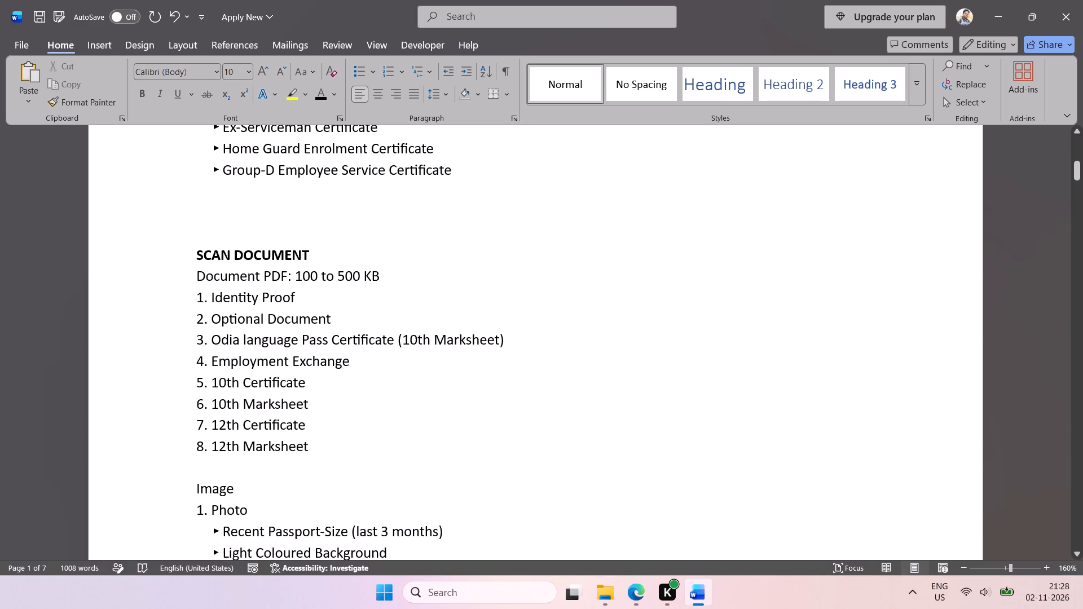
click(222, 237)
key(BackSpace)
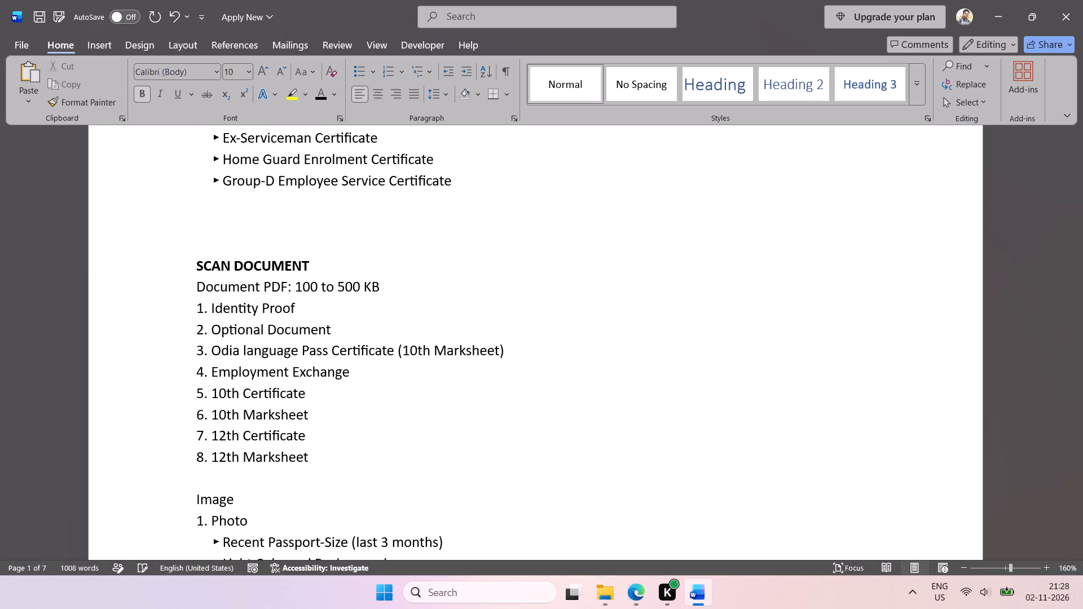
key(BackSpace)
Copy the arrow marker from the Photo requirements and add five empty arrow lines under "2. Signature", followed by a blank line.
scroll(252, 310, down, 1)
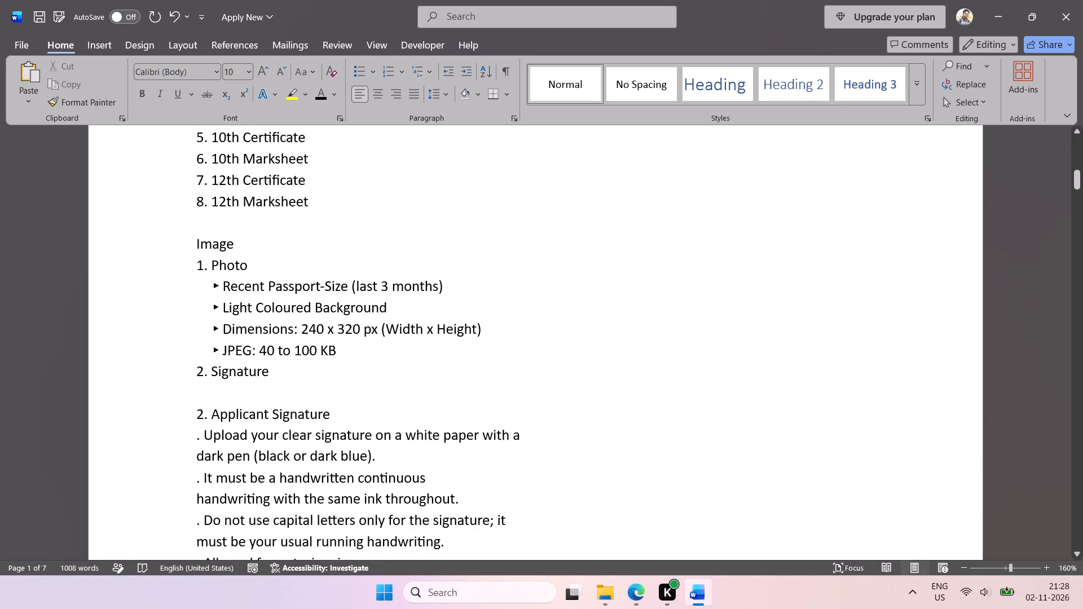
scroll(252, 310, down, 2)
drag(223, 245, 222, 245)
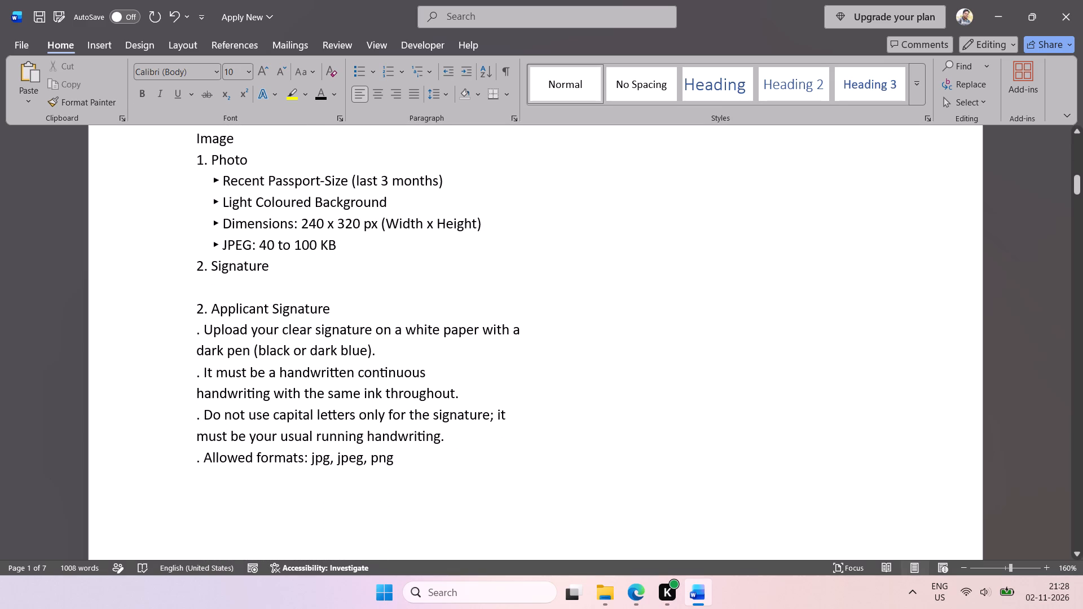
drag(222, 245, 153, 238)
key(ctrl+c)
click(214, 284)
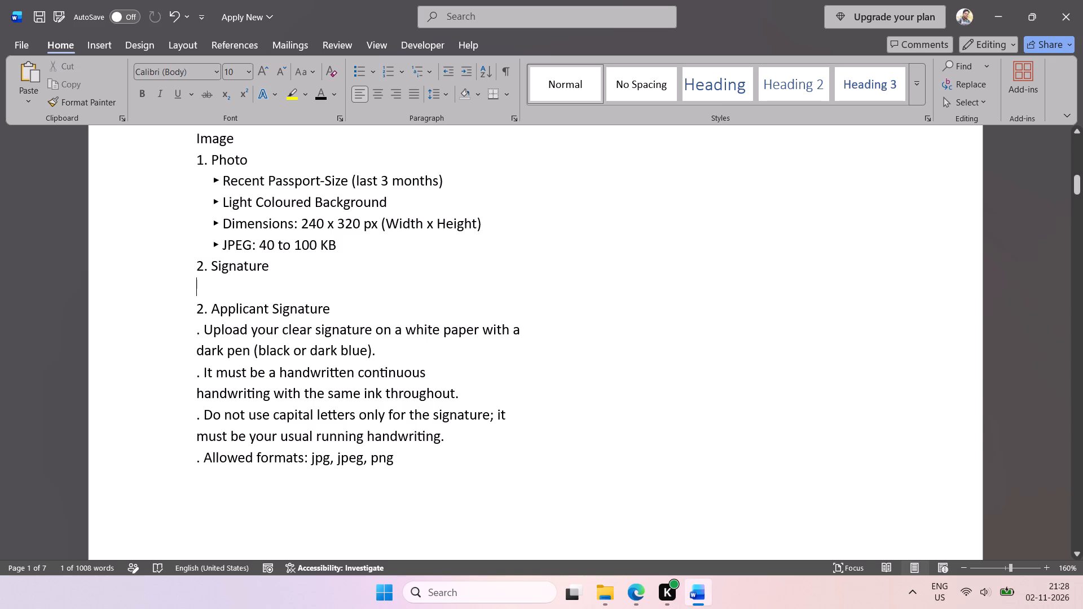
key(ctrl+v)
key(Return)
key(ctrl+v)
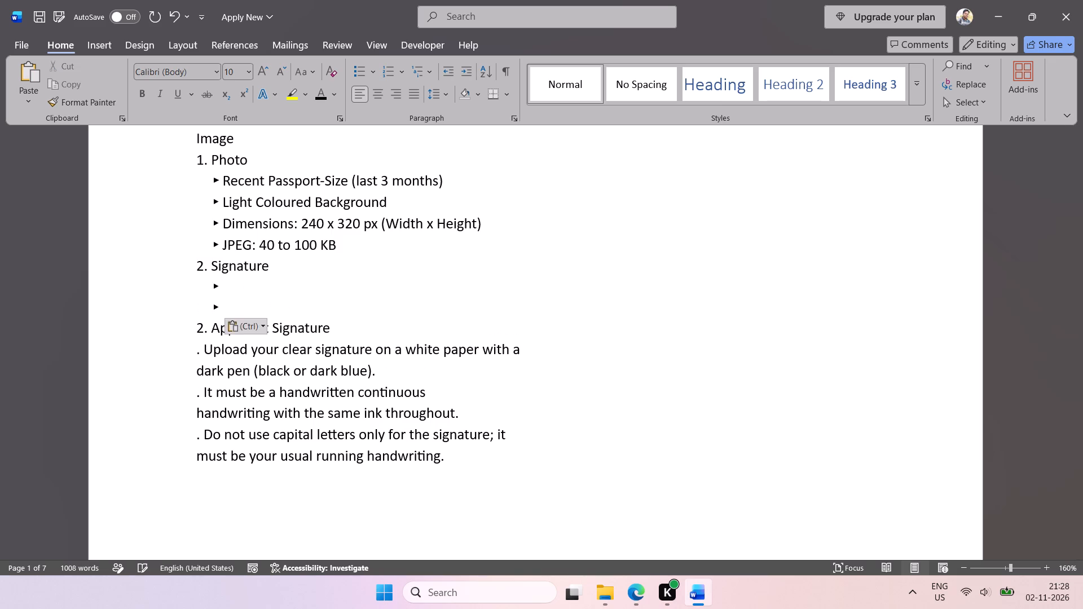
key(Return)
key(ctrl+v)
key(Return)
key(ctrl+v)
key(Return)
key(ctrl+v)
key(Return)
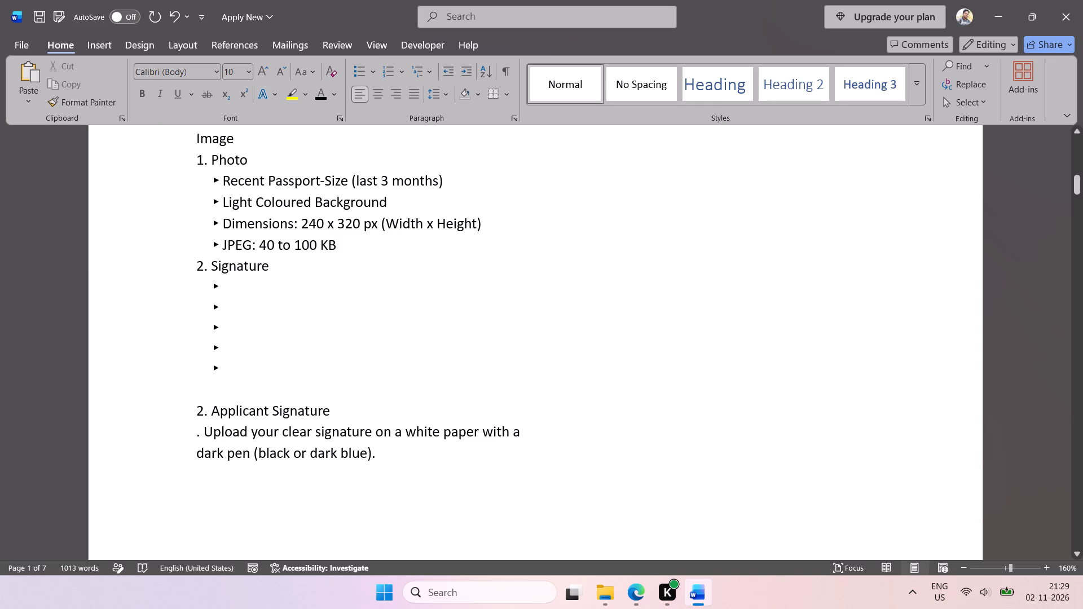
Copy "black or dark blue" from the pasted signature instructions into the first Signature arrow line, without the extra leading space.
click(260, 462)
drag(260, 455, 357, 454)
click(416, 496)
click(412, 500)
drag(406, 436, 469, 434)
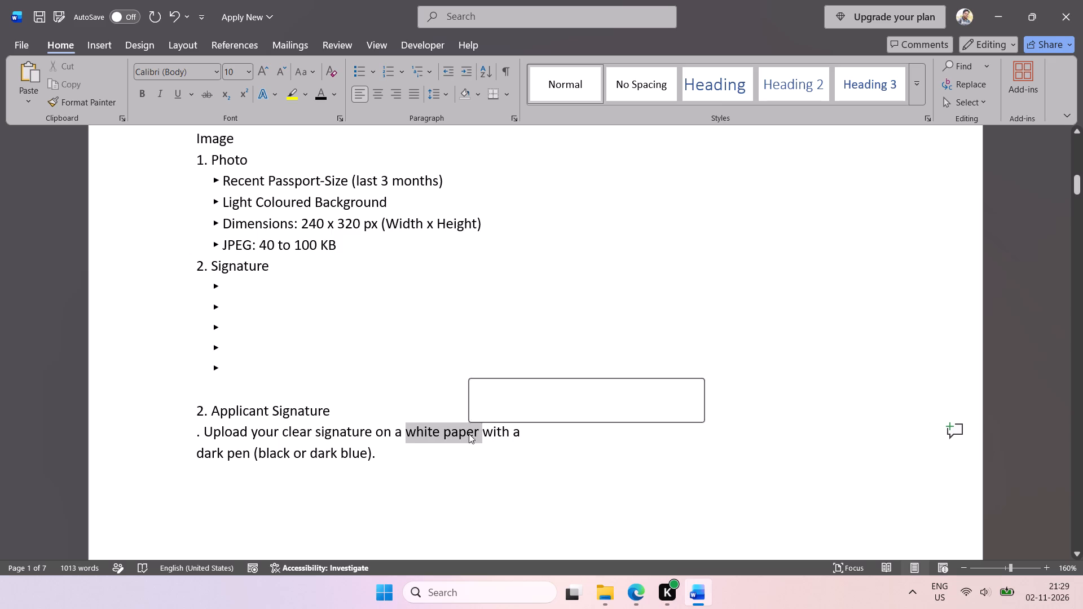
click(394, 484)
drag(262, 451, 323, 452)
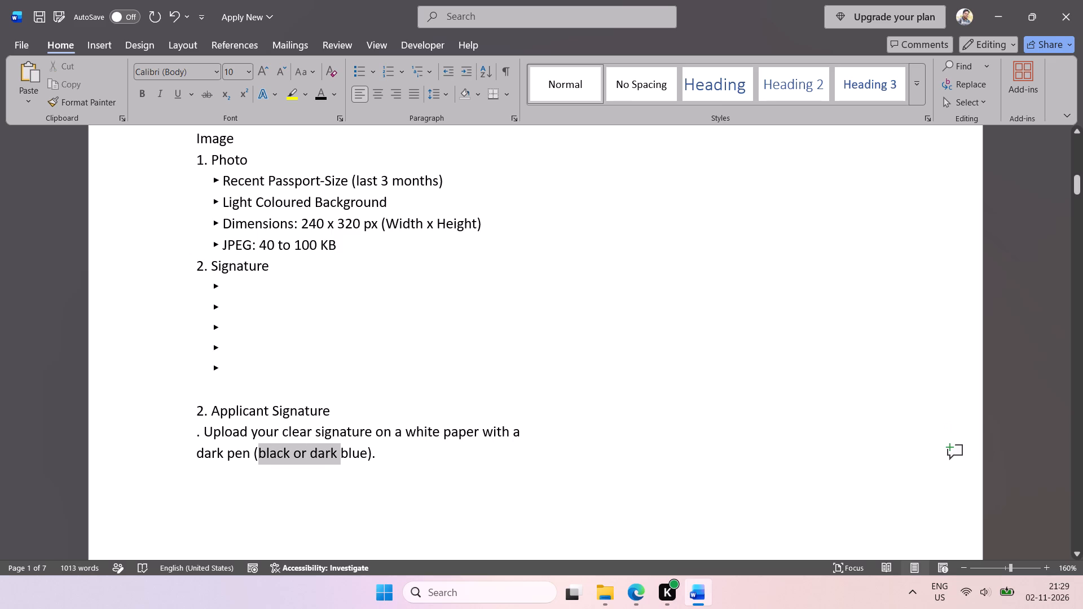
drag(323, 452, 368, 454)
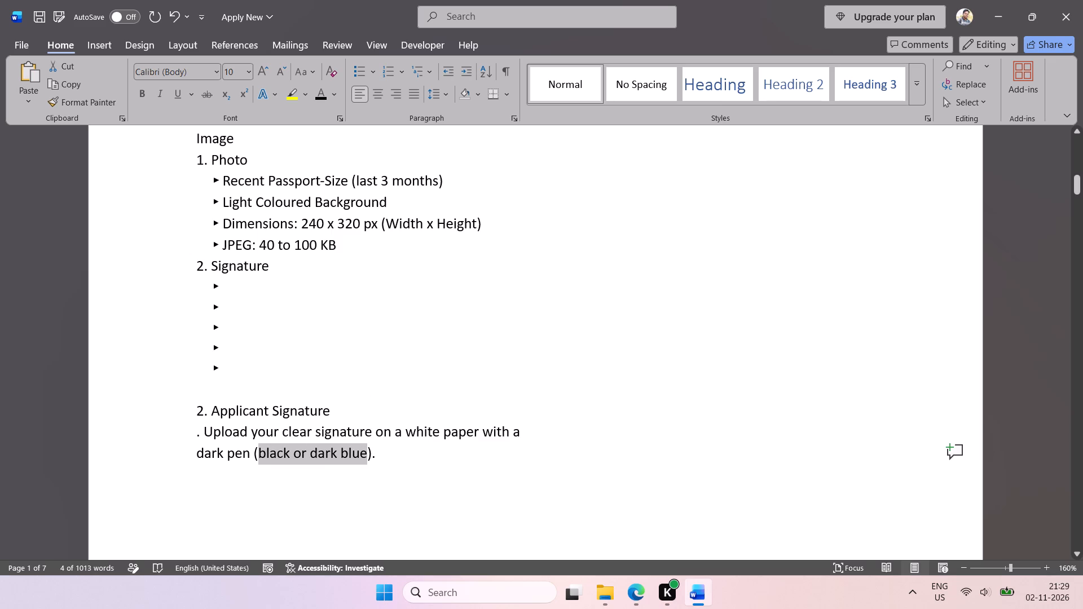
key(ctrl+c)
click(239, 284)
key(ctrl+v)
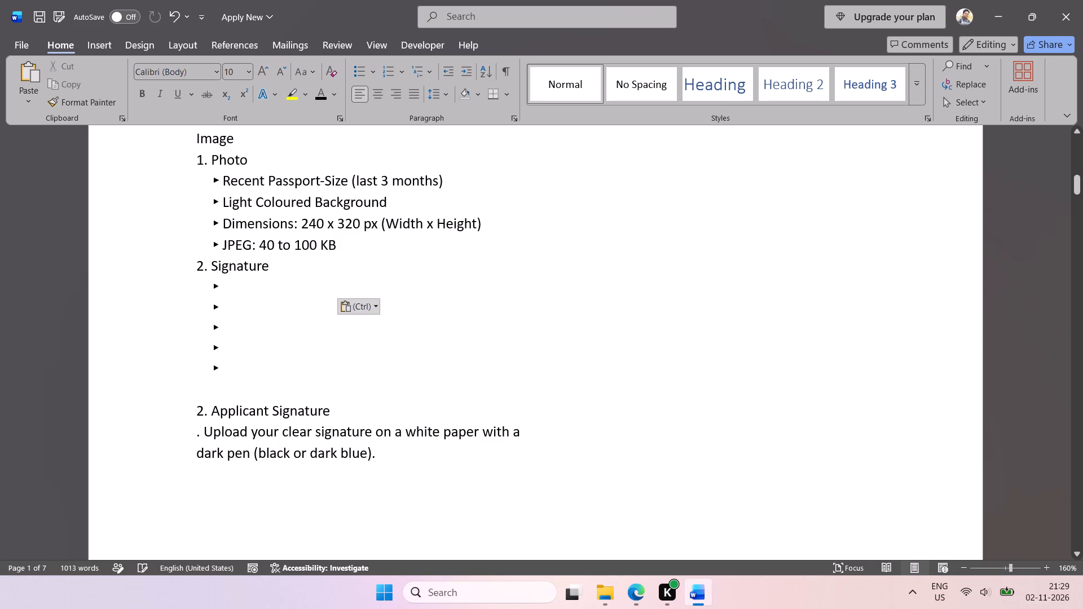
click(224, 286)
key(BackSpace)
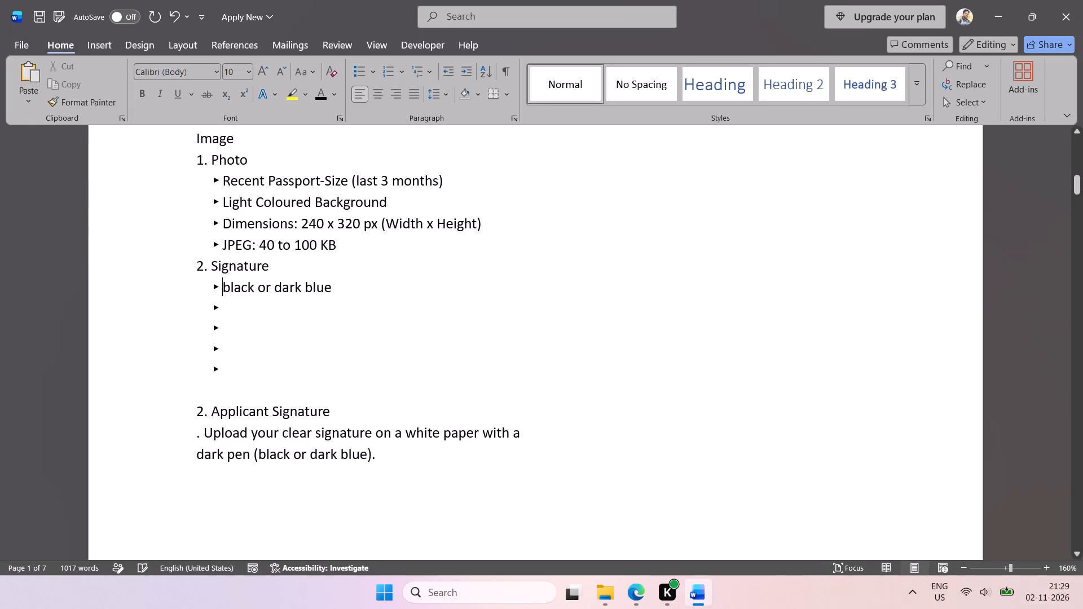
Reword the first Signature arrow line as "Black/Dark blue".
click(232, 292)
key(shift+F3)
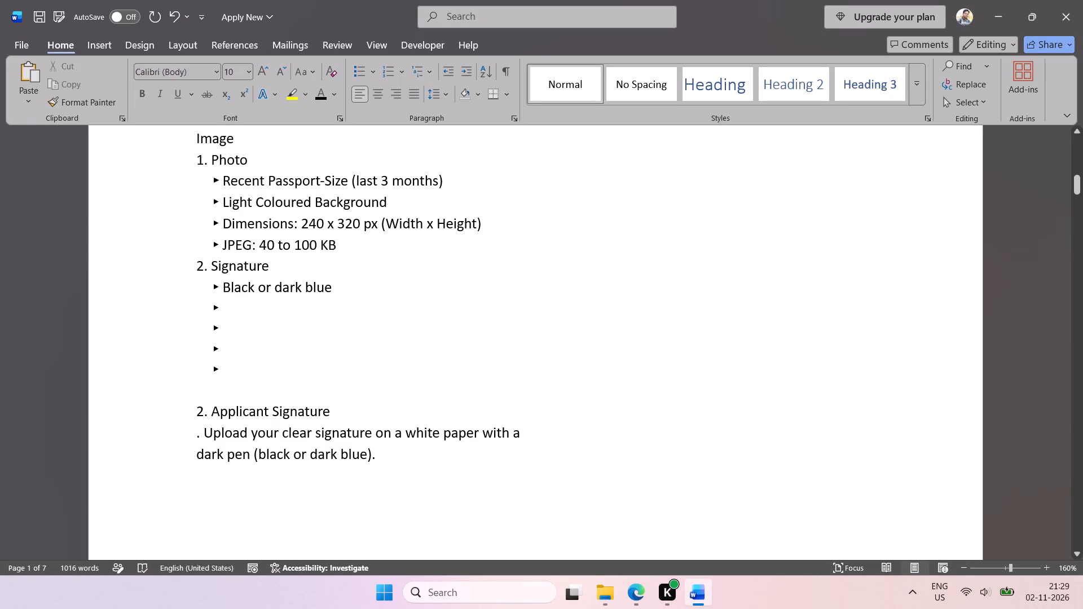
click(272, 284)
key(BackSpace)
key(BackSpace)
key(BackSpace)
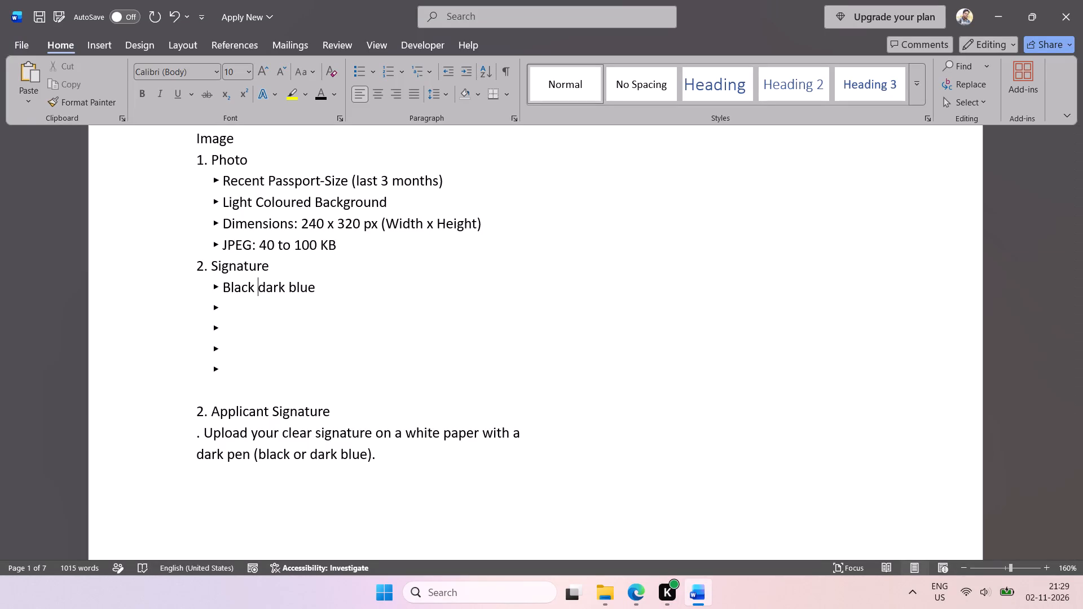
key(BackSpace)
key(slash)
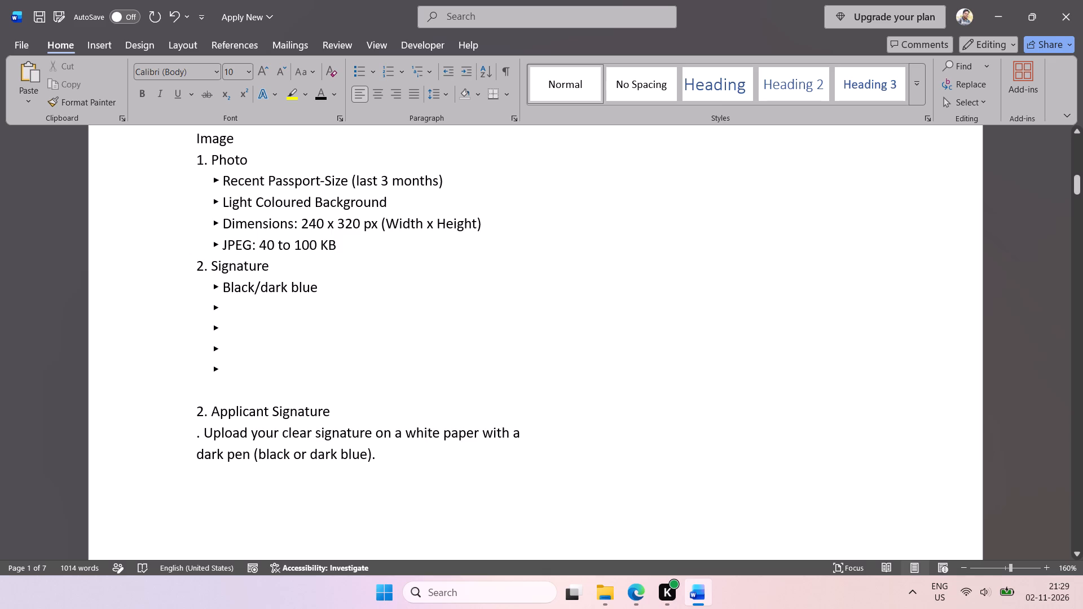
click(275, 285)
key(shift+F3)
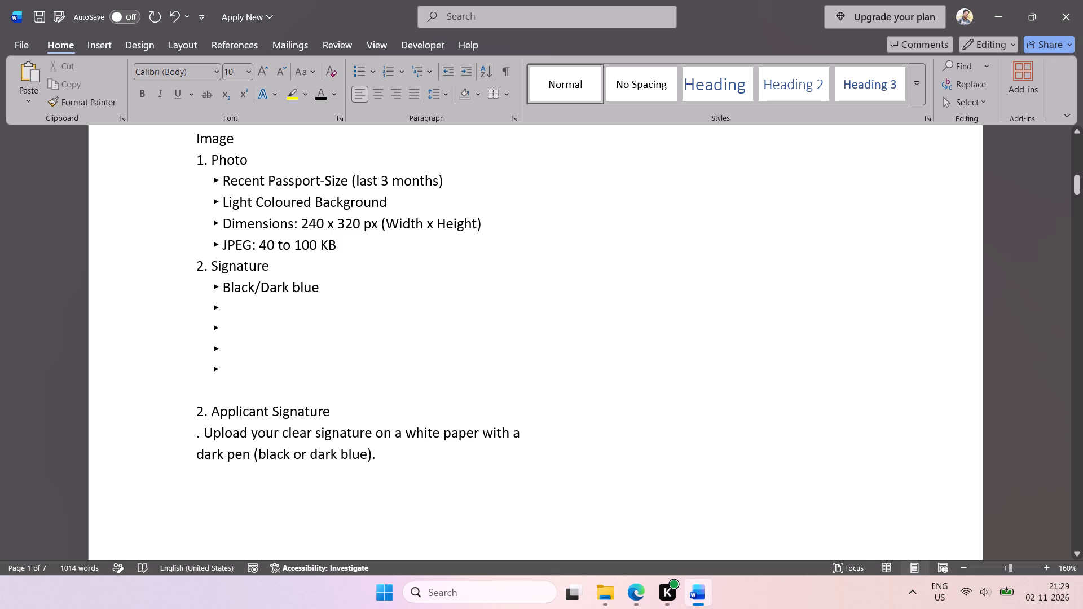
Replace "blue" in the first Signature arrow line with "Pen with".
double_click(311, 285)
key(BackSpace)
key(BackSpace)
key(space)
text(Pen)
key(space)
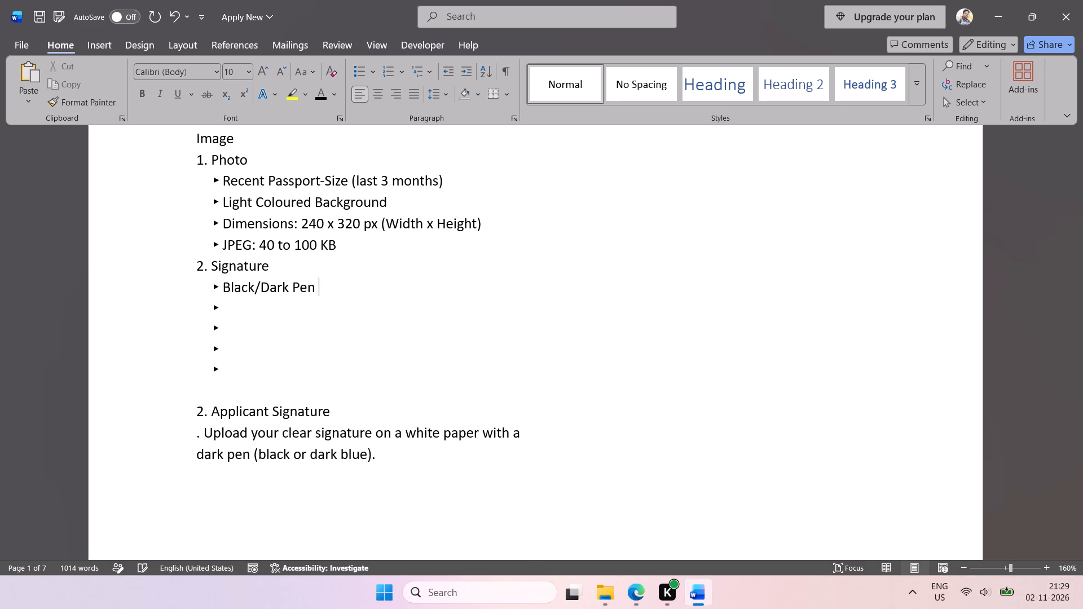
key(BackSpace)
key(space)
text(with)
key(space)
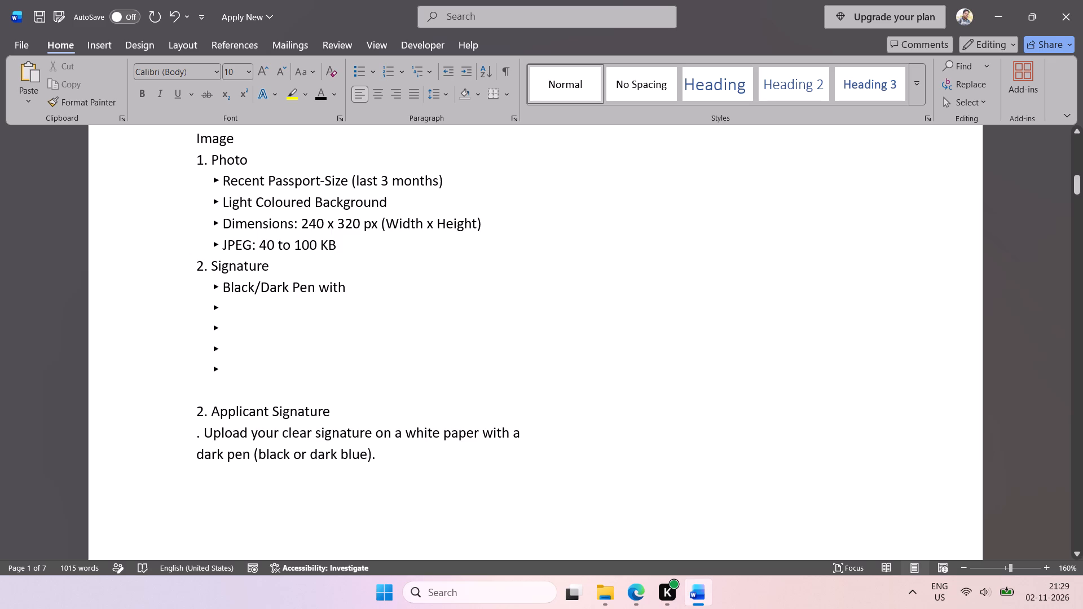
Add "white paper" from the source instruction to the end of the line and capitalise it as "White Paper".
drag(407, 434, 465, 432)
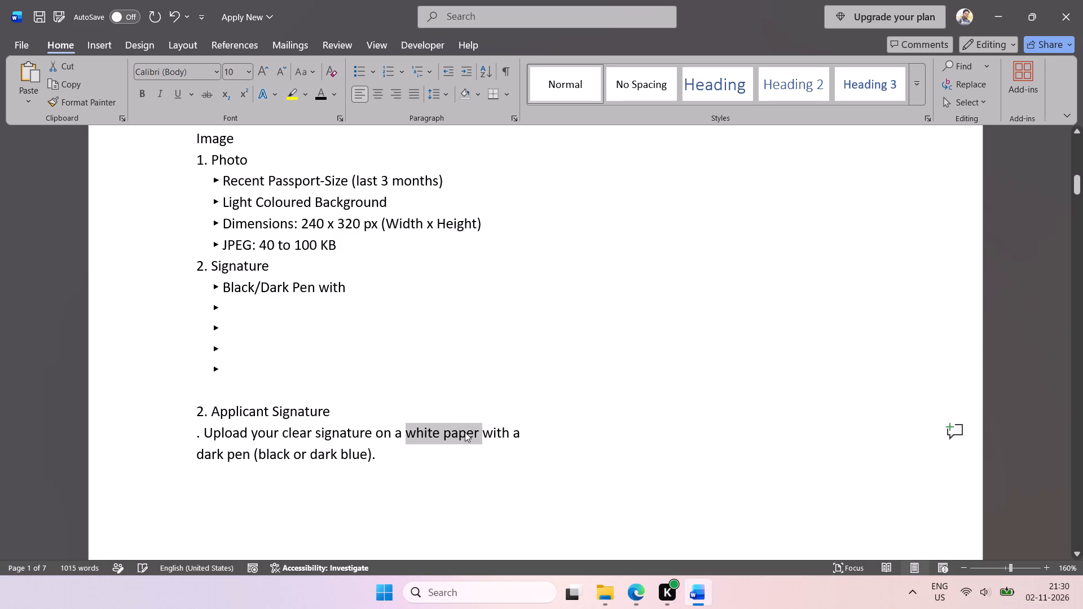
key(ctrl+c)
click(367, 288)
key(ctrl+v)
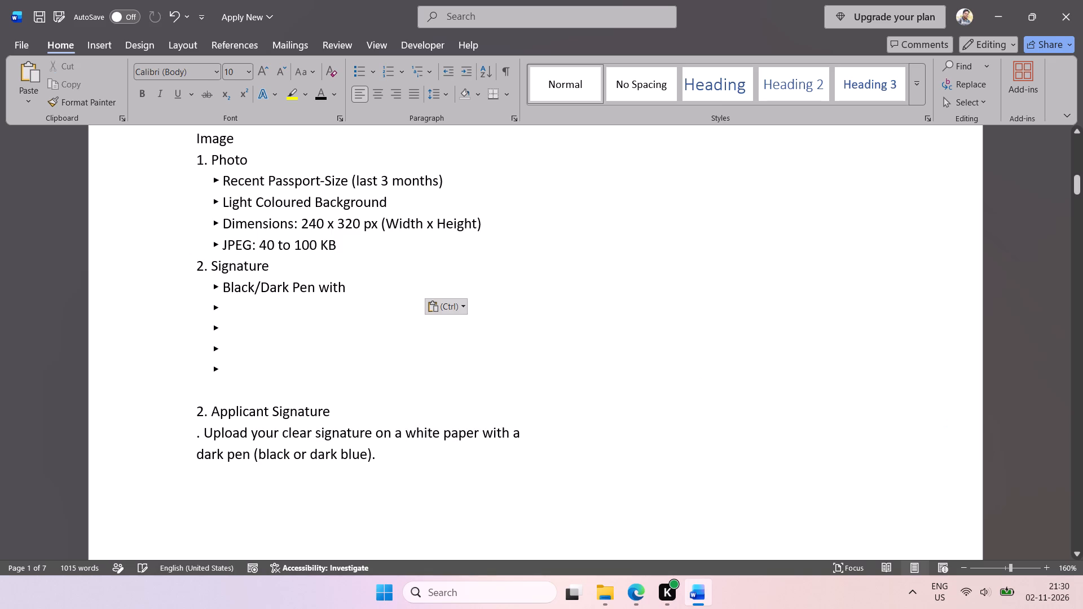
key(shift+F3)
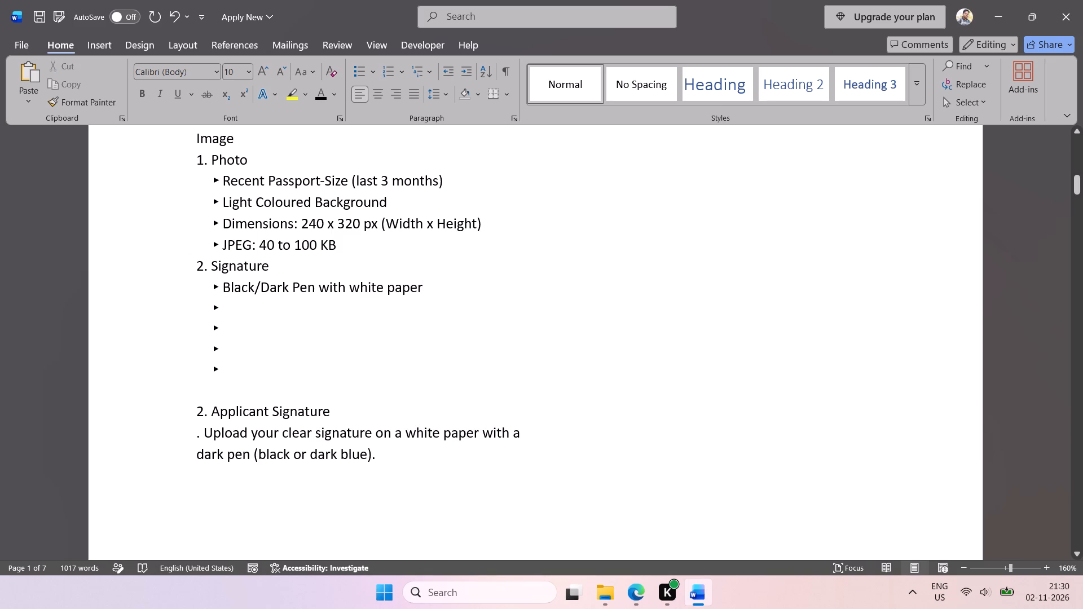
shift+click(370, 288)
click(368, 300)
click(365, 290)
key(shift+F3)
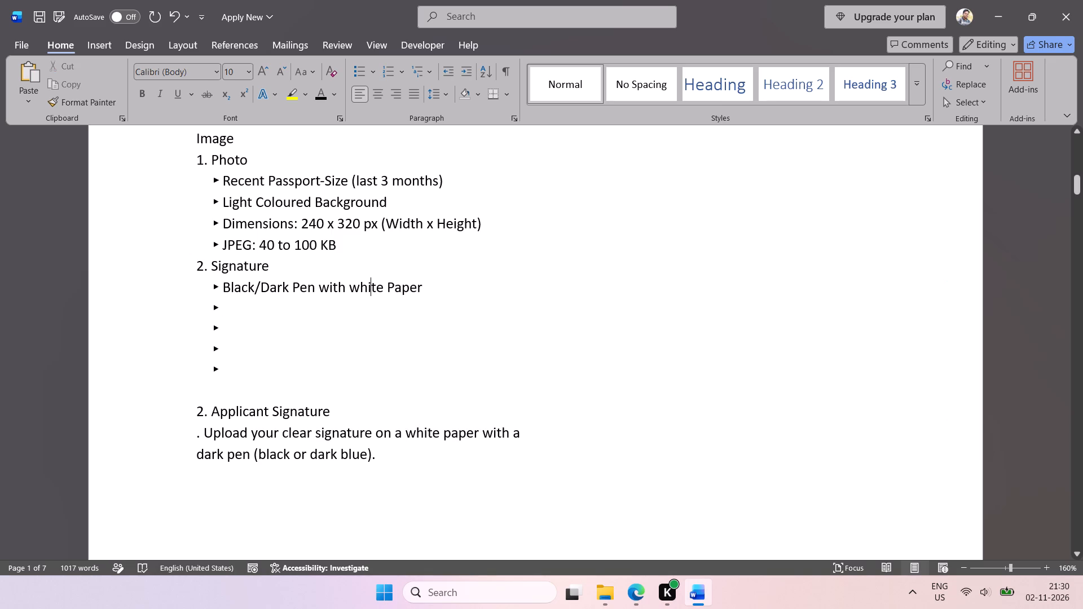
Delete the source heading "2. Applicant Signature" and its instruction about signing on white paper with a dark pen.
click(365, 315)
drag(387, 460, 209, 412)
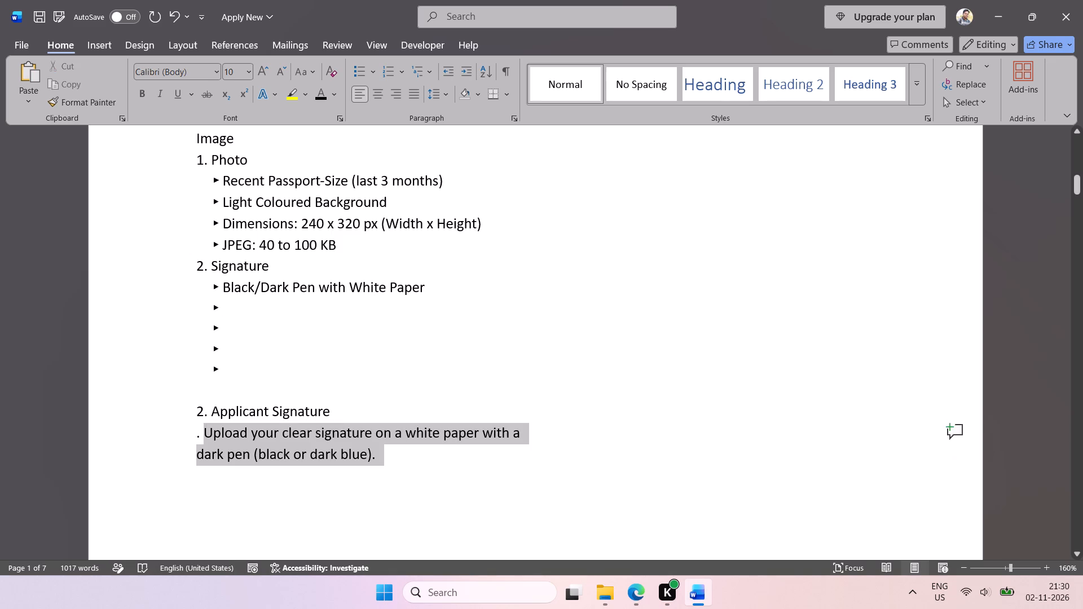
drag(209, 412, 189, 405)
key(BackSpace)
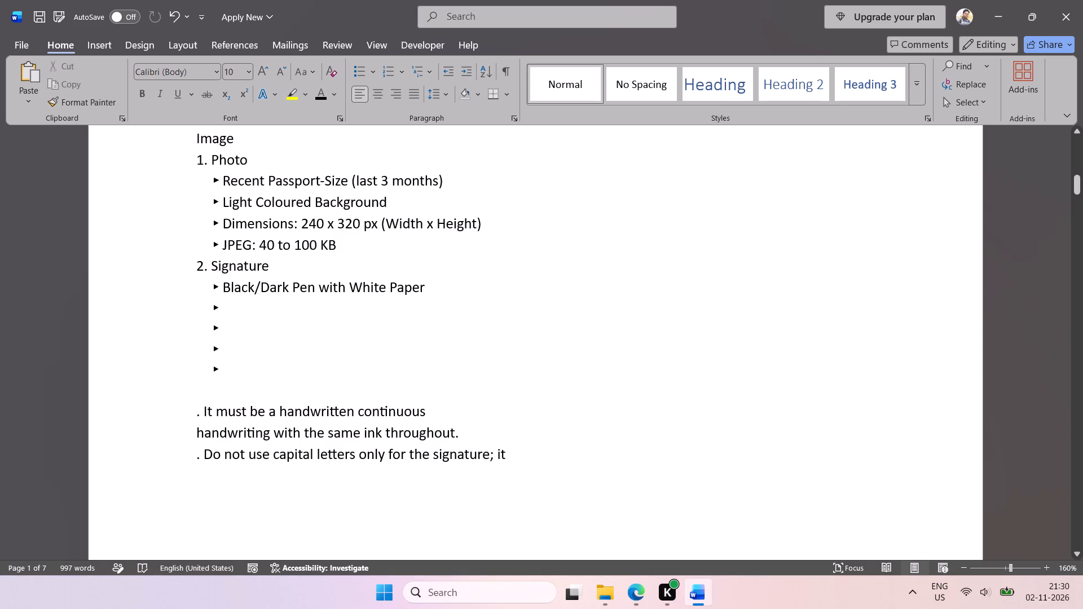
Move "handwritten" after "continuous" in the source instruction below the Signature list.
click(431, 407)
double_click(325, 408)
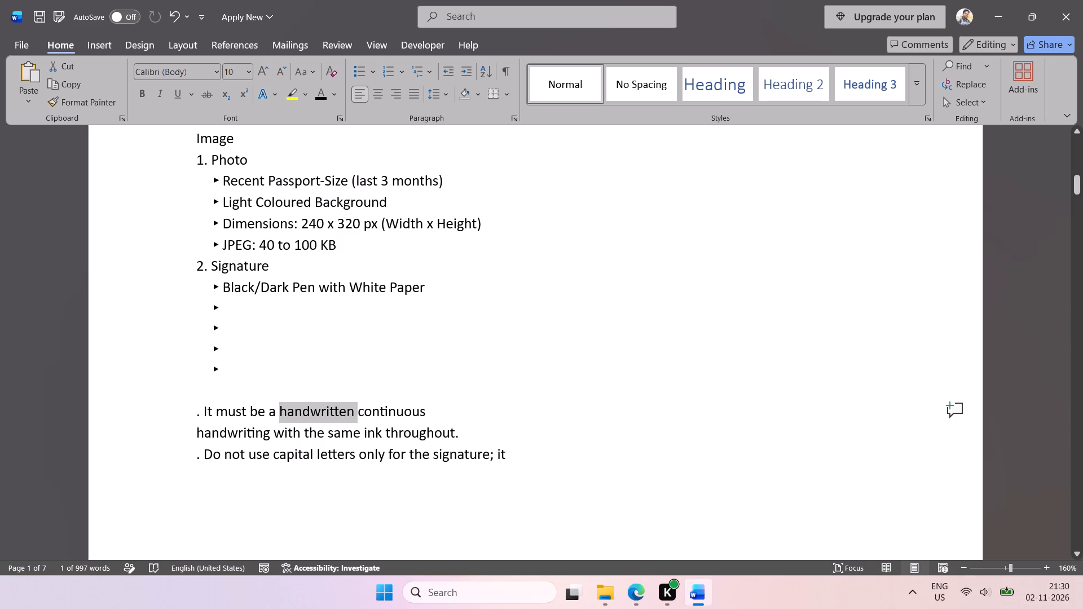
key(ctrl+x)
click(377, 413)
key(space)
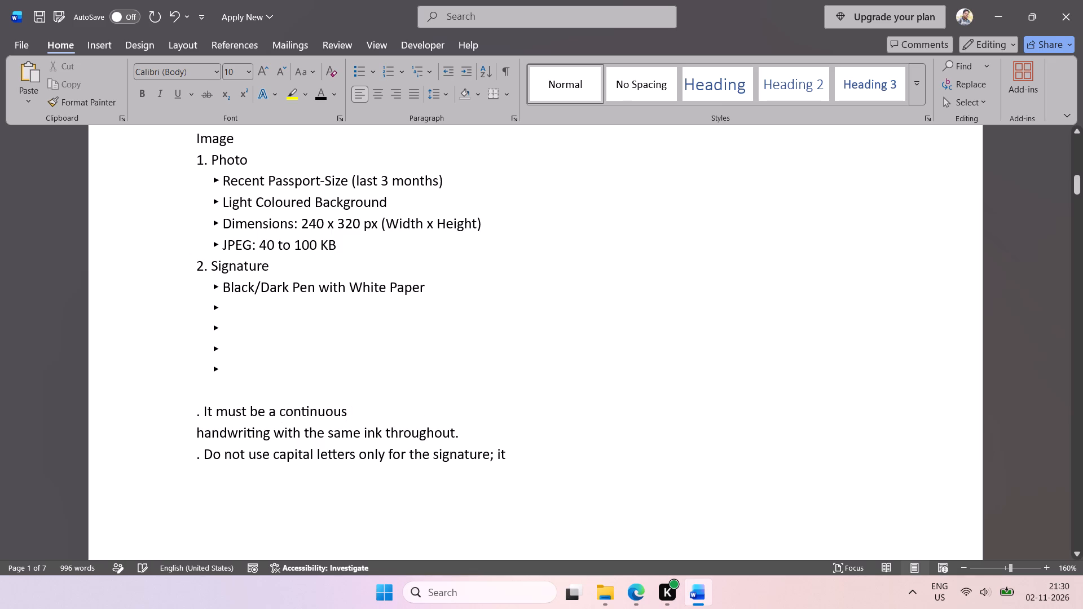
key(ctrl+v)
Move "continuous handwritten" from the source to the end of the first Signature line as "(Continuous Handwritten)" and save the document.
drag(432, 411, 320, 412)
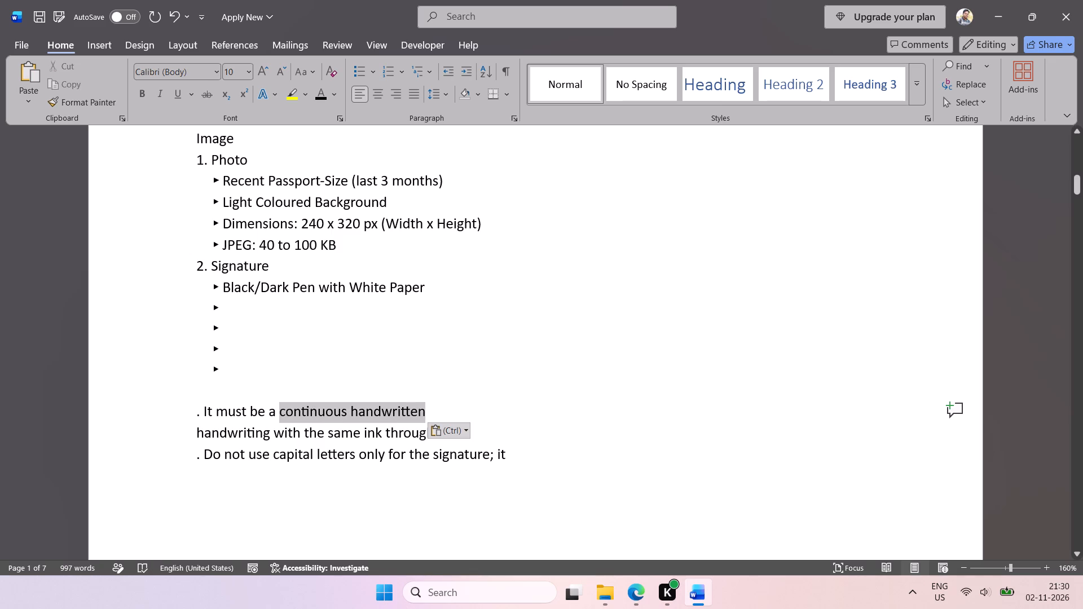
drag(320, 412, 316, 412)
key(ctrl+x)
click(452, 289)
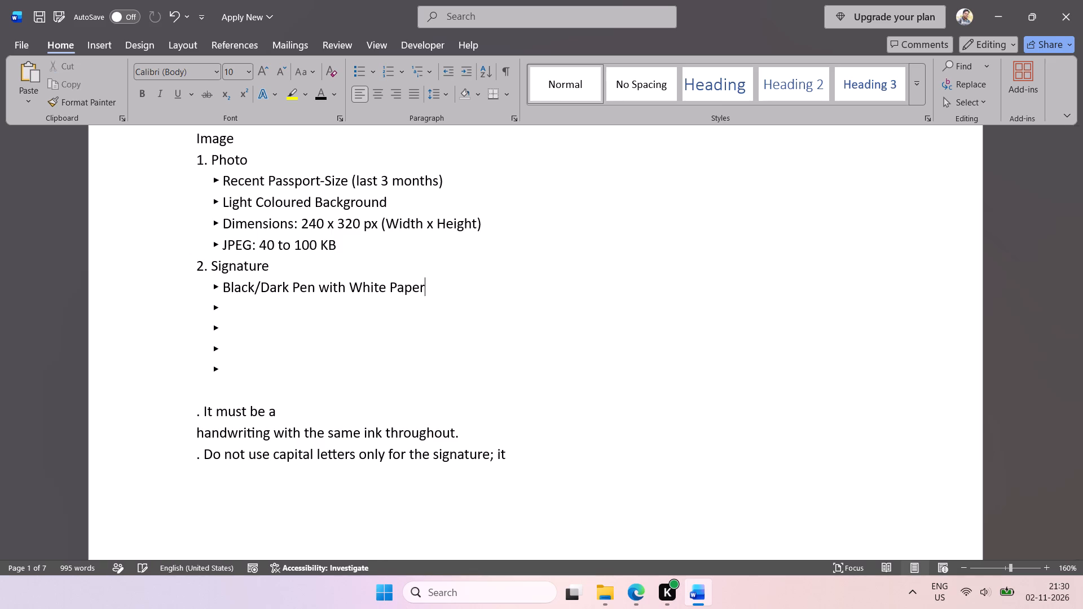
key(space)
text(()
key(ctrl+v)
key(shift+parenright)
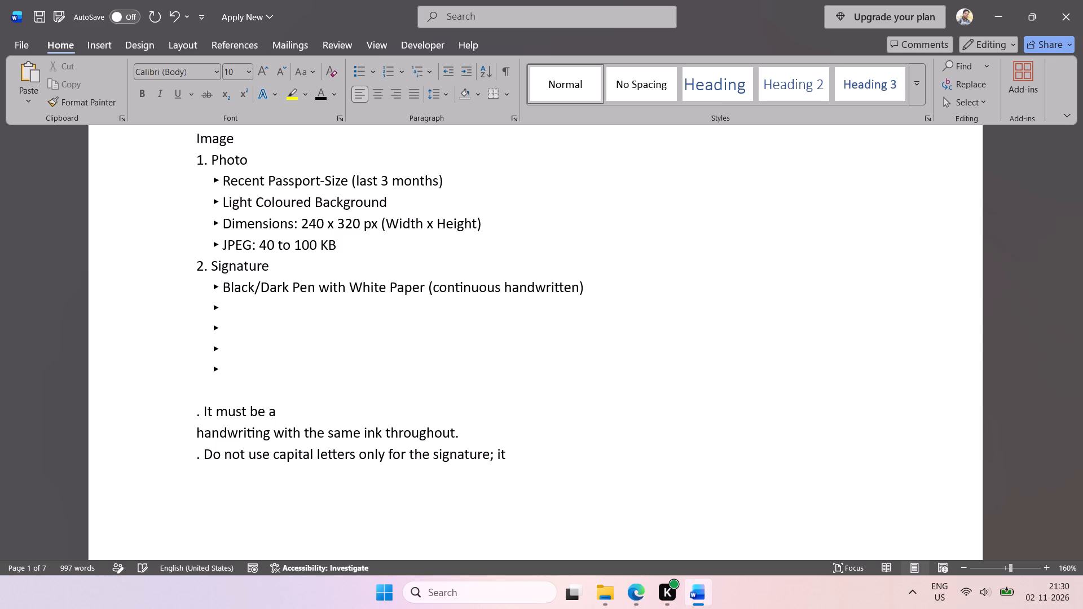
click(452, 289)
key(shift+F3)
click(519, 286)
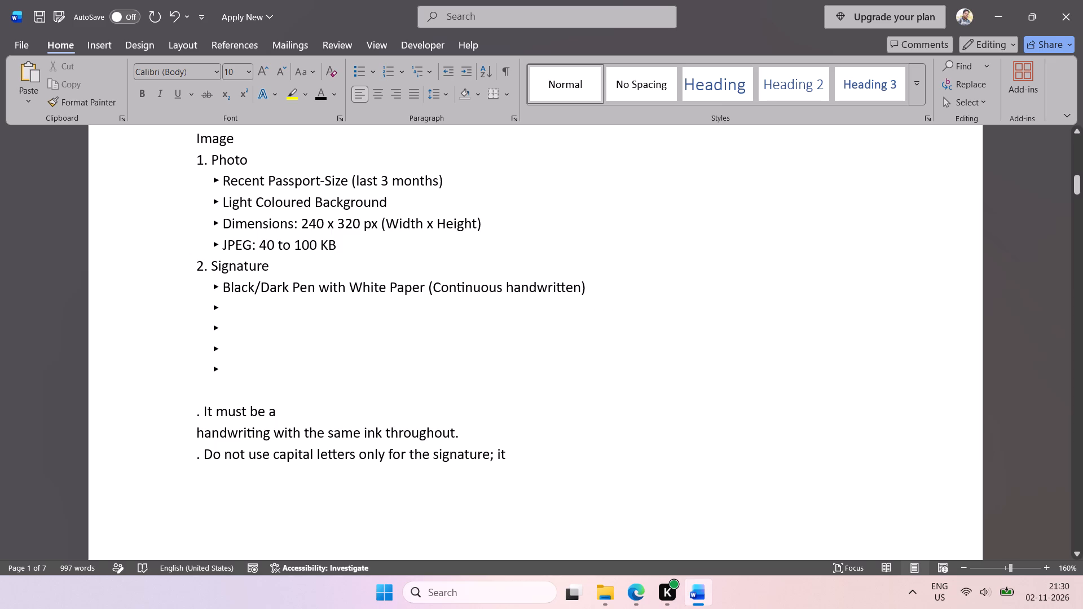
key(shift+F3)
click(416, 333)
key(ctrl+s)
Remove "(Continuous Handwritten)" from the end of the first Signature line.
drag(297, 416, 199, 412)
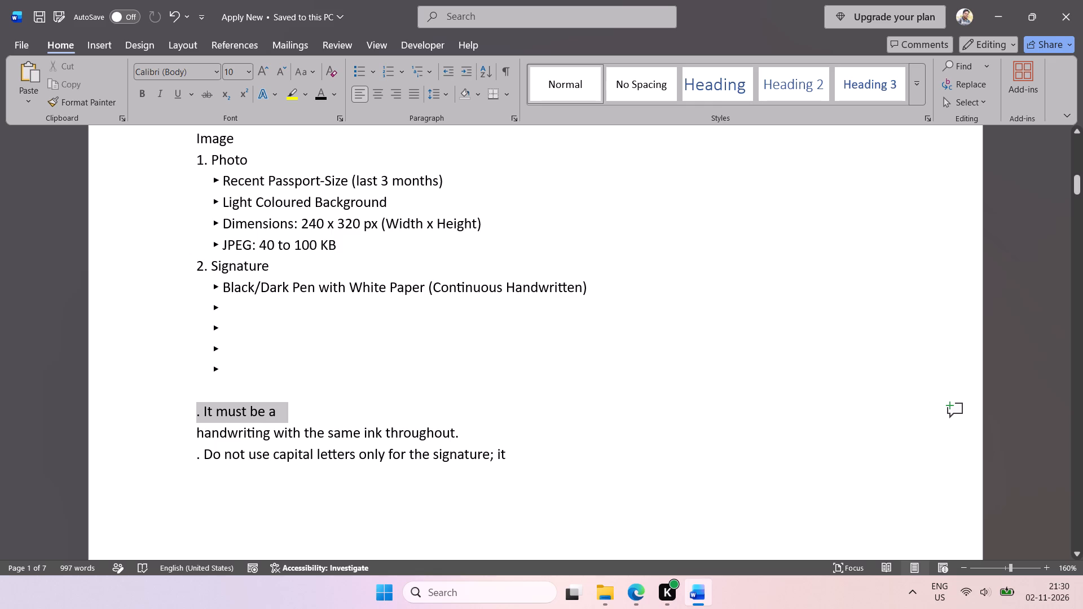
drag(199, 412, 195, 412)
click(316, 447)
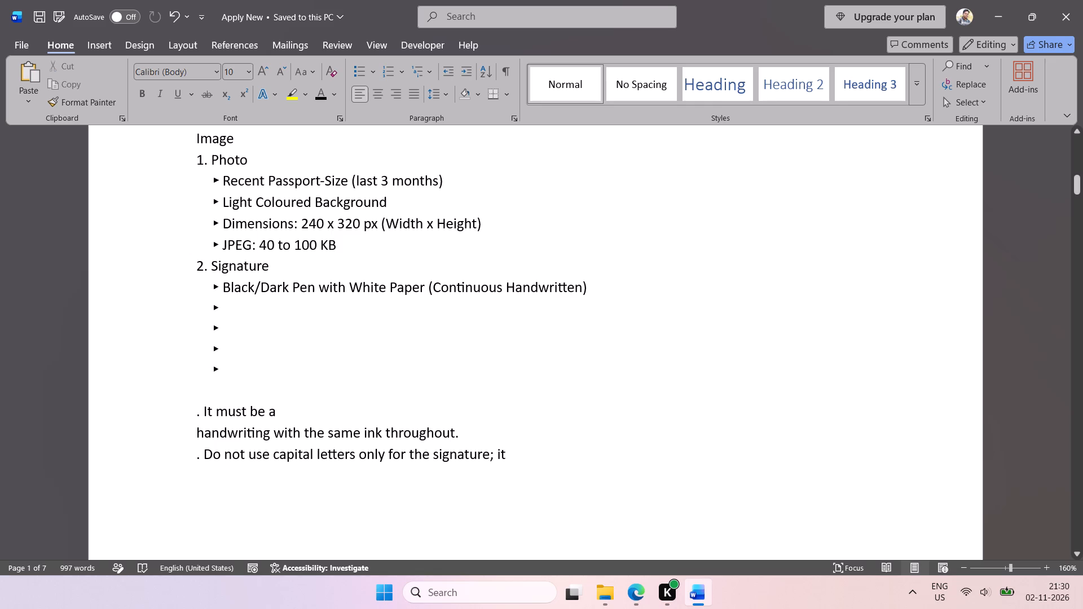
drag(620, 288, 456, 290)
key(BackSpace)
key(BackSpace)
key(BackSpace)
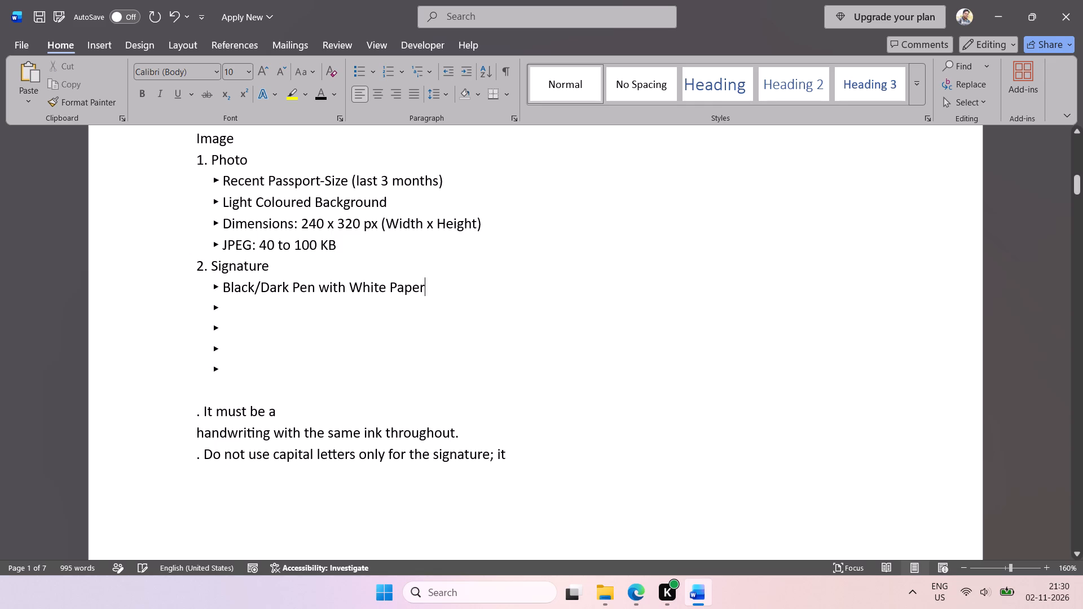
Delete the source instructions about same-ink handwriting and capital letters, including the leftover dot and its line.
drag(465, 432, 197, 414)
key(BackSpace)
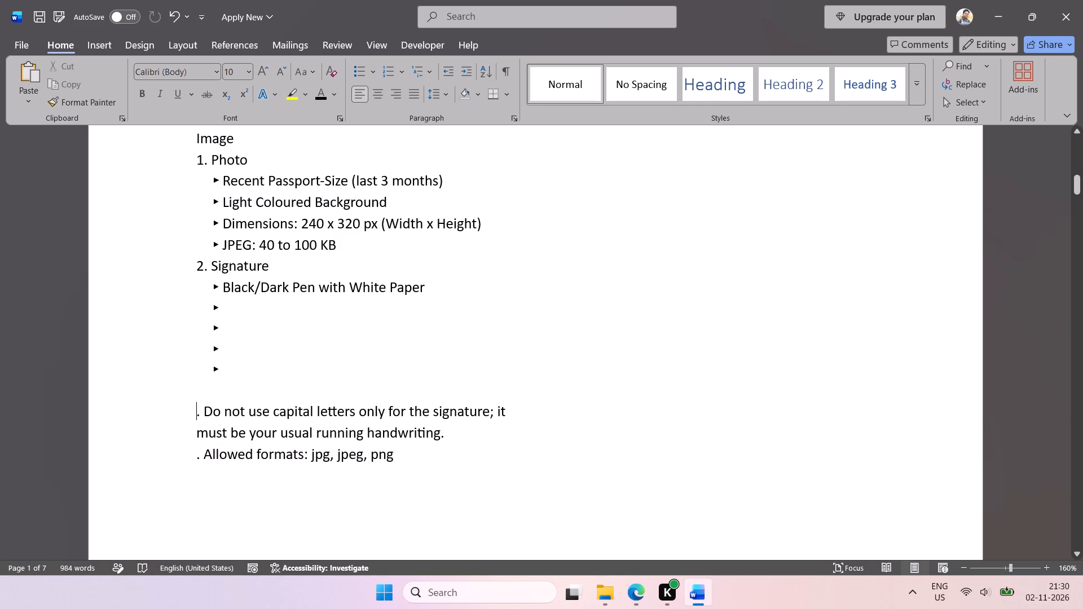
drag(457, 437, 203, 413)
key(BackSpace)
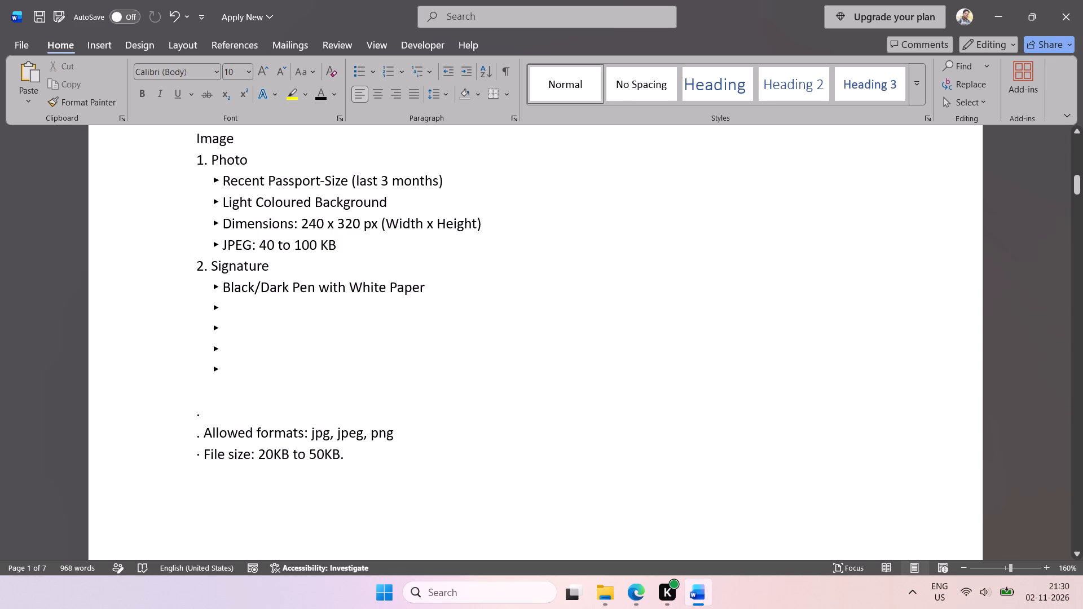
key(BackSpace)
click(250, 403)
key(BackSpace)
key(BackSpace)
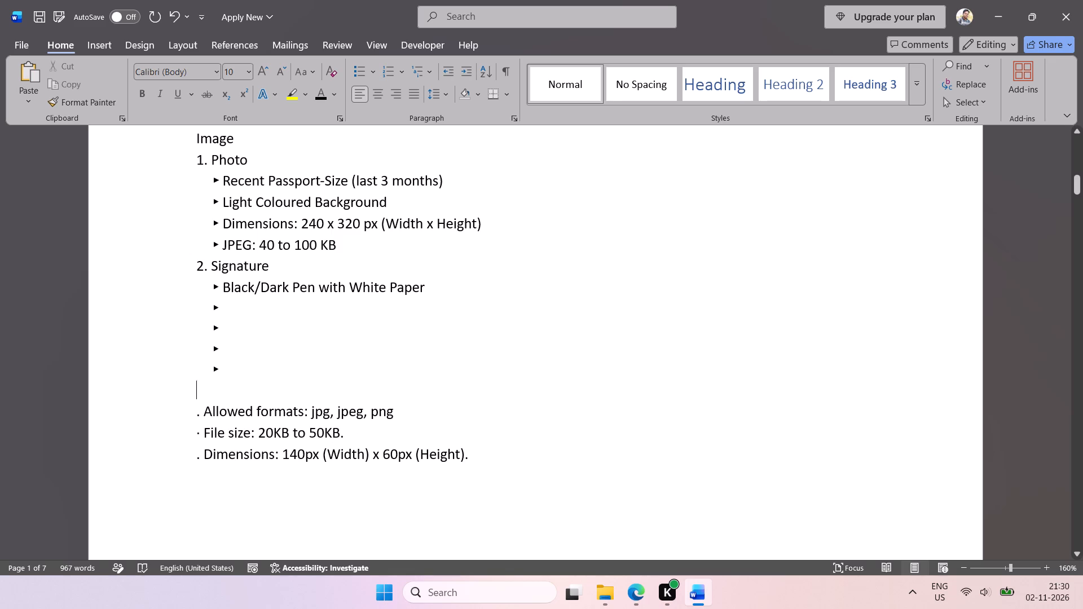
Copy the Photo list's Dimensions line over the first empty arrow line under Signature.
drag(491, 224, 195, 226)
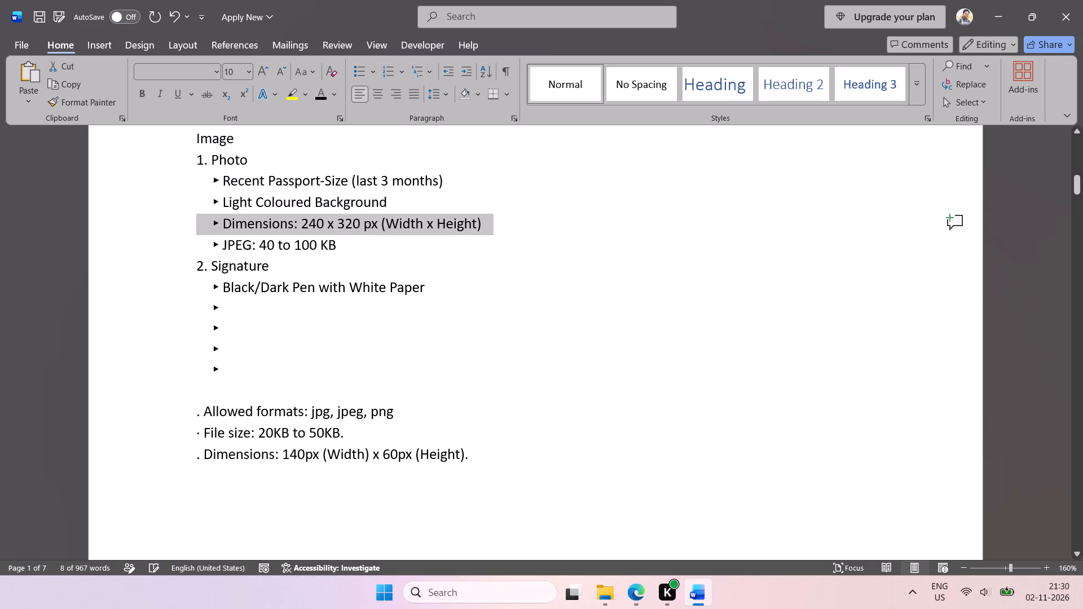
key(ctrl+c)
drag(230, 304, 147, 298)
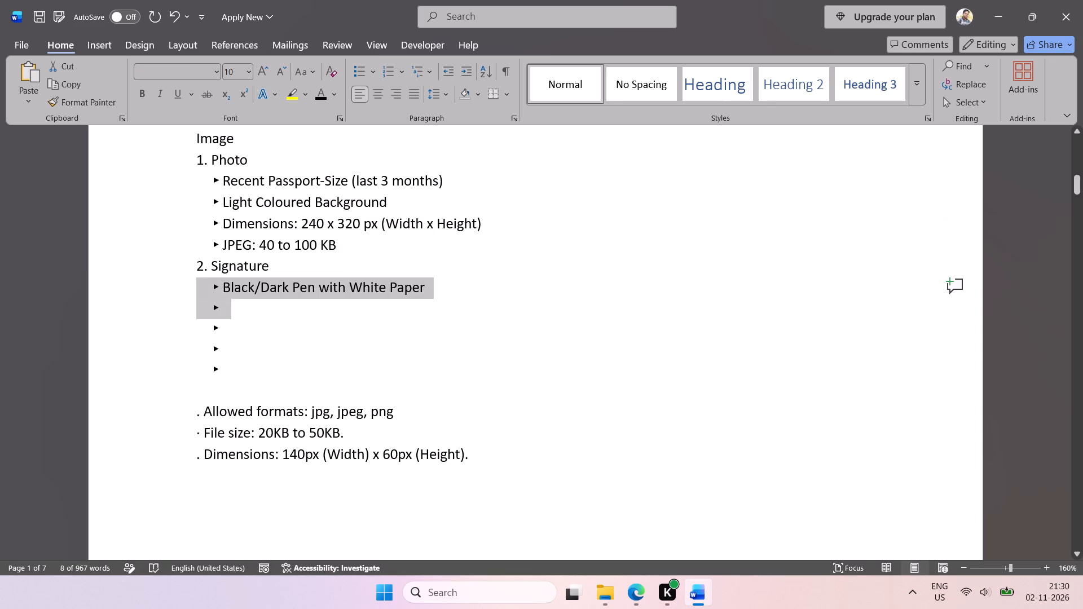
drag(147, 298, 140, 315)
key(ctrl+v)
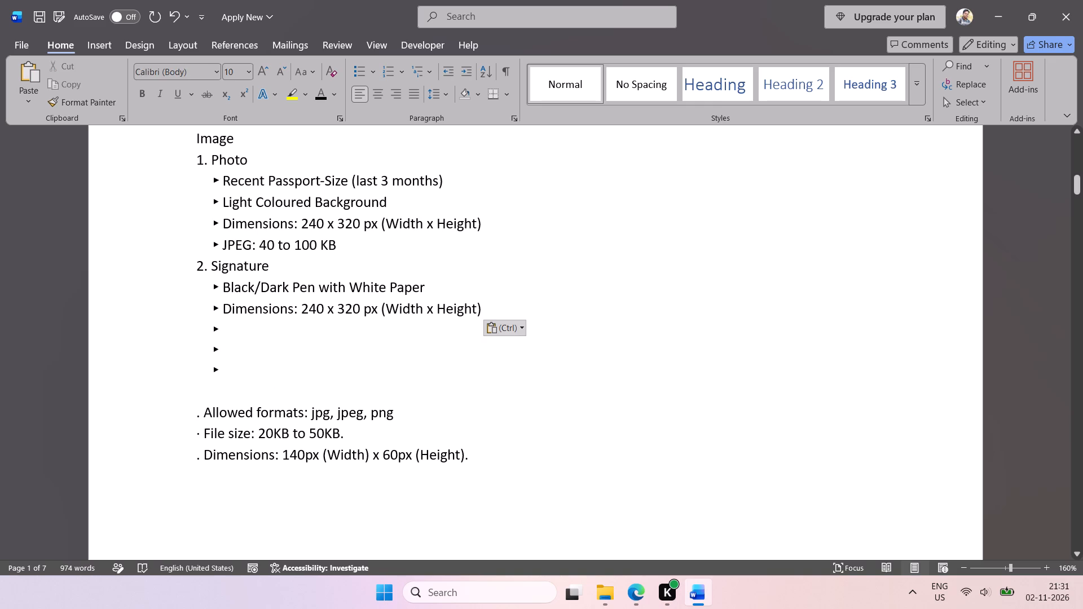
Split the first Signature line into "Black/Dark Pen" and a separate arrow-marked "White Paper" line, dropping "with".
drag(222, 289, 169, 288)
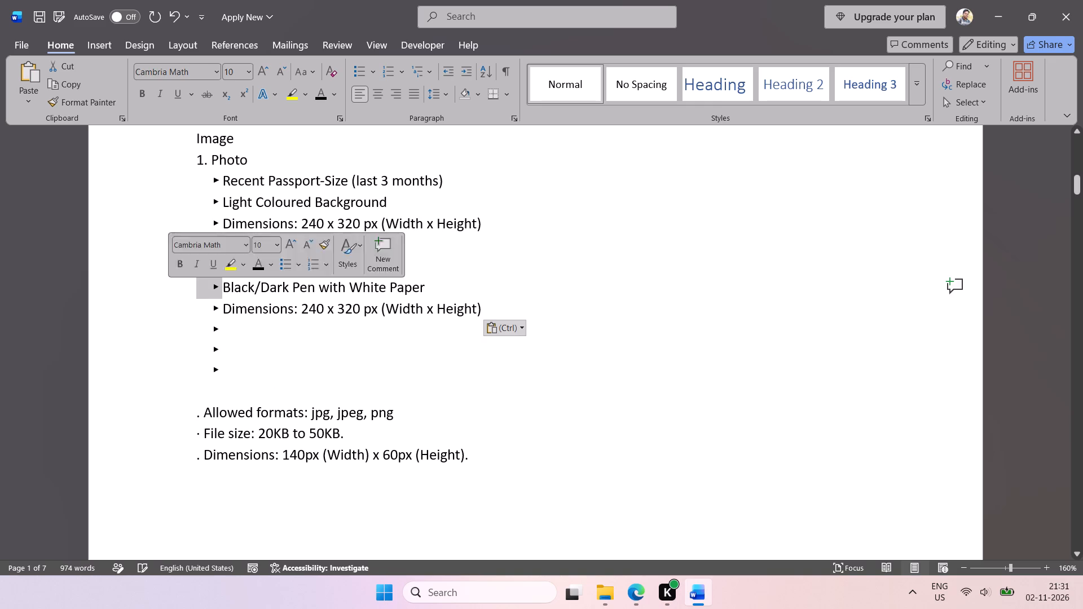
key(ctrl+c)
click(353, 285)
key(BackSpace)
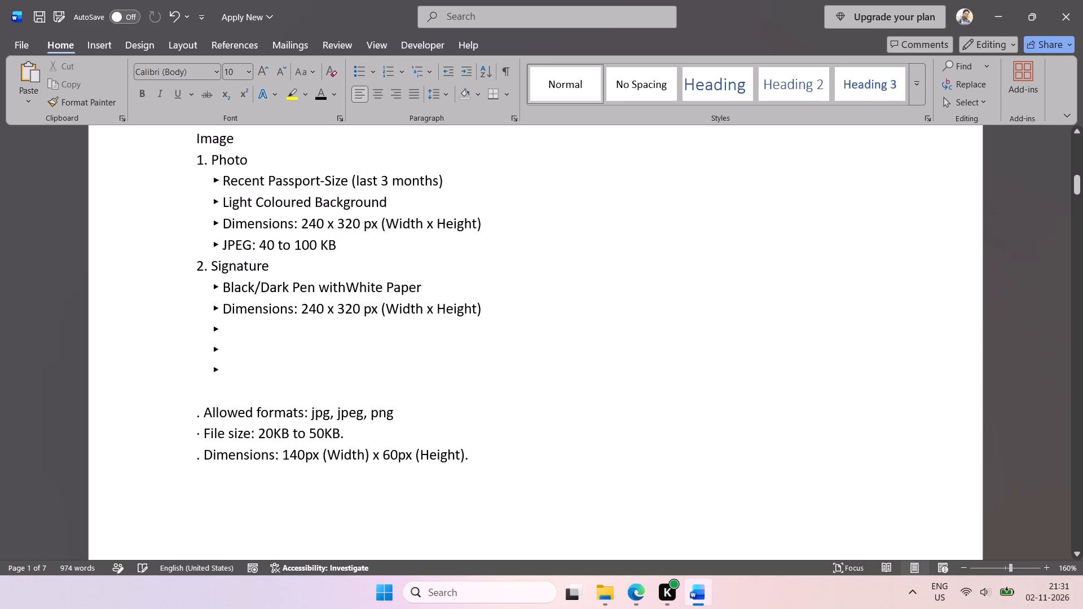
key(BackSpace)
key(BackSpace)
key(BackSpace)
key(BackSpace)
key(BackSpace)
key(Return)
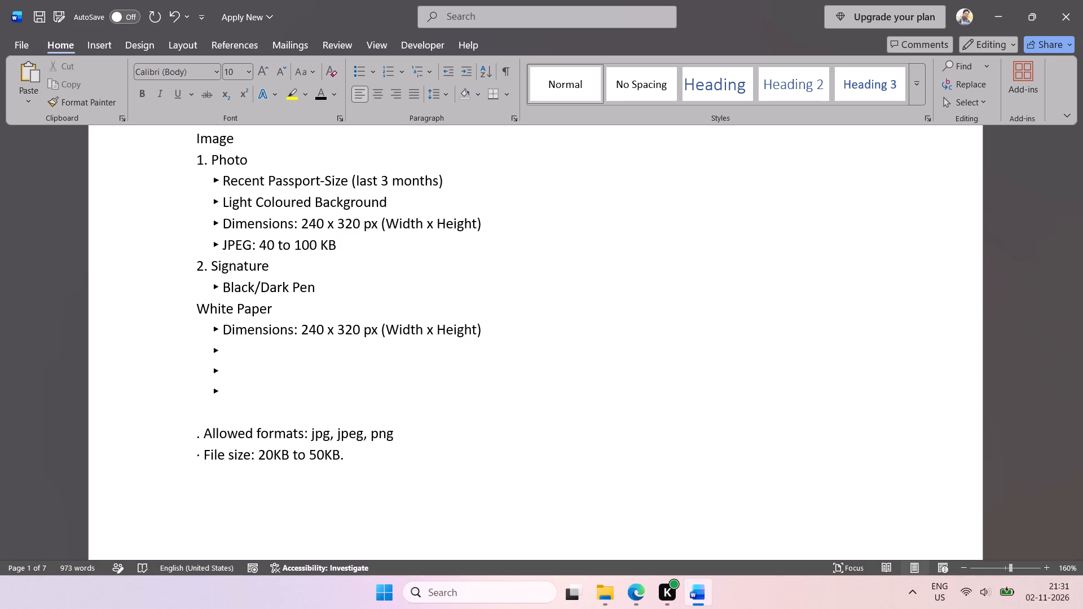
key(ctrl+v)
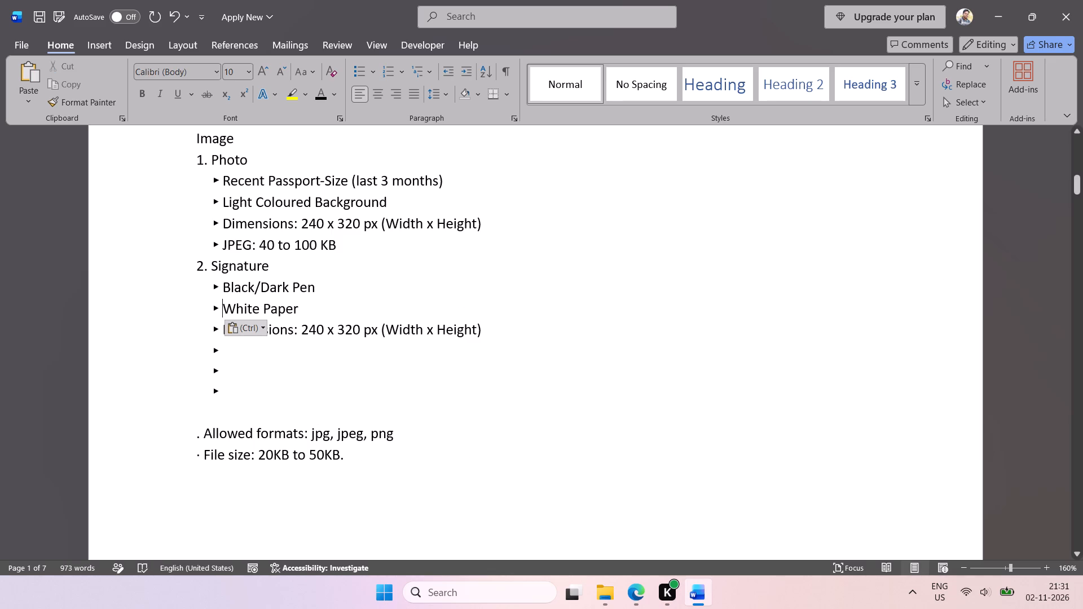
click(235, 411)
Copy the Photo list's JPEG line below the Signature dimensions and set its size range to 20 to 50 KB.
drag(342, 242, 184, 238)
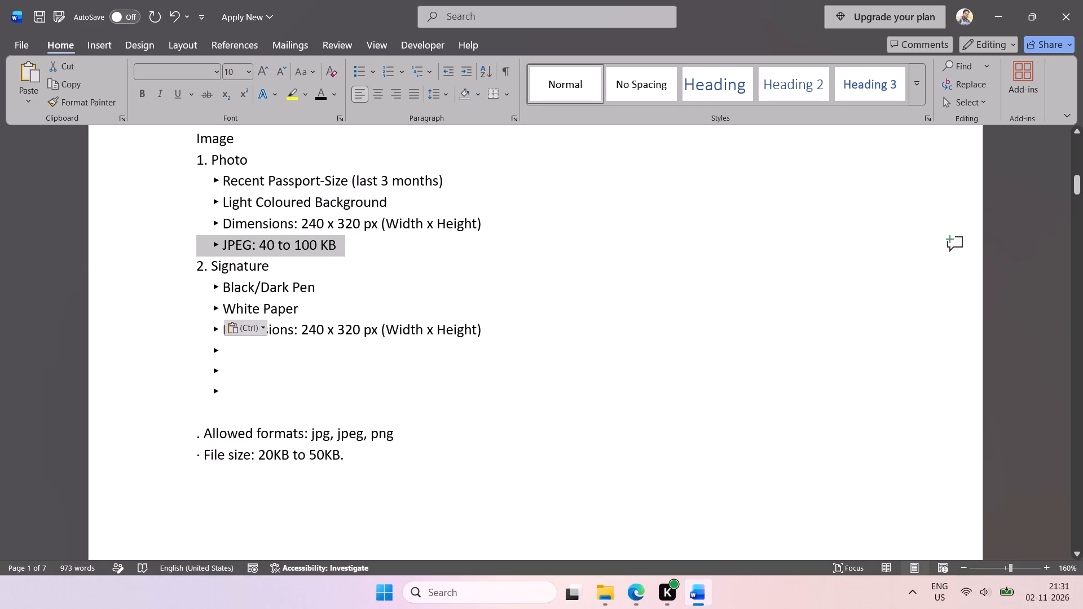
key(ctrl+c)
drag(251, 348, 149, 347)
key(ctrl+v)
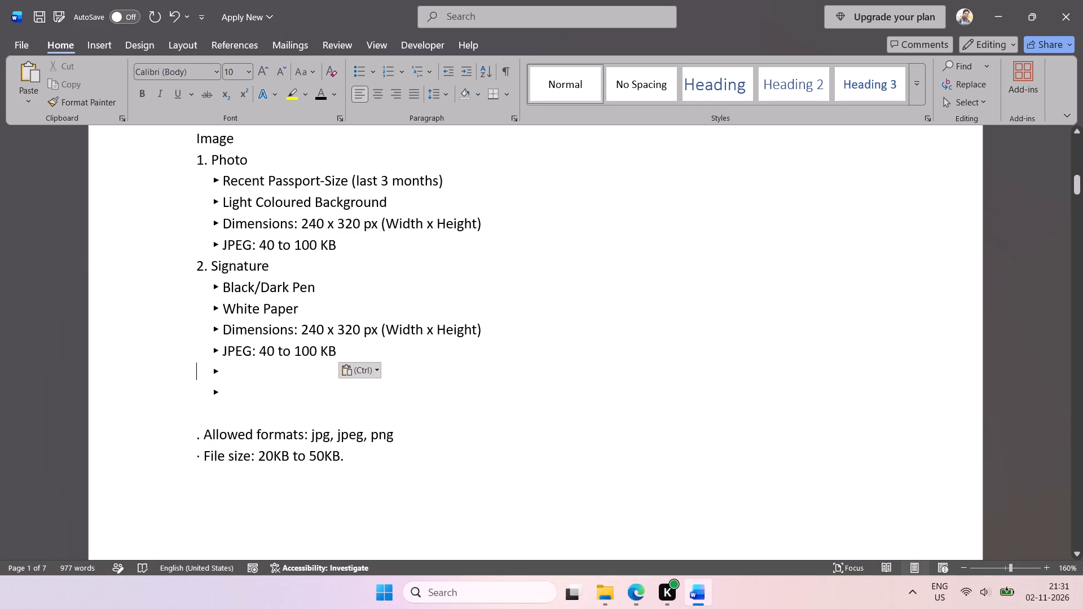
double_click(268, 351)
text(20)
double_click(306, 356)
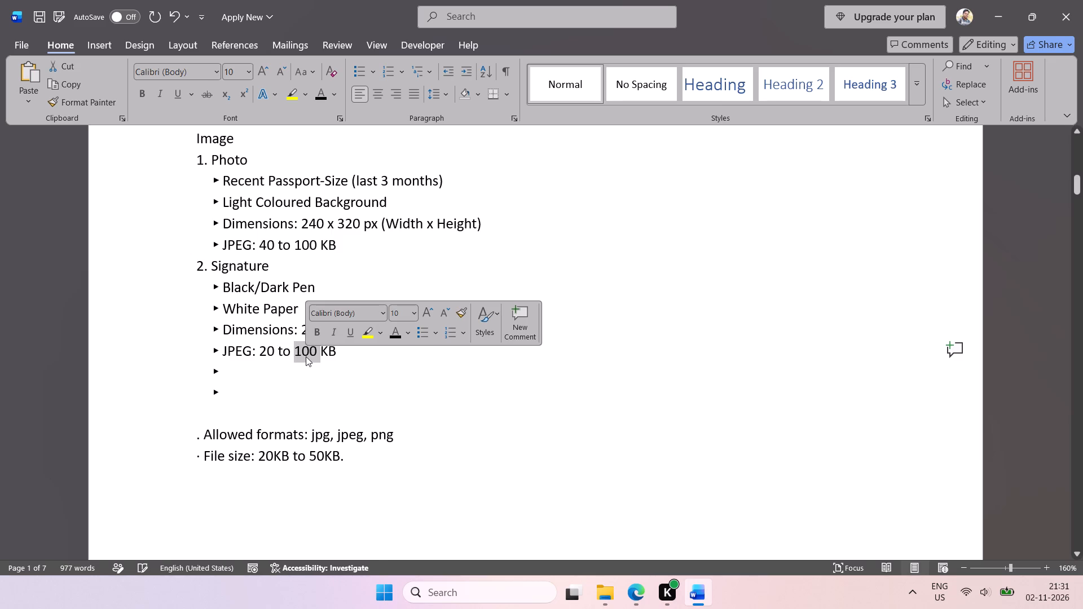
text(50)
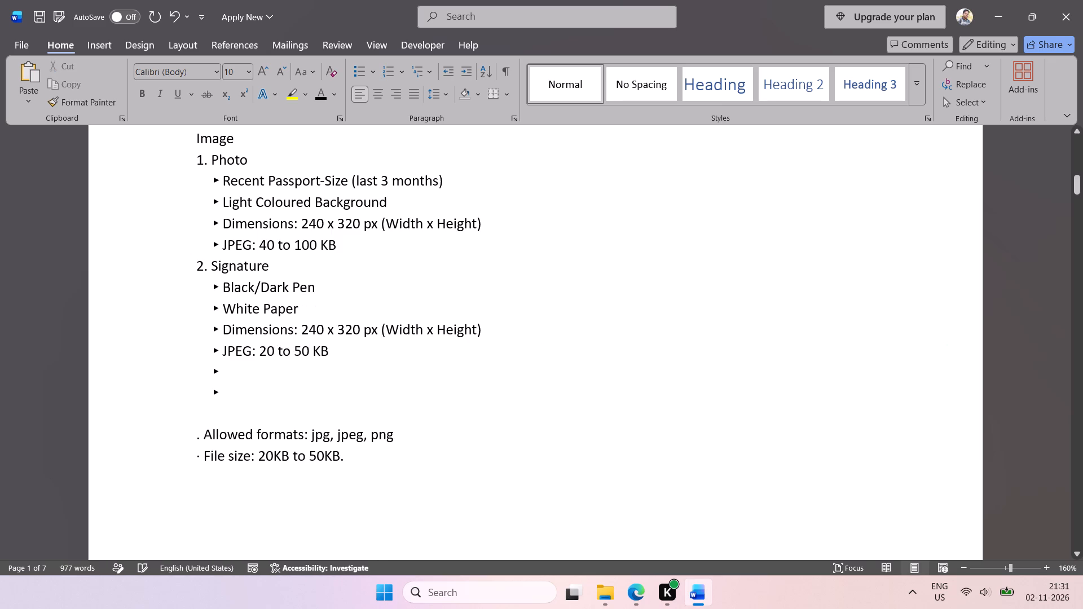
Delete the source file-size and allowed-formats lines, along with the blank line and a spare arrow marker above them.
click(248, 414)
key(BackSpace)
drag(369, 436, 172, 431)
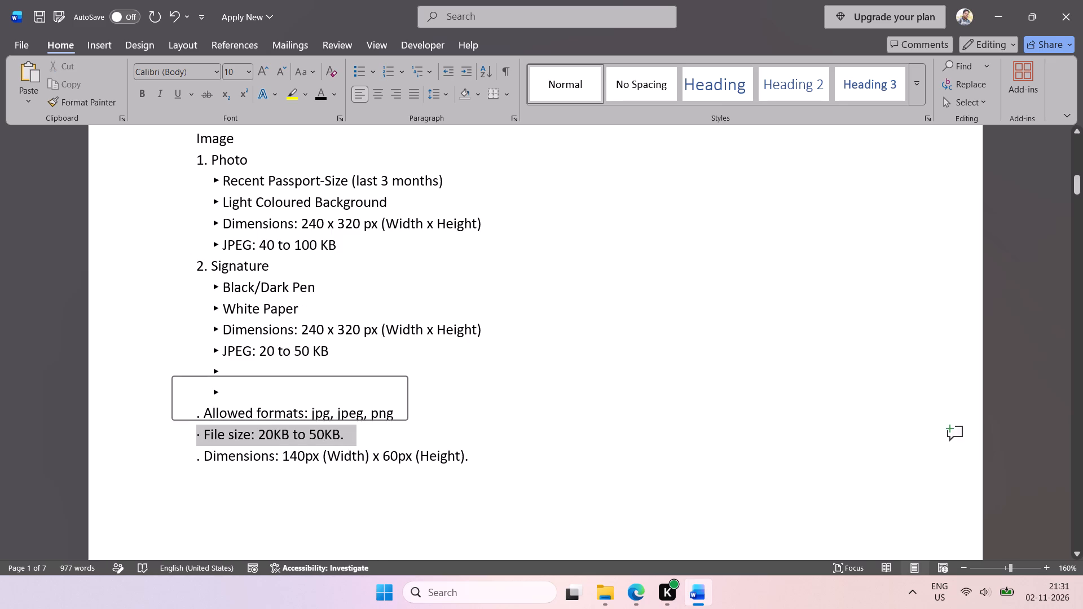
key(BackSpace)
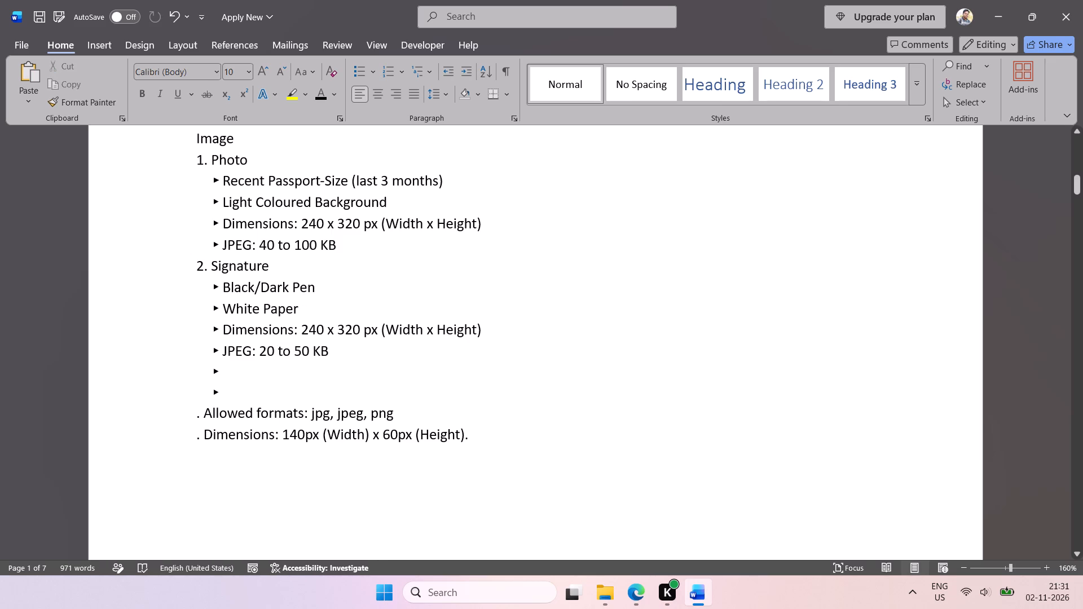
drag(413, 413, 213, 403)
key(BackSpace)
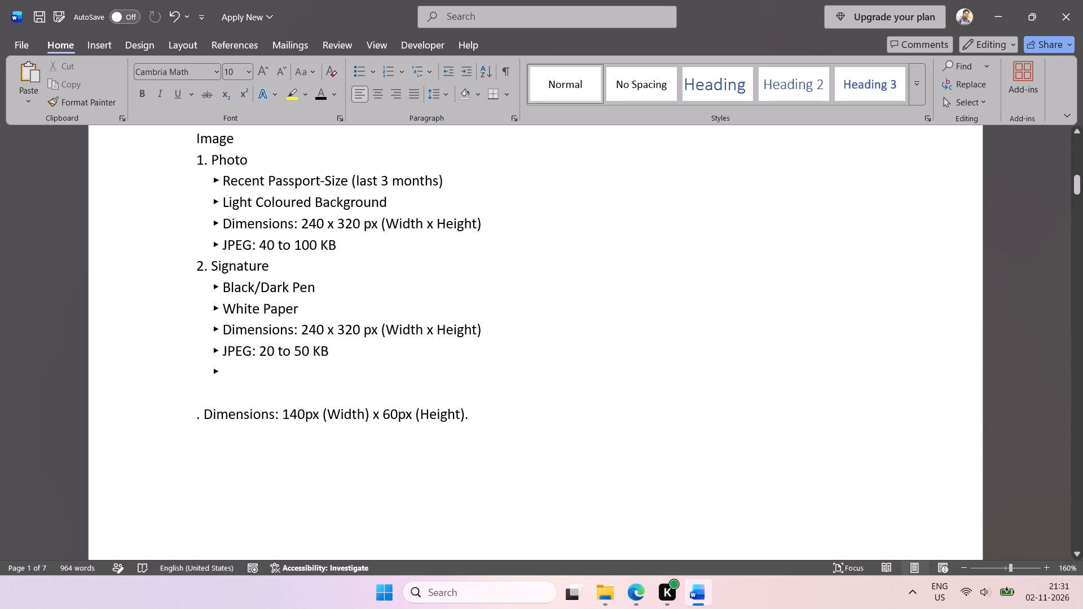
Set the Signature dimensions to 140 x 60 px.
double_click(316, 325)
text(140)
double_click(350, 330)
text(60)
Delete the used signature Dimensions source line below the Signature list.
drag(474, 416, 297, 402)
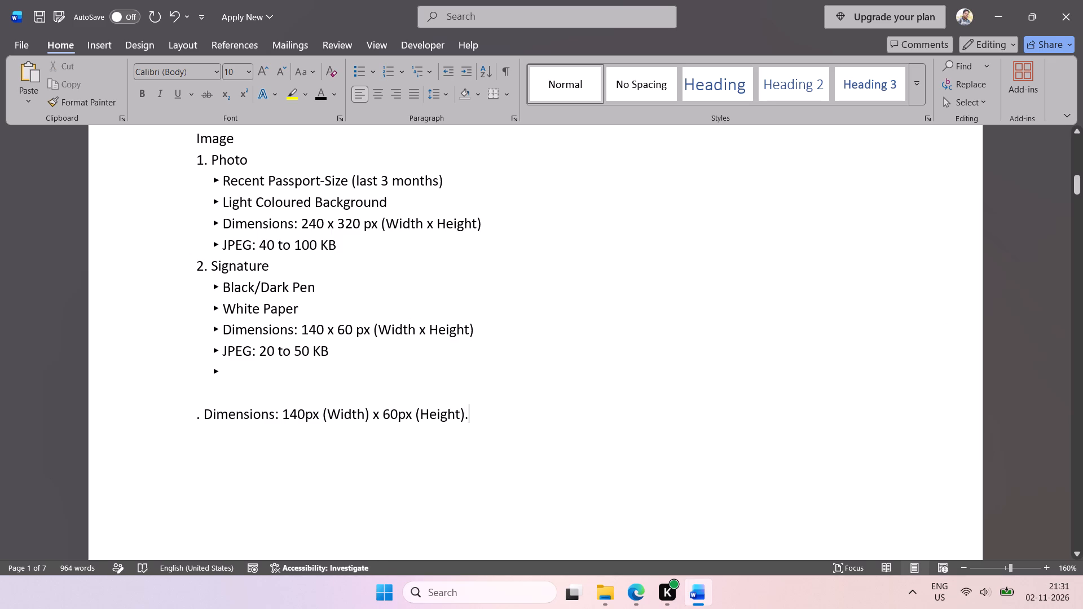
drag(297, 402, 162, 392)
key(BackSpace)
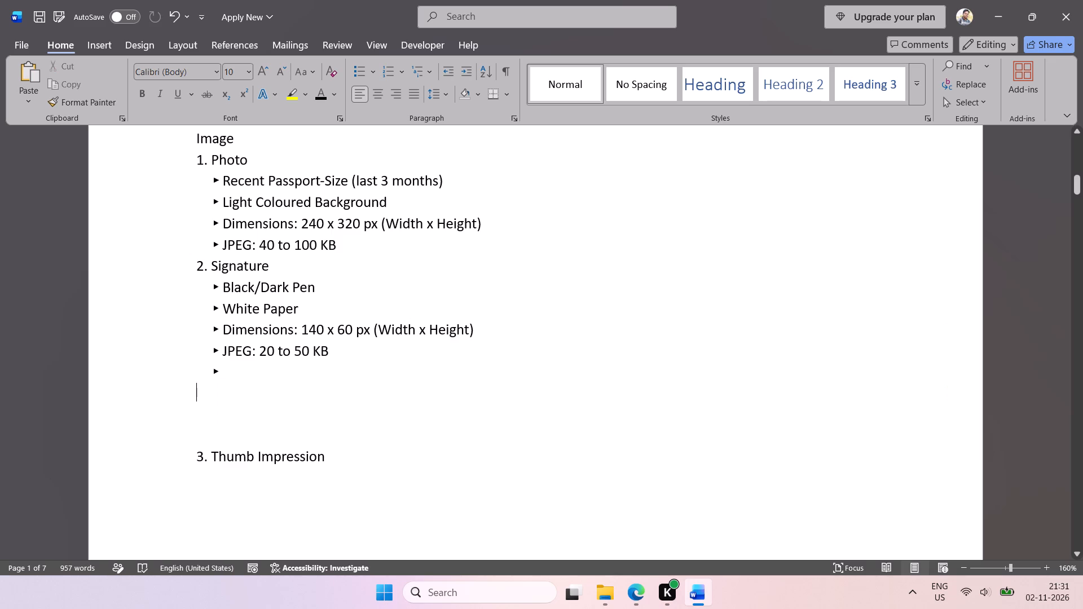
Delete the spare arrow marker and blank lines between the Signature list and the "3. Thumb Impression" heading.
key(BackSpace)
click(217, 411)
key(BackSpace)
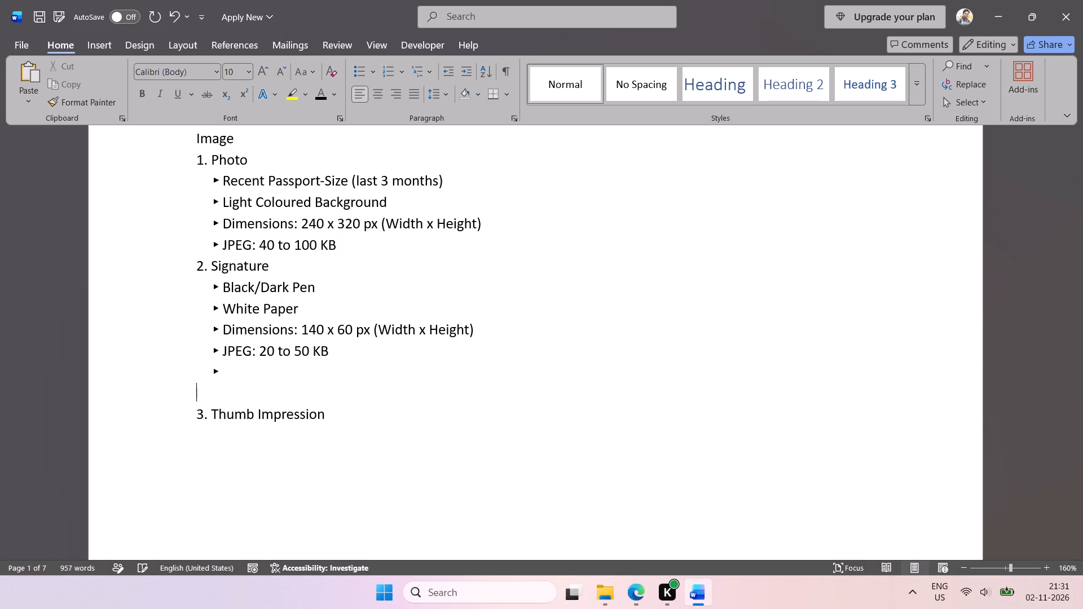
key(BackSpace)
key(BackSpace)
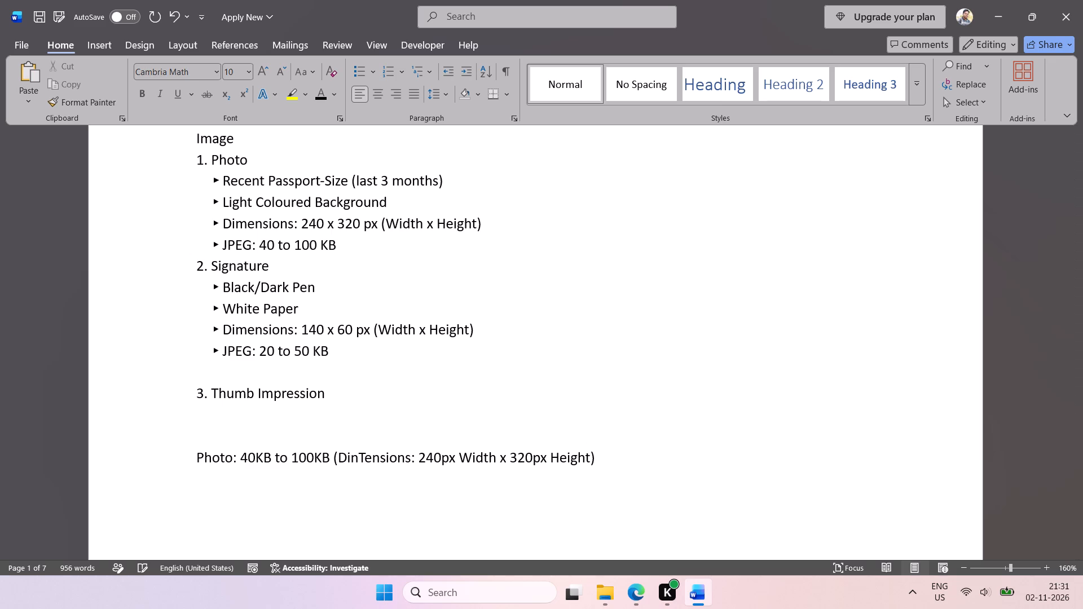
key(BackSpace)
click(231, 362)
drag(230, 366, 150, 364)
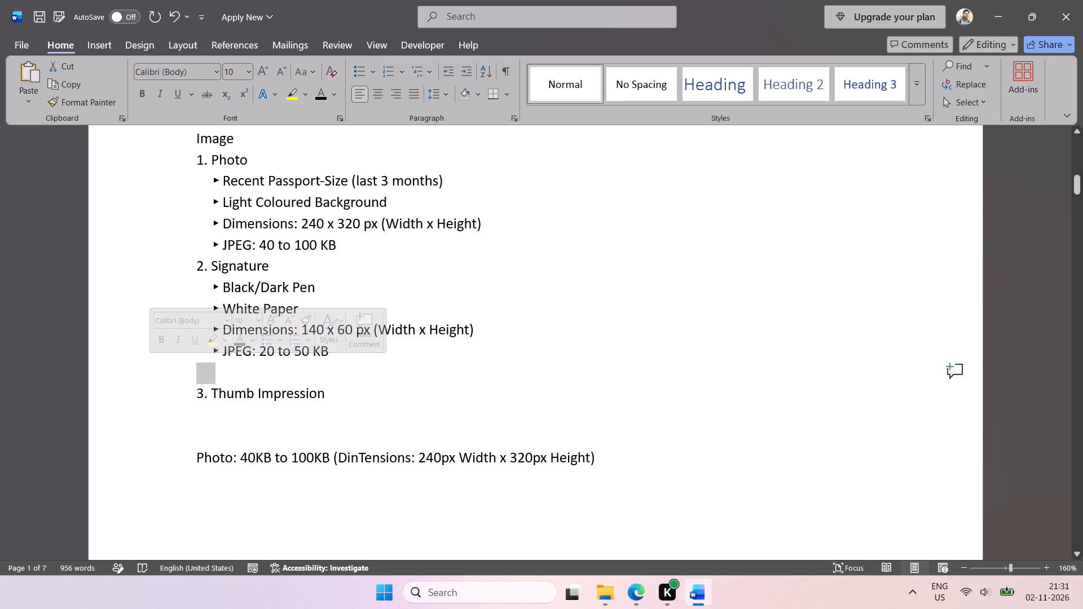
key(BackSpace)
Save the document.
click(356, 379)
key(ctrl+s)
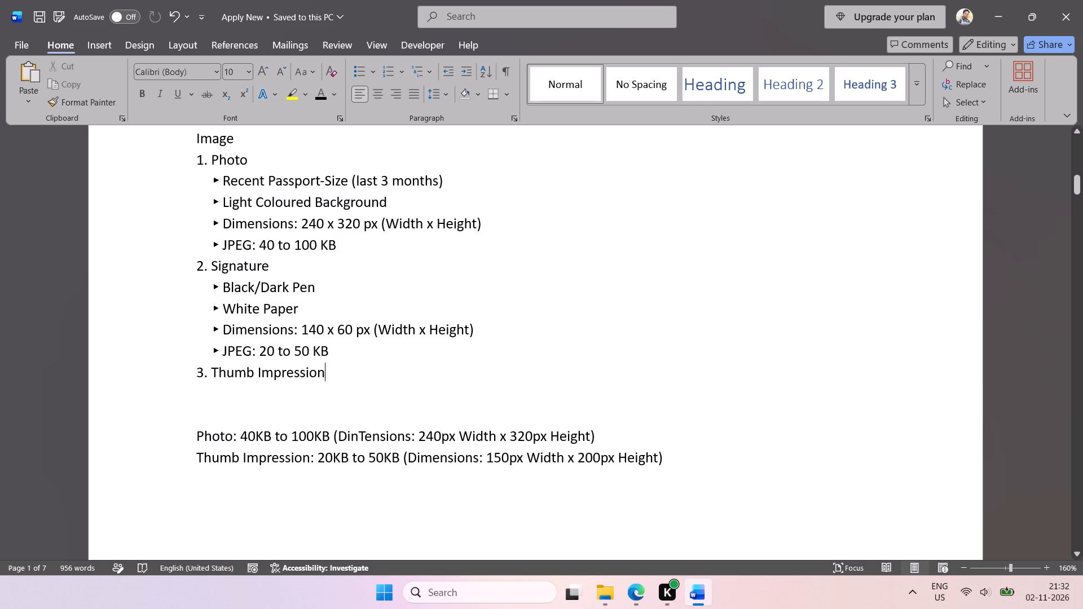
Delete the whole source section "2. Applicant Signature", from its heading through its Dimensions line.
scroll(356, 473, down, 3)
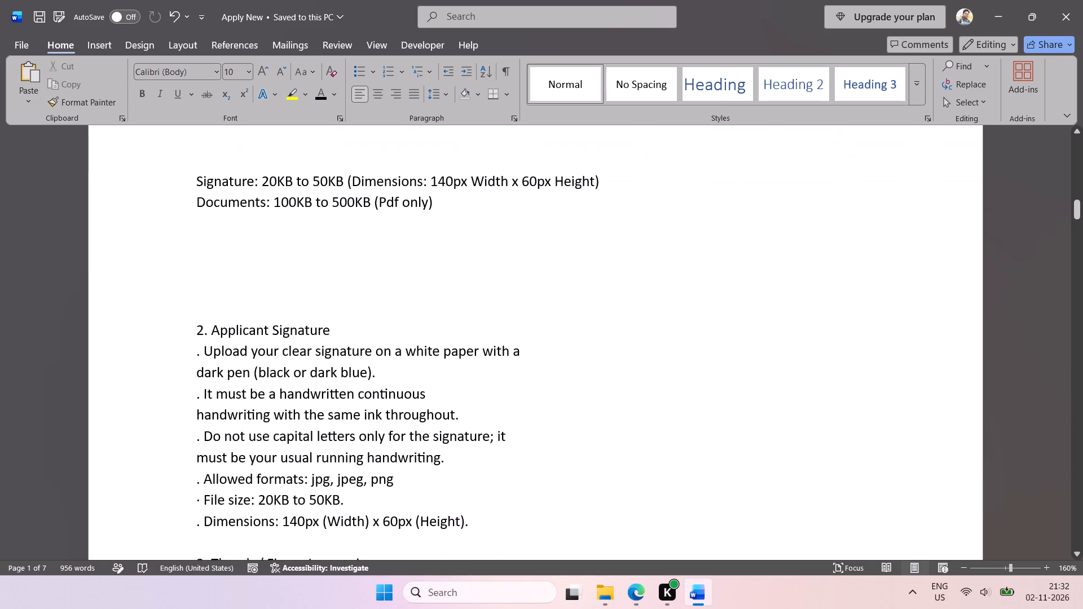
scroll(310, 408, down, 2)
scroll(368, 411, down, 1)
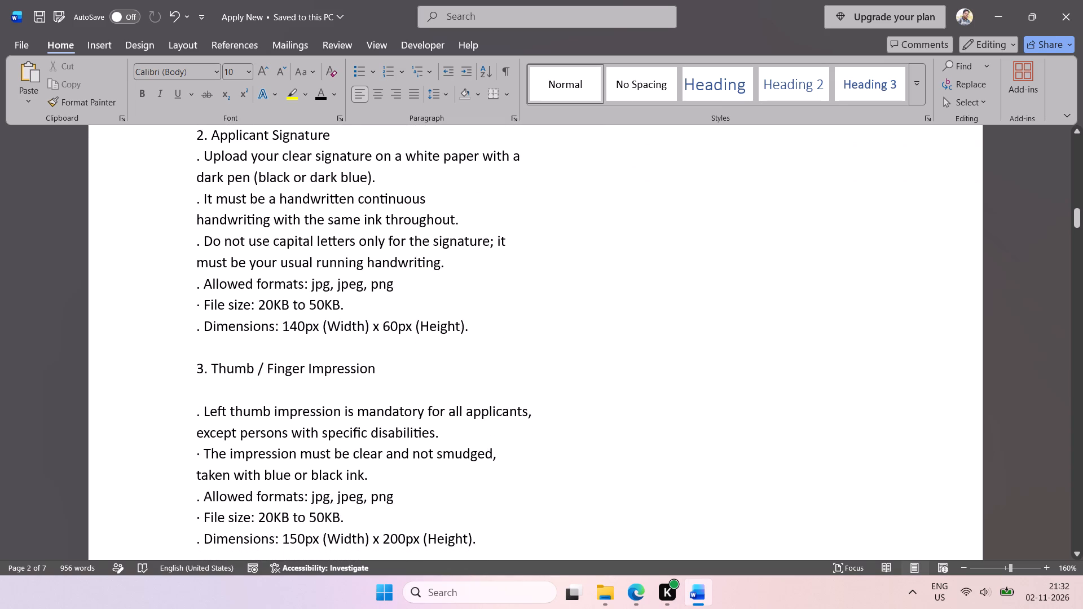
scroll(377, 407, down, 1)
scroll(454, 341, up, 1)
drag(477, 484, 180, 284)
key(BackSpace)
key(BackSpace)
Move the source "3. Thumb / Finger Impression" section to below the "3. Thumb Impression" heading, leaving blank lines between them.
drag(486, 461, 16, 298)
key(ctrl+x)
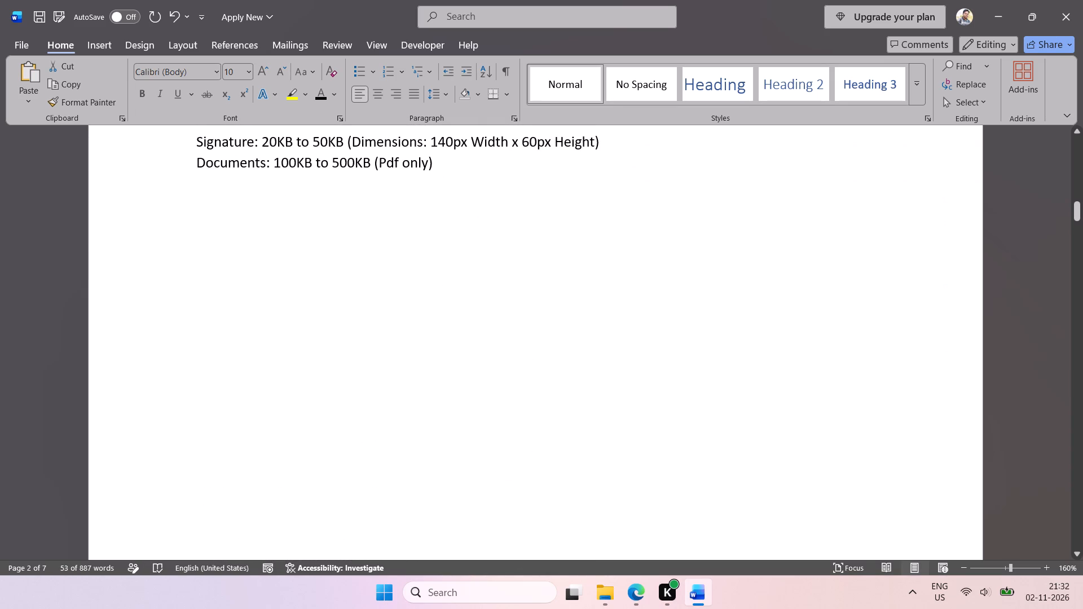
scroll(355, 240, up, 2)
click(333, 243)
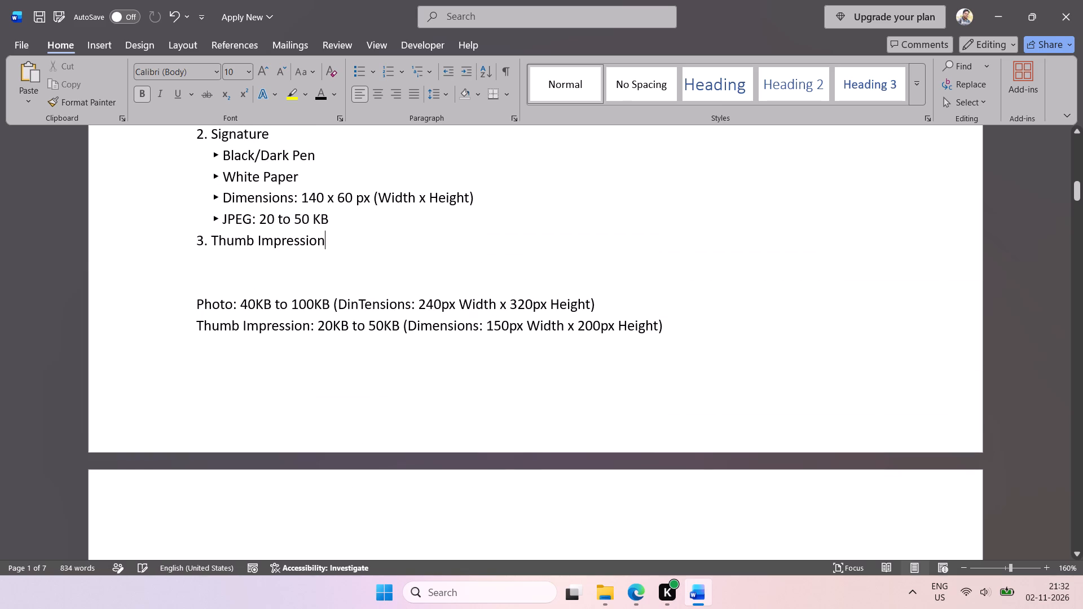
key(Return)
key(Return)
key(Return)
click(218, 297)
key(ctrl+v)
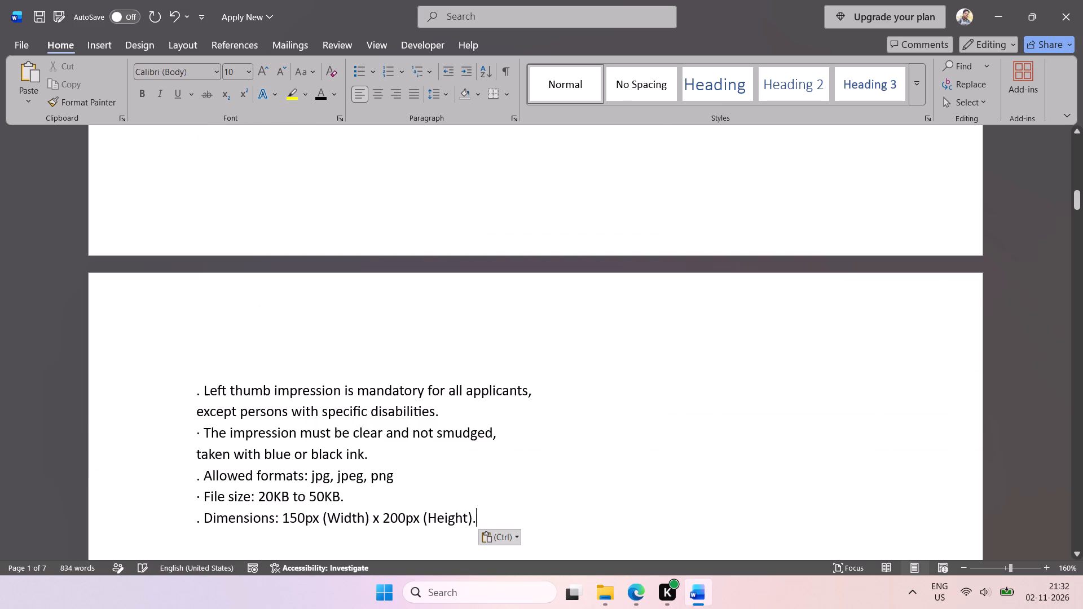
Copy the indented arrow marker from the Signature list and add three of them on separate lines under "3. Thumb Impression".
scroll(259, 306, up, 1)
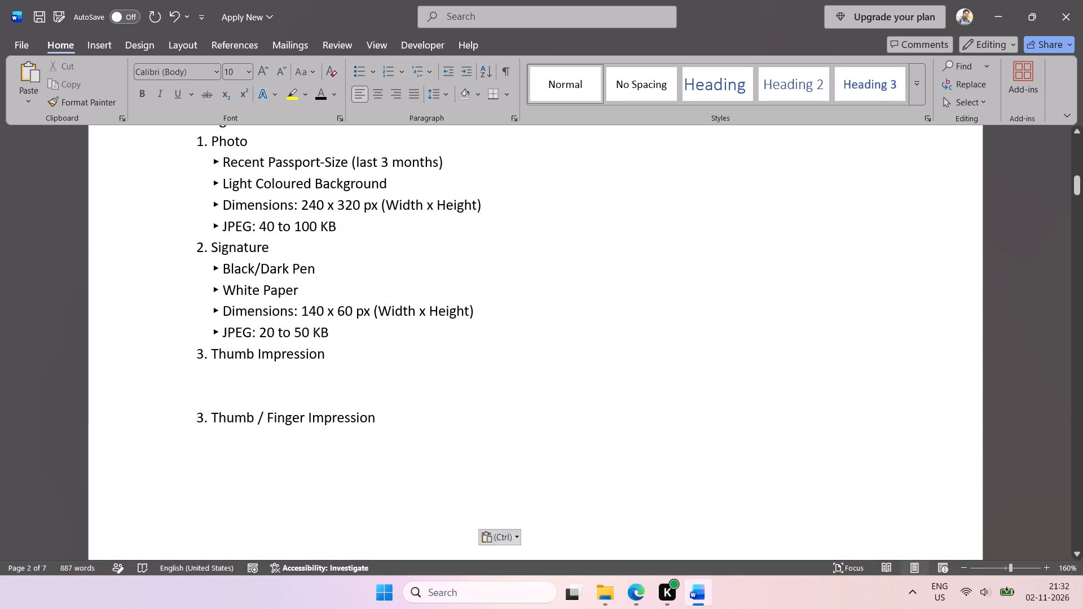
scroll(259, 306, up, 1)
scroll(235, 356, up, 1)
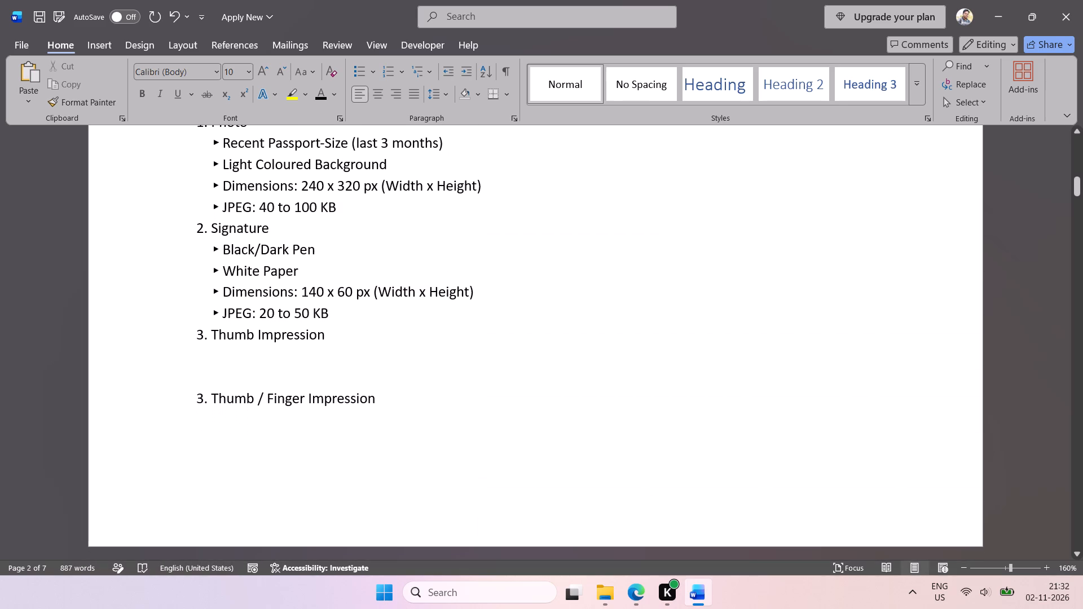
scroll(222, 262, up, 1)
drag(222, 249, 146, 257)
key(ctrl+c)
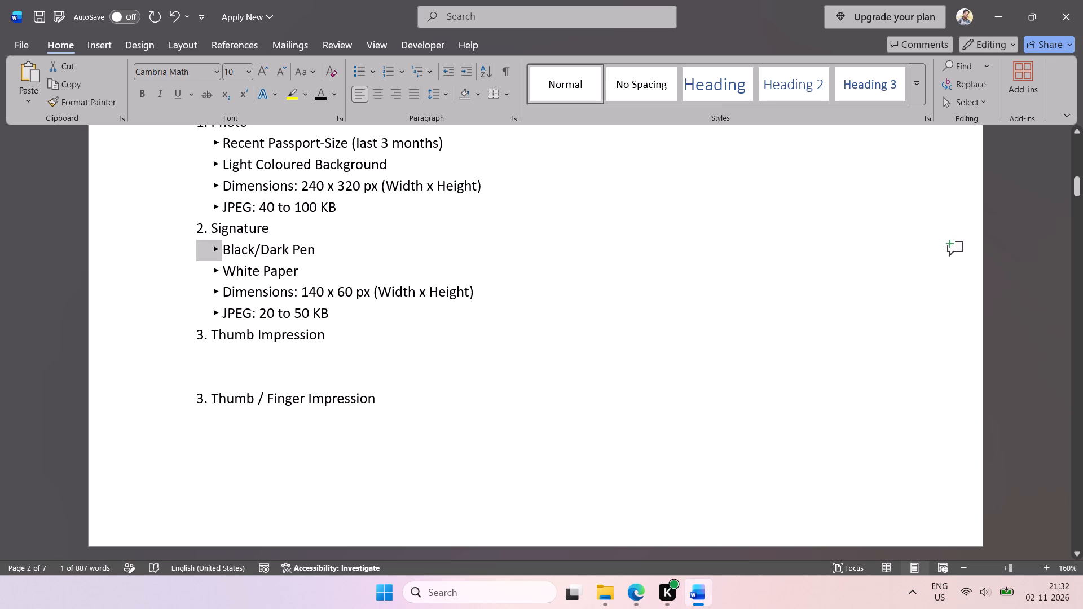
click(215, 348)
key(ctrl+v)
key(Return)
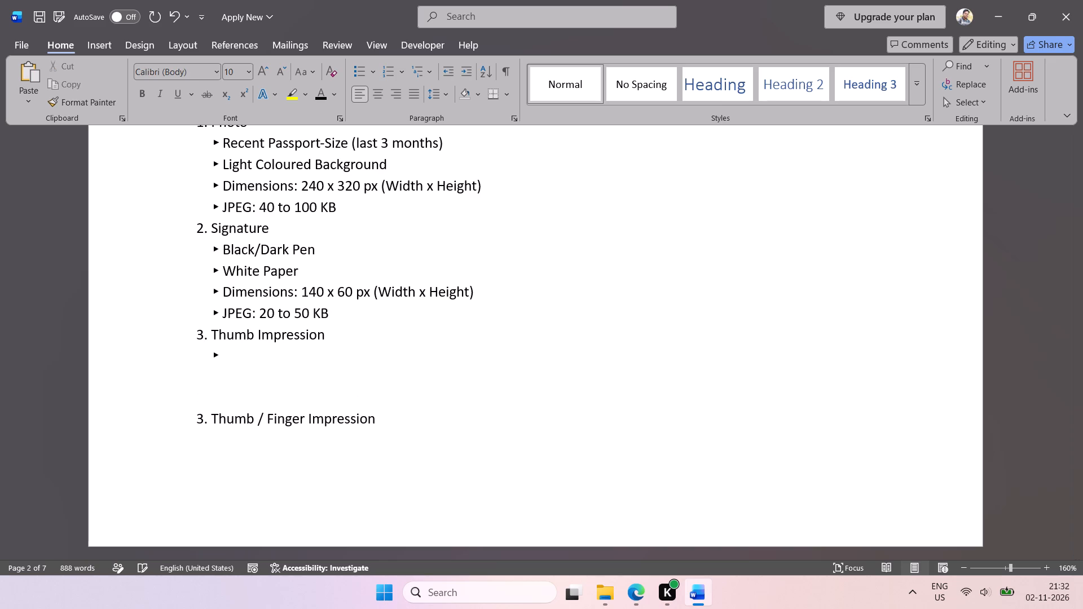
key(ctrl+v)
key(Return)
key(ctrl+v)
key(Return)
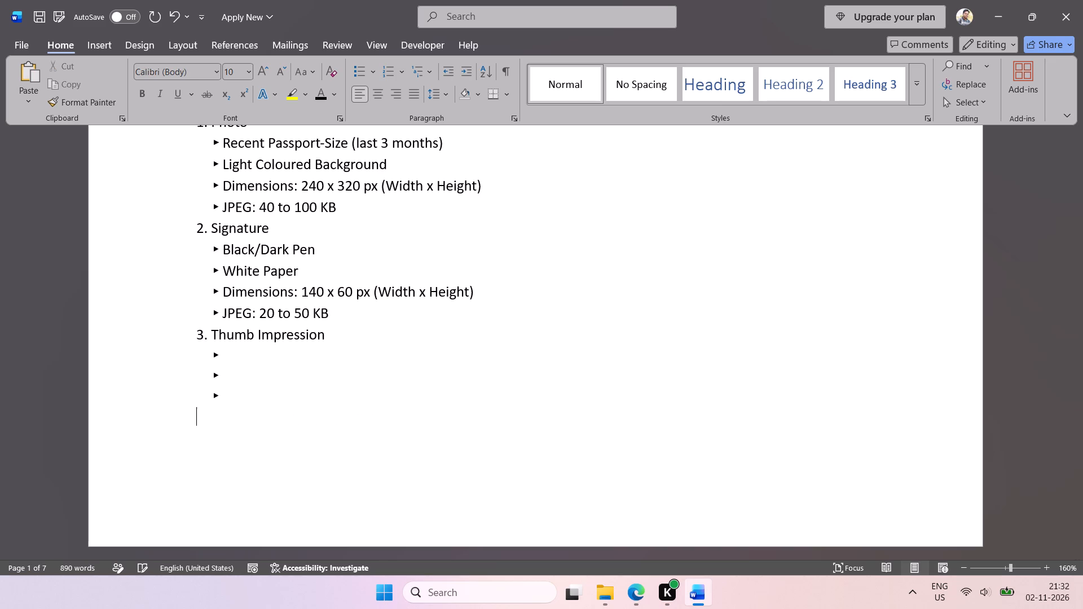
key(BackSpace)
Delete the source heading "3. Thumb / Finger Impression".
scroll(215, 348, down, 1)
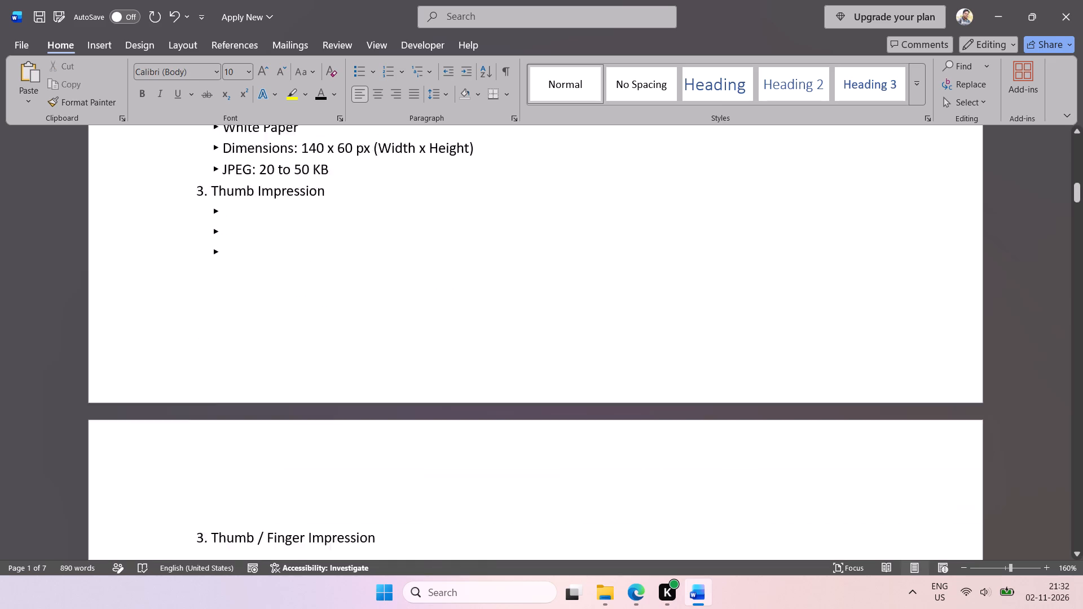
scroll(215, 348, down, 1)
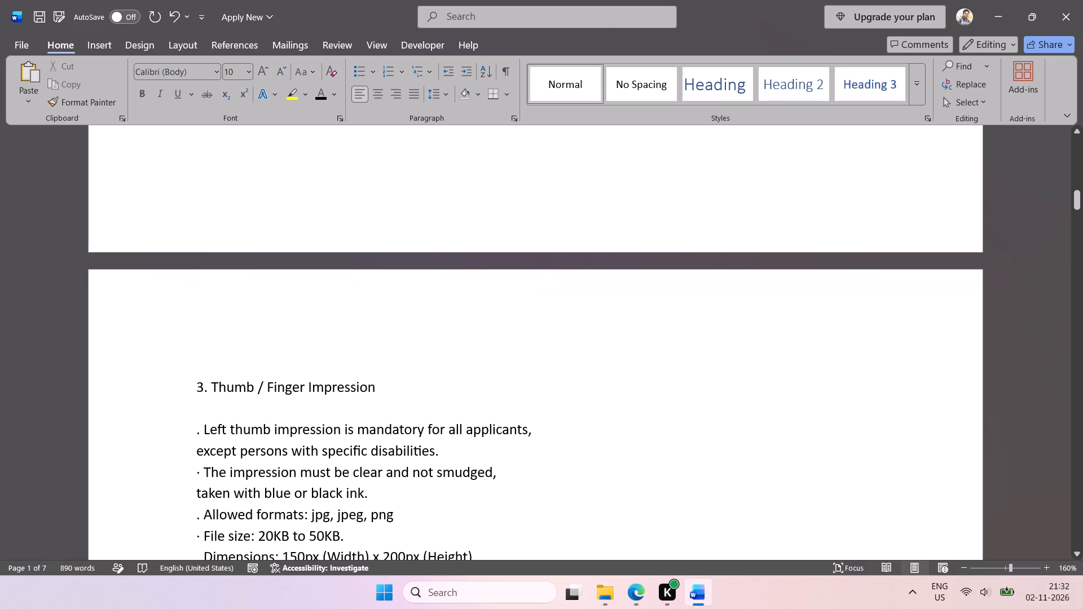
drag(407, 392, 167, 384)
key(BackSpace)
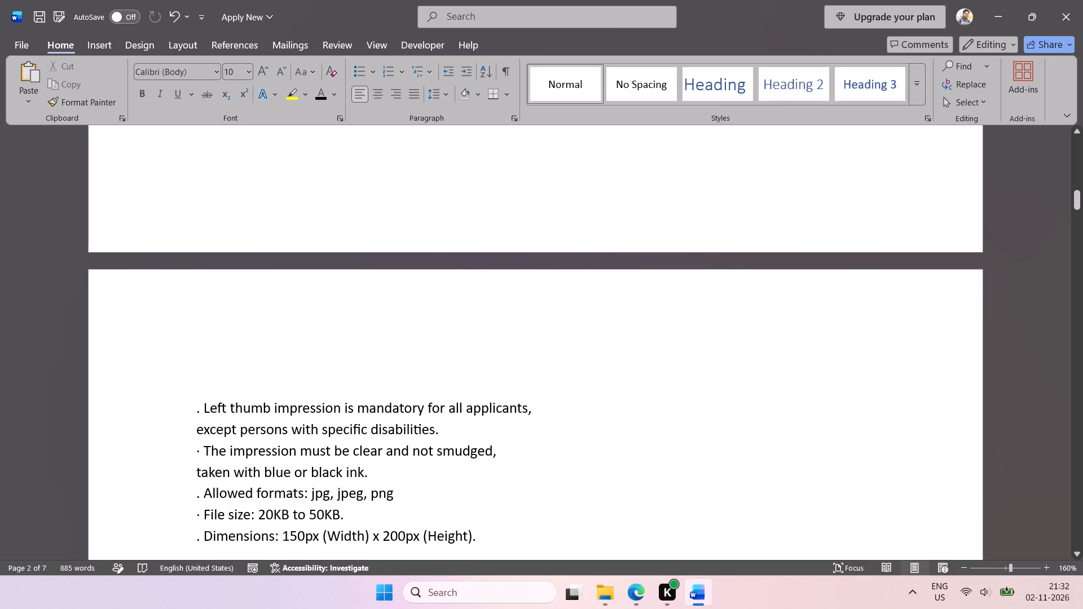
Delete the source sentence about the left thumb impression being mandatory for all applicants except persons with specific disabilities.
scroll(276, 326, left, 1)
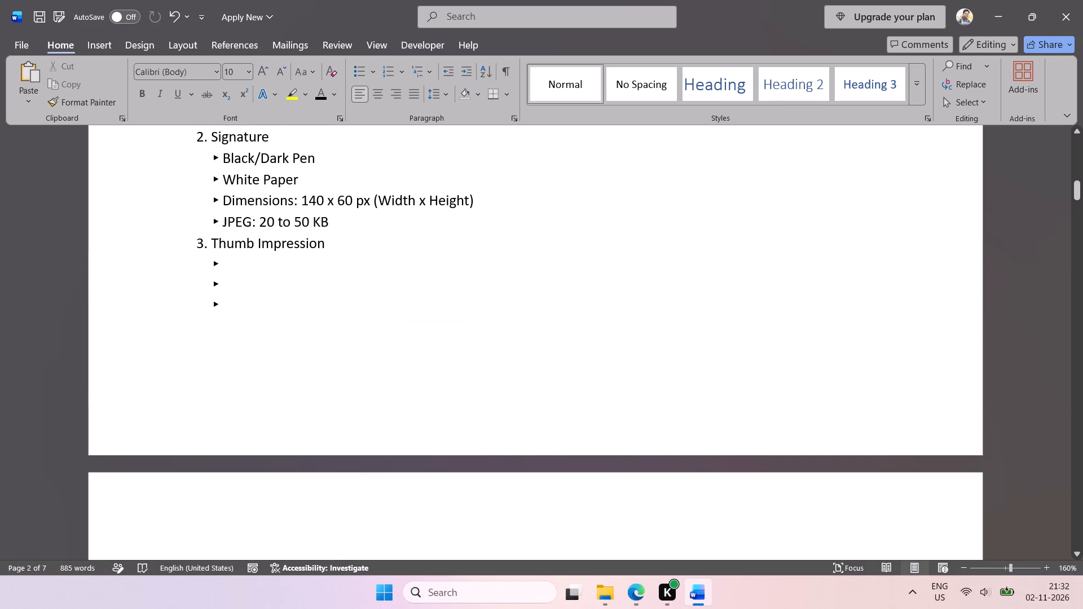
scroll(276, 326, left, 1)
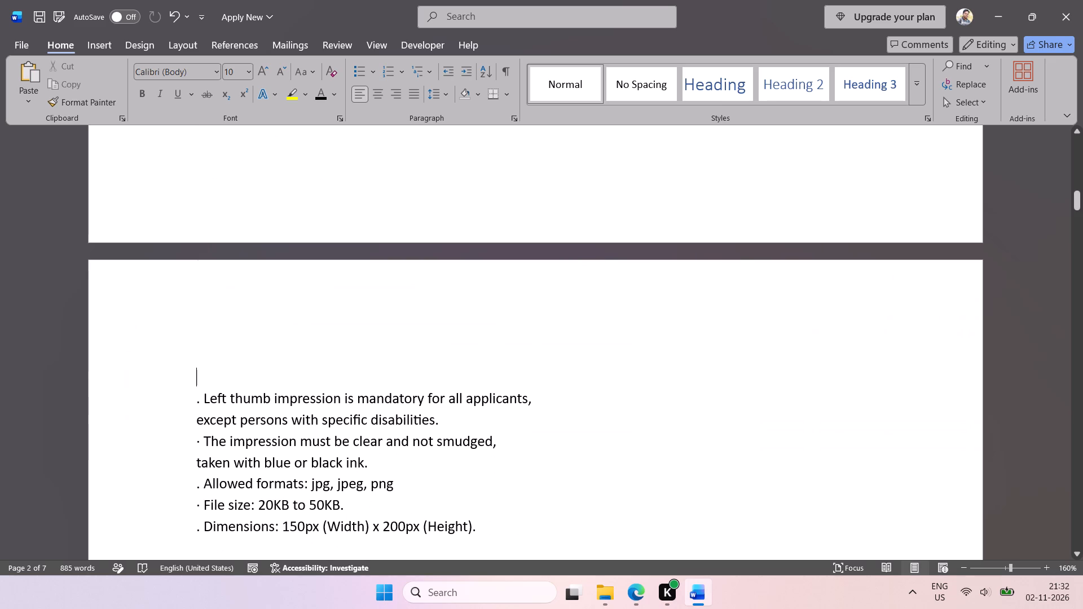
drag(471, 426, 283, 401)
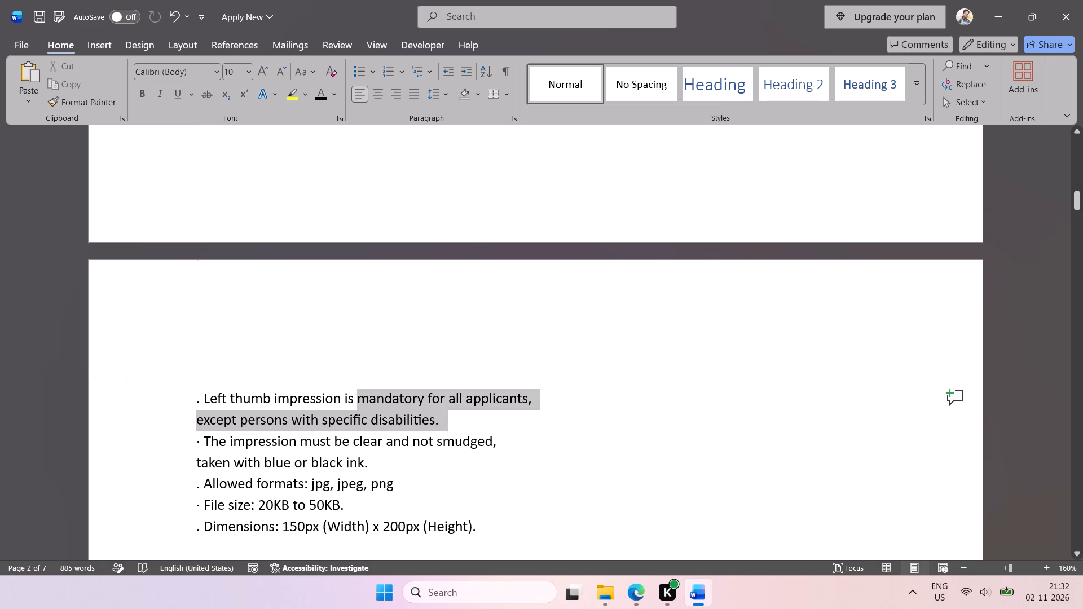
drag(283, 401, 216, 395)
key(BackSpace)
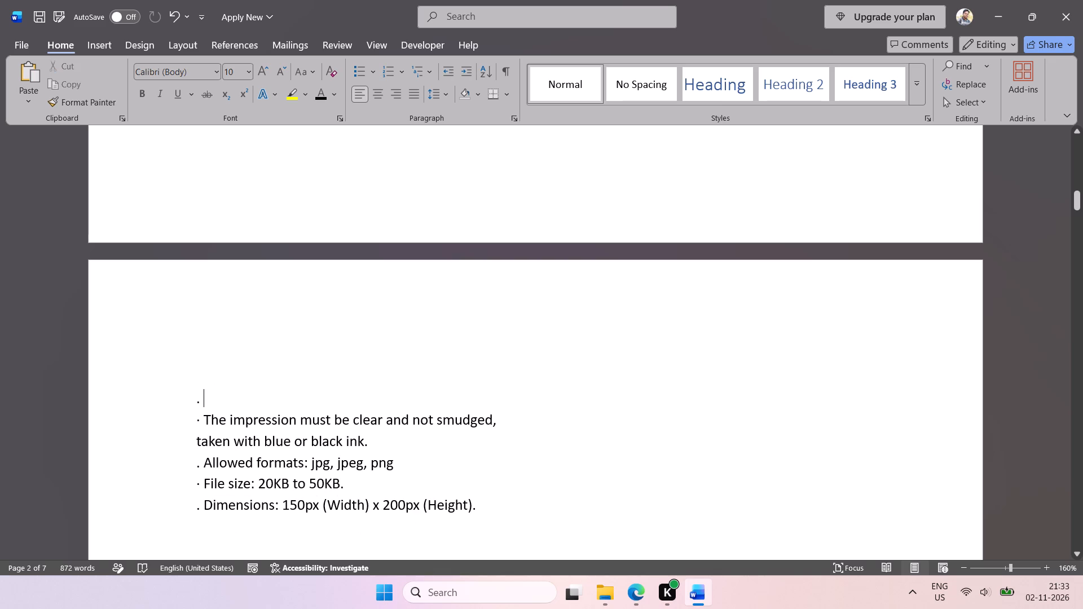
Copy the source text "clear and not smudged, taken with blue or black ink." to below the Thumb Impression arrow markers.
drag(352, 417, 385, 420)
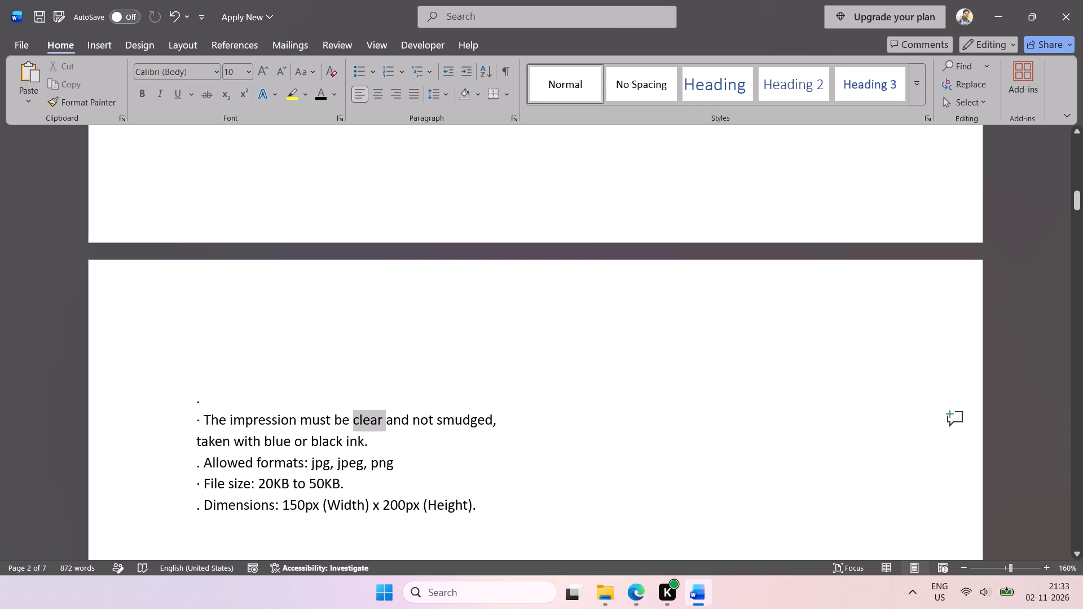
drag(385, 420, 485, 436)
key(ctrl+c)
scroll(364, 286, up, 1)
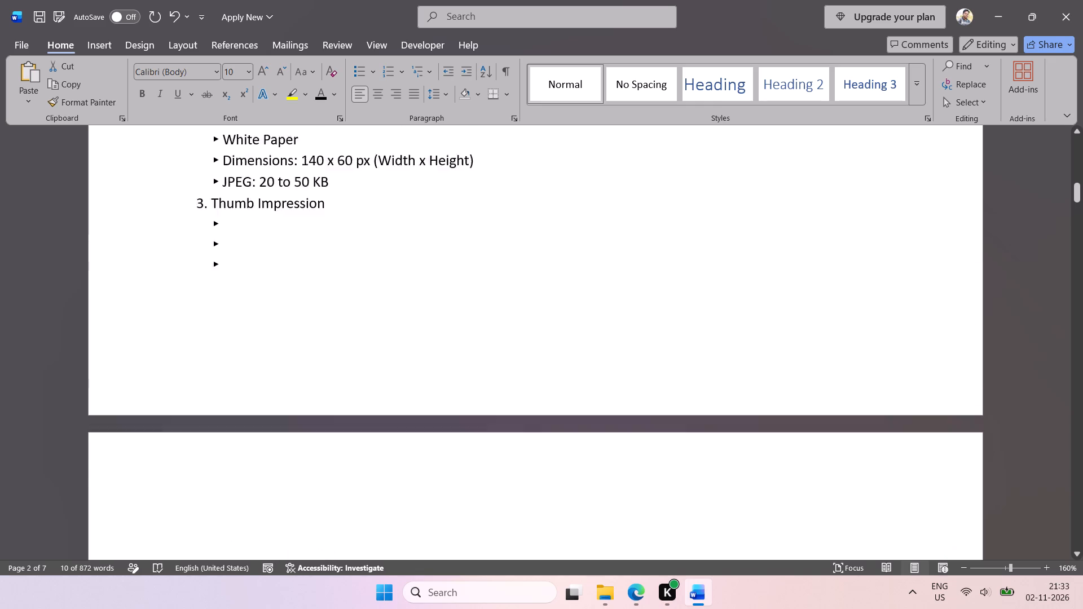
scroll(257, 292, up, 1)
click(235, 325)
click(220, 346)
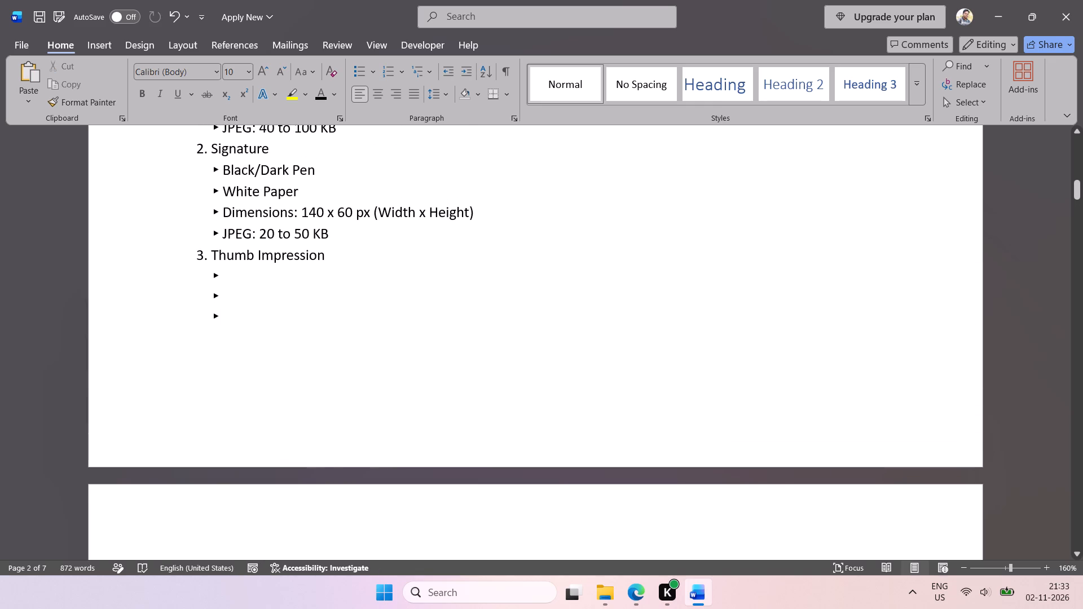
key(ctrl+v)
Move "blue or black ink" from the copied text to the first arrow marker under "3. Thumb Impression".
scroll(290, 276, down, 1)
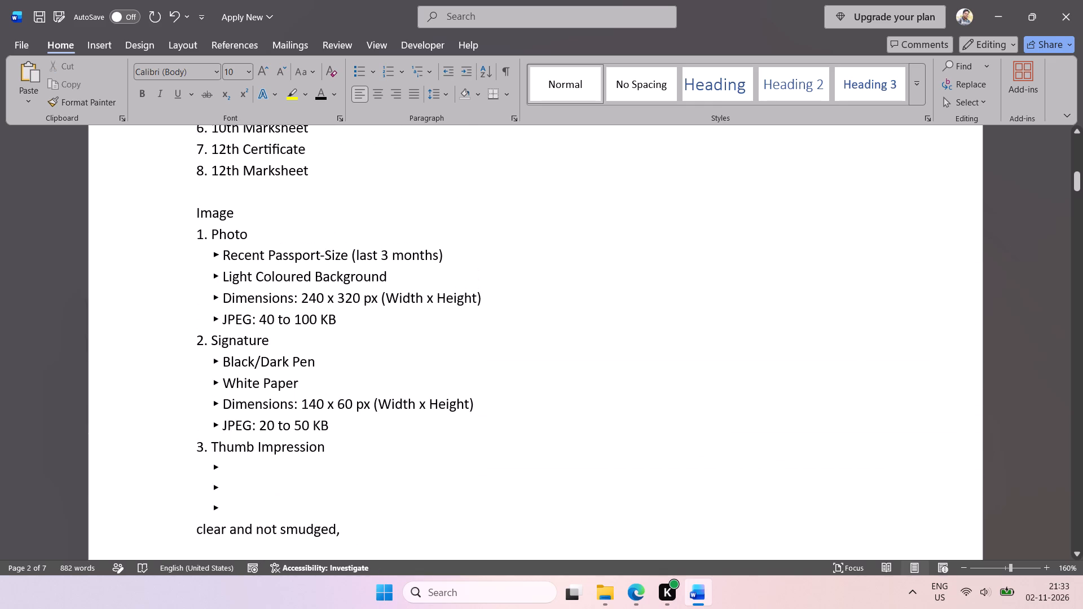
scroll(290, 278, down, 1)
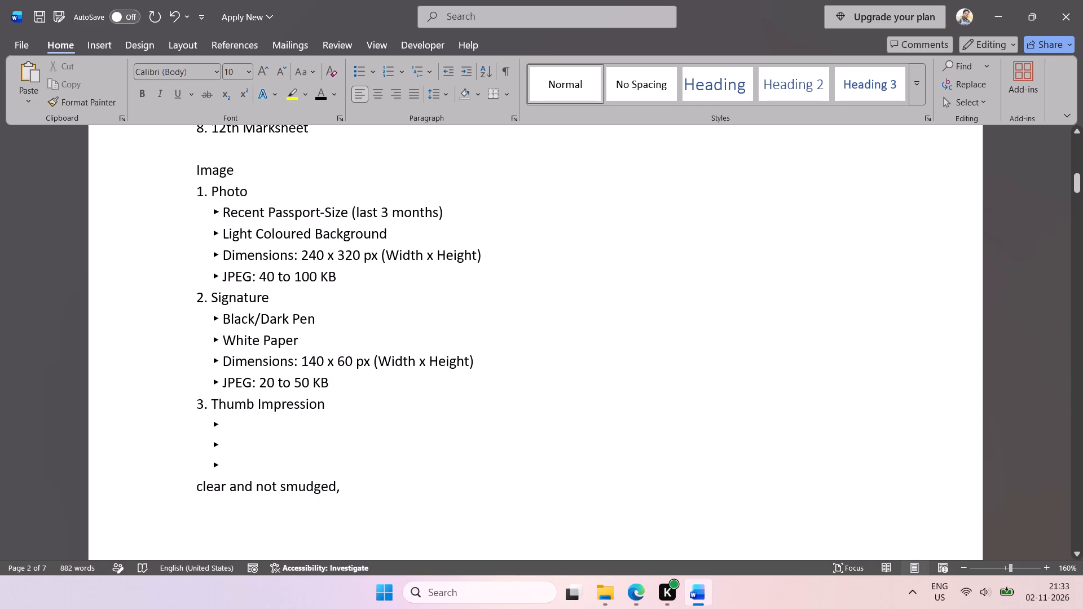
scroll(320, 381, down, 1)
scroll(327, 438, down, 1)
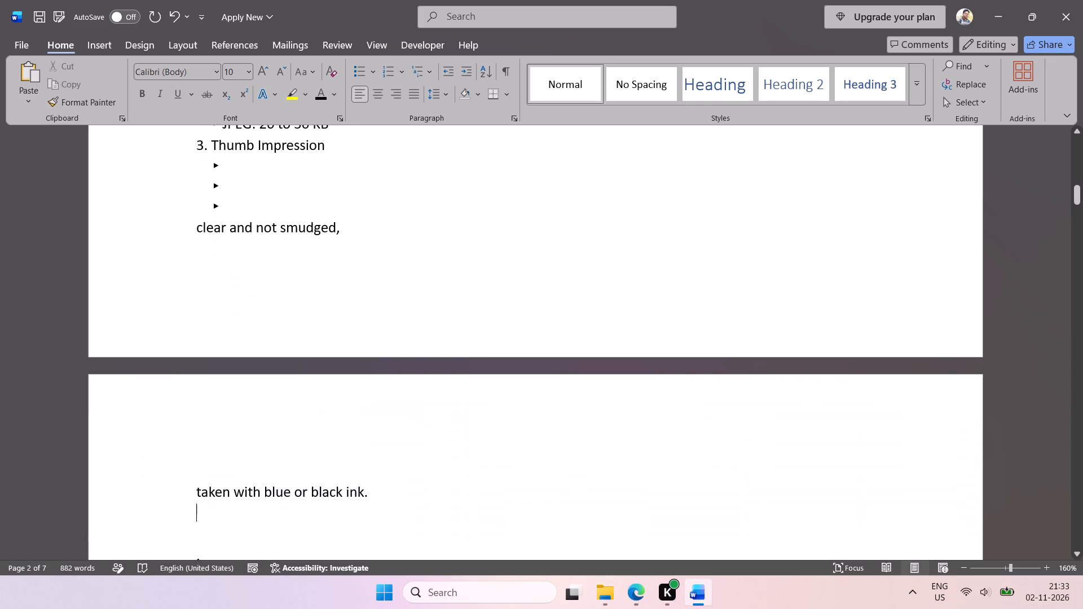
scroll(336, 479, down, 1)
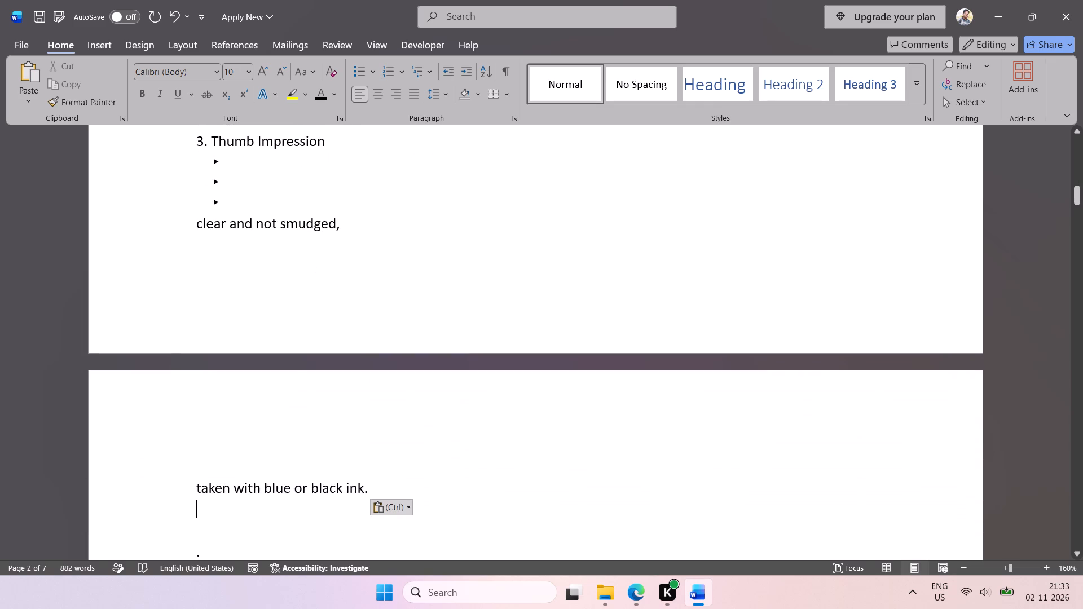
drag(268, 487, 363, 487)
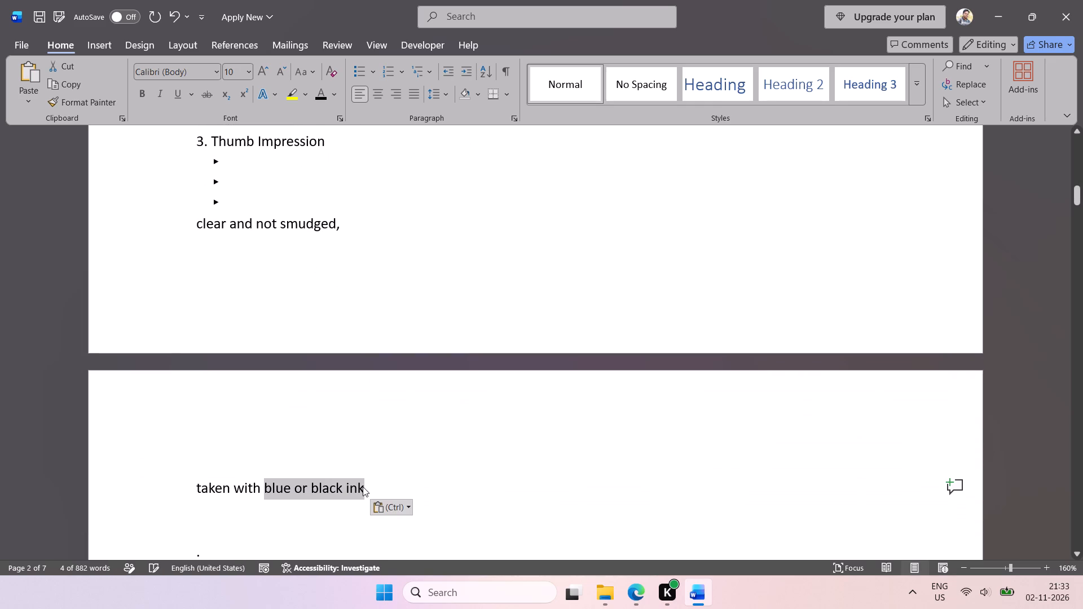
key(ctrl+x)
scroll(312, 350, up, 1)
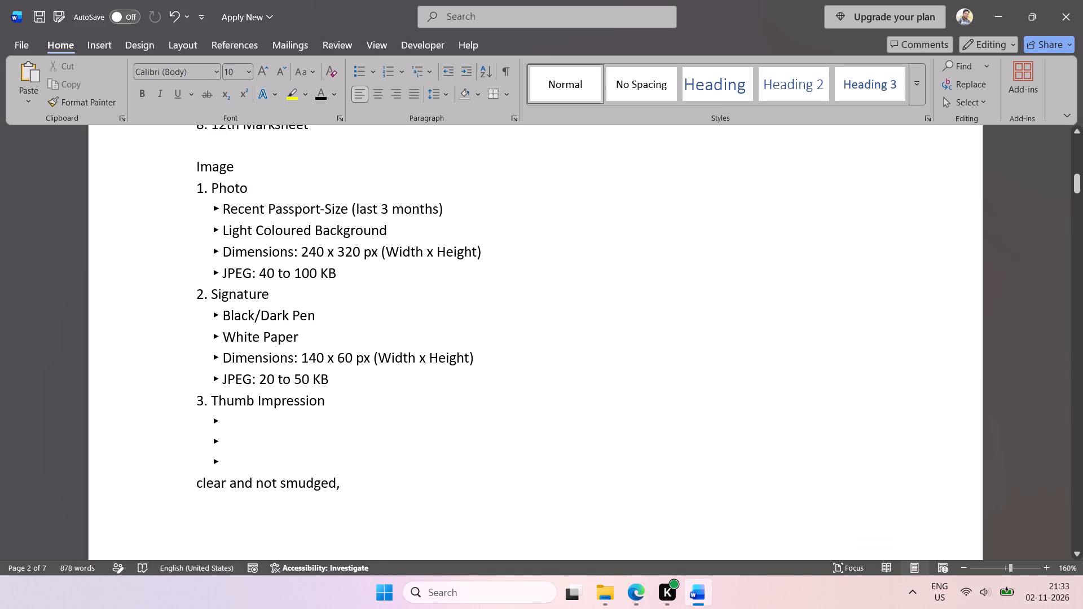
click(232, 421)
key(ctrl+v)
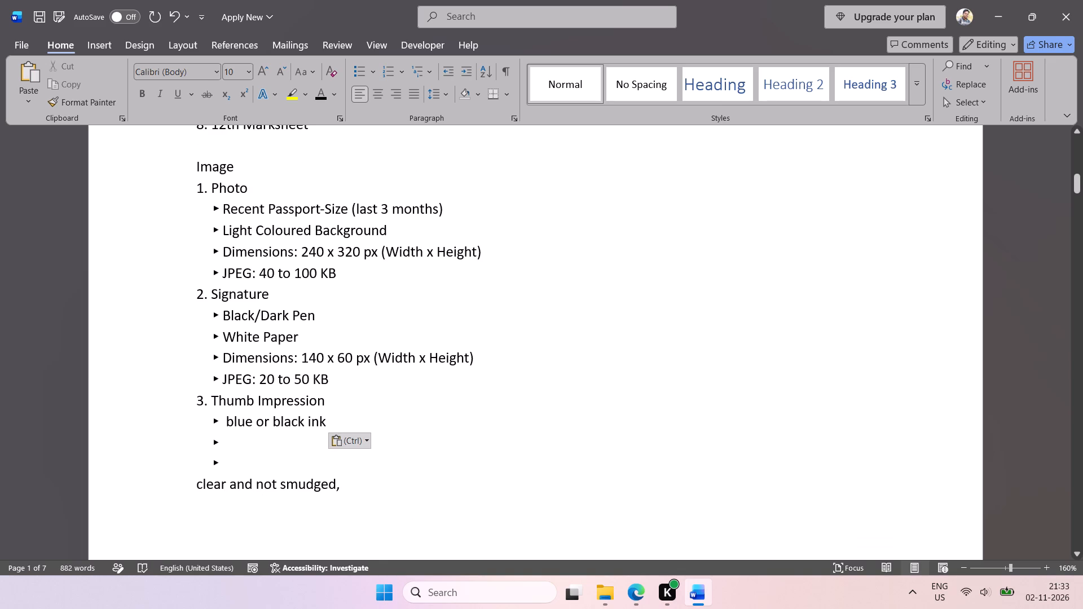
Rewrite the first arrow-marked line under "3. Thumb Impression" as "Blue/Black ink", without the extra leading space.
click(224, 425)
key(BackSpace)
click(233, 425)
key(shift+F3)
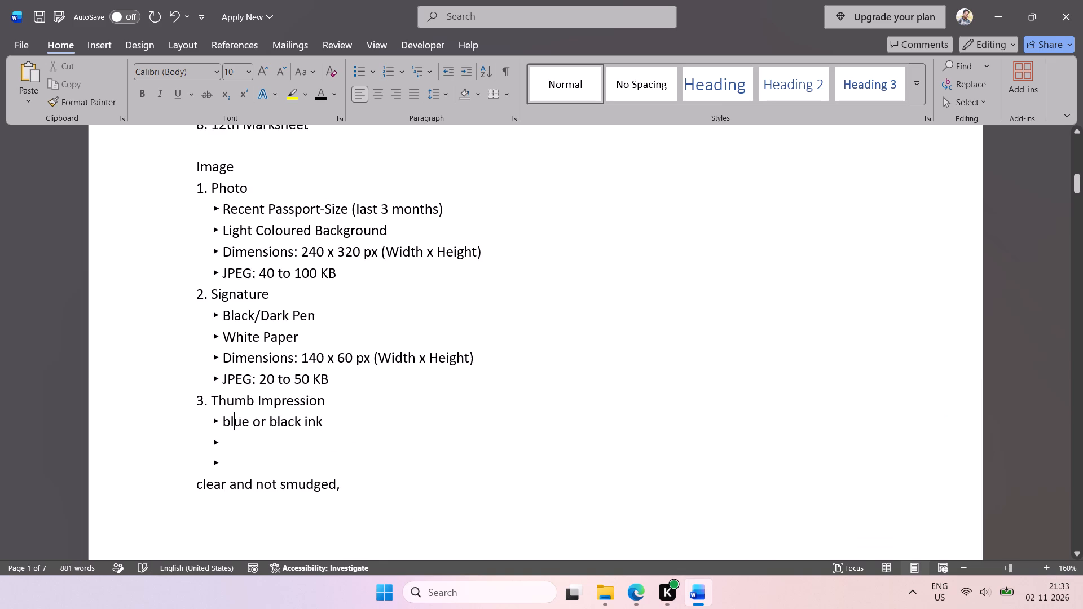
click(267, 423)
key(BackSpace)
key(BackSpace)
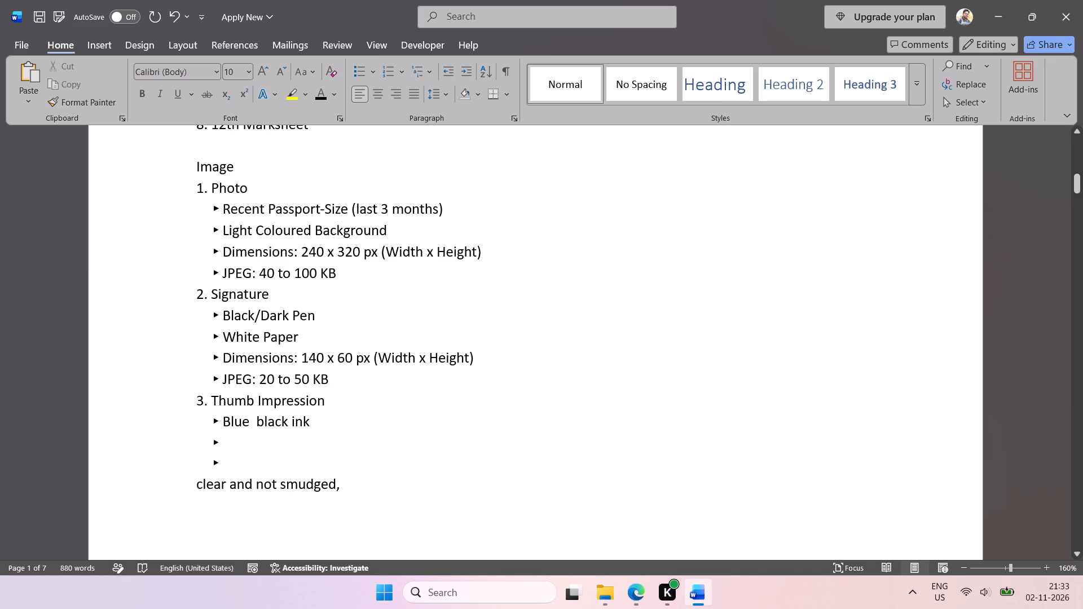
click(256, 422)
key(BackSpace)
key(BackSpace)
key(slash)
key(Right)
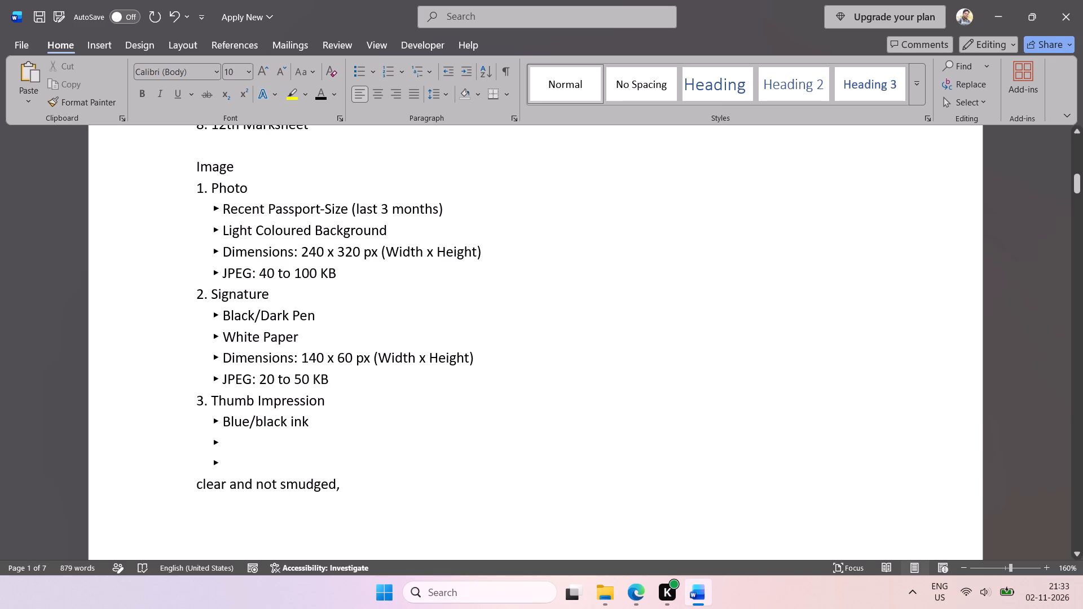
key(shift+F3)
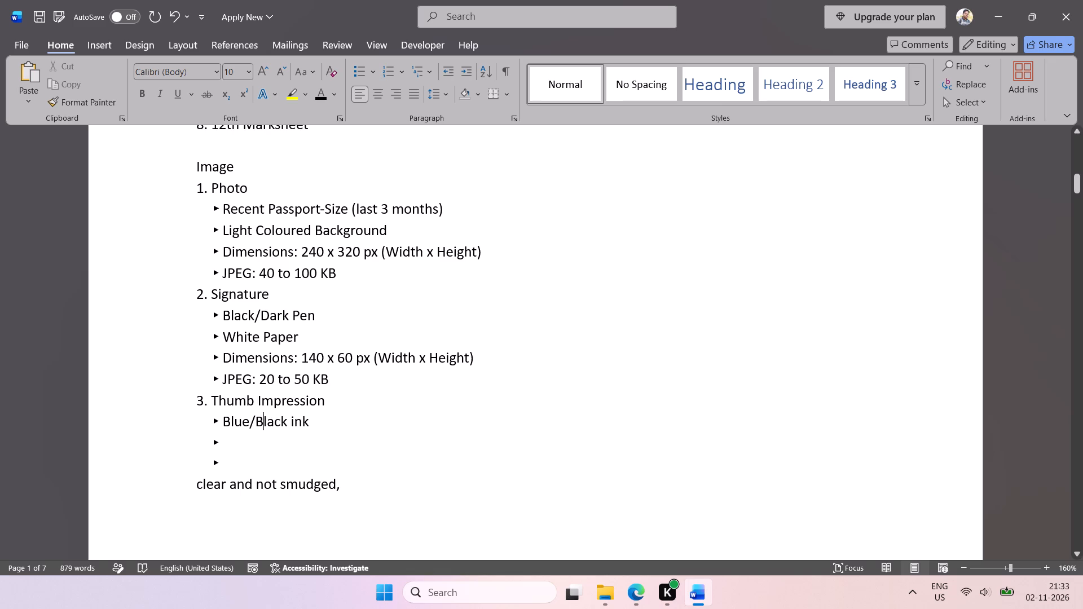
click(295, 420)
click(342, 431)
Save the document.
key(ctrl+s)
Move "clear and not smudged" to the second Thumb Impression arrow marker as "Clear and not smudged", removing its comma and the extra spacing.
scroll(342, 425, down, 1)
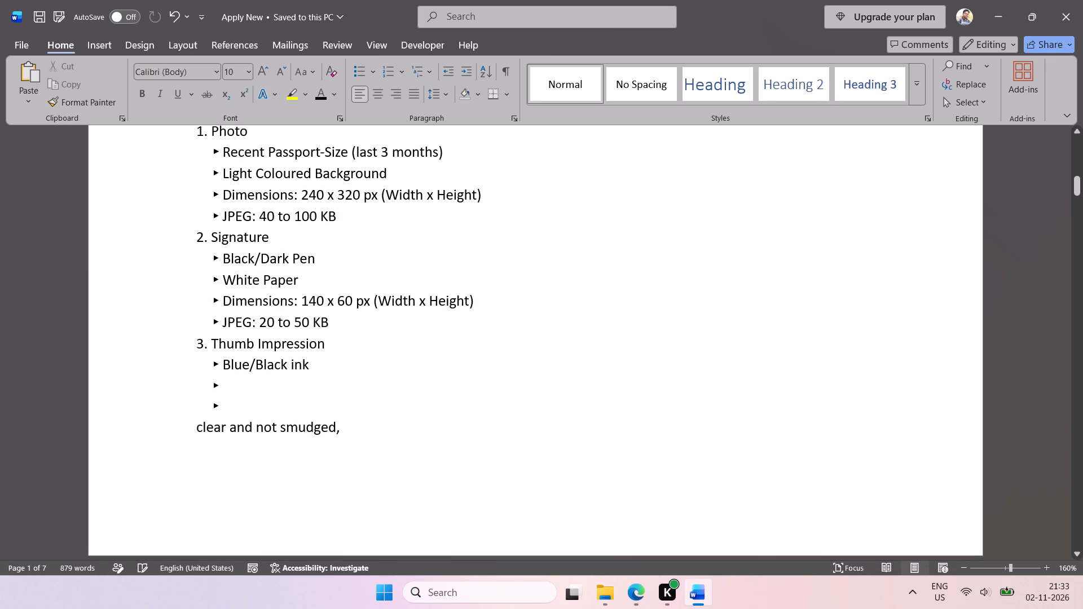
click(339, 438)
key(BackSpace)
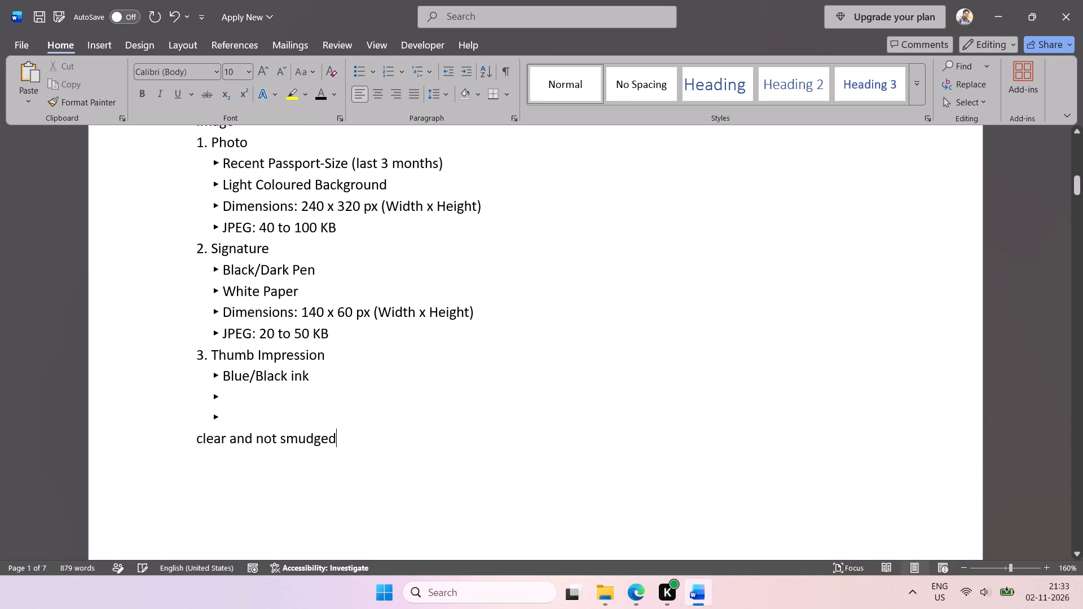
drag(338, 439, 217, 443)
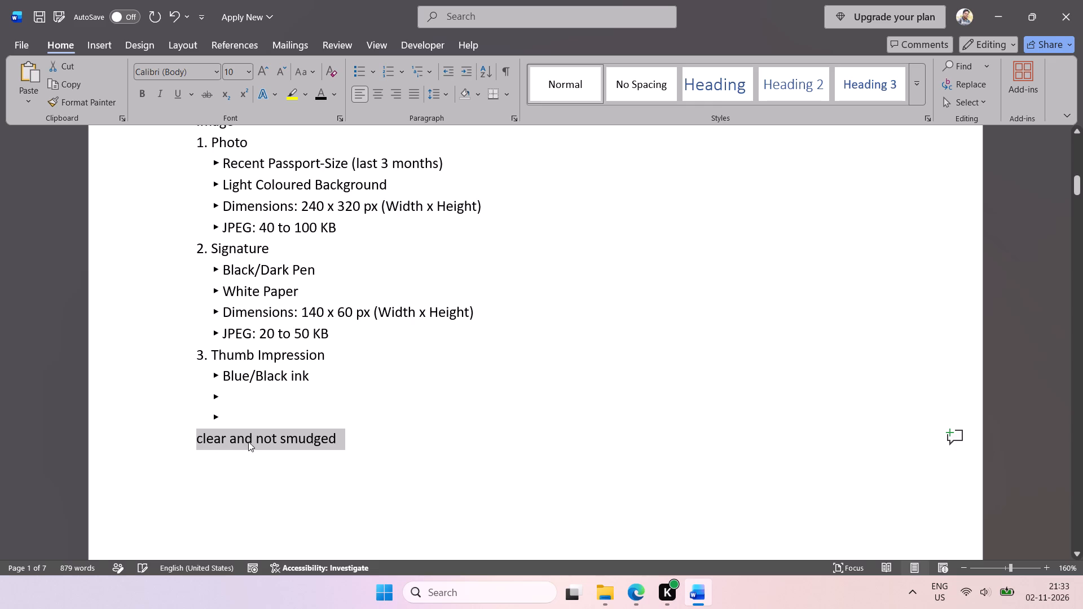
key(ctrl+x)
click(244, 398)
key(ctrl+v)
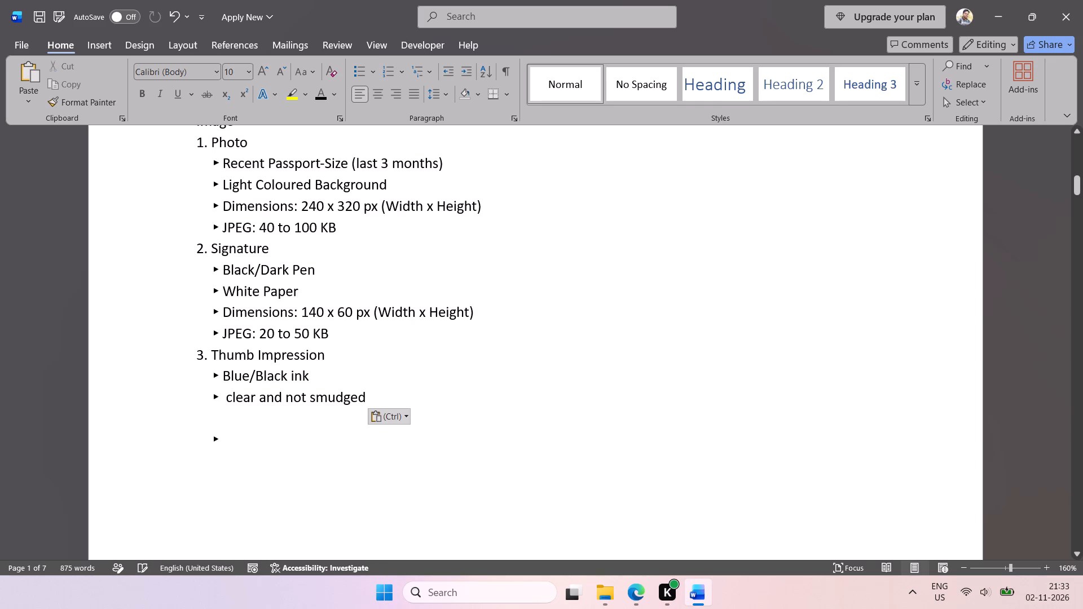
click(244, 398)
key(shift+F3)
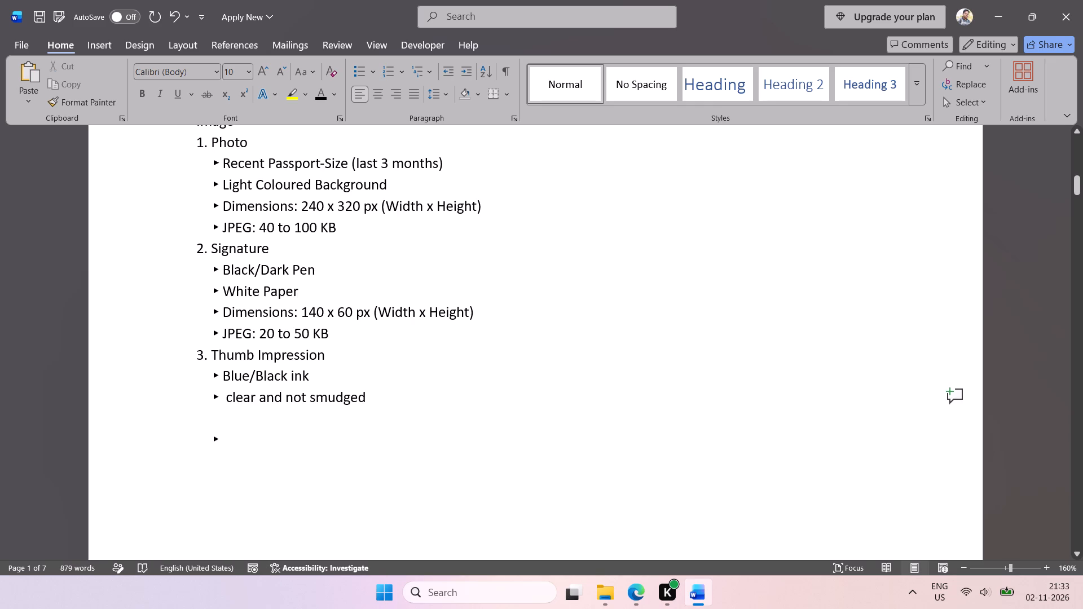
click(226, 393)
key(BackSpace)
click(226, 417)
key(BackSpace)
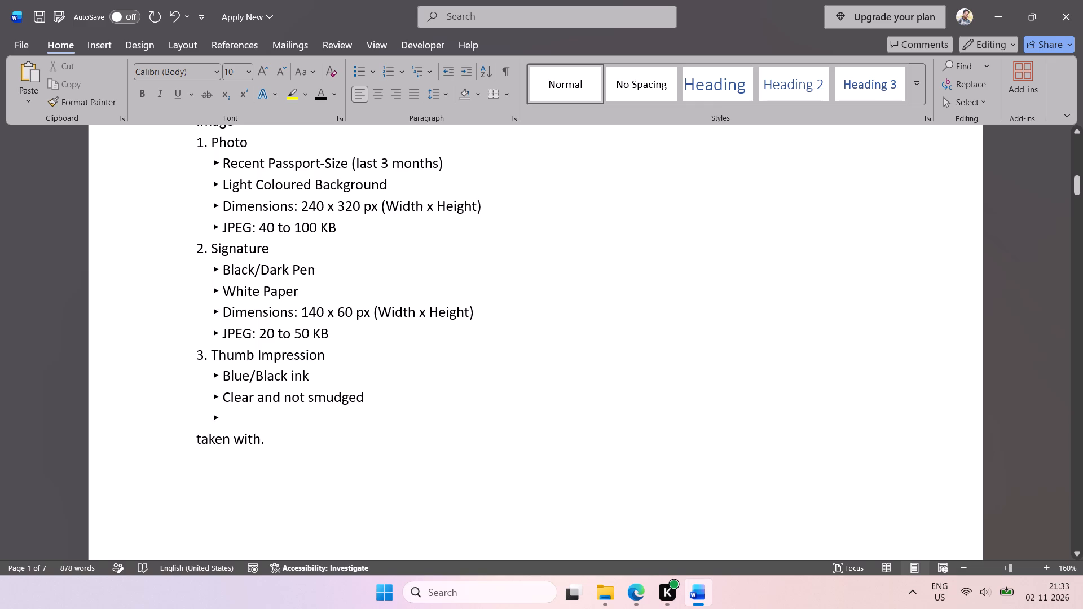
Copy the Signature's Dimensions and JPEG lines into blank space below the source thumb impression instructions.
scroll(299, 439, down, 1)
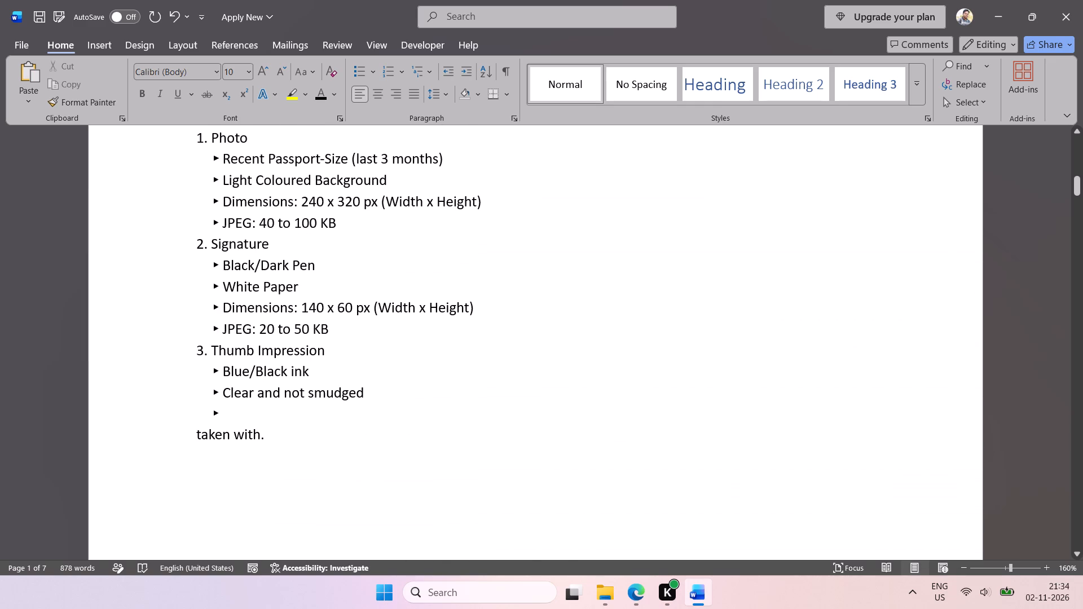
drag(341, 333, 179, 308)
key(ctrl+c)
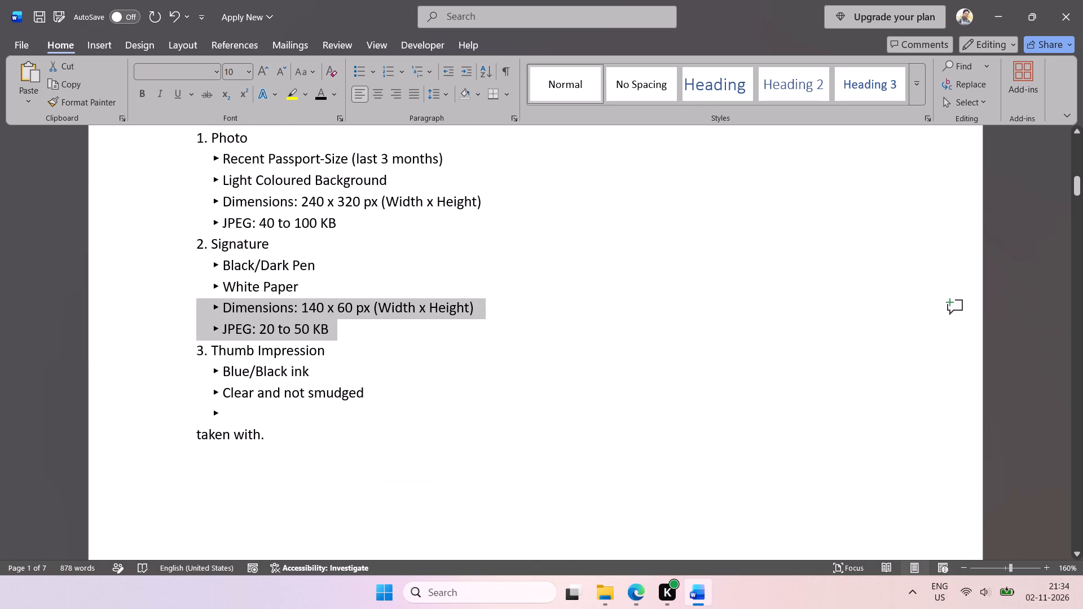
scroll(352, 451, down, 3)
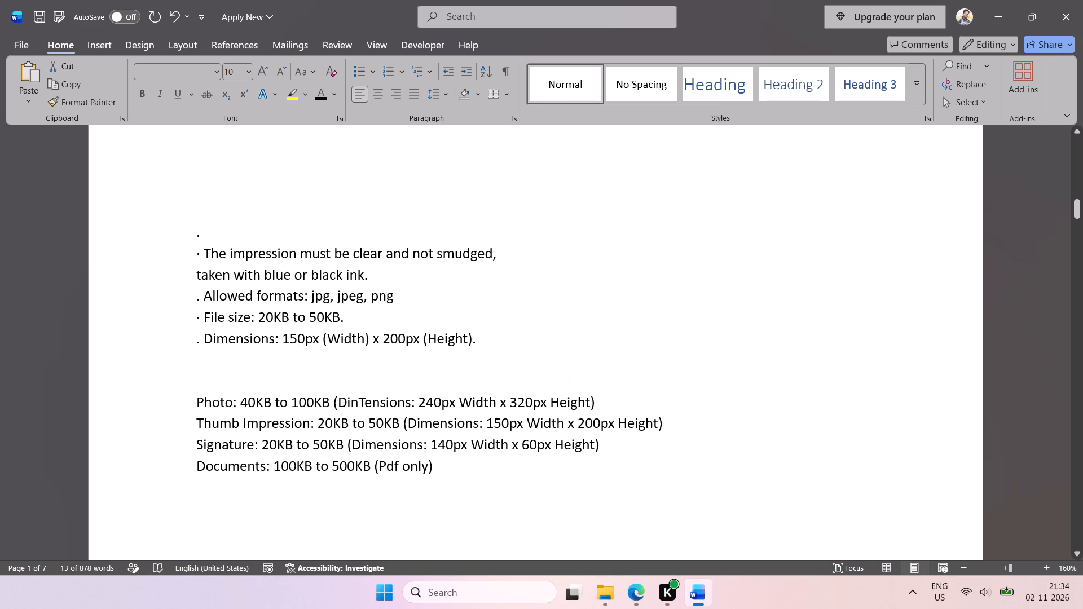
scroll(261, 351, down, 1)
click(240, 355)
key(Return)
key(Return)
key(Return)
key(Return)
click(213, 375)
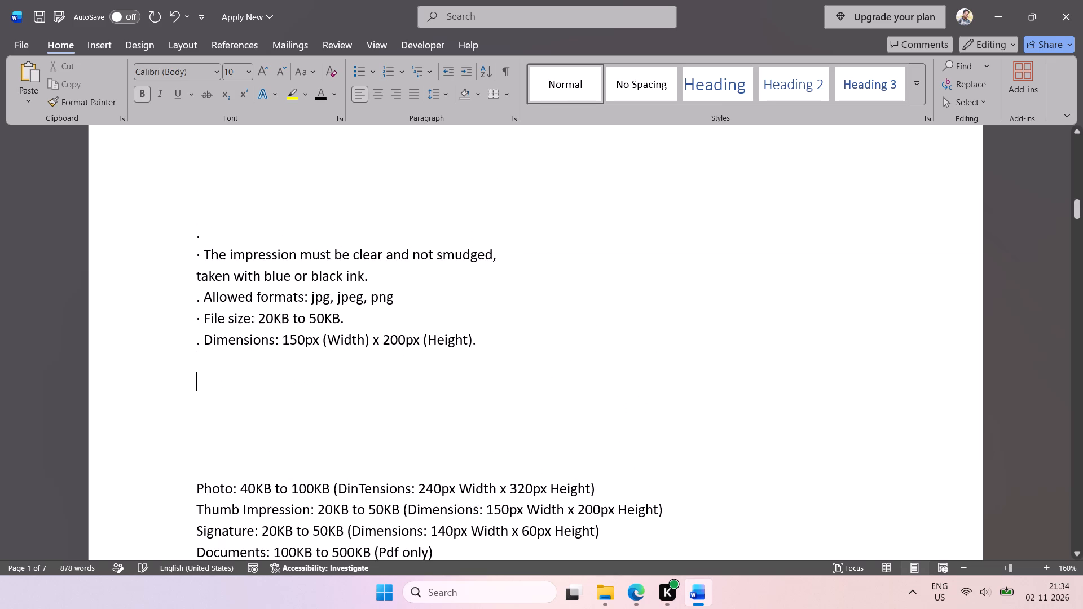
key(ctrl+v)
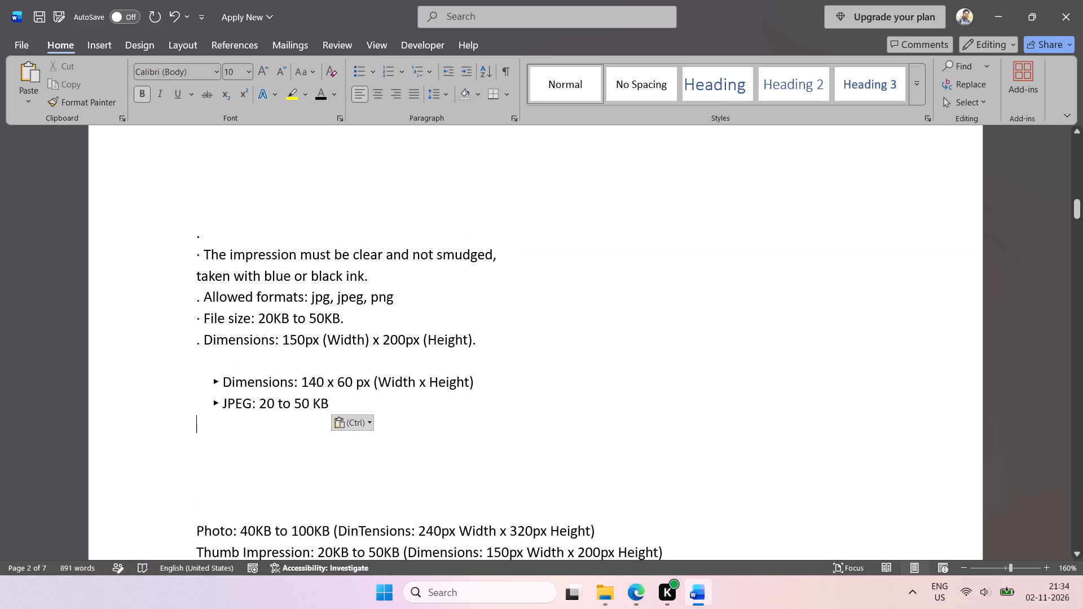
Set the dimensions in the copied line to 150 x 200 px.
double_click(311, 374)
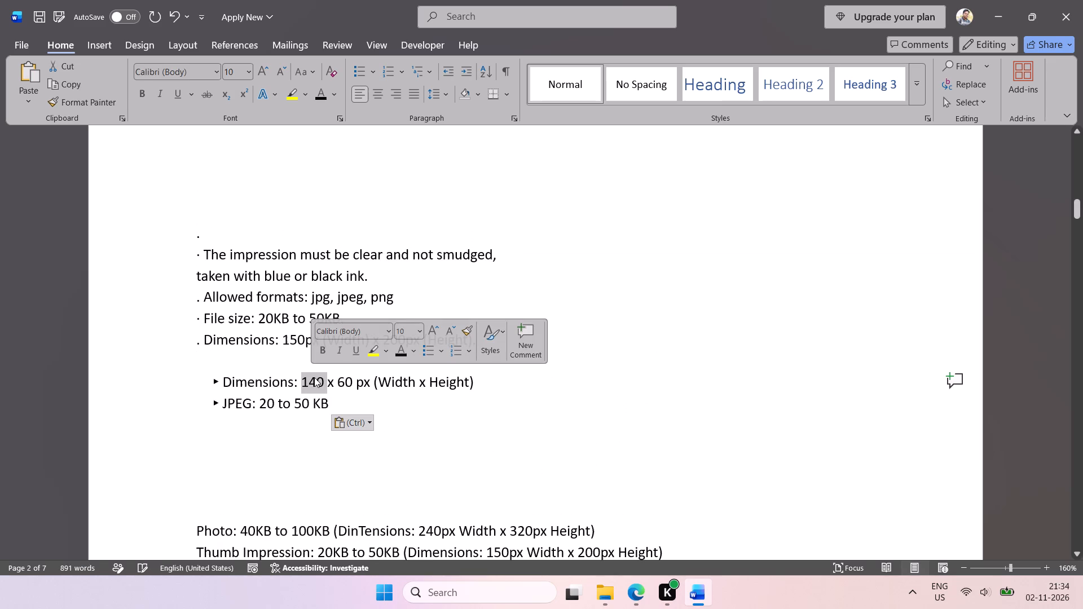
text(150)
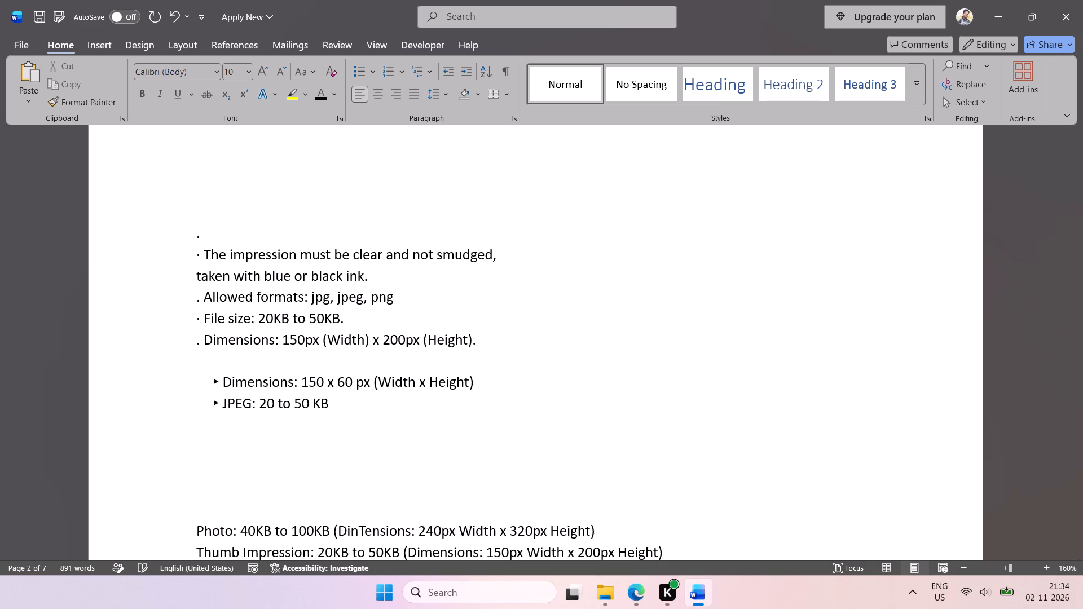
double_click(348, 383)
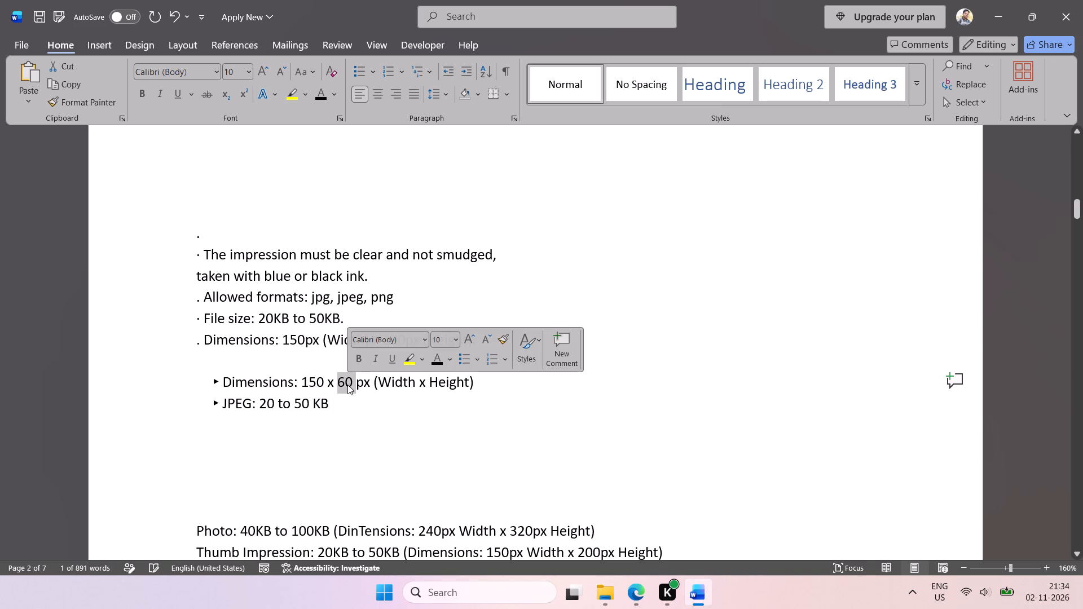
text(200)
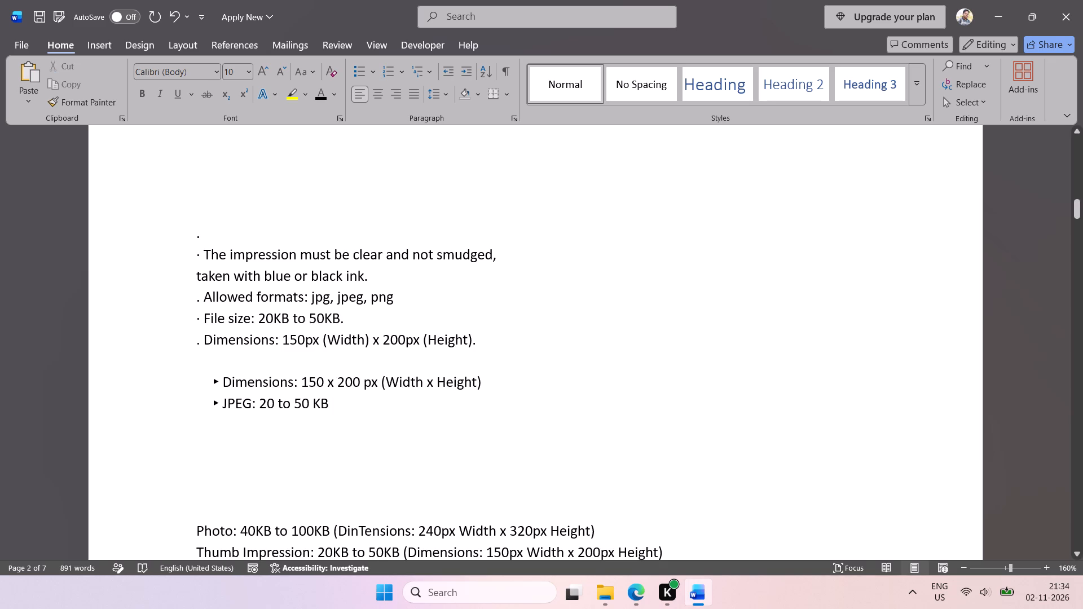
Move the edited Dimensions and JPEG lines under "3. Thumb Impression", replacing the empty arrow marker and the leftover "taken with.".
drag(335, 409, 177, 390)
key(ctrl+x)
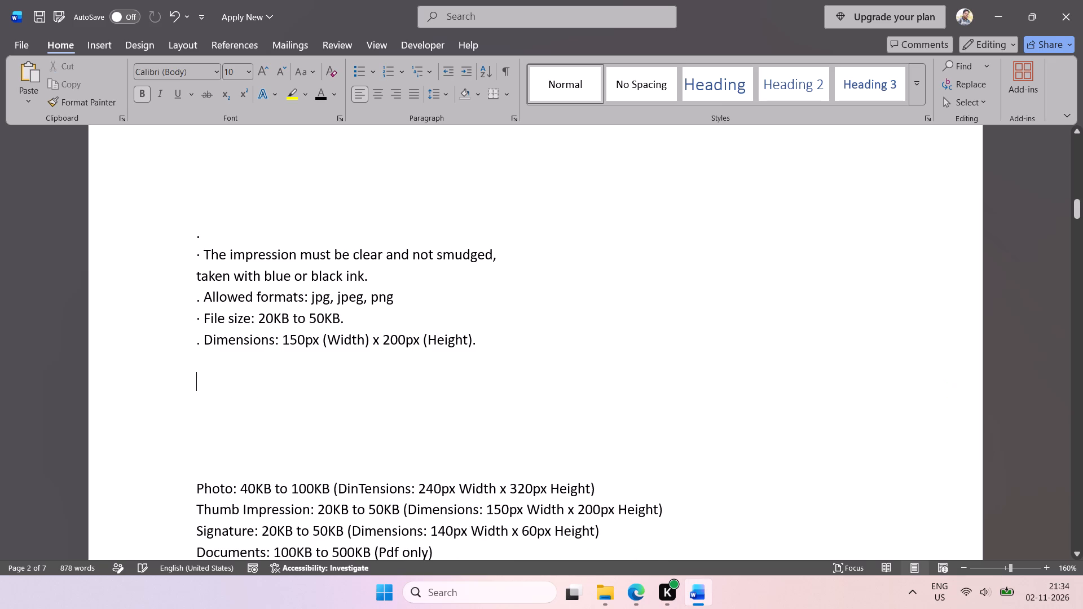
scroll(270, 292, up, 2)
drag(275, 288, 156, 261)
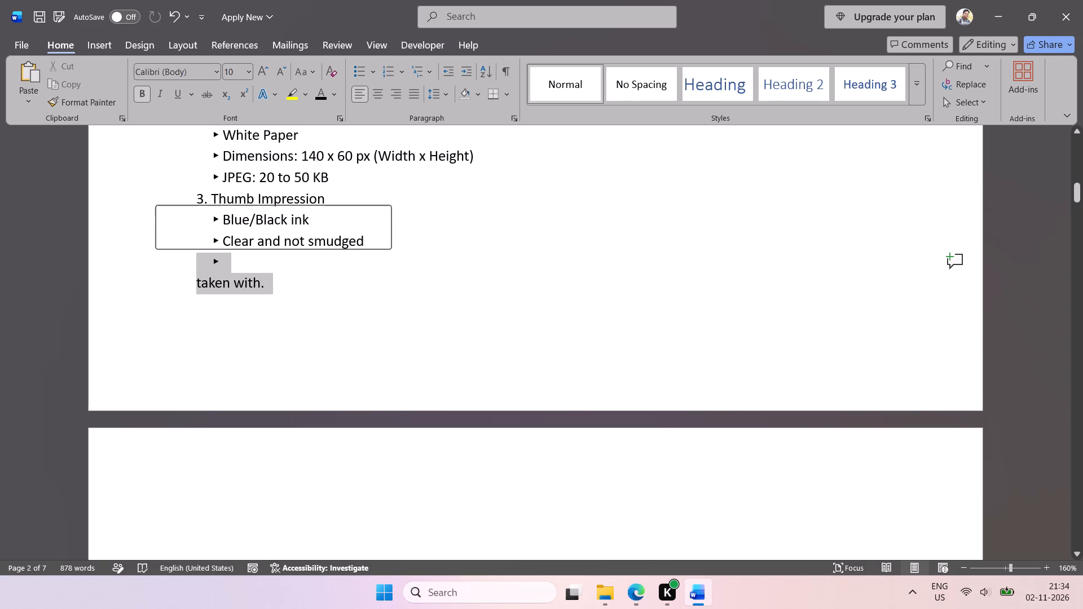
key(ctrl+v)
Delete the used source thumb impression instructions and the blank lines above the "Photo: 40KB to 100KB" summary.
scroll(303, 369, down, 1)
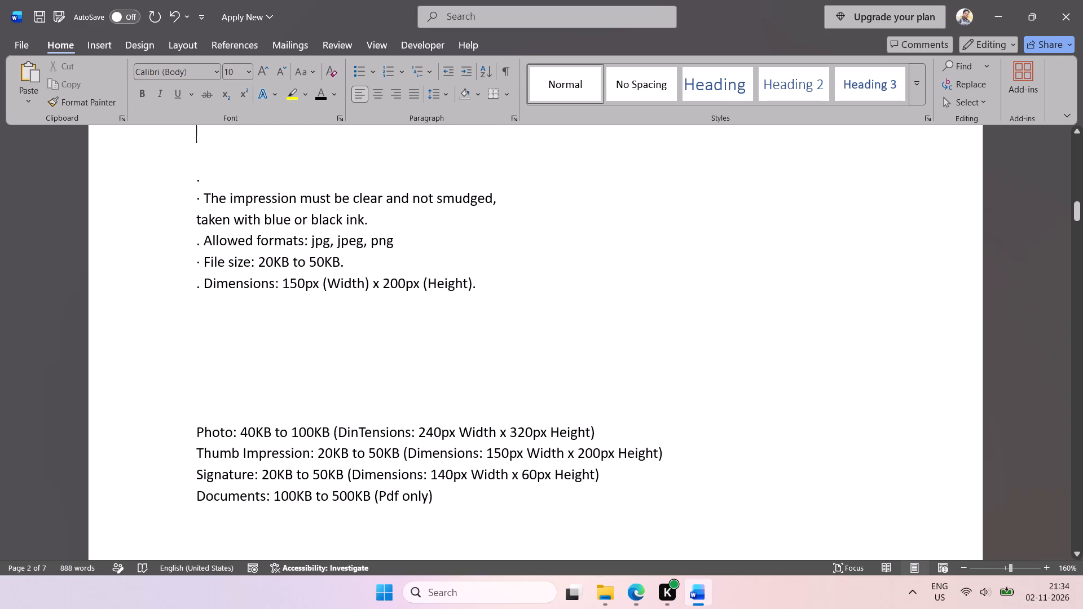
scroll(250, 351, down, 1)
drag(235, 396, 196, 177)
key(BackSpace)
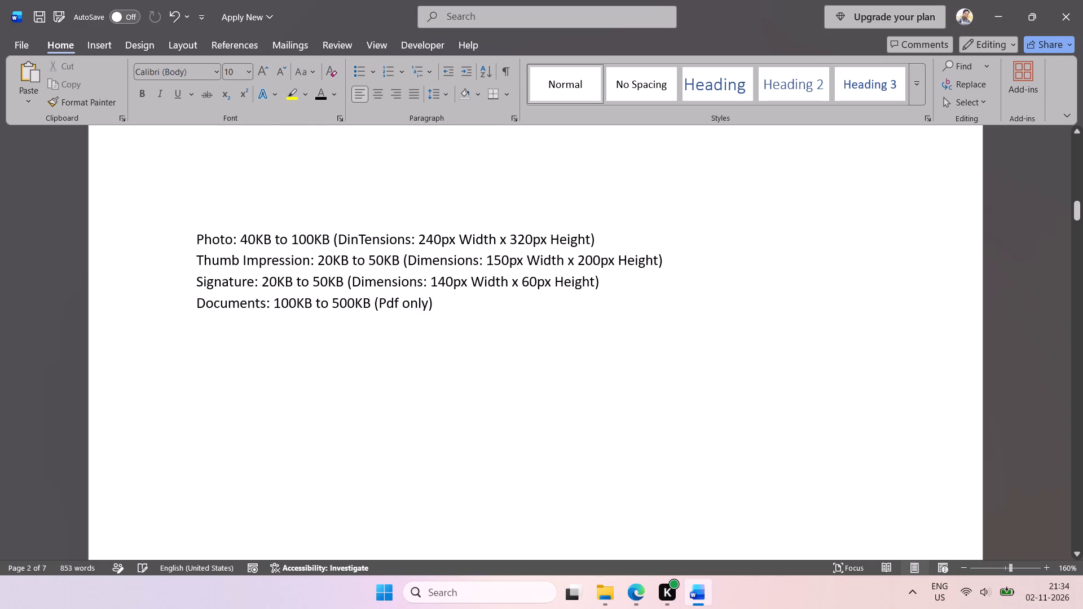
drag(200, 226, 191, 121)
key(BackSpace)
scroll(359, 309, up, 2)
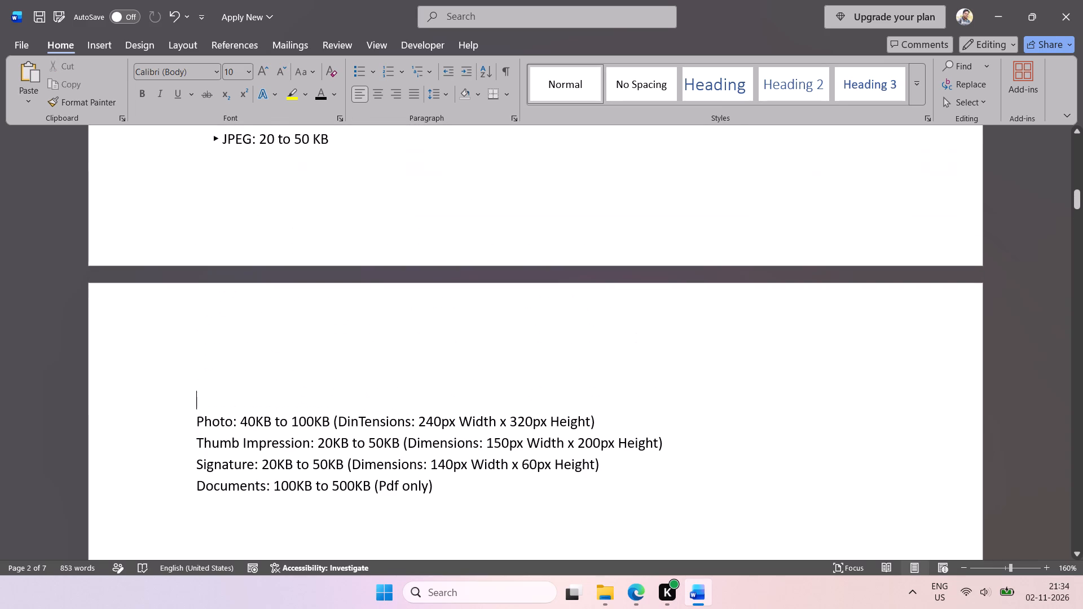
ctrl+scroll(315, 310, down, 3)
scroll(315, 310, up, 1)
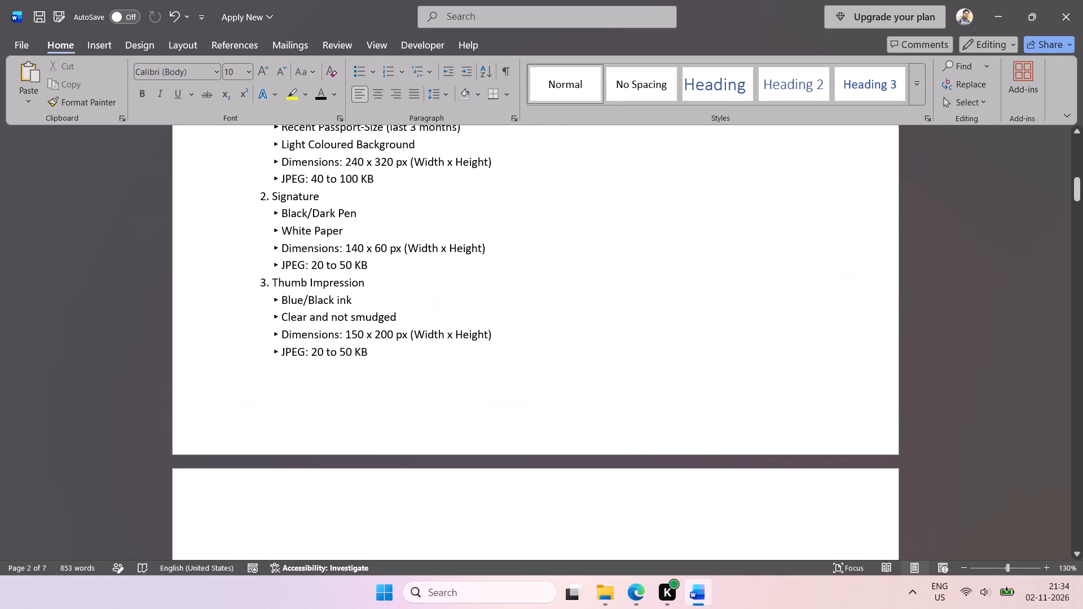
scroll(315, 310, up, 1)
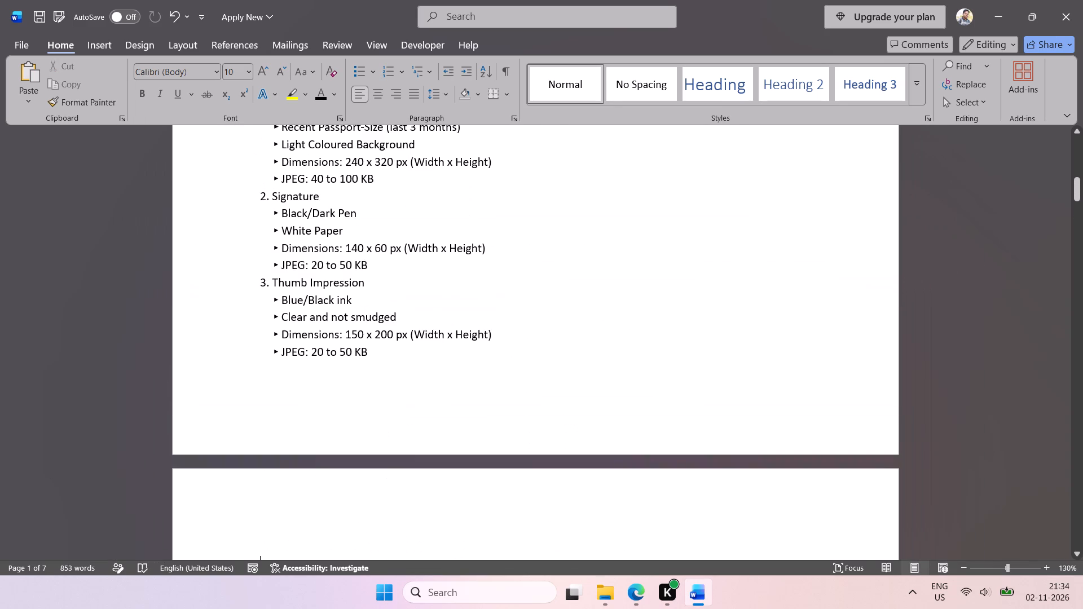
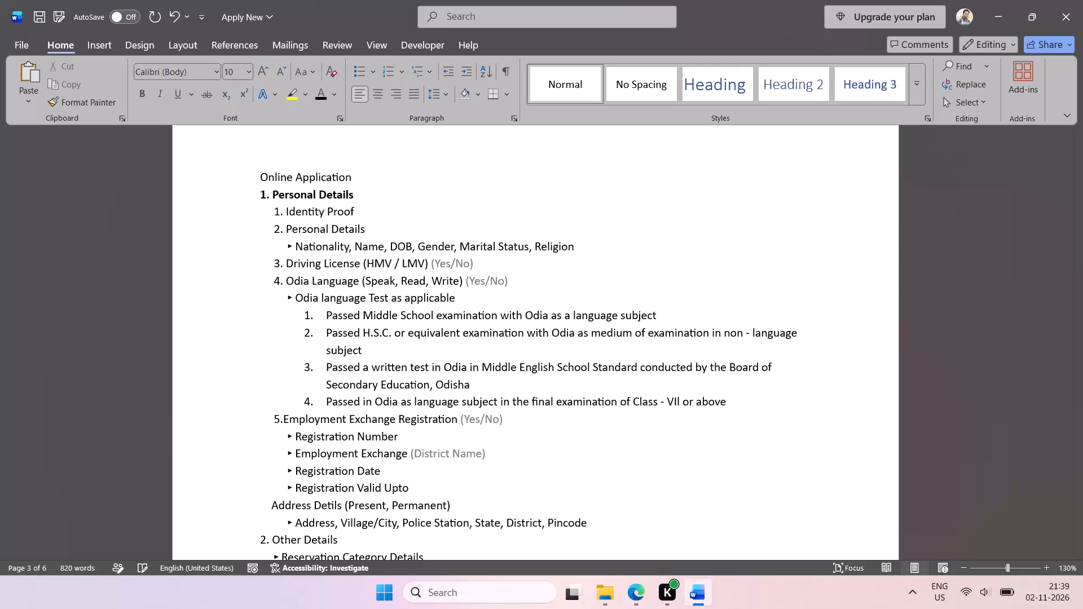
Undo the automatic list formatting on the "5. Employment Exchange Registration" line.
key(ctrl+z)
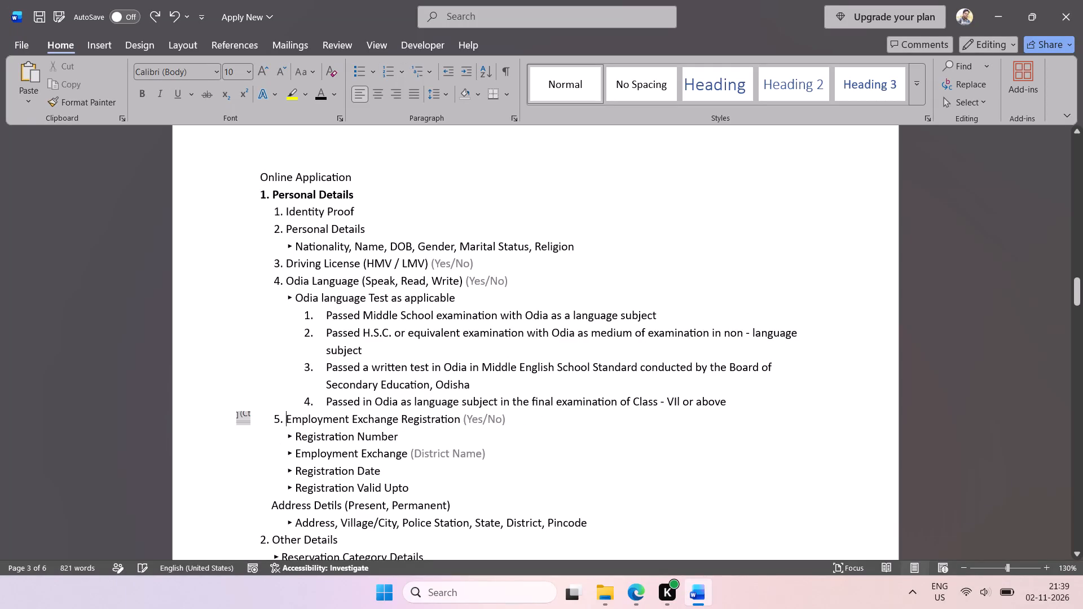
Indent the "Address Detils (Present, Permanent)" line with the copied spacing and number it "6." as plain text, undoing the automatic list formatting.
click(268, 504)
key(ctrl+v)
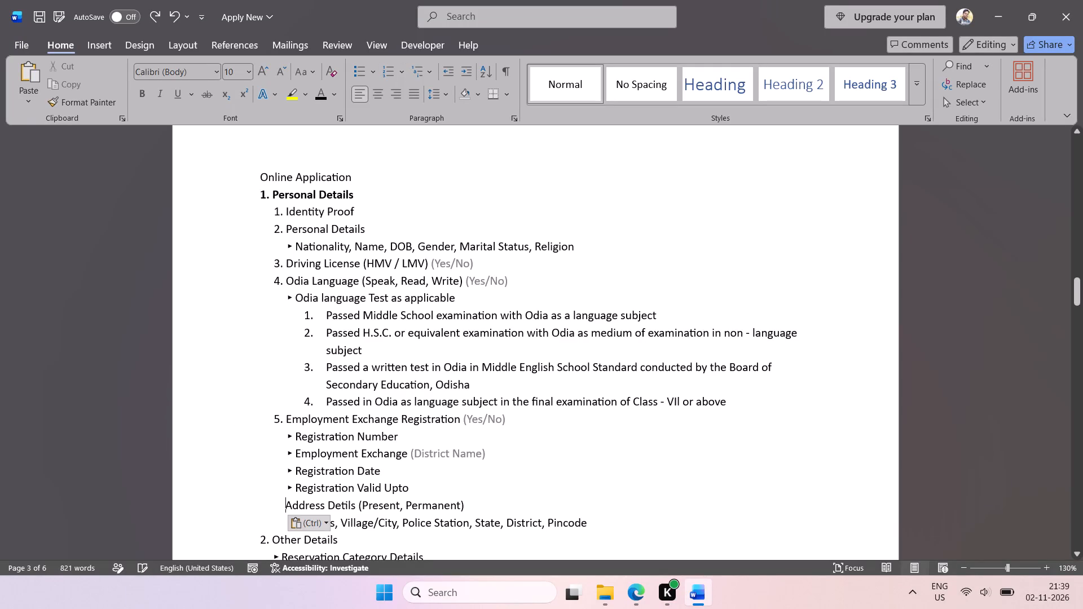
text(6.)
key(space)
key(ctrl+z)
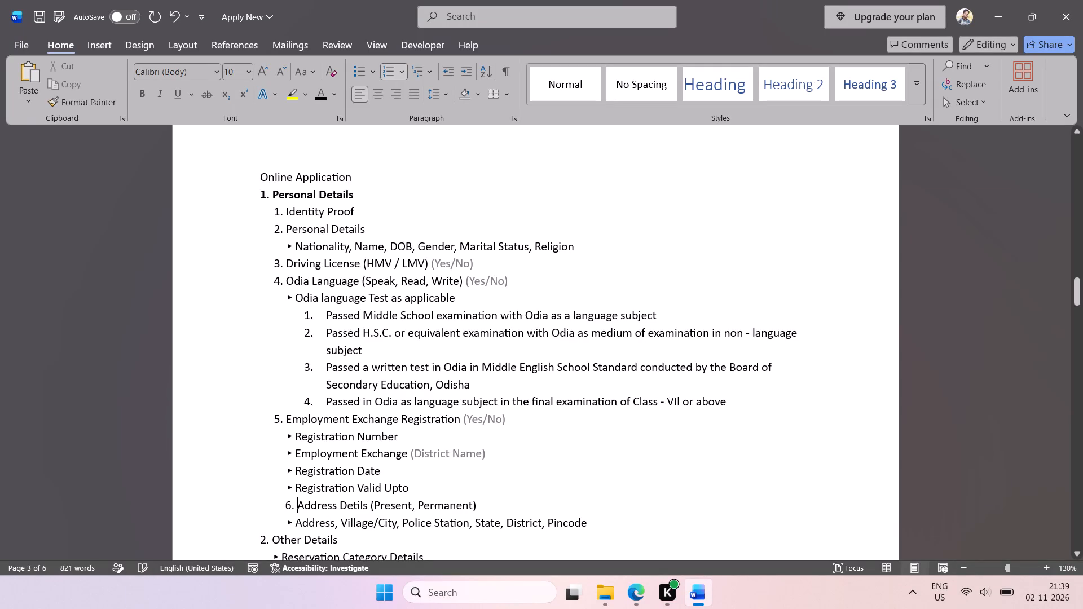
Copy the leading spacing of "4. Odia Language" over the leading spacing of the number 6 Address and number 5 Employment Exchange lines.
scroll(376, 399, down, 1)
scroll(269, 269, up, 1)
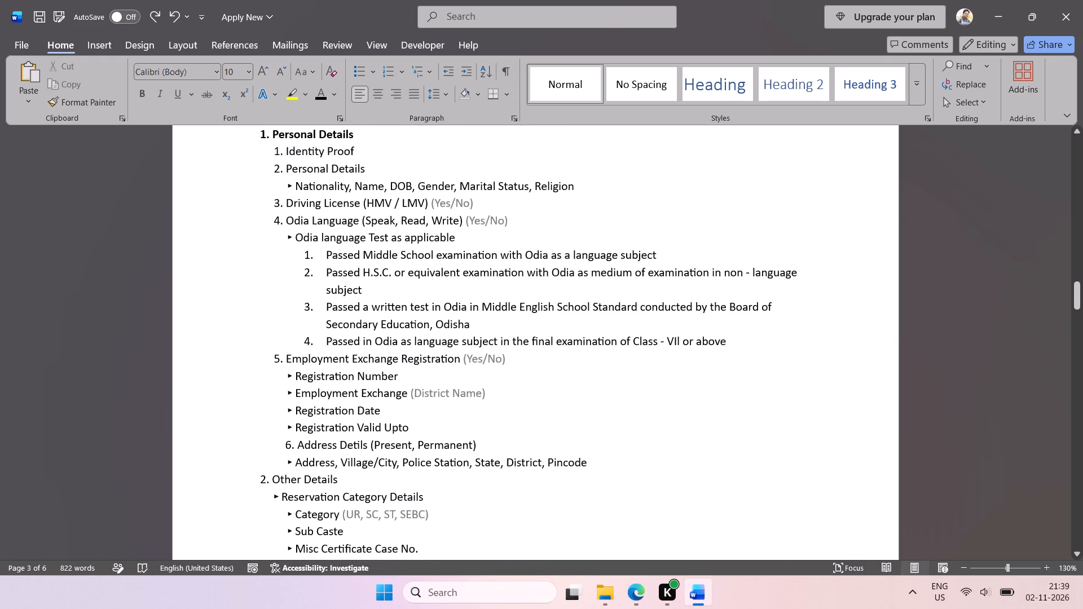
scroll(278, 266, up, 1)
double_click(264, 224)
key(ctrl+c)
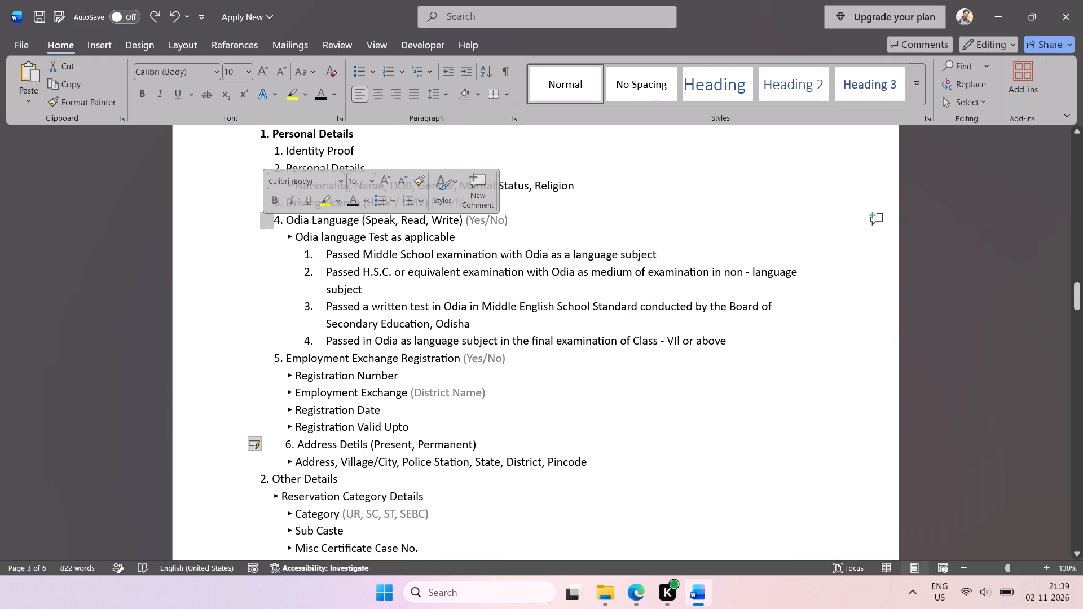
double_click(277, 448)
key(ctrl+v)
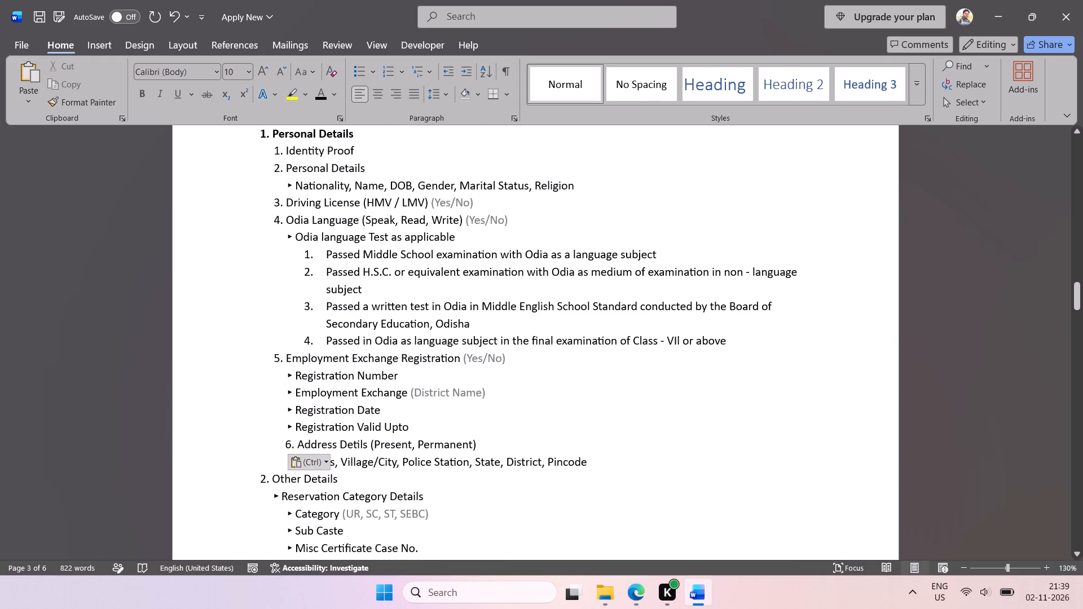
click(270, 348)
drag(274, 359, 228, 361)
key(ctrl+v)
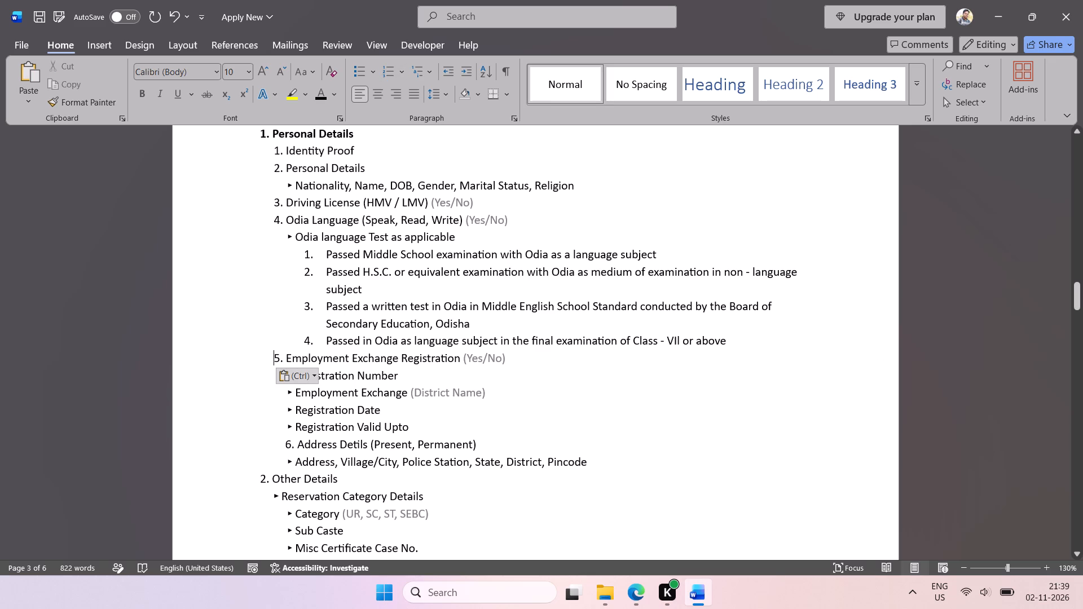
Clear the spacing before "6. Address Detils", restart it on a fresh line, and align it using leading spacing copied from "4. Odia Language".
double_click(279, 446)
key(BackSpace)
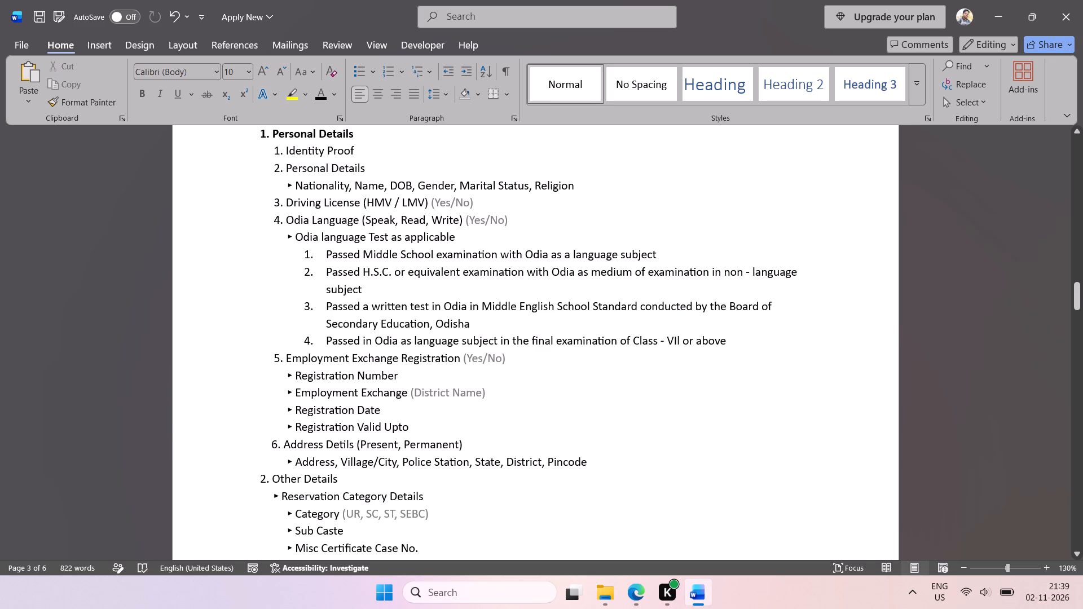
double_click(266, 221)
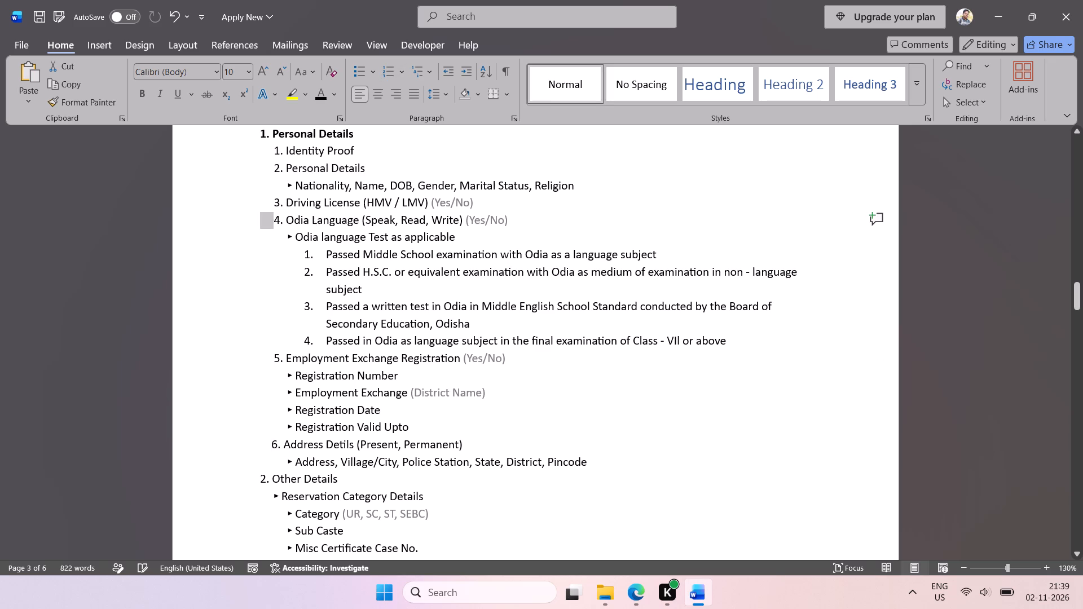
key(ctrl+c)
click(268, 446)
key(ctrl+v)
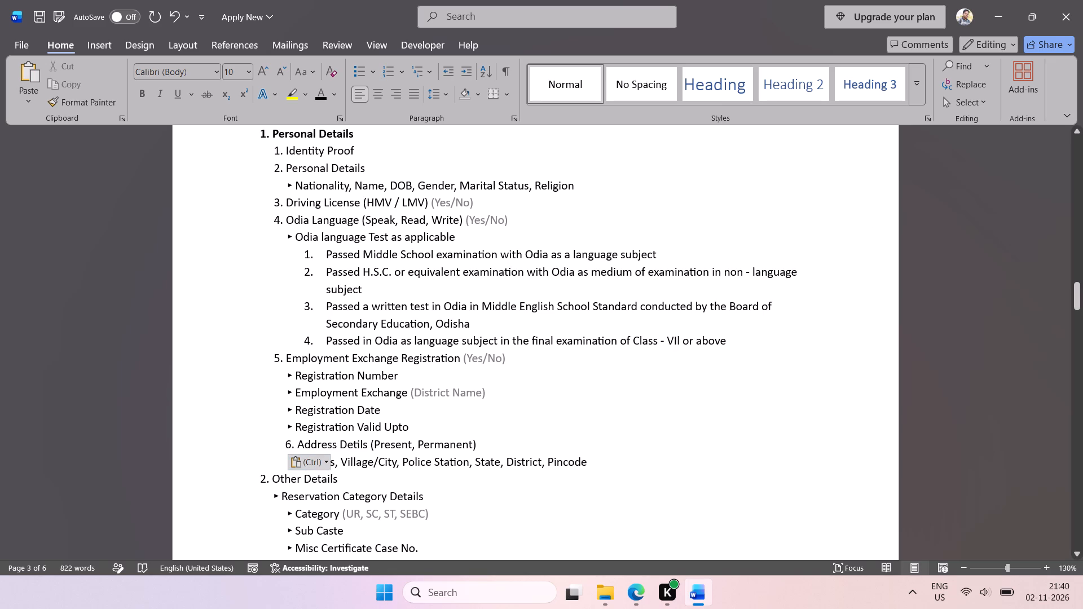
double_click(276, 443)
key(BackSpace)
key(BackSpace)
key(BackSpace)
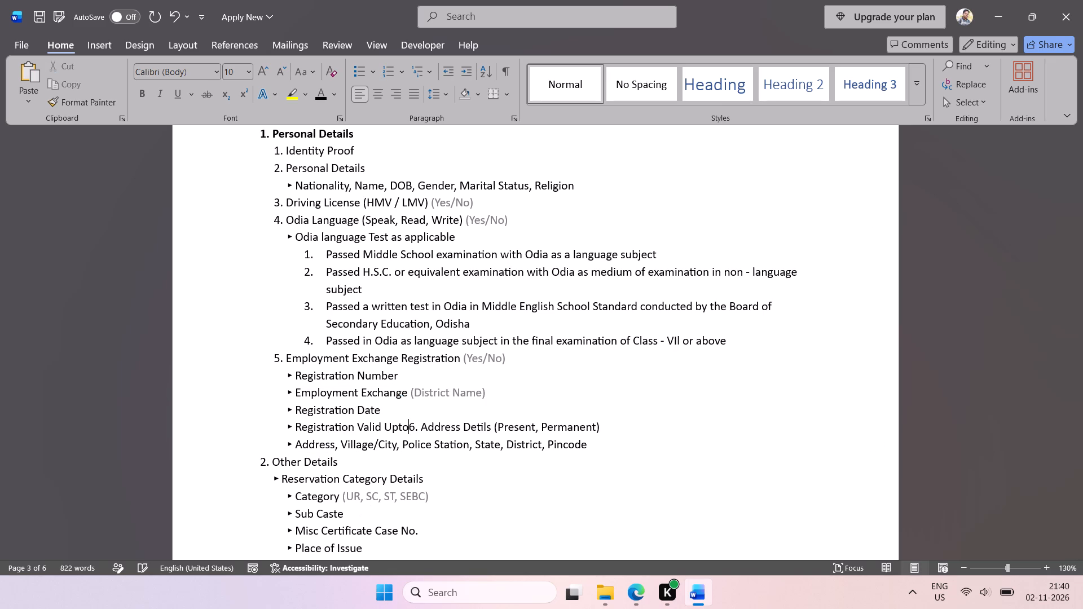
key(Return)
key(ctrl+v)
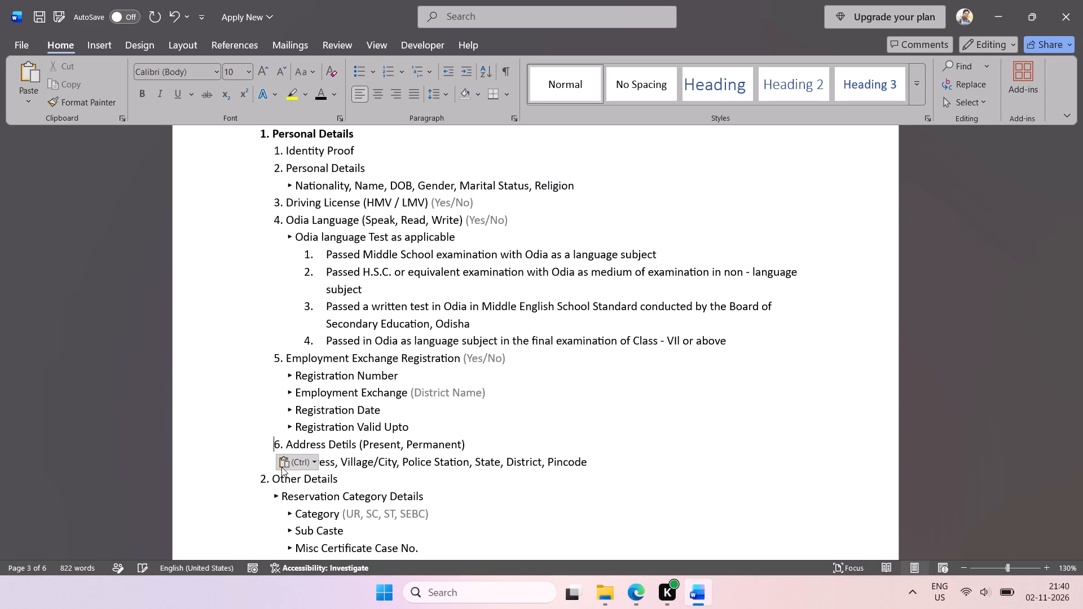
Save the document.
key(ctrl+s)
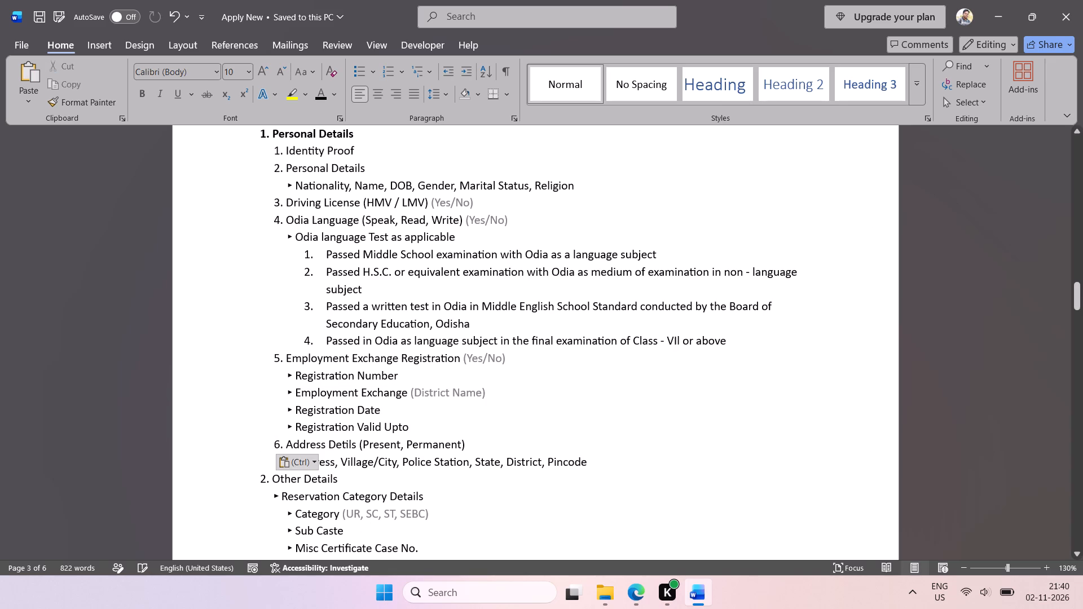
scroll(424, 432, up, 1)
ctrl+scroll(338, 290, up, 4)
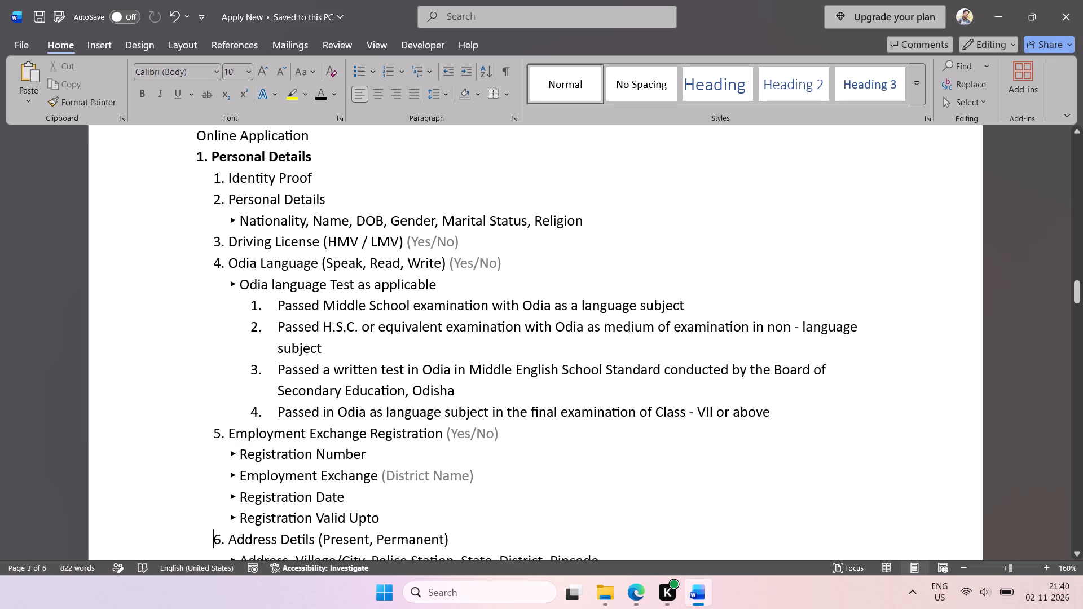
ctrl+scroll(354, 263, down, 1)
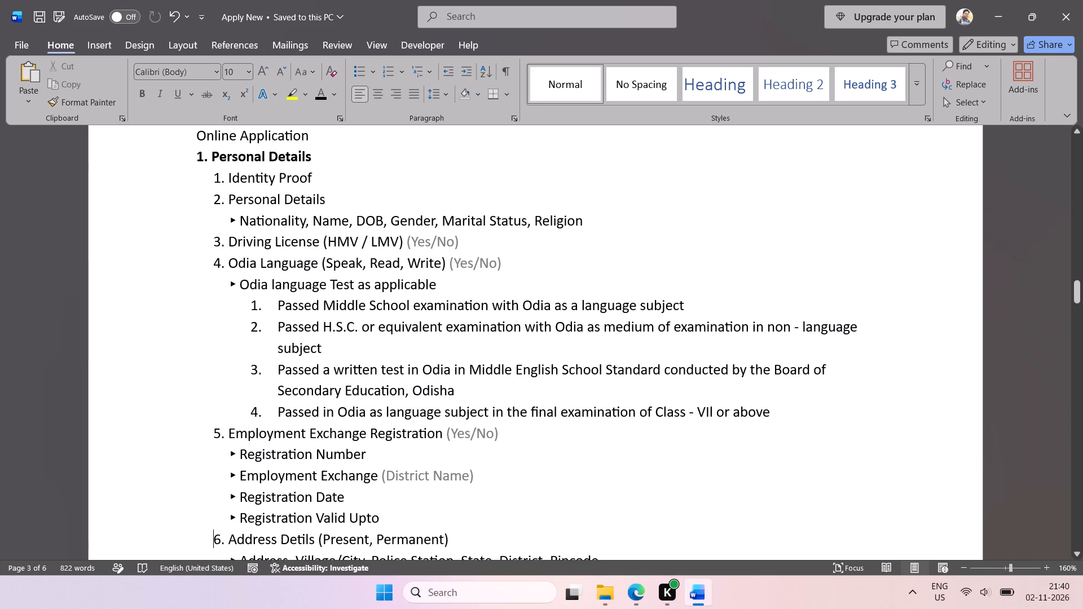
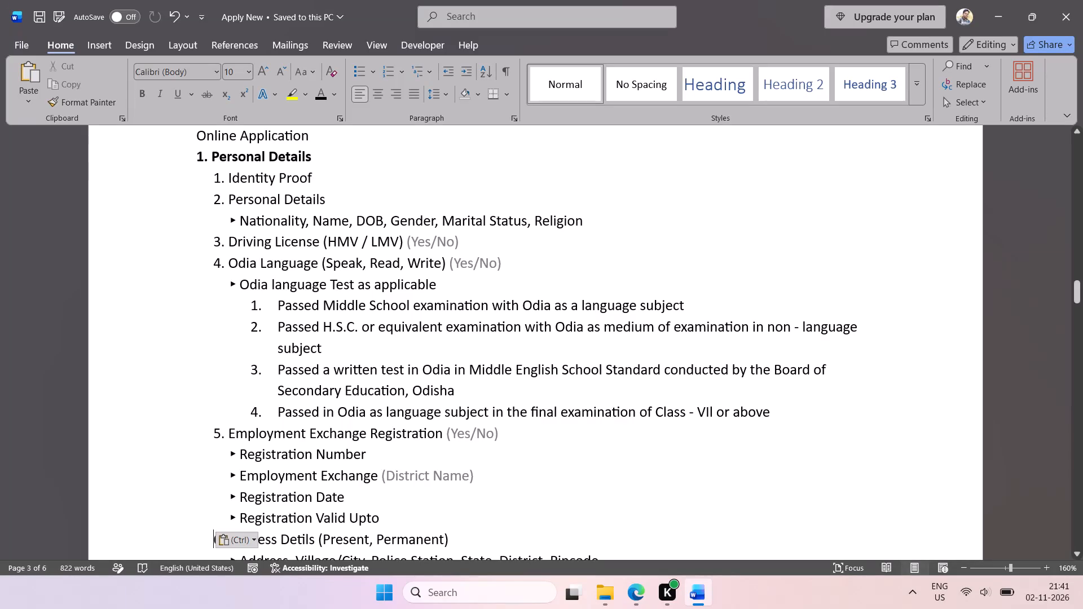
Copy the leading spacing and number of "1. Identity Proof", and strip the automatic numbering and indentation from the four "Passed" lines under Odia Language.
click(215, 184)
drag(228, 176, 142, 177)
key(ctrl+c)
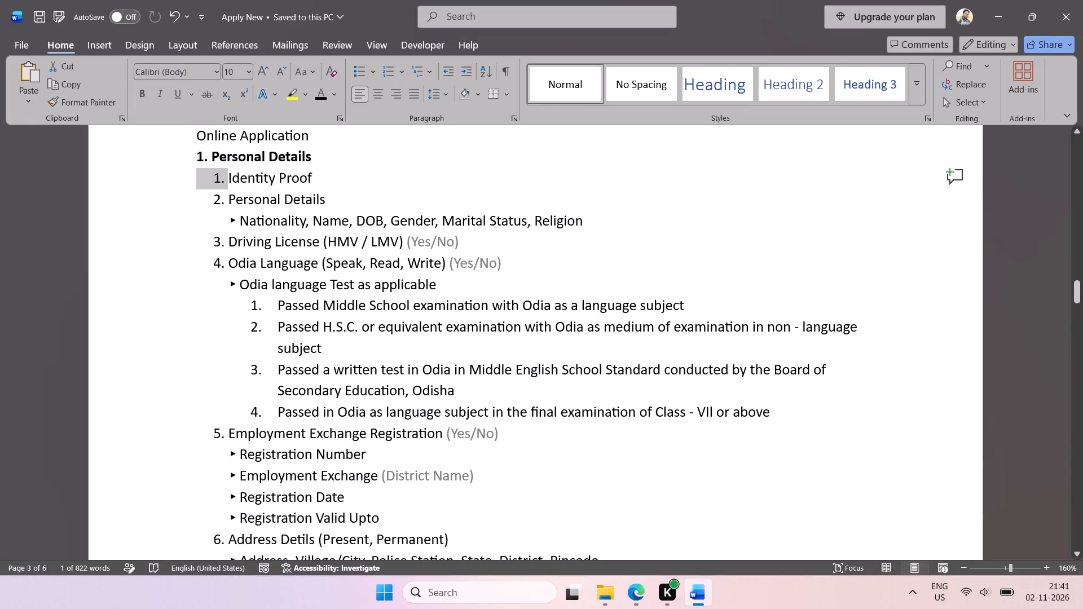
click(690, 412)
click(478, 387)
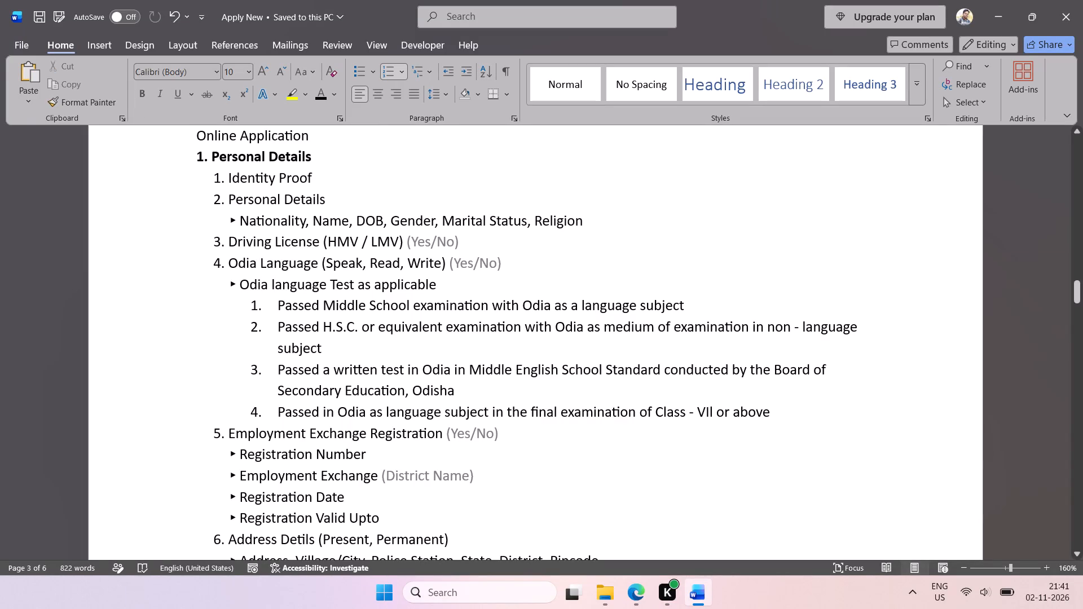
drag(774, 414, 280, 306)
click(388, 73)
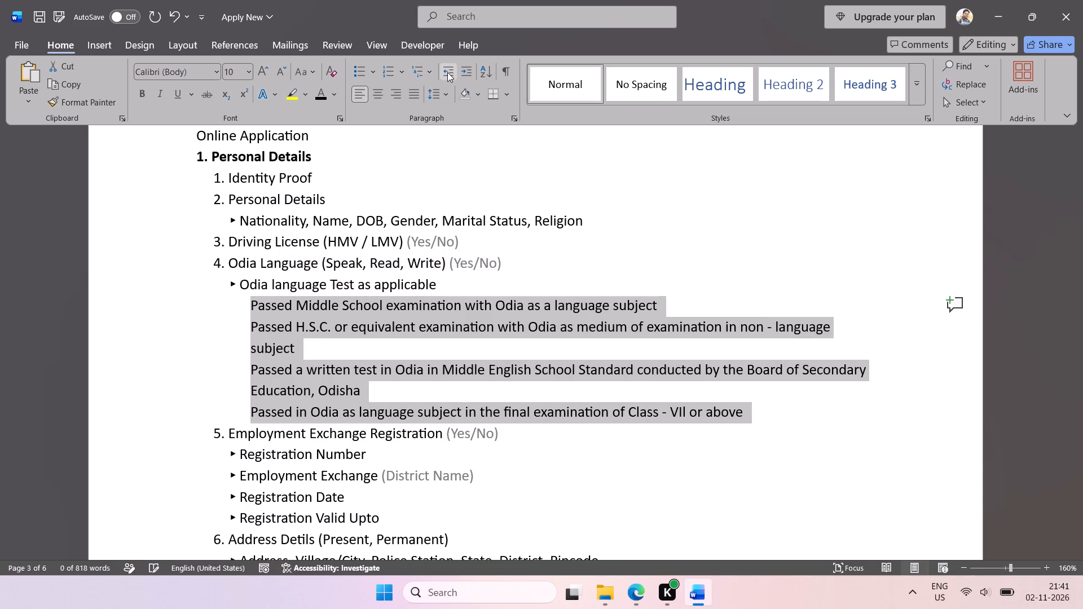
triple_click(446, 72)
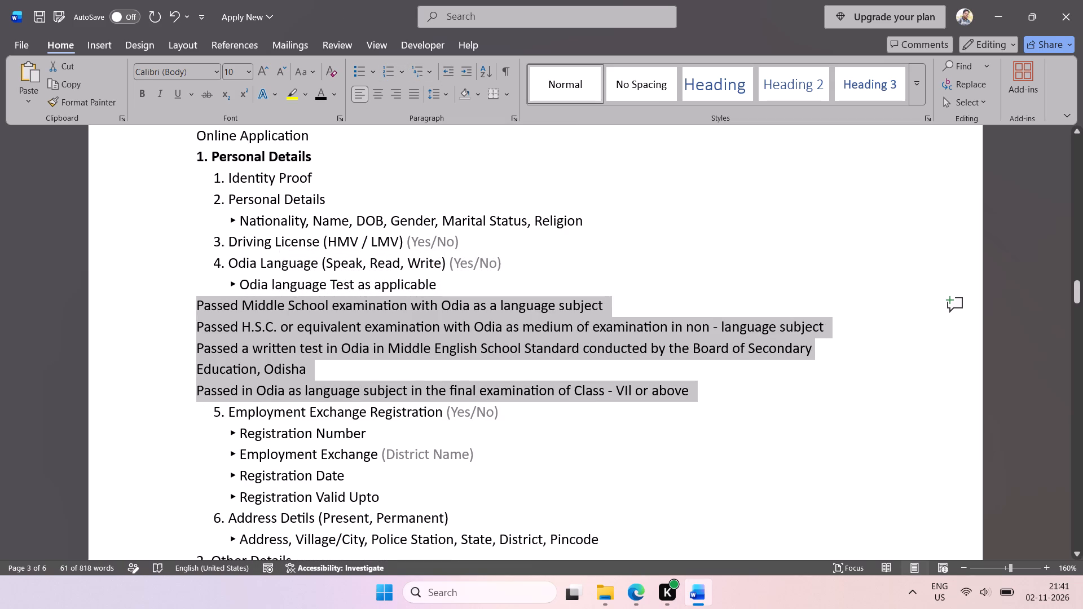
Number the "Passed Middle School examination" line with the copied "1." prefix and indent it further with seven leading spaces.
click(198, 302)
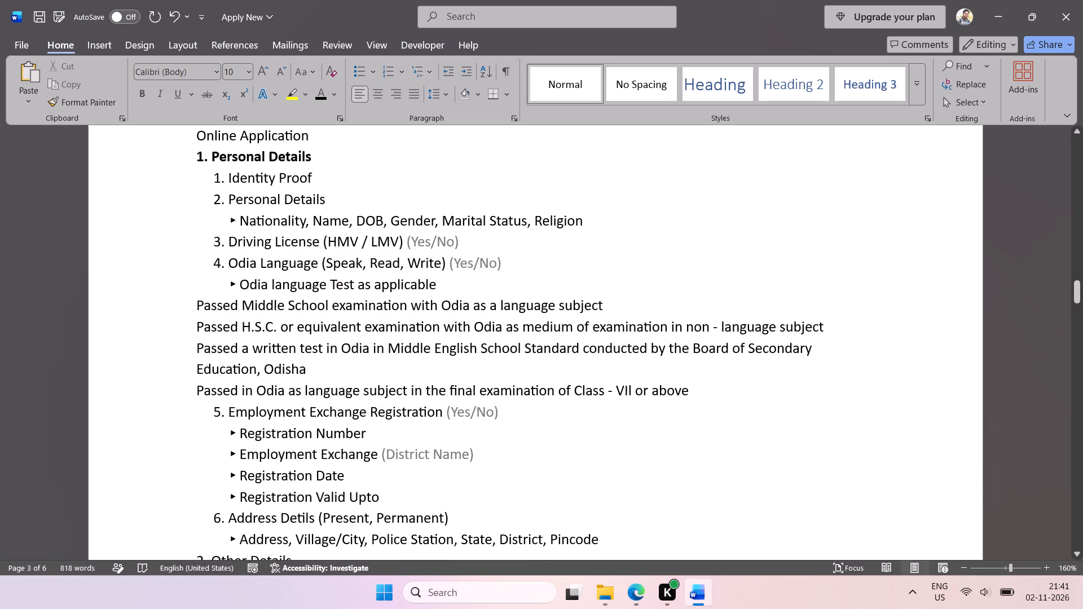
key(ctrl+v)
click(196, 306)
key(space)
key(space)
key(space)
key(space)
key(space)
key(space)
key(space)
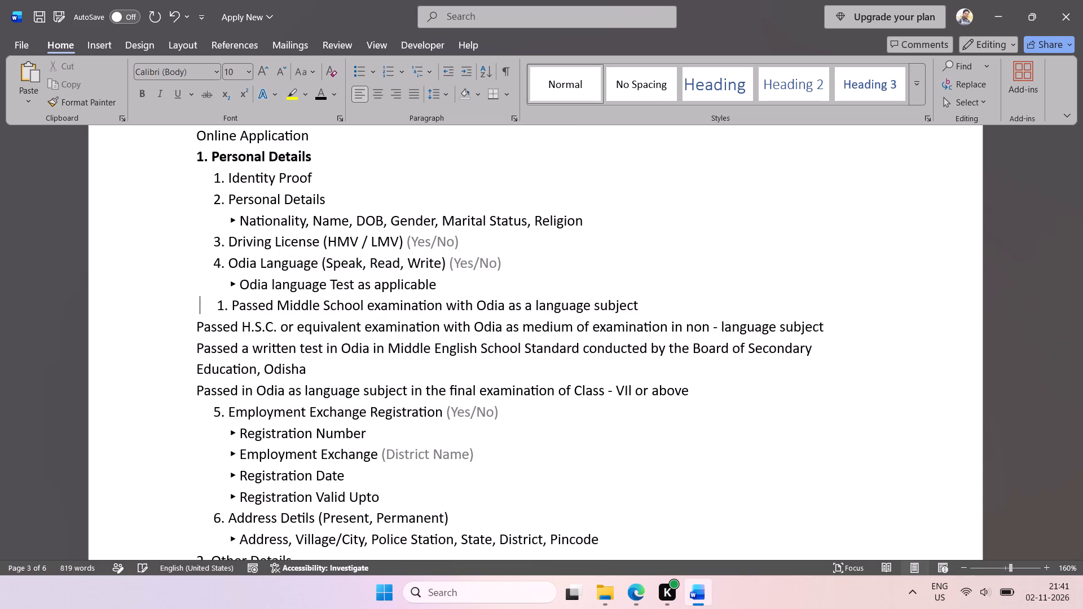
Copy the leading spacing of "1. Passed Middle School examination" to the other three "Passed" lines and number them 2., 3. and 4.
double_click(221, 307)
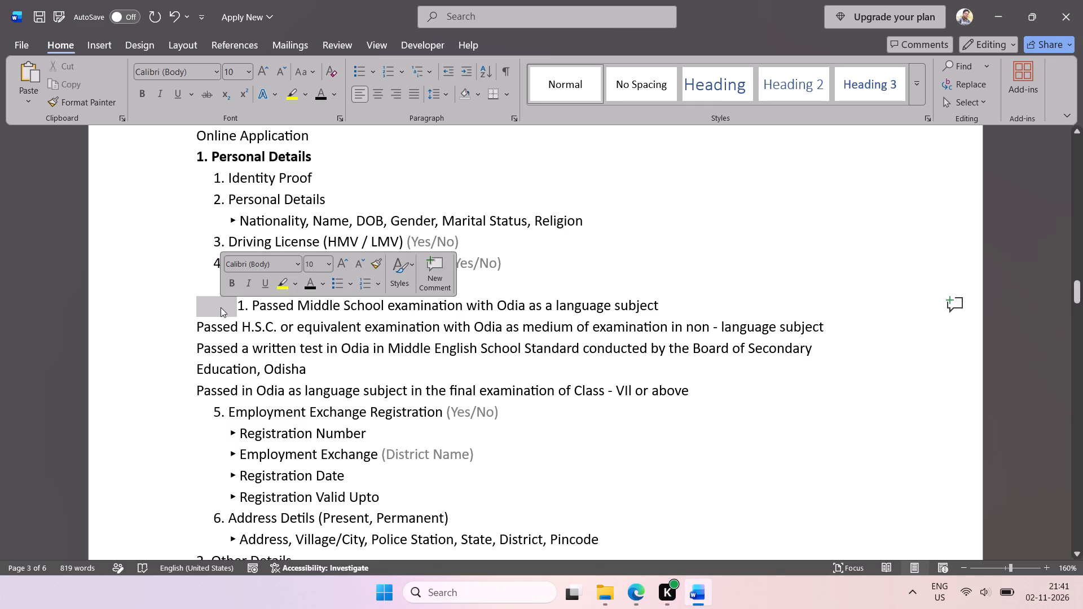
key(ctrl+c)
click(197, 330)
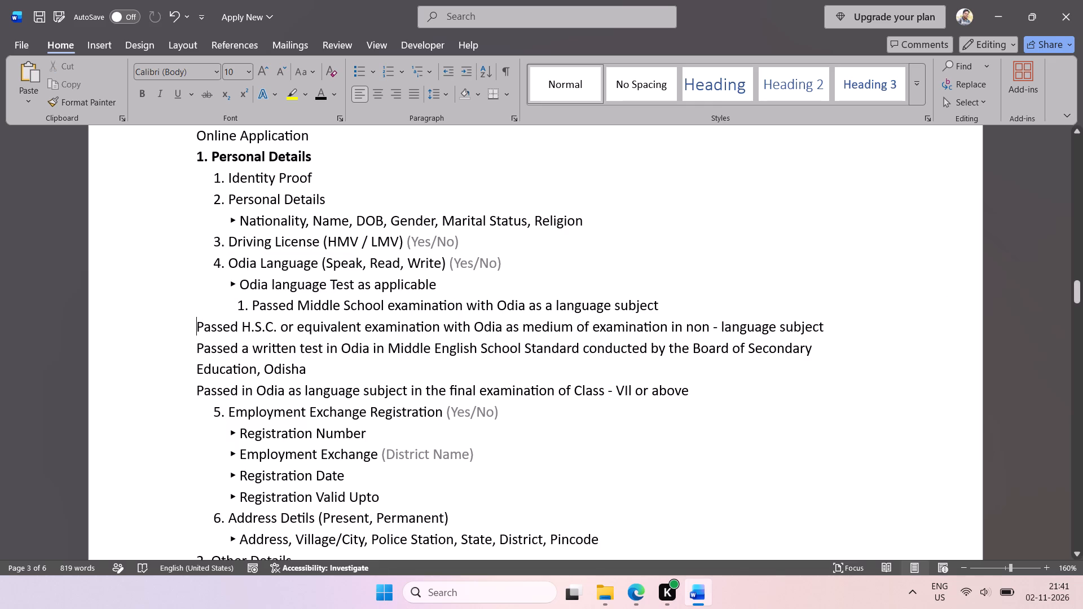
key(ctrl+v)
text(2.)
key(space)
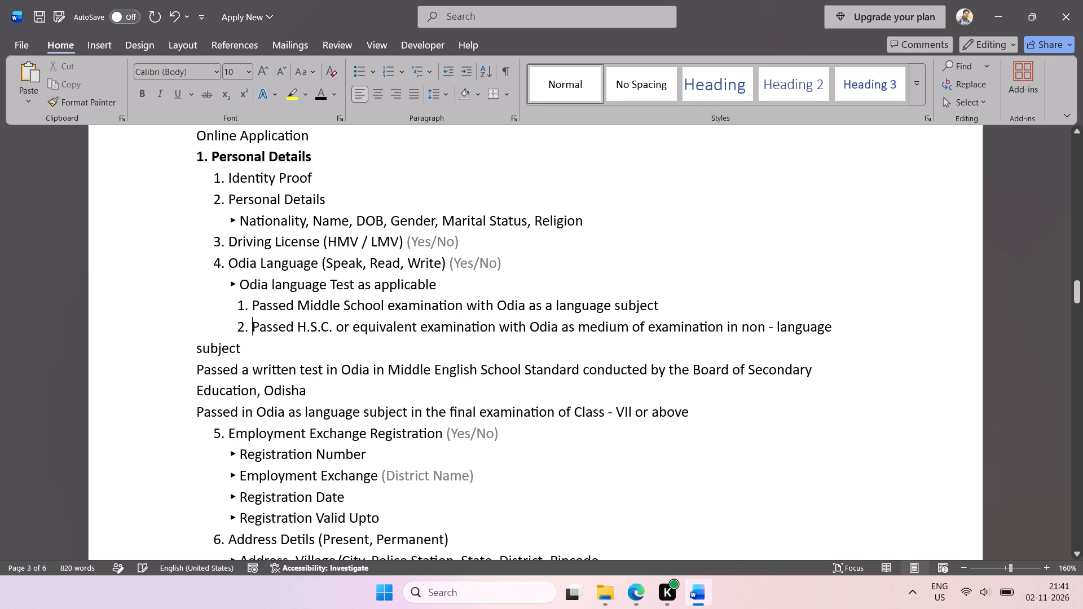
click(192, 372)
key(ctrl+v)
text(3.)
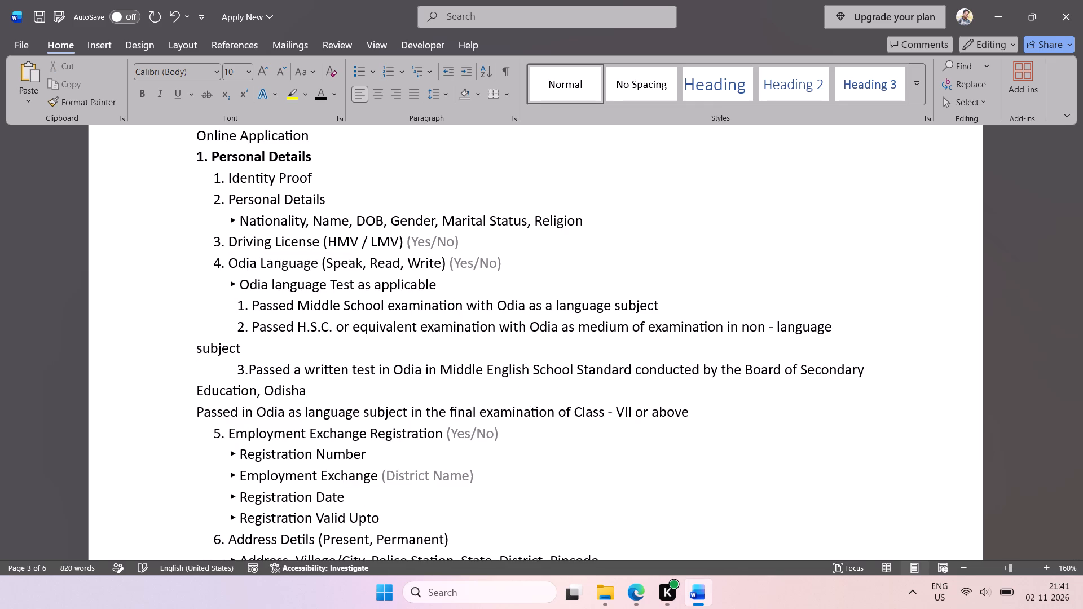
key(space)
click(196, 406)
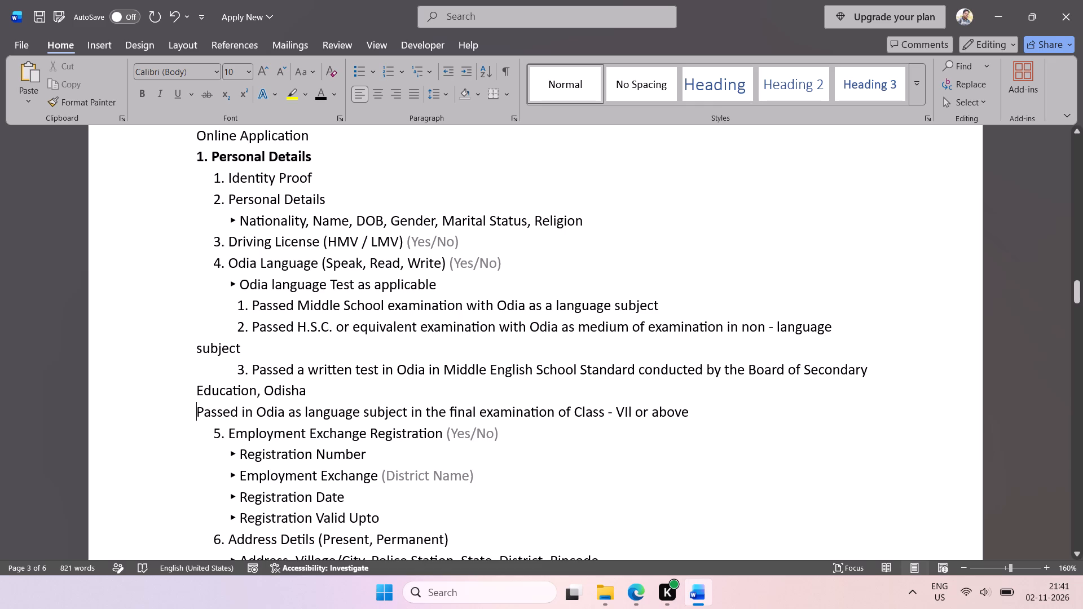
key(ctrl+v)
text(4.)
key(space)
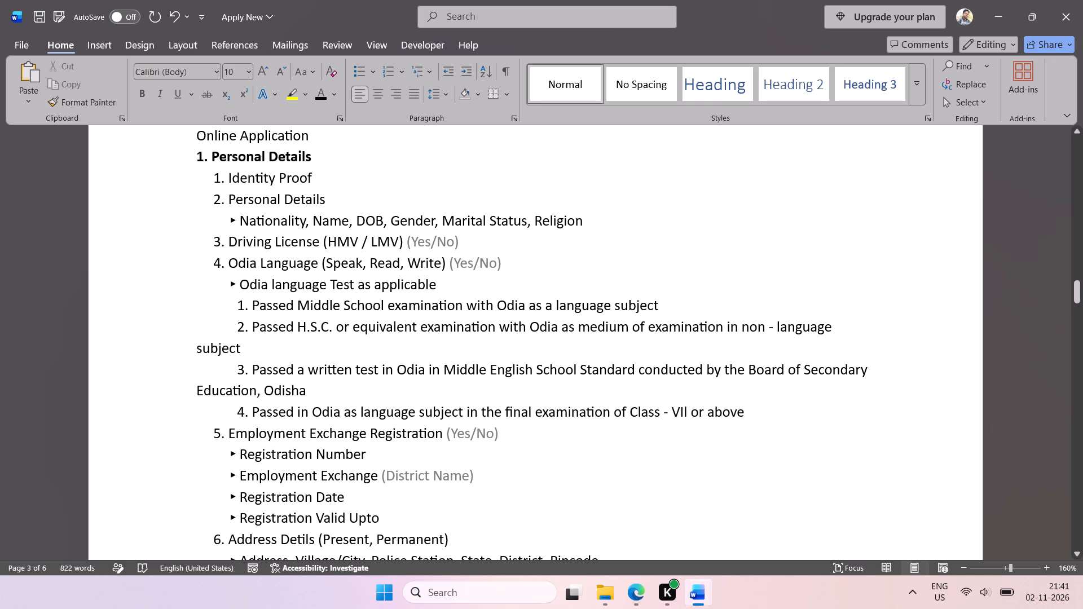
Close the gaps around the hyphen in the H.S.C. examination line so it reads "non-language".
click(769, 327)
key(BackSpace)
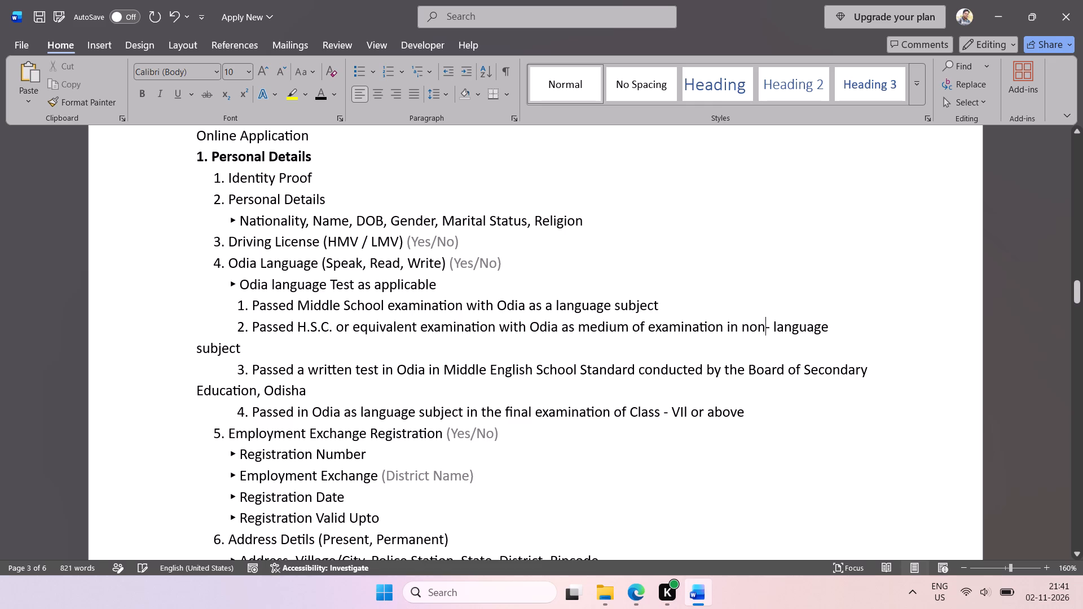
key(space)
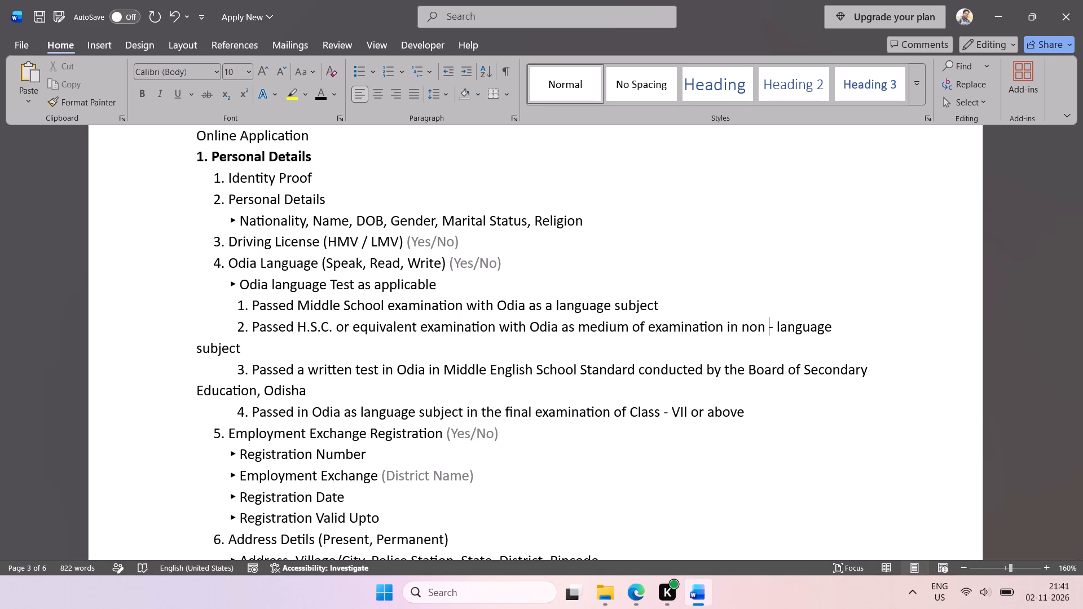
key(BackSpace)
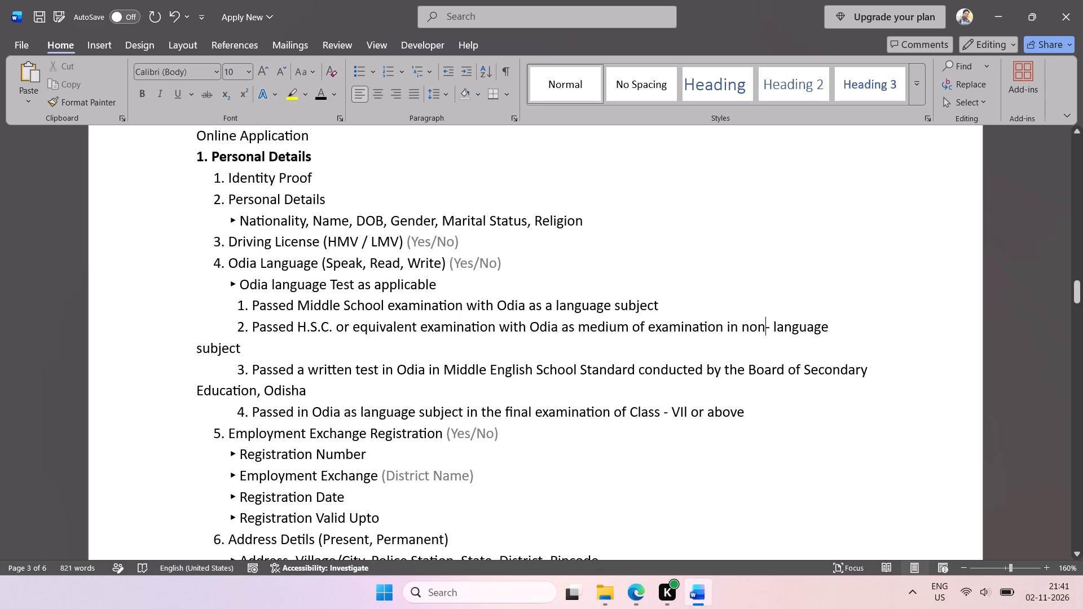
click(774, 329)
key(BackSpace)
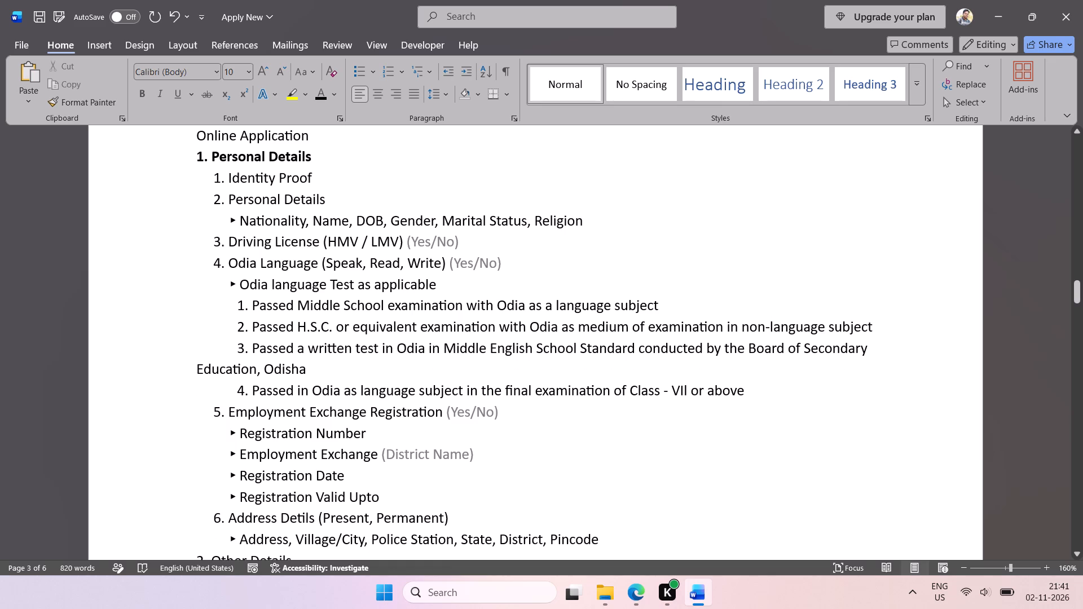
Break item 3 before "Board of Secondary Education, Odisha" and indent the new line with spaces to align under the item's text.
click(749, 348)
key(Return)
key(space)
key(space)
key(space)
key(space)
key(space)
key(space)
key(space)
key(space)
key(space)
key(space)
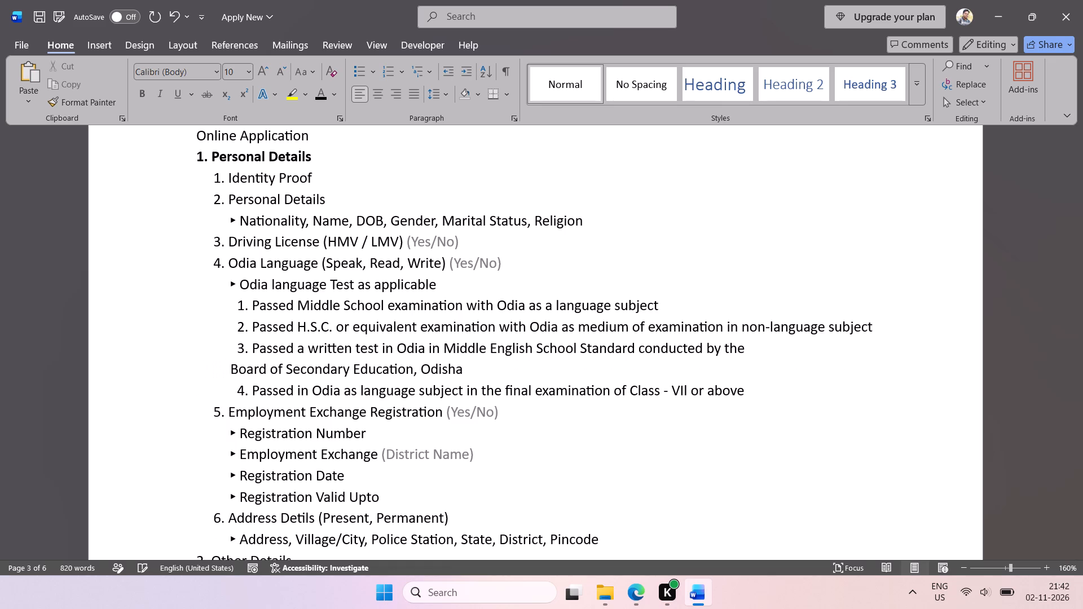
key(space)
key(space)
key(space)
key(space)
key(space)
key(space)
key(space)
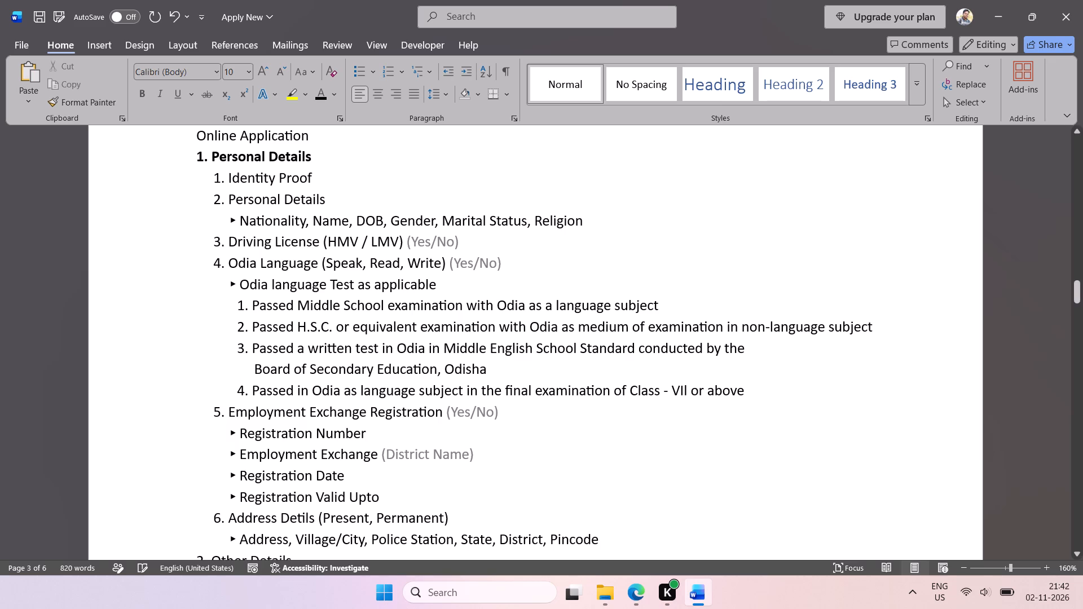
Save the document.
key(ctrl+s)
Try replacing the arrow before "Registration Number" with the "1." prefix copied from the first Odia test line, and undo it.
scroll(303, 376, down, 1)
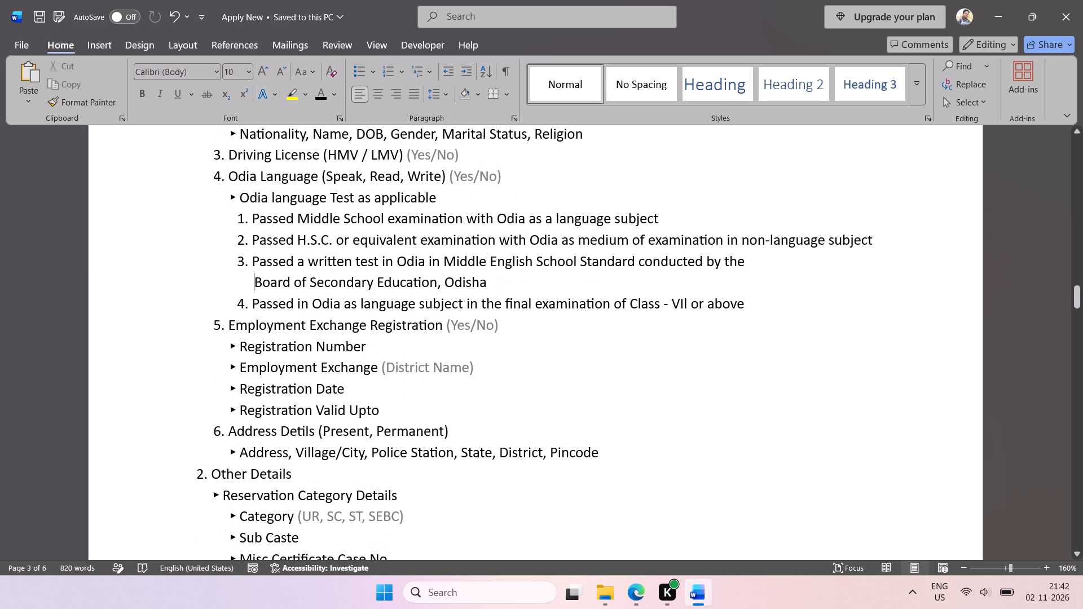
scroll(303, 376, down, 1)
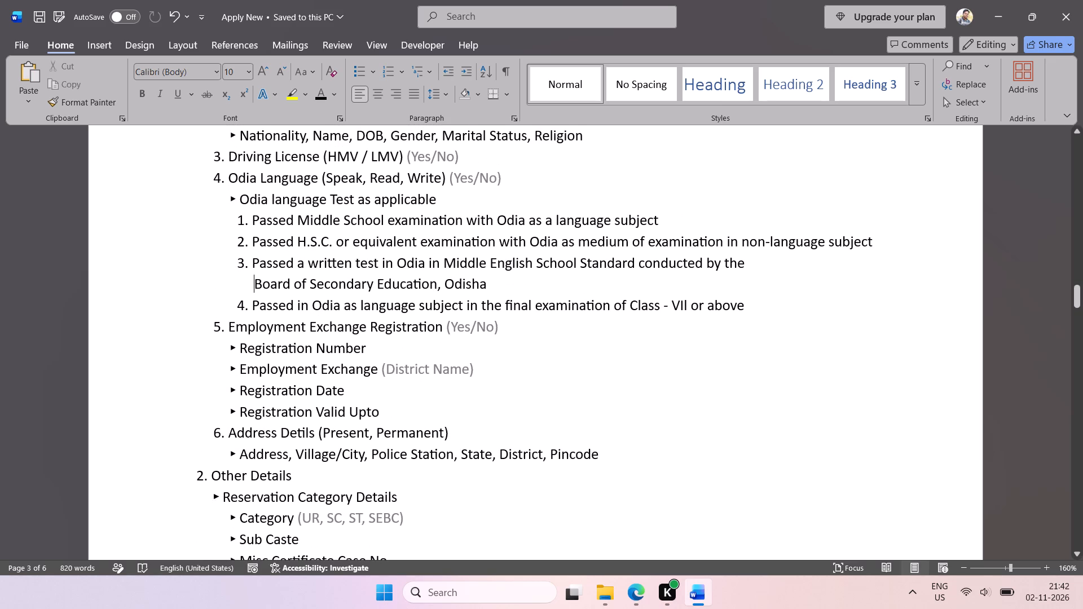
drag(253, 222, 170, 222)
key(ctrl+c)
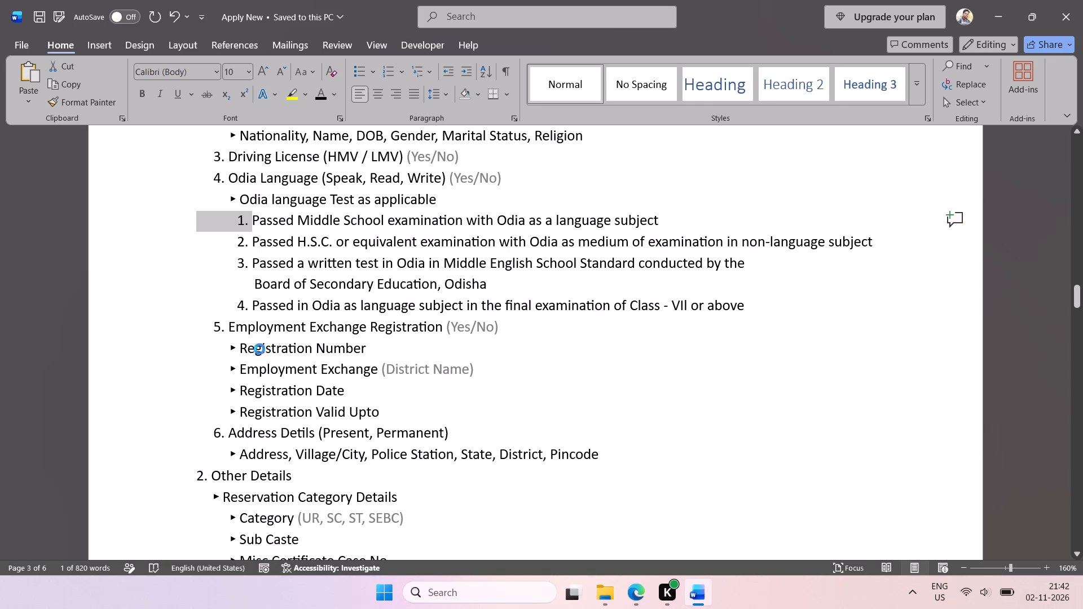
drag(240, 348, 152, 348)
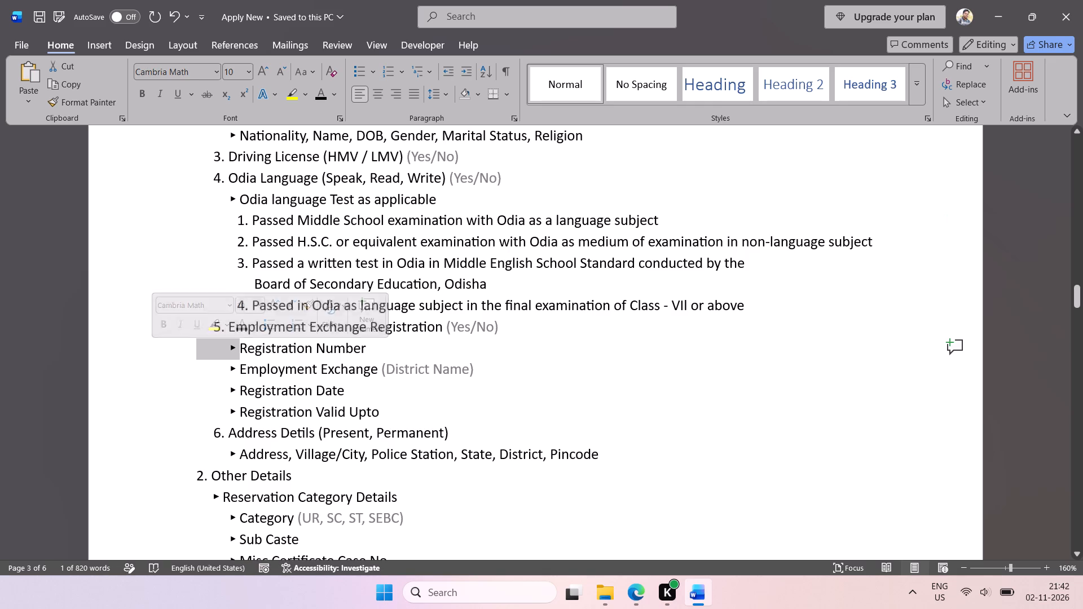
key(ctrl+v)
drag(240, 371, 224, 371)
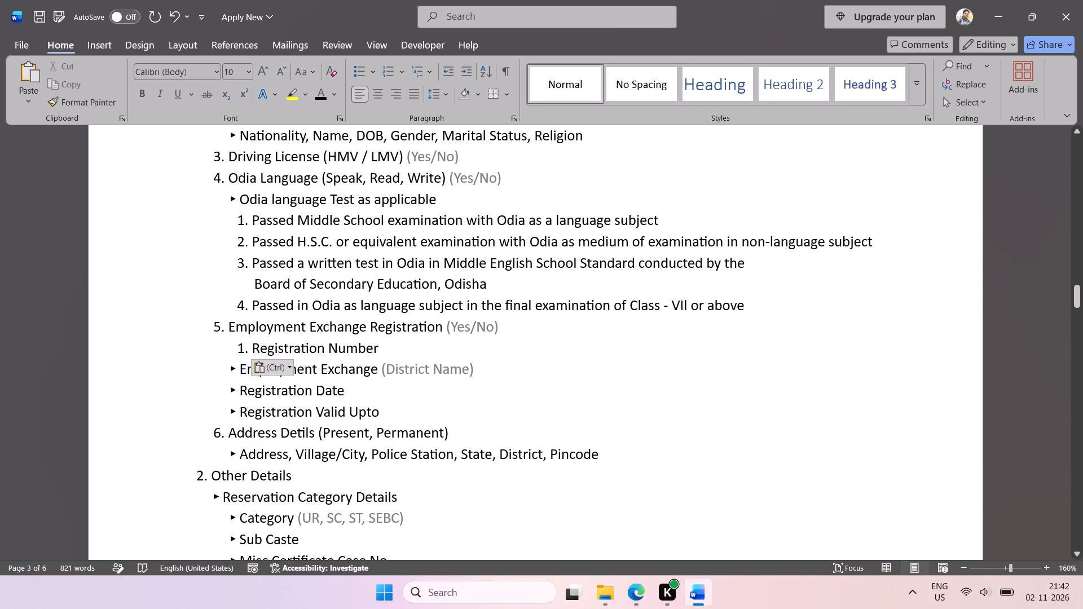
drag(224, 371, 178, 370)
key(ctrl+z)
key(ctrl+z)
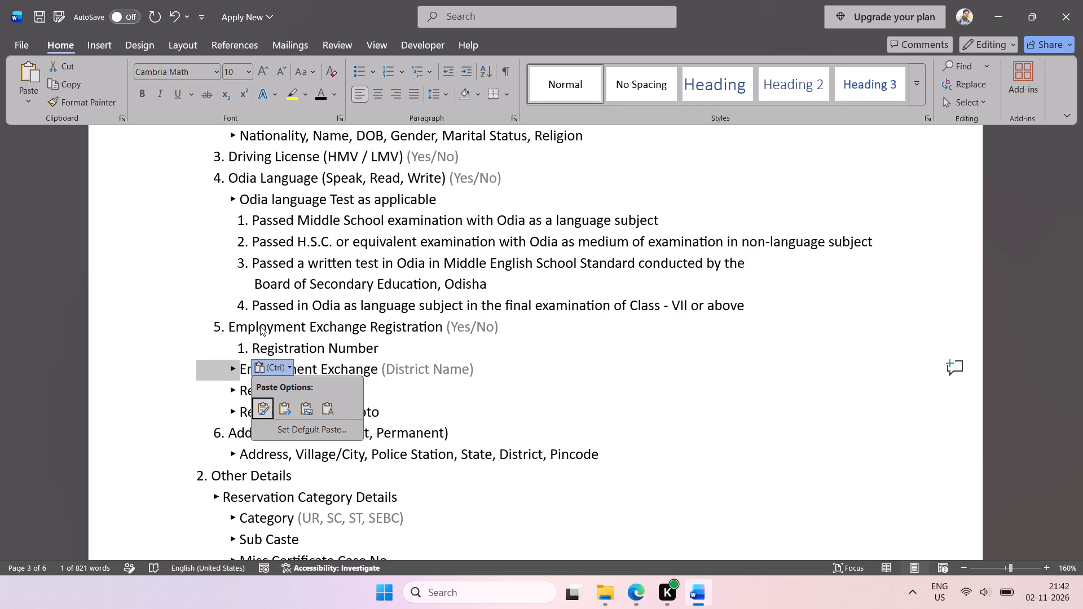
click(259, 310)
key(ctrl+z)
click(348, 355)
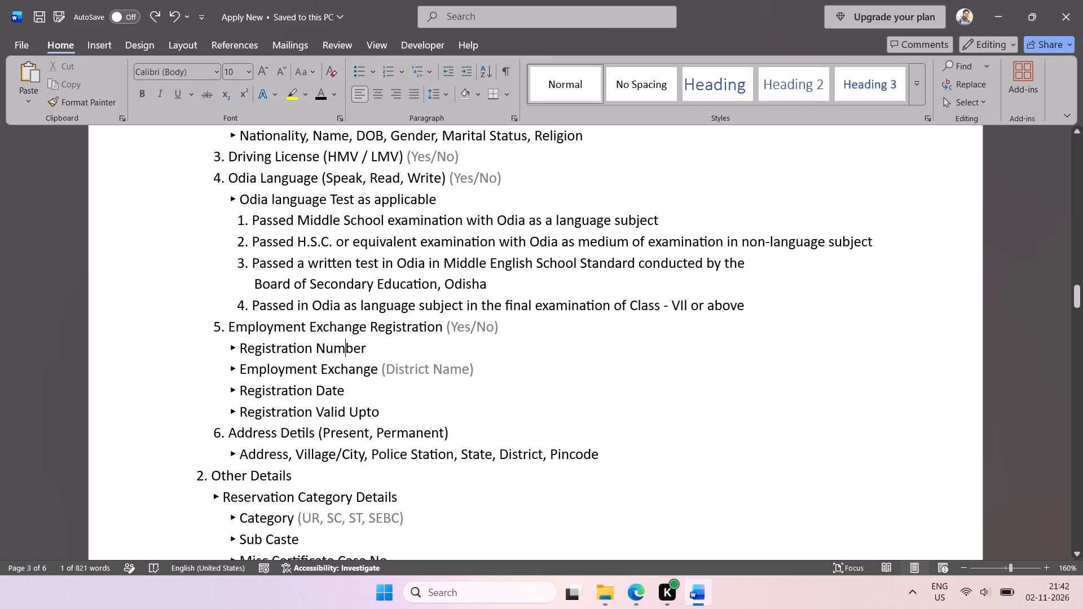
Save the document.
key(ctrl+s)
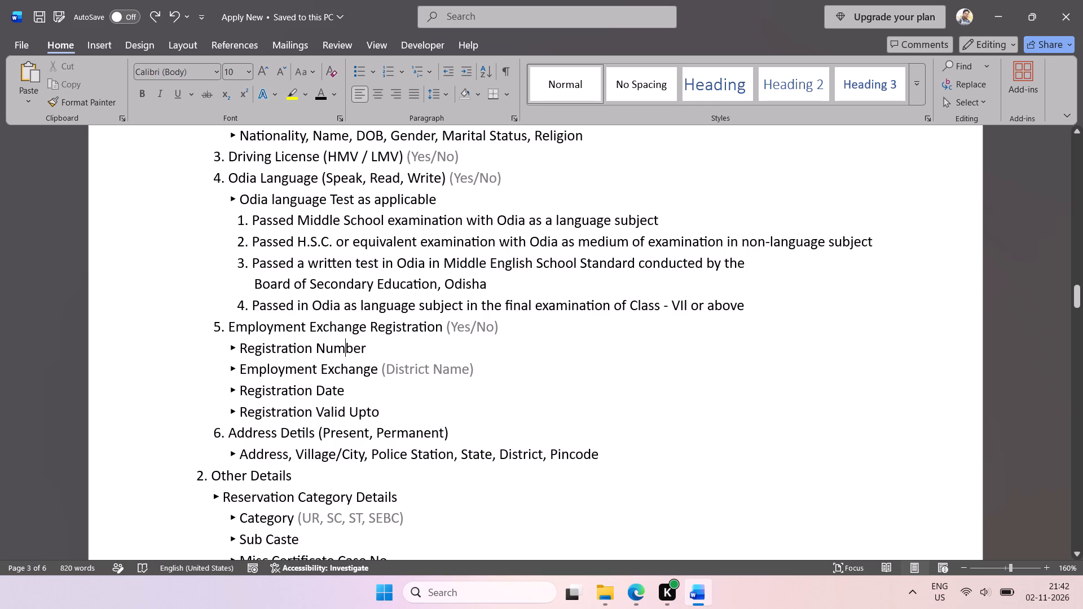
Replace the leading spacing of "Registration Number" with that copied from "Odia language Test as applicable".
double_click(221, 198)
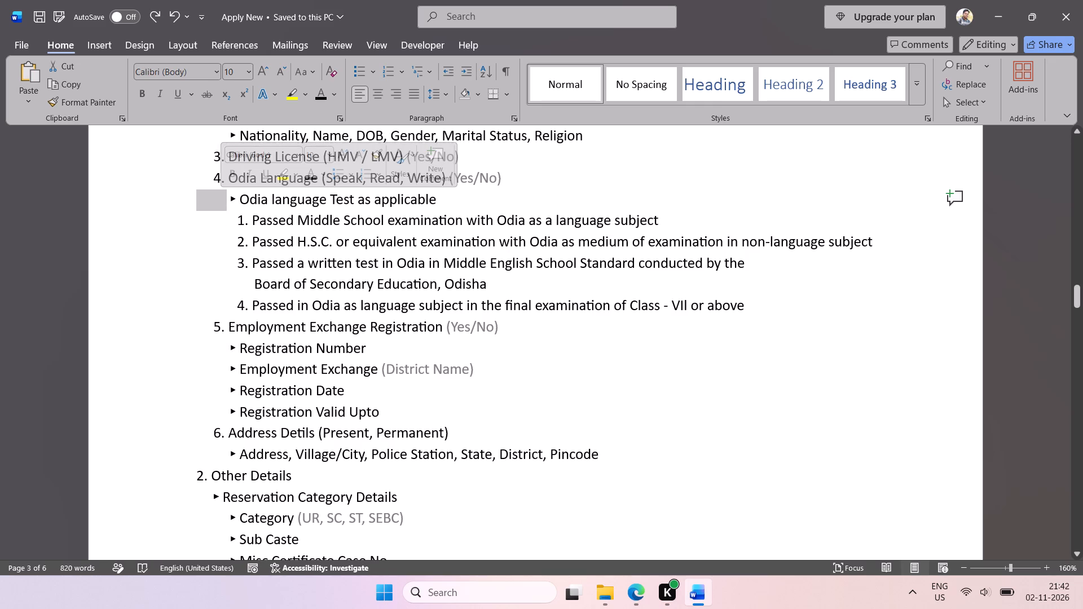
key(ctrl+c)
double_click(213, 350)
key(ctrl+v)
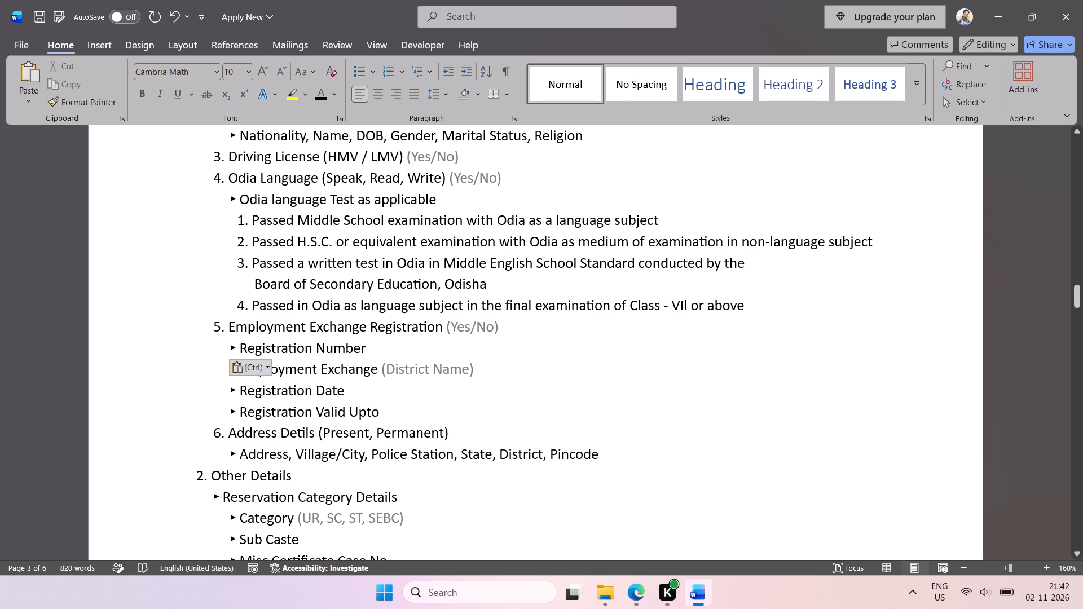
Save the document.
key(ctrl+s)
Make the "2. Other Details" heading bold.
scroll(321, 440, down, 1)
scroll(300, 408, up, 1)
scroll(300, 408, down, 1)
scroll(265, 361, down, 1)
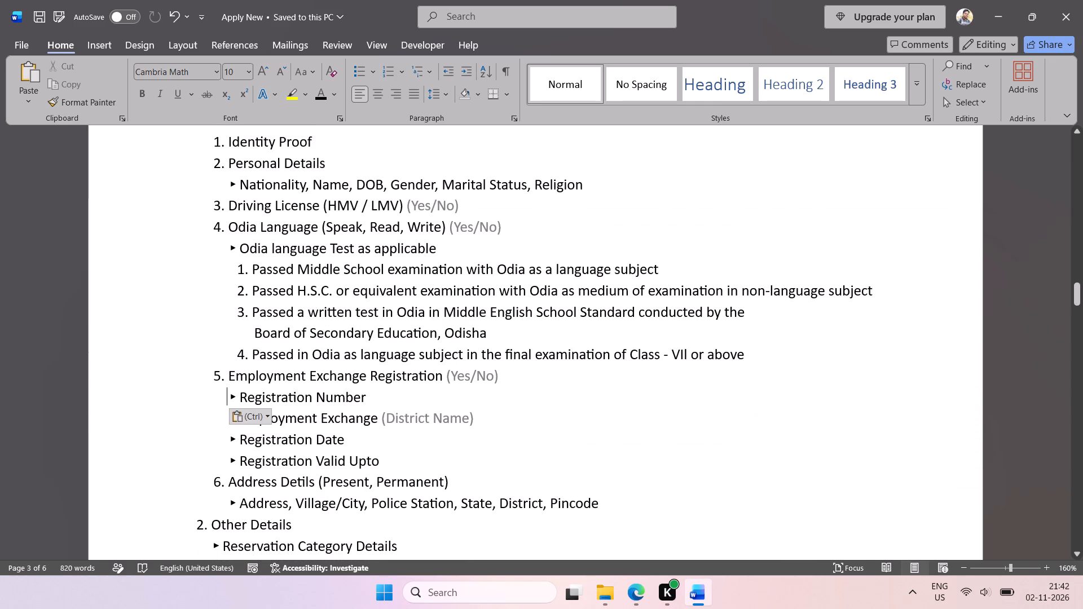
ctrl+scroll(276, 354, down, 3)
scroll(340, 389, down, 1)
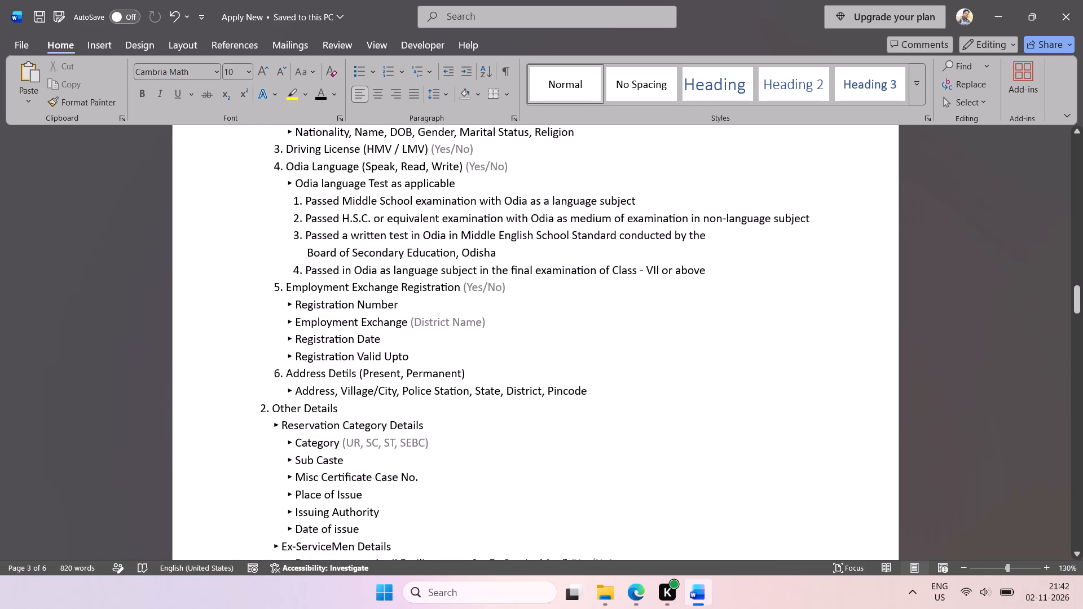
drag(341, 409, 236, 403)
key(ctrl+b)
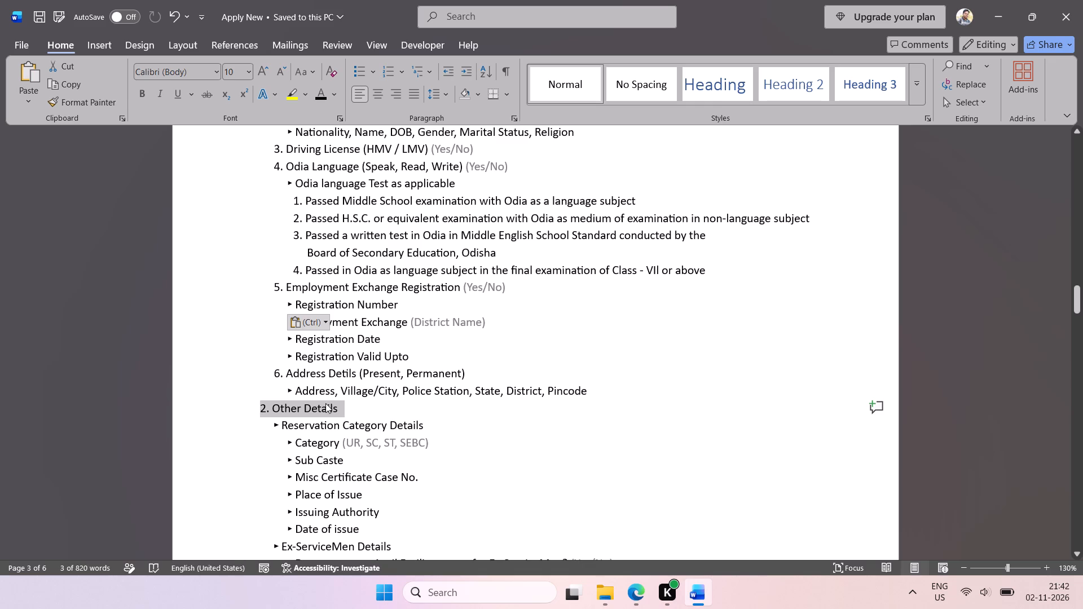
click(393, 420)
Replace the bullet before "Reservation Category Details" with the leading spacing copied from "1. Identity Proof" and the number "1.".
scroll(273, 205, up, 1)
double_click(263, 170)
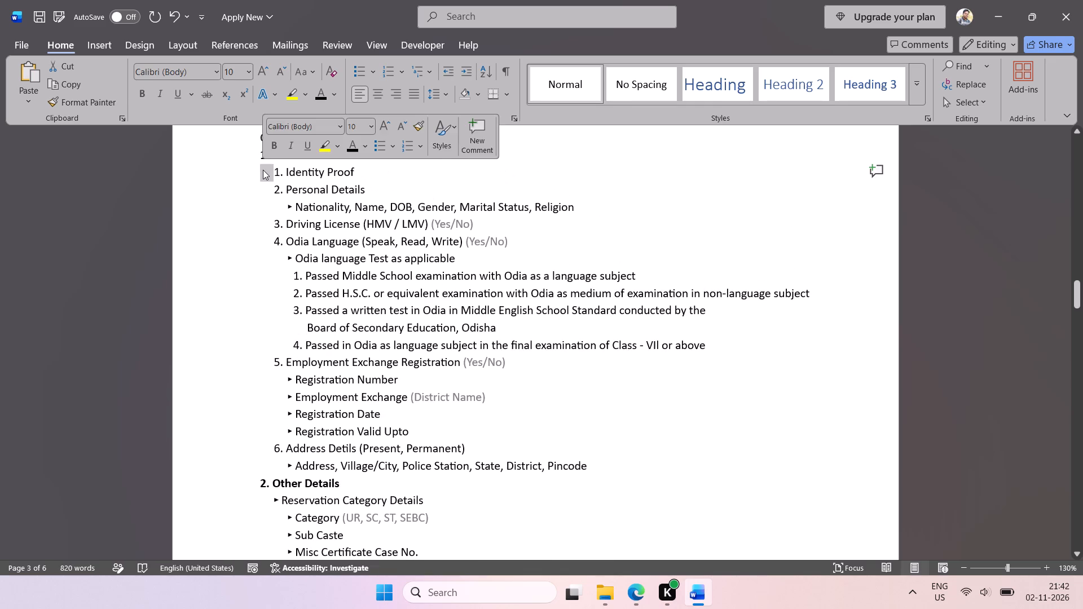
key(ctrl+c)
scroll(331, 420, down, 2)
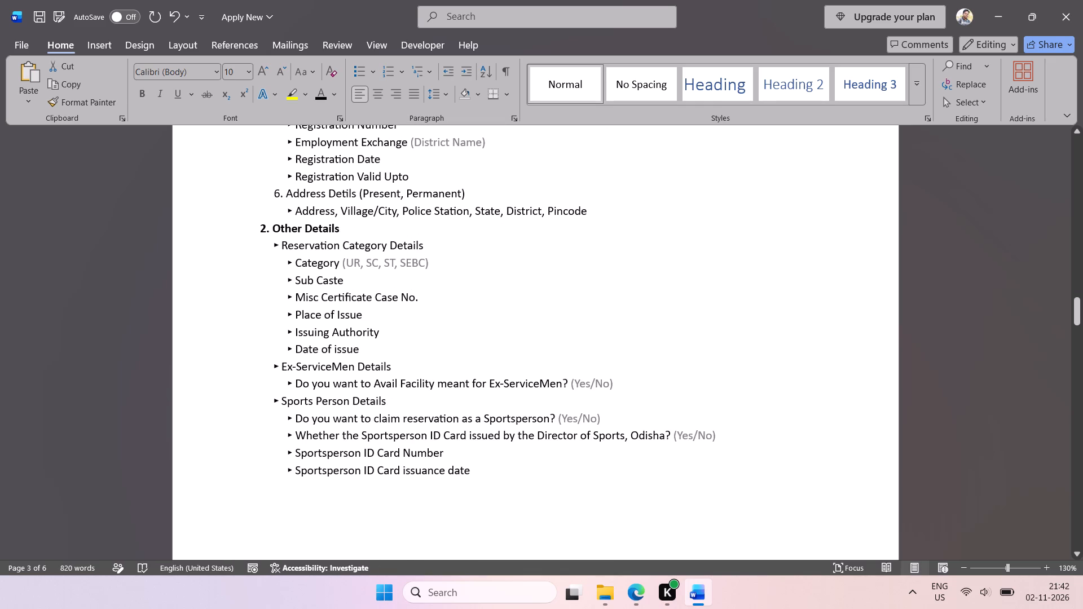
drag(280, 245, 222, 244)
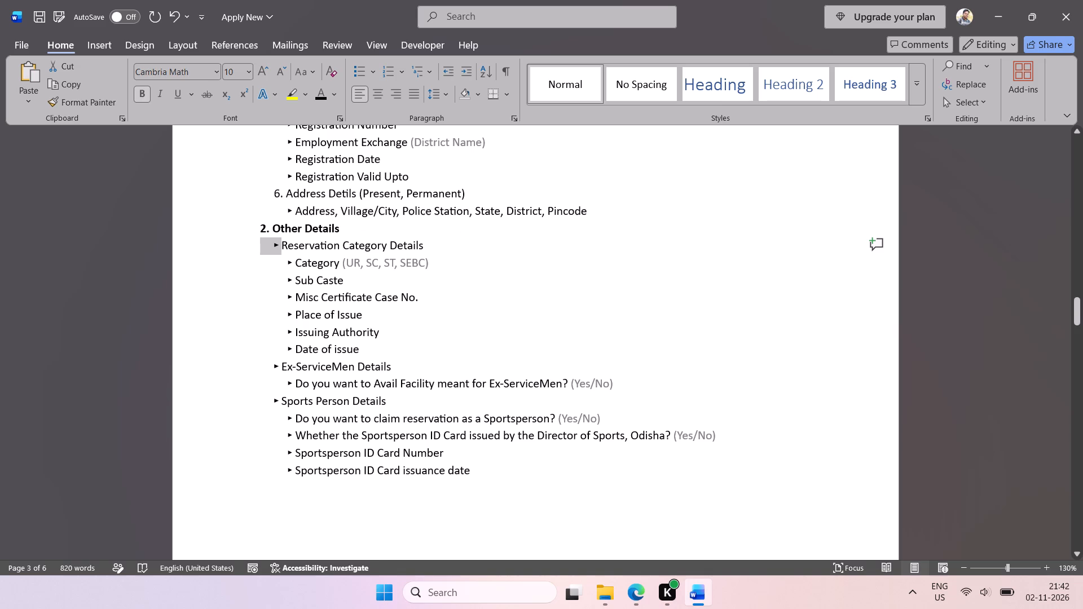
key(ctrl+v)
text(1.)
key(space)
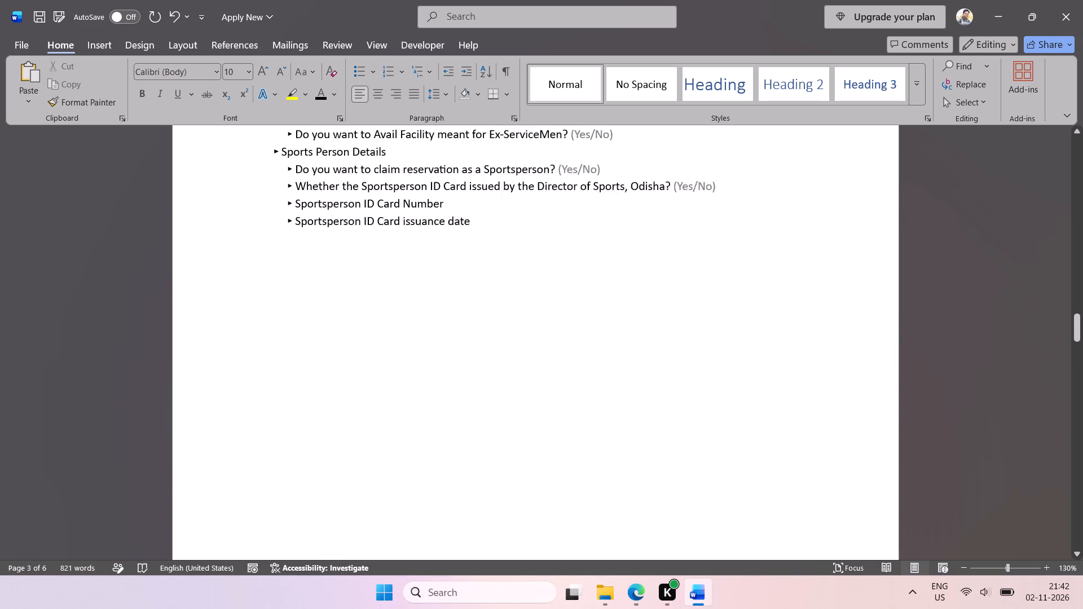
Replace the bullets before "Ex-ServiceMen Details" and "Sports Person Details" with the copied spacing, numbering them "2." and "3.".
scroll(296, 232, up, 1)
ctrl+scroll(294, 262, up, 4)
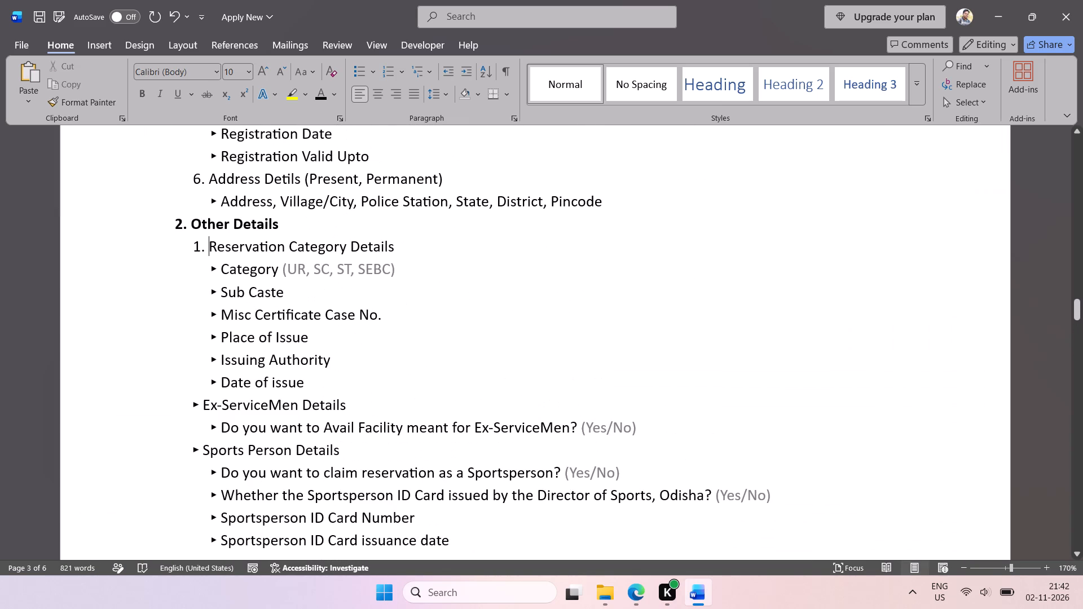
scroll(296, 286, down, 1)
drag(205, 403, 148, 404)
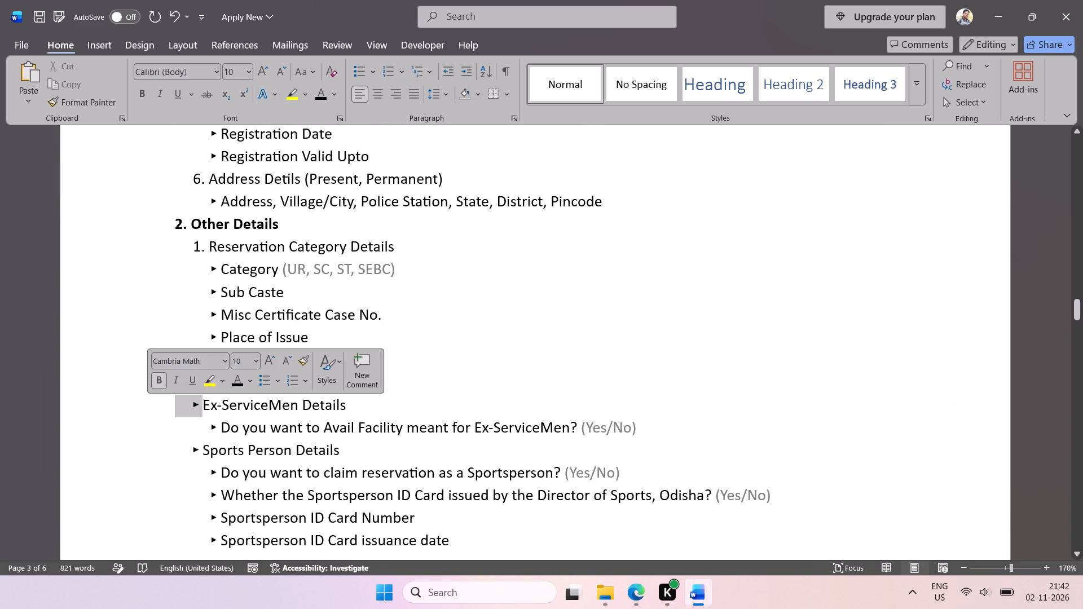
key(ctrl+v)
text(2.)
key(space)
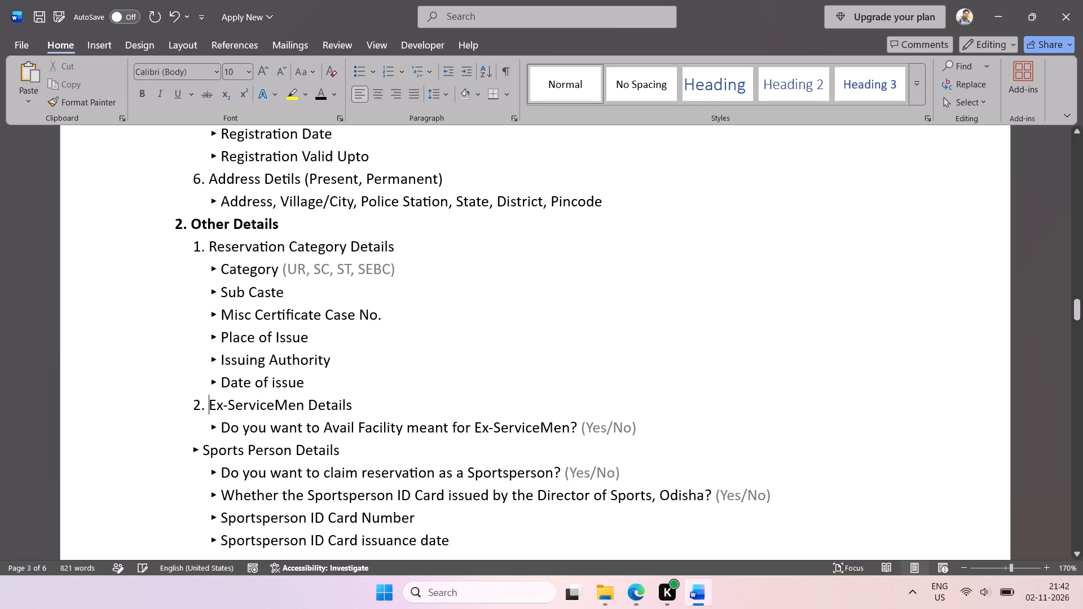
drag(201, 449, 101, 445)
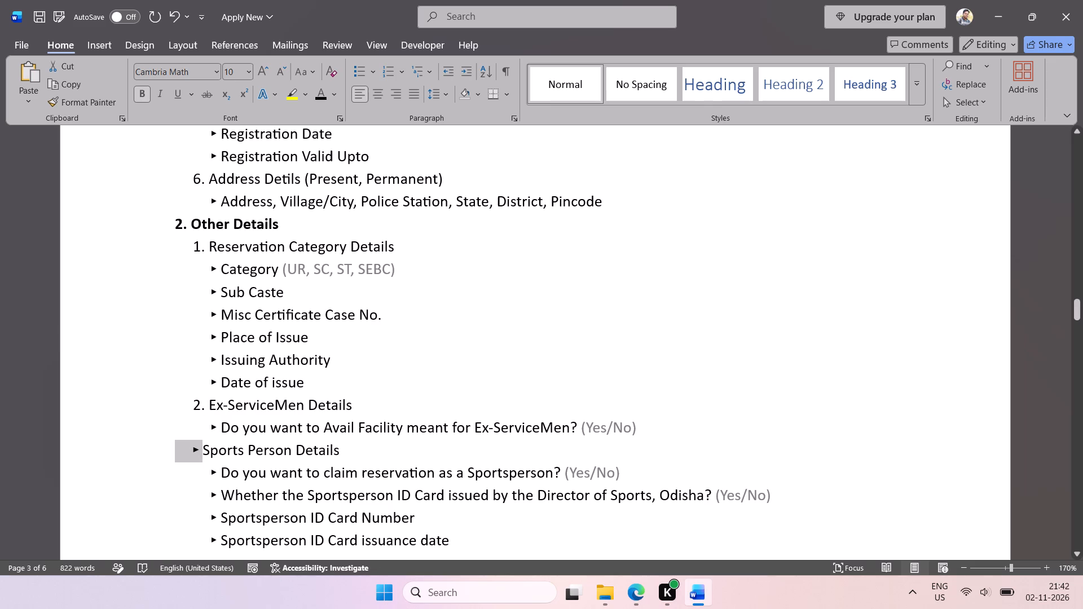
key(ctrl+v)
text(3.)
key(space)
Replace the bullet before "Ex-Agniveer Details" with the copied spacing and the number "3.".
scroll(100, 445, down, 1)
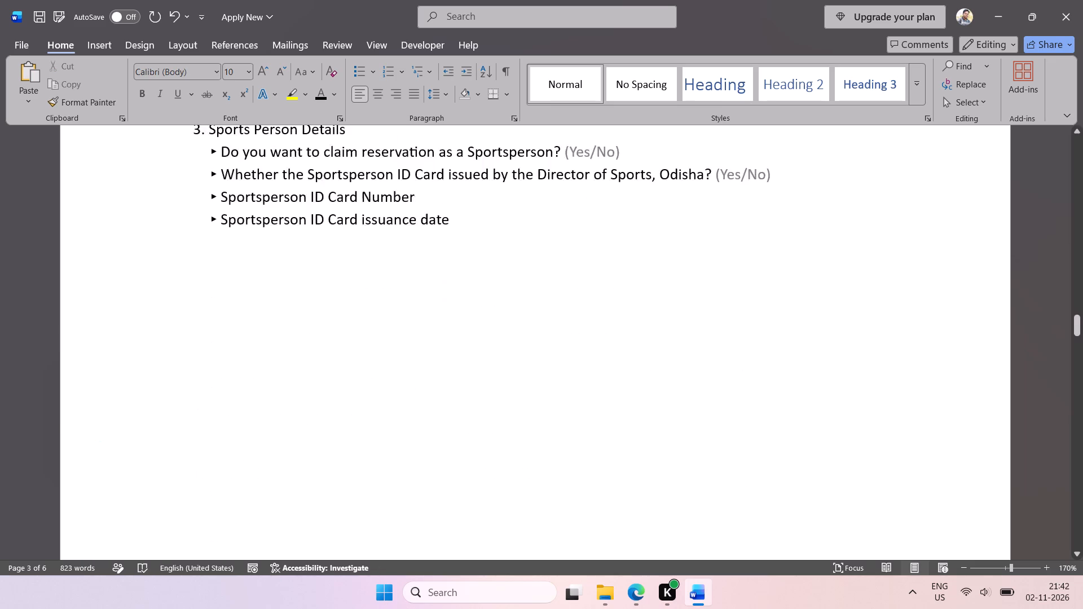
scroll(135, 412, down, 3)
click(202, 316)
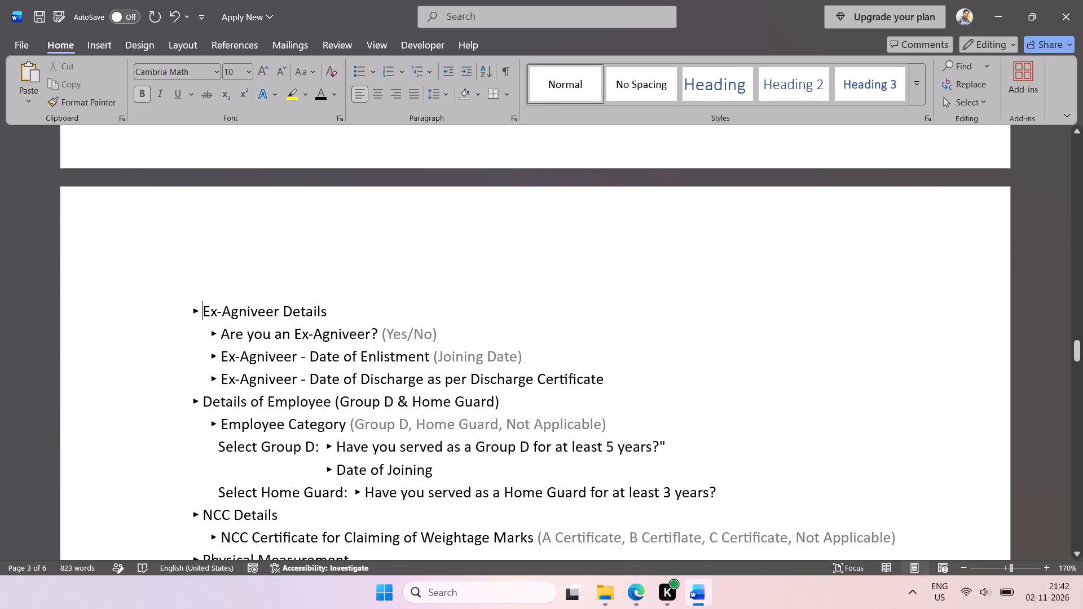
drag(200, 311, 99, 301)
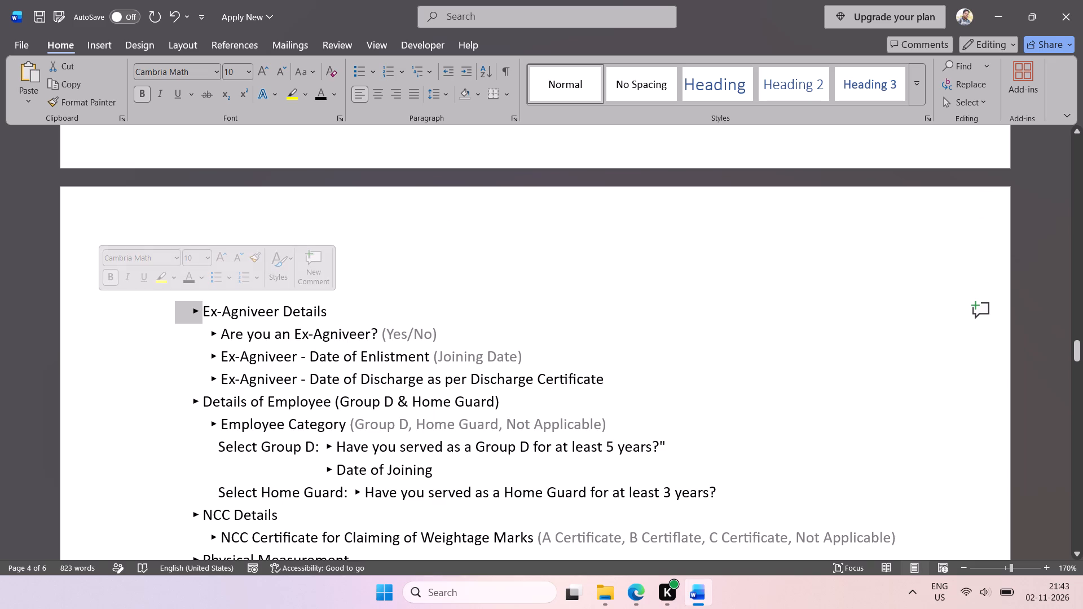
key(ctrl+v)
text(3.)
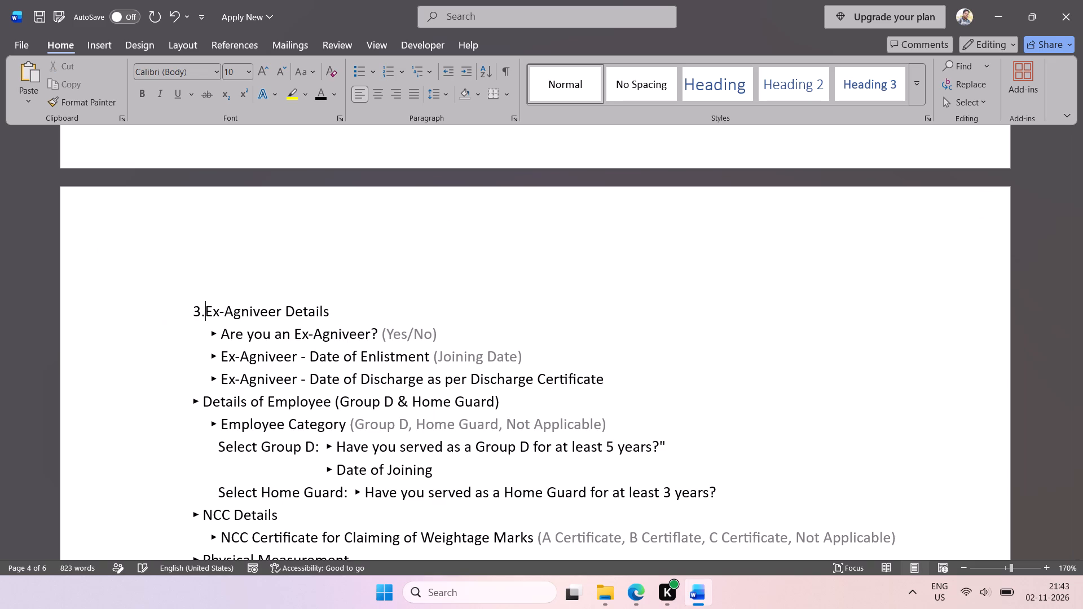
key(space)
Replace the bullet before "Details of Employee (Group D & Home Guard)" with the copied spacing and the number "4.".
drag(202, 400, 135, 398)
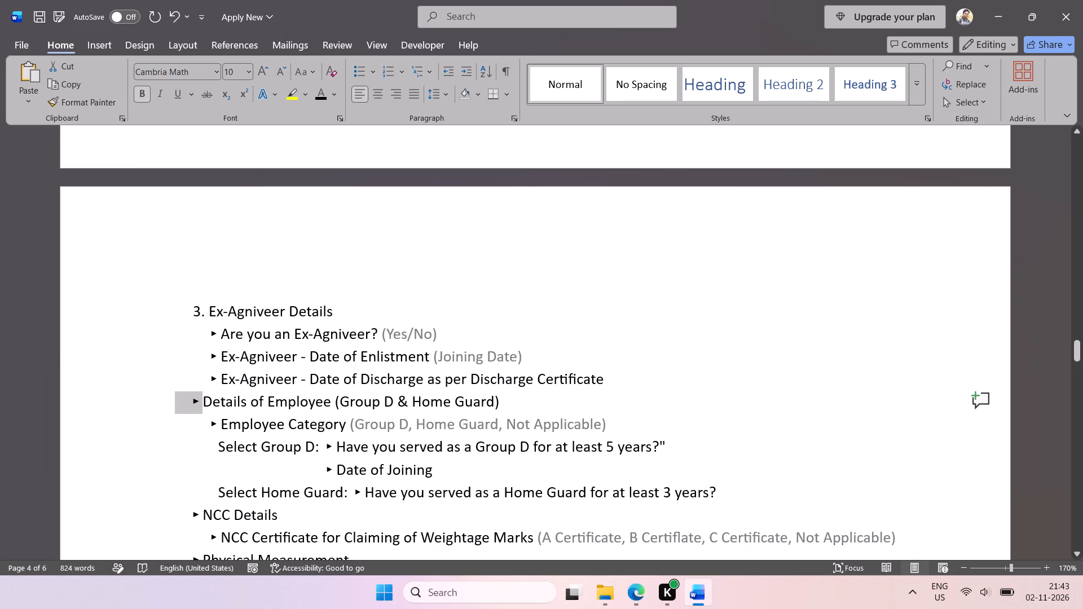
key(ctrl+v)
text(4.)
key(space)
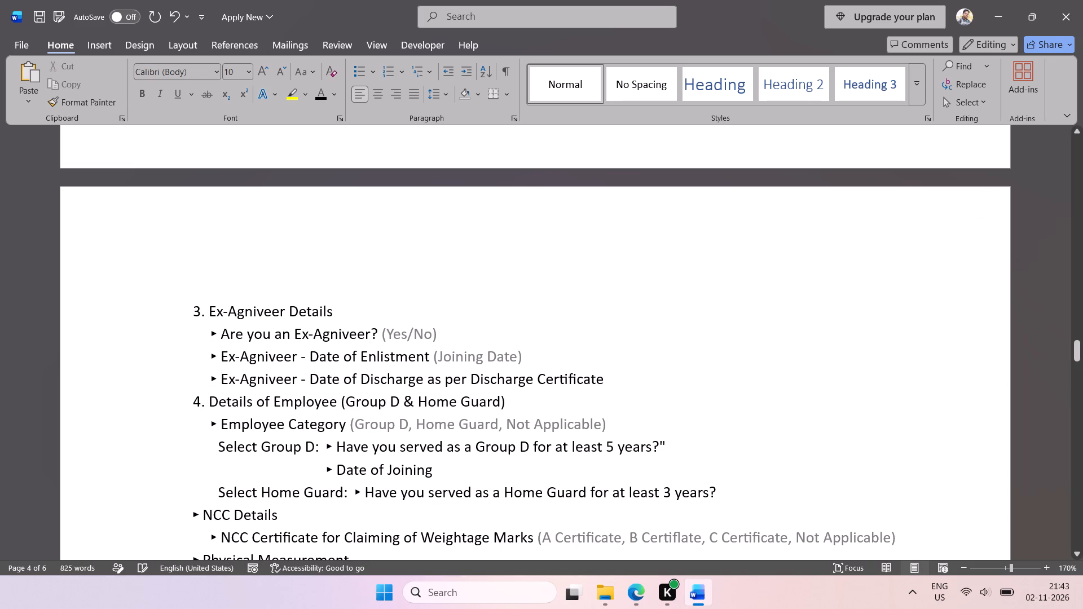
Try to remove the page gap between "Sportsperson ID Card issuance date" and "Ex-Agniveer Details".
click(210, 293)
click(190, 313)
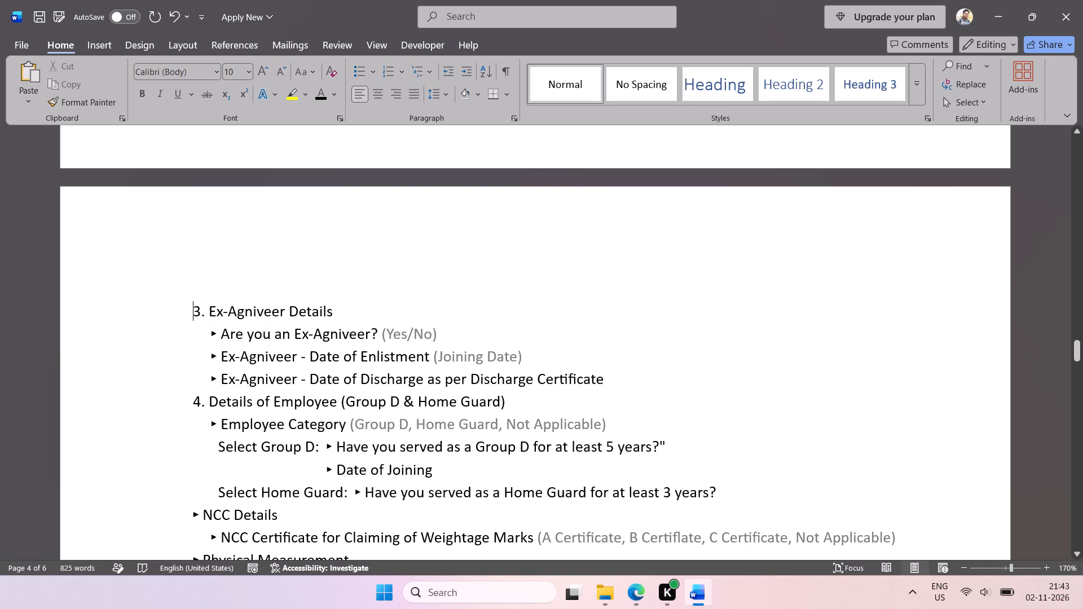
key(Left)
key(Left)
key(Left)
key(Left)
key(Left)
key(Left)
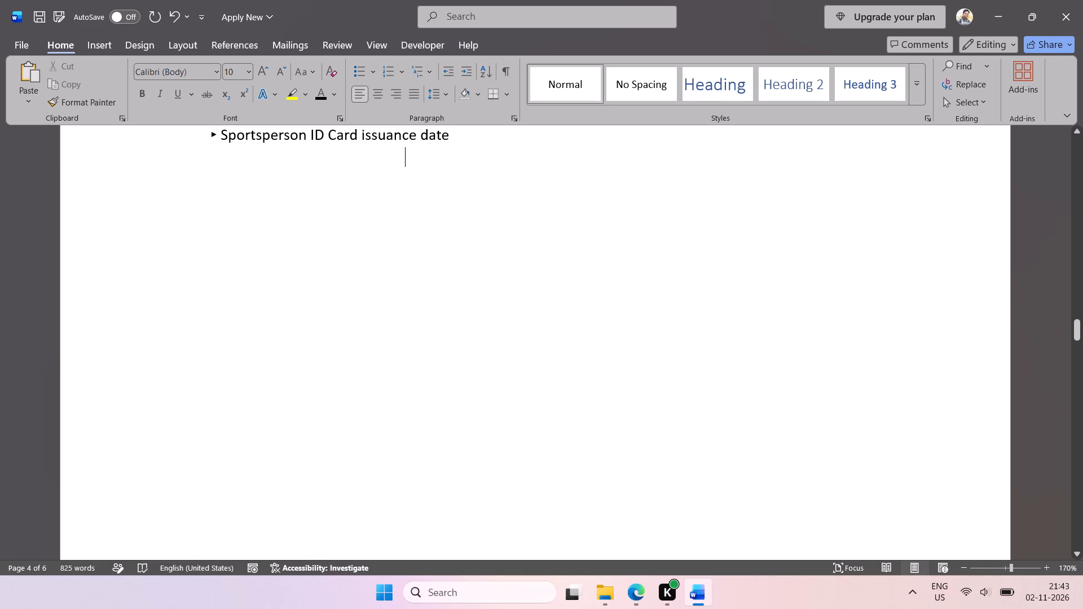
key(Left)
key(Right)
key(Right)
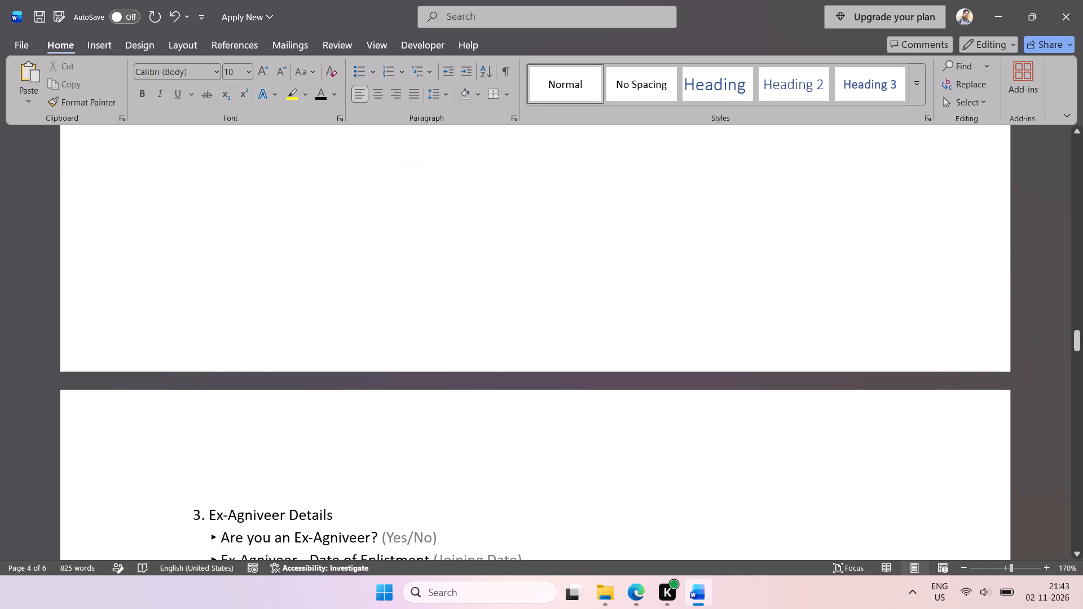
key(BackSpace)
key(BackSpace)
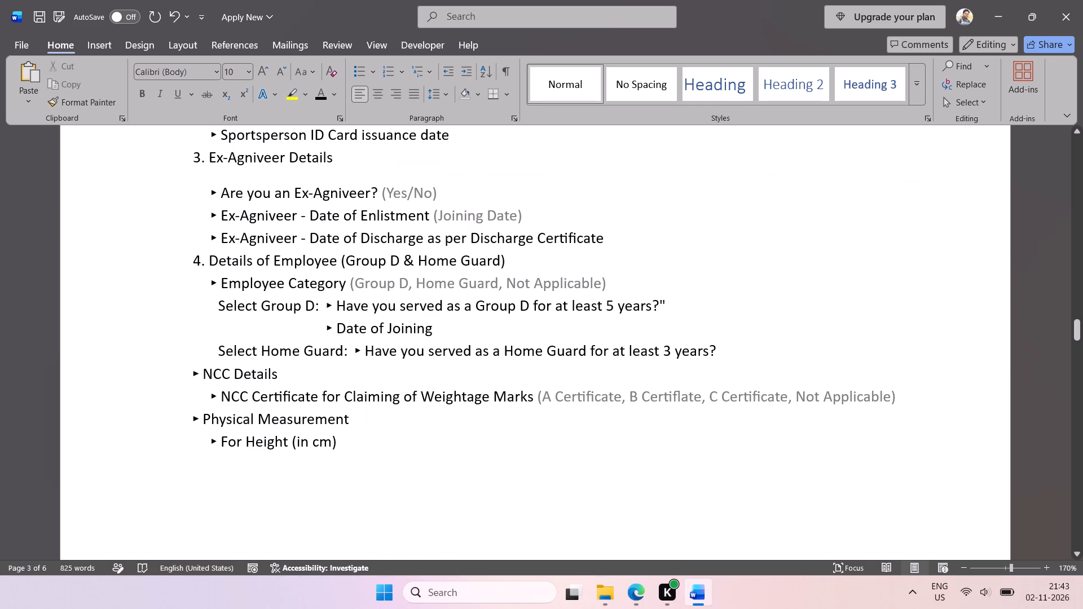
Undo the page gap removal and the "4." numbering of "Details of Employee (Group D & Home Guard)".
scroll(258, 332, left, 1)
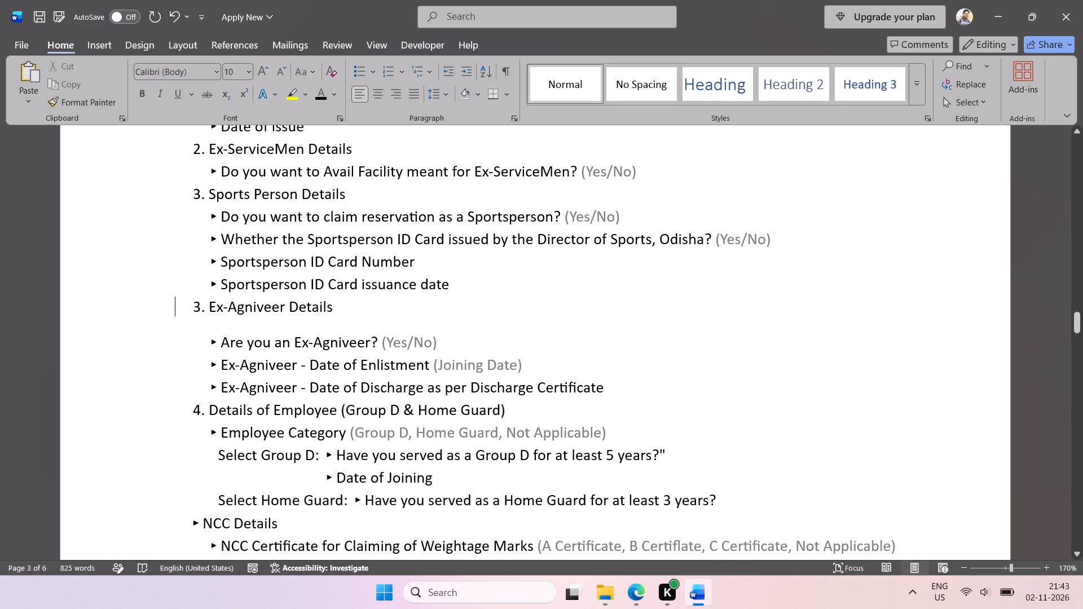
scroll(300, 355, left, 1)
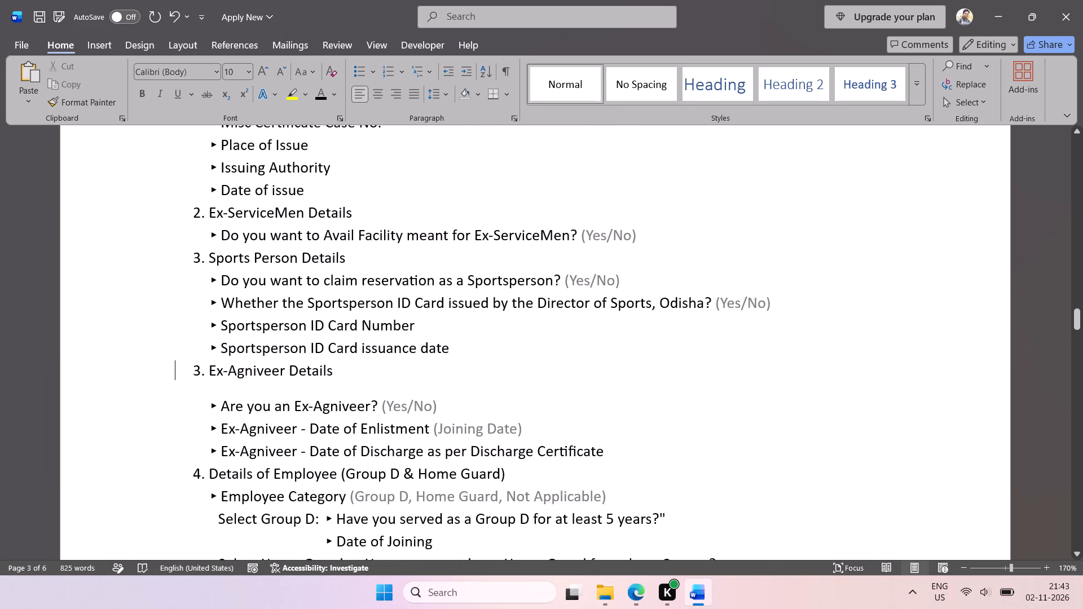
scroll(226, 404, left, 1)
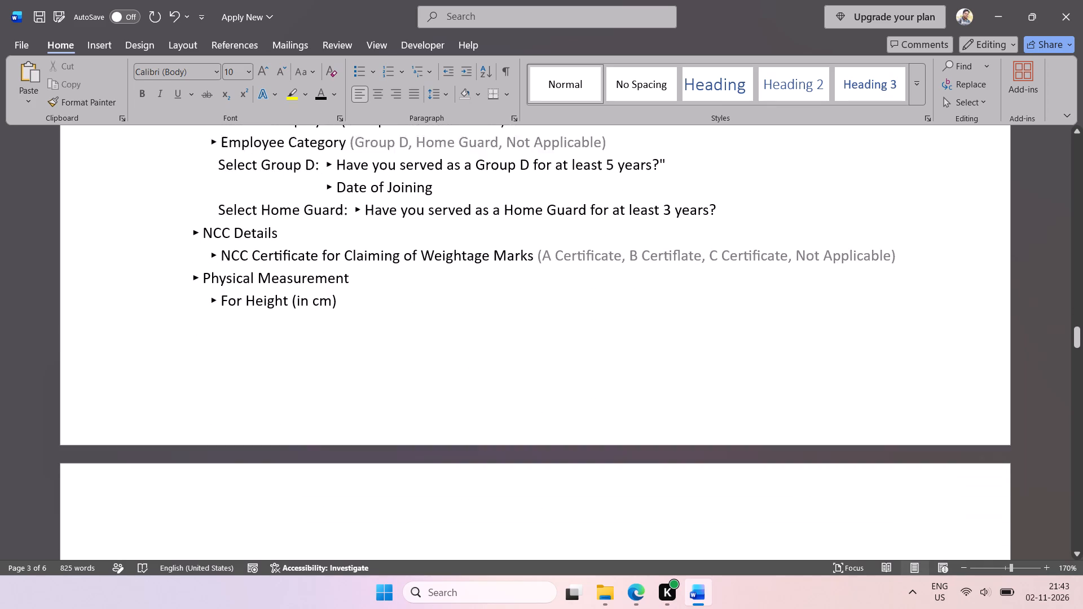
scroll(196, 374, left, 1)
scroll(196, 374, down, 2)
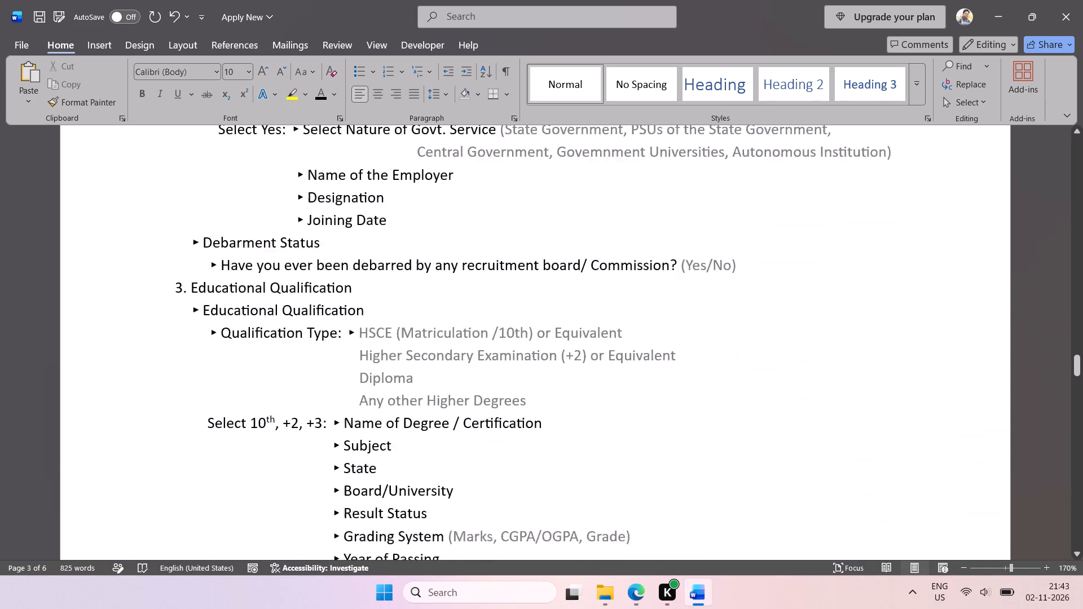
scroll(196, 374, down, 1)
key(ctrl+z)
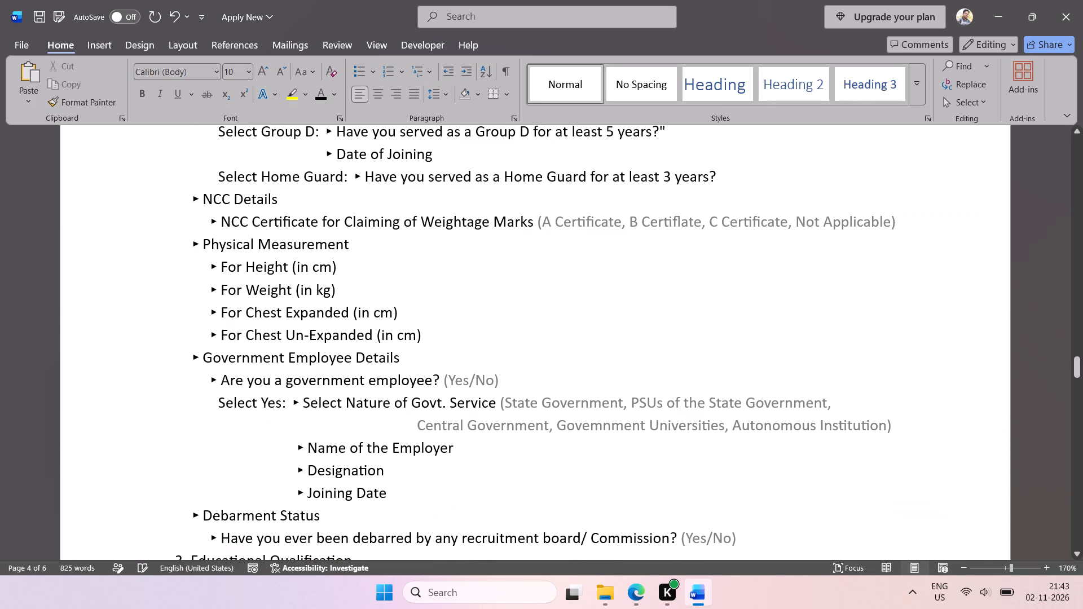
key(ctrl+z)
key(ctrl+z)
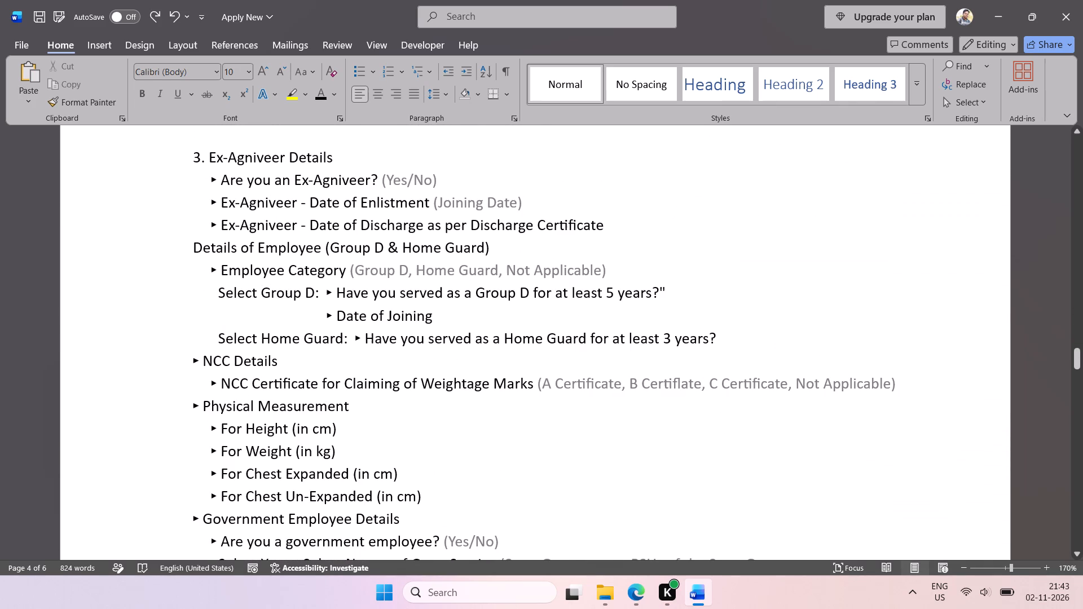
Change the number of "Ex-Agniveer Details" to 4.
click(198, 157)
key(BackSpace)
key(4)
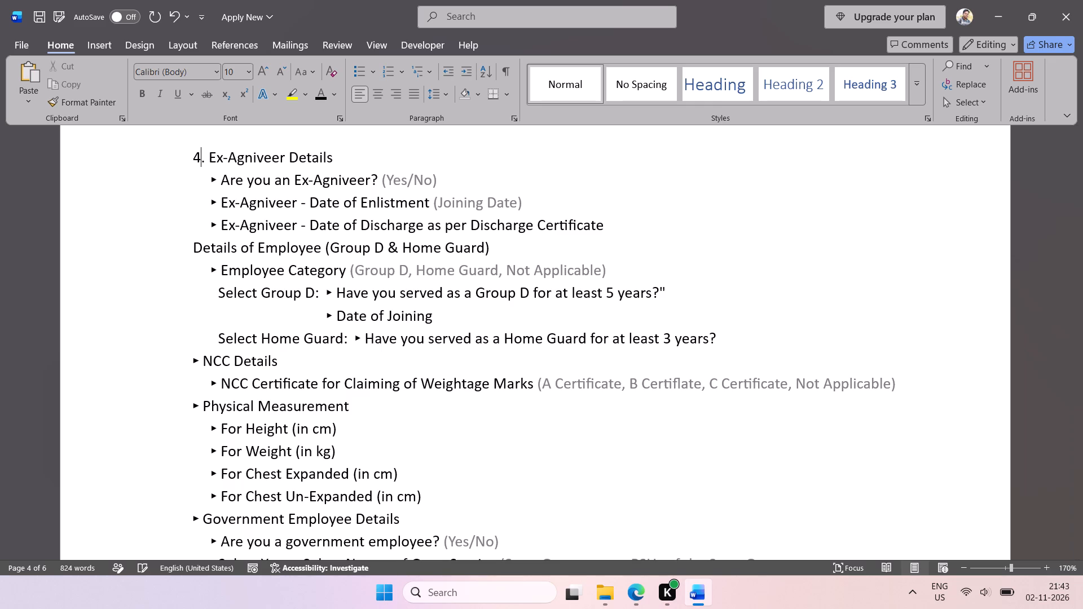
Copy the leading spacing of "4. Ex-Agniveer Details" to "Details of Employee (Group D & Home Guard)" and number that line "5.".
double_click(174, 155)
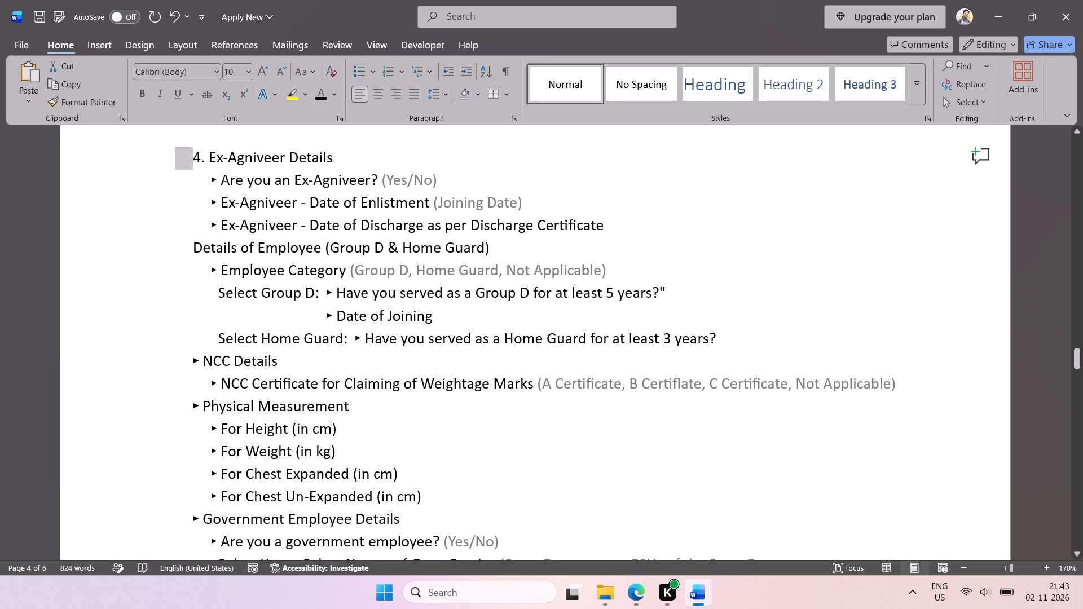
key(ctrl+c)
drag(195, 243, 130, 249)
key(ctrl+v)
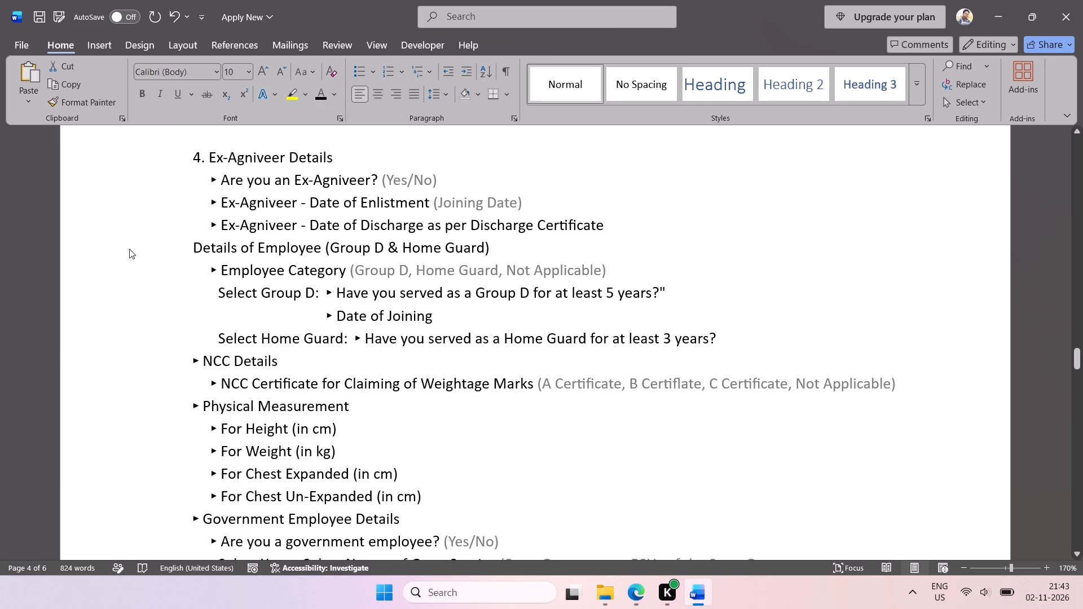
text(5.)
key(space)
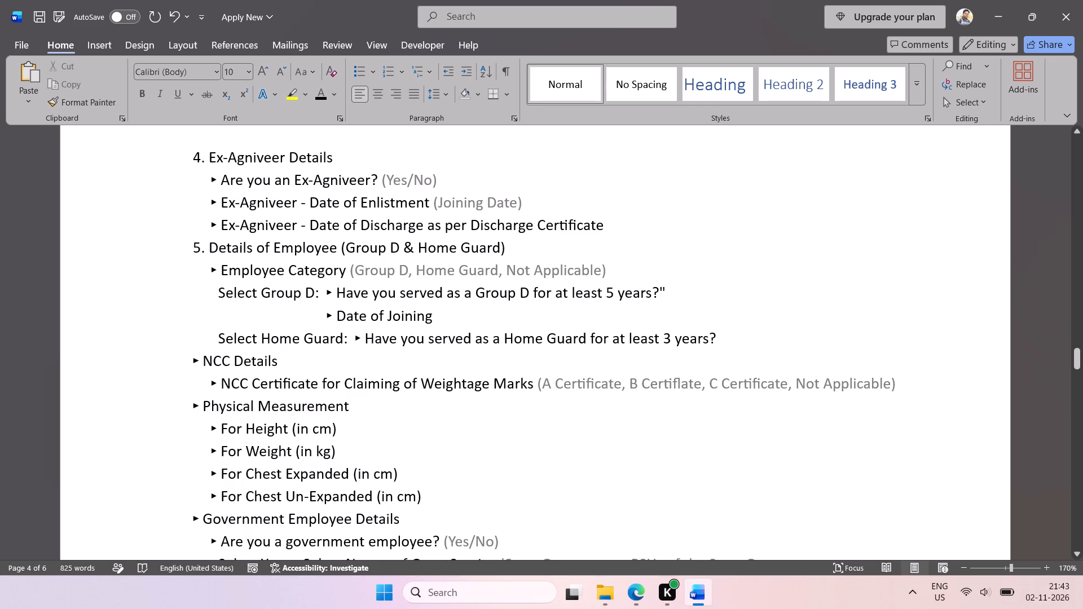
Replace the bullets before "NCC Details" and "Physical Measurement" with the copied spacing, numbering them "6." and "7.".
drag(201, 360, 147, 363)
key(ctrl+v)
text(6.)
key(space)
drag(202, 402, 165, 399)
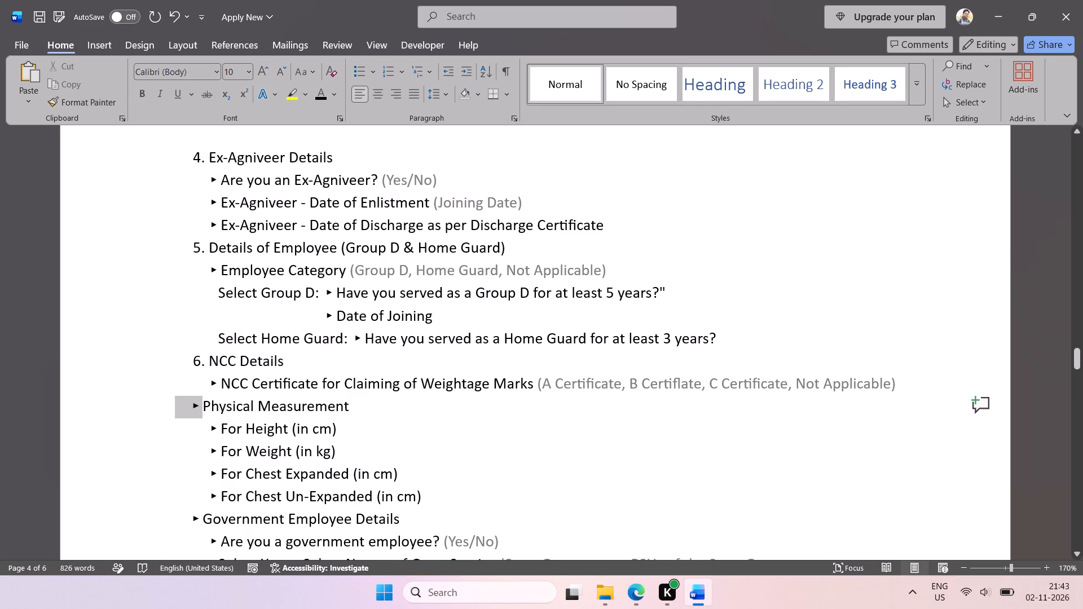
drag(165, 399, 162, 399)
key(ctrl+v)
text(7.)
key(space)
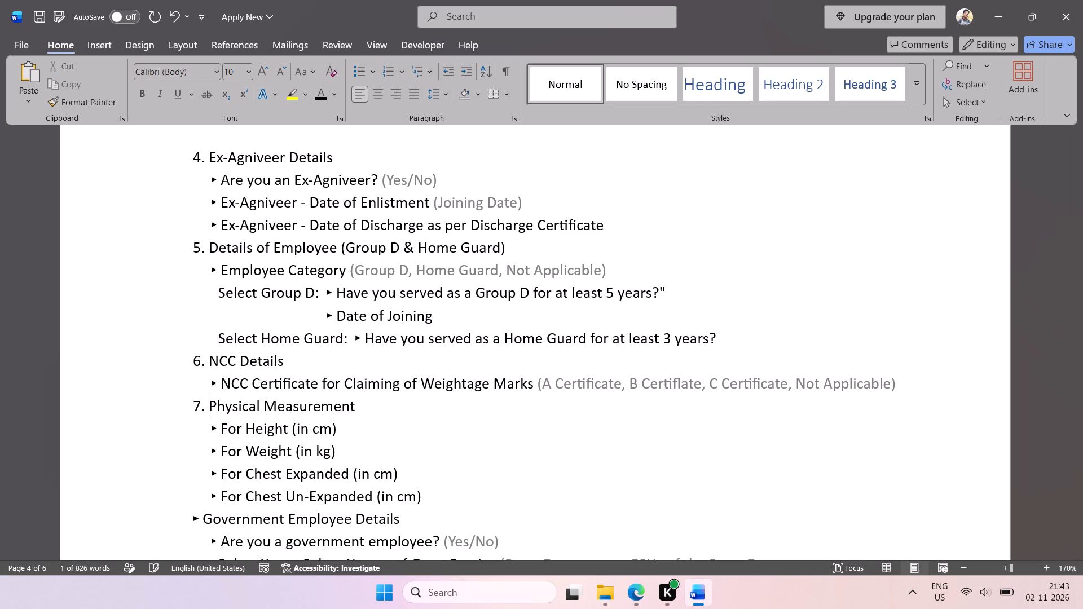
Replace the bullets before "Government Employee Details" and "Debarment Status" with the copied spacing, numbering them "8." and "9.".
drag(205, 517, 133, 511)
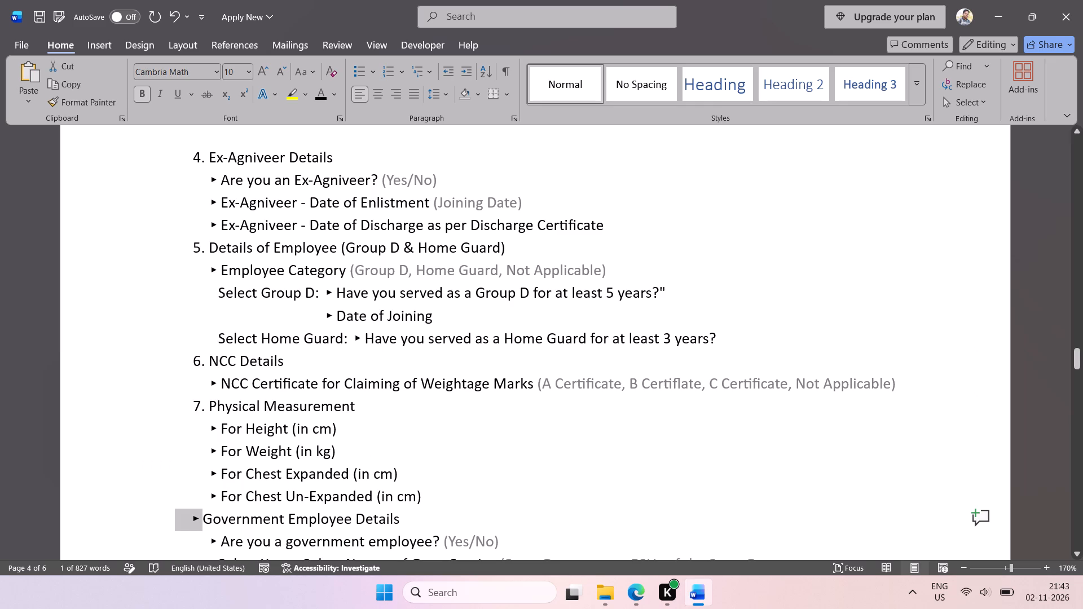
key(ctrl+v)
text(8.)
key(space)
scroll(191, 475, down, 1)
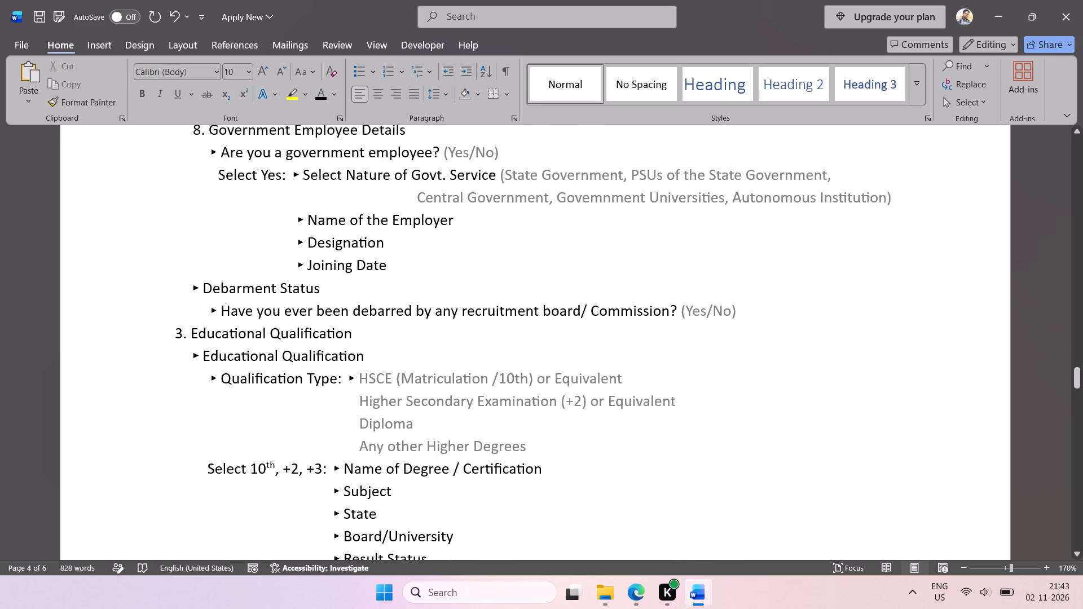
scroll(293, 445, down, 1)
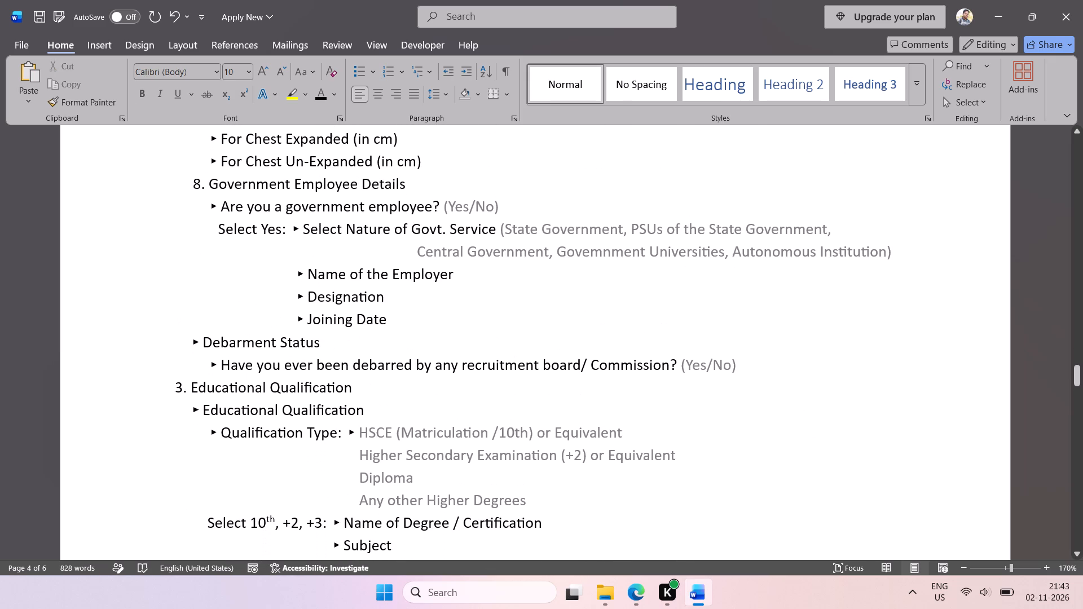
drag(204, 333, 134, 336)
key(ctrl+v)
text(9.)
key(space)
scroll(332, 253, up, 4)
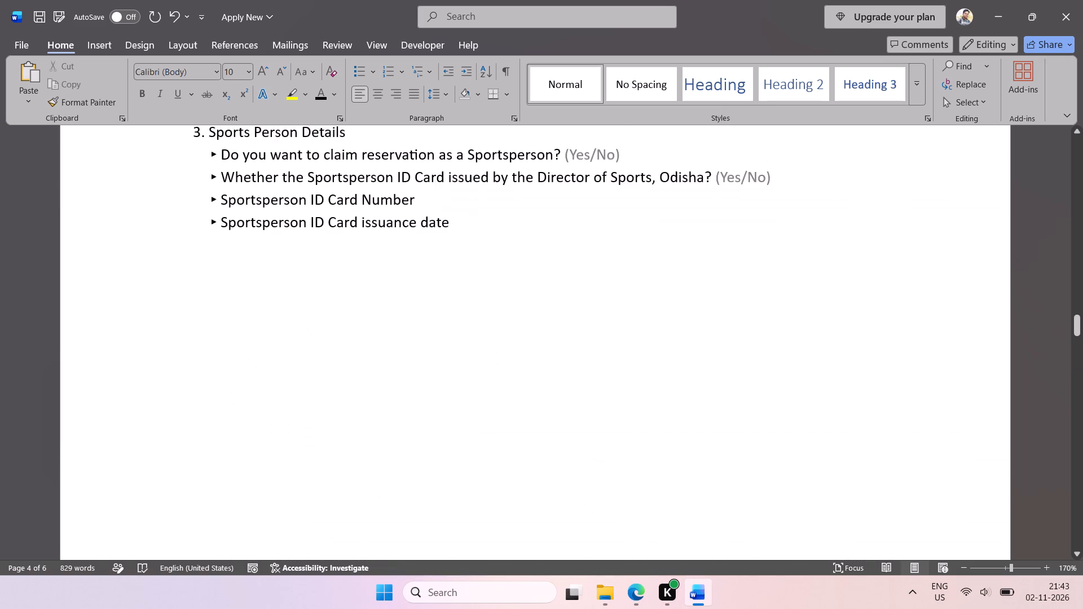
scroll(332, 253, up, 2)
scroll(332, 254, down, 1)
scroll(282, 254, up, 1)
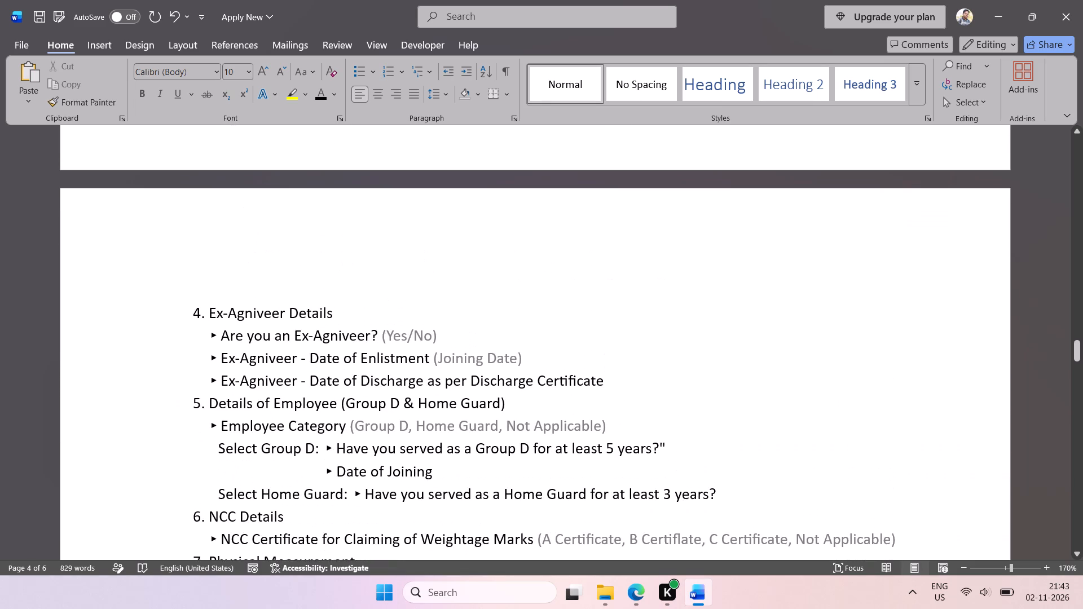
Delete the break before "4. Ex-Agniveer Details" so the line directly follows "Sportsperson ID Card issuance date".
scroll(240, 283, up, 1)
click(186, 319)
key(Left)
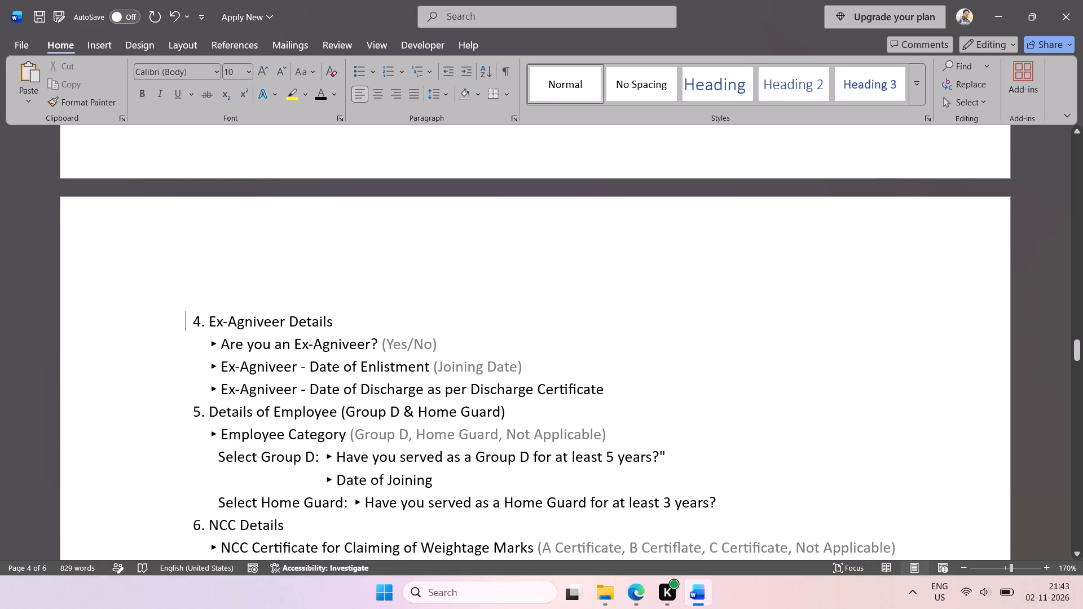
key(Left)
key(Left)
key(Left)
key(Left)
key(Right)
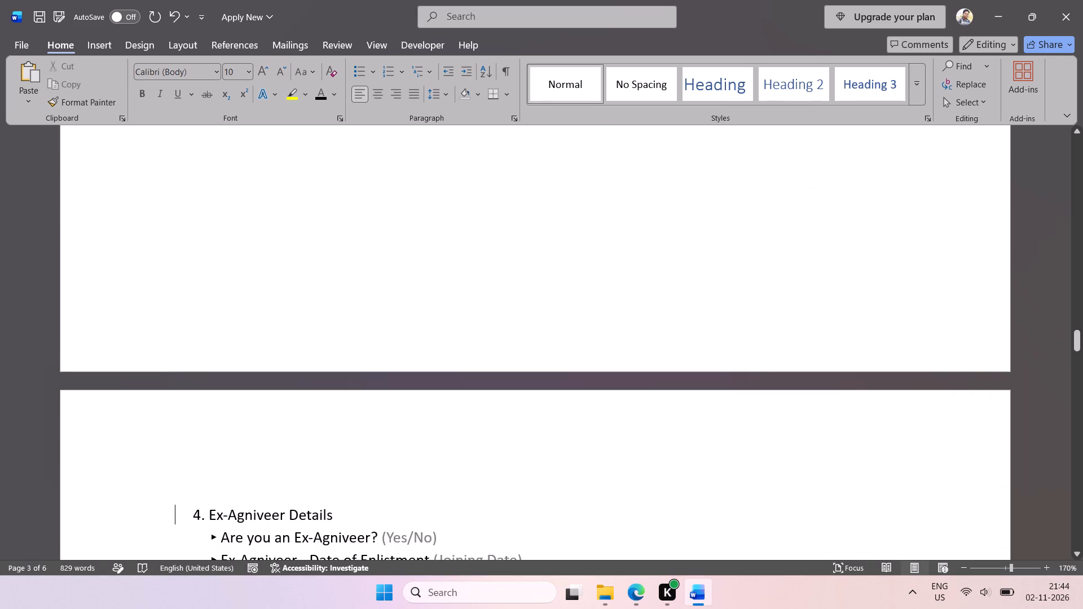
key(BackSpace)
key(BackSpace)
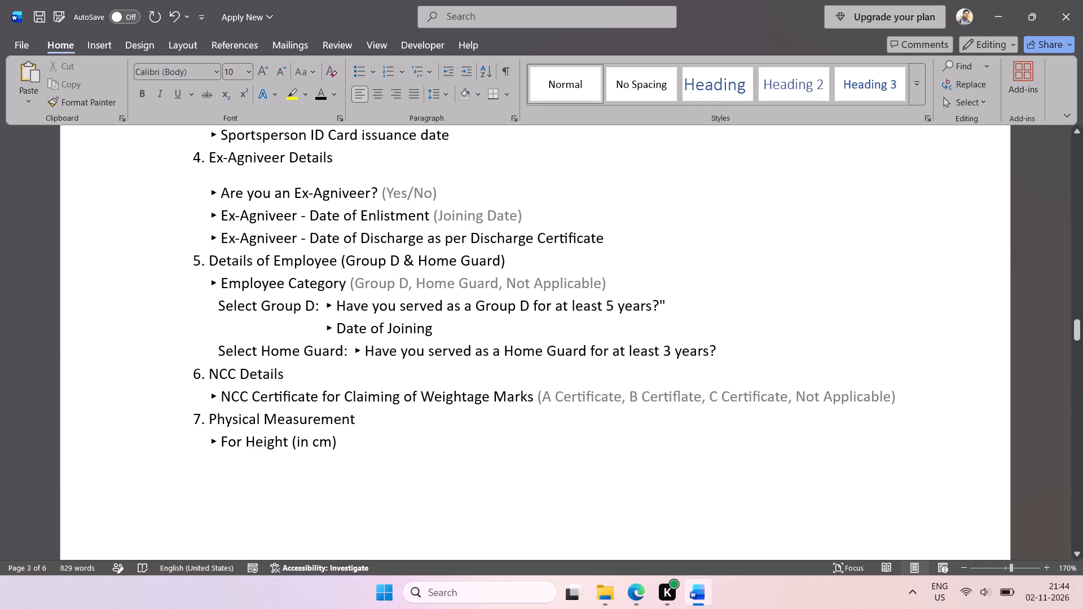
Remove the space after paragraphs throughout the whole document and save it.
scroll(212, 232, up, 2)
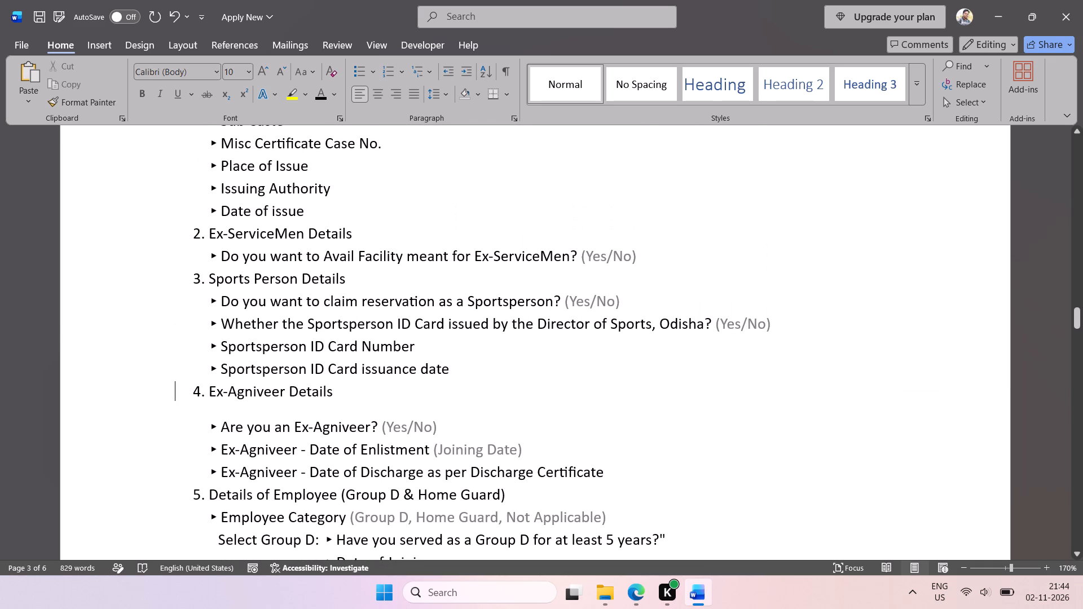
scroll(268, 383, up, 1)
key(ctrl+a)
click(452, 93)
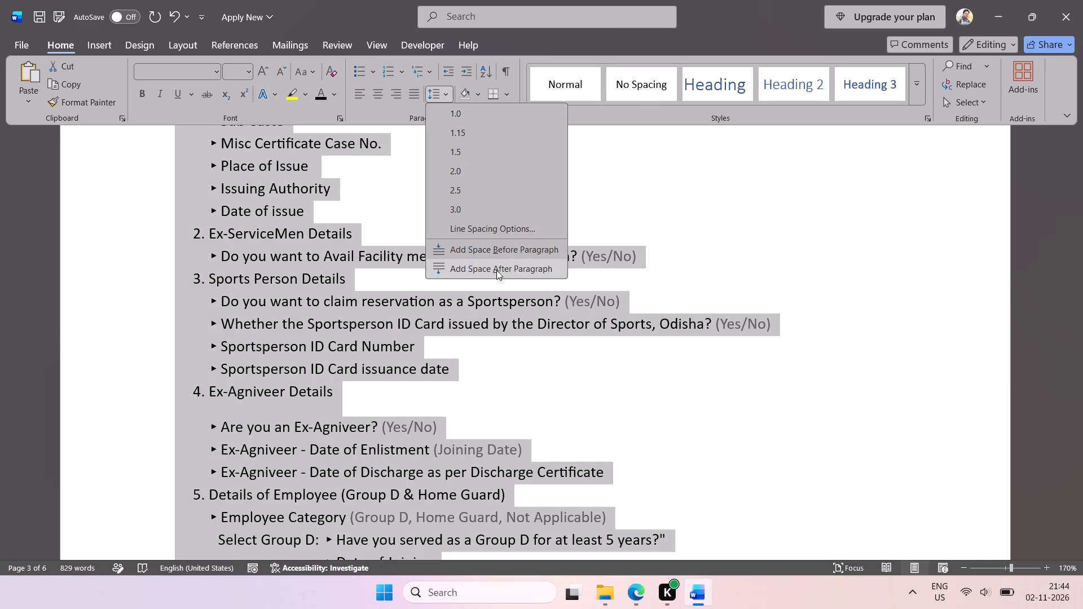
click(495, 270)
click(447, 96)
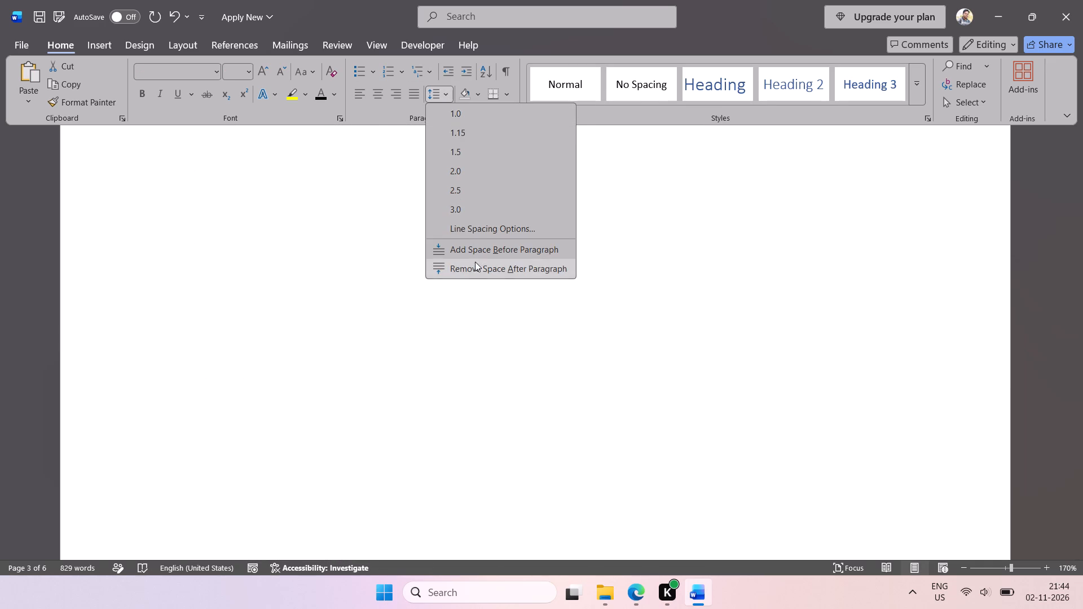
click(475, 261)
click(380, 268)
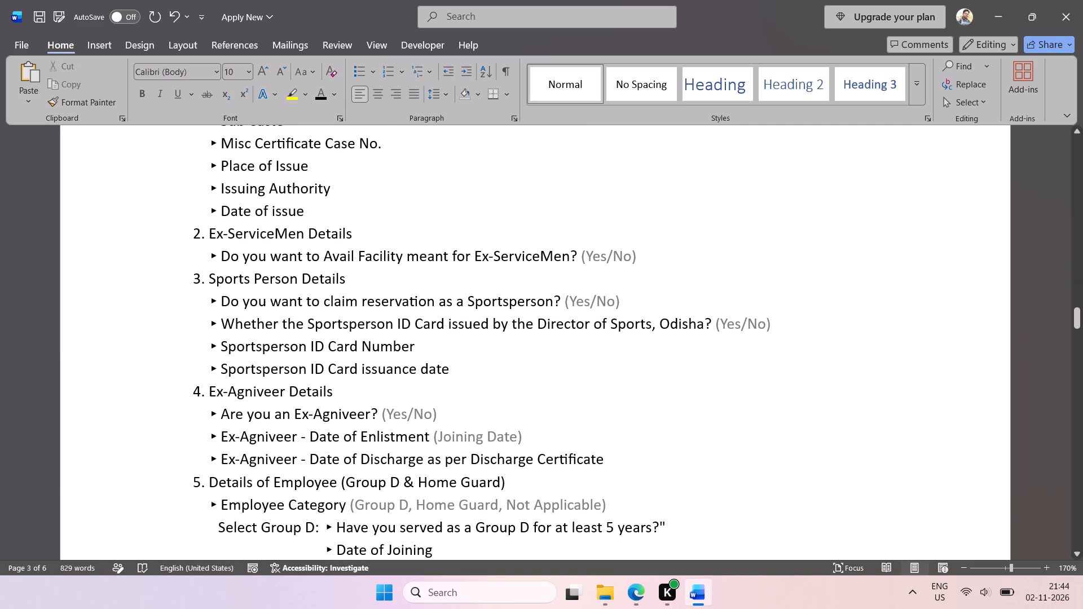
key(ctrl+s)
Replace the leading spacing and bullet of "Category" under Reservation Category Details with those copied from "Registration Number".
scroll(361, 274, up, 2)
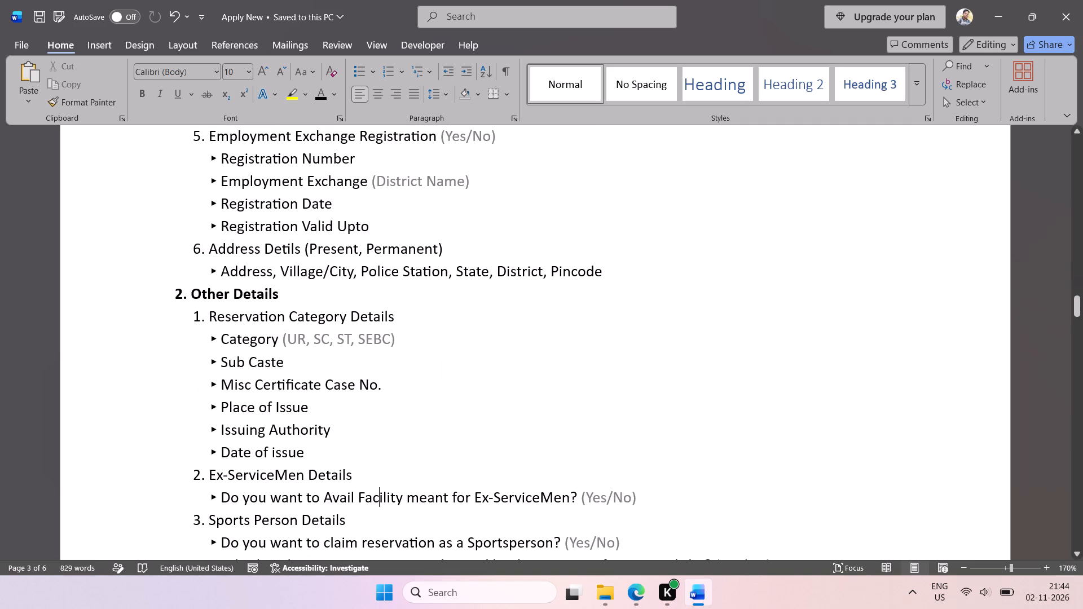
scroll(361, 274, left, 1)
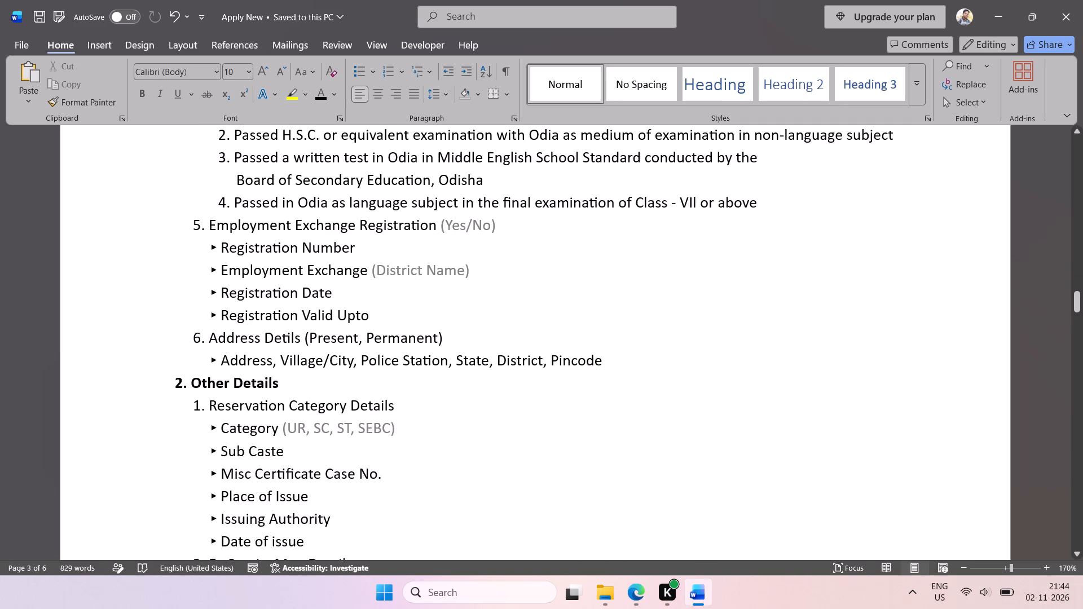
scroll(243, 314, left, 1)
drag(222, 210, 160, 209)
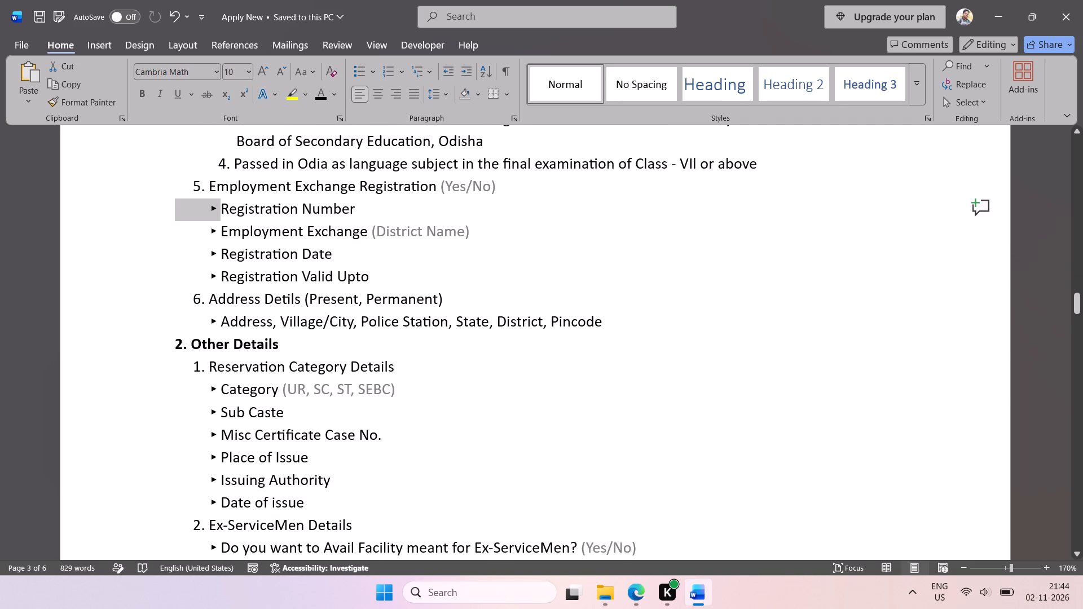
key(ctrl+c)
drag(220, 389, 161, 389)
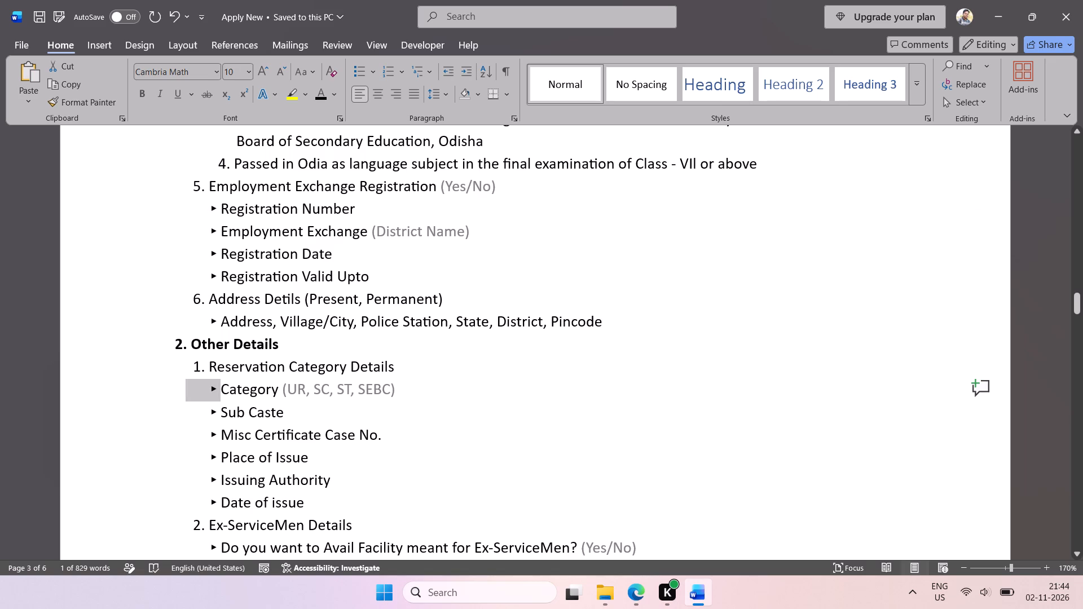
drag(161, 389, 151, 389)
key(ctrl+v)
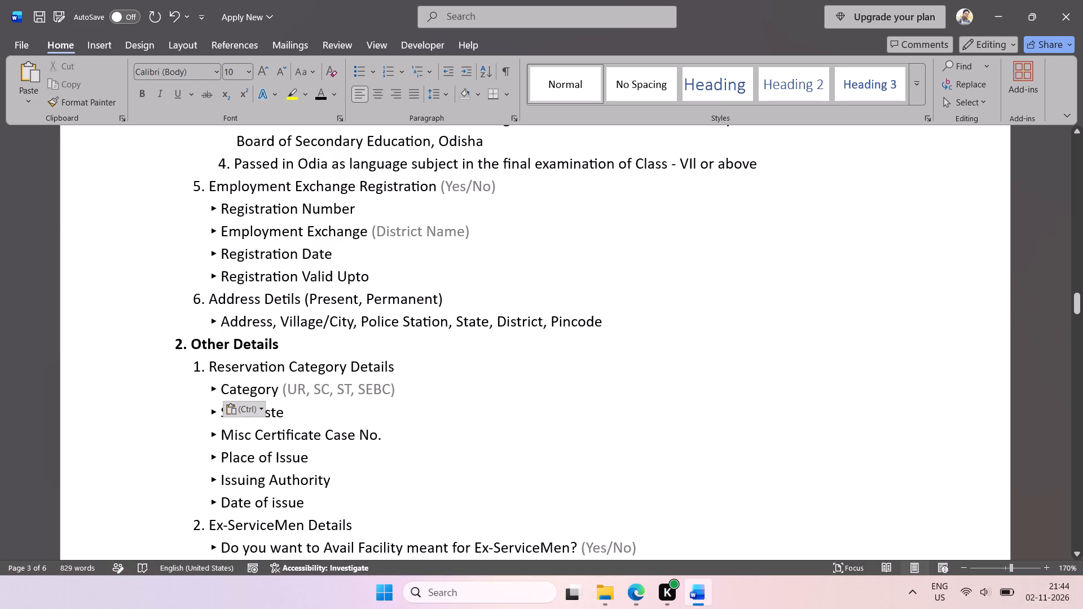
Review the numbering and alignment of the sub-items under "2. Other Details".
scroll(364, 403, down, 1)
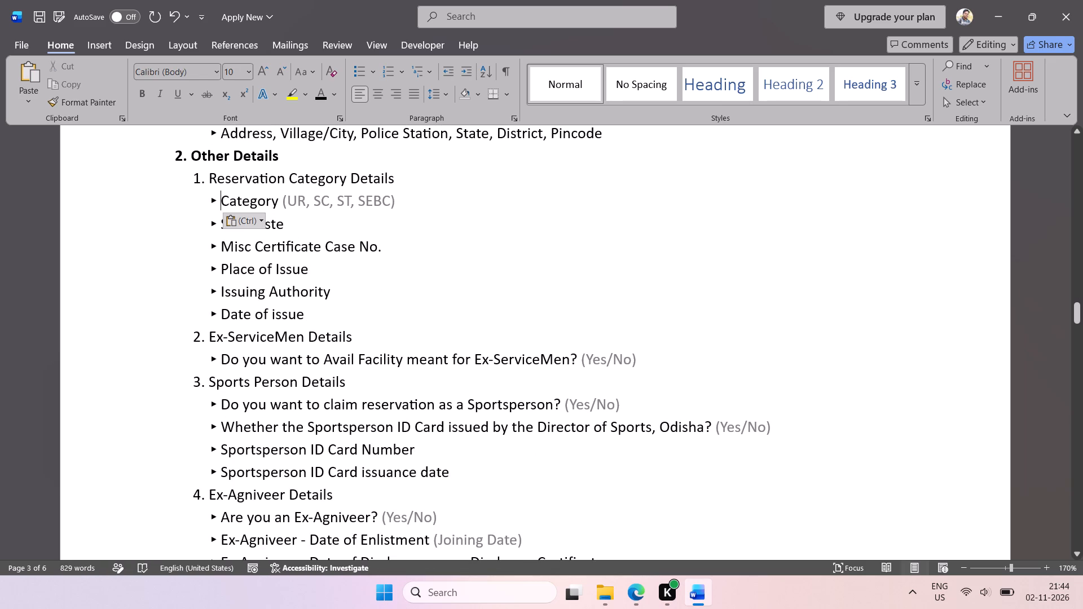
scroll(364, 403, down, 1)
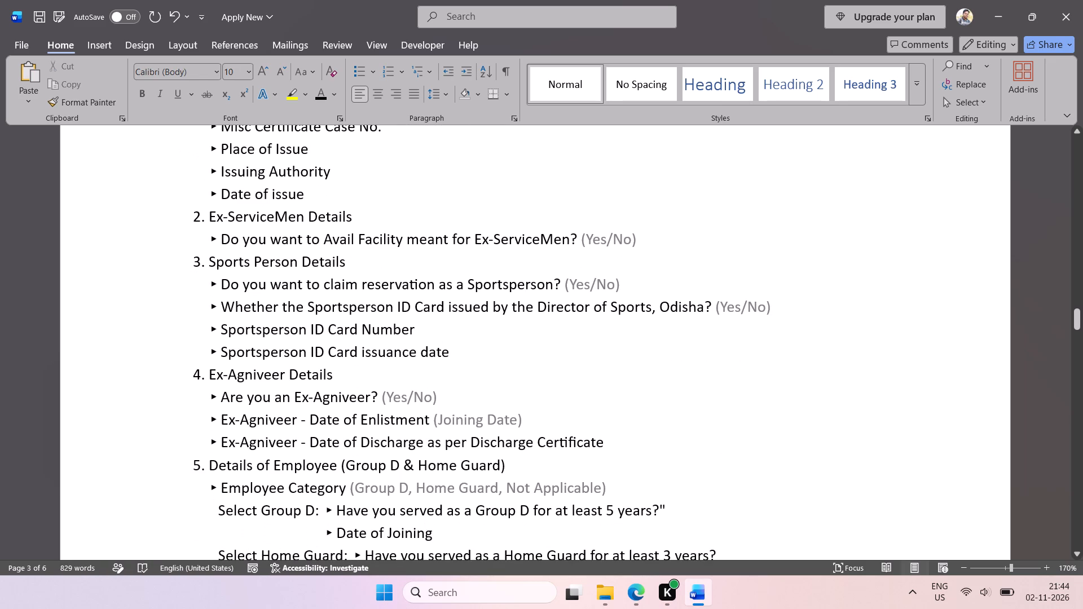
scroll(337, 415, down, 1)
scroll(238, 343, up, 1)
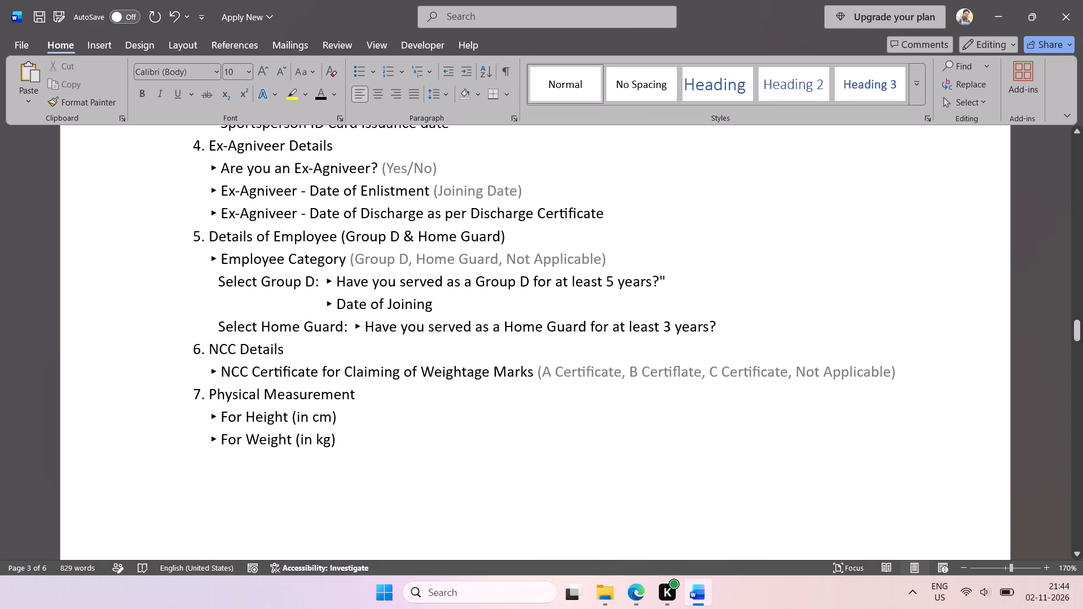
scroll(235, 339, up, 1)
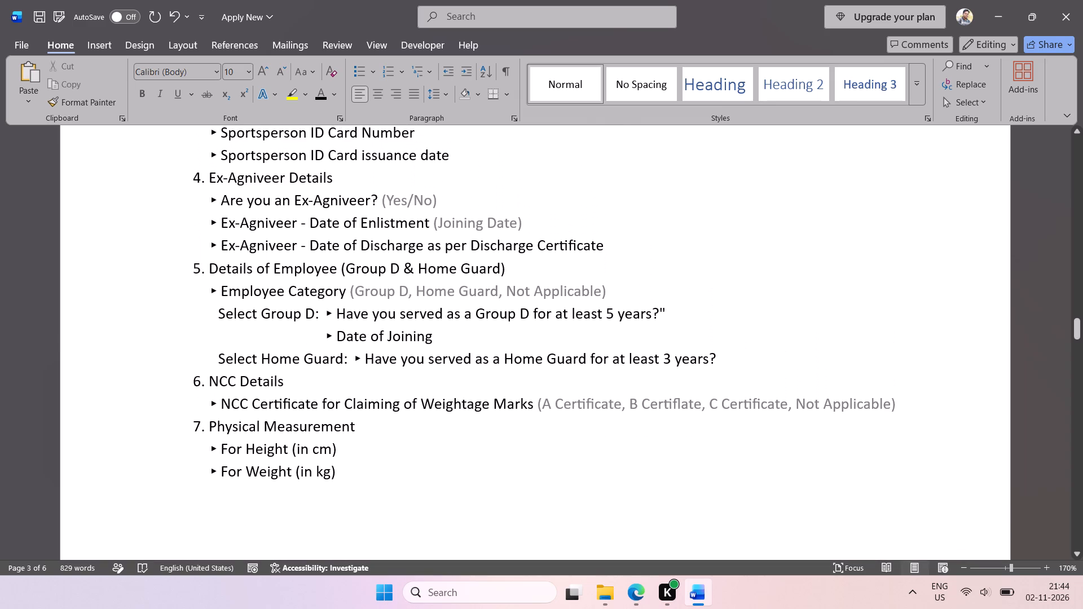
scroll(306, 314, up, 1)
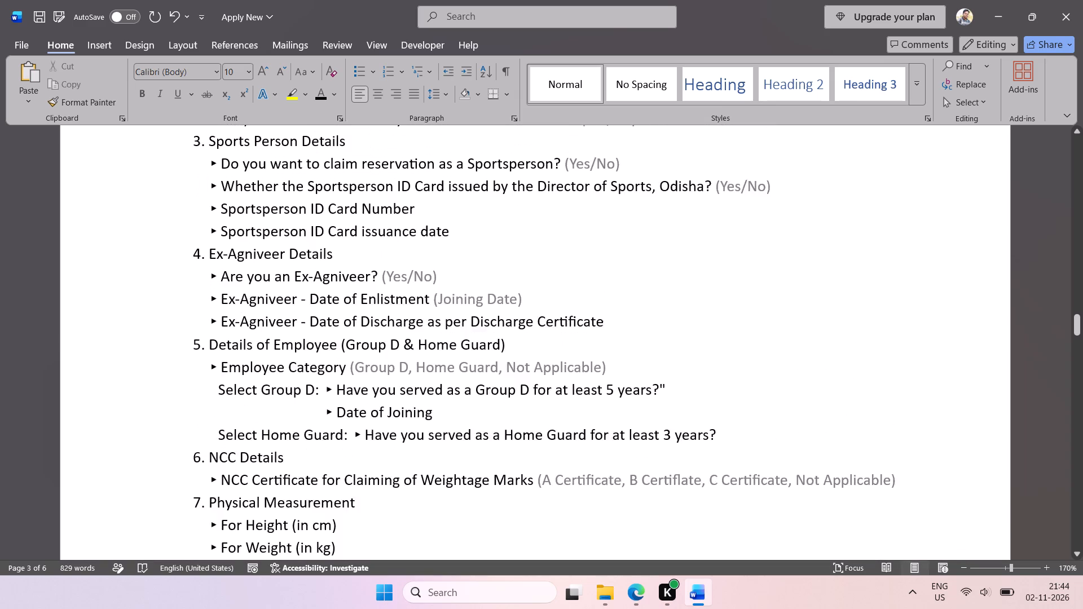
scroll(306, 314, up, 1)
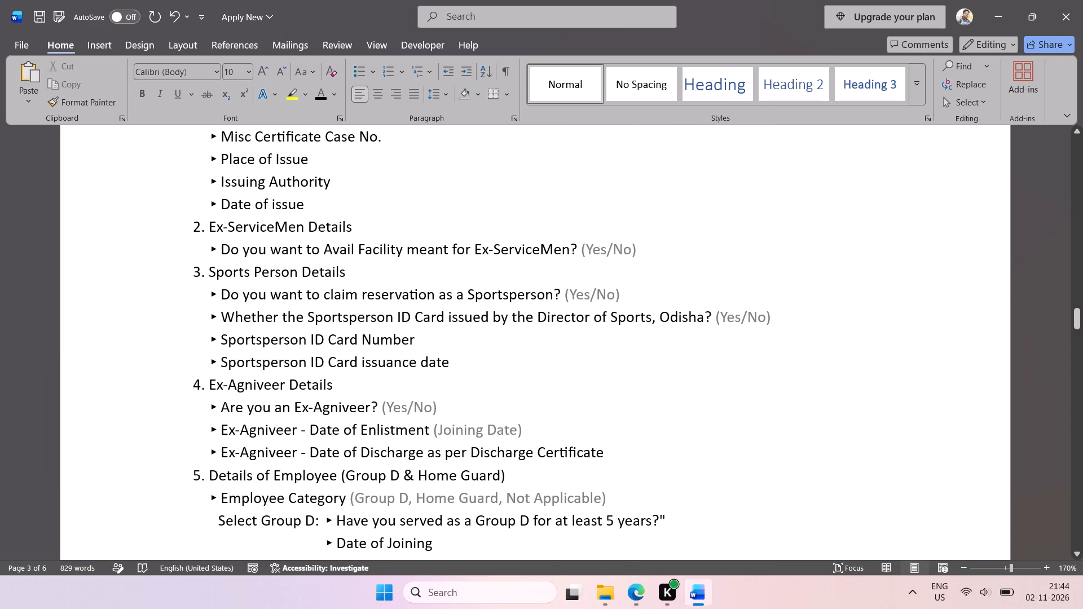
drag(207, 223, 135, 224)
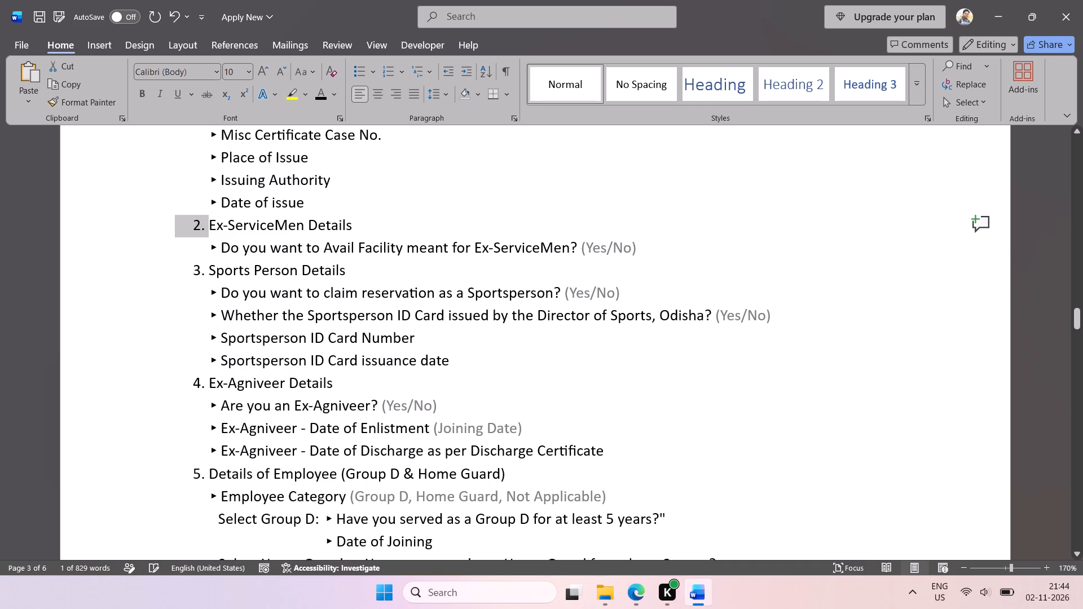
click(209, 354)
Copy the indented "1." prefix of the "Passed Middle School examination" line under Odia Language.
scroll(250, 255, up, 1)
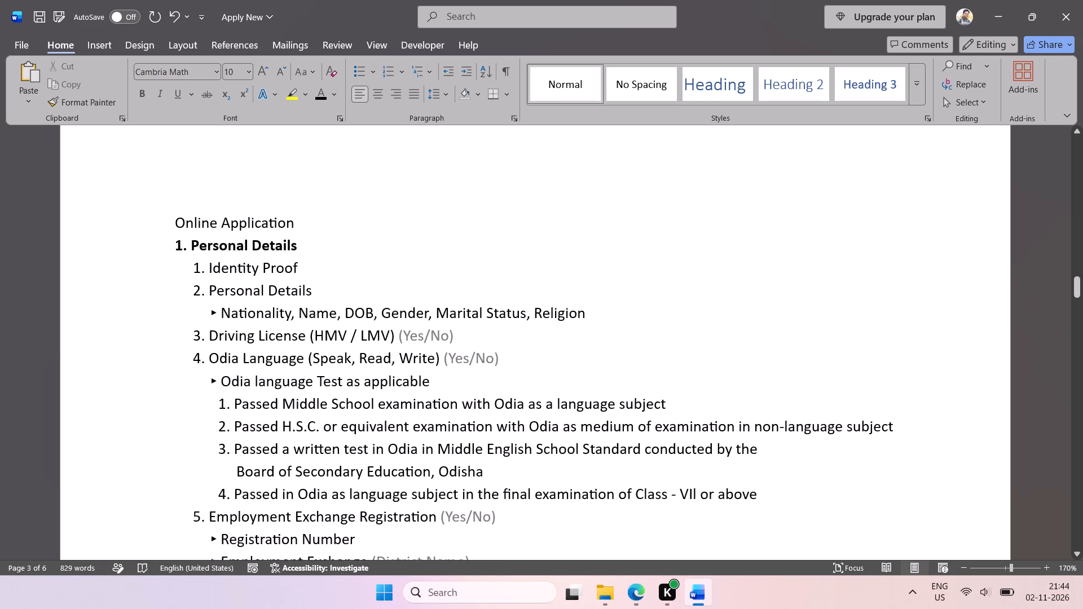
scroll(274, 348, up, 1)
drag(236, 280, 137, 280)
key(ctrl+c)
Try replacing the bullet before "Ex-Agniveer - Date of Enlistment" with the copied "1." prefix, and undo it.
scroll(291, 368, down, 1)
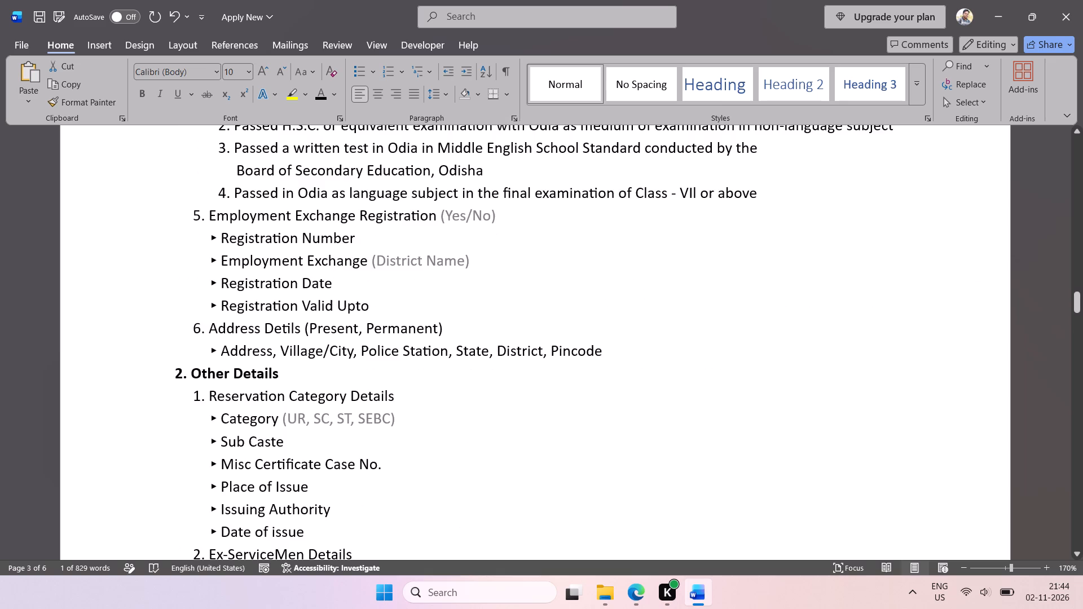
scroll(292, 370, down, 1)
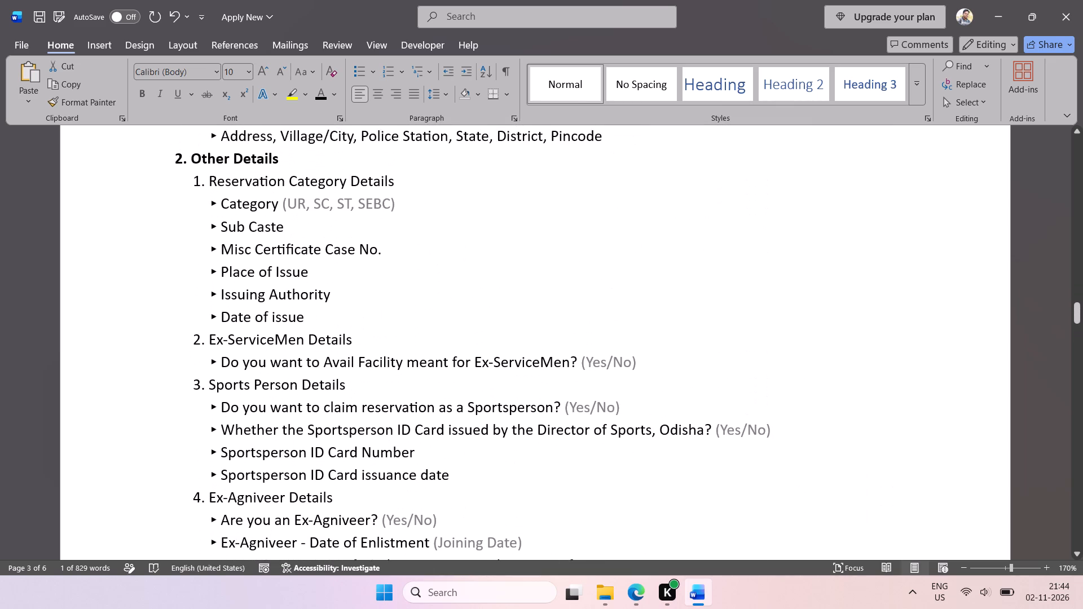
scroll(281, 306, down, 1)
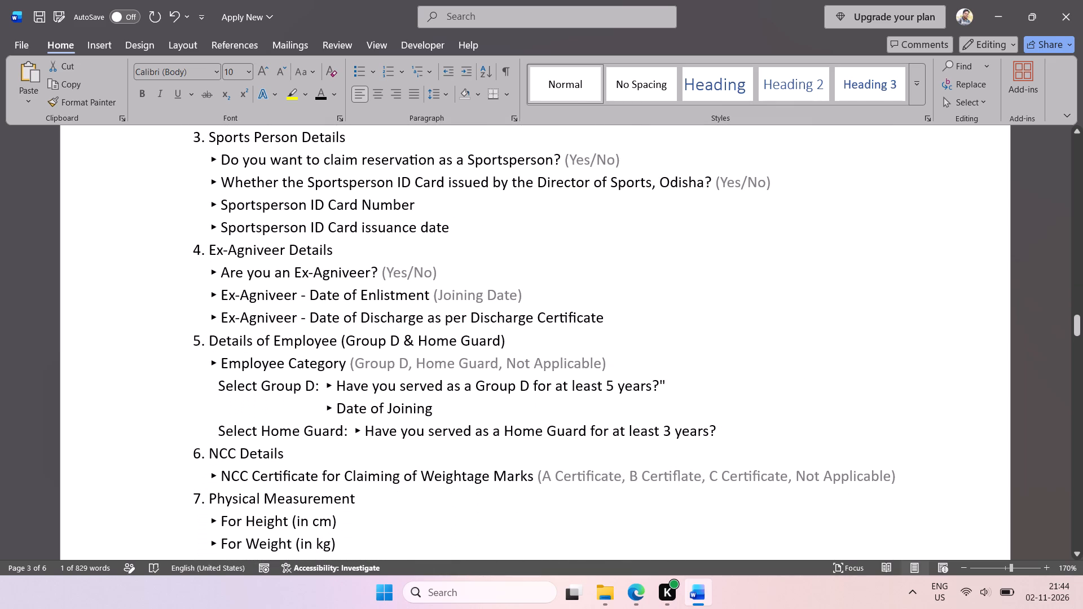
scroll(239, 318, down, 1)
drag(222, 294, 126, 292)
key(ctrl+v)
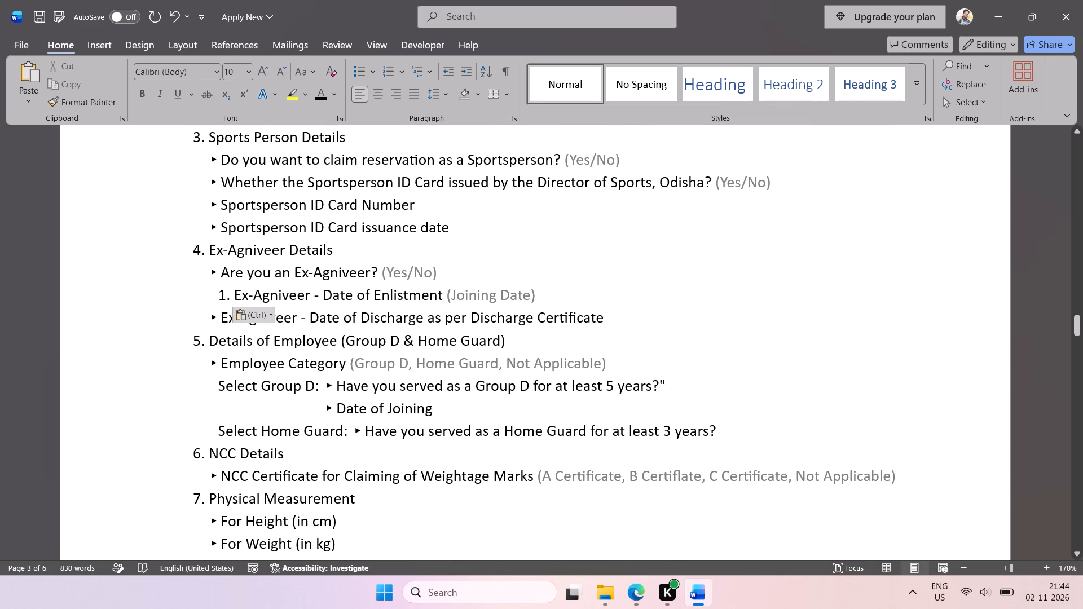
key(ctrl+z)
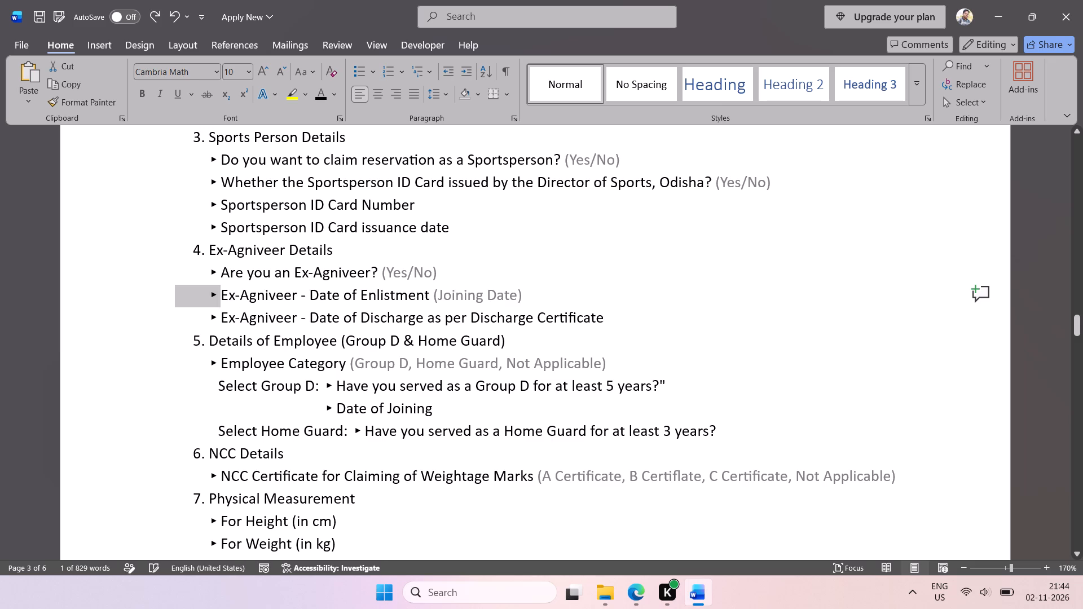
Replace the leading spacing of "Select Group D" with the copied indented "1." prefix.
click(309, 396)
drag(216, 385, 91, 388)
click(185, 420)
drag(220, 386, 133, 382)
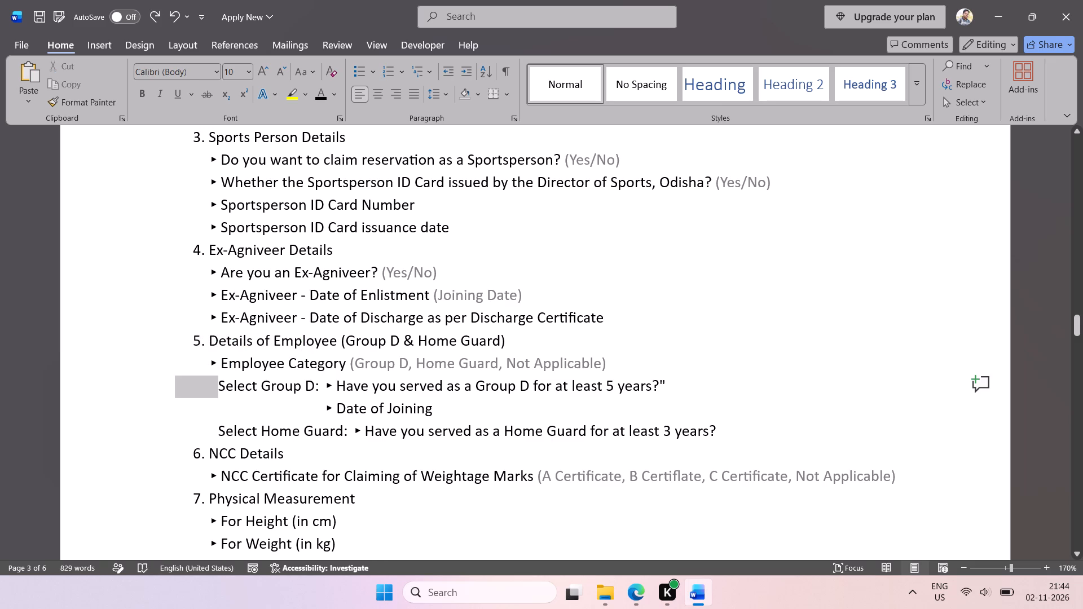
drag(133, 382, 132, 382)
key(ctrl+v)
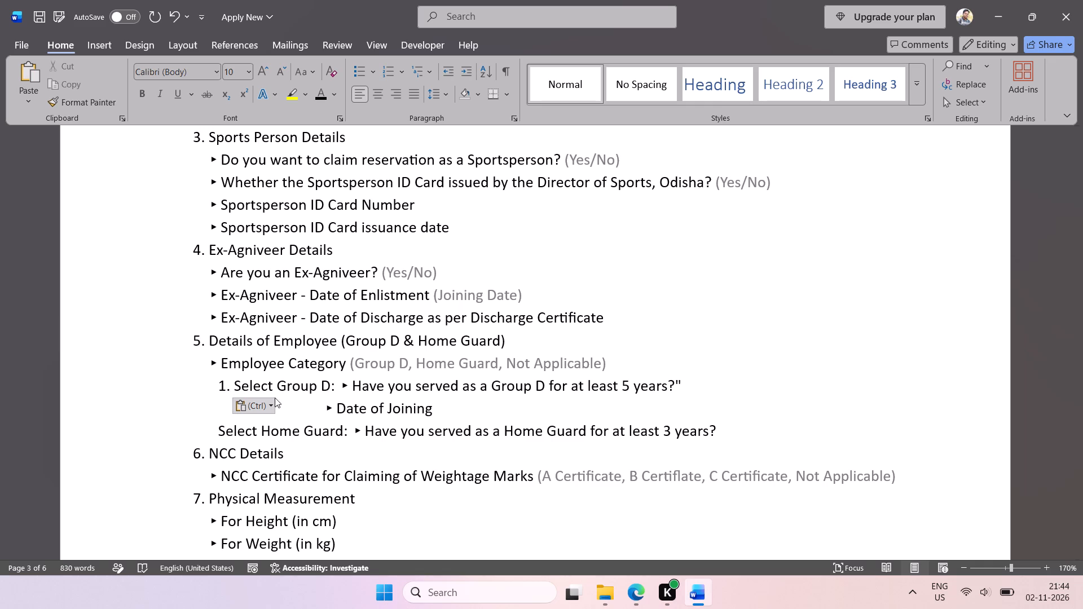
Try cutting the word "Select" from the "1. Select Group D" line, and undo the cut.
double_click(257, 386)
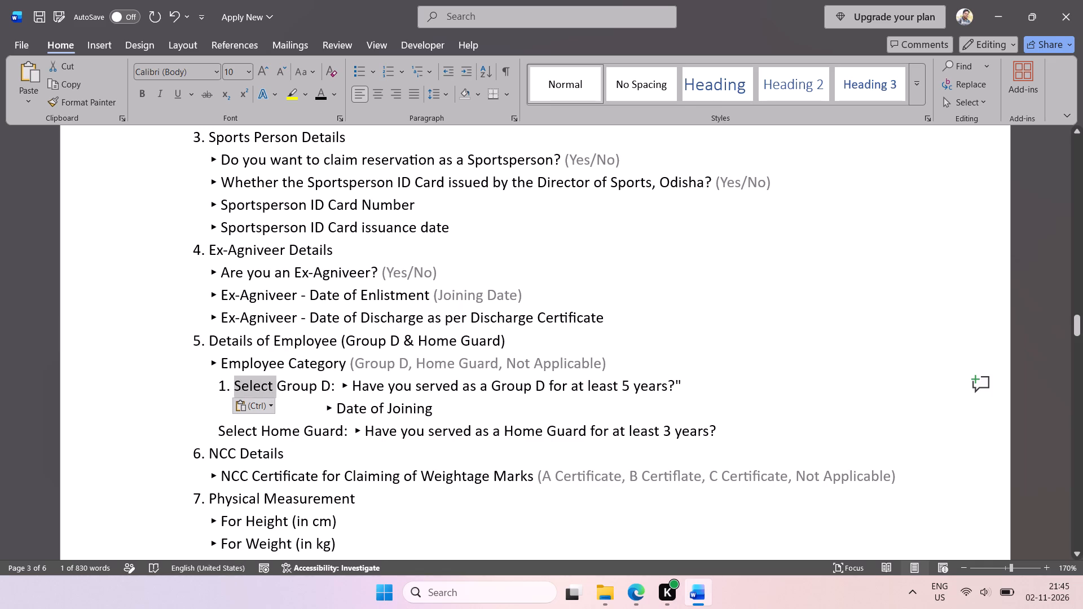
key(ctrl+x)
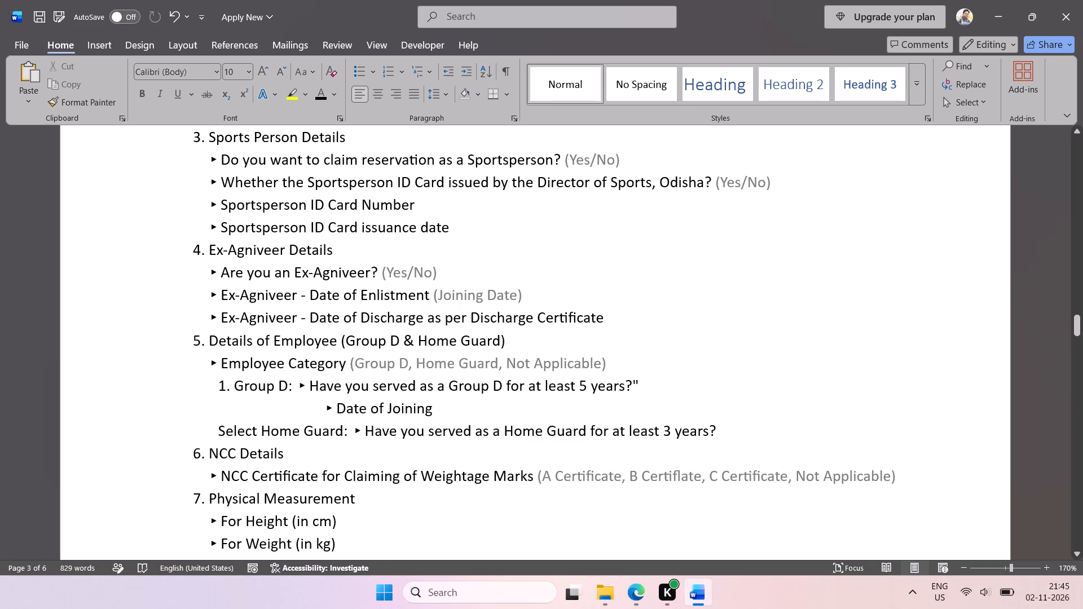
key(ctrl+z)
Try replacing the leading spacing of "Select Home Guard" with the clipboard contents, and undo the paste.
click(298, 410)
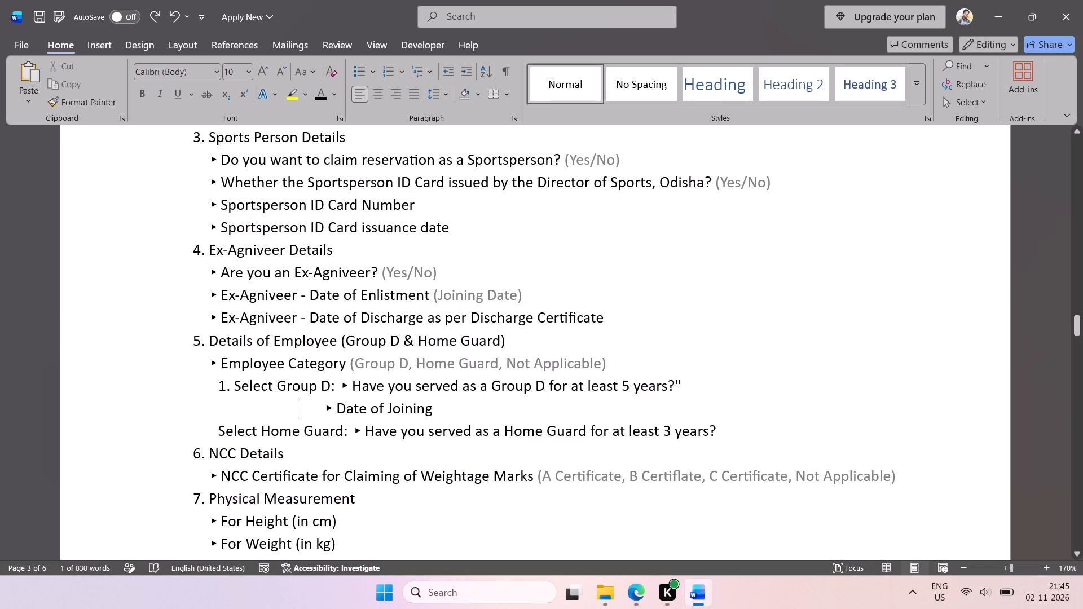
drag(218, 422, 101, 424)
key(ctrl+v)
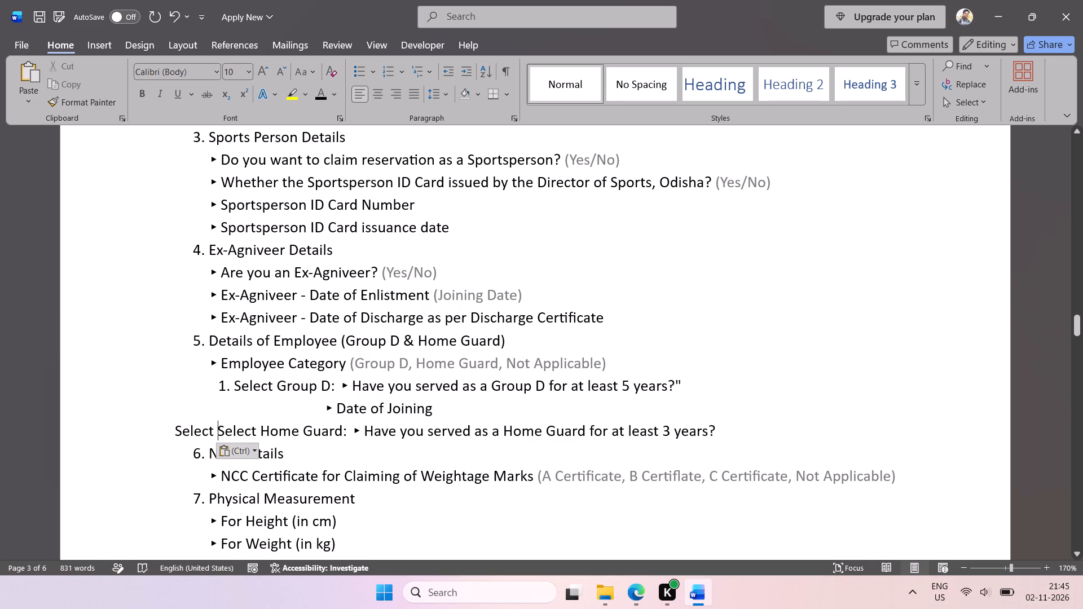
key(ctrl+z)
Copy the leading spacing of "1. Select Group D" to "Select Home Guard" and number that line "2.".
double_click(197, 382)
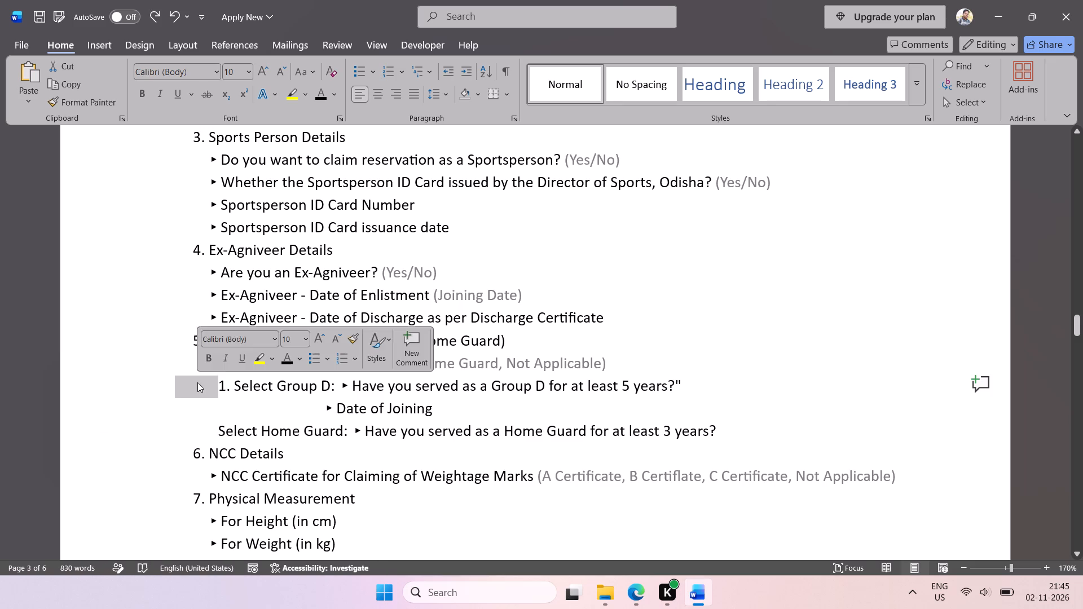
key(ctrl+c)
double_click(207, 431)
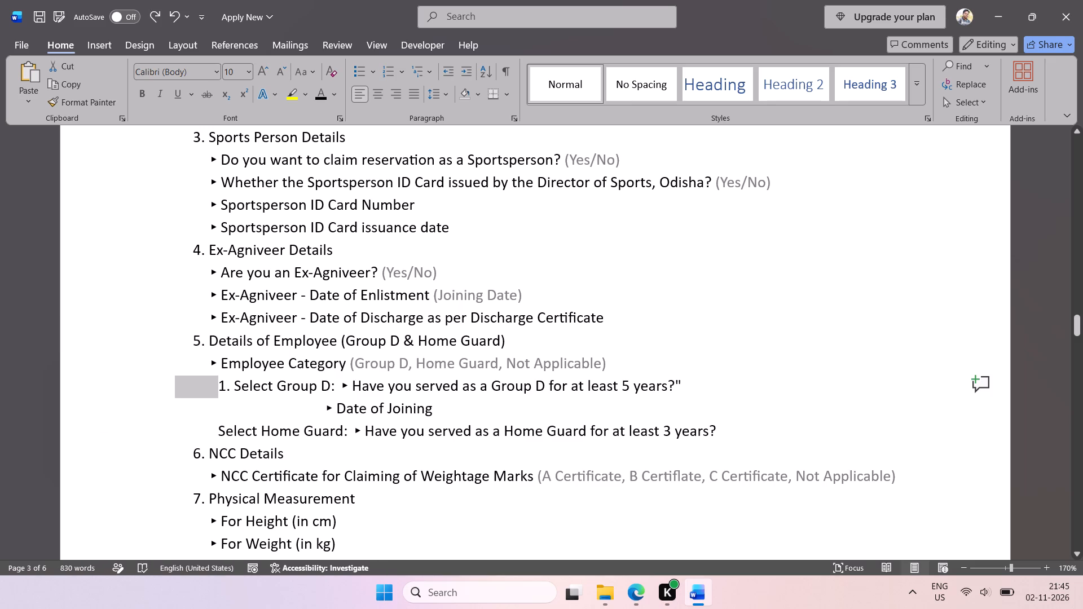
key(ctrl+v)
text(2.)
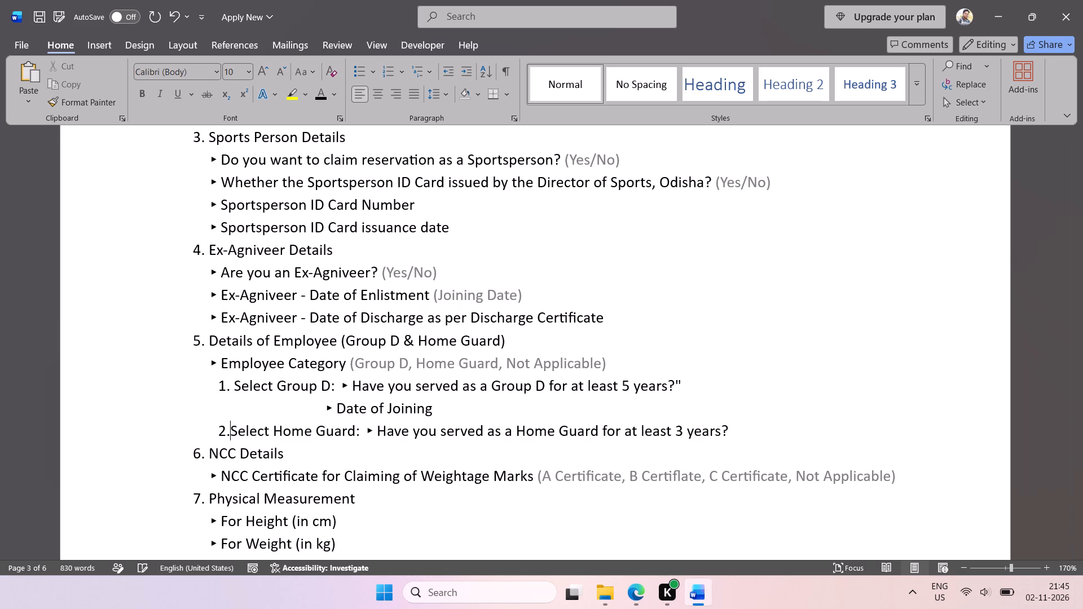
key(space)
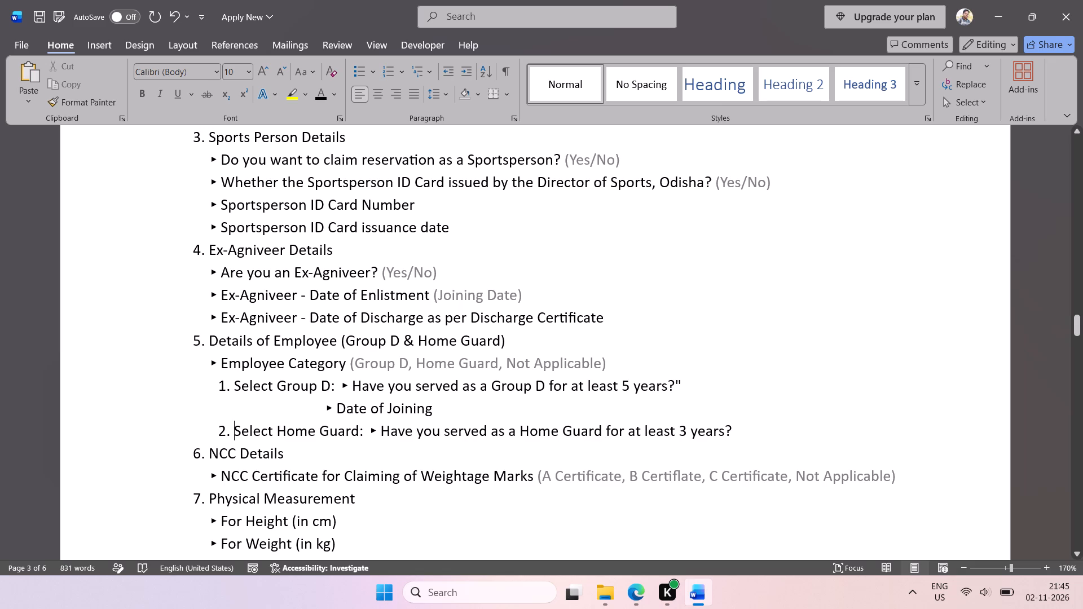
Tighten the gap between "Select Group D:" and its bullet, and indent "Date of Joining" below it by three spaces.
click(342, 389)
key(BackSpace)
key(BackSpace)
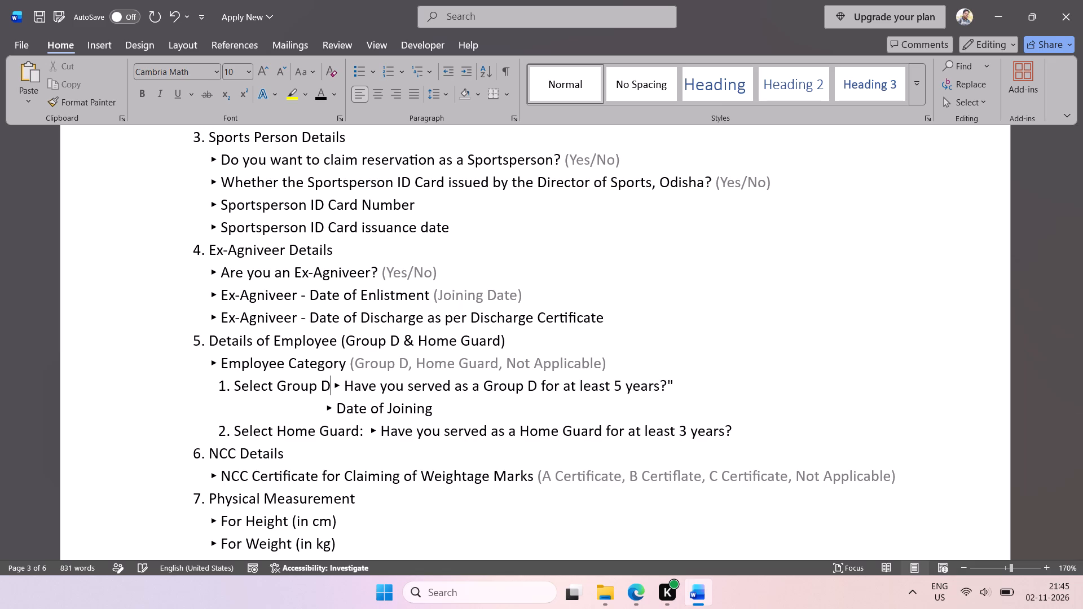
key(space)
click(328, 408)
key(space)
key(space)
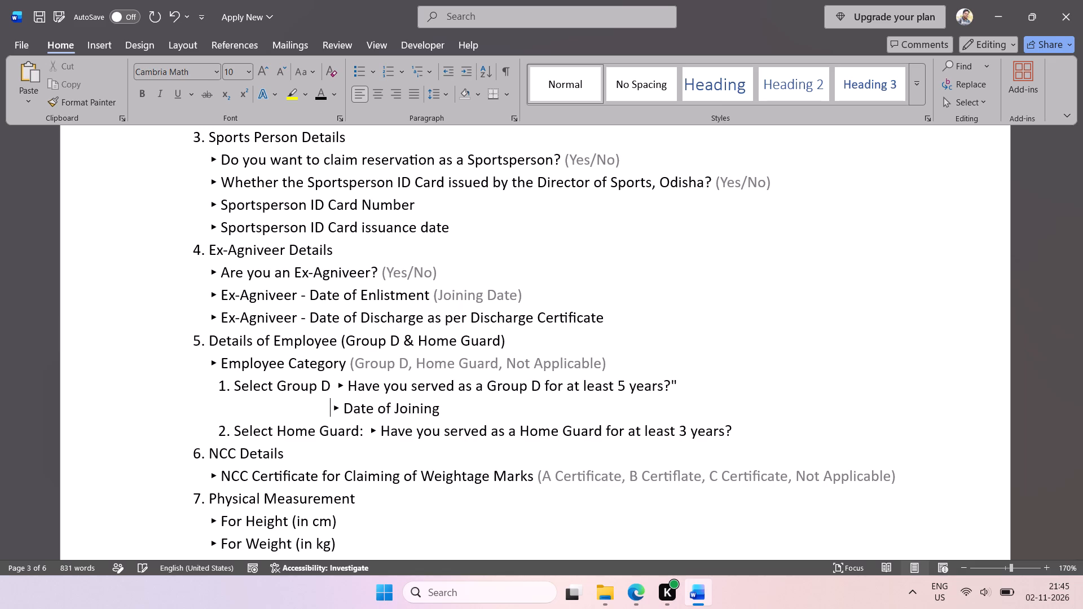
key(space)
click(333, 387)
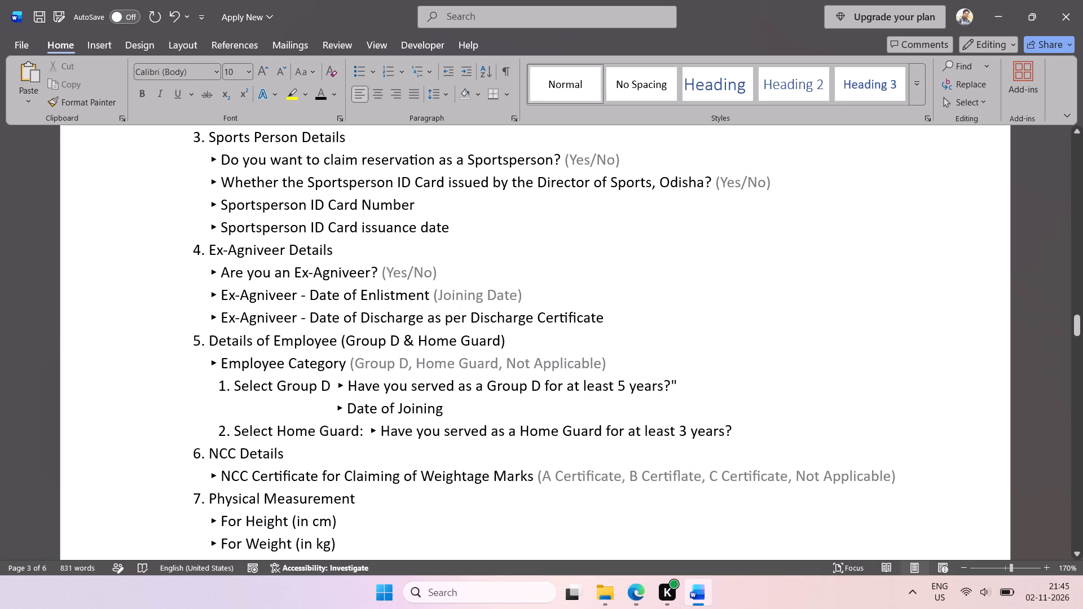
key(BackSpace)
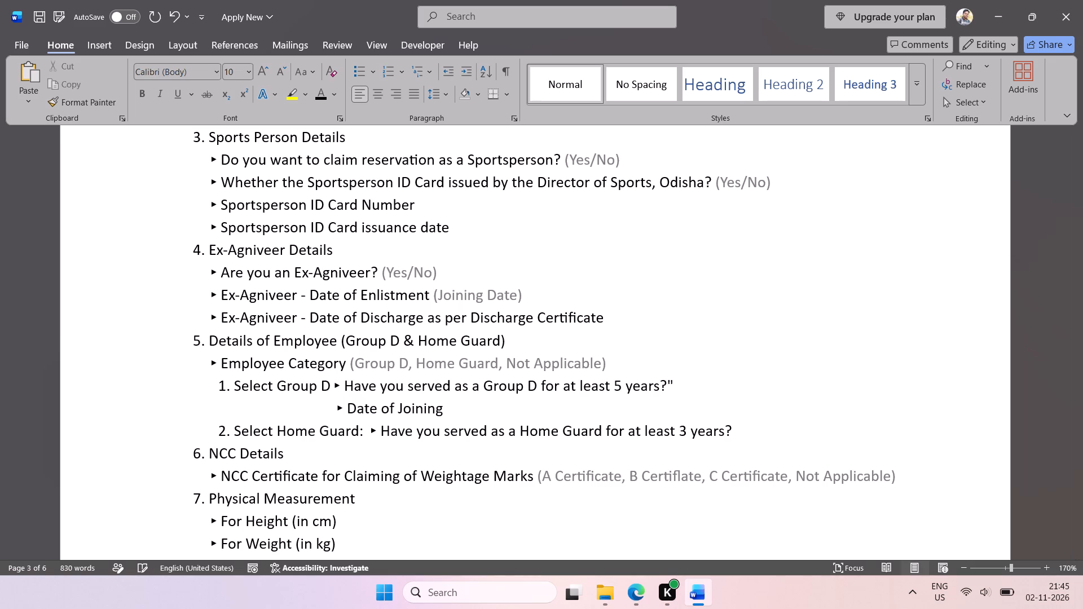
key(shift+colon)
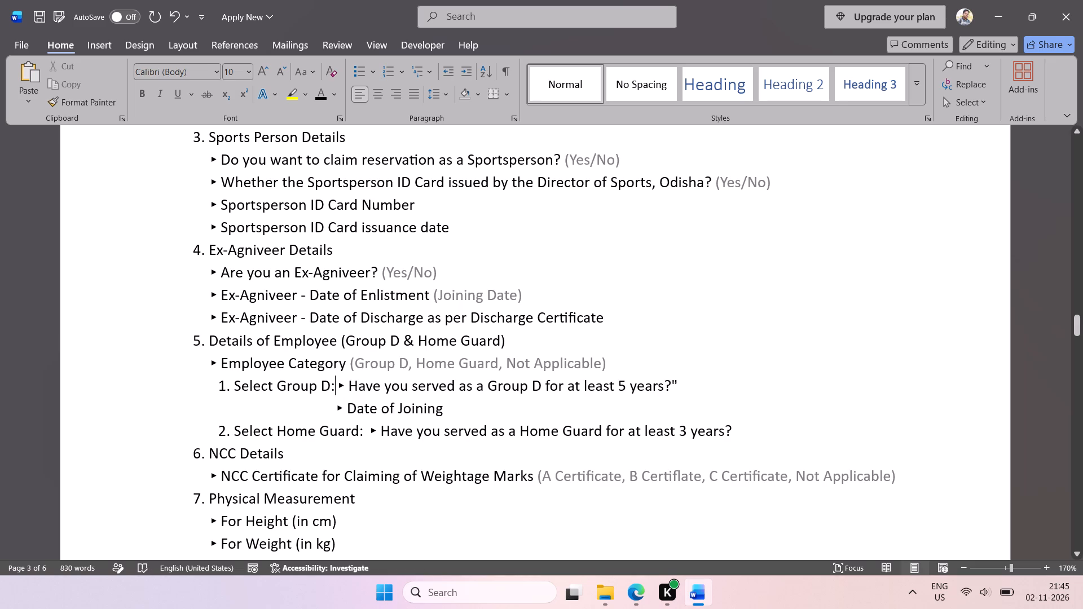
Accept the suggested spacing correction after "Select Group D:" and indent "Date of Joining" by one more space.
click(326, 406)
key(space)
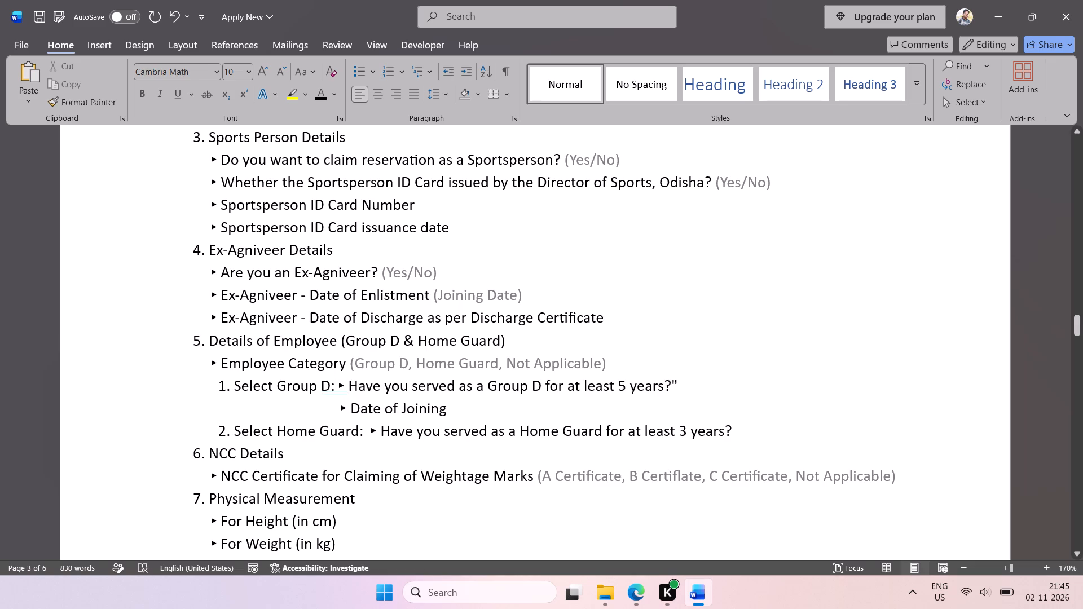
key(BackSpace)
right_click(336, 387)
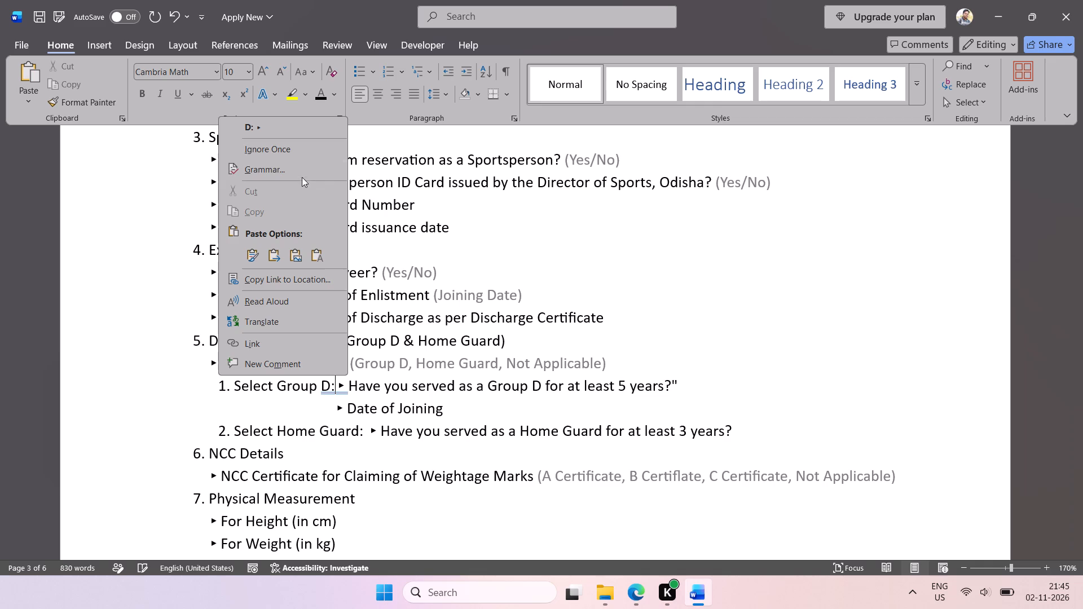
click(280, 136)
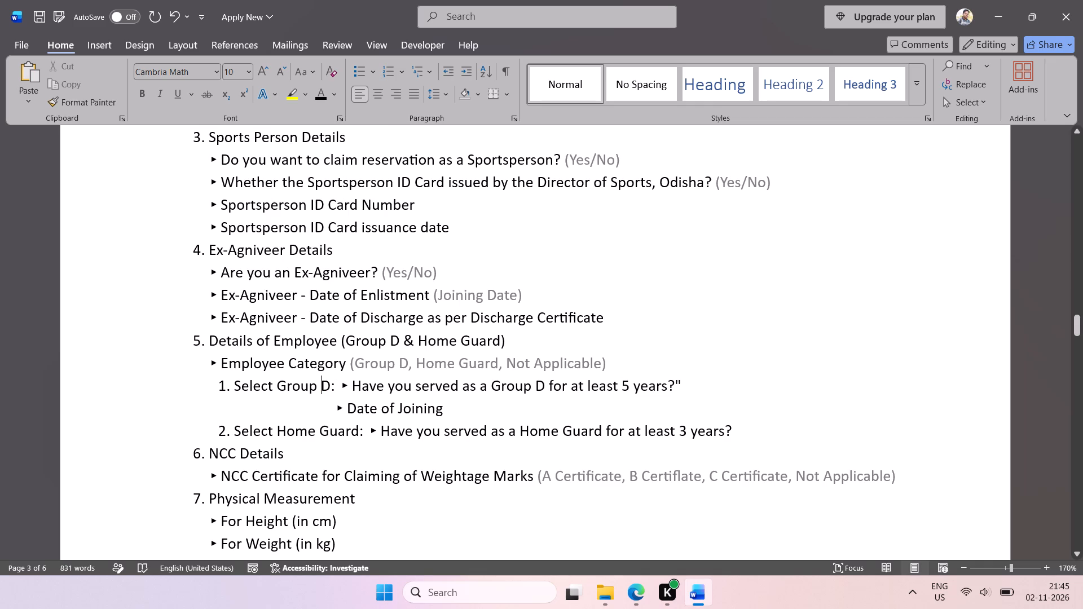
click(329, 406)
key(space)
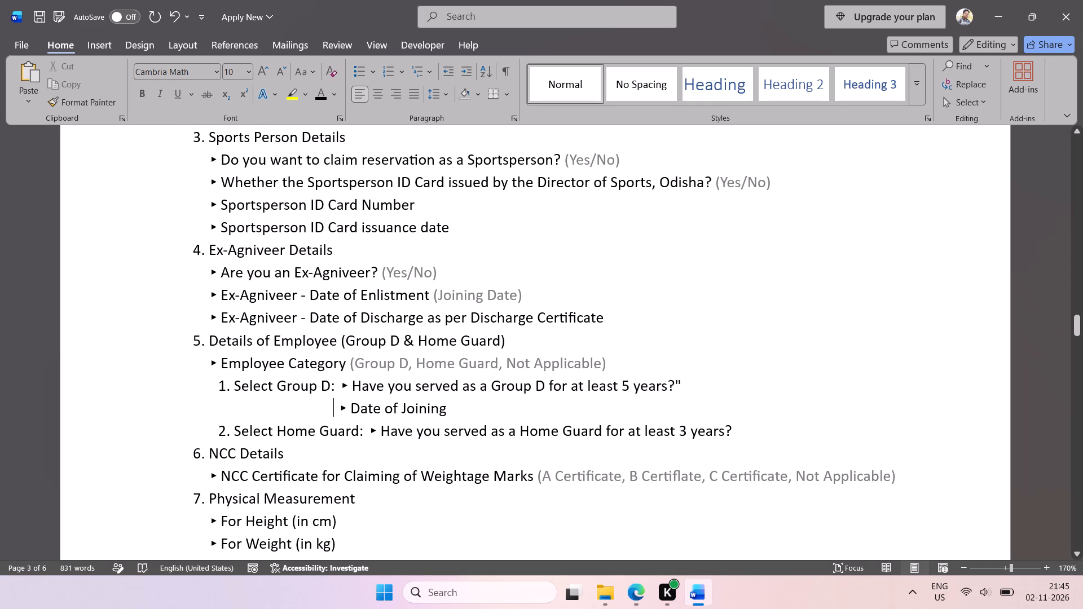
click(370, 432)
Delete the stray quotation mark after "at least 5 years?" in the Group D line and save the document.
scroll(560, 399, down, 1)
click(688, 272)
key(BackSpace)
click(696, 283)
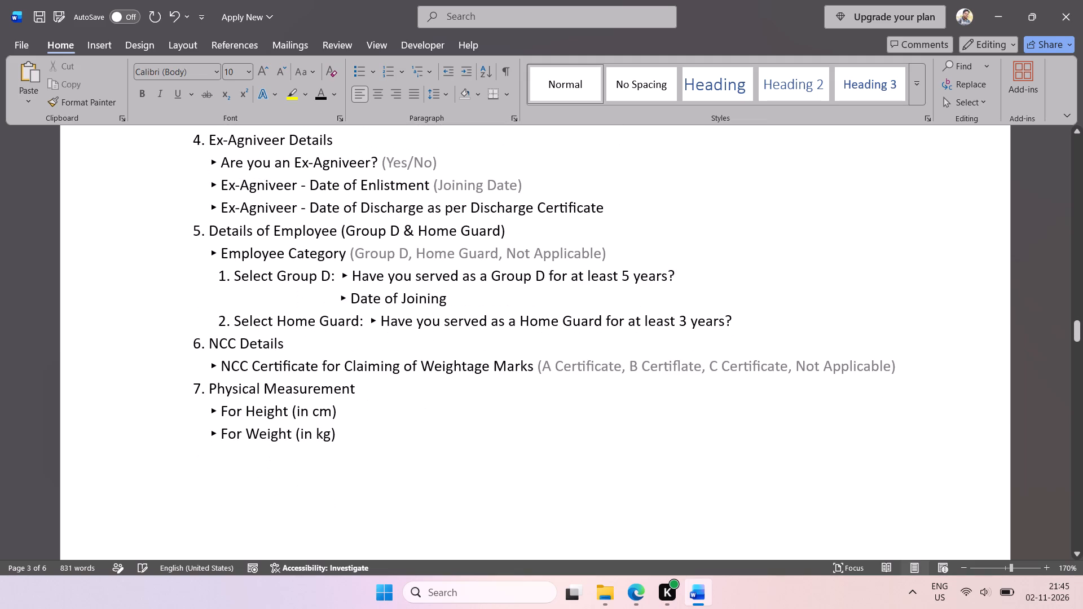
key(ctrl+s)
Move the grey certificate options under NCC Details onto their own line, indented with twelve spaces.
click(537, 363)
key(Return)
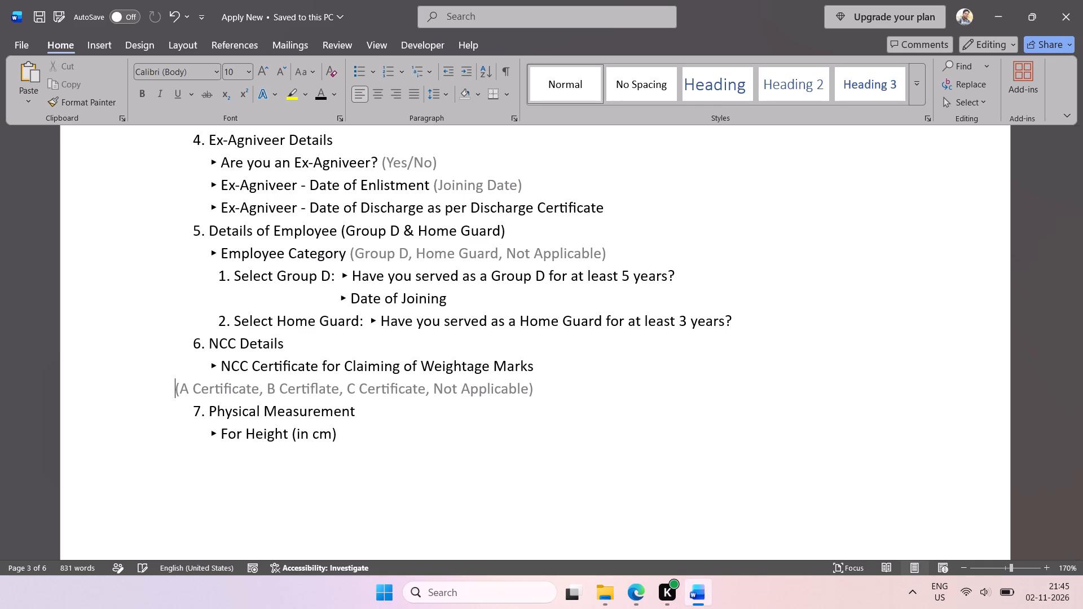
key(space)
key(space)
key(space)
key(space)
key(space)
key(space)
key(space)
key(space)
key(space)
key(space)
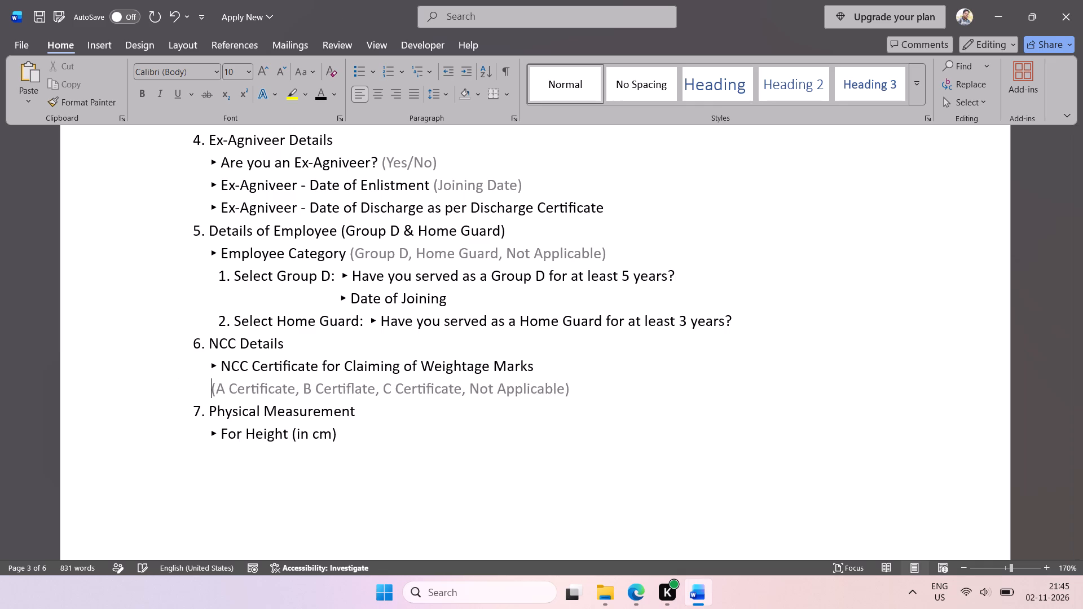
key(space)
key(space)
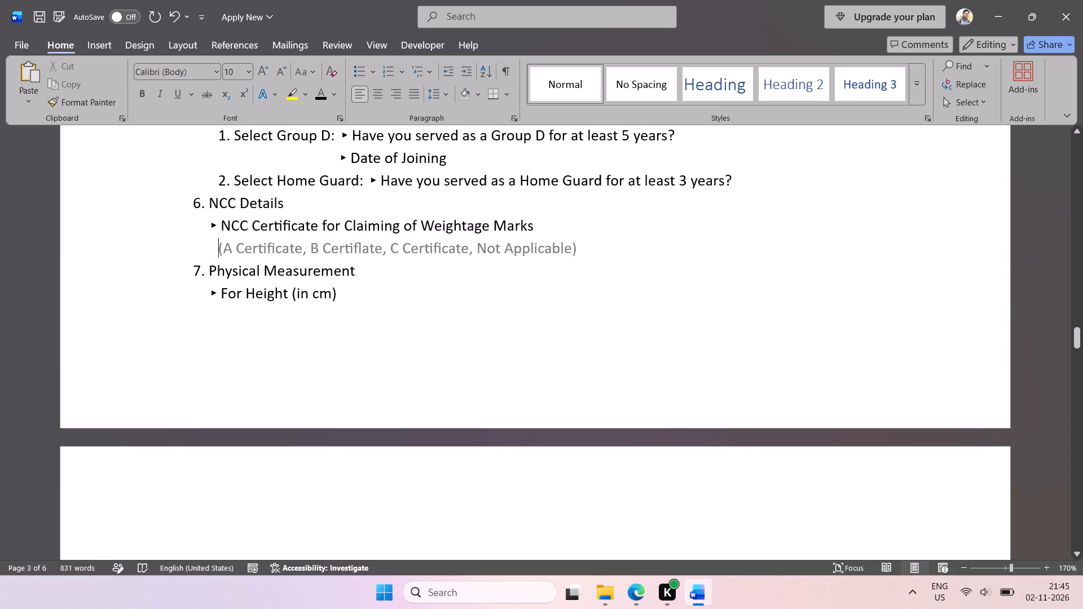
Insert two blank lines after the NCC certificate options so "7. Physical Measurement" starts on the next page.
click(596, 251)
key(Return)
key(Return)
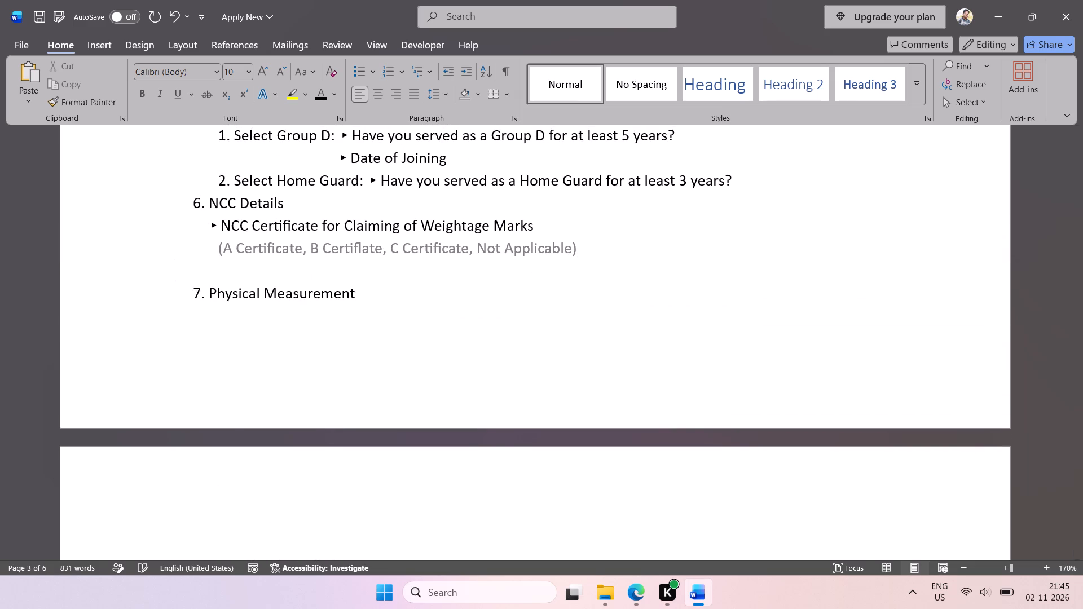
Copy the leading spacing of the NCC Certificate bullet to "For Height (in cm)" and "Are you a government employee?".
scroll(448, 423, up, 1)
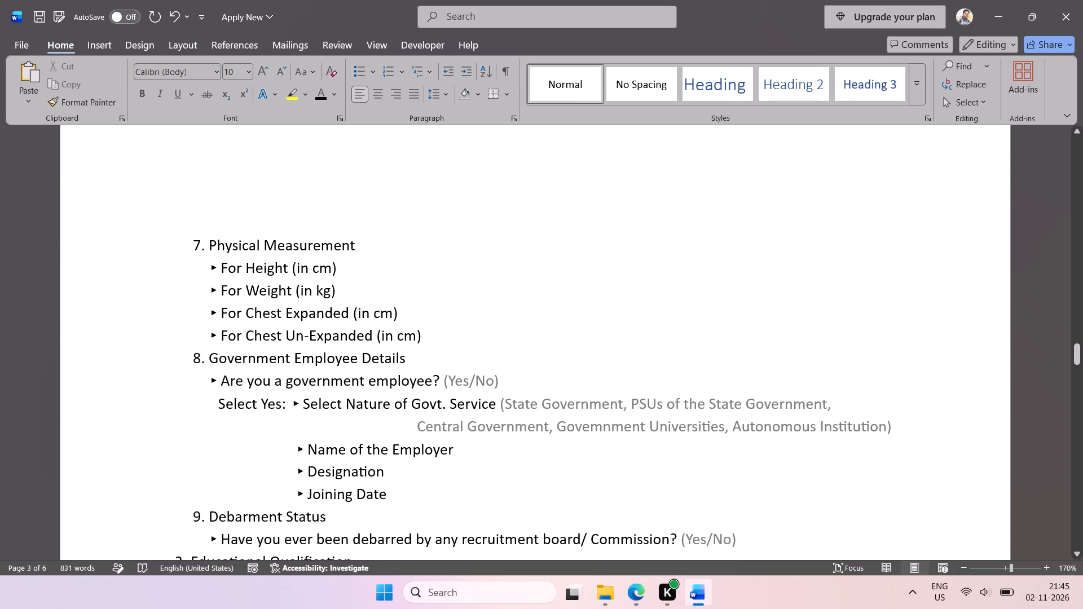
scroll(329, 360, up, 2)
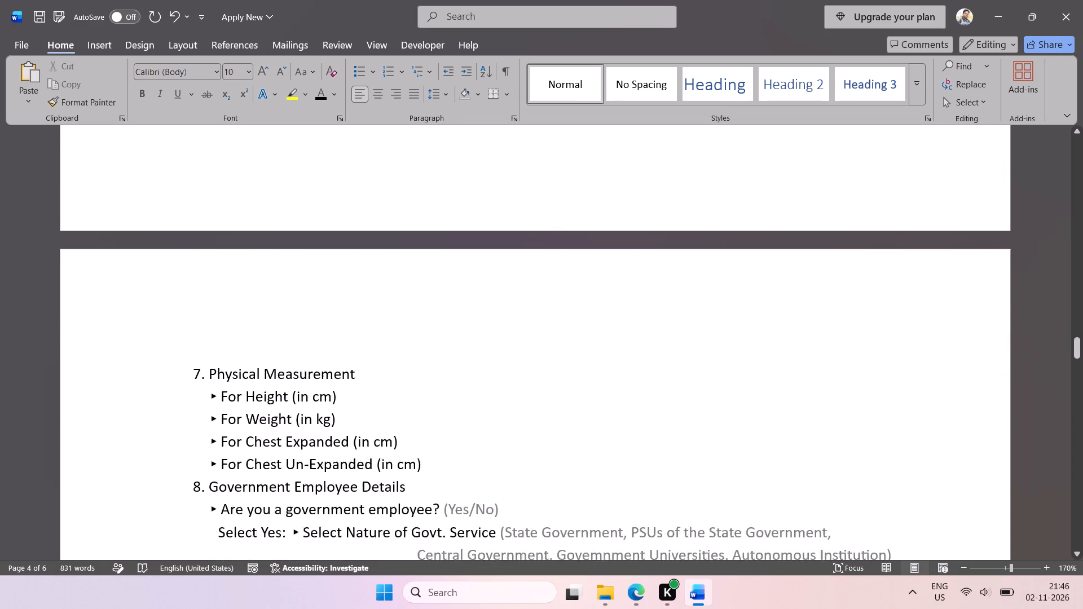
scroll(329, 360, up, 1)
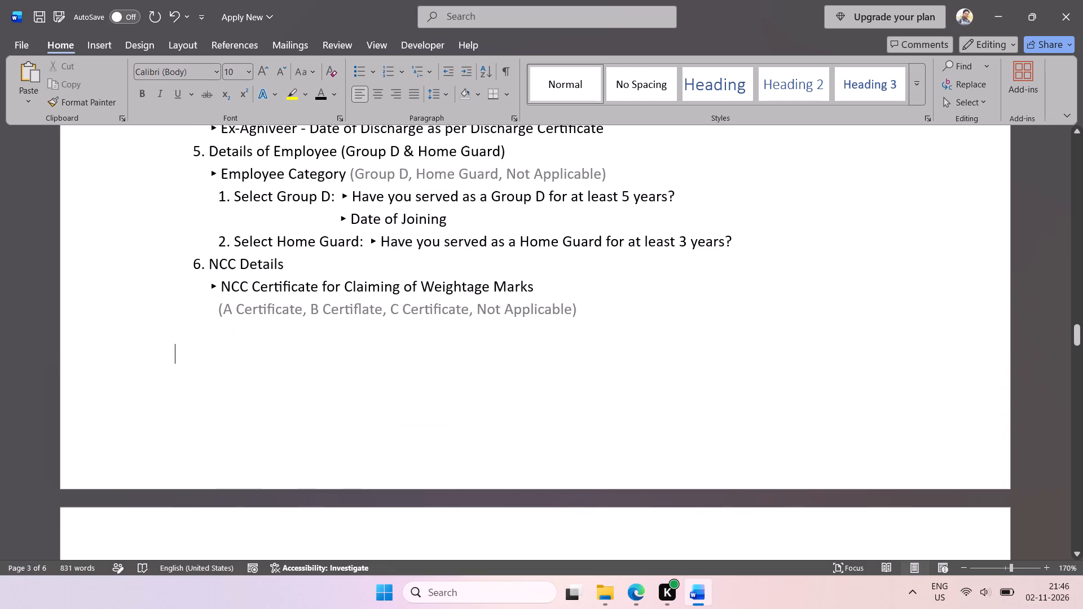
scroll(222, 294, up, 1)
double_click(189, 288)
key(ctrl+c)
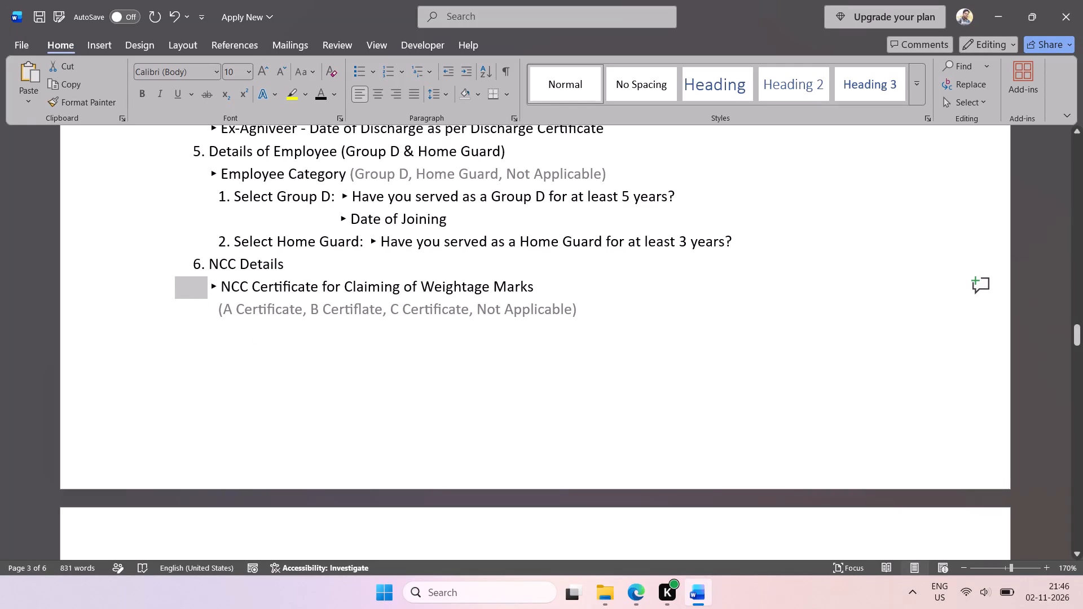
scroll(244, 334, down, 2)
scroll(229, 290, up, 1)
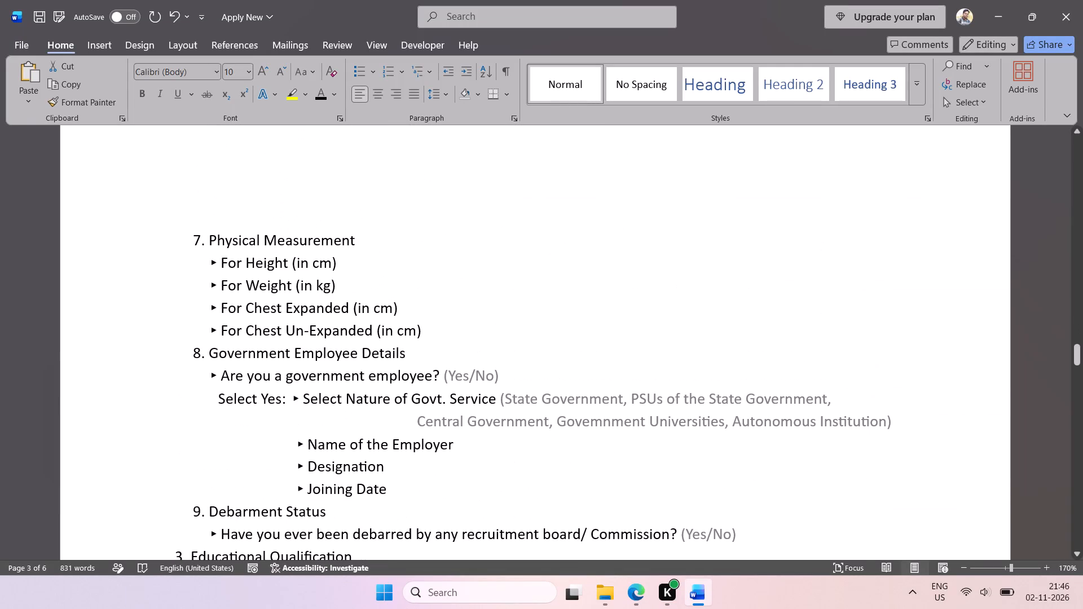
scroll(215, 283, up, 1)
double_click(186, 268)
key(ctrl+v)
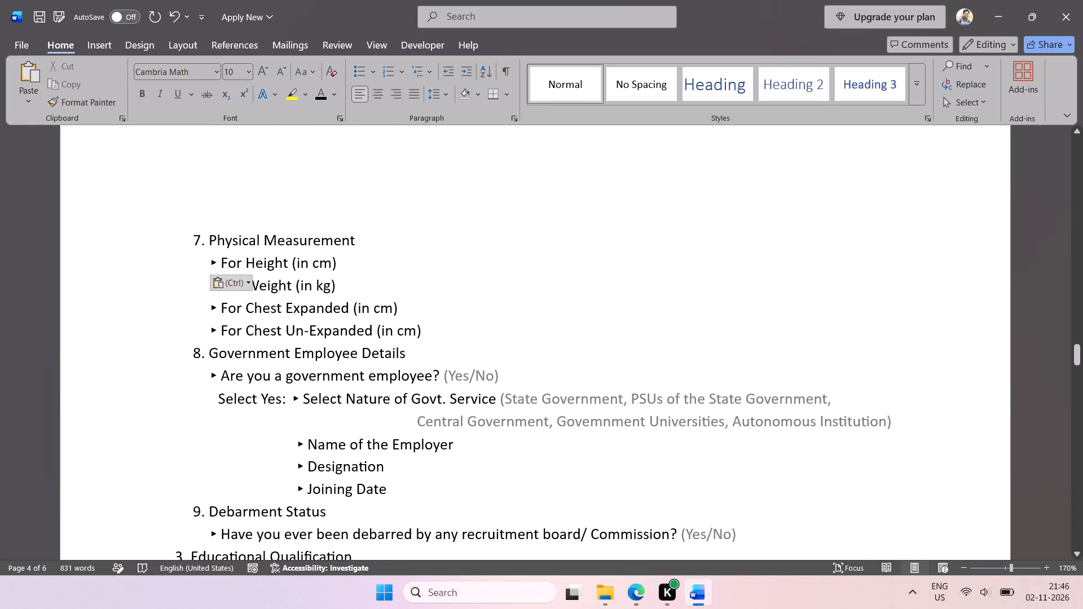
double_click(193, 375)
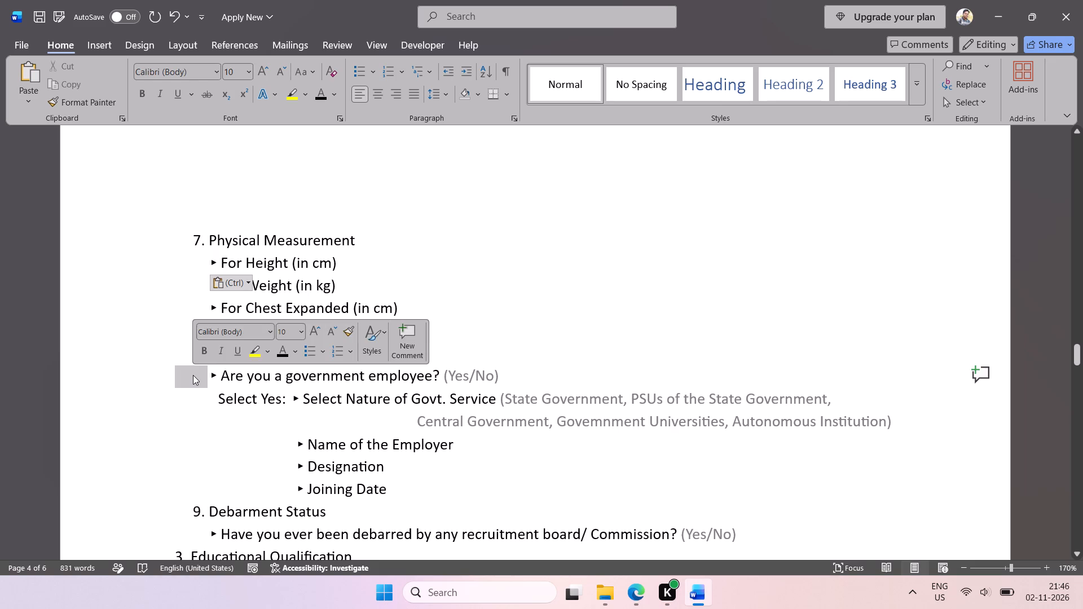
key(ctrl+v)
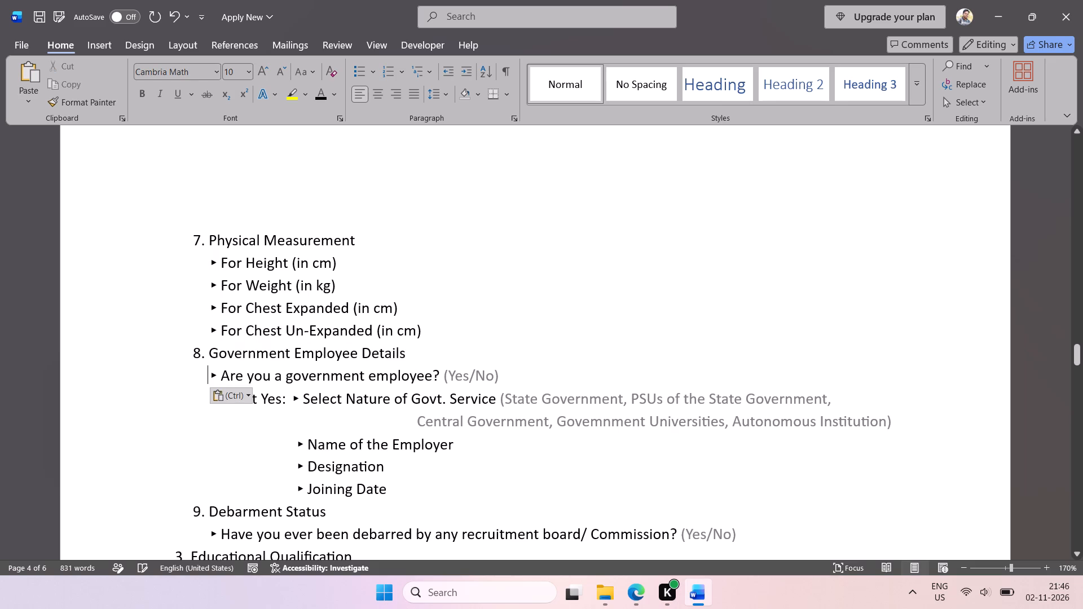
Replace the leading spacing of "Select Yes:" under Government Employee Details with the indented "1." prefix copied from "Select Group D".
scroll(324, 333, up, 2)
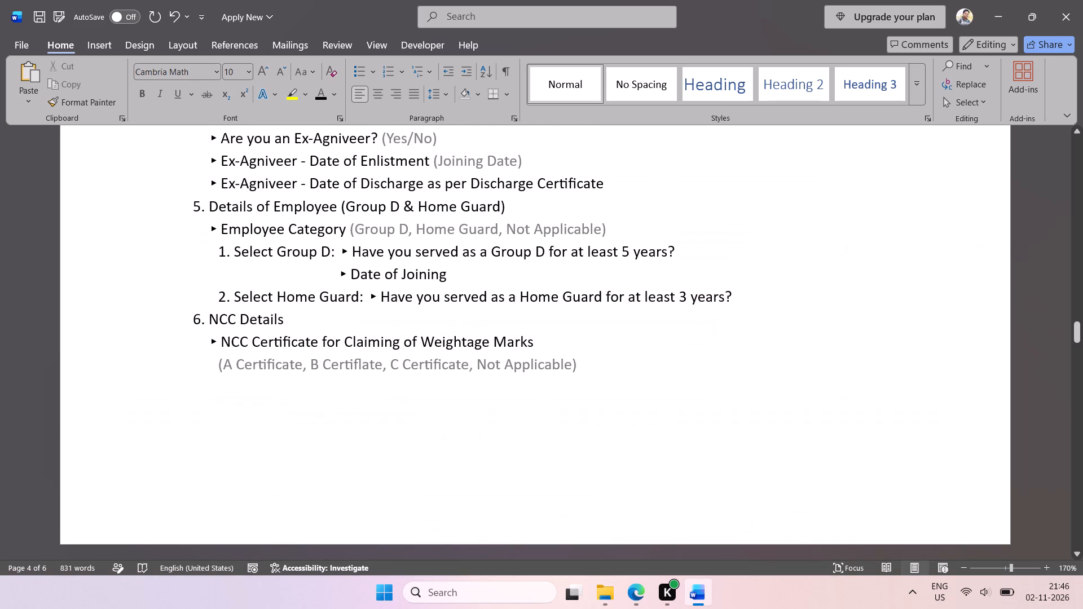
scroll(263, 300, up, 1)
drag(234, 252, 137, 251)
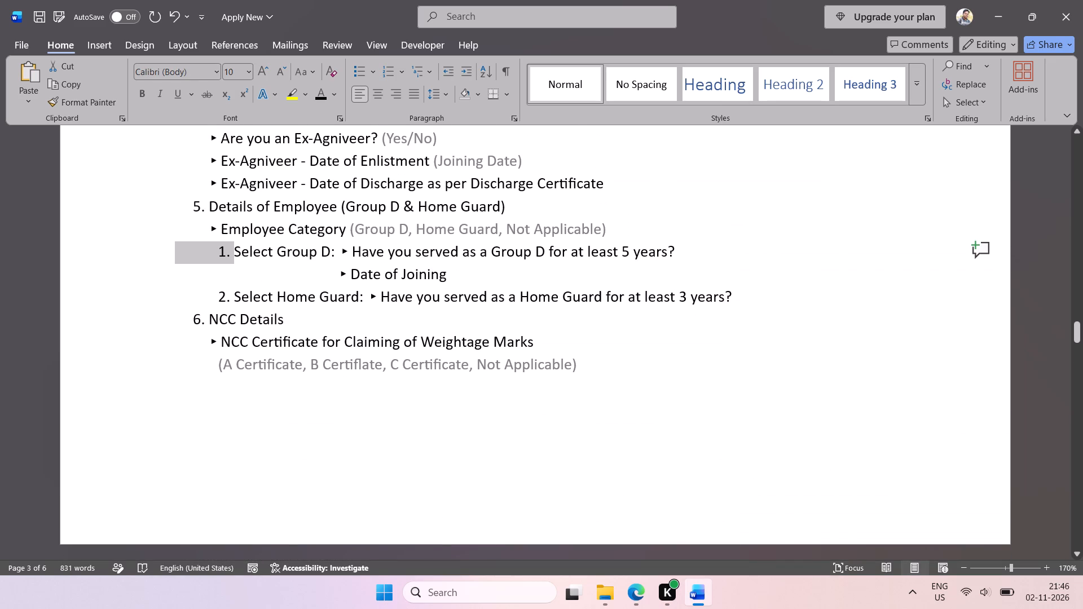
key(ctrl+c)
scroll(241, 297, down, 1)
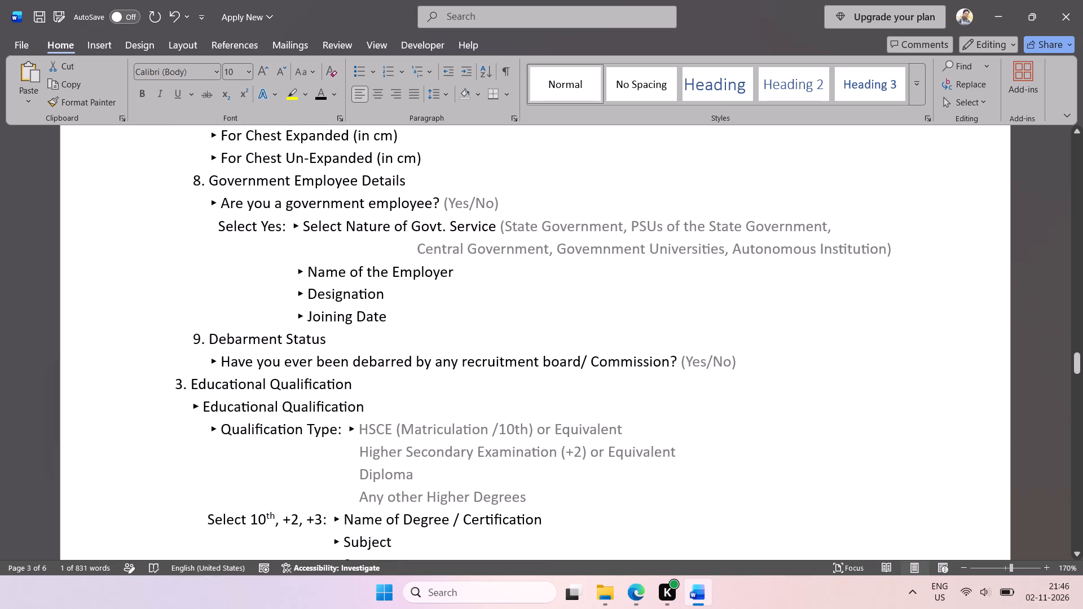
scroll(242, 315, down, 1)
double_click(199, 289)
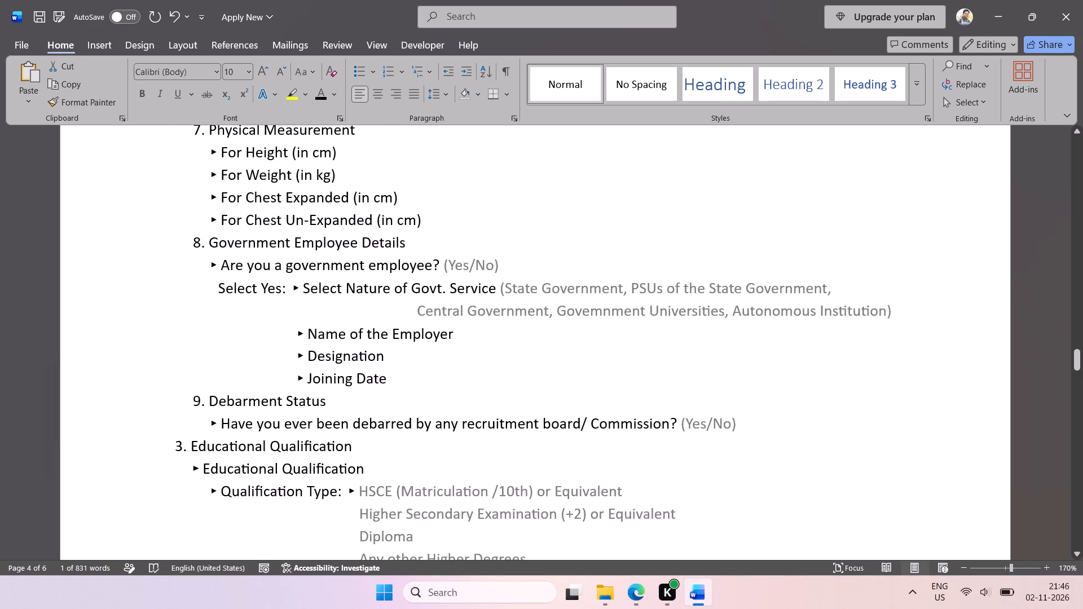
key(ctrl+v)
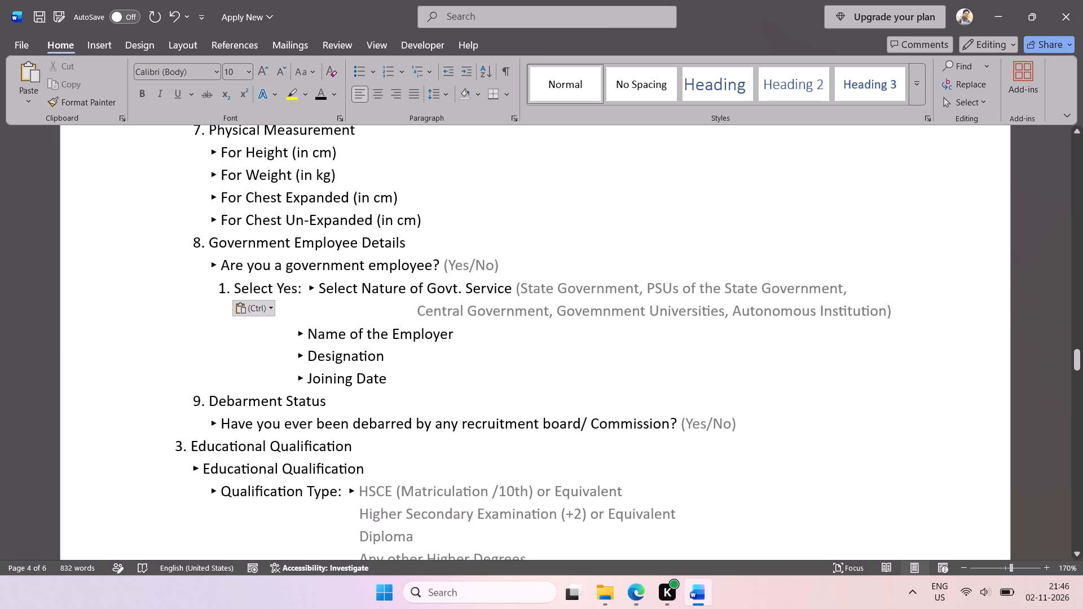
Indent "Name of the Employer", "Designation" and "Joining Date" by four more spaces each to align with the "Select Nature of Govt. Service" bullet.
click(296, 334)
key(space)
key(space)
key(space)
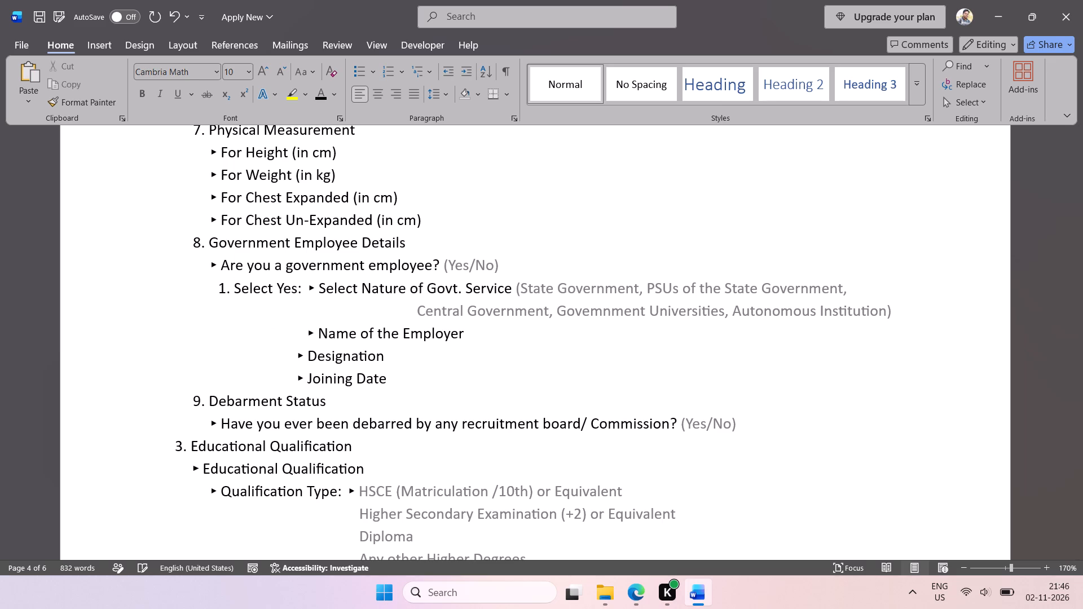
key(space)
click(293, 354)
key(space)
key(space)
key(space)
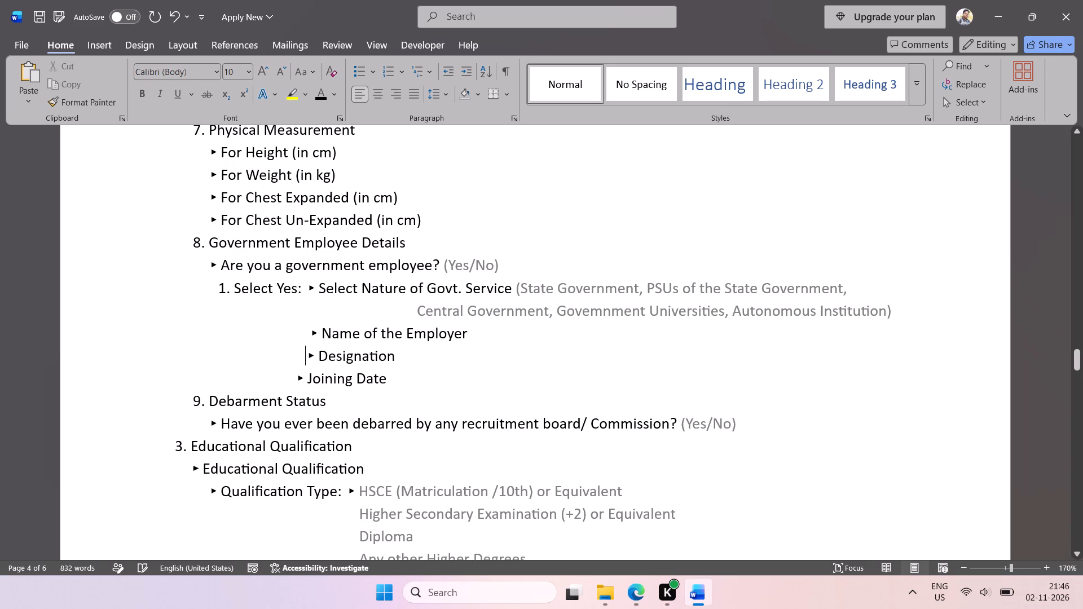
key(space)
click(293, 377)
key(space)
key(space)
key(space)
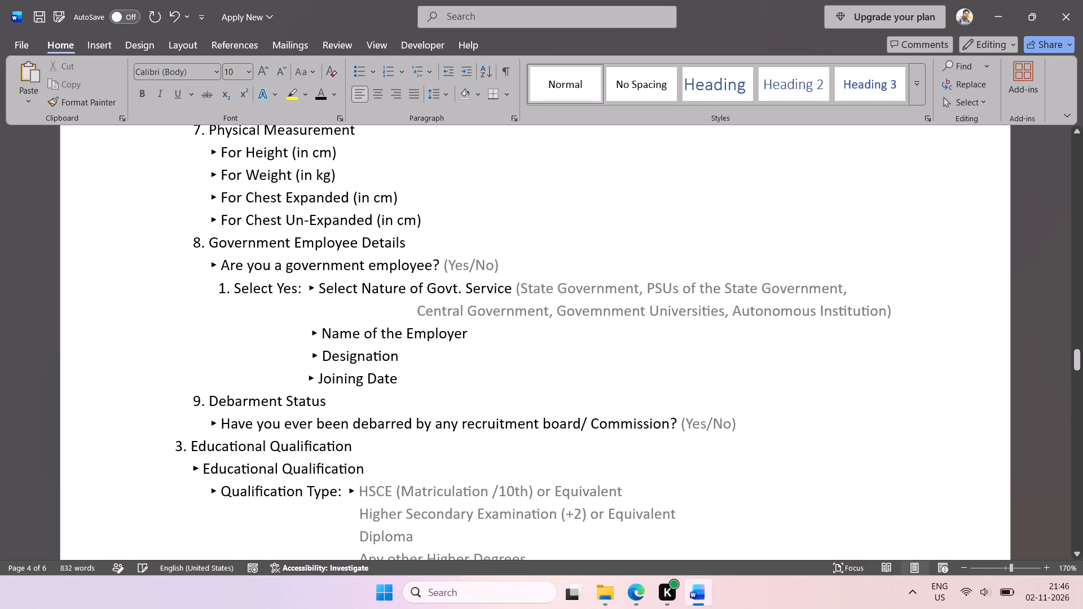
key(space)
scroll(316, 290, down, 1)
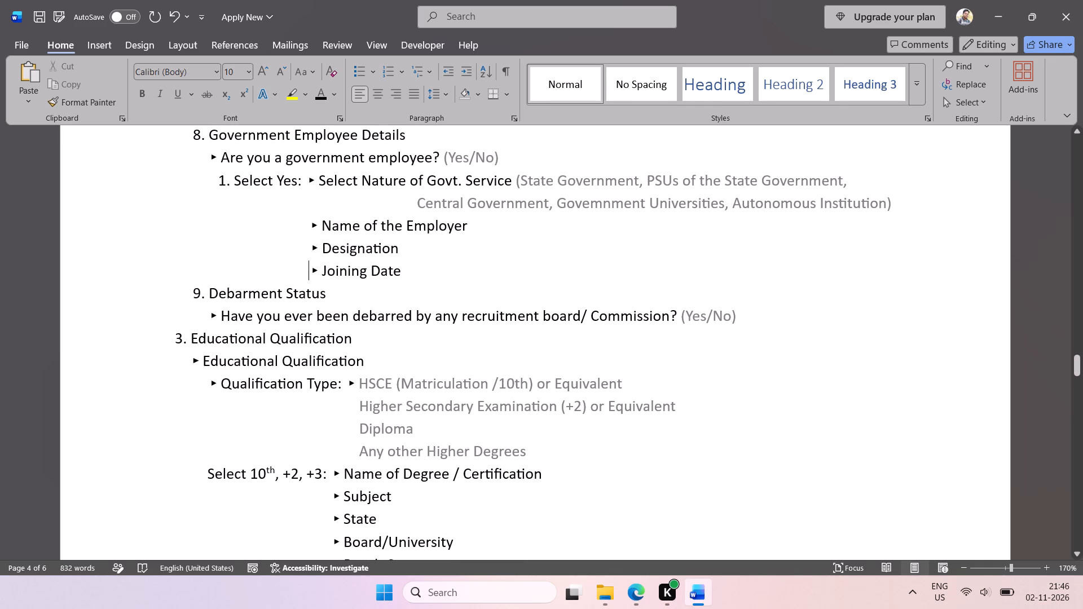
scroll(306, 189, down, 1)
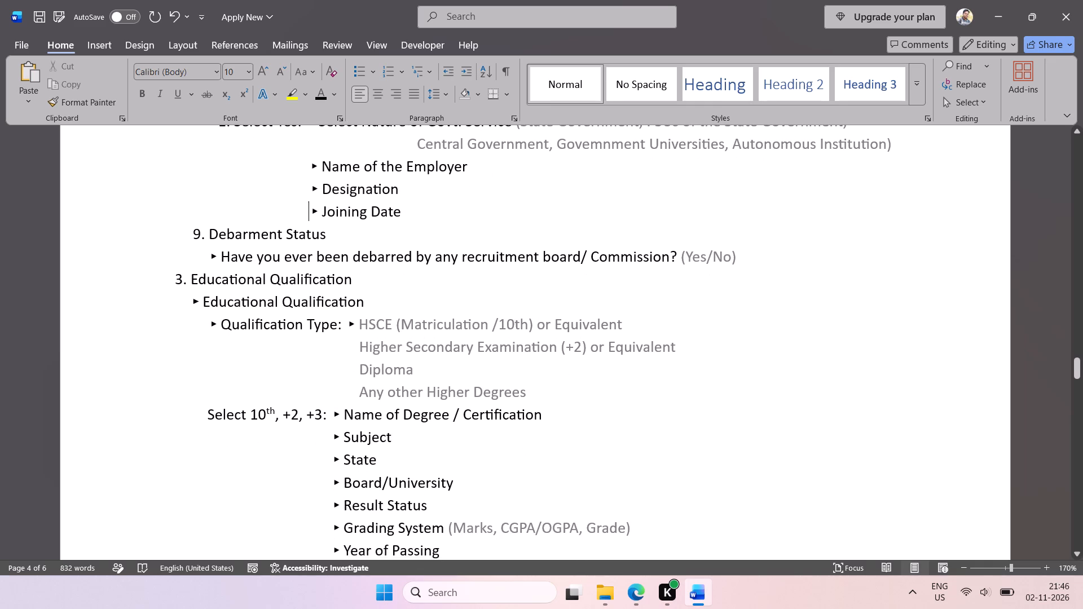
Remove the opening bracket after "Select Nature of Govt. Service" and move its State Government options to a new line indented by 20 spaces.
scroll(309, 153, down, 2)
scroll(310, 133, up, 2)
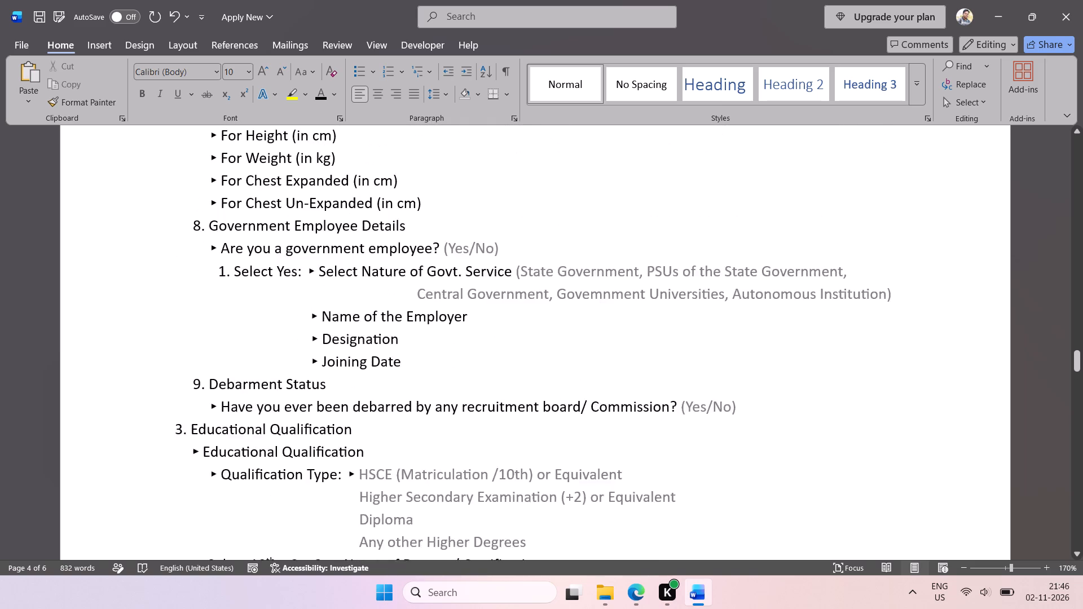
scroll(366, 369, up, 1)
scroll(602, 432, down, 2)
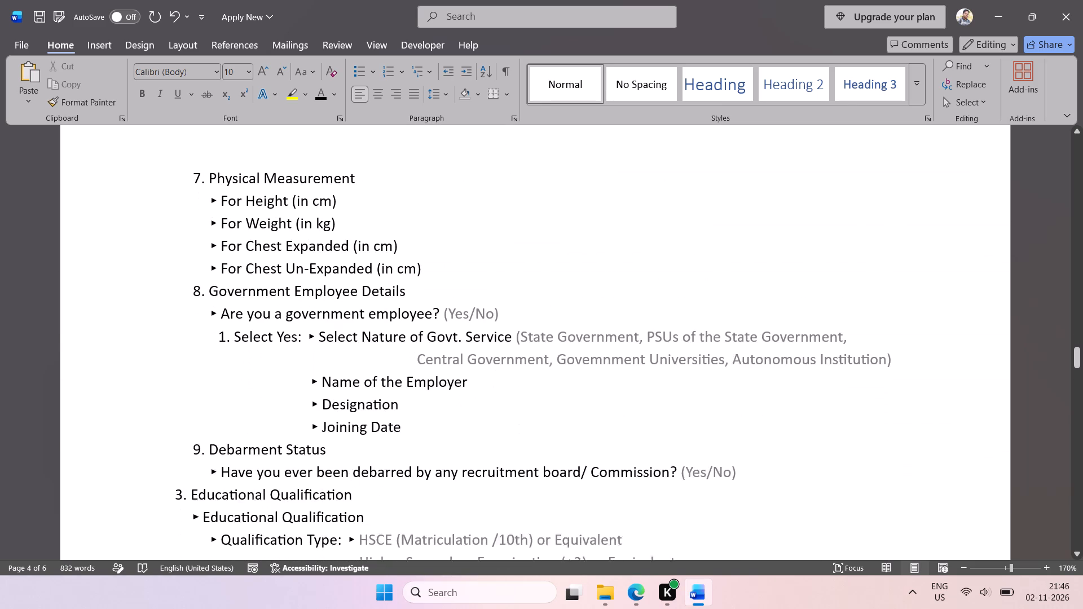
scroll(554, 348, down, 2)
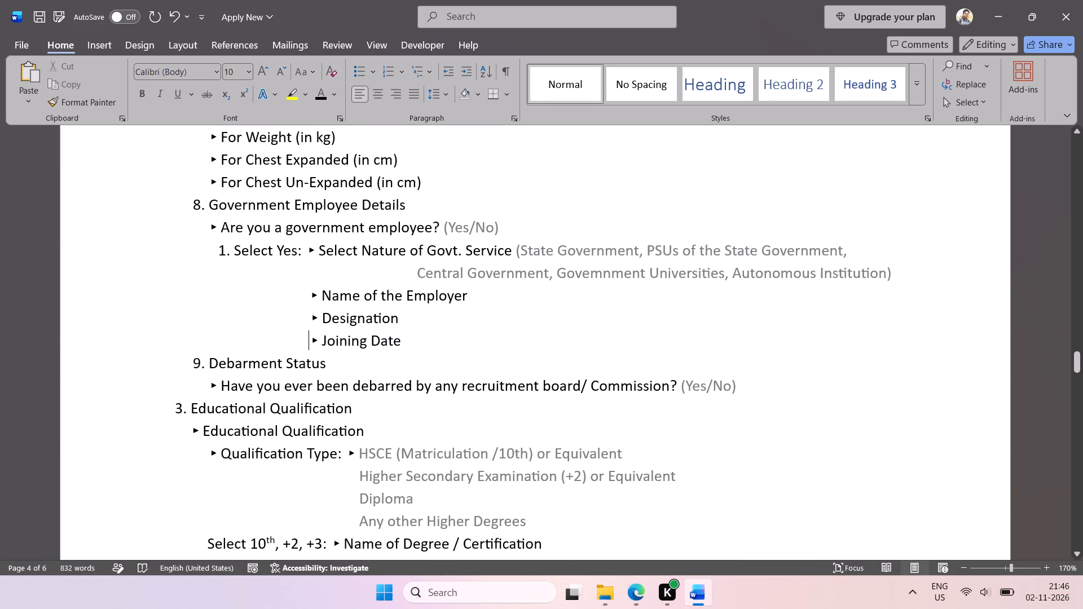
click(525, 251)
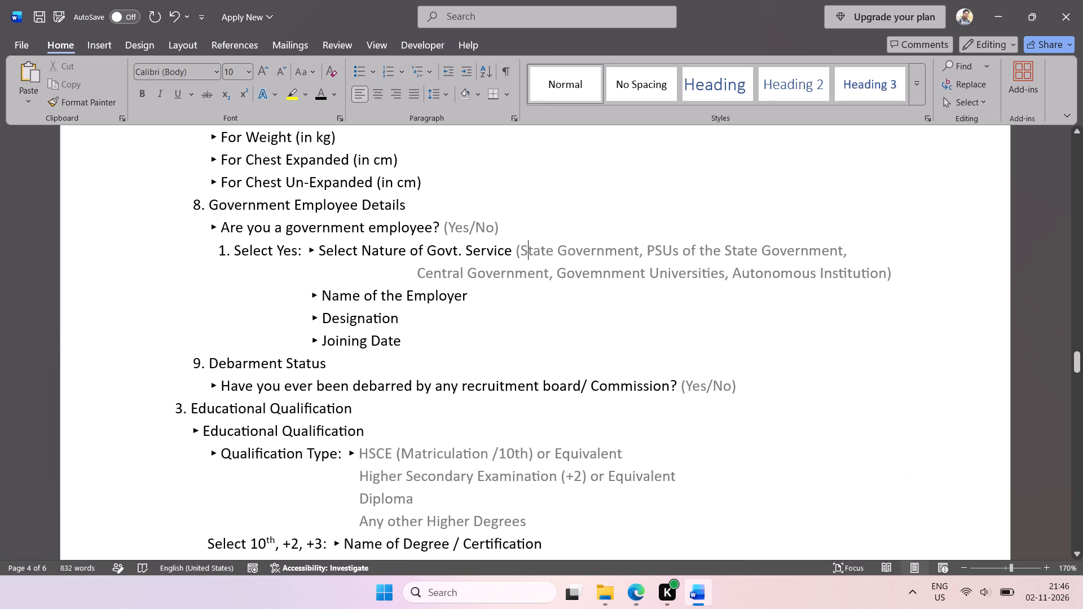
click(521, 250)
key(BackSpace)
key(BackSpace)
key(Return)
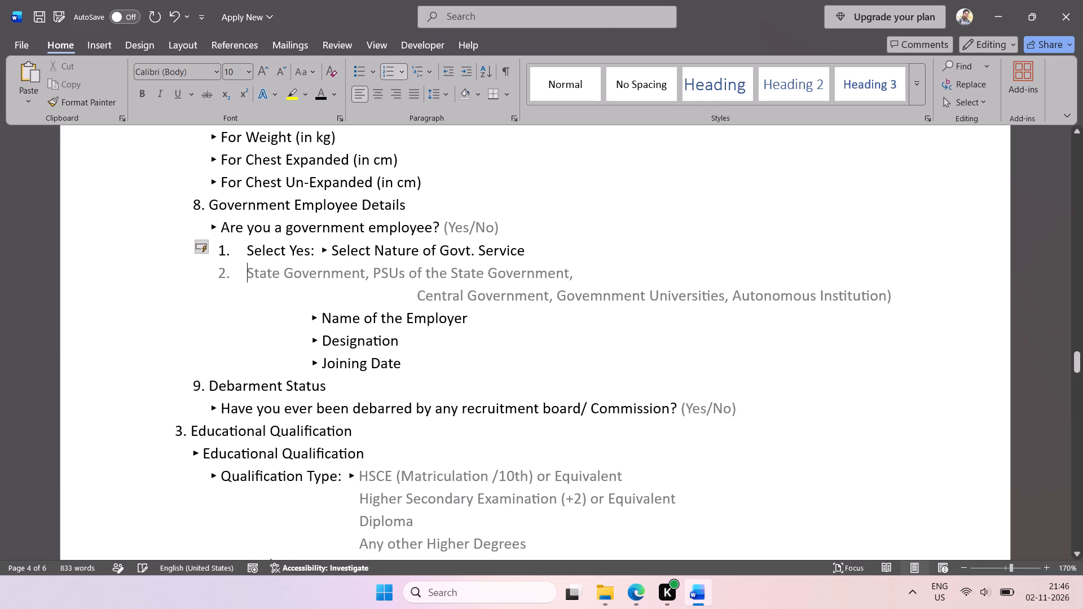
key(ctrl+z)
key(space)
key(space)
key(space)
key(space)
key(space)
key(space)
key(space)
key(space)
key(space)
key(space)
key(space)
key(space)
key(space)
key(space)
key(space)
key(space)
key(space)
key(space)
key(space)
key(space)
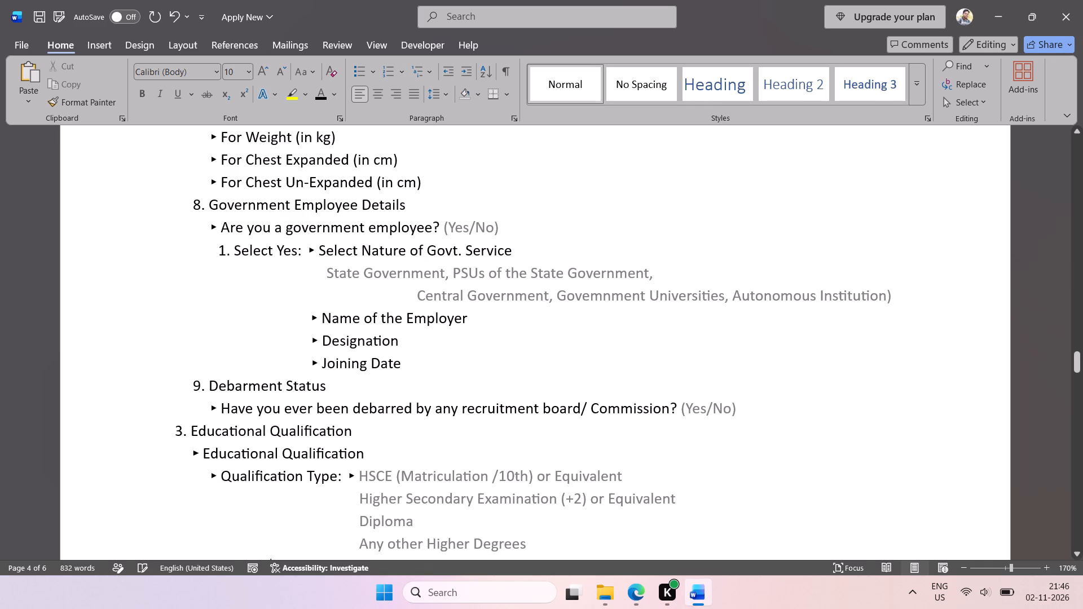
Number the State Government options line "1." and shorten its indentation by two spaces.
text(1.)
key(space)
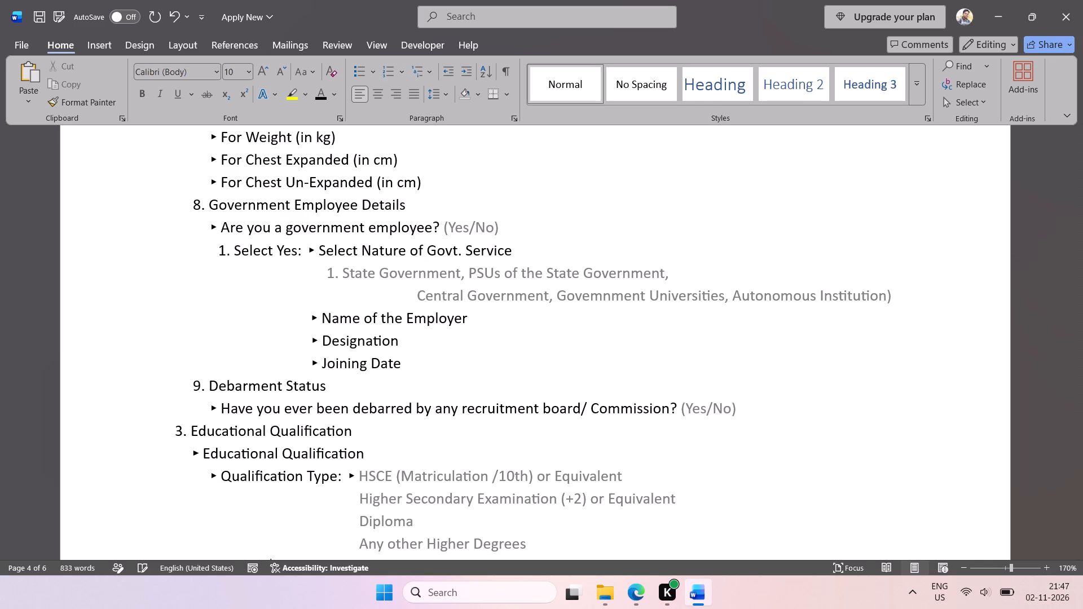
click(322, 274)
key(BackSpace)
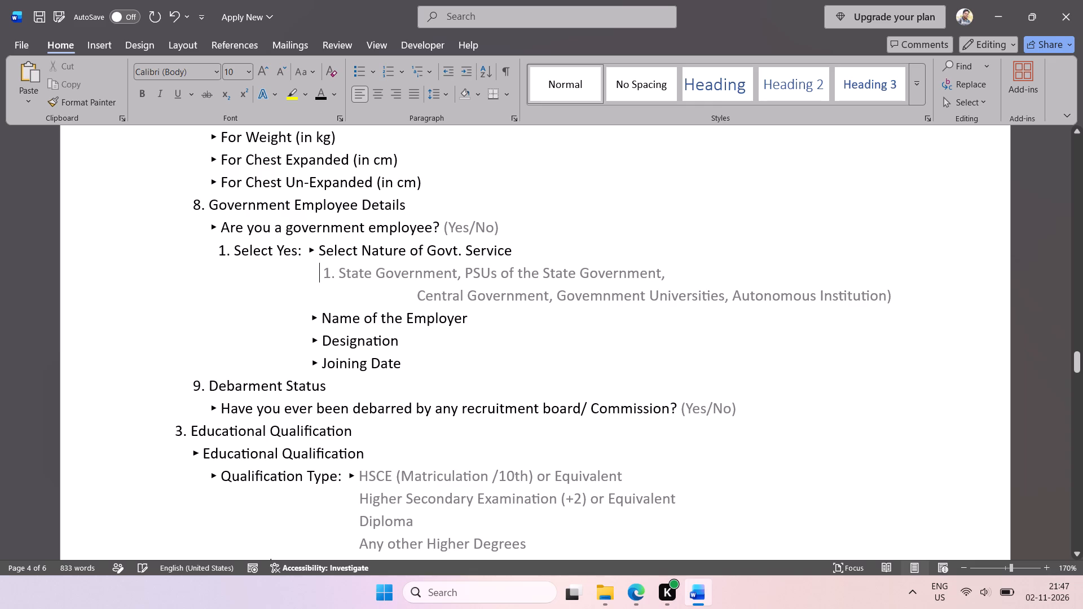
key(BackSpace)
Give the Central Government line the State Government line's leading spacing, number it "2.", and remove the trailing comma from line 1.
double_click(300, 273)
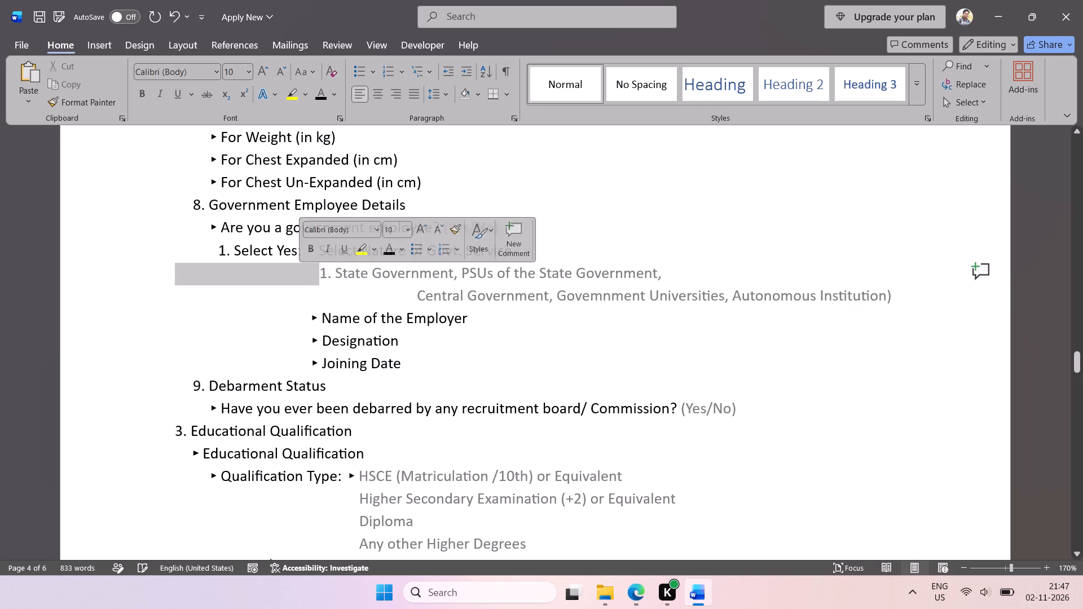
key(ctrl+c)
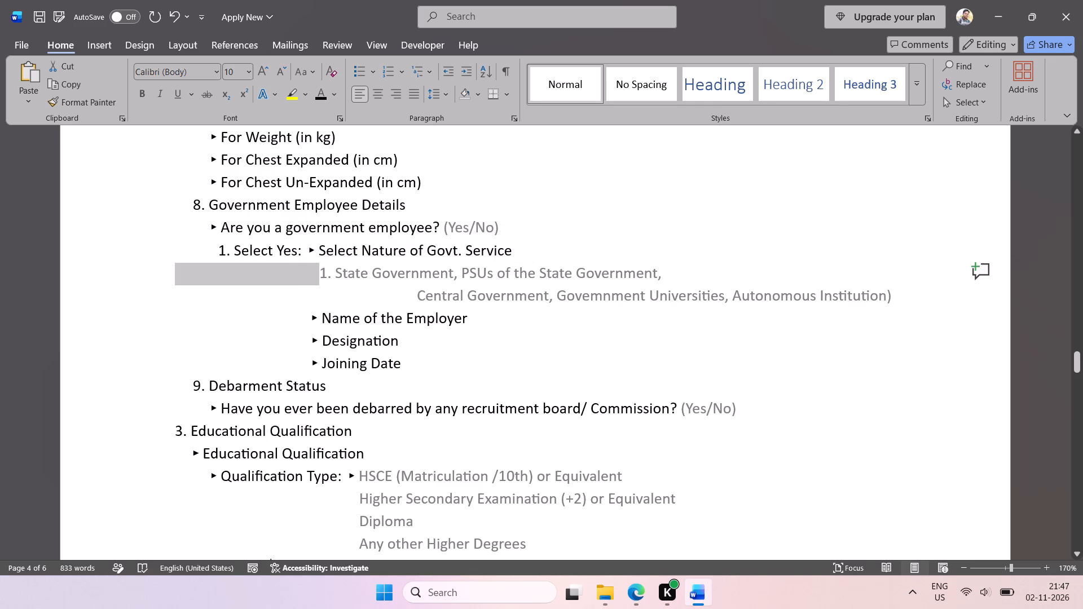
double_click(360, 299)
key(ctrl+v)
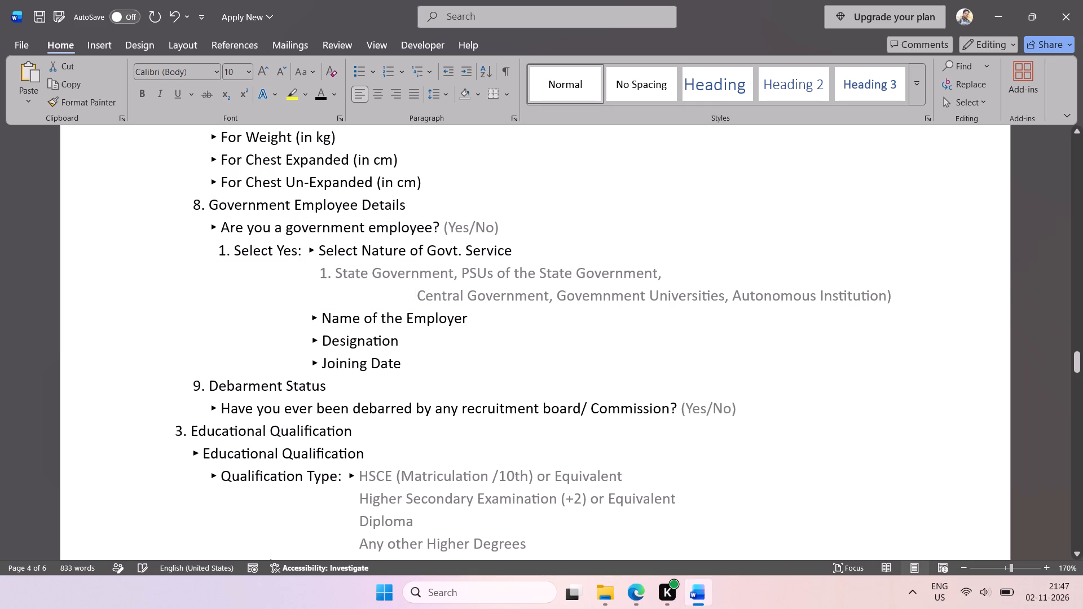
text(2.)
key(space)
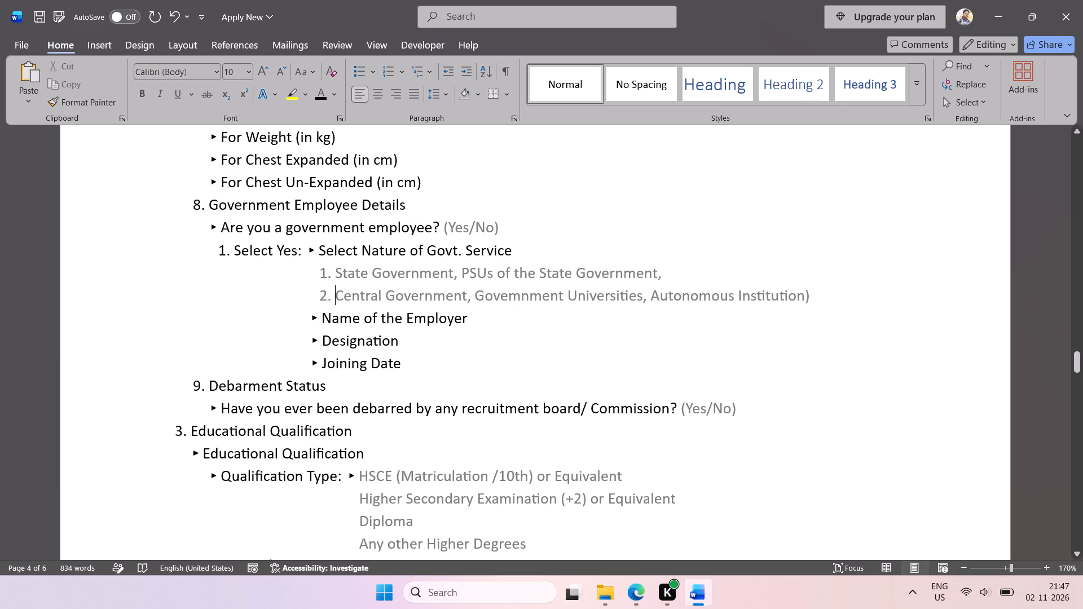
click(692, 275)
key(BackSpace)
key(BackSpace)
Split the Universities option off the Central Government line onto its own equally indented line numbered "3.", removing the separating comma.
click(476, 294)
key(BackSpace)
key(BackSpace)
key(Return)
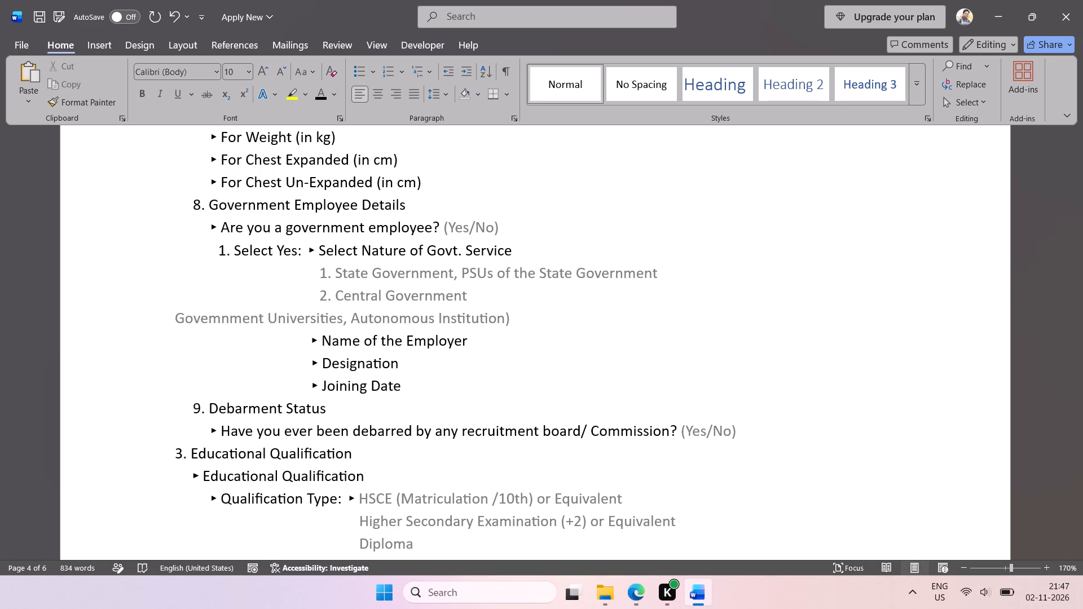
key(ctrl+v)
text(3.)
key(space)
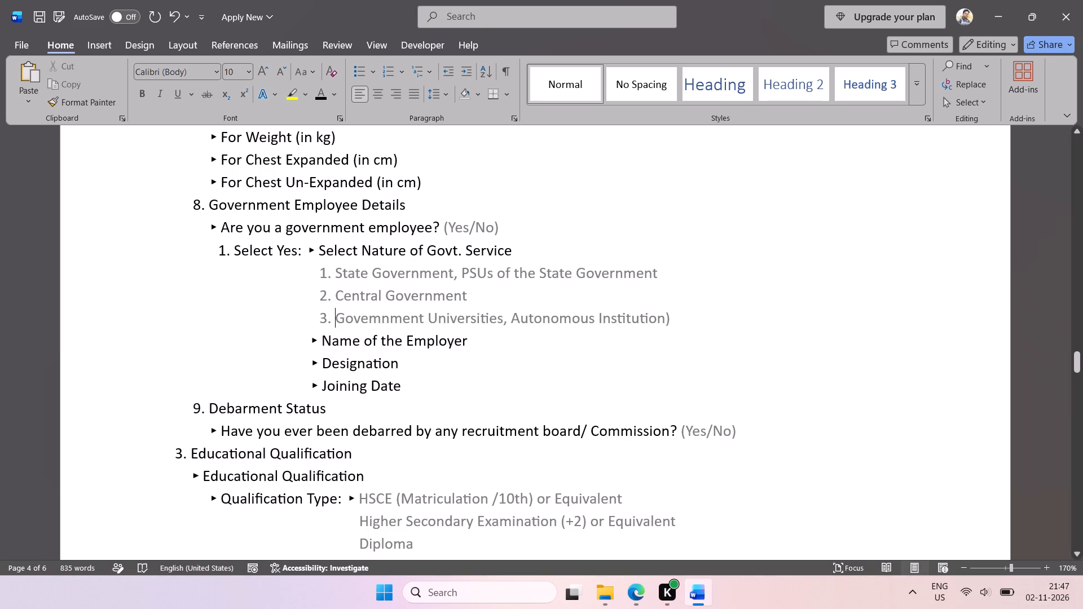
Split "Autonomous Institution" onto its own equally indented line numbered "4.", remove the separating comma and closing bracket, and save the document.
click(510, 317)
key(BackSpace)
key(BackSpace)
key(Return)
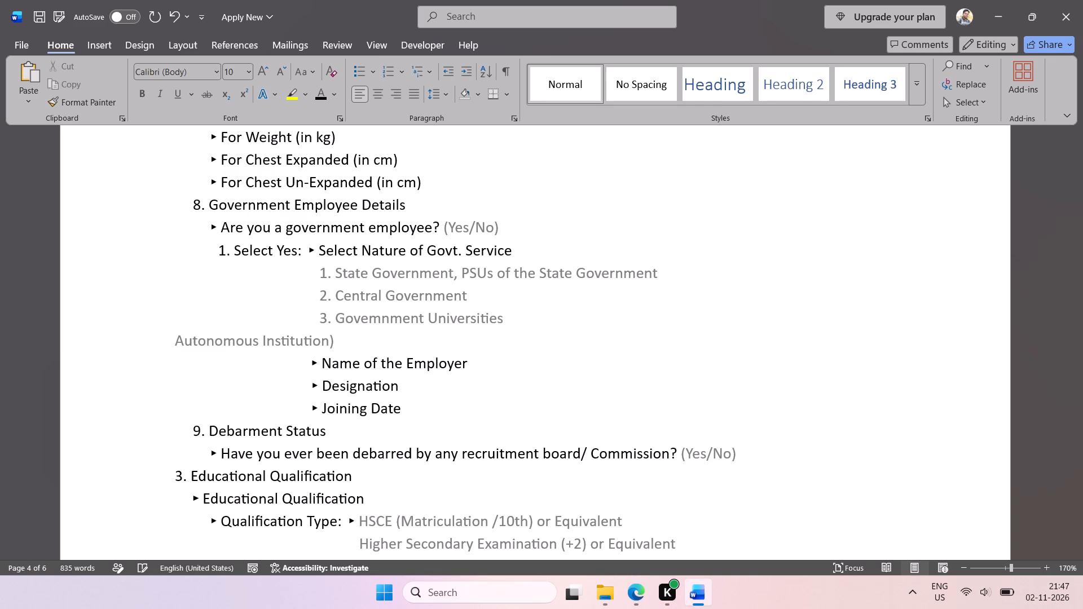
key(ctrl+v)
text(4.)
key(space)
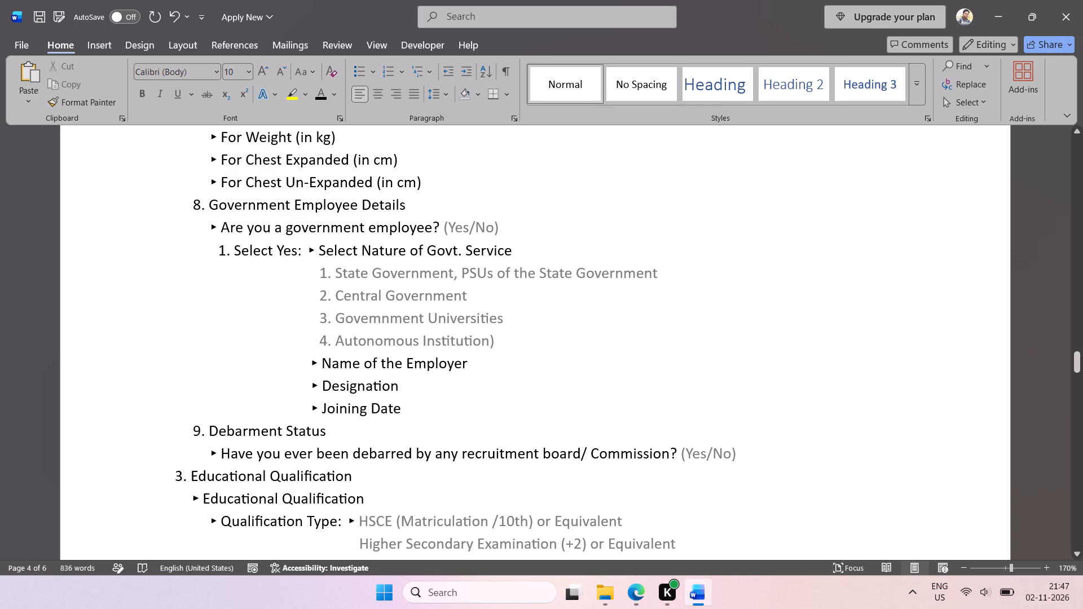
click(532, 342)
key(BackSpace)
key(ctrl+s)
Bold the "3. Educational Qualification" section heading and save the document.
scroll(452, 361, down, 1)
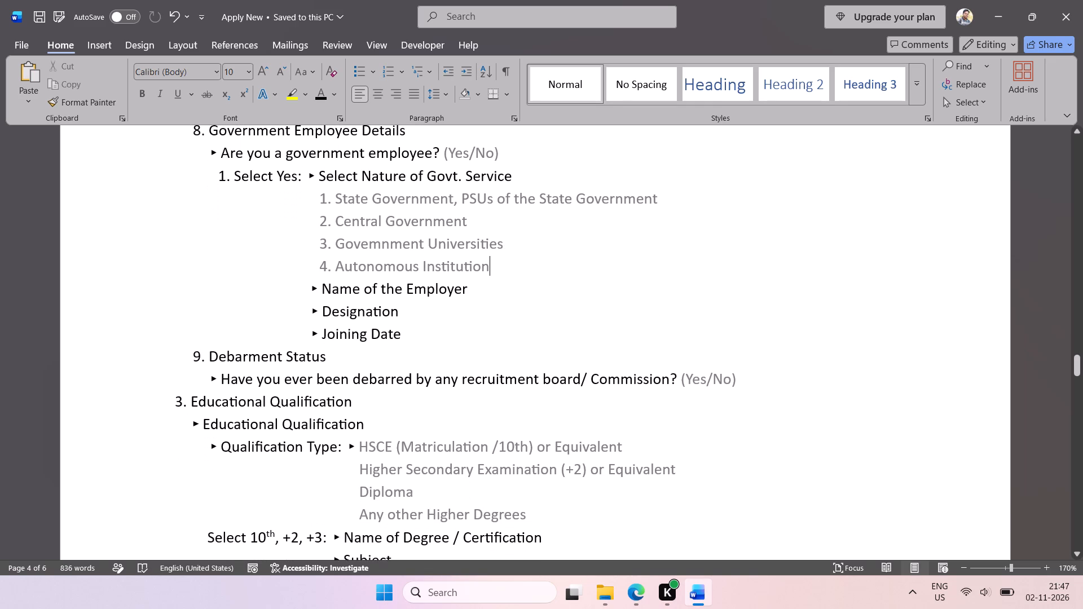
scroll(298, 318, down, 1)
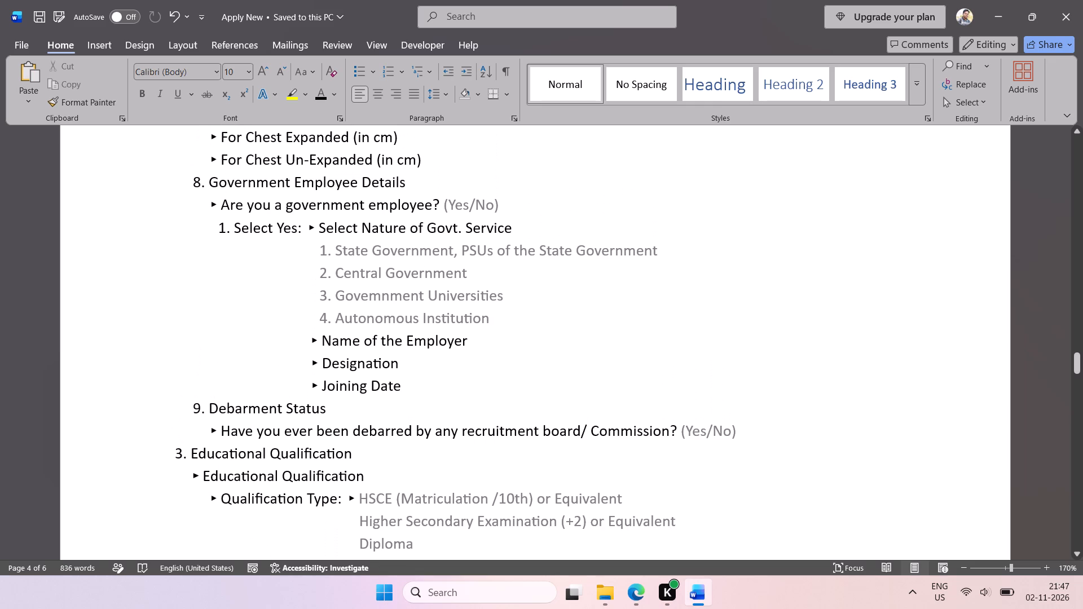
scroll(264, 312, down, 1)
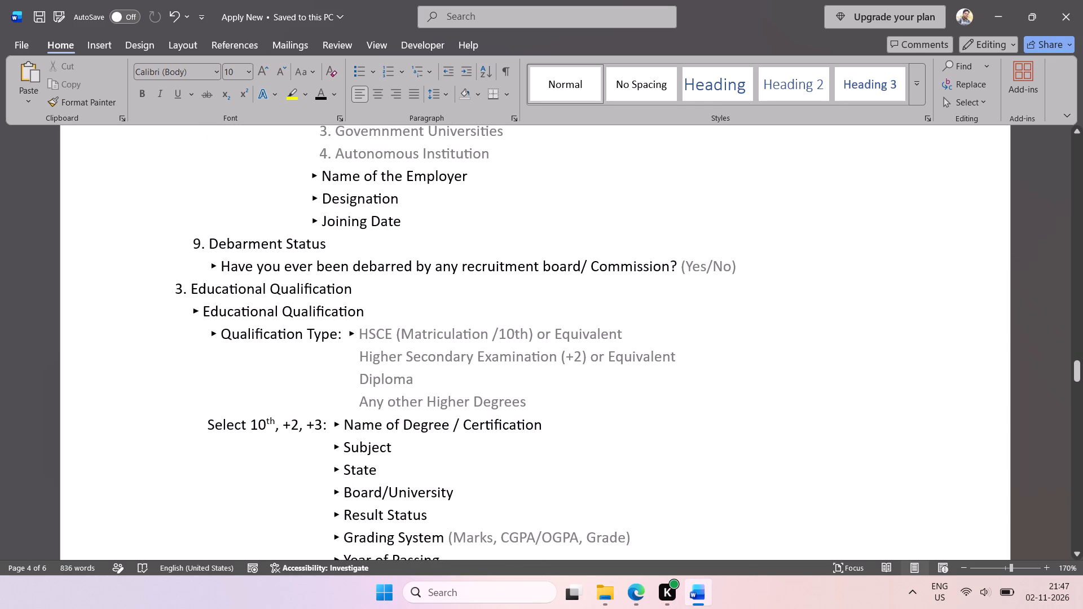
drag(367, 292, 164, 293)
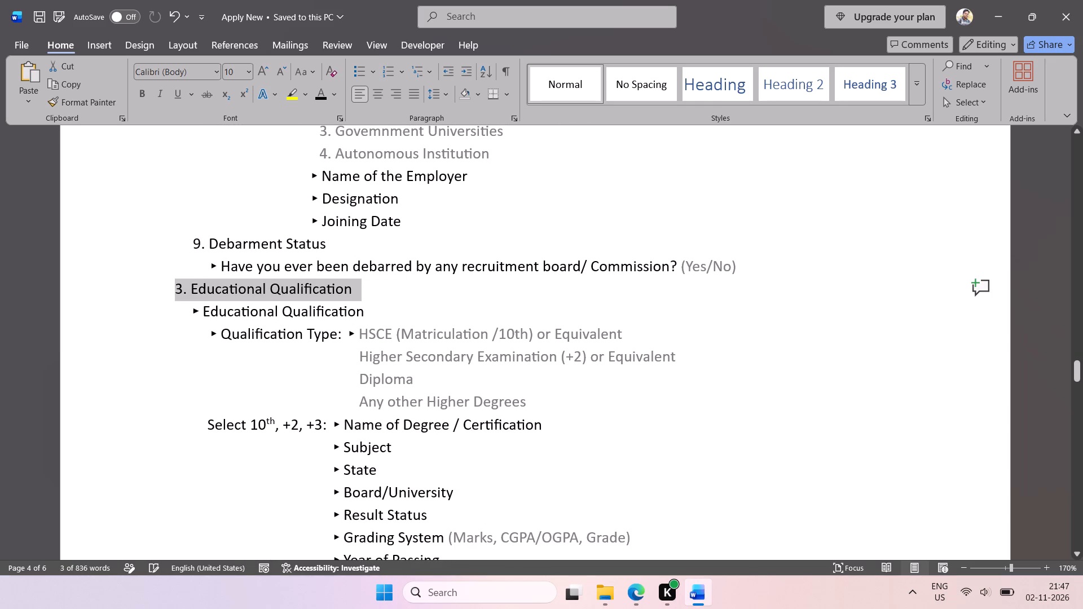
key(ctrl+b)
click(191, 341)
key(ctrl+s)
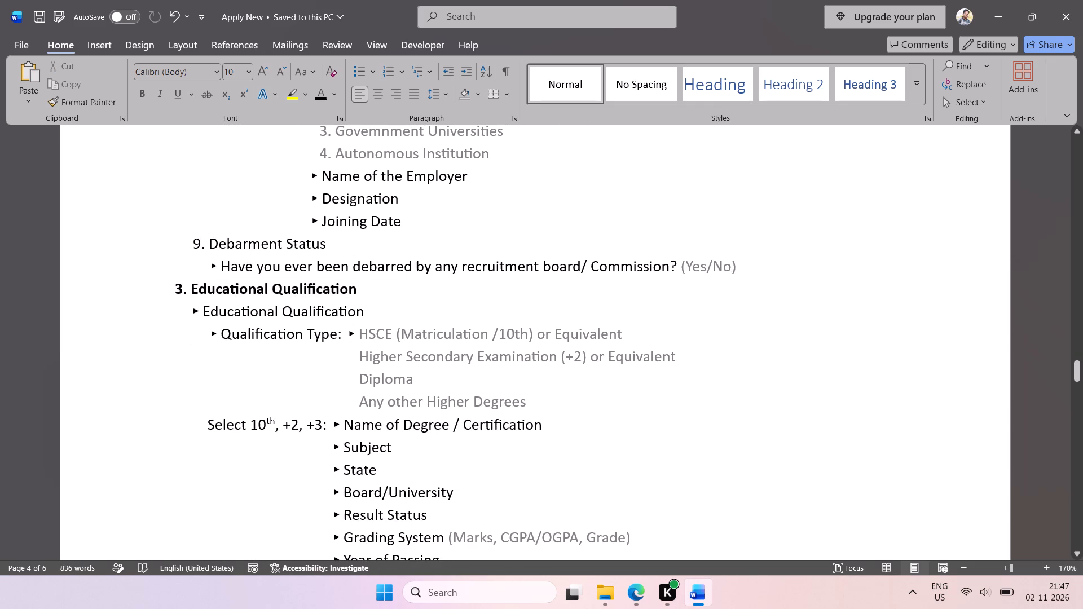
Replace the bullet of the "Educational Qualification" sub-heading under section 3 with the indented "1." prefix copied from "Reservation Category Details".
scroll(297, 226, up, 6)
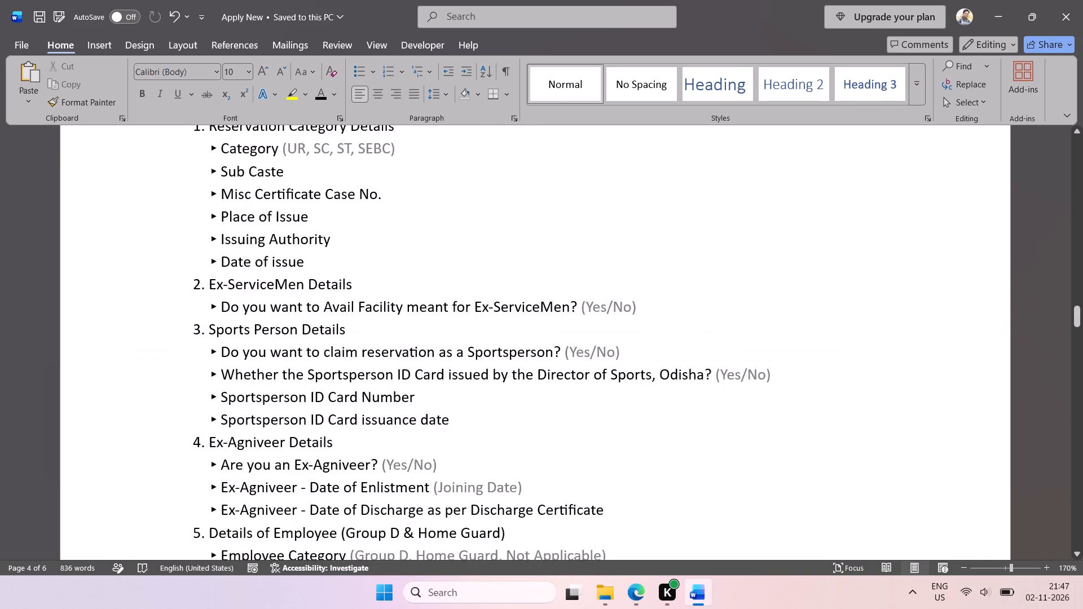
scroll(272, 244, up, 1)
drag(210, 288, 133, 290)
key(ctrl+c)
click(426, 310)
scroll(319, 321, down, 1)
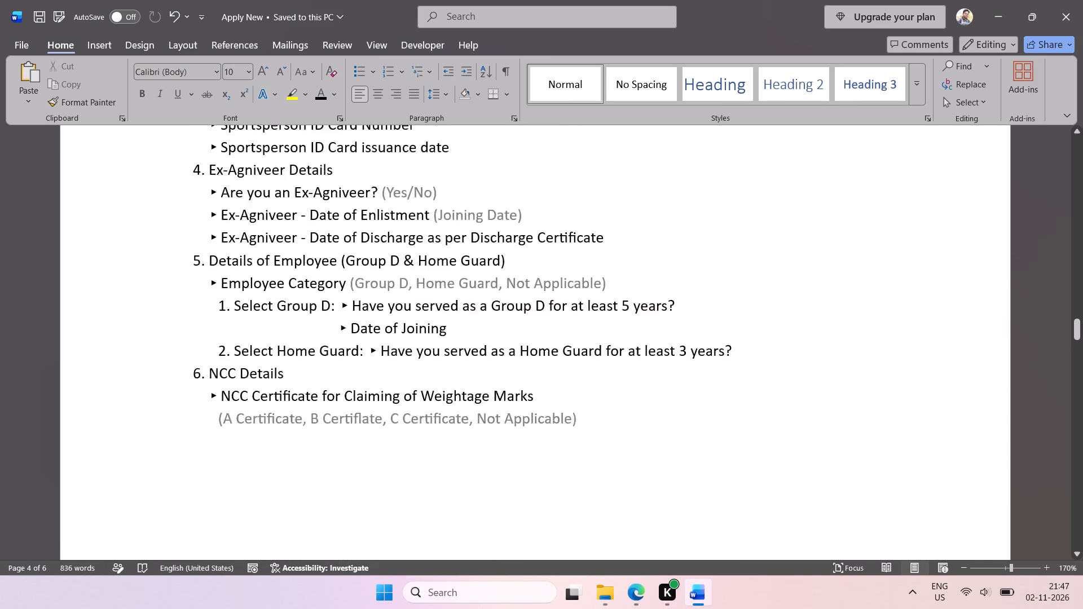
scroll(319, 321, down, 4)
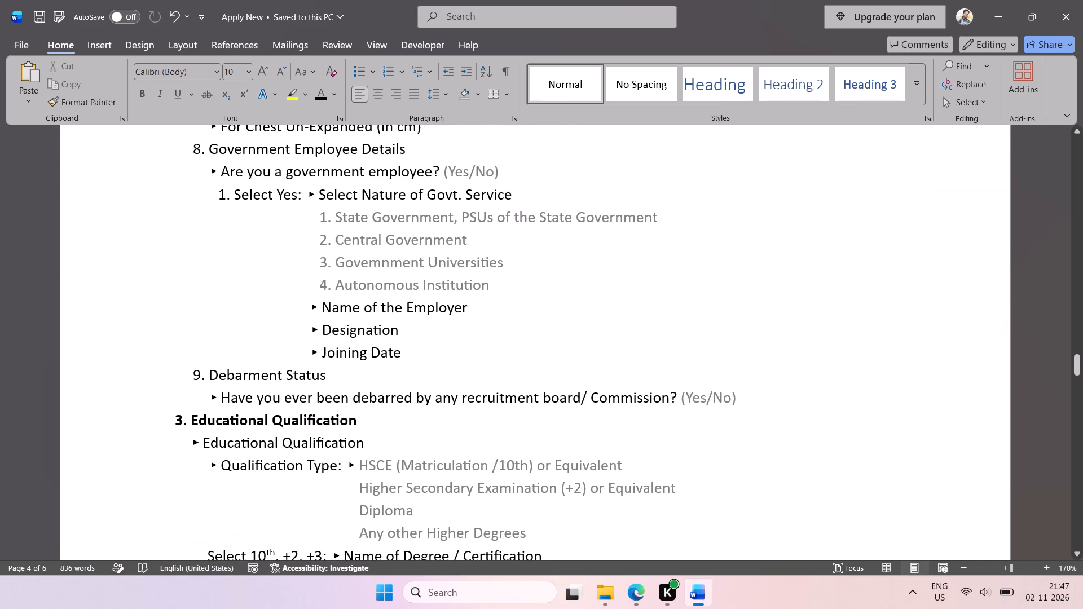
scroll(276, 317, down, 2)
drag(202, 202, 151, 202)
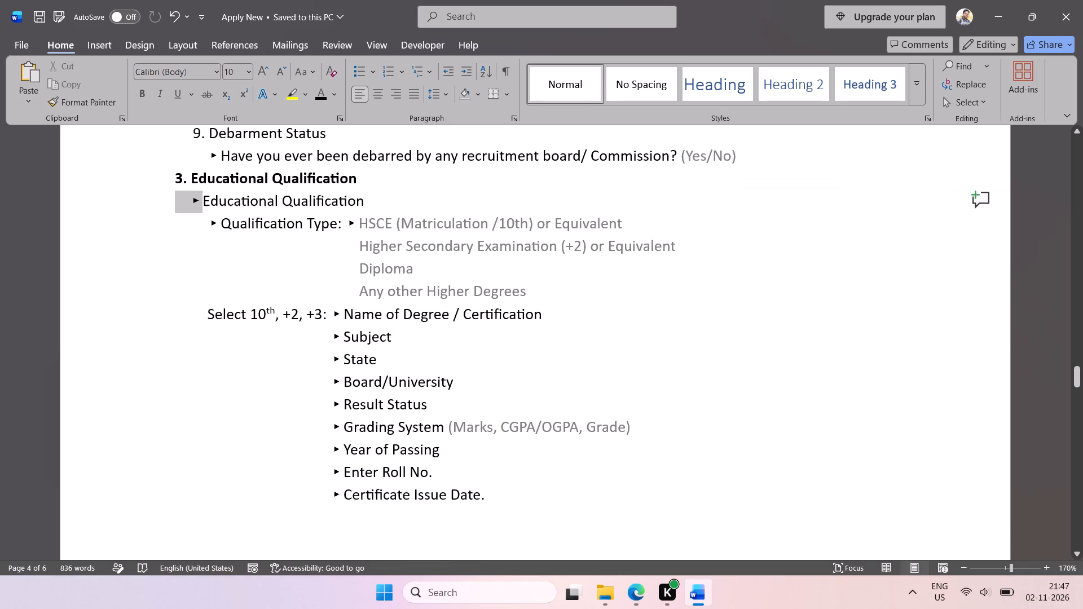
drag(151, 202, 102, 200)
key(ctrl+v)
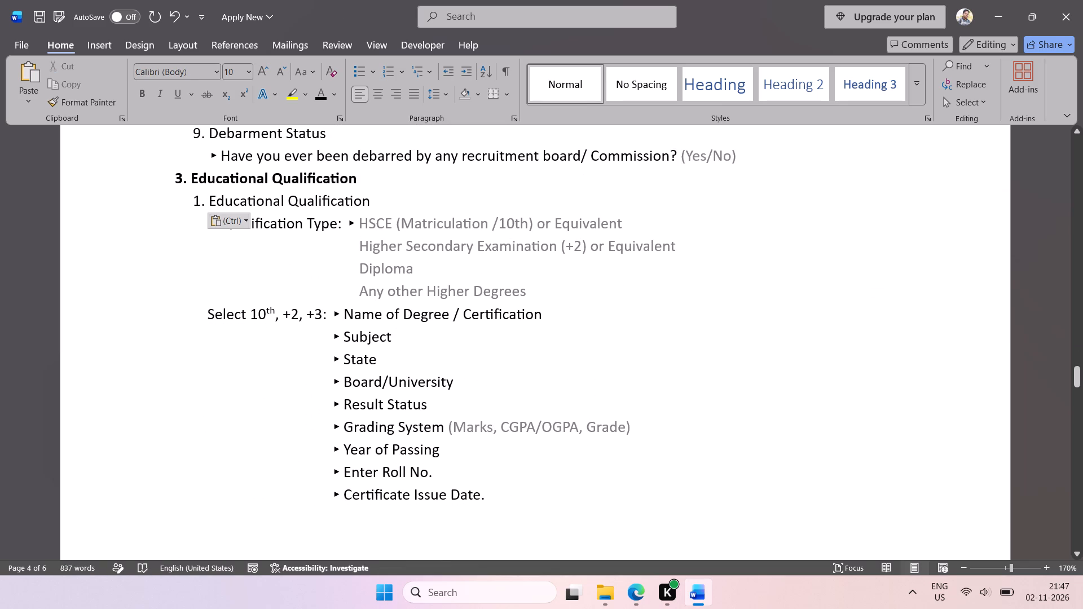
Review the layout from Physical Measurement through Educational Qualification to the Upload Profile Document section.
scroll(224, 284, down, 4)
scroll(224, 300, up, 1)
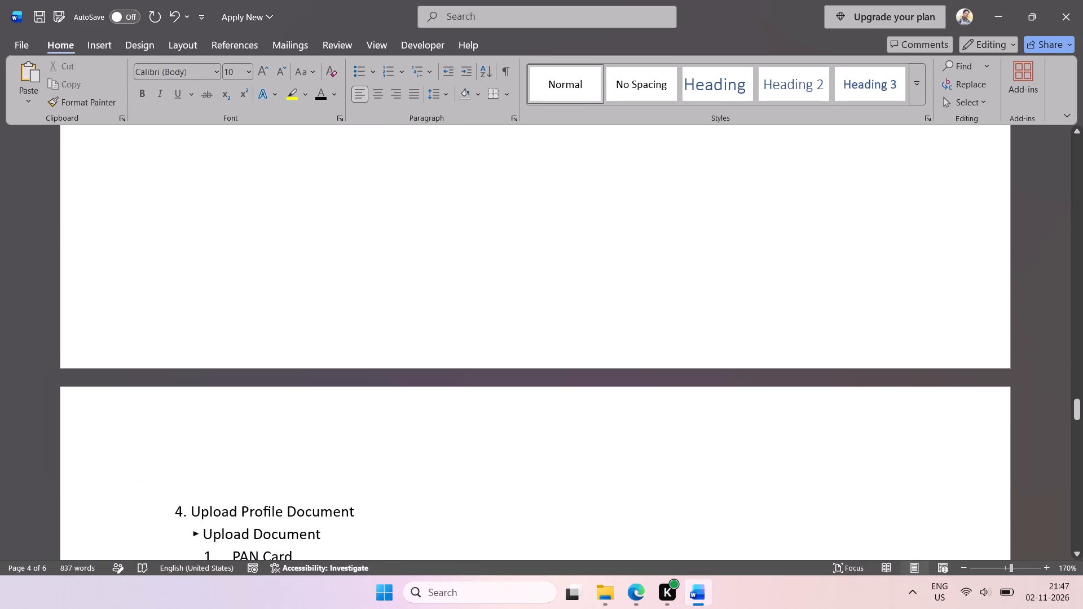
scroll(224, 300, up, 4)
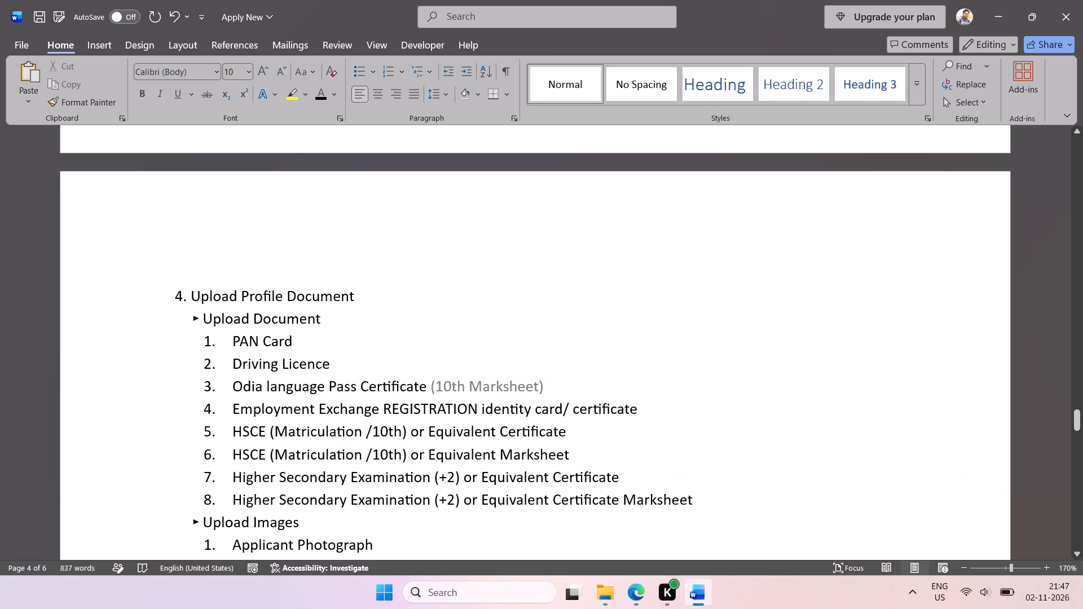
scroll(189, 295, up, 1)
scroll(235, 299, down, 3)
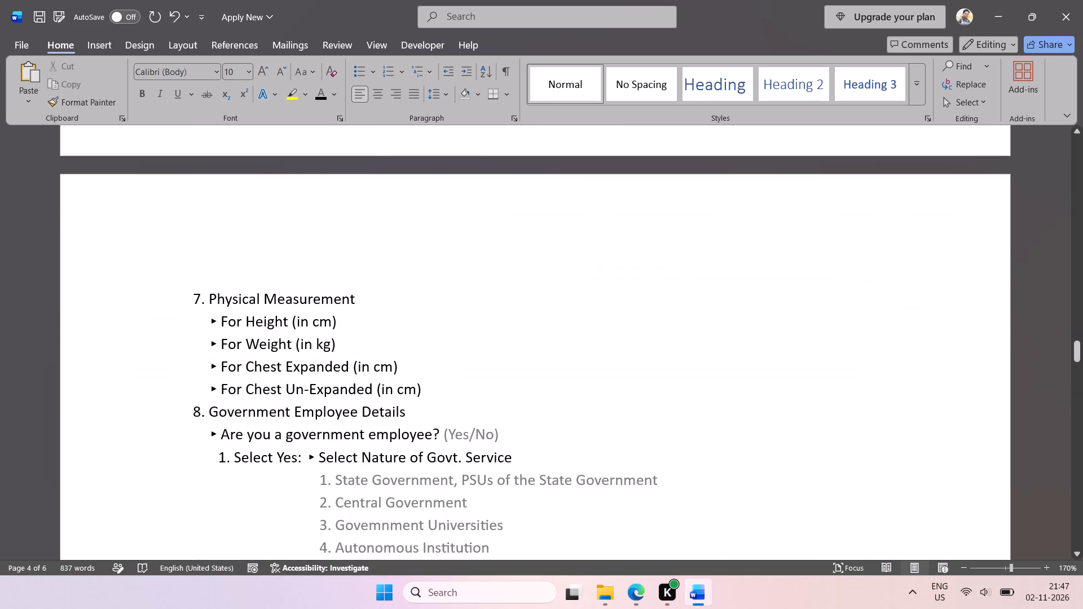
scroll(235, 299, down, 6)
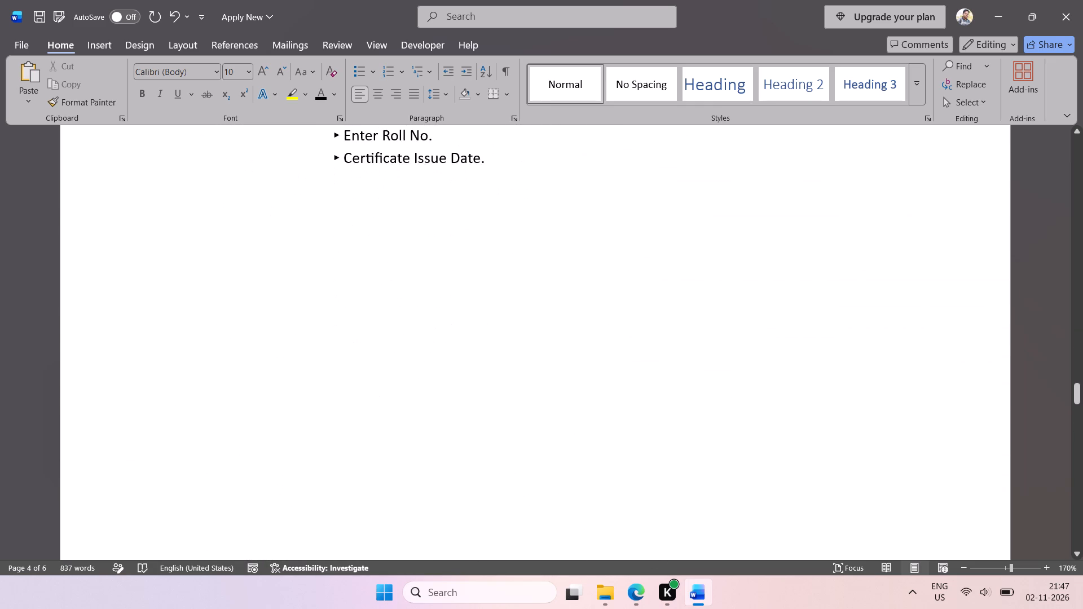
scroll(235, 299, up, 1)
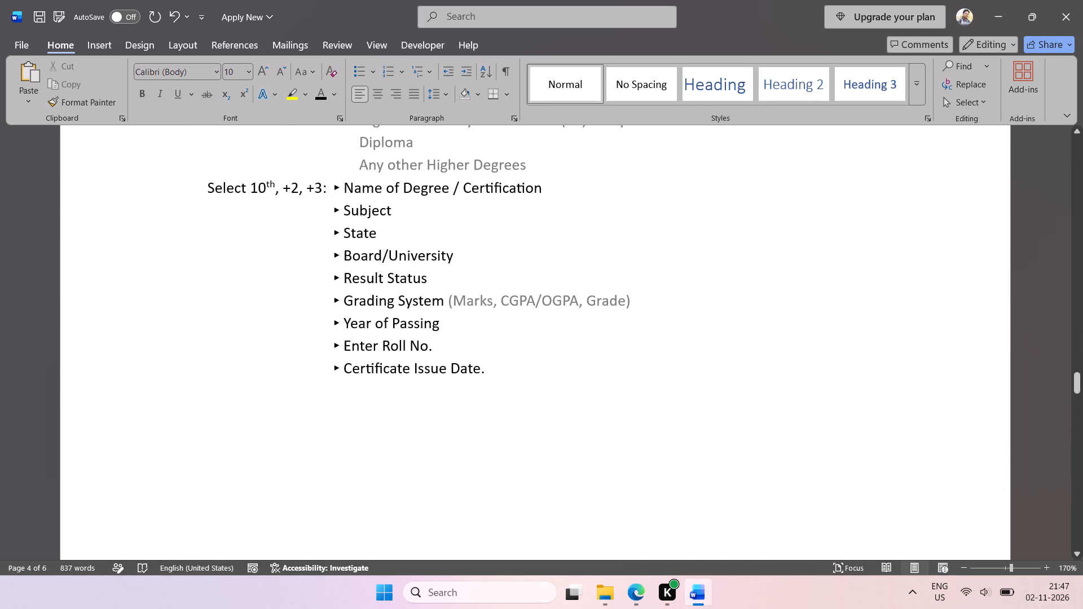
scroll(235, 299, up, 2)
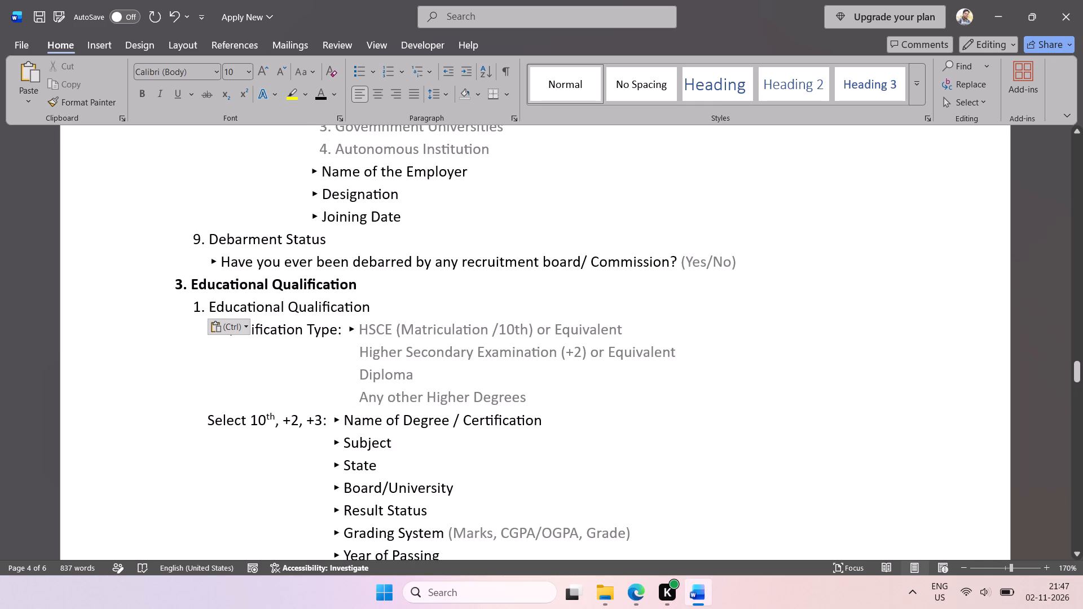
Save the document.
ctrl+scroll(318, 309, up, 2)
scroll(410, 329, up, 1)
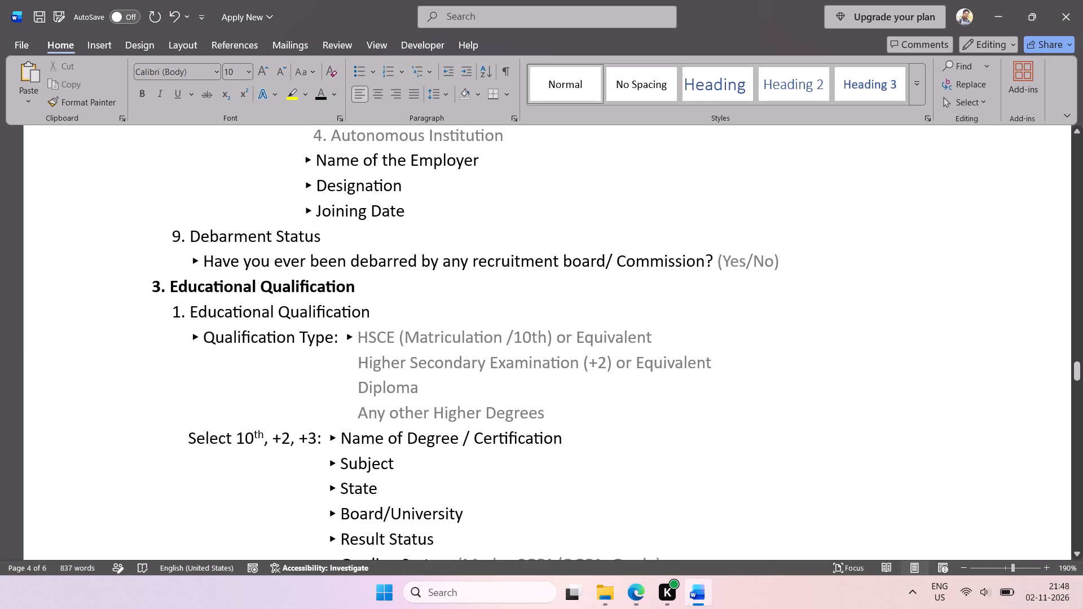
scroll(410, 329, up, 1)
key(ctrl+s)
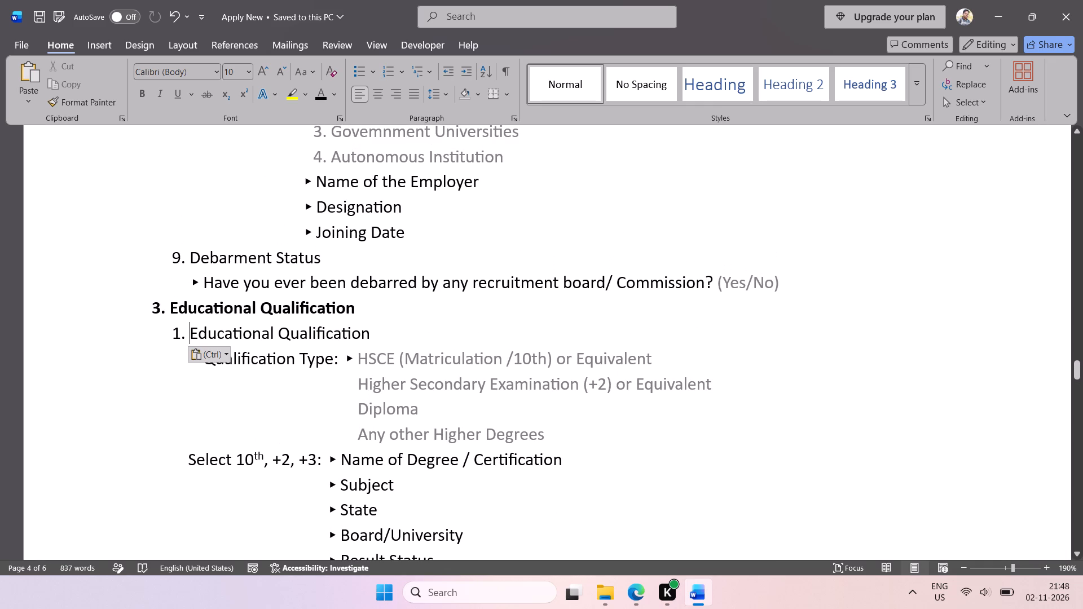
Replace the bullet before "HSCE (Matriculation /10th) or Equivalent" on the "Qualification Type:" line with the number "1.".
scroll(296, 297, up, 1)
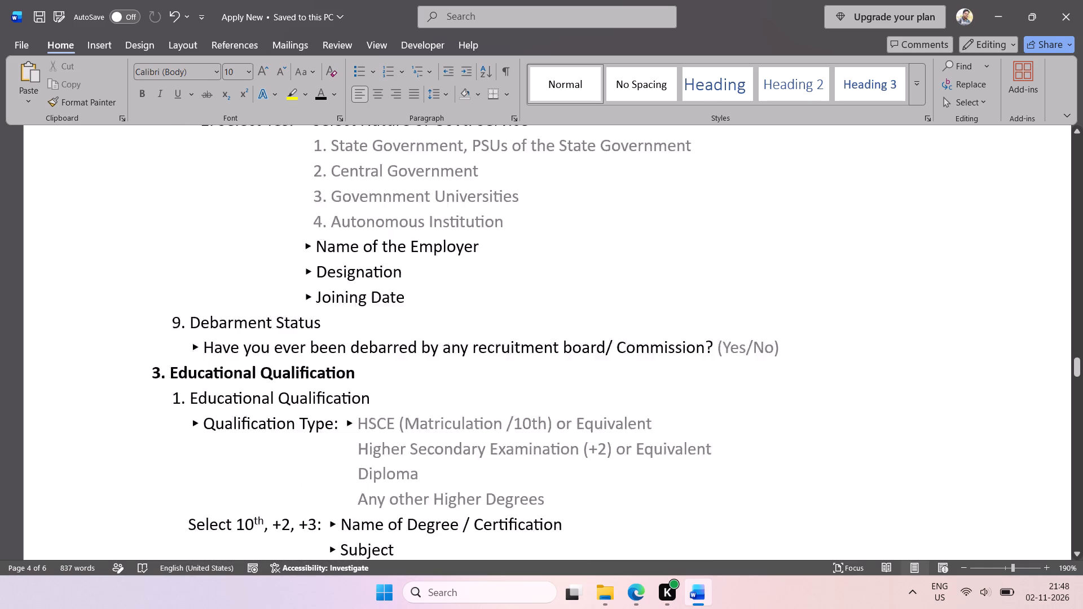
scroll(276, 307, up, 1)
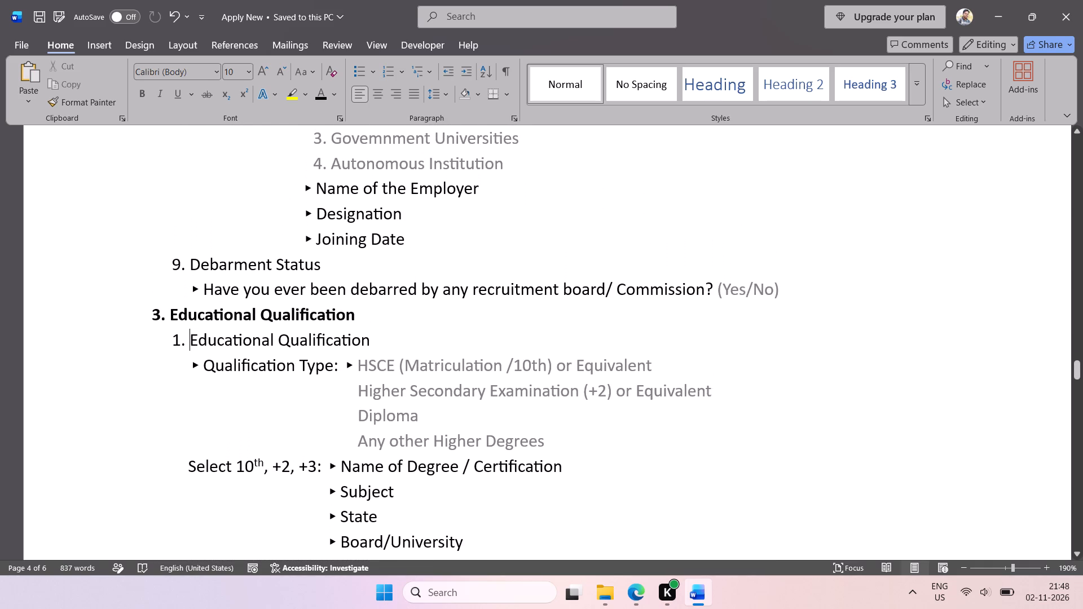
scroll(271, 358, up, 1)
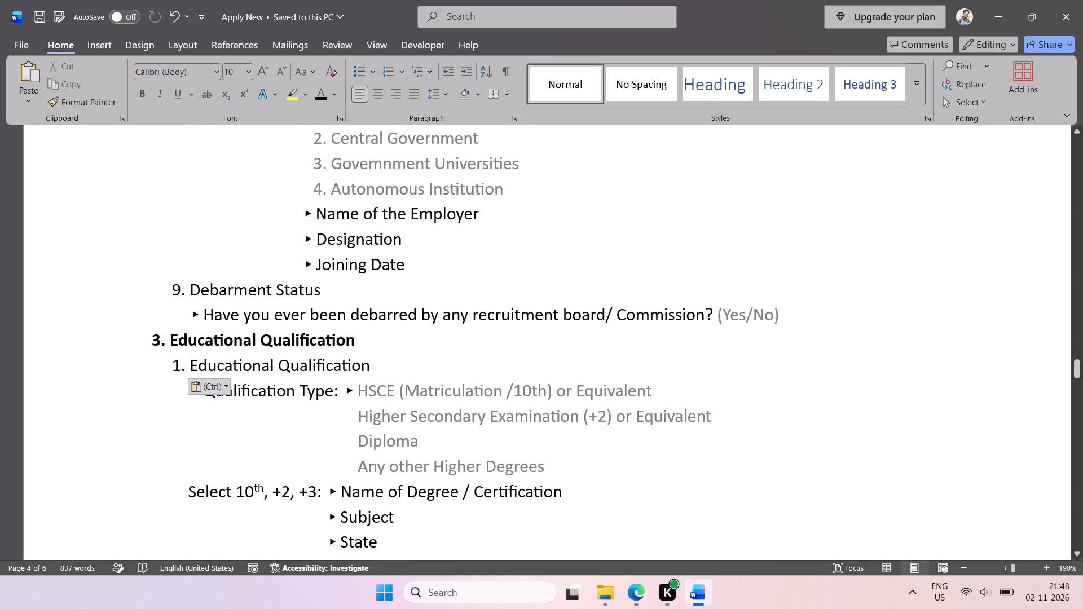
scroll(356, 394, up, 1)
click(356, 394)
key(BackSpace)
key(BackSpace)
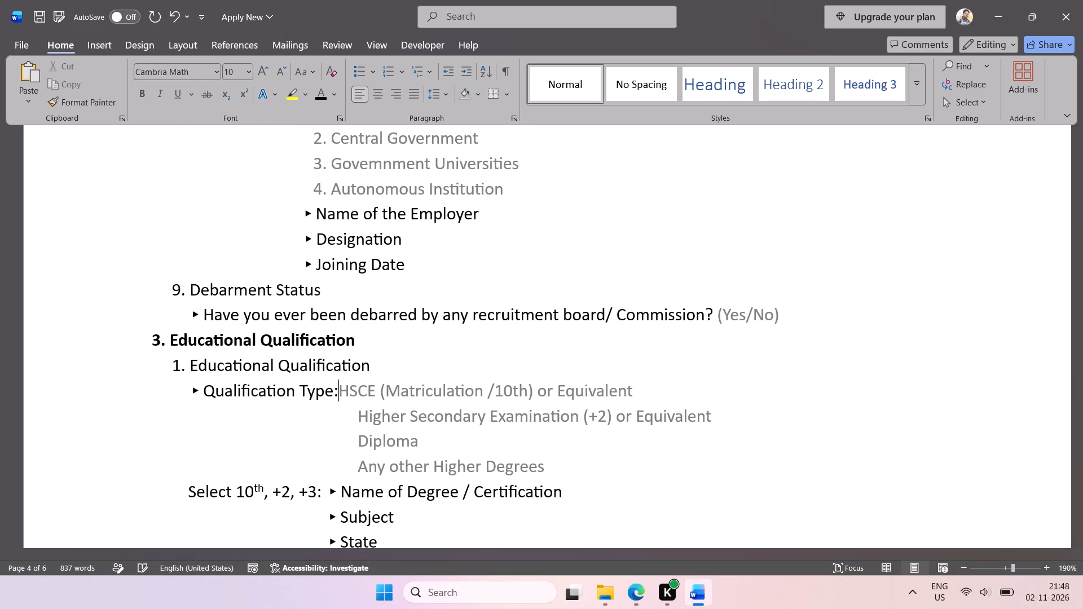
key(BackSpace)
key(space)
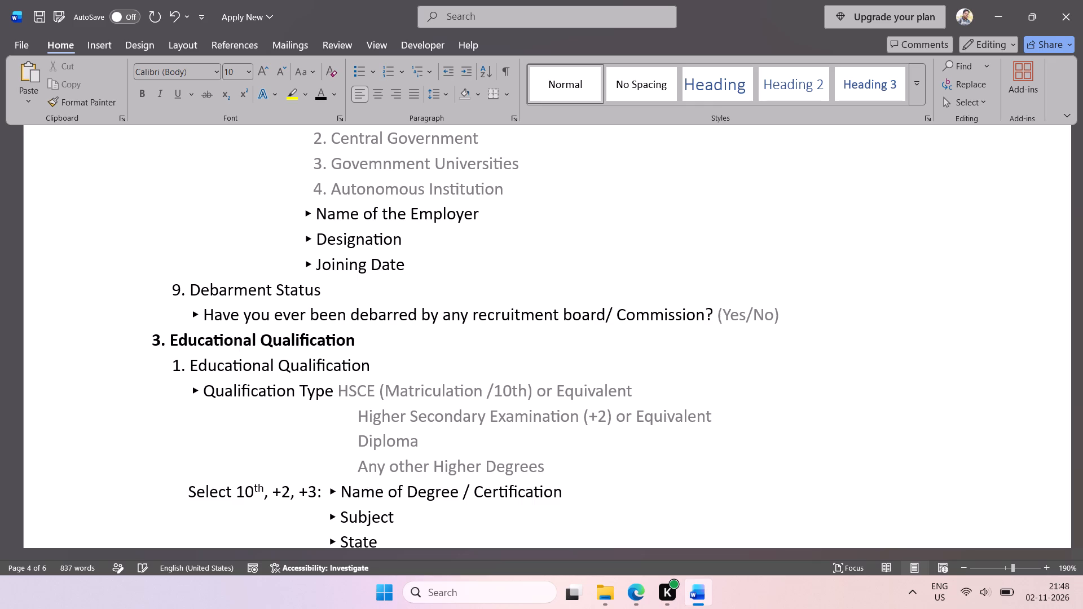
key(BackSpace)
text(: 1.)
key(space)
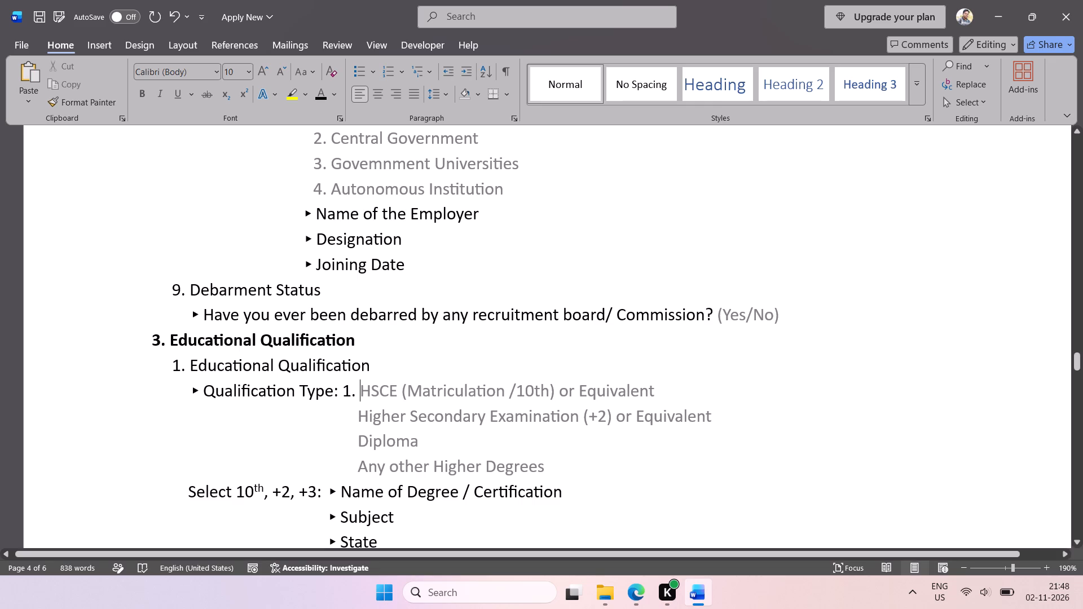
Number "Higher Secondary Examination (+2) or Equivalent" as "2." and align its number under the "1." of the HSCE option.
click(360, 415)
key(BackSpace)
key(BackSpace)
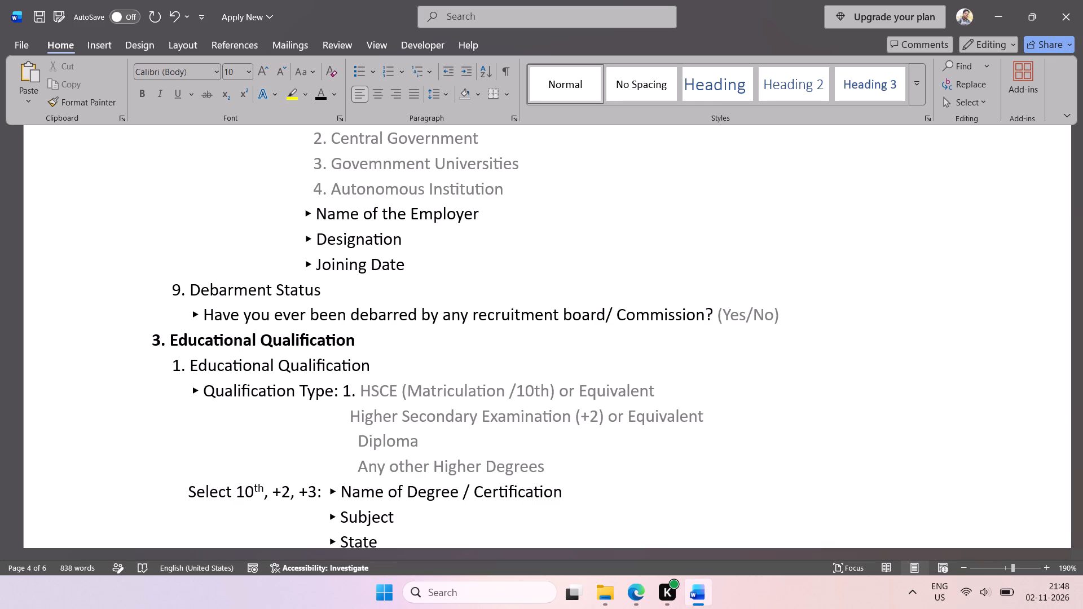
key(BackSpace)
text(2.)
key(space)
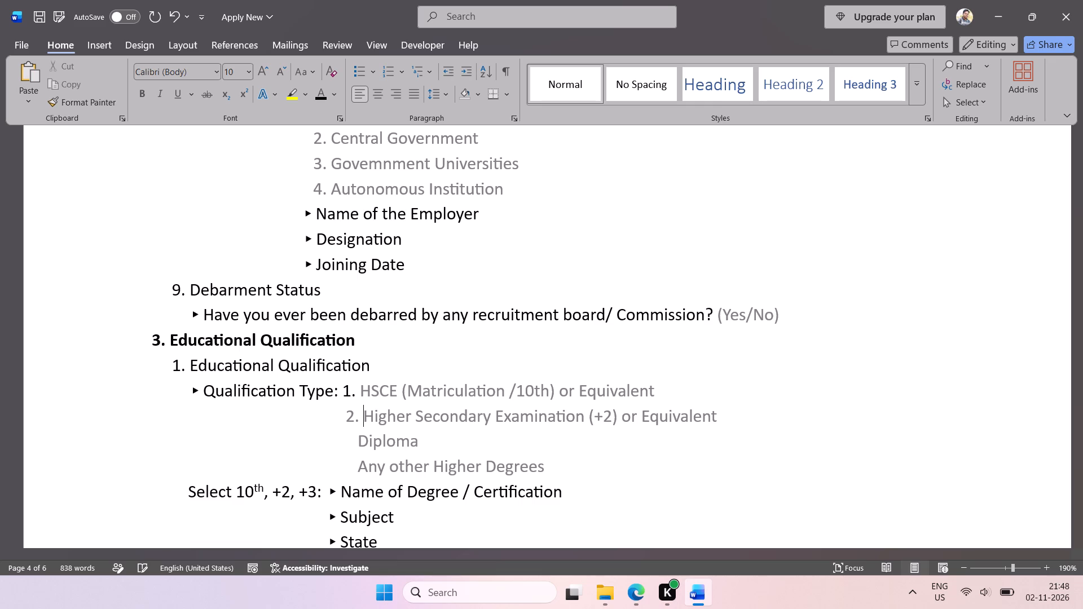
click(345, 418)
key(BackSpace)
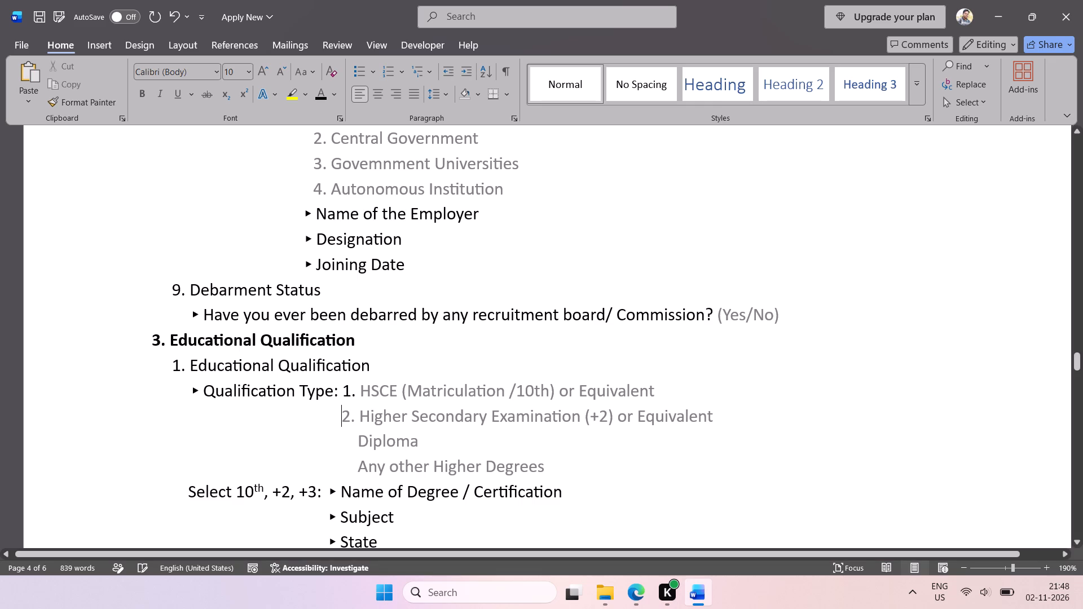
Number the "Diploma" option as "3." and align it with the numbered qualification types above.
drag(359, 441, 349, 443)
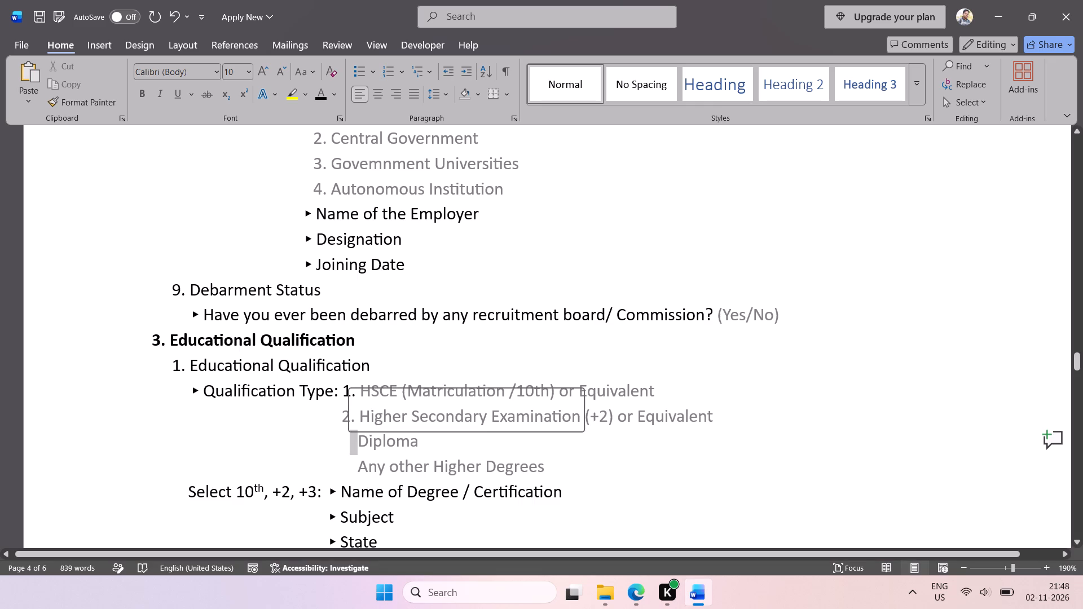
key(BackSpace)
key(BackSpace)
key(BackSpace)
key(6)
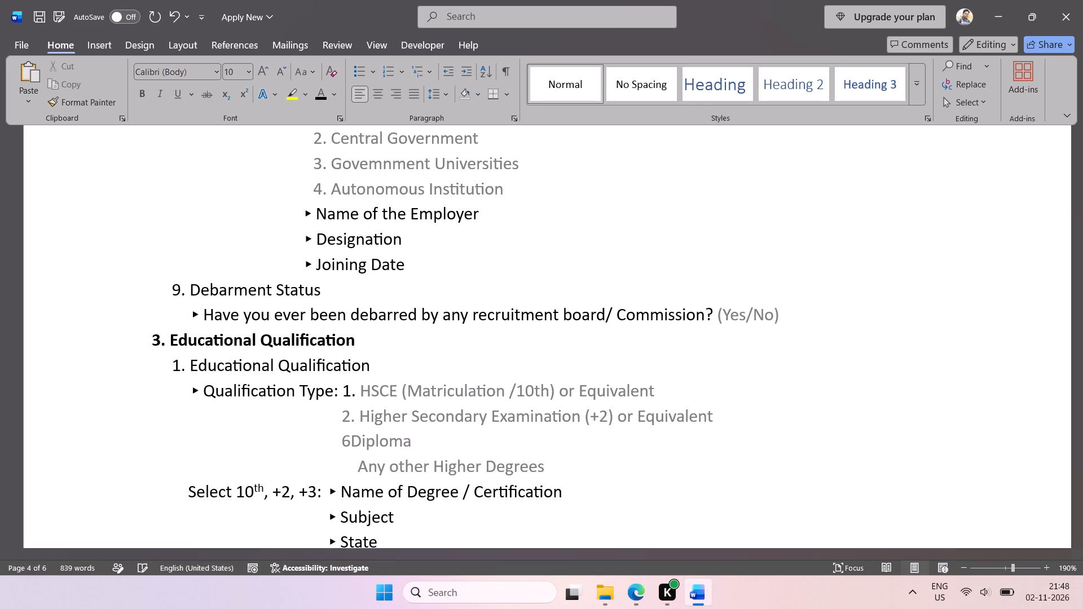
key(BackSpace)
text(3.)
key(space)
Number the "Any other Higher Degrees" option as "4." and align it with the numbered qualification types above.
click(364, 467)
click(360, 464)
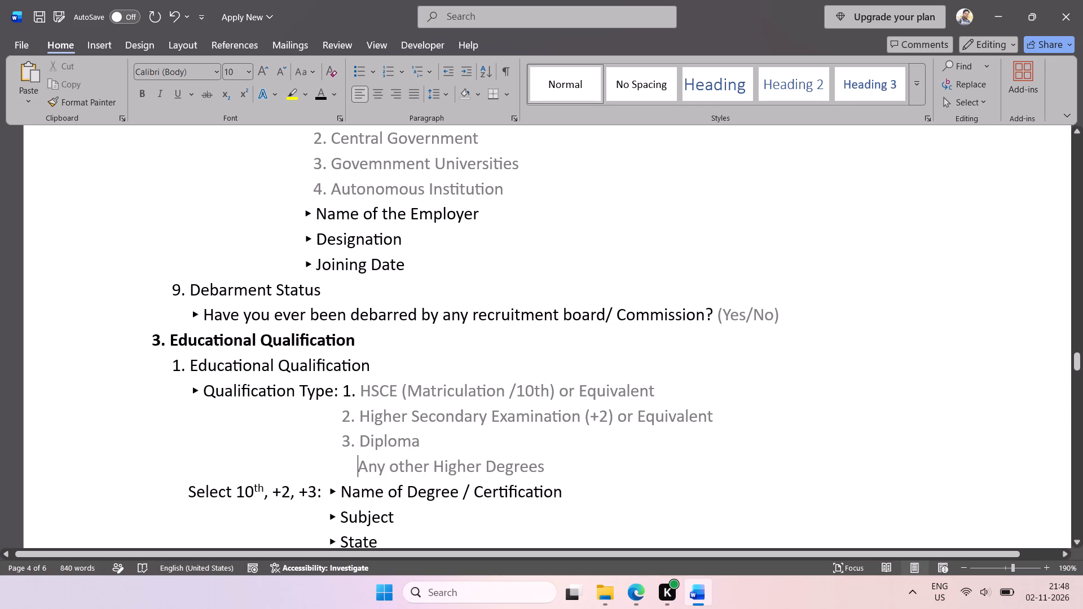
key(BackSpace)
key(BackSpace)
key(BackSpace)
key(BackSpace)
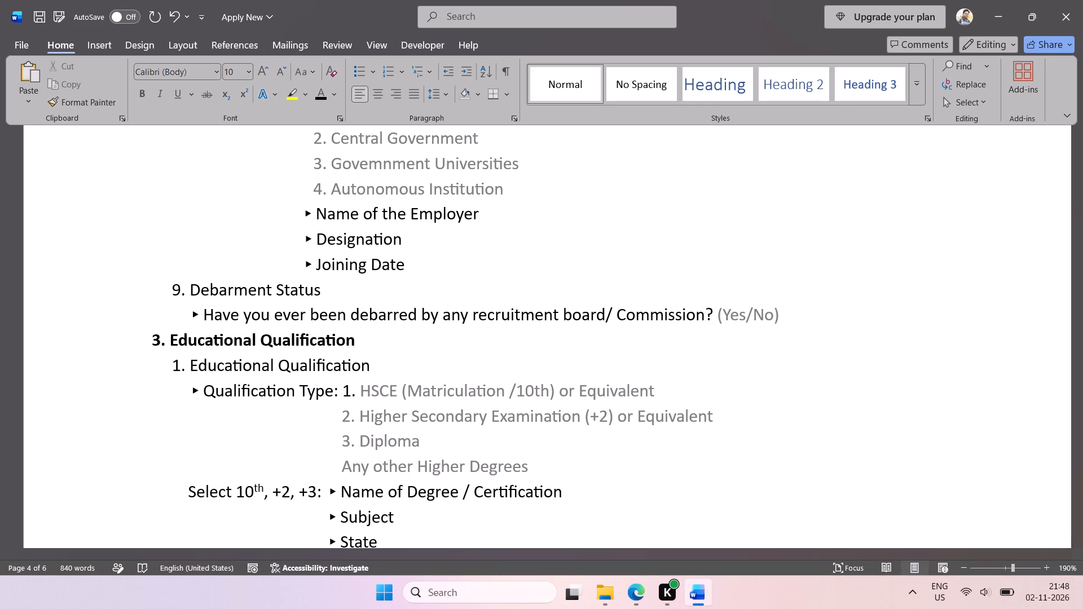
text(4.)
key(space)
Colour the four numbered qualification type options, including their numbers, grey and save the document.
drag(547, 470, 344, 392)
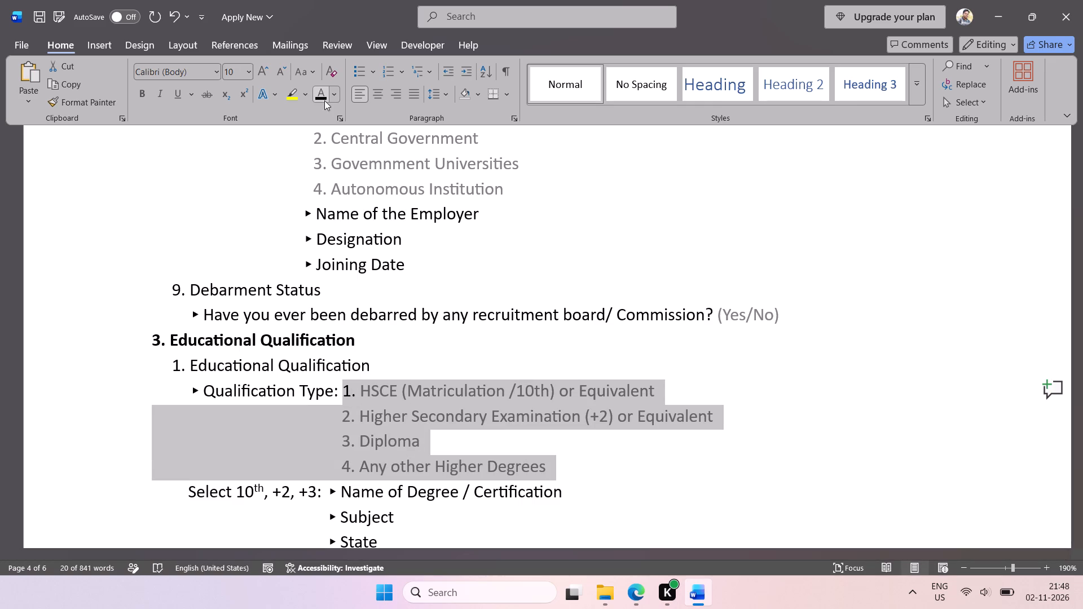
click(334, 96)
click(325, 271)
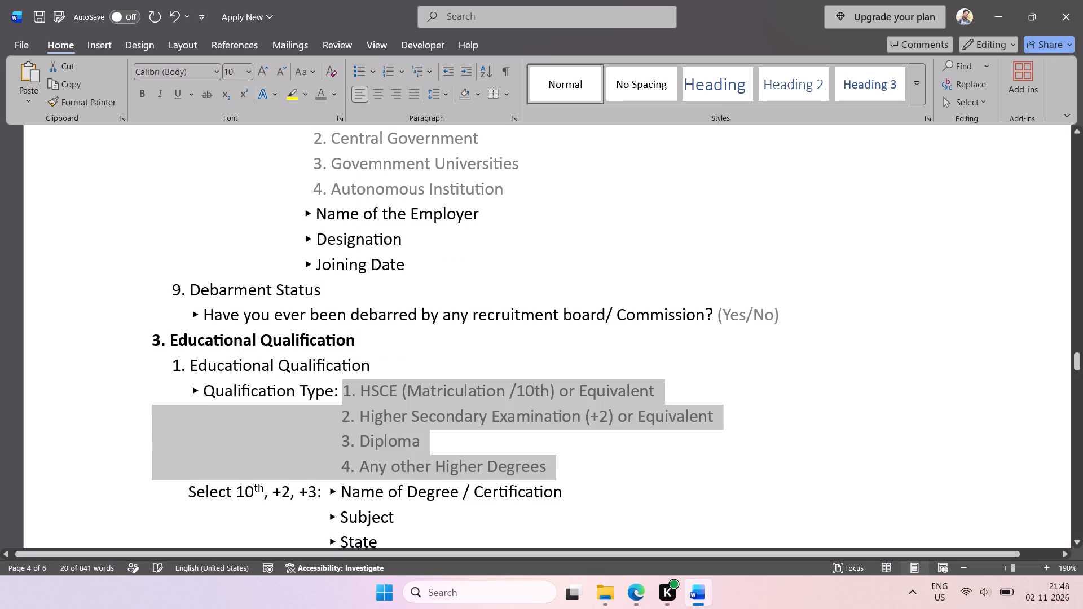
click(463, 343)
key(ctrl+s)
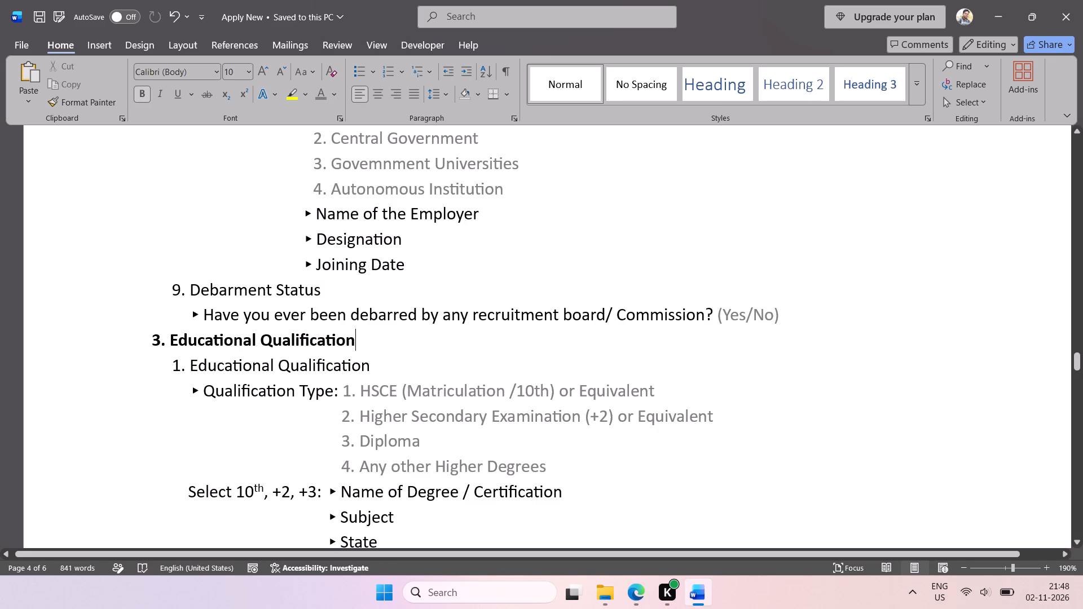
Replace the indent before "Select 10th, +2, +3:" with the indented "1." prefix copied from the "Select Yes:" line in Government Employee Details.
scroll(351, 376, down, 1)
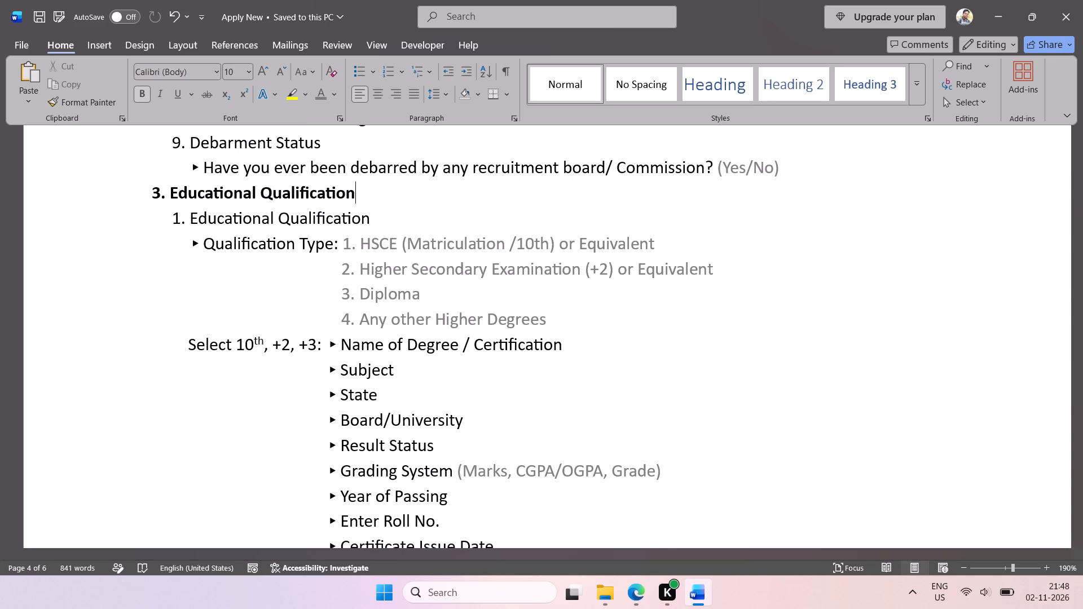
scroll(351, 376, down, 1)
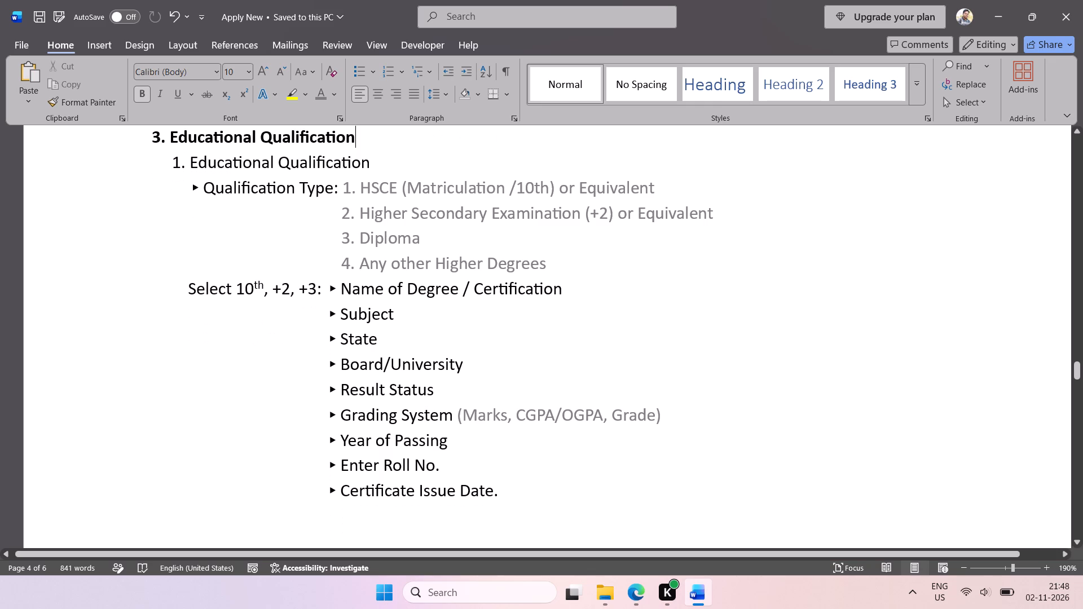
click(351, 376)
scroll(335, 303, up, 1)
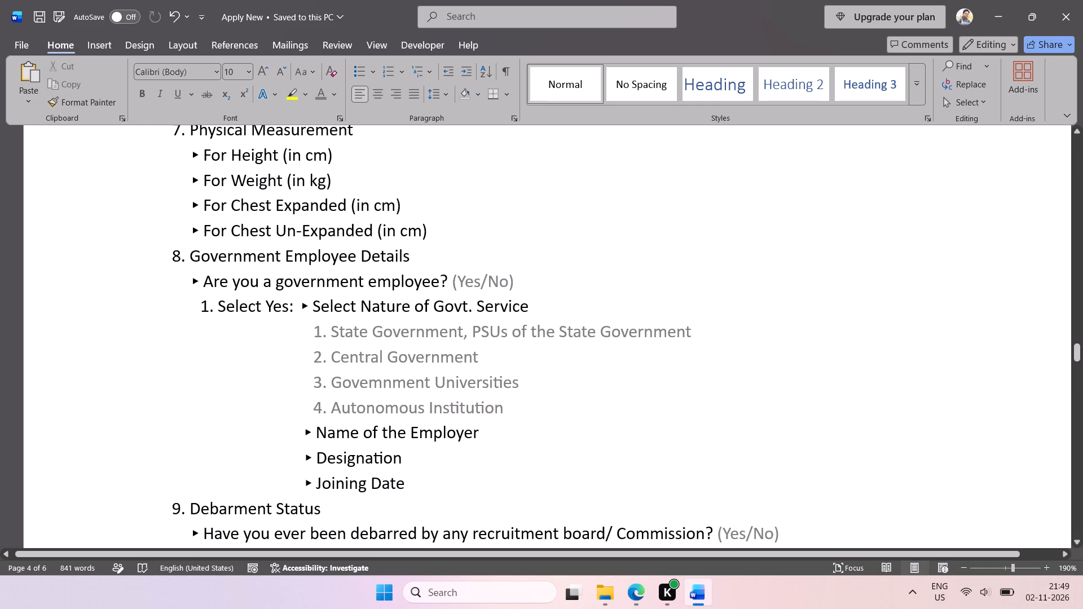
scroll(185, 315, up, 1)
double_click(187, 306)
click(215, 328)
drag(219, 304, 150, 302)
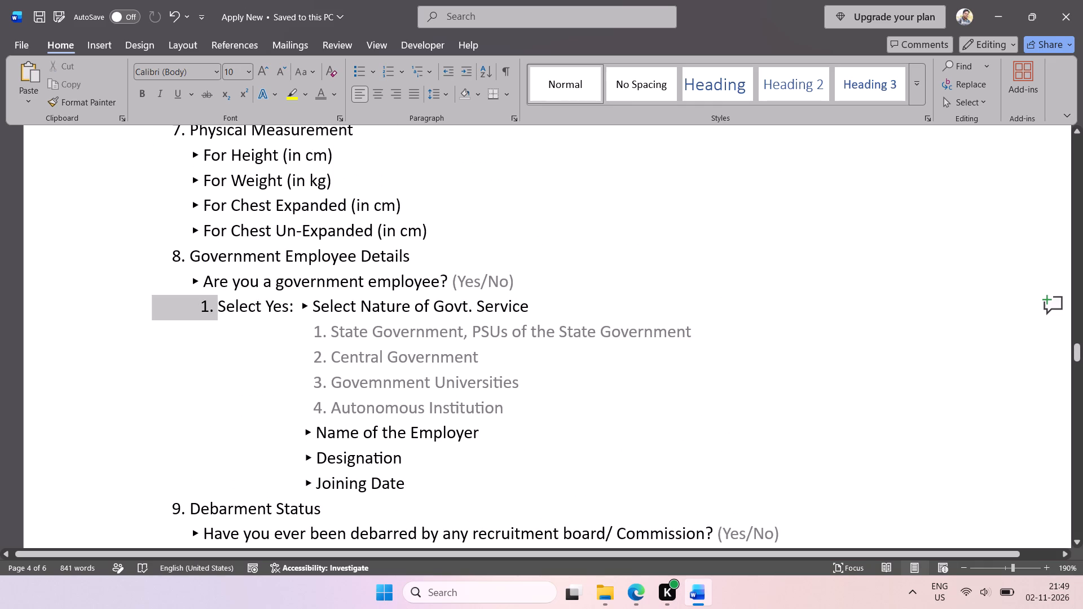
drag(150, 302, 149, 302)
key(ctrl+c)
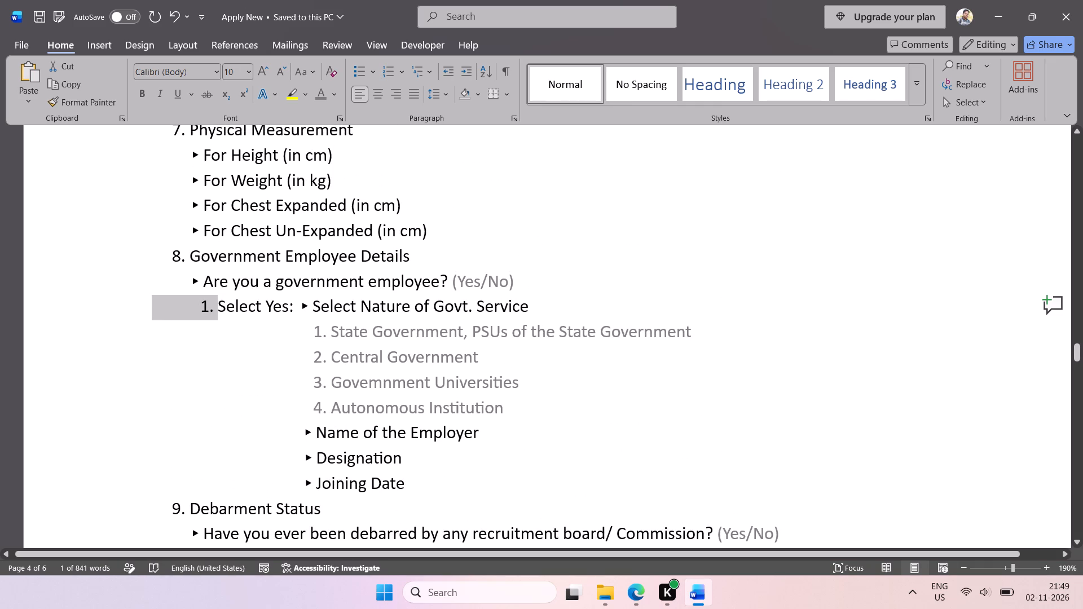
scroll(382, 353, down, 1)
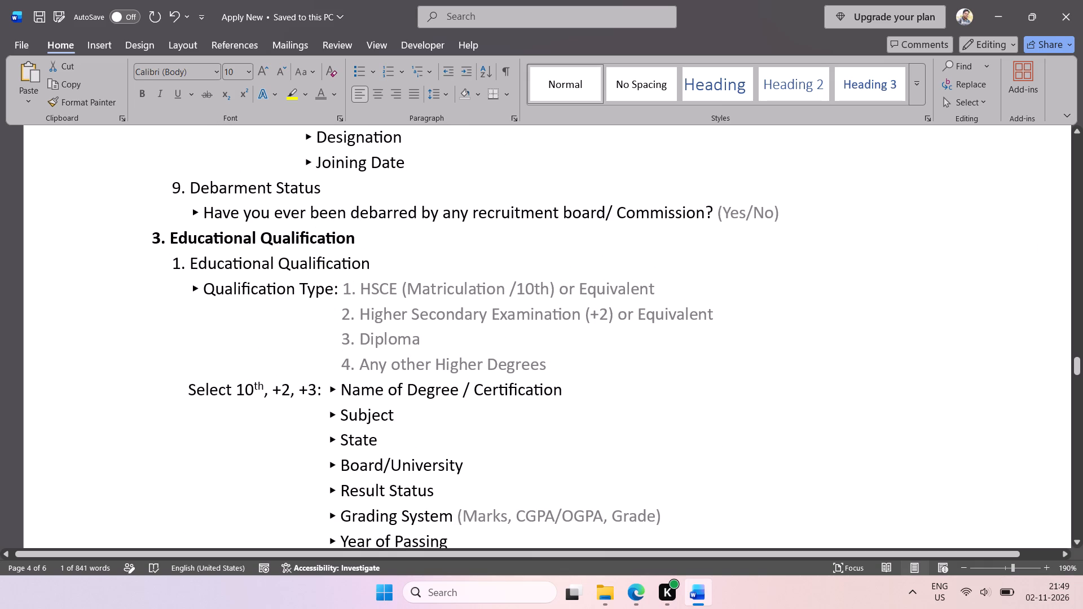
scroll(246, 350, down, 1)
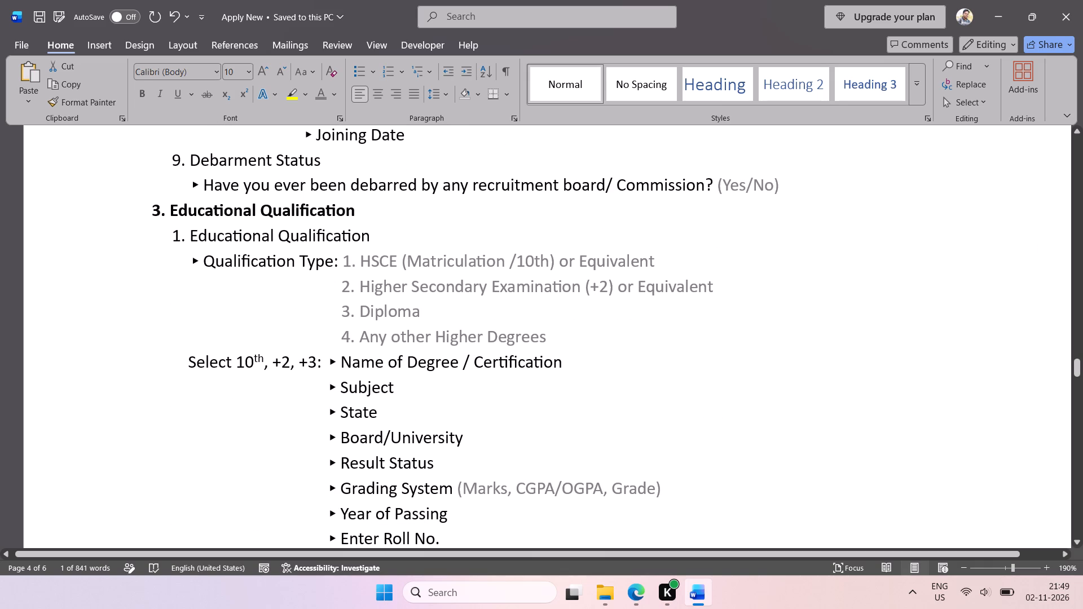
double_click(177, 362)
key(ctrl+v)
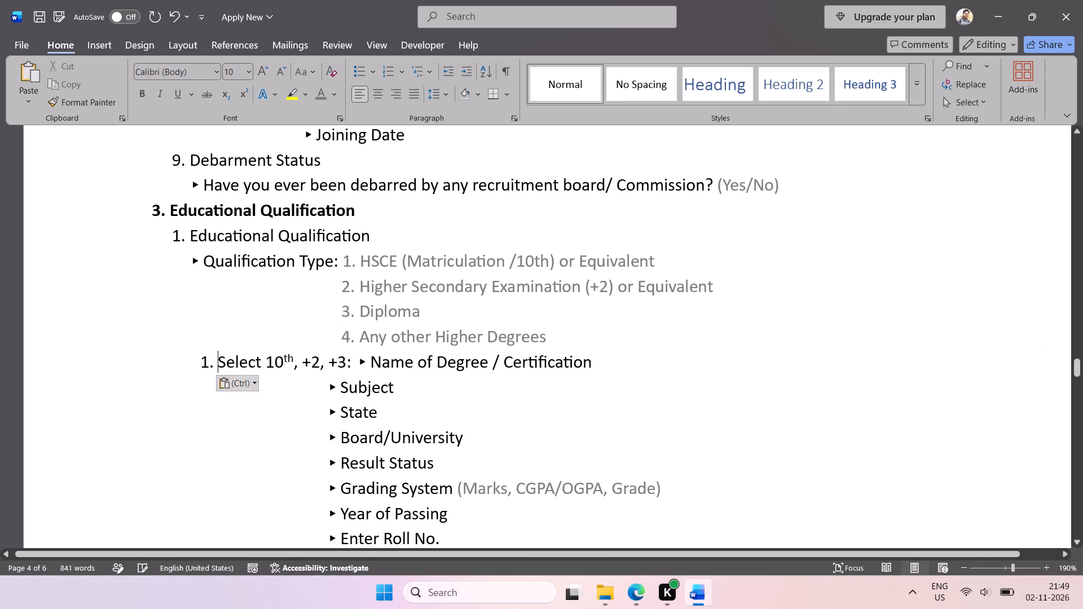
Indent the "Subject" line with spaces so its bullet aligns under the "Name of Degree / Certification" bullet.
click(329, 389)
key(space)
key(space)
key(space)
key(space)
key(space)
key(space)
key(space)
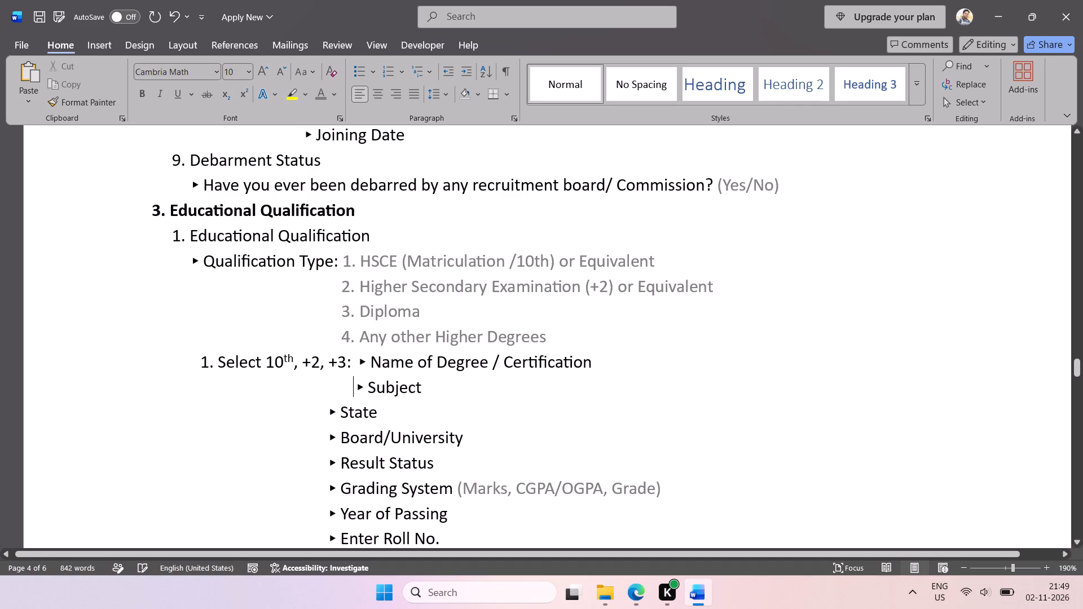
key(space)
Replace the indents of the "State" through "Year of Passing" lines with the indent copied from the "Subject" line.
scroll(347, 387, down, 2)
double_click(285, 171)
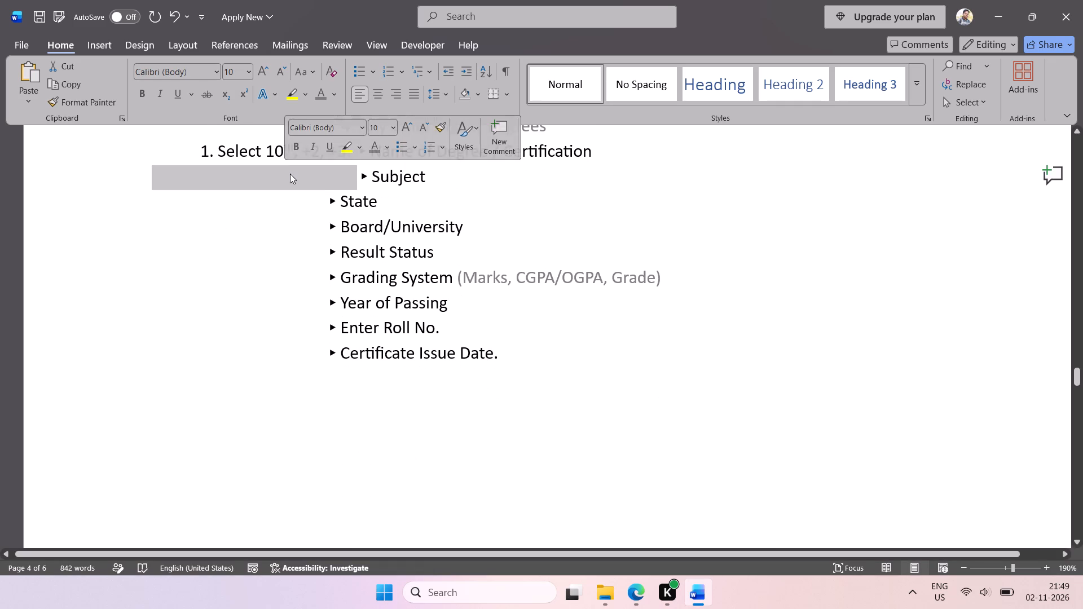
key(ctrl+c)
double_click(287, 198)
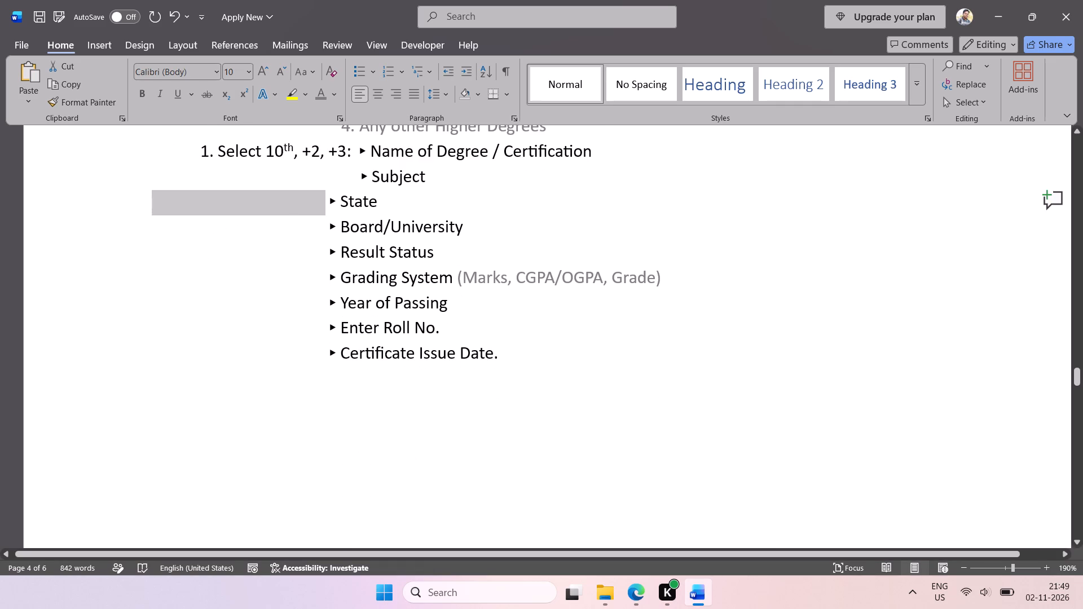
key(ctrl+v)
double_click(284, 231)
key(ctrl+v)
double_click(288, 250)
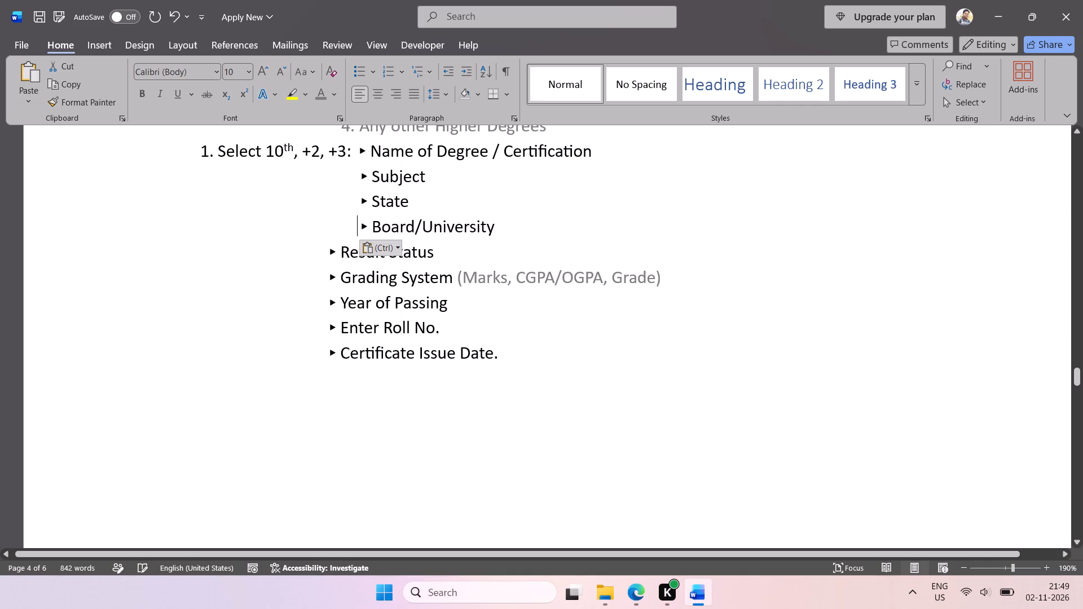
key(ctrl+v)
double_click(289, 267)
key(ctrl+v)
double_click(288, 297)
key(ctrl+v)
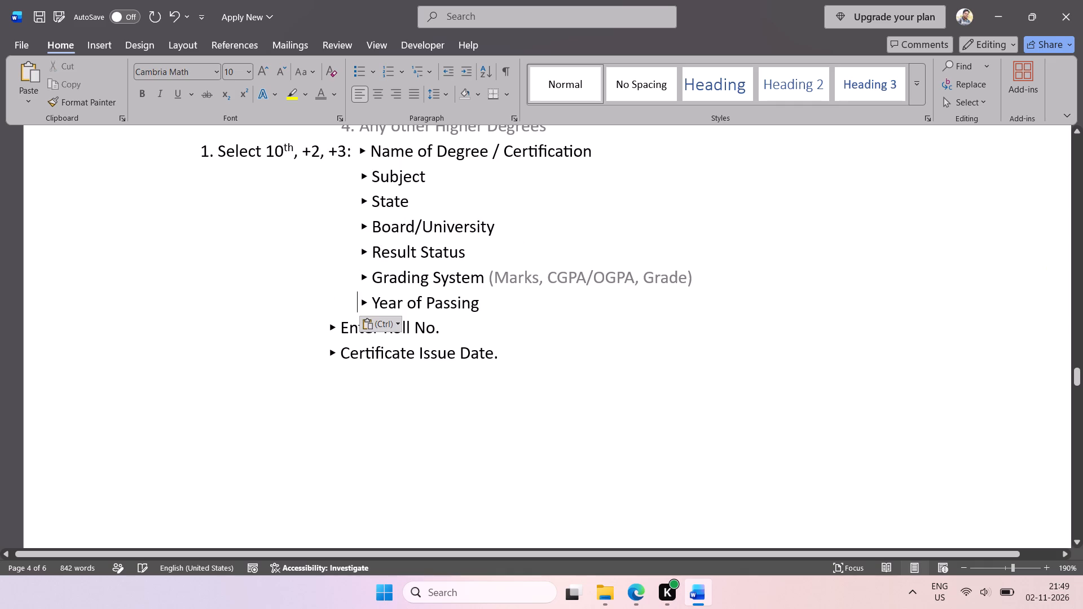
Give the "Enter Roll No." and "Certificate Issue Date" lines the same indent as "Subject" and save the document.
double_click(294, 324)
key(ctrl+v)
double_click(292, 347)
key(v)
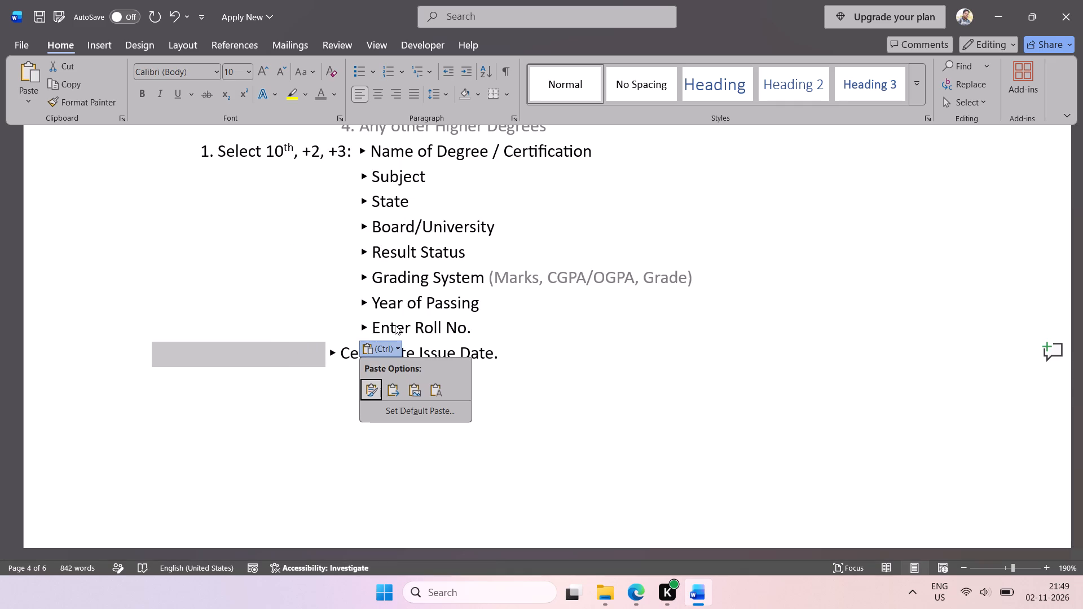
click(299, 348)
click(292, 348)
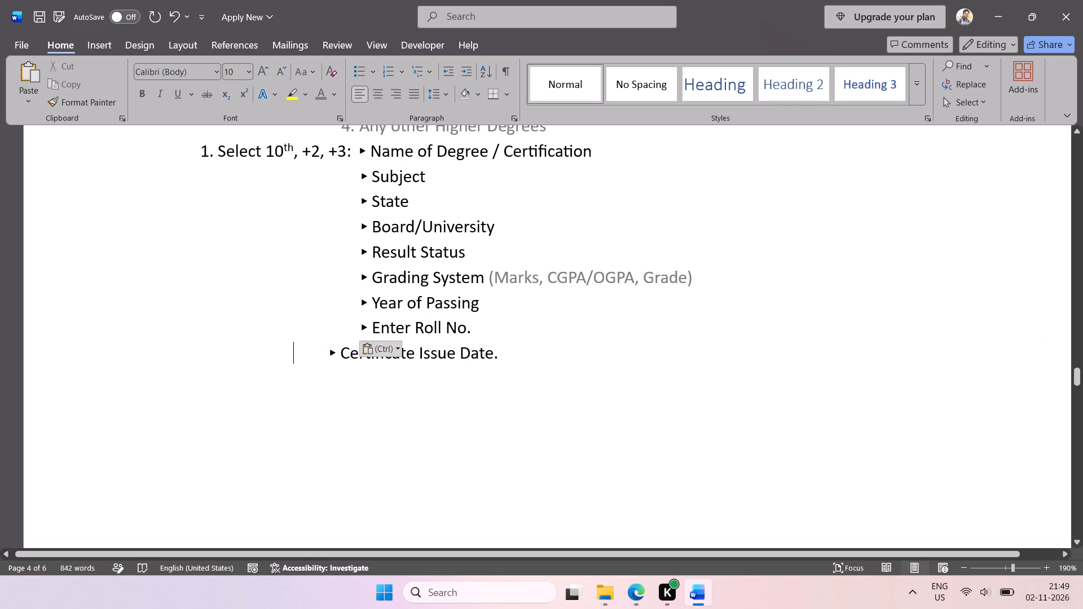
double_click(280, 354)
key(ctrl+v)
click(330, 310)
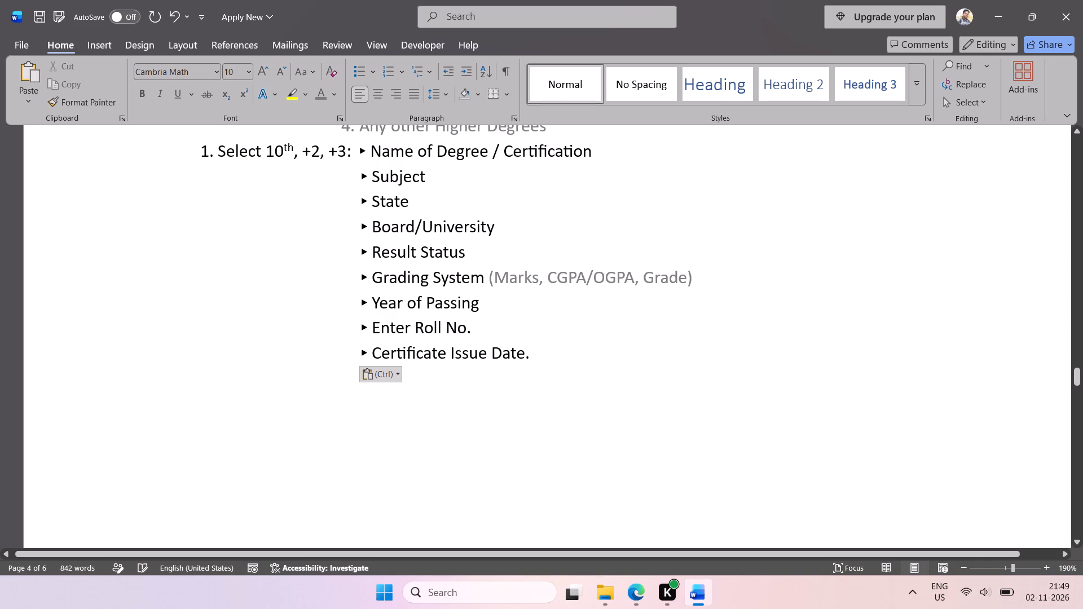
key(ctrl+s)
Remove the page gap before "4. Upload Profile Document" so the heading directly follows the "Certificate Issue Date" line.
ctrl+scroll(327, 275, down, 2)
scroll(366, 313, down, 2)
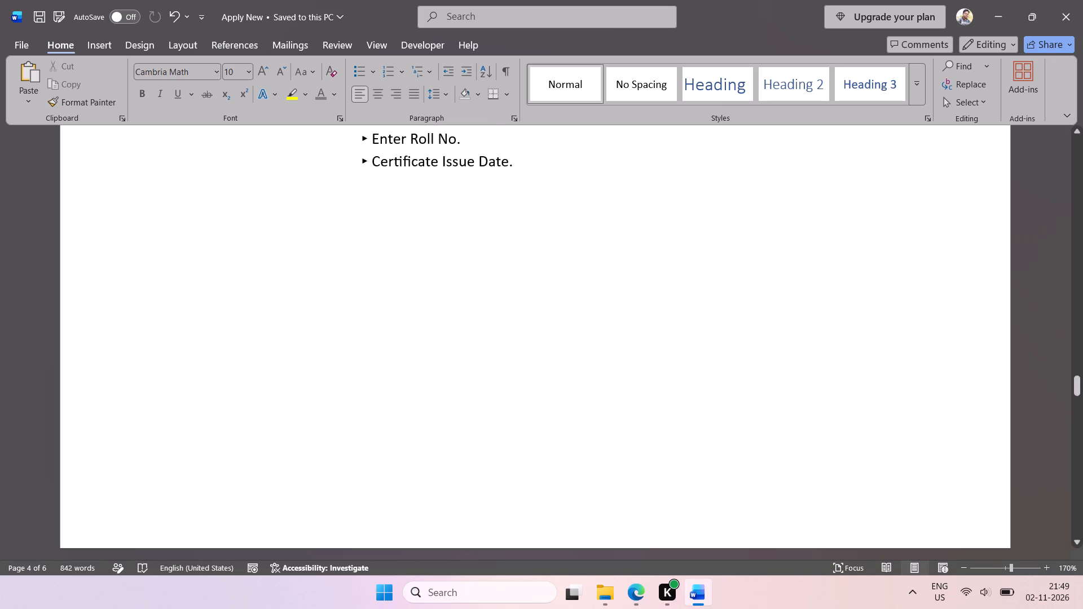
scroll(366, 313, down, 4)
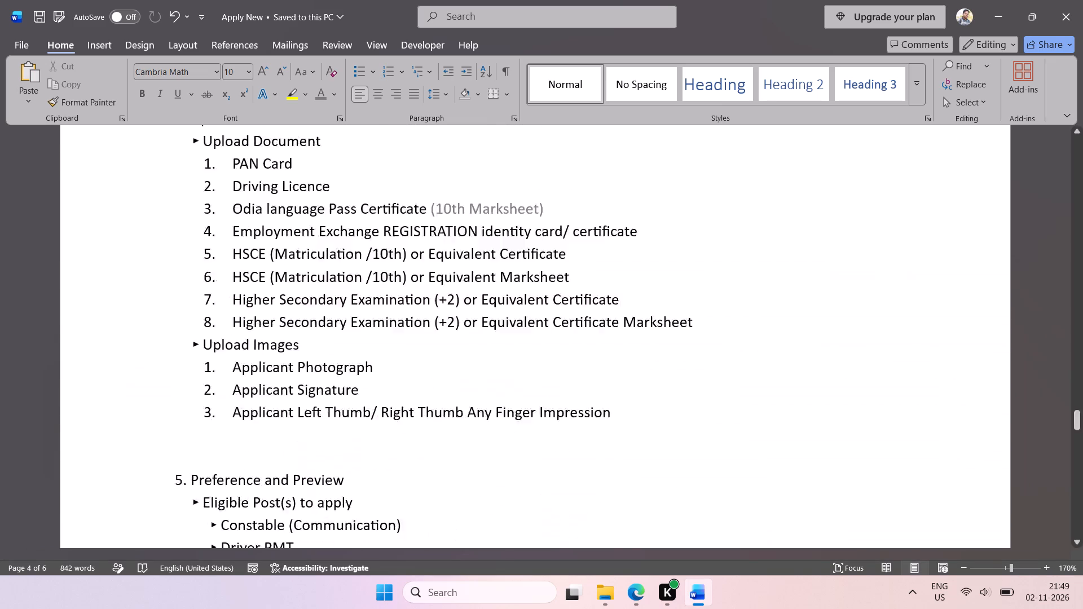
scroll(366, 313, down, 1)
scroll(366, 313, up, 3)
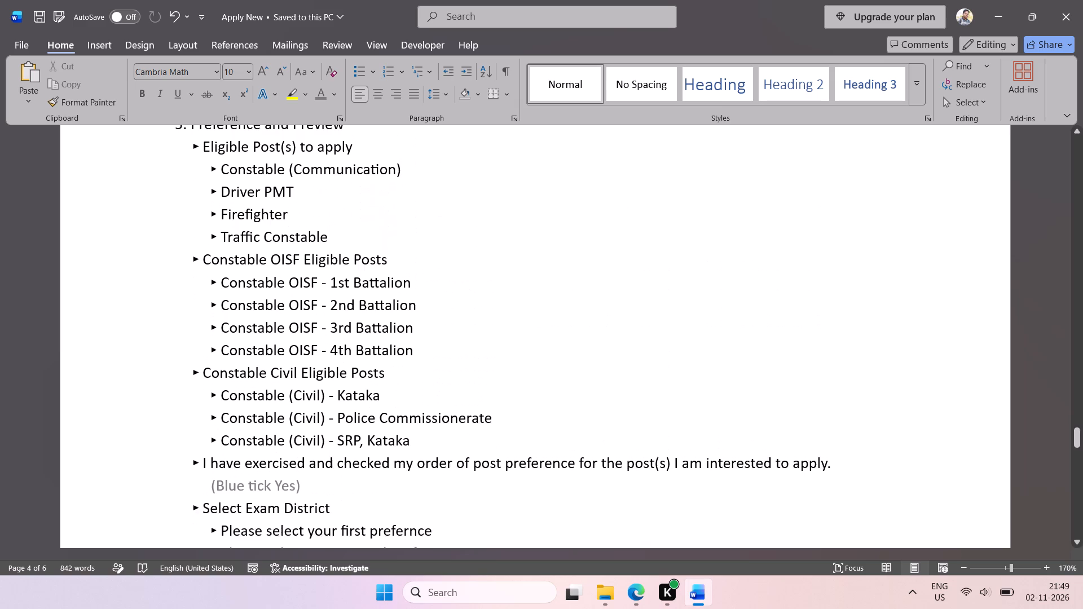
scroll(366, 313, up, 1)
scroll(285, 211, up, 1)
ctrl+scroll(284, 210, down, 4)
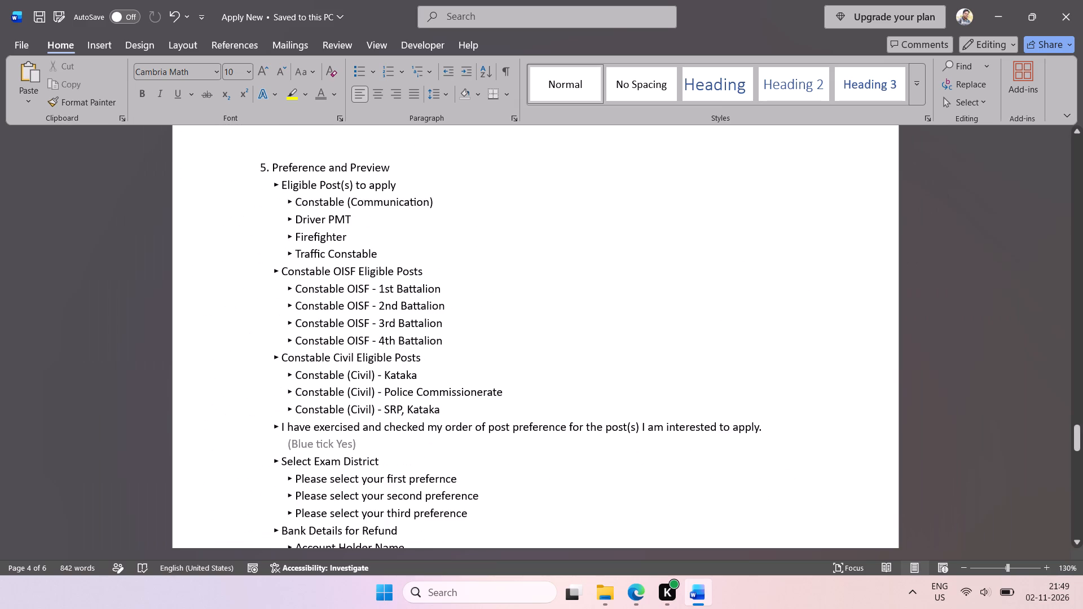
ctrl+scroll(334, 210, down, 3)
scroll(336, 210, up, 4)
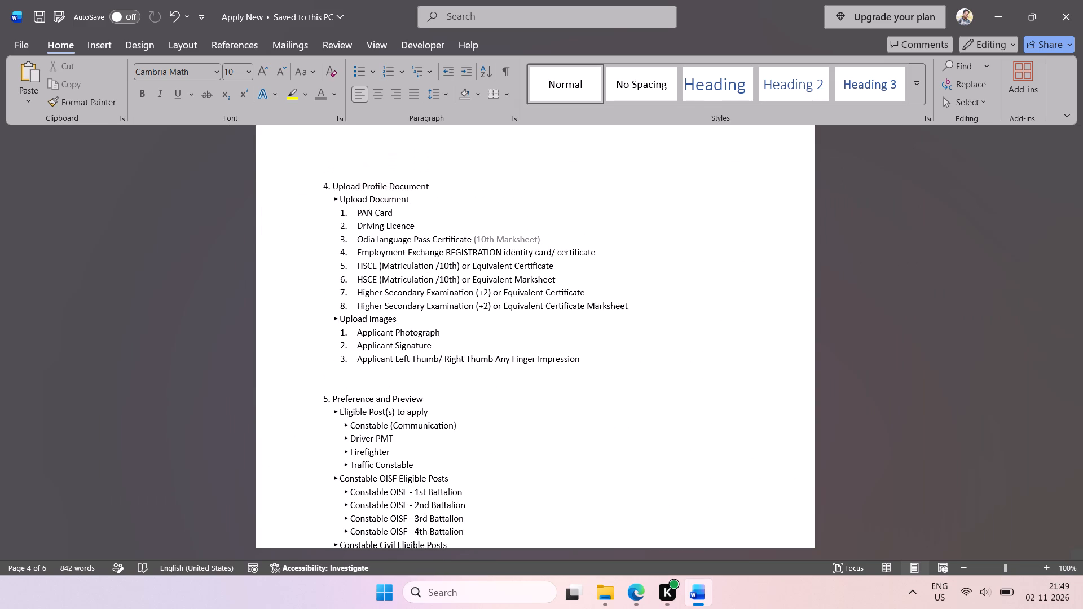
scroll(412, 277, up, 2)
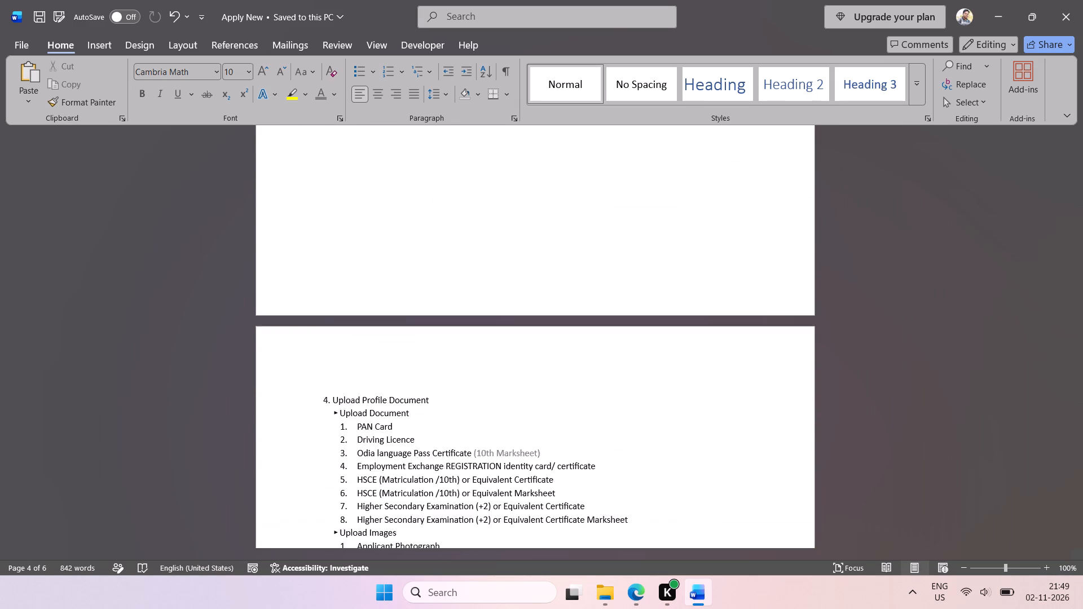
click(325, 299)
key(BackSpace)
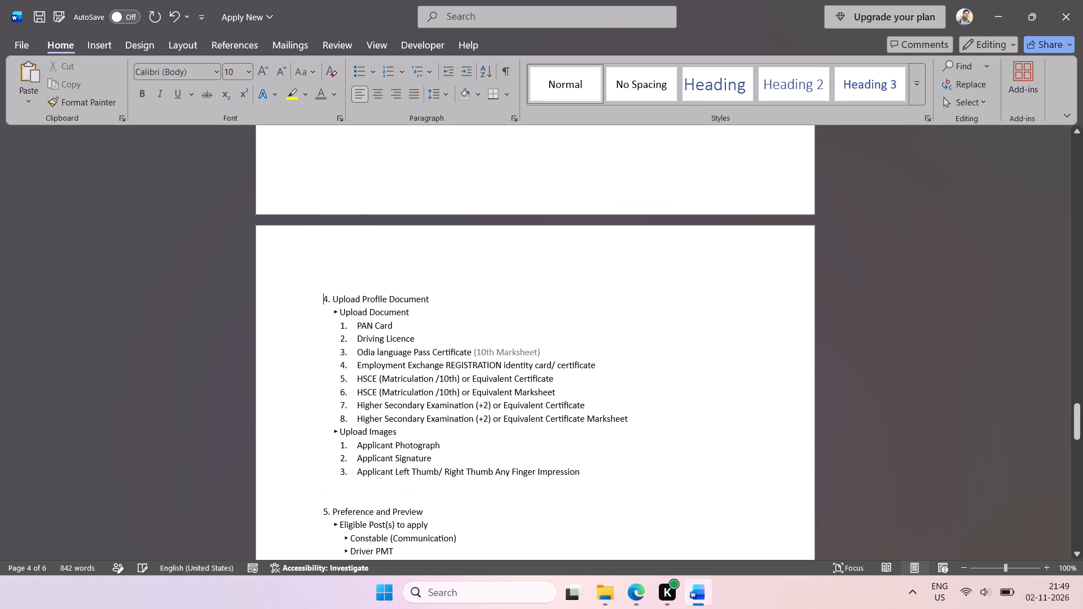
key(BackSpace)
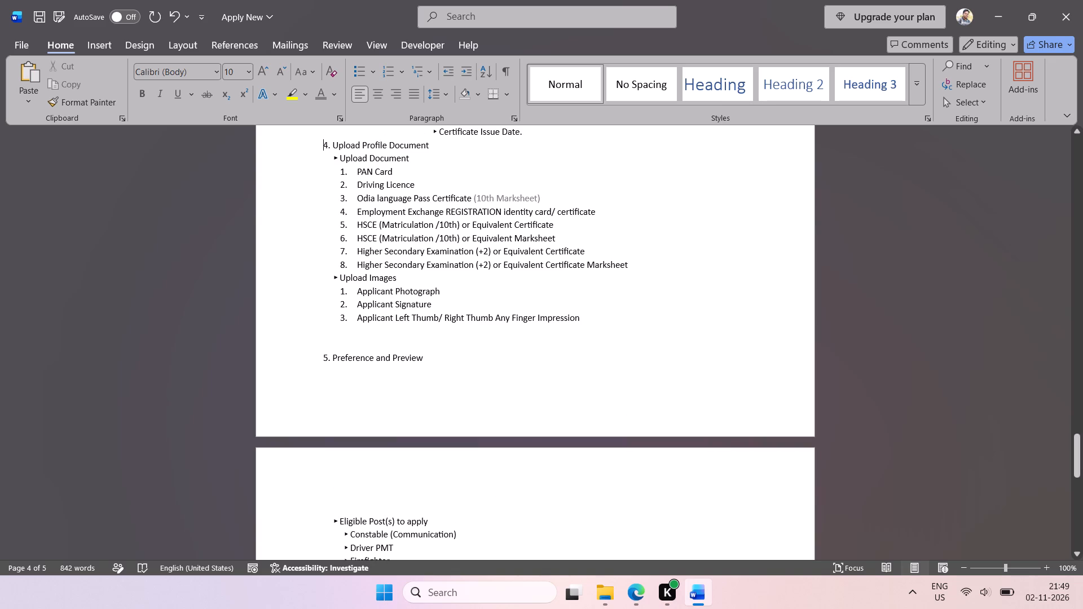
Push the "5. Preference and Preview" heading onto the next page by inserting a line break before it.
click(322, 354)
key(Return)
Bold the "4. Upload Profile Document" heading, including its number, and save the document.
scroll(389, 226, up, 1)
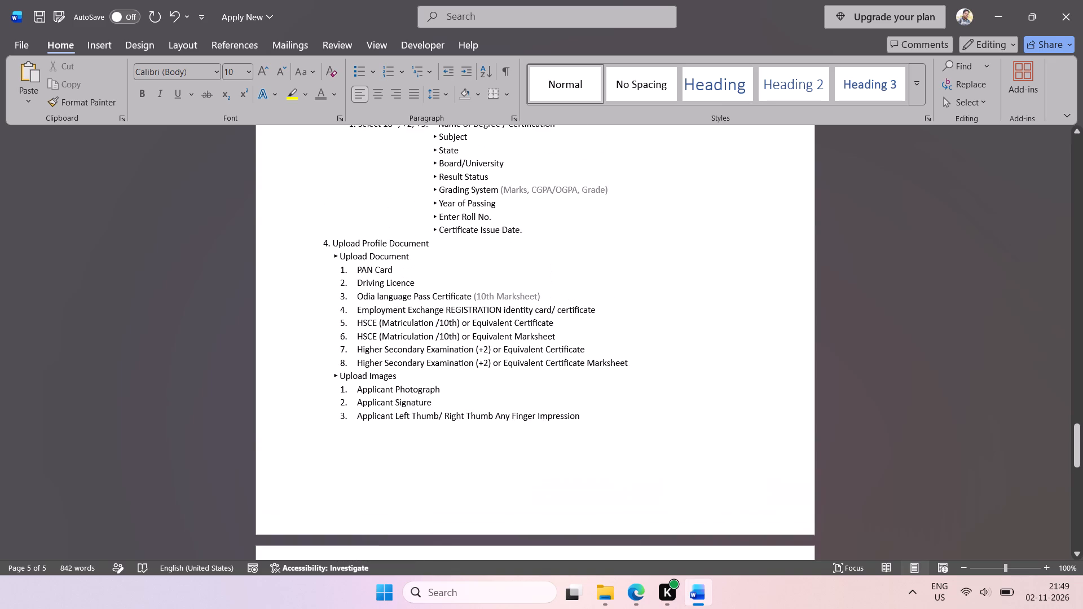
scroll(389, 226, up, 1)
ctrl+scroll(364, 263, up, 3)
scroll(364, 258, down, 1)
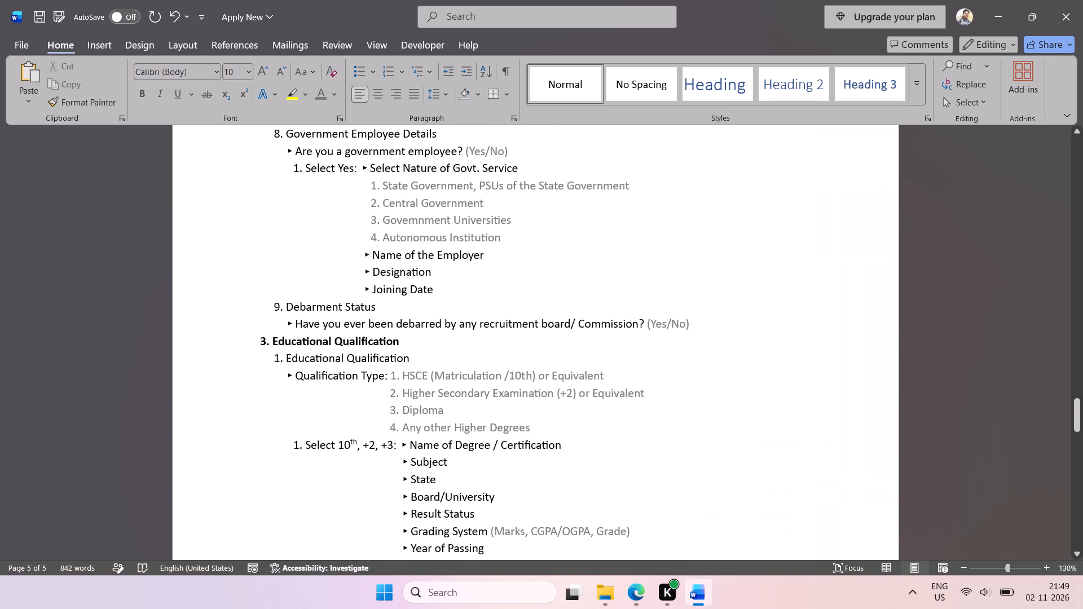
scroll(345, 270, down, 1)
drag(414, 250, 288, 243)
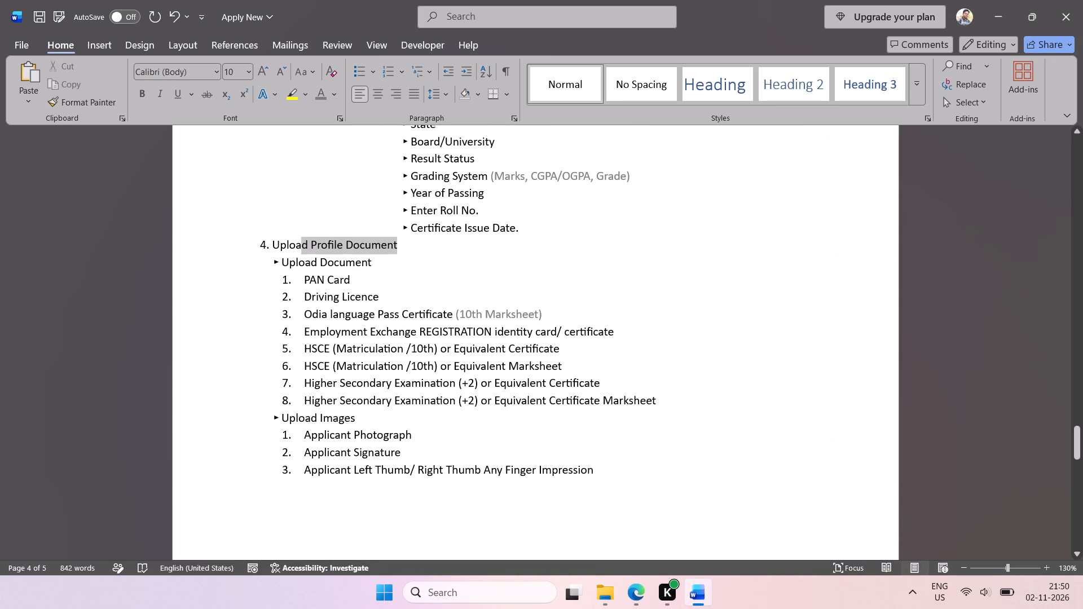
drag(288, 243, 236, 243)
key(ctrl+b)
click(356, 296)
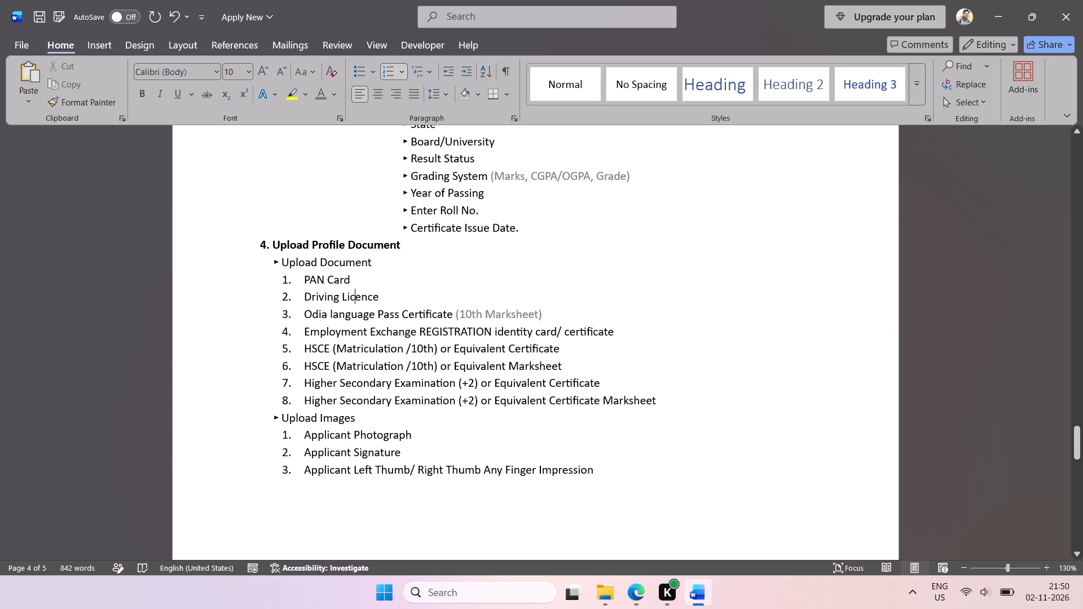
key(ctrl+s)
Replace the bullet of "Upload Document" with the indented "1." prefix copied from the "Educational Qualification" sub-item.
scroll(319, 239, up, 1)
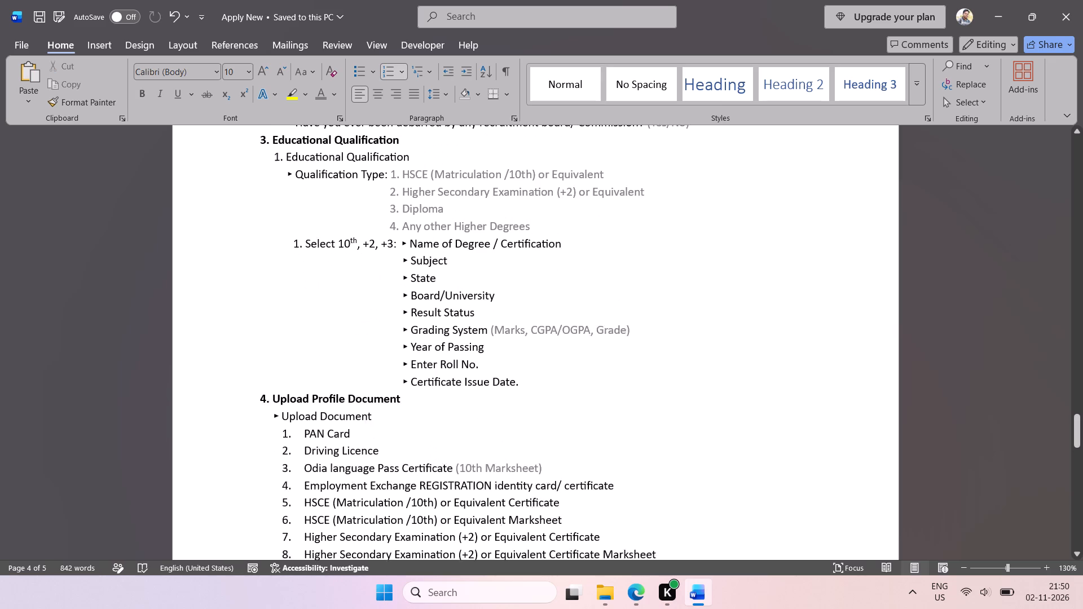
scroll(319, 239, up, 1)
drag(285, 202, 205, 201)
key(ctrl+c)
scroll(325, 395, down, 1)
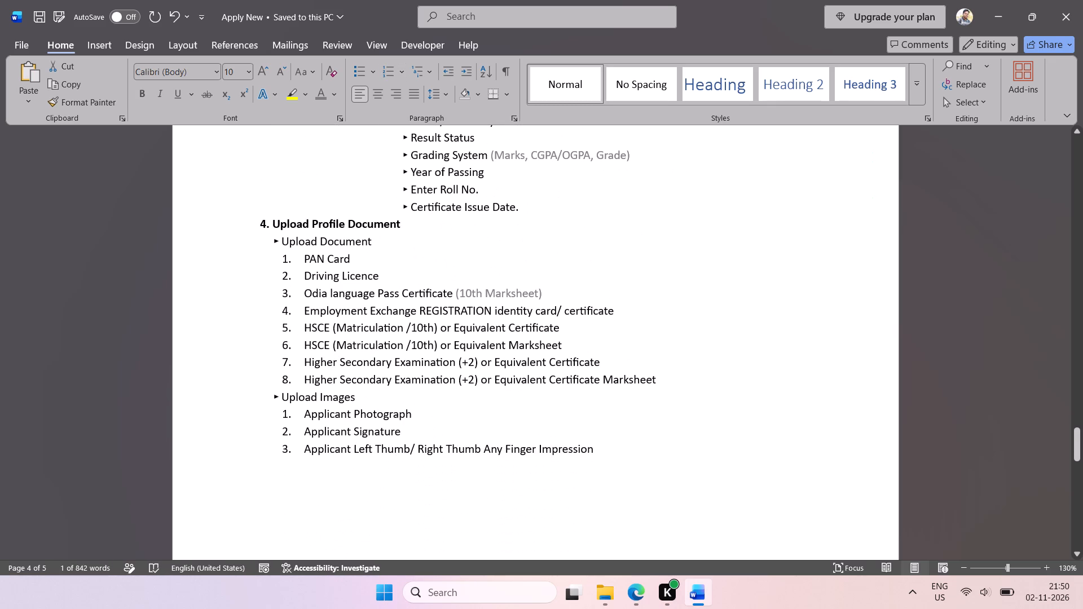
scroll(294, 311, down, 1)
drag(282, 241, 219, 242)
key(ctrl+v)
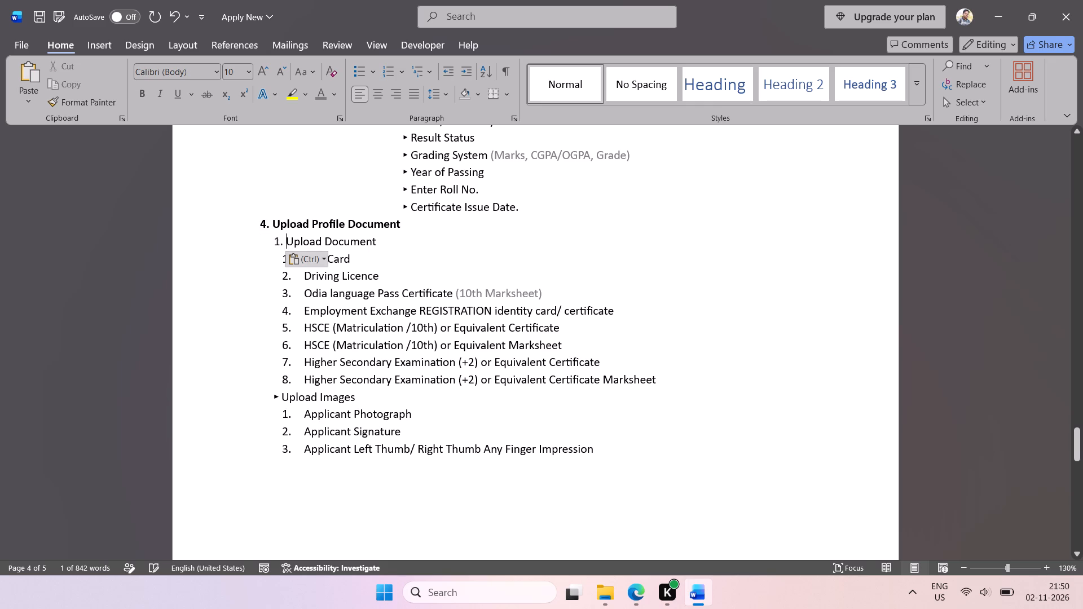
Replace the bullet of "Upload Images" with the same indented number prefix and change it to "2.".
drag(281, 396, 206, 395)
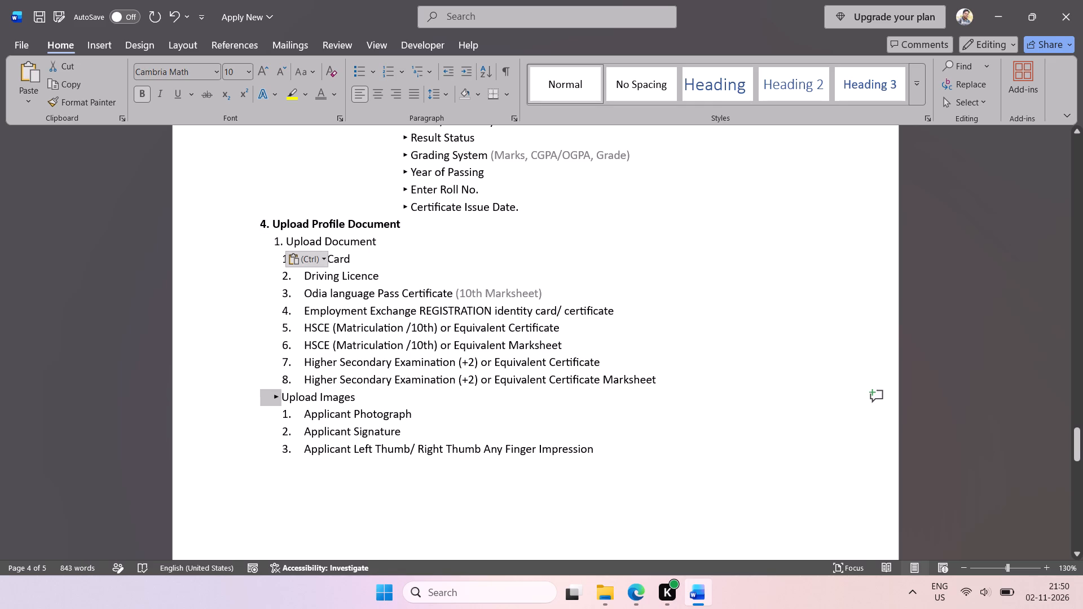
key(ctrl+v)
click(278, 396)
key(BackSpace)
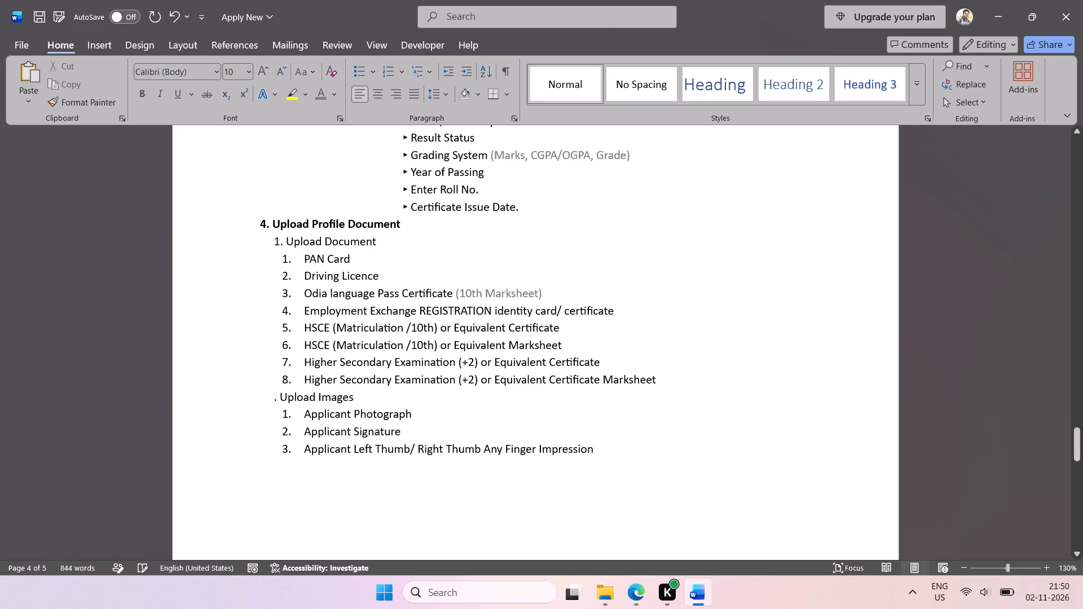
key(2)
Copy the indented "1." prefix from the "Passed Middle School examination" line under Odia Language.
scroll(353, 311, up, 2)
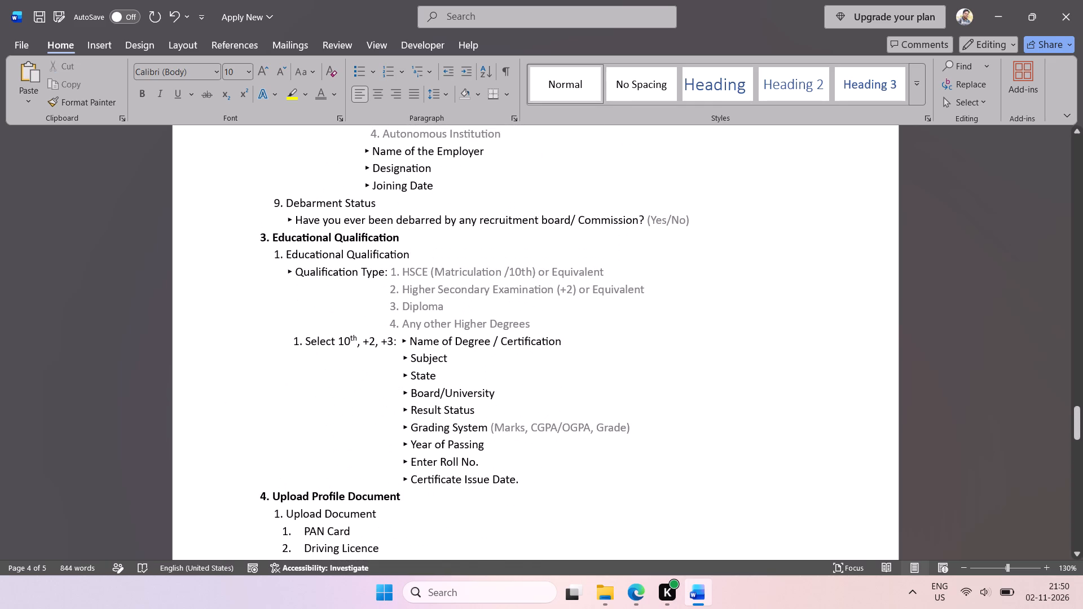
scroll(281, 292, up, 10)
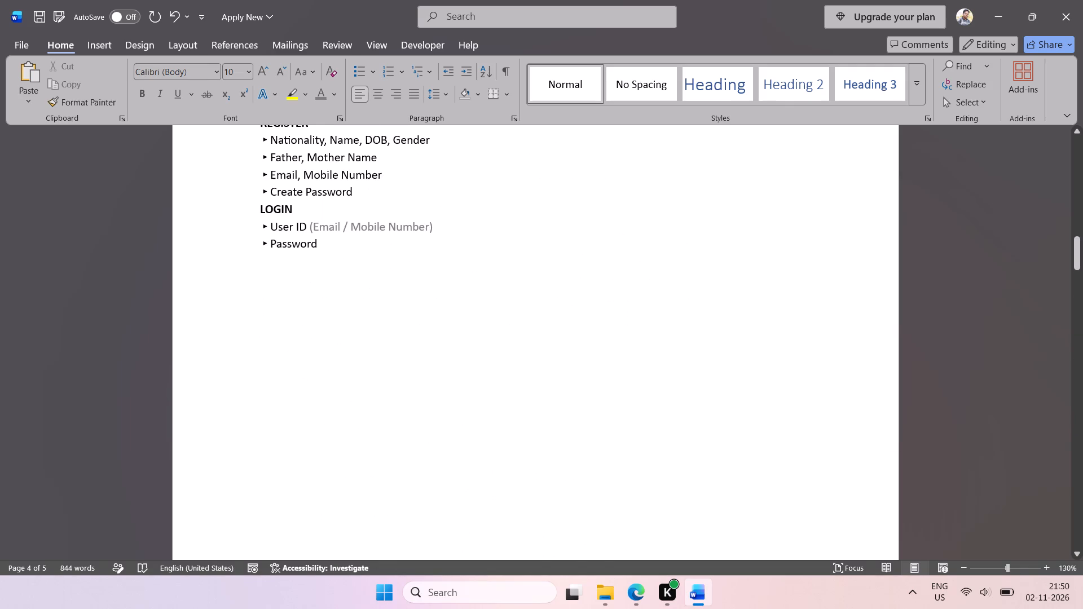
scroll(315, 288, down, 6)
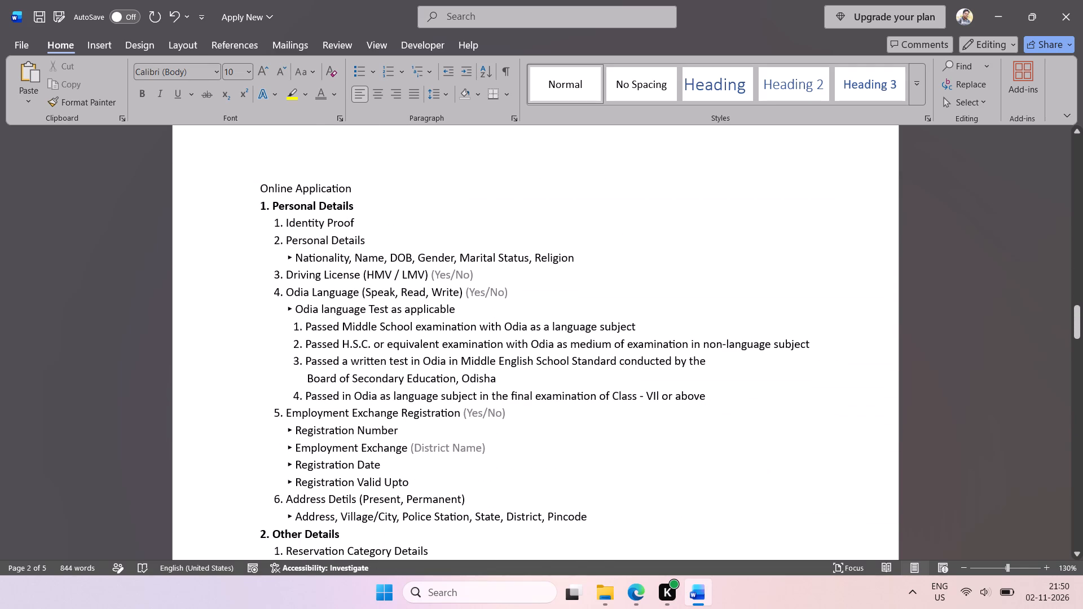
scroll(301, 273, down, 1)
drag(306, 328, 201, 324)
key(ctrl+c)
Remove the automatic numbering from the eight items under Upload Document, from "PAN Card" to the "Higher Secondary Examination (+2)" marksheet.
scroll(331, 423, down, 2)
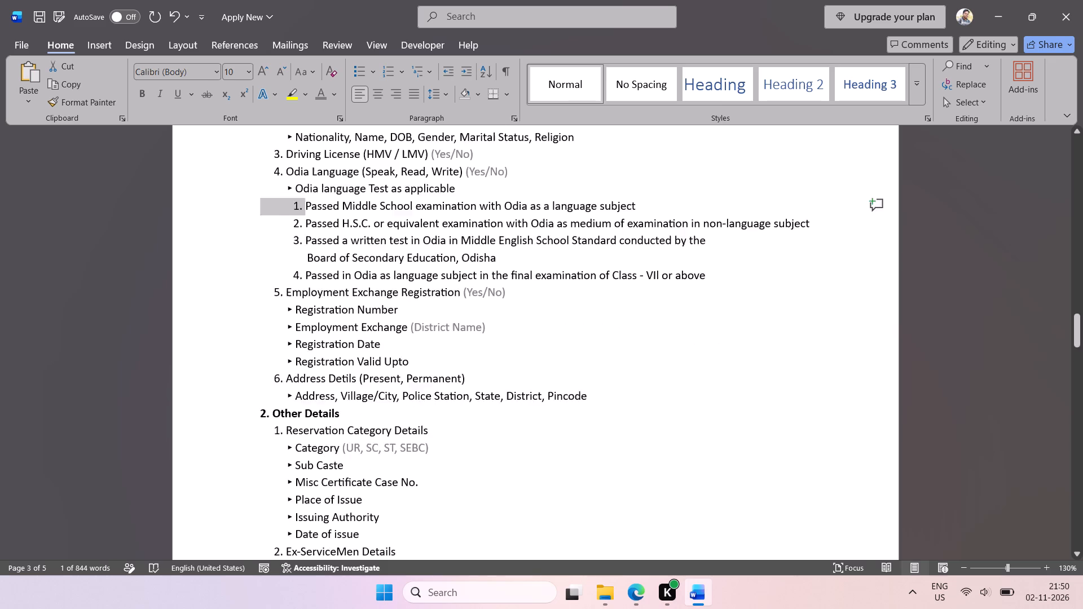
scroll(324, 425, down, 6)
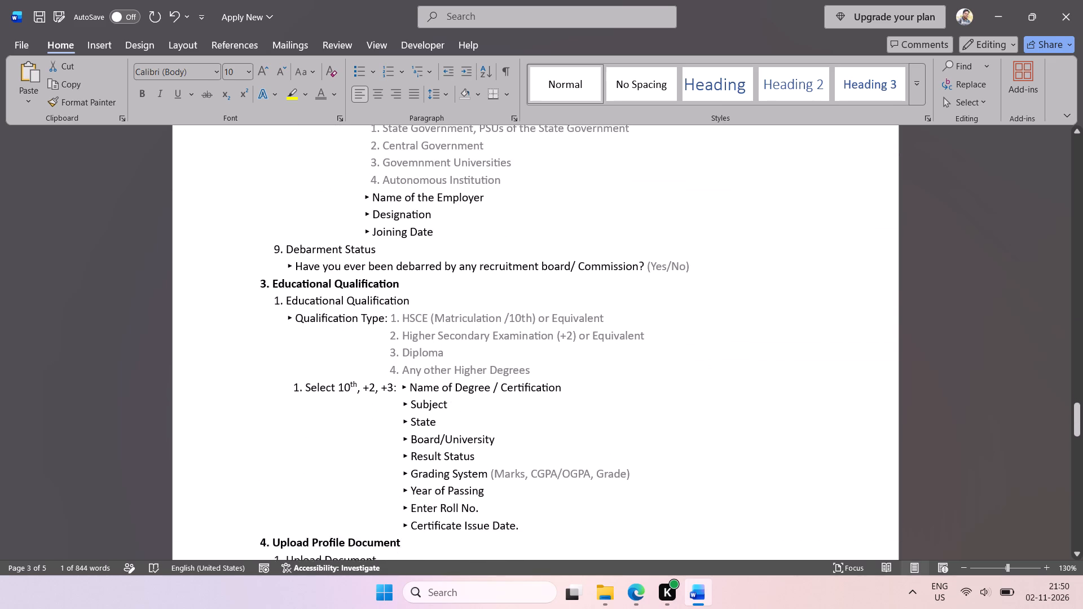
scroll(308, 400, down, 3)
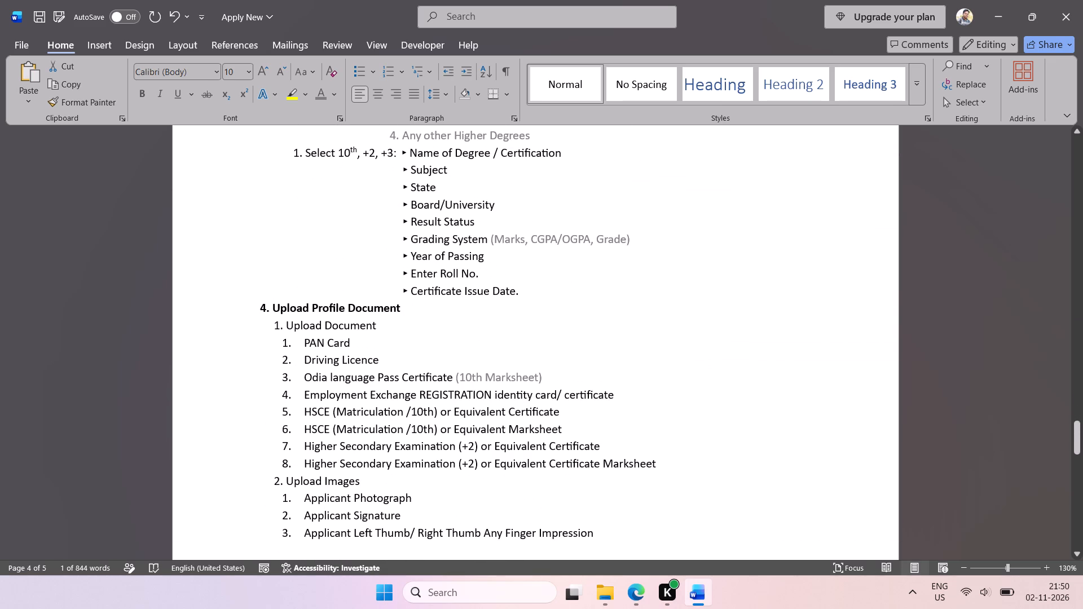
ctrl+scroll(296, 360, up, 2)
scroll(315, 369, down, 1)
drag(682, 405, 270, 268)
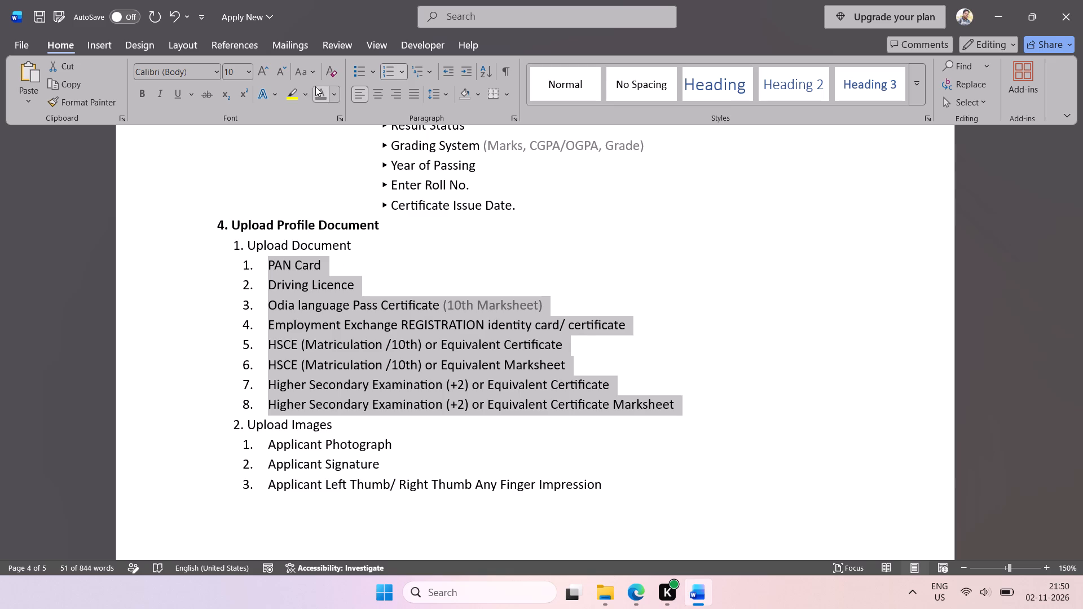
click(386, 65)
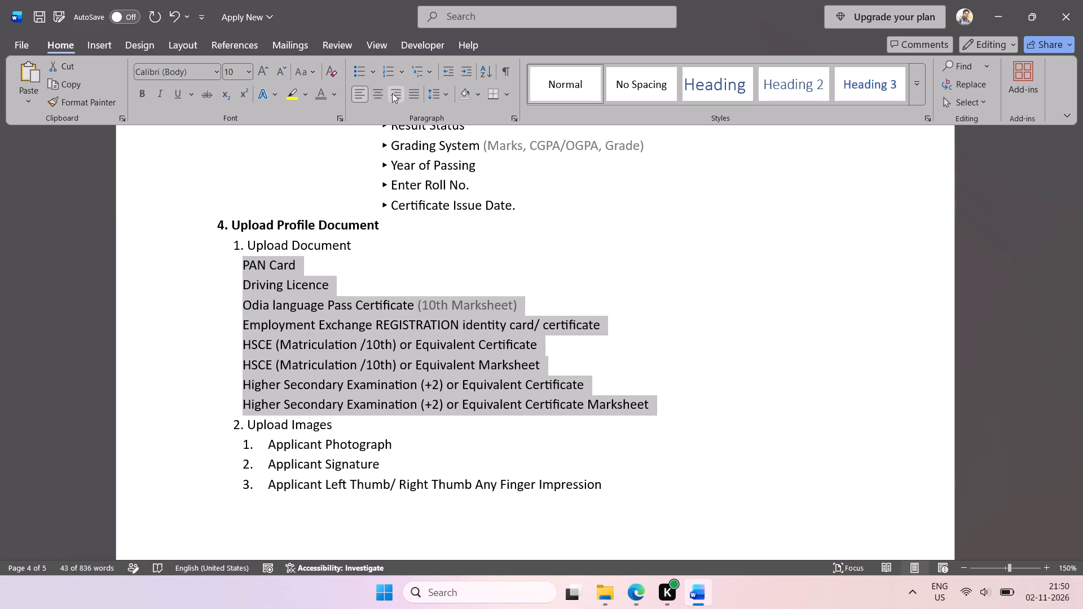
click(271, 271)
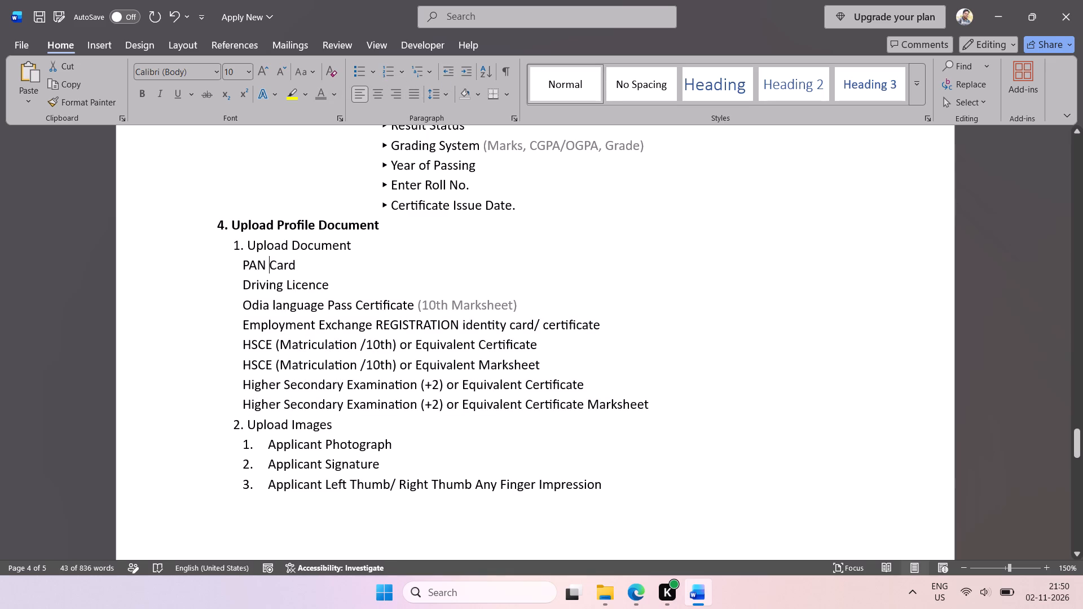
Remove the paragraph indentation from the eight items under Upload Document, from "PAN Card" to the "Higher Secondary Examination (+2)" marksheet.
double_click(230, 264)
click(241, 264)
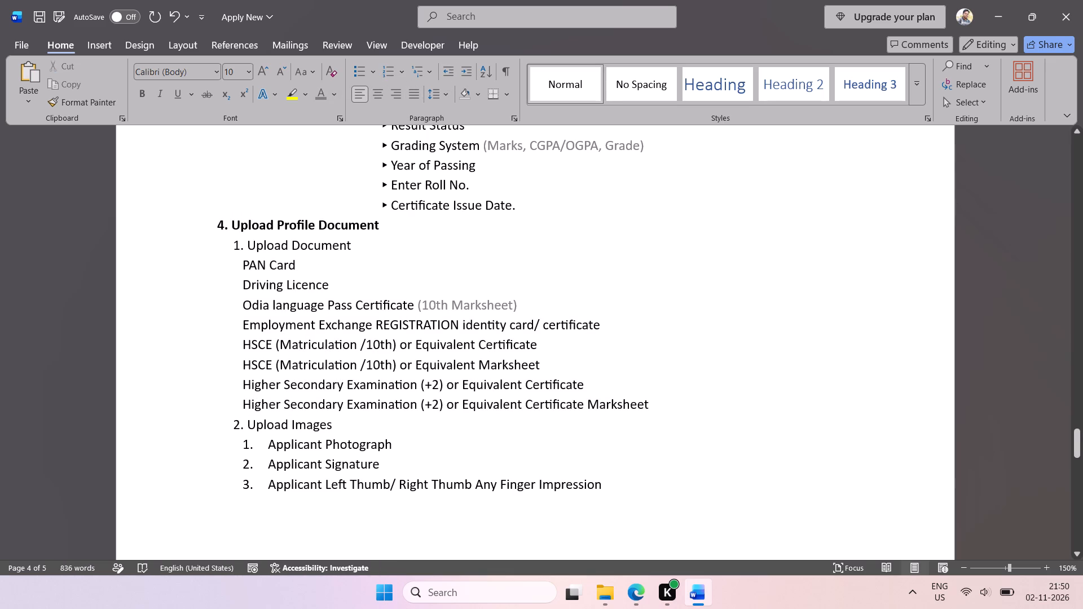
drag(653, 405, 644, 404)
drag(644, 404, 233, 270)
double_click(448, 73)
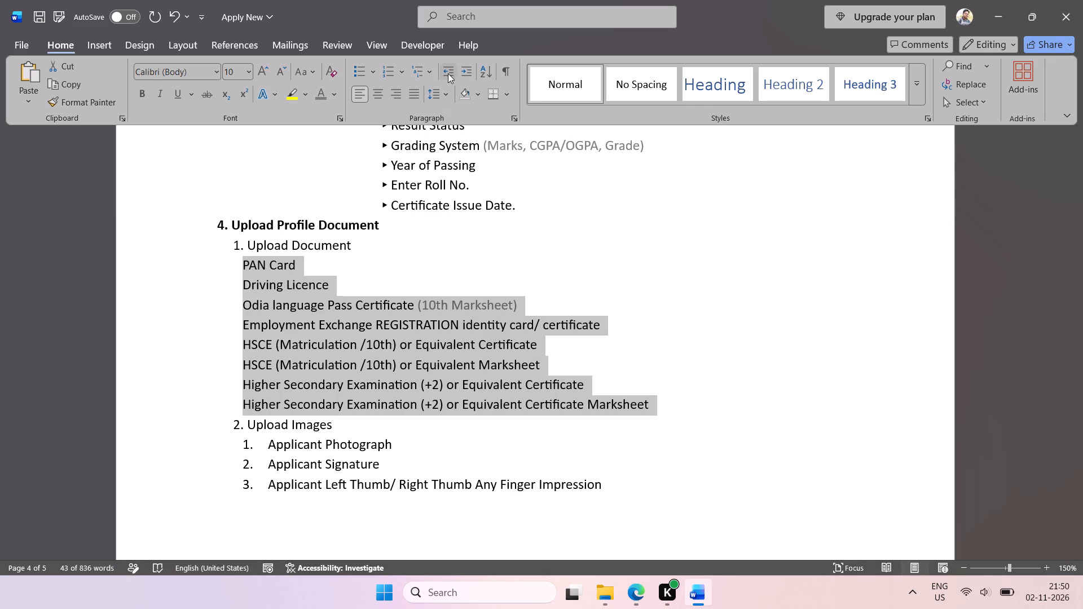
click(287, 289)
Insert the copied indented "1." prefix before "PAN Card" and shorten its leading indent by three spaces.
click(214, 261)
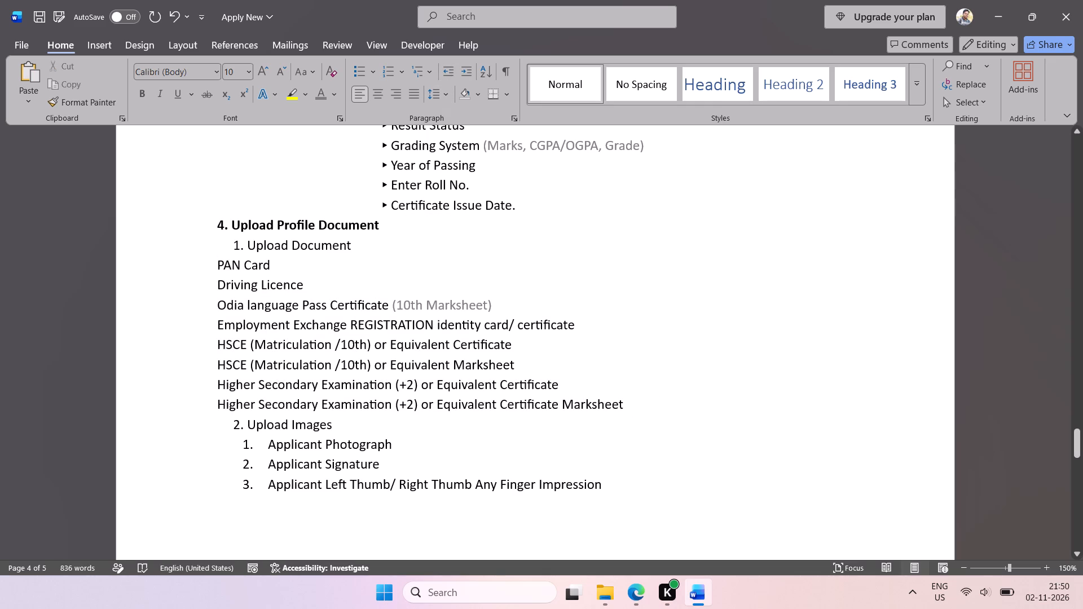
key(ctrl+v)
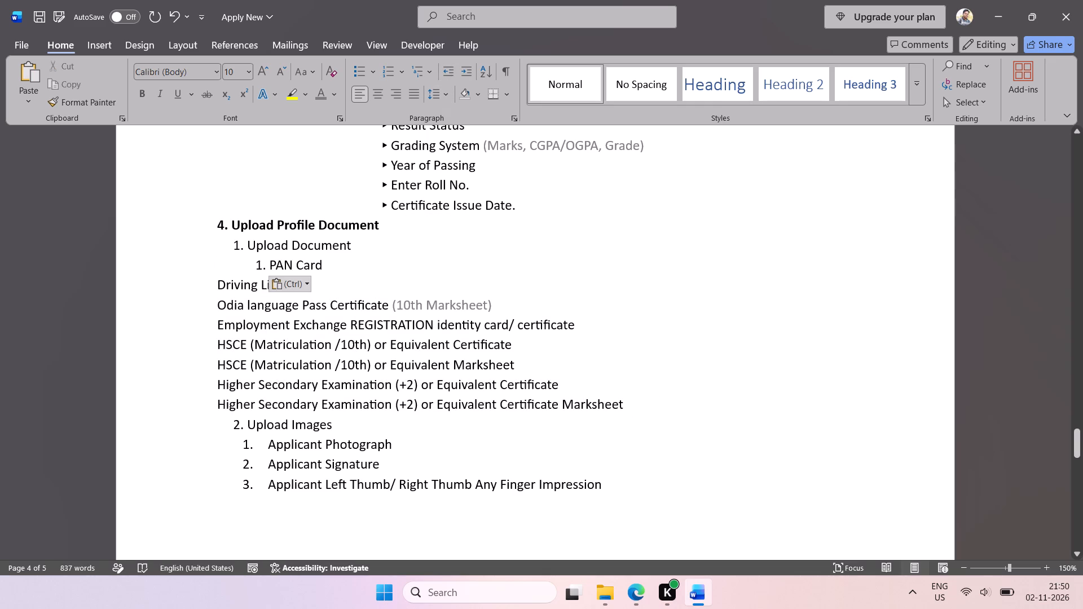
click(255, 270)
key(BackSpace)
key(BackSpace)
key(BackSpace)
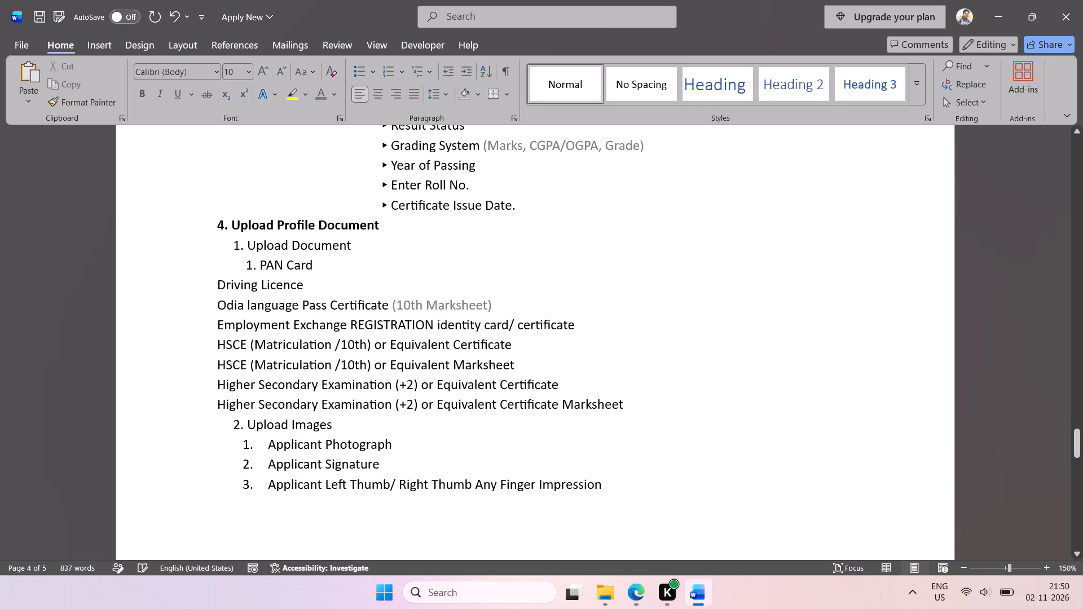
Using PAN Card's leading indent, number "Driving Licence" 2., "Odia language Pass Certificate" 3. and "Employment Exchange REGISTRATION identity card/ certificate" 4.
double_click(242, 266)
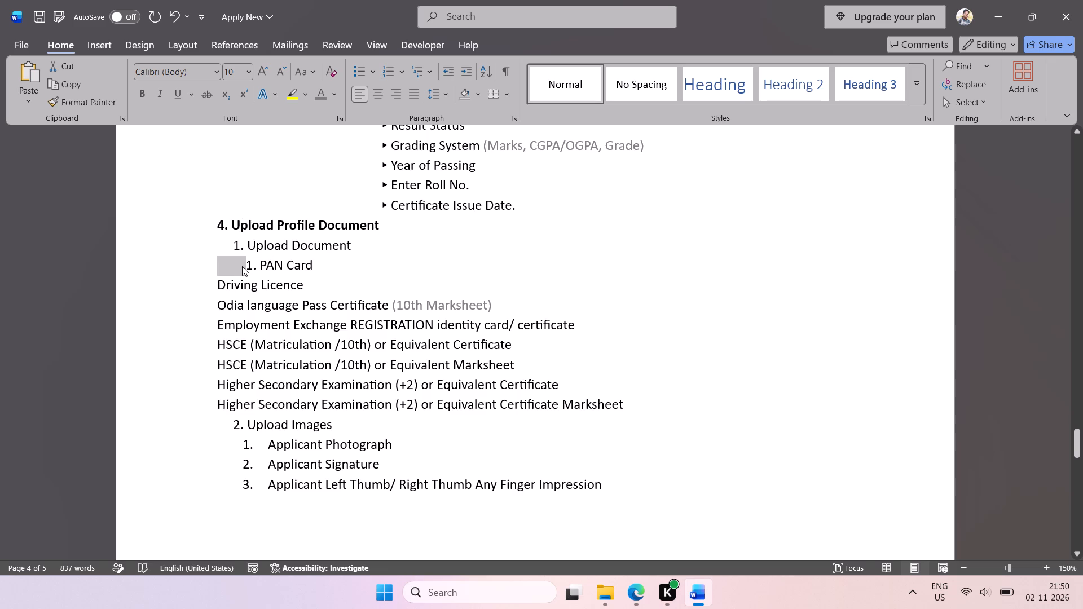
key(ctrl+c)
click(213, 287)
key(ctrl+v)
text(2.)
key(space)
click(213, 299)
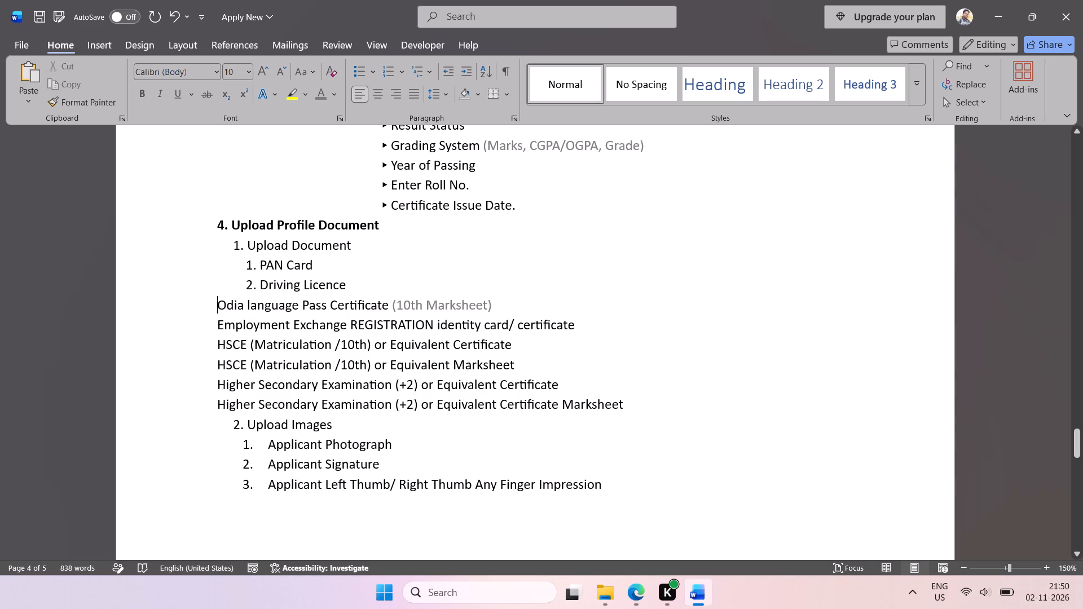
key(ctrl+v)
text(3.)
key(space)
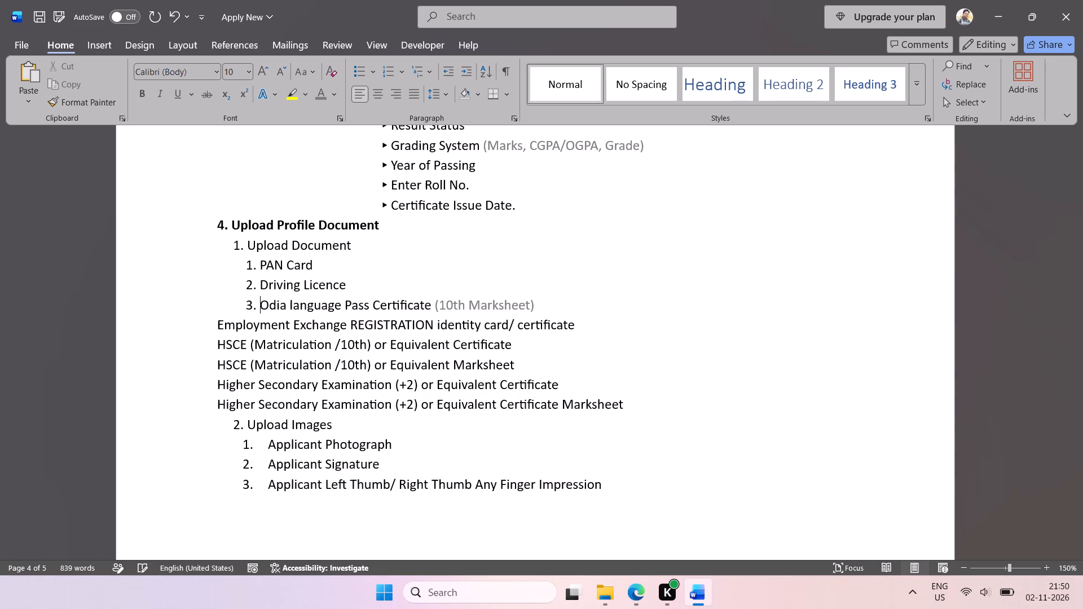
click(214, 324)
key(ctrl+v)
text(4.)
key(space)
Add the same indent to the two HSCE (Matriculation /10th) lines, numbering the certificate "5." and the marksheet "6.".
click(218, 340)
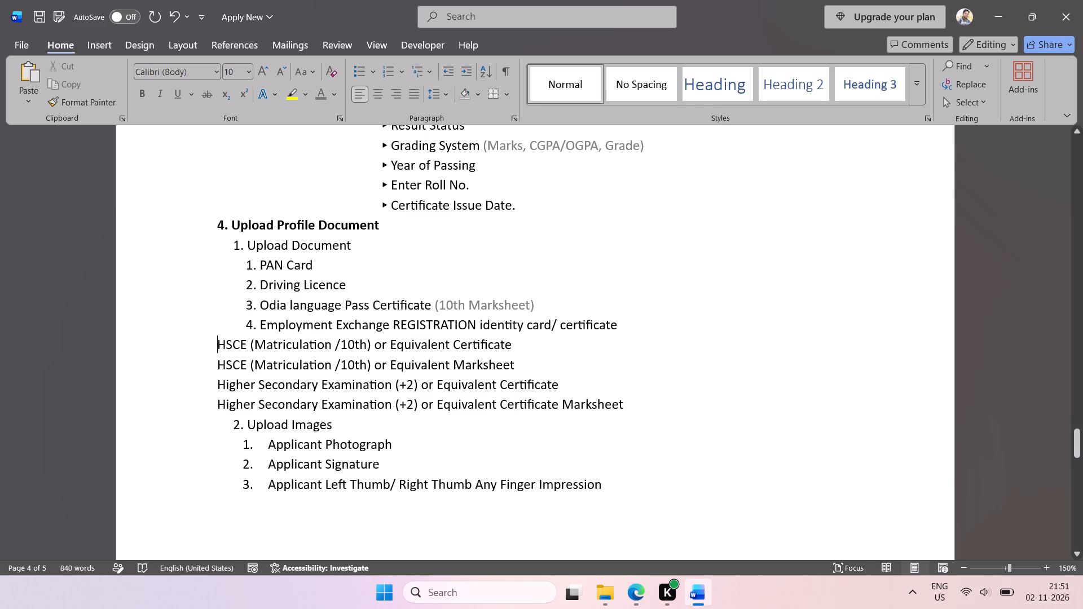
key(ctrl+v)
text(5.)
key(space)
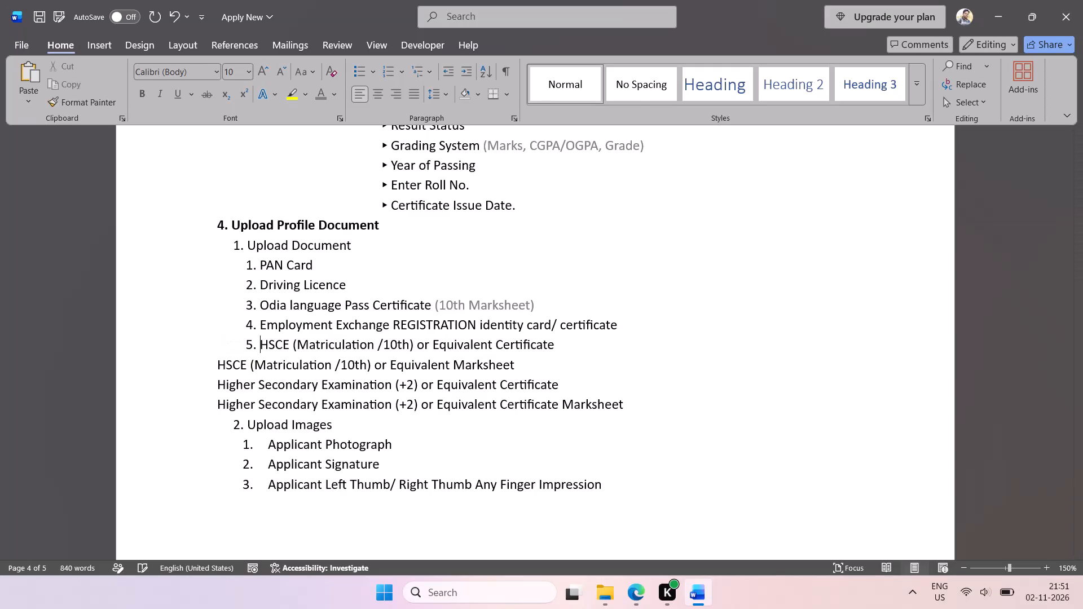
click(217, 363)
key(ctrl+v)
text(6.)
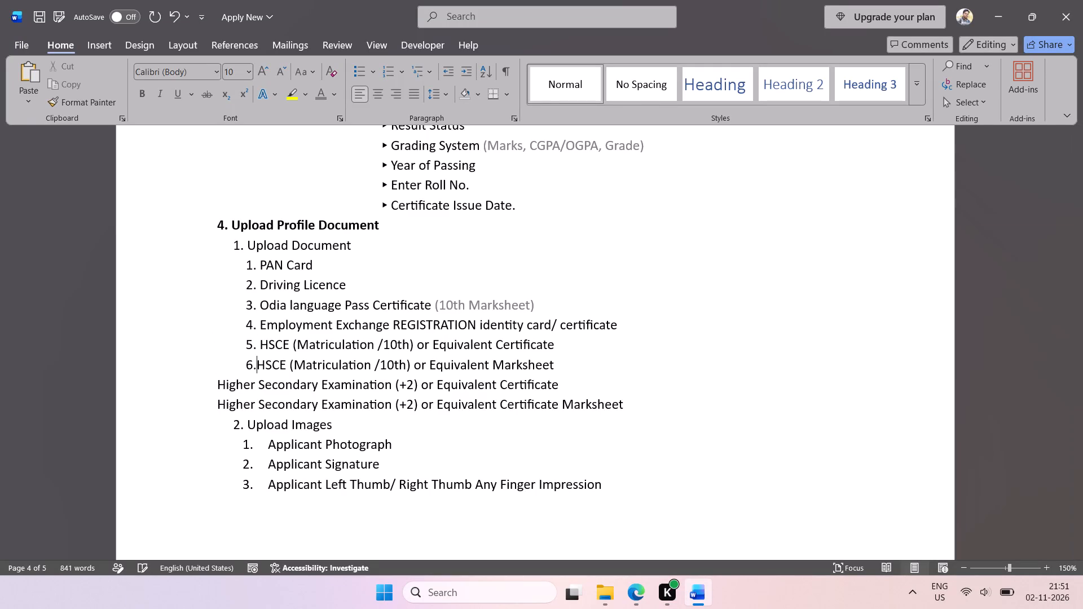
key(space)
Add the same indent to the two Higher Secondary Examination (+2) lines, numbering the certificate "7." and the marksheet "8.".
click(213, 378)
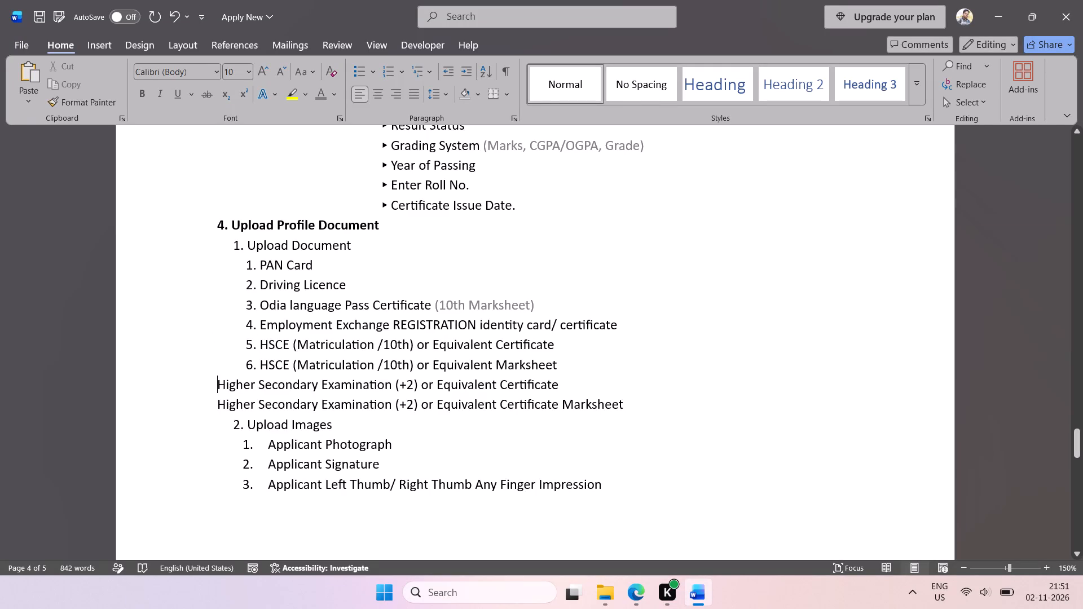
key(ctrl+v)
text(7.)
key(space)
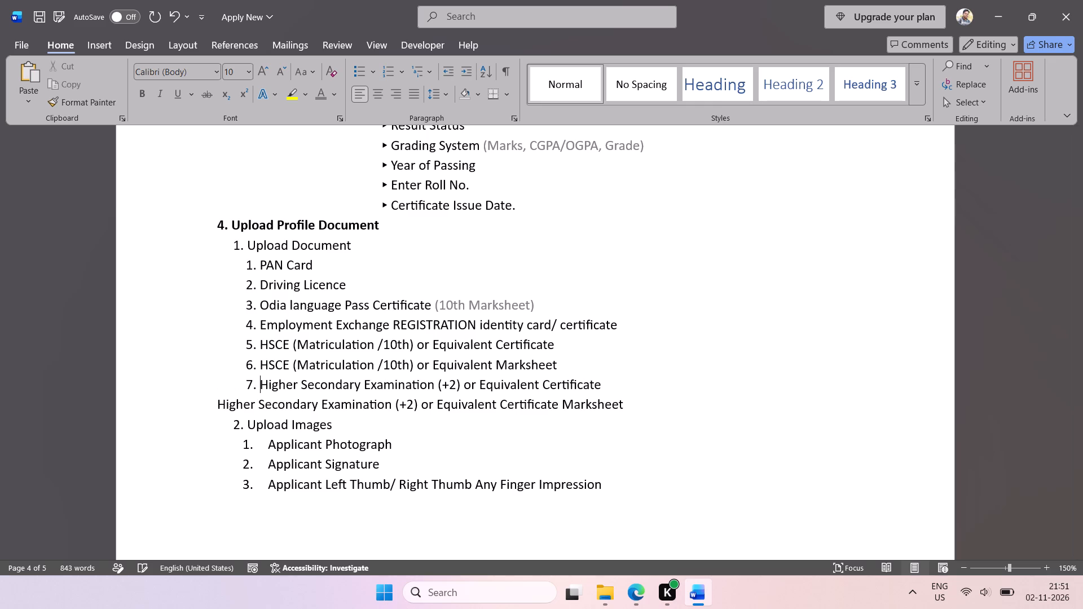
click(217, 405)
key(ctrl+v)
text(8.)
key(space)
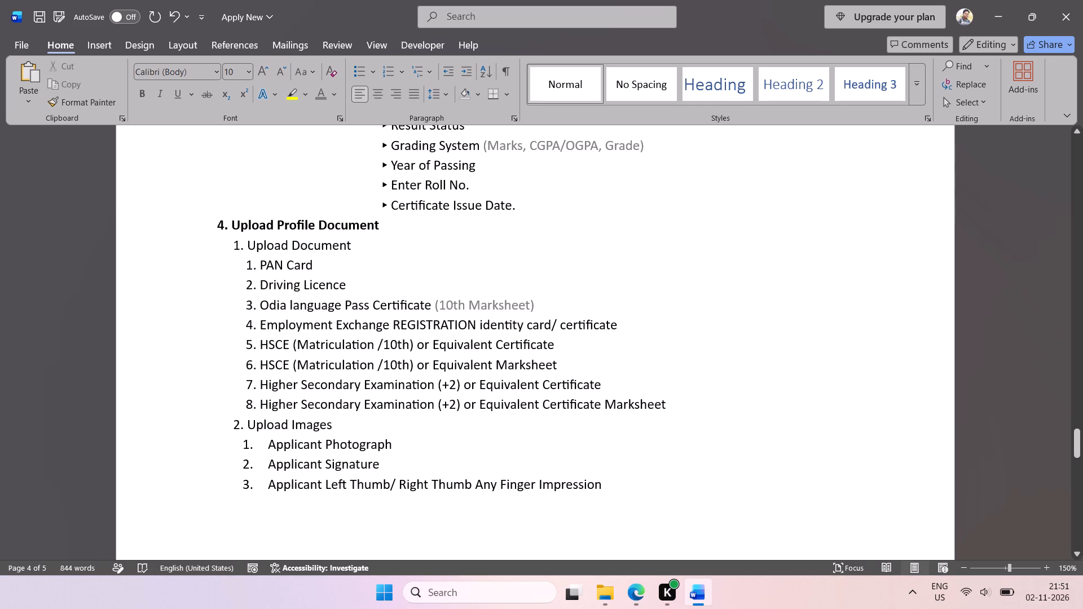
Copy the indented "1." prefix from the "PAN Card" line.
double_click(231, 267)
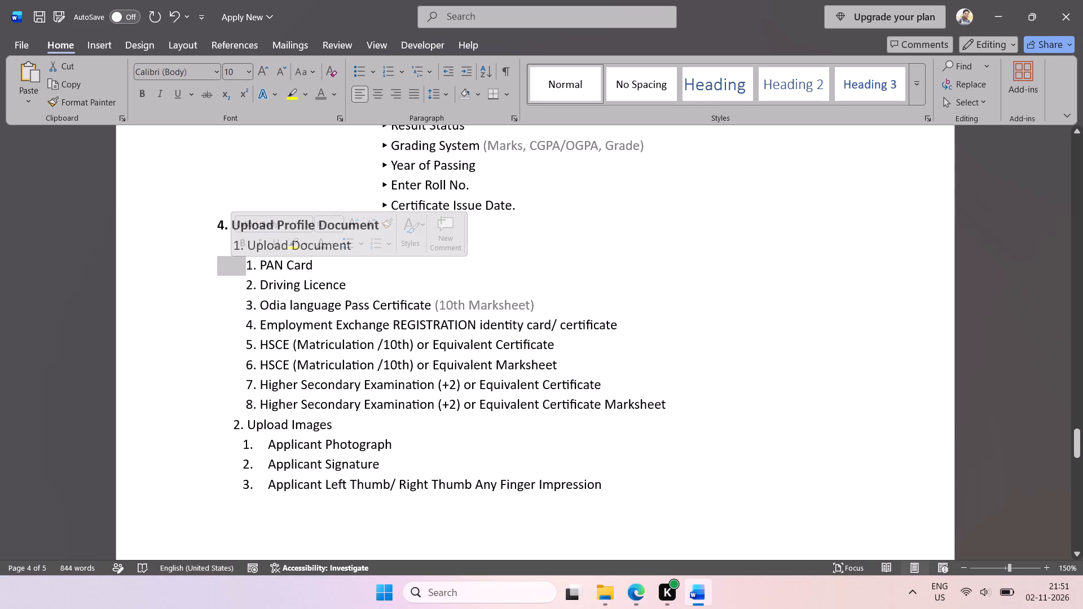
click(244, 295)
drag(259, 267, 182, 262)
key(ctrl+c)
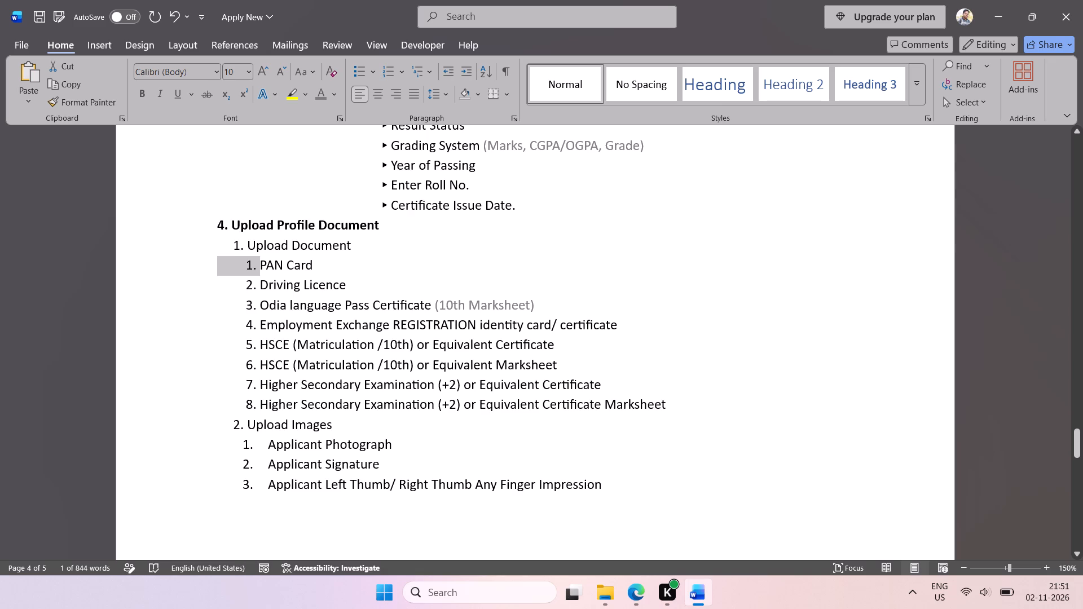
Remove the automatic numbering and paragraph indentation from the three Applicant items under Upload Images.
drag(610, 486, 385, 456)
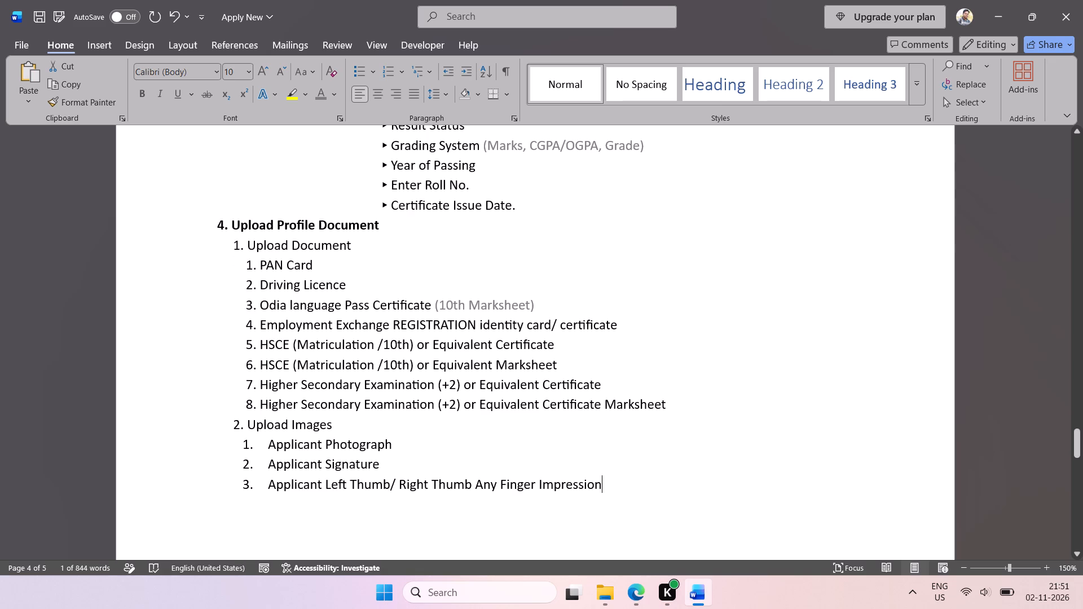
drag(385, 456, 285, 448)
click(386, 78)
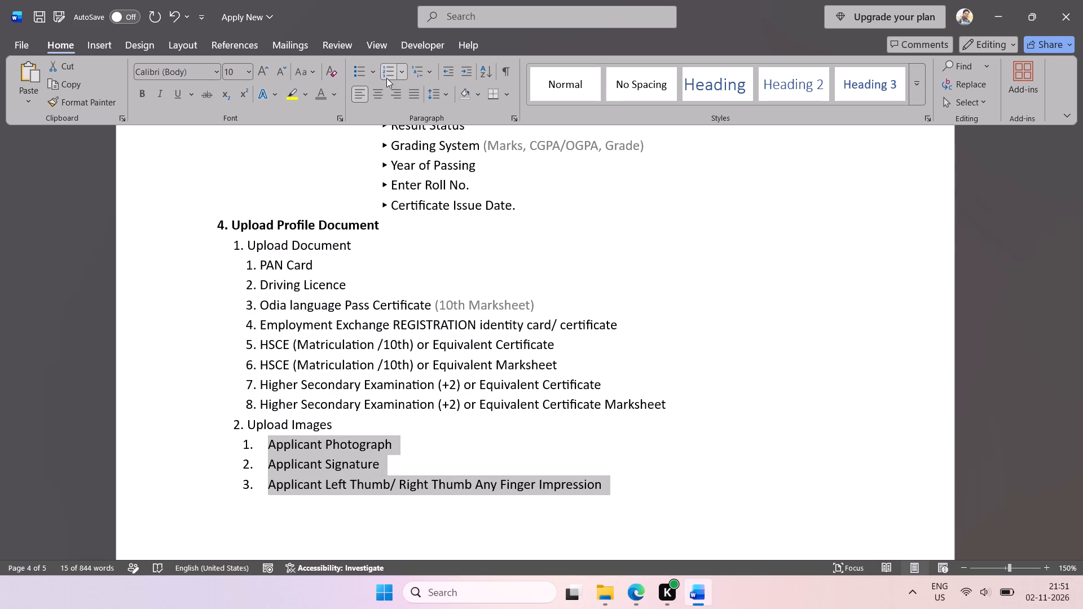
double_click(444, 75)
click(260, 445)
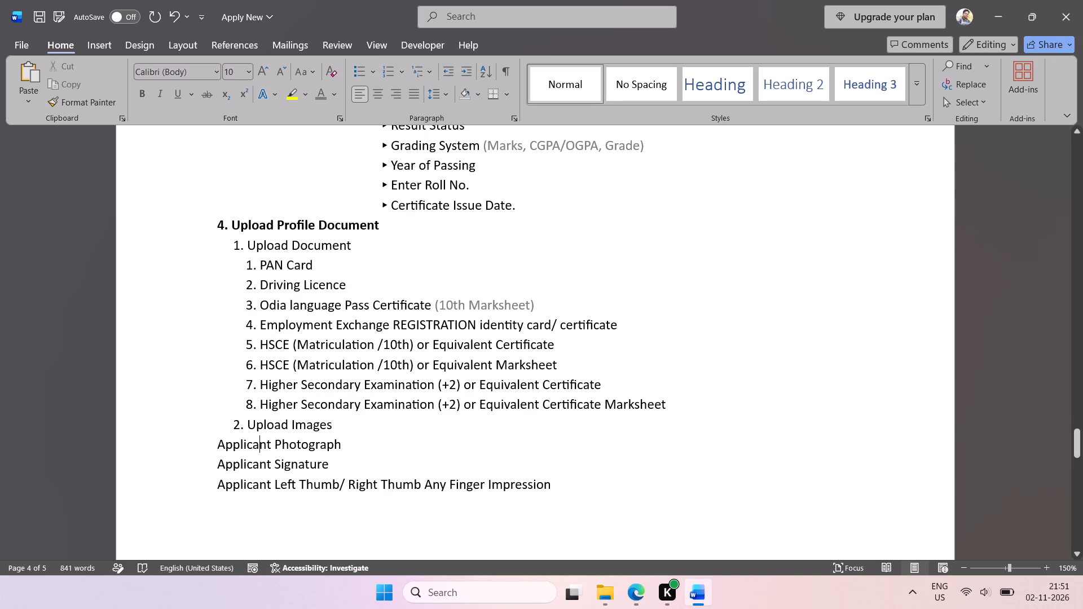
Number the photograph, signature and finger impression lines under Upload Images with indented "1.", "2." and "3." prefixes copied from Upload Document's items.
click(219, 445)
key(ctrl+v)
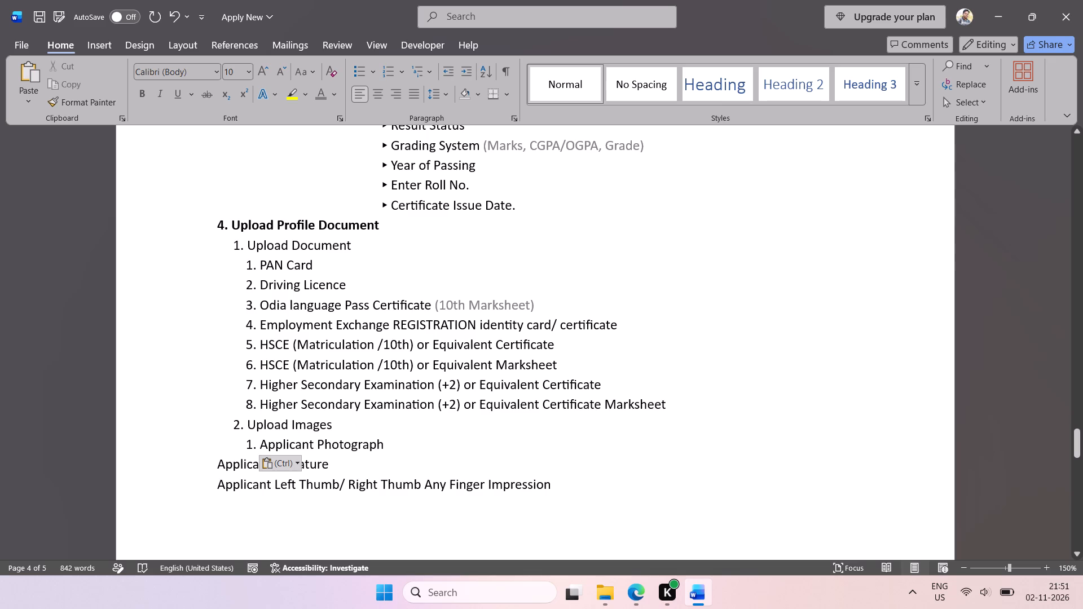
drag(259, 288, 171, 285)
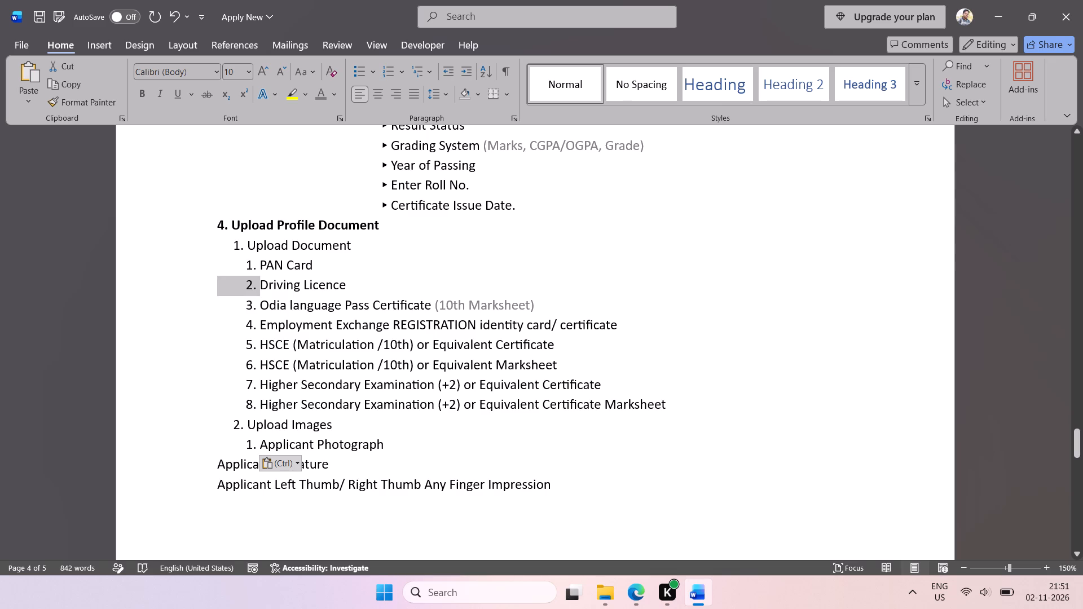
key(ctrl+c)
click(218, 468)
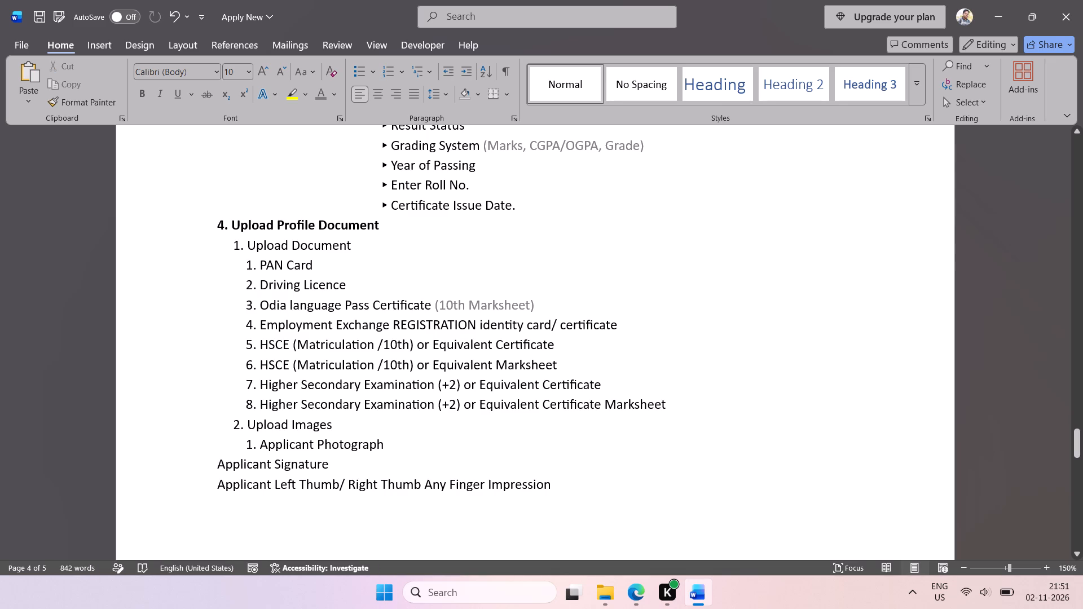
key(ctrl+v)
drag(261, 307, 193, 307)
key(ctrl+c)
click(214, 477)
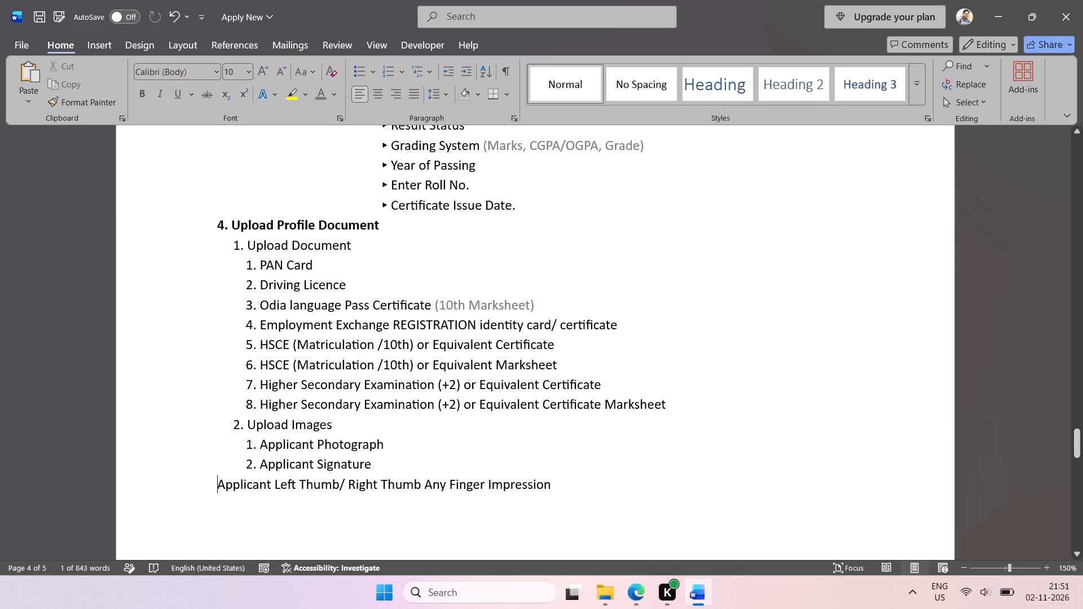
key(ctrl+v)
Save the document.
key(ctrl+s)
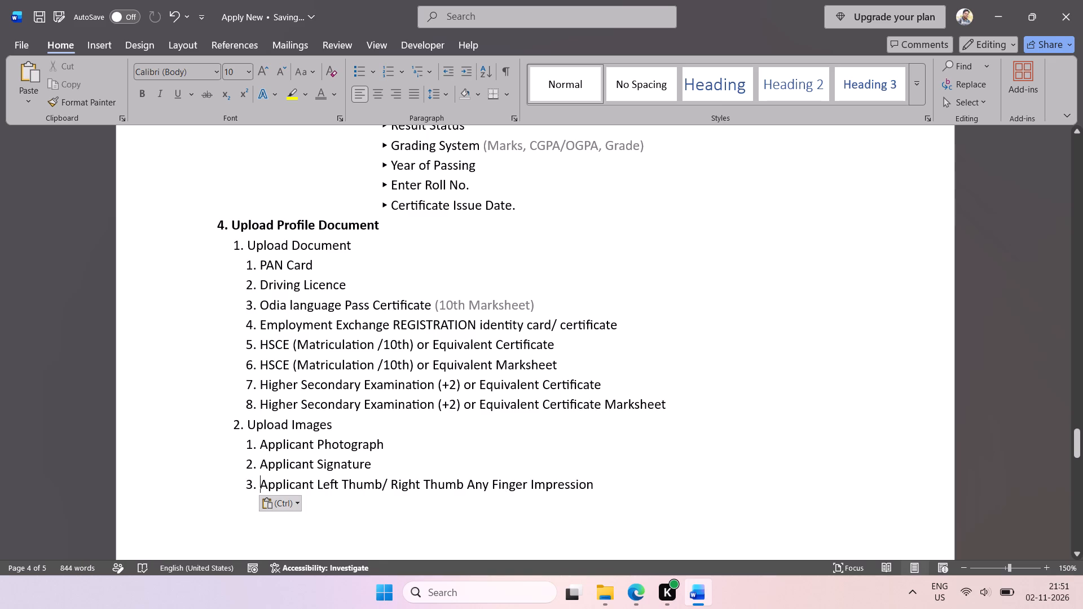
Copy the indented "1." prefix from the "Upload Document" line under Upload Profile Document.
double_click(215, 238)
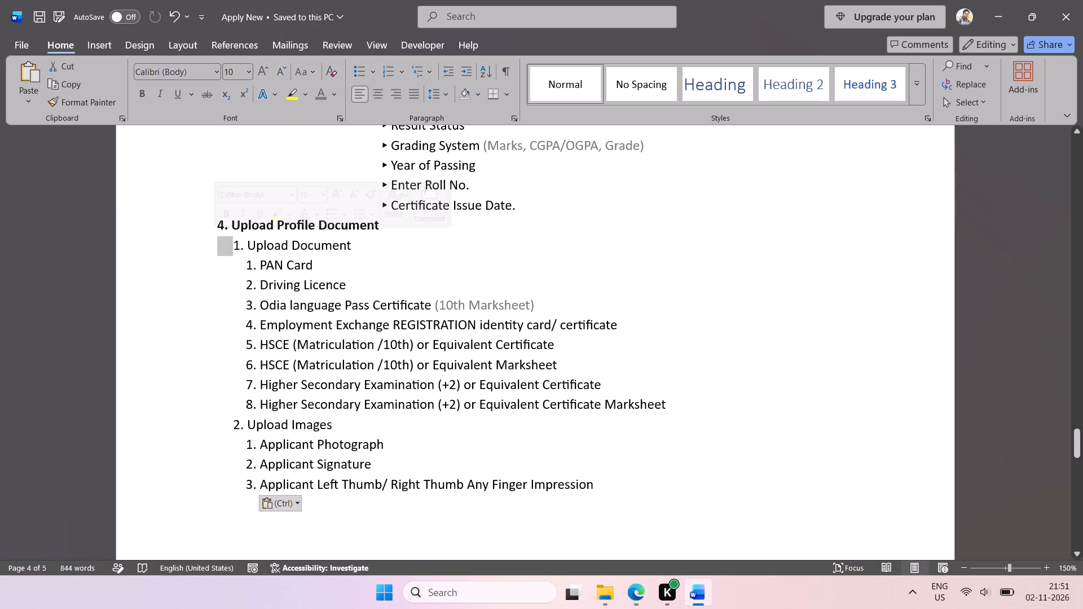
drag(248, 245, 232, 245)
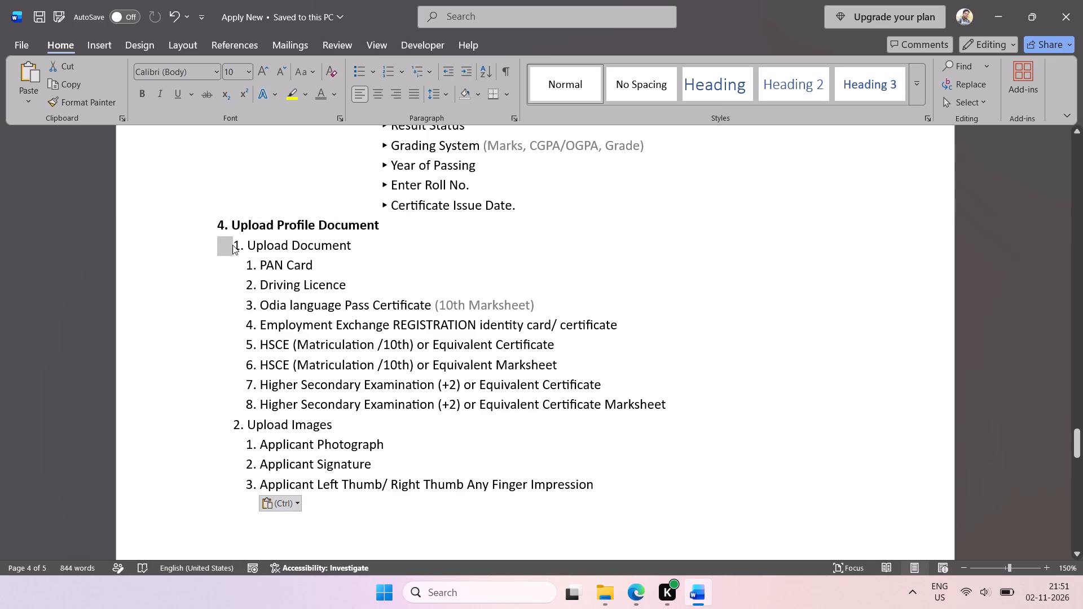
drag(232, 245, 184, 247)
click(245, 266)
drag(246, 245, 173, 250)
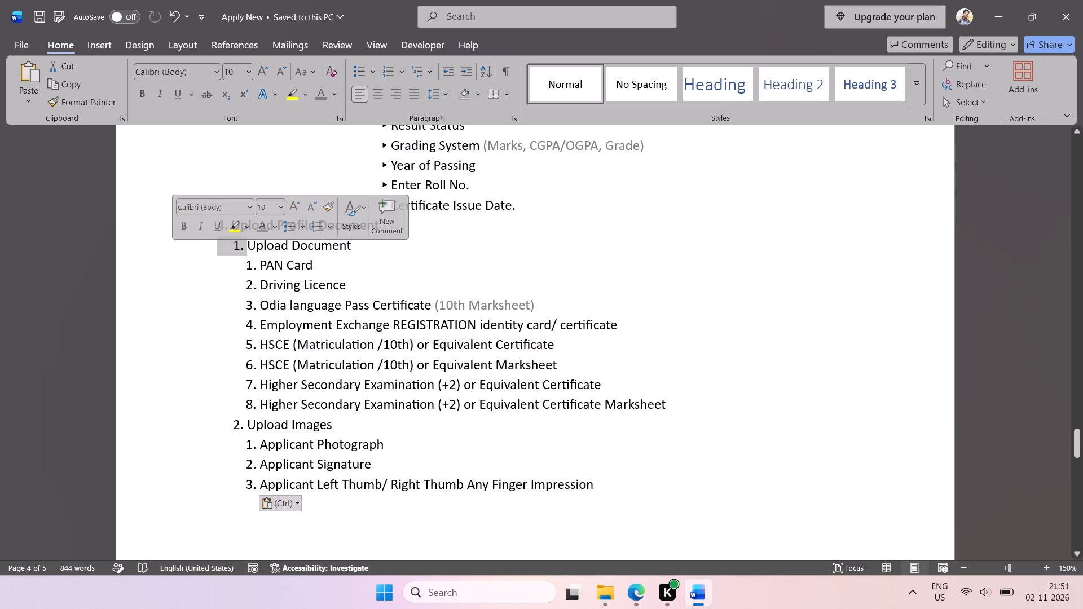
key(ctrl+c)
Make the section heading "5. Preference and Preview" bold.
click(342, 383)
scroll(351, 411, down, 2)
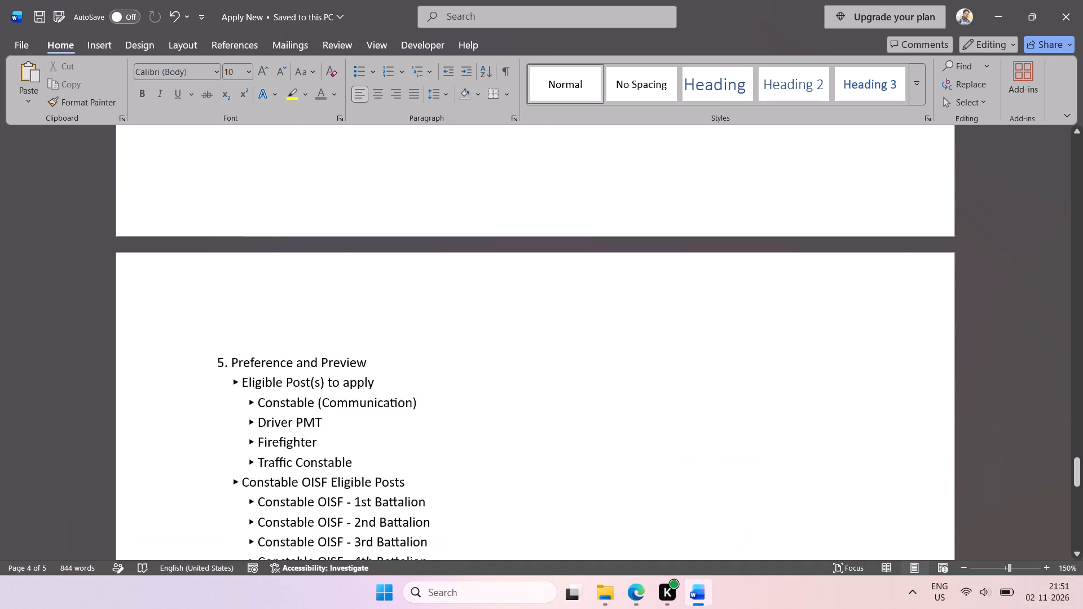
scroll(353, 416, down, 1)
scroll(268, 324, down, 1)
drag(219, 255, 188, 210)
drag(376, 248, 215, 244)
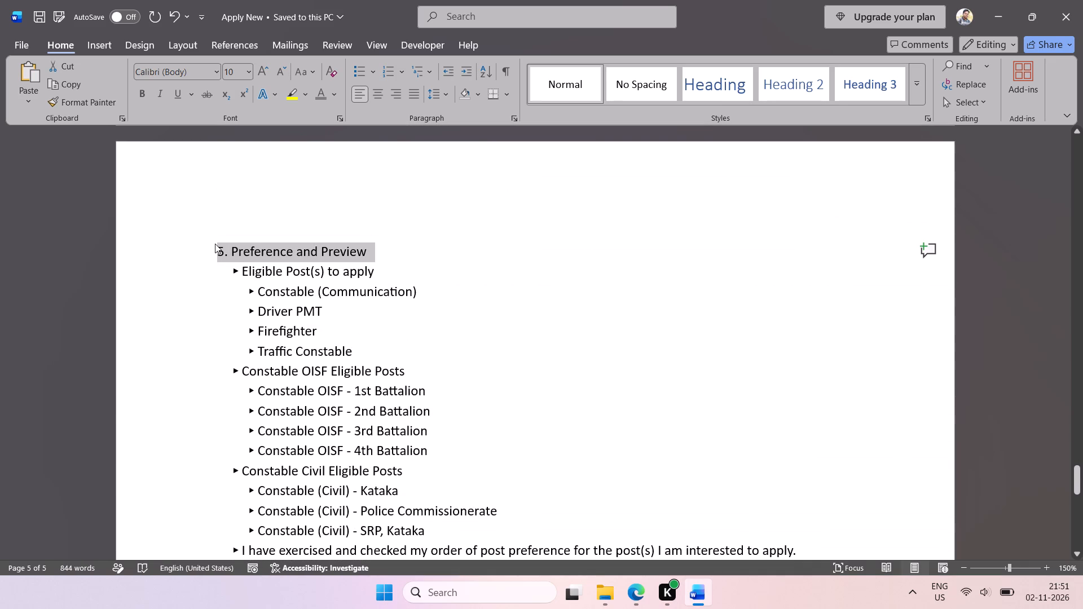
key(ctrl+b)
Replace the bullet of "Eligible Post(s) to apply" with the copied indented "1." prefix.
click(258, 307)
drag(243, 275, 187, 275)
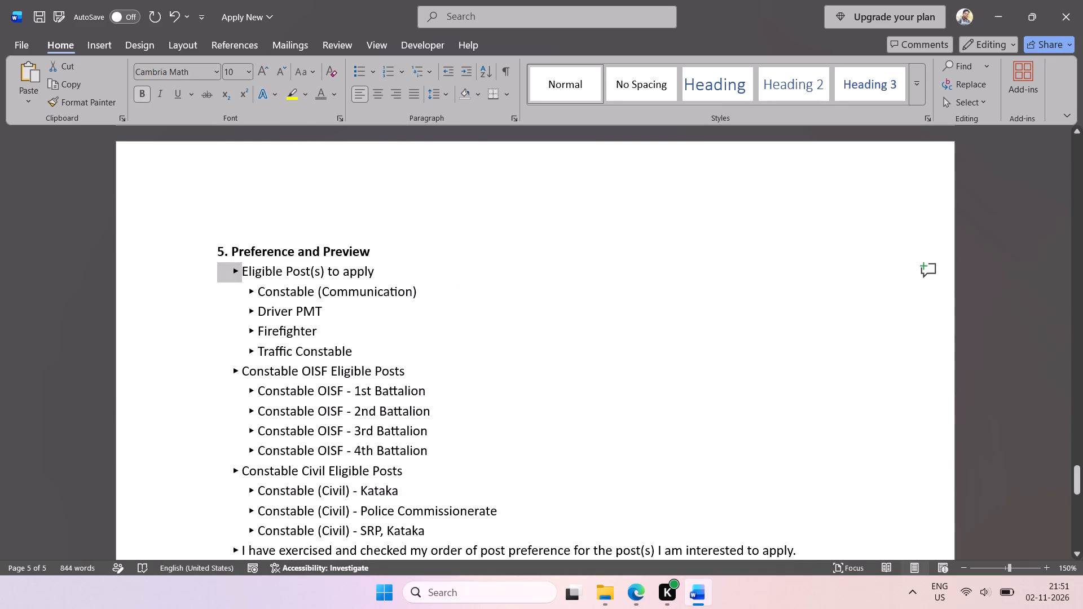
key(ctrl+v)
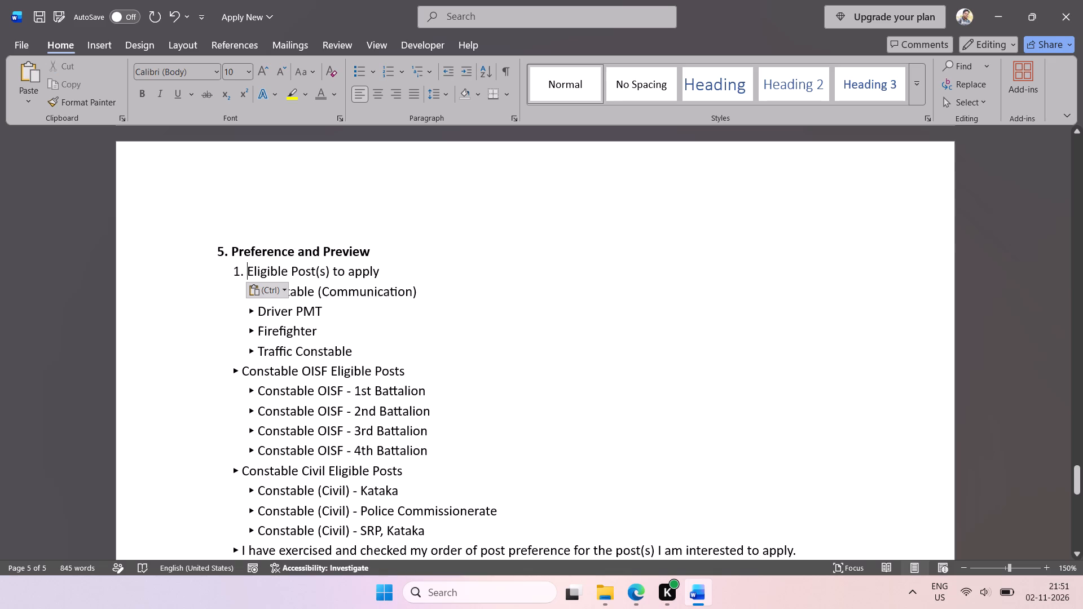
Copy the indent before "1. Eligible Post(s) to apply" and replace the bullets of the OISF and Civil Eligible Posts with indented "2." and "3.".
double_click(223, 271)
key(ctrl+c)
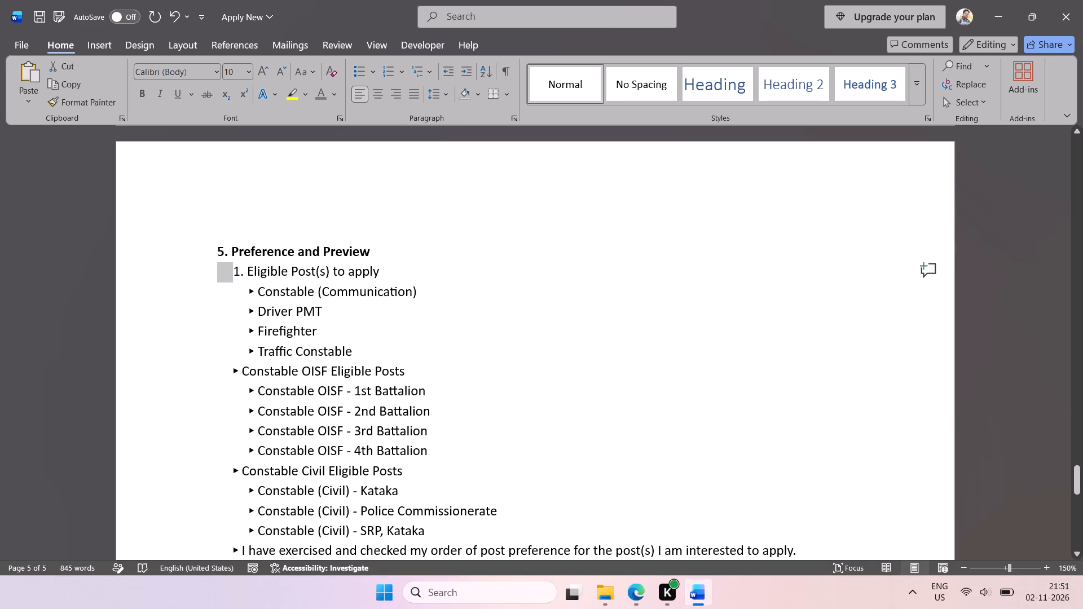
drag(242, 374, 170, 372)
key(ctrl+v)
text(2.)
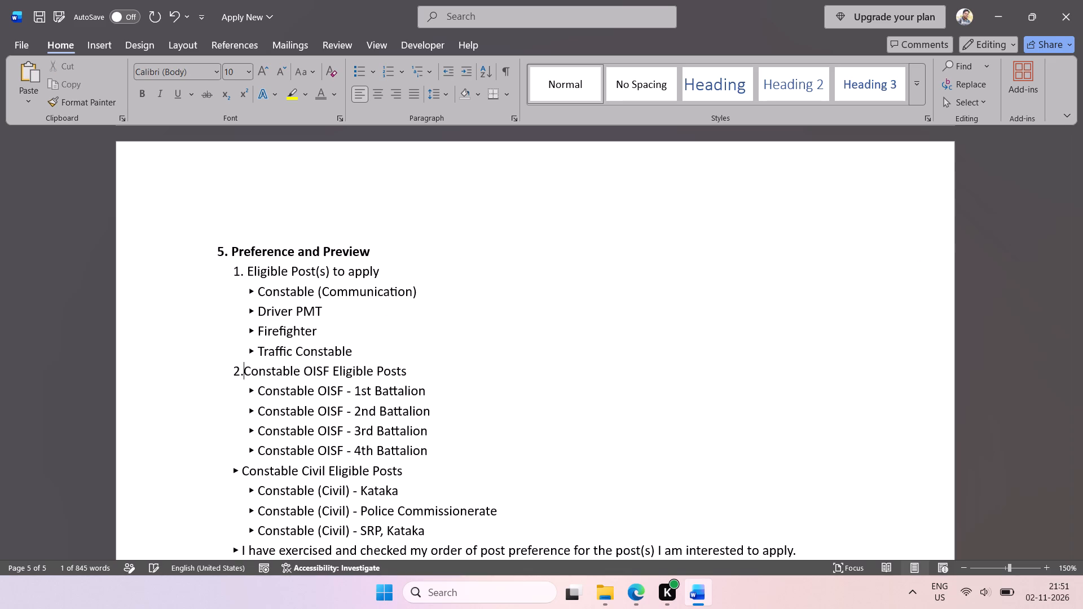
key(space)
drag(241, 471, 188, 470)
key(ctrl+v)
text(3.)
key(space)
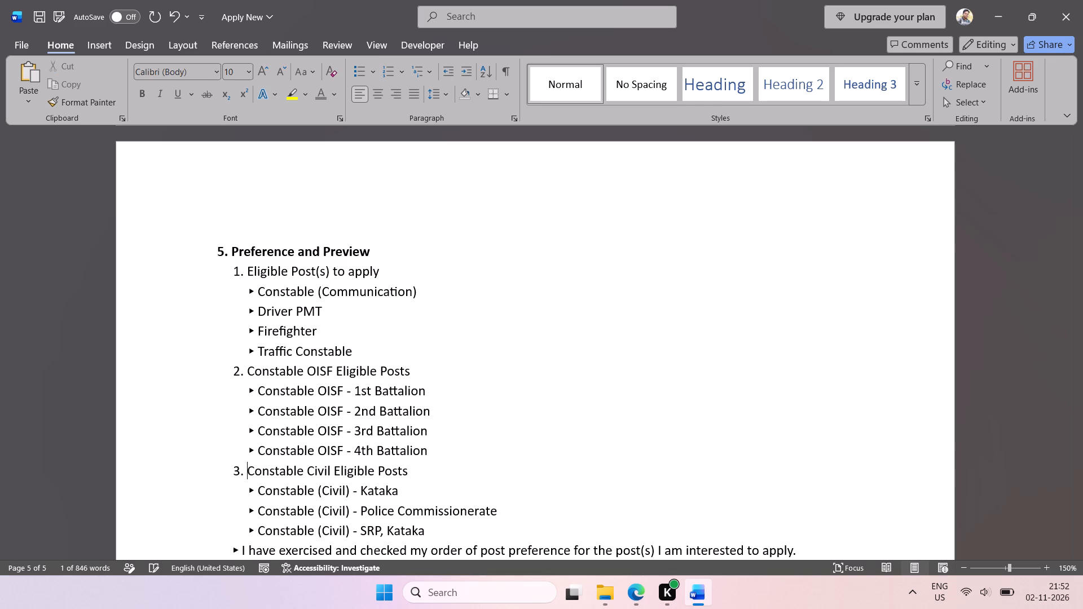
Replace the bullets of "I have exercised and checked my order of post preference" and "Select Exam District" with indented "4." and "5.".
scroll(283, 433, down, 2)
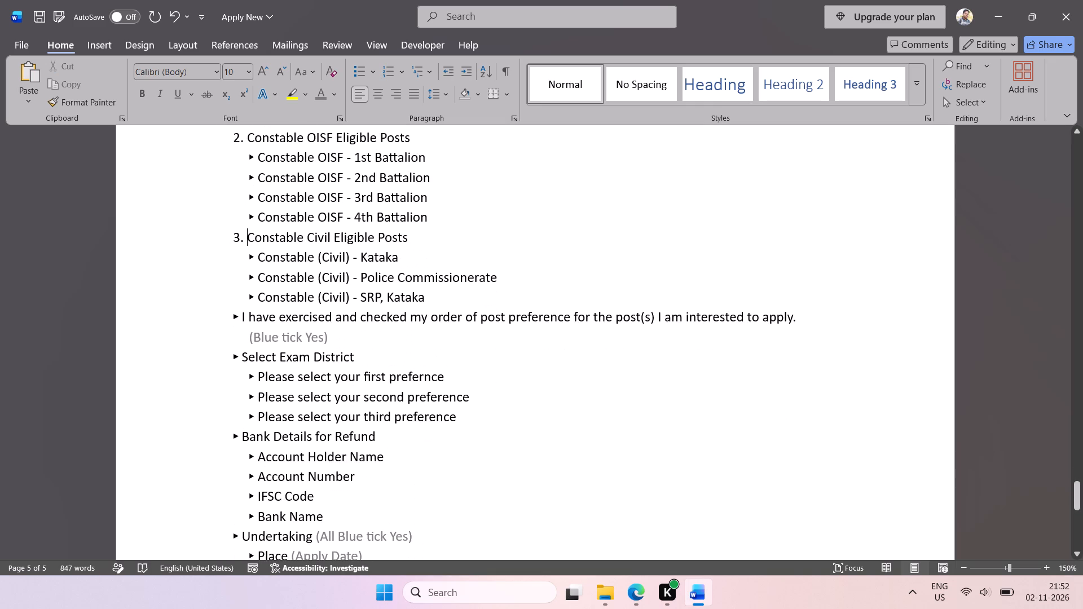
drag(240, 315, 191, 315)
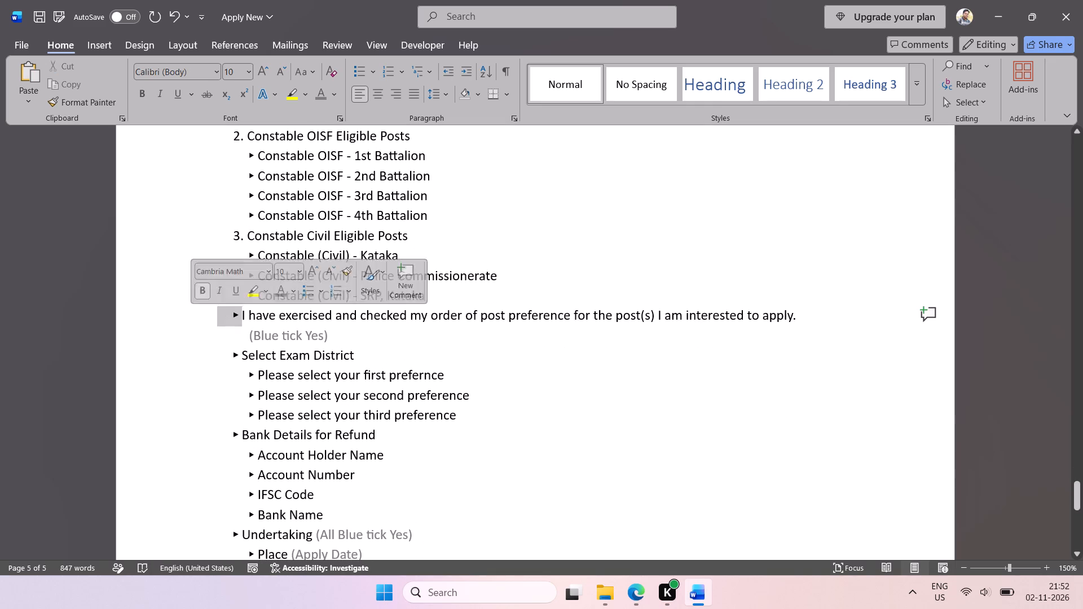
click(223, 361)
click(226, 322)
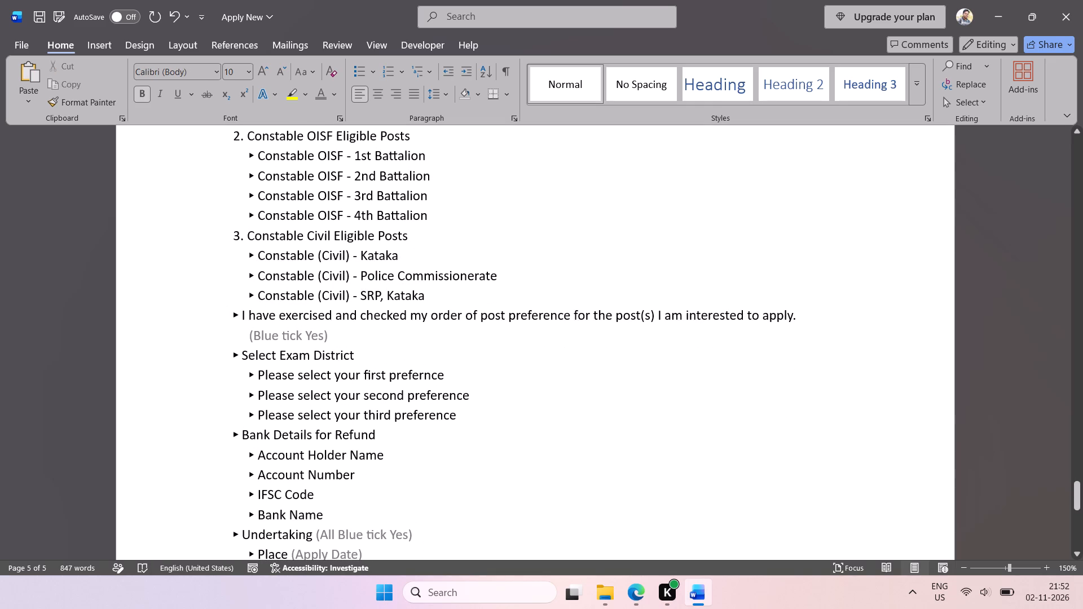
drag(240, 316, 190, 314)
key(ctrl+v)
text(4.)
key(space)
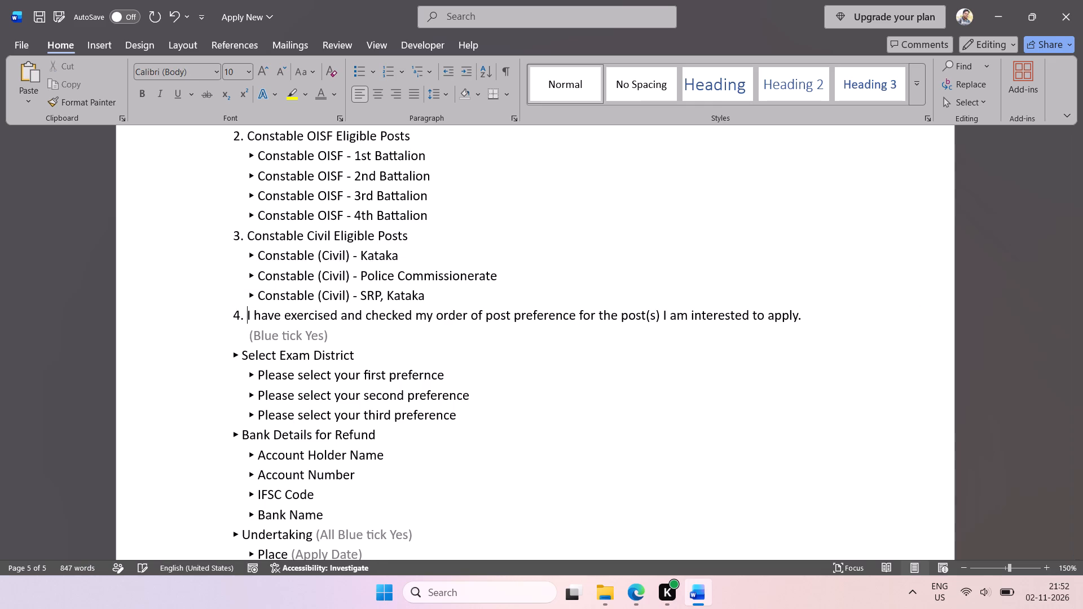
drag(242, 356, 188, 356)
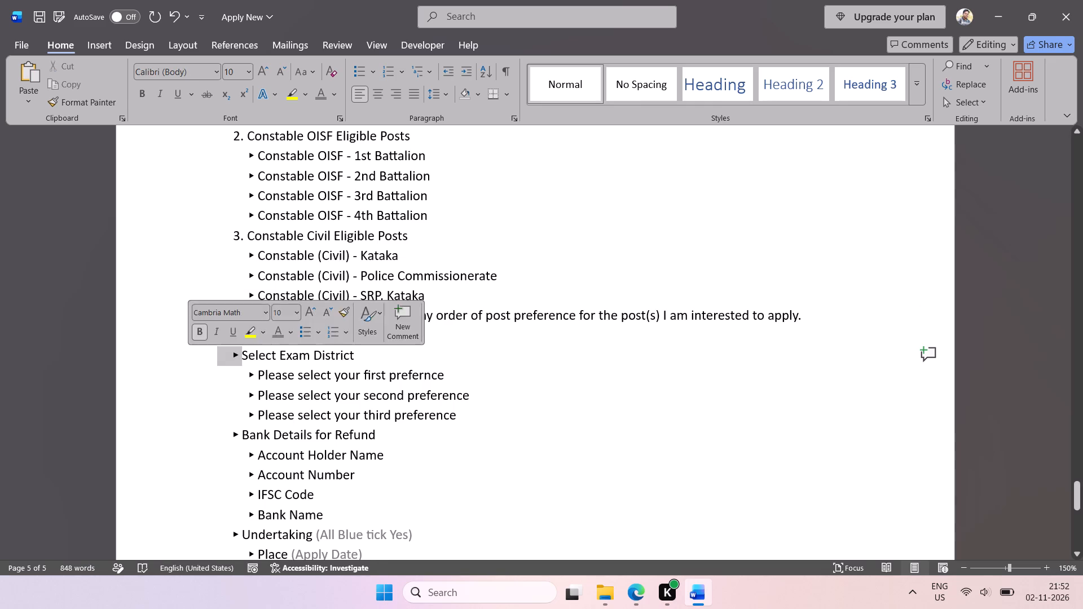
key(ctrl+v)
text(5.)
key(space)
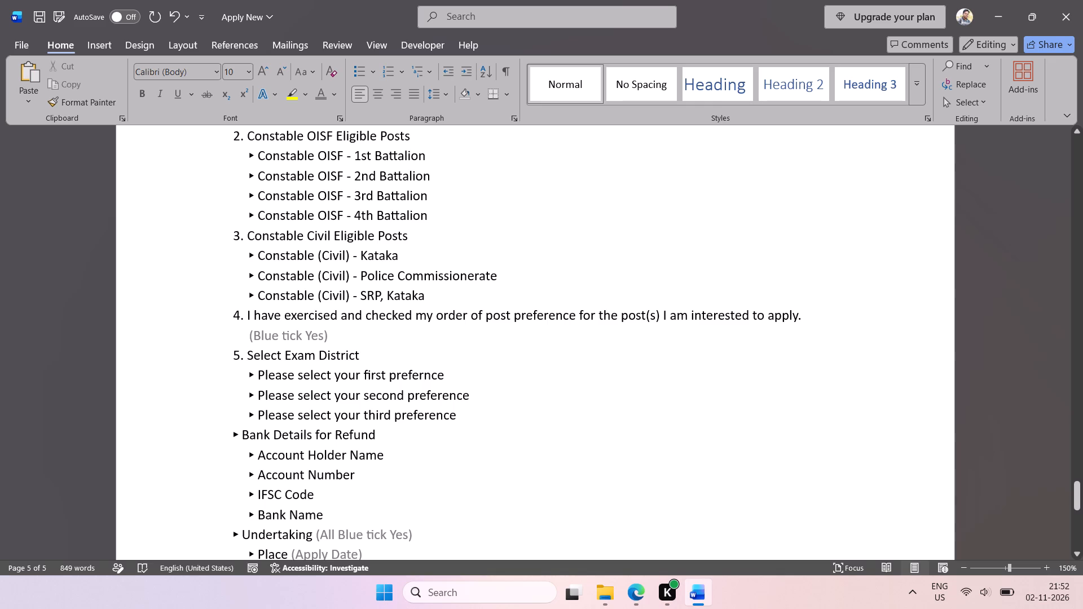
Break item 4 before "I am interested to apply." and bring the grey "(Blue tick Yes)" note up onto that new line.
click(663, 316)
key(Return)
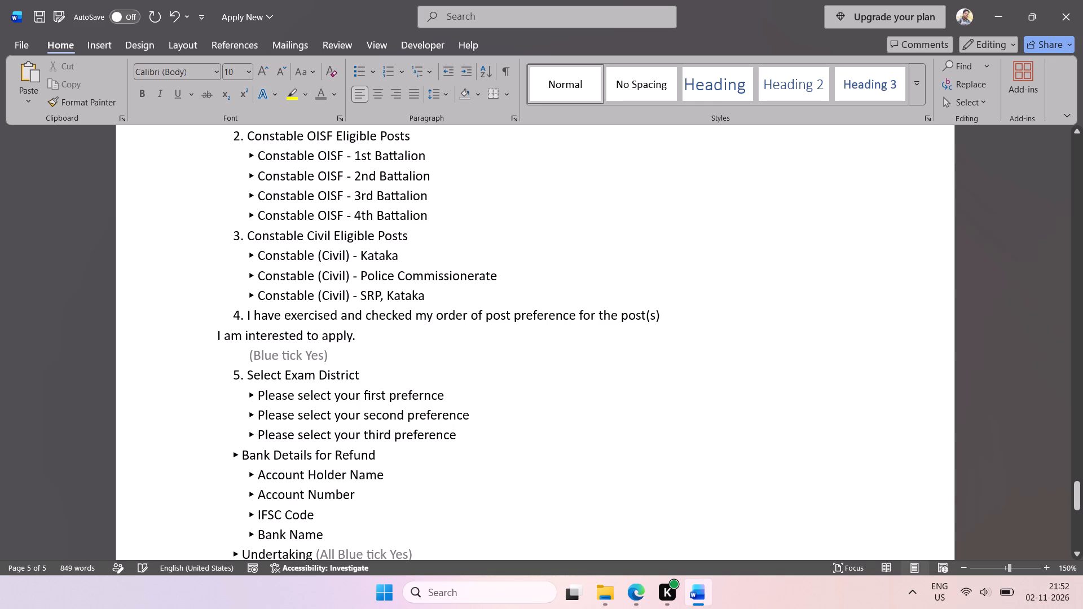
double_click(240, 352)
key(BackSpace)
key(BackSpace)
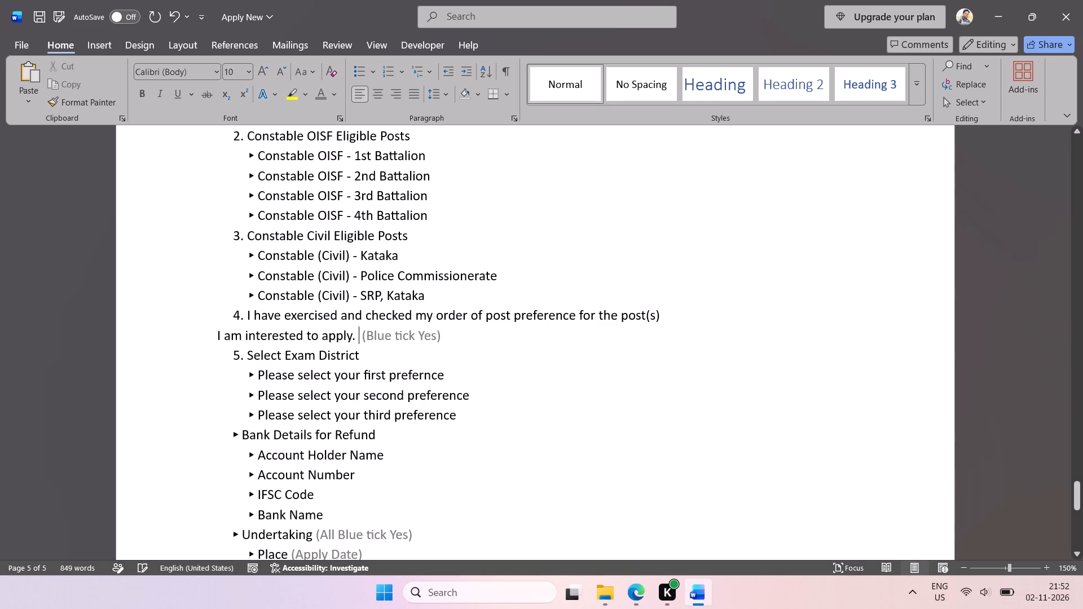
key(space)
Indent the continuation line "I am interested to apply." with ten spaces so it sits under item 4's text.
click(214, 337)
key(space)
key(space)
key(space)
key(space)
key(space)
key(space)
key(space)
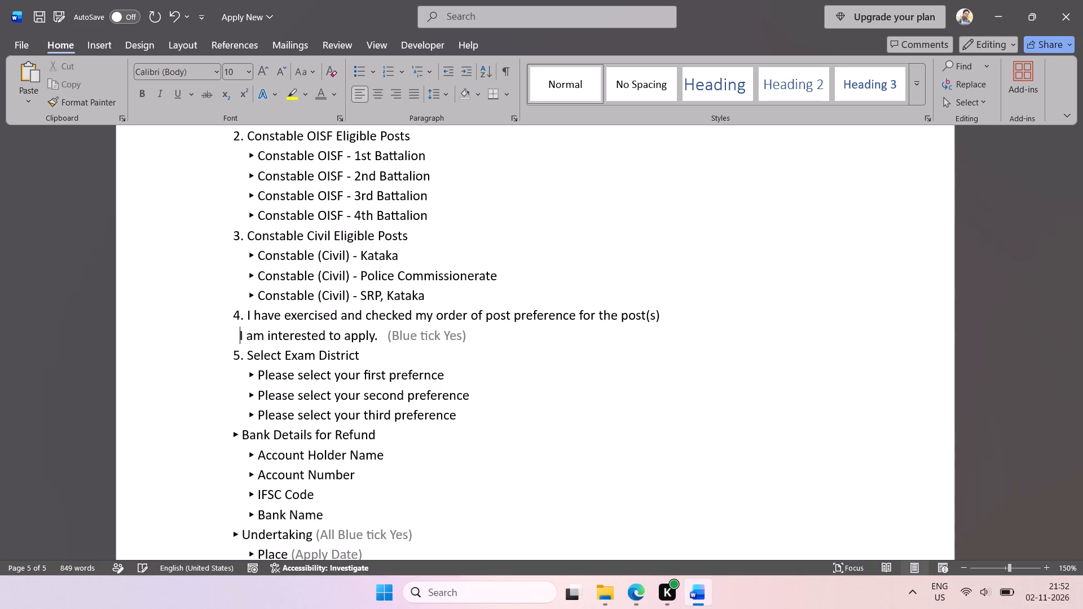
key(space)
key(space)
key(space)
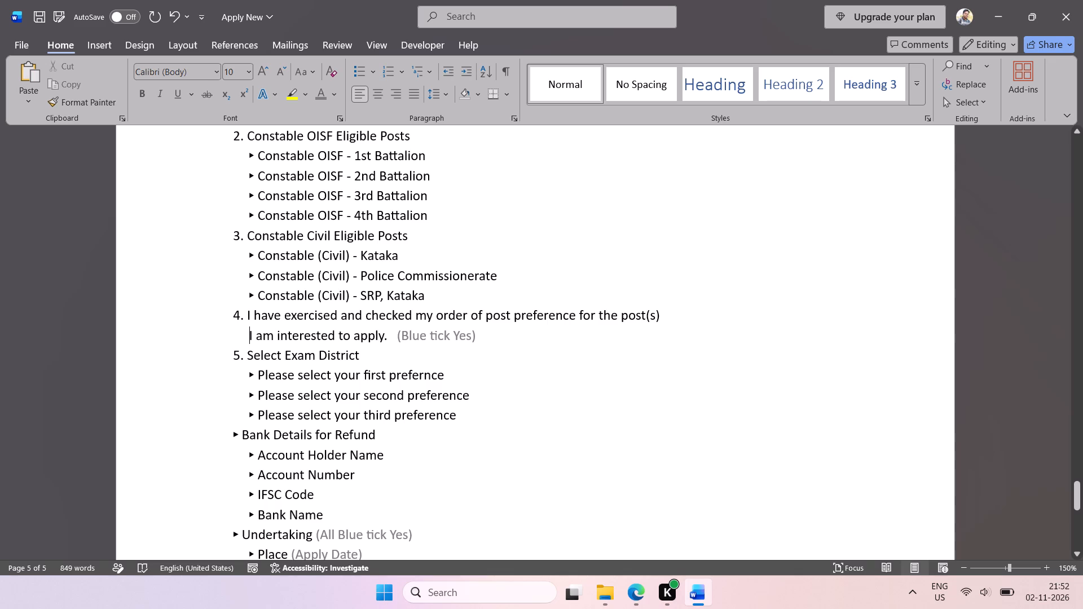
Reduce the gap before the grey blue-tick note to one space, removing the note's opening parenthesis to leave "Blue tick Yes)".
click(401, 339)
key(BackSpace)
key(BackSpace)
key(BackSpace)
key(BackSpace)
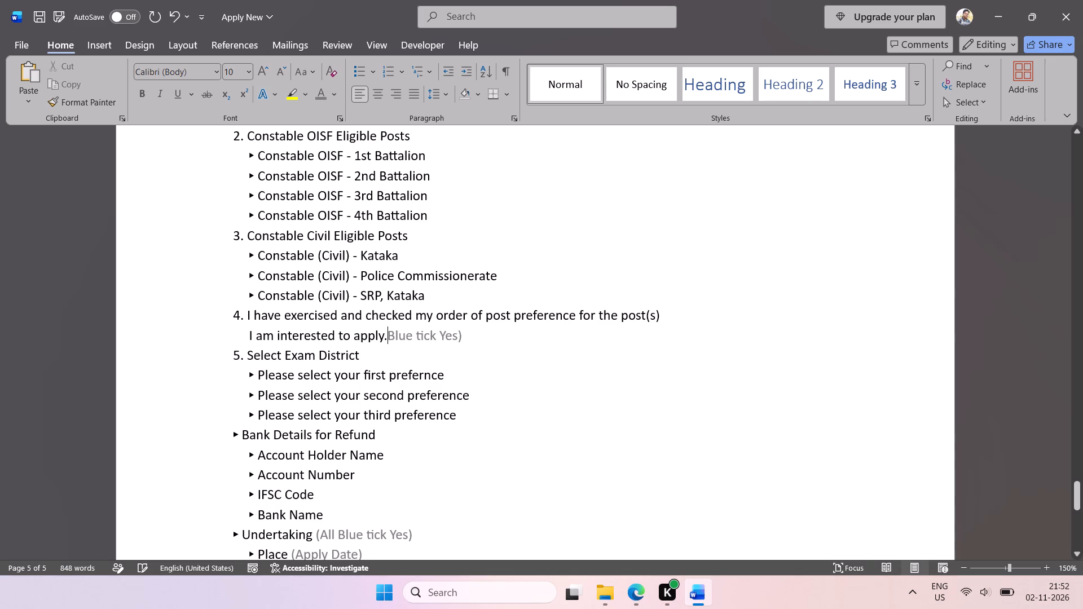
key(space)
Replace the bullets of "Bank Details for Refund", "Undertaking" and "Payment" with indented "6.", "7." and "8." respectively.
drag(241, 432, 183, 432)
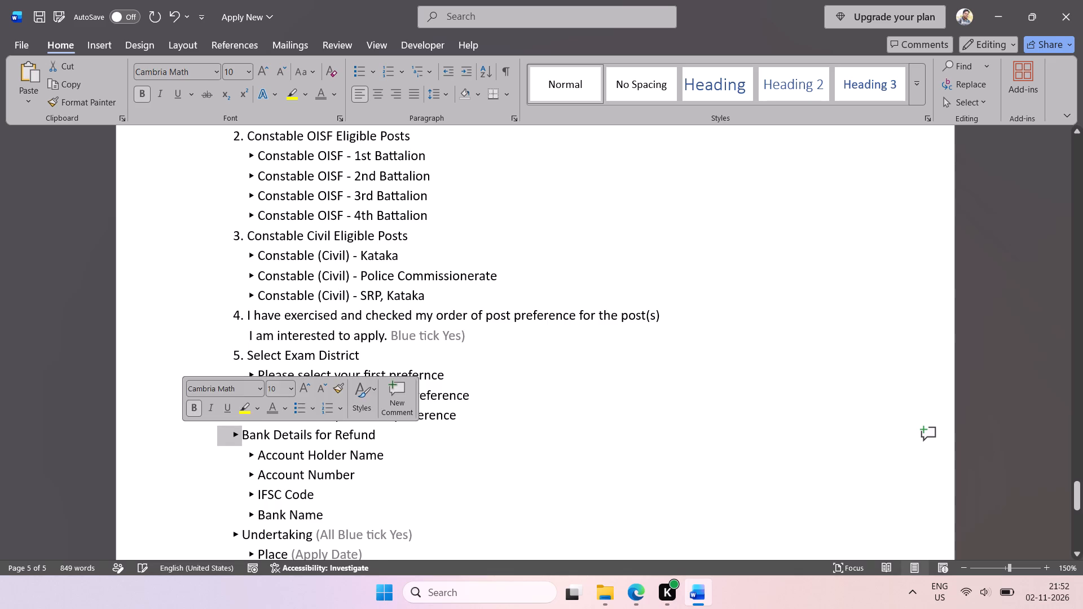
key(ctrl+v)
text(6.)
key(space)
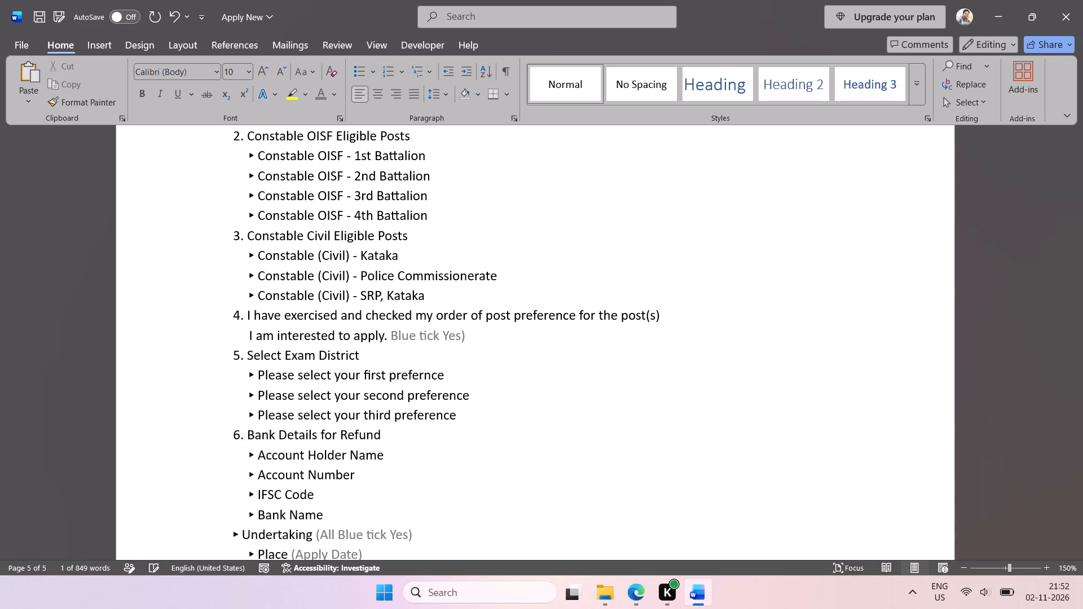
scroll(309, 394, down, 1)
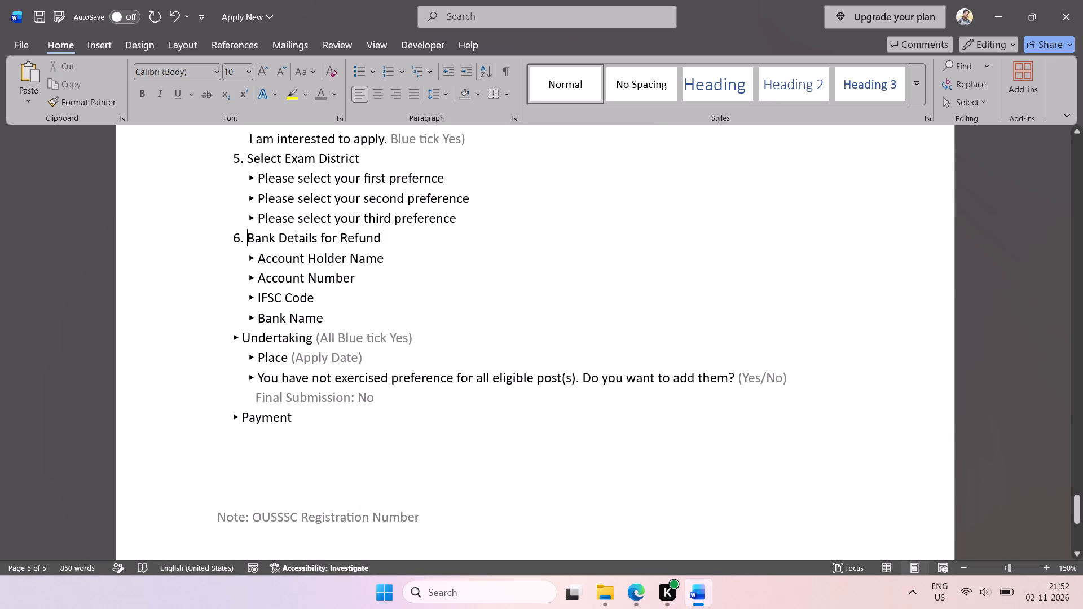
drag(243, 340, 191, 342)
key(ctrl+v)
text(7.)
key(space)
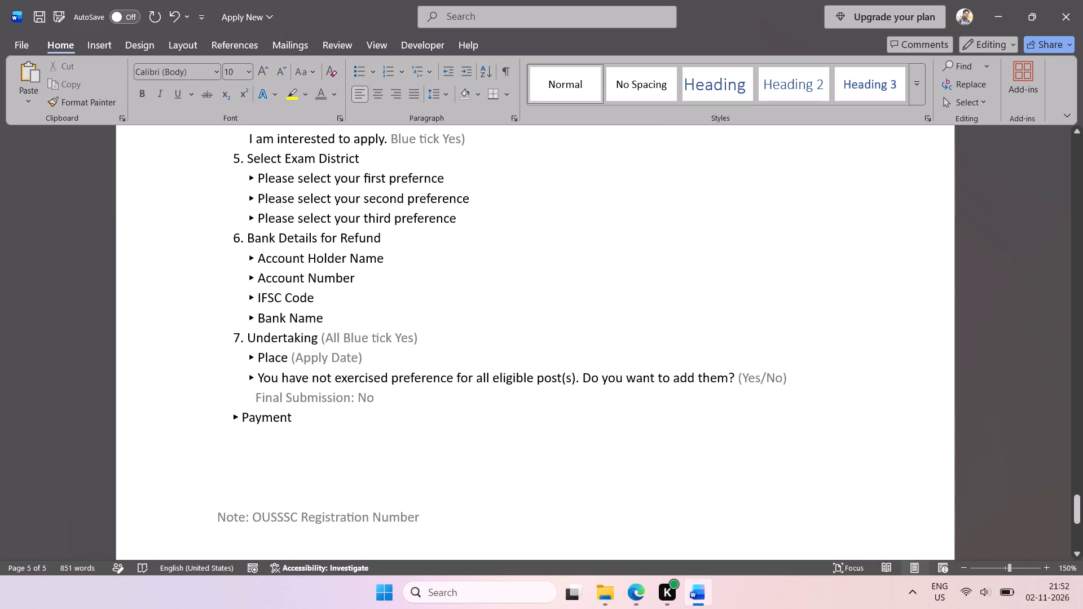
drag(242, 415, 184, 418)
key(ctrl+v)
text(8.)
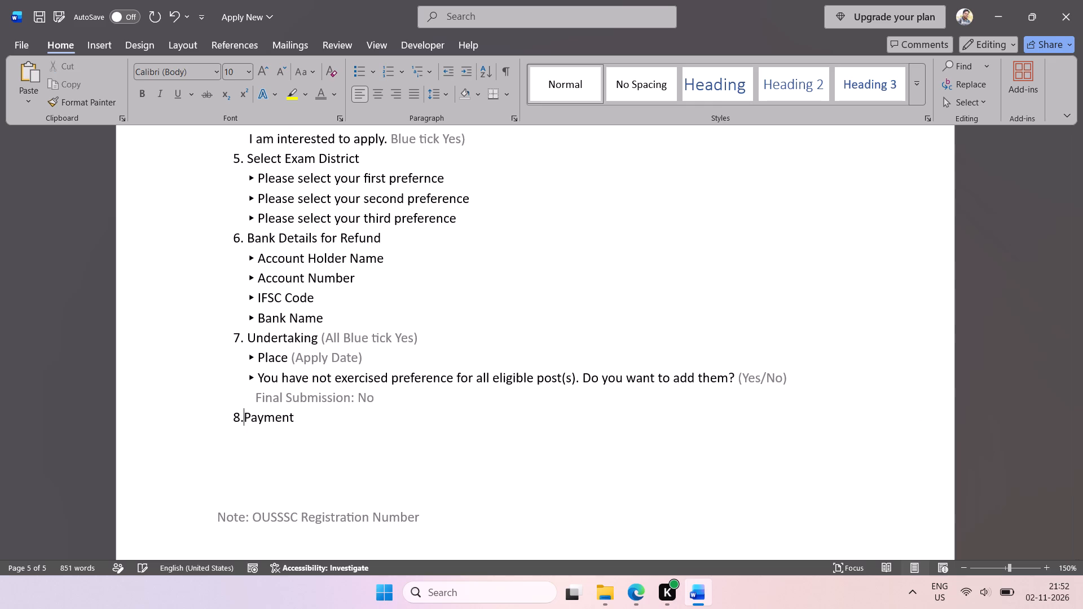
key(space)
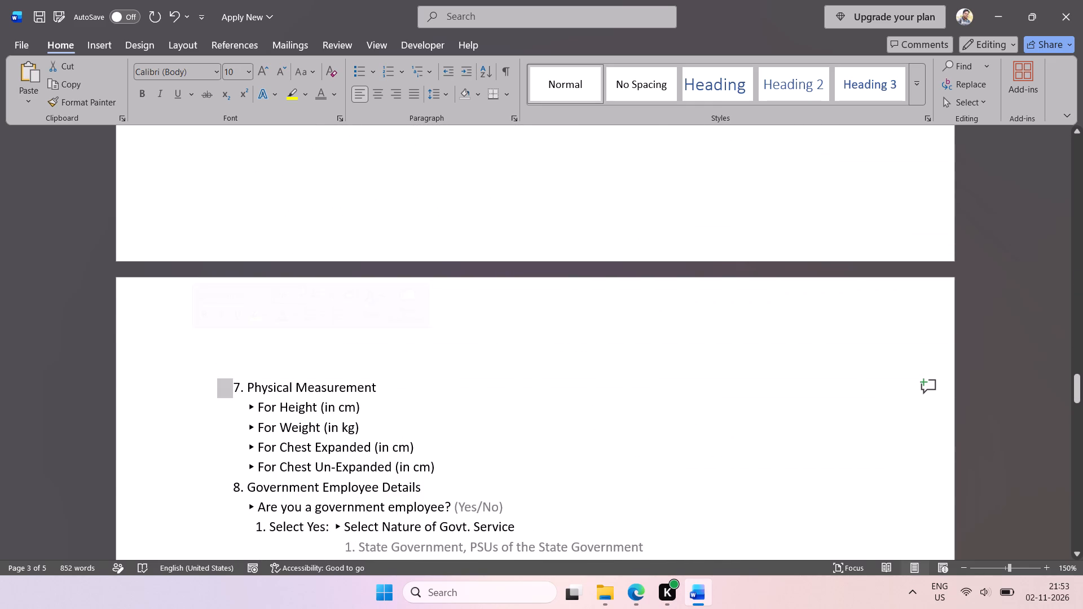
Review the numbering and indentation of the application sections, from Ex-Agniveer Details through Payment under Preference and Preview.
click(380, 382)
scroll(382, 384, down, 2)
scroll(383, 387, up, 1)
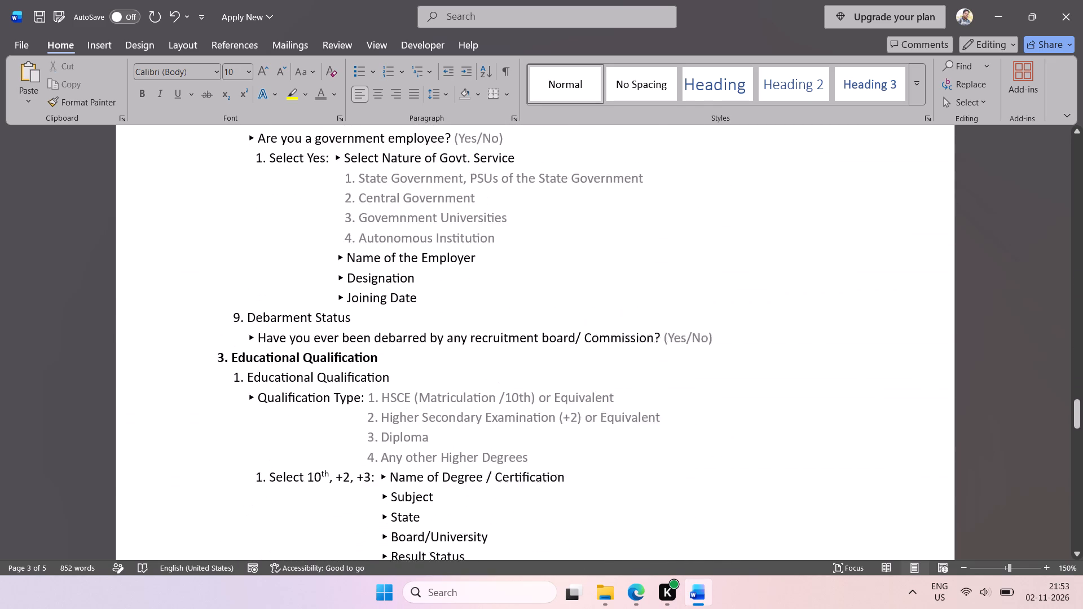
scroll(367, 383, up, 5)
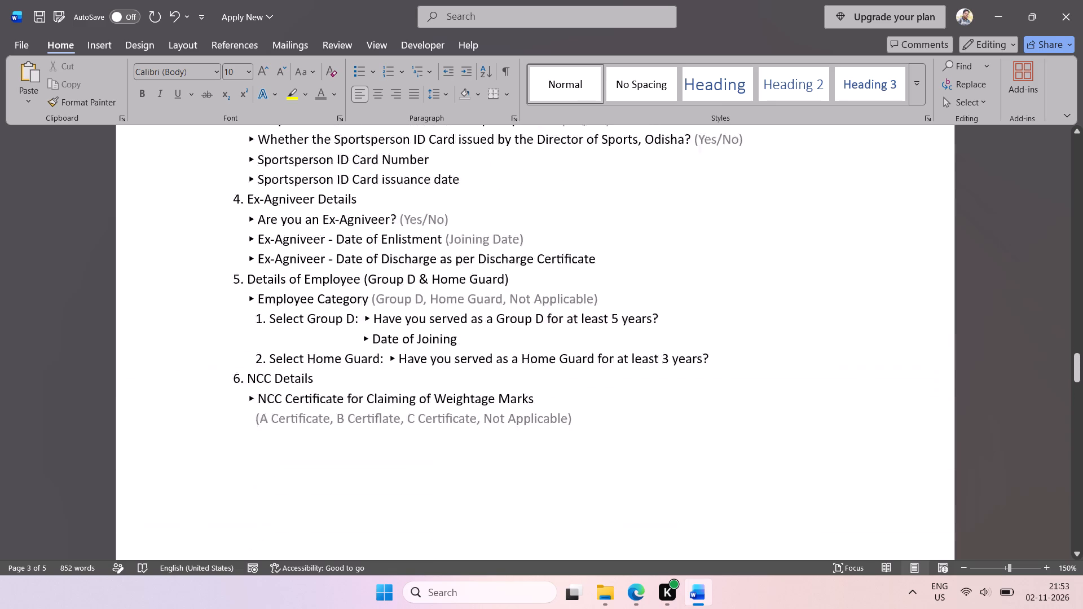
scroll(351, 373, up, 2)
scroll(351, 373, down, 1)
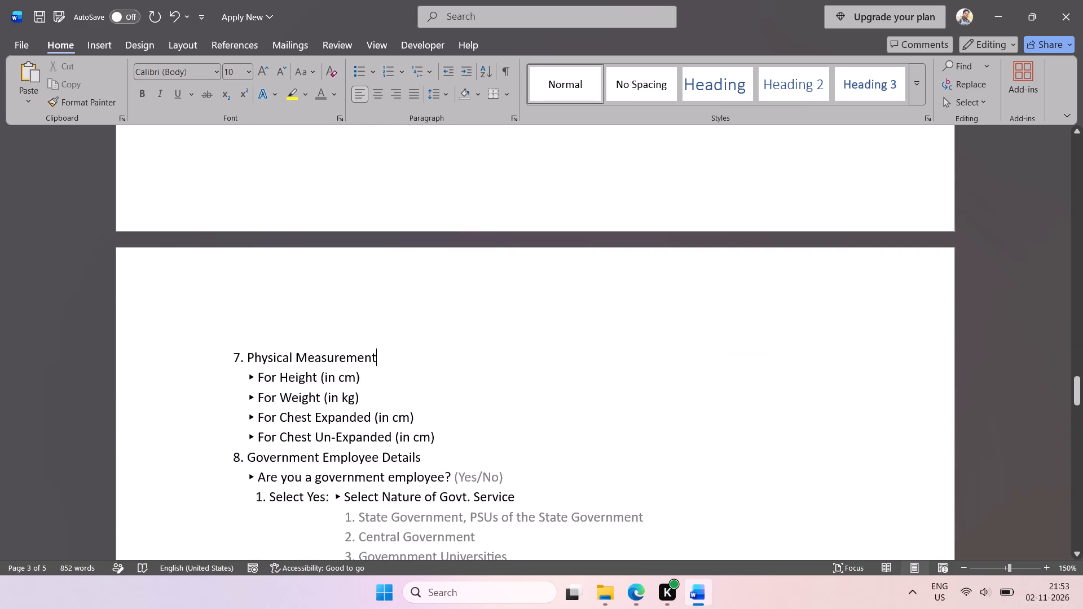
scroll(351, 373, down, 1)
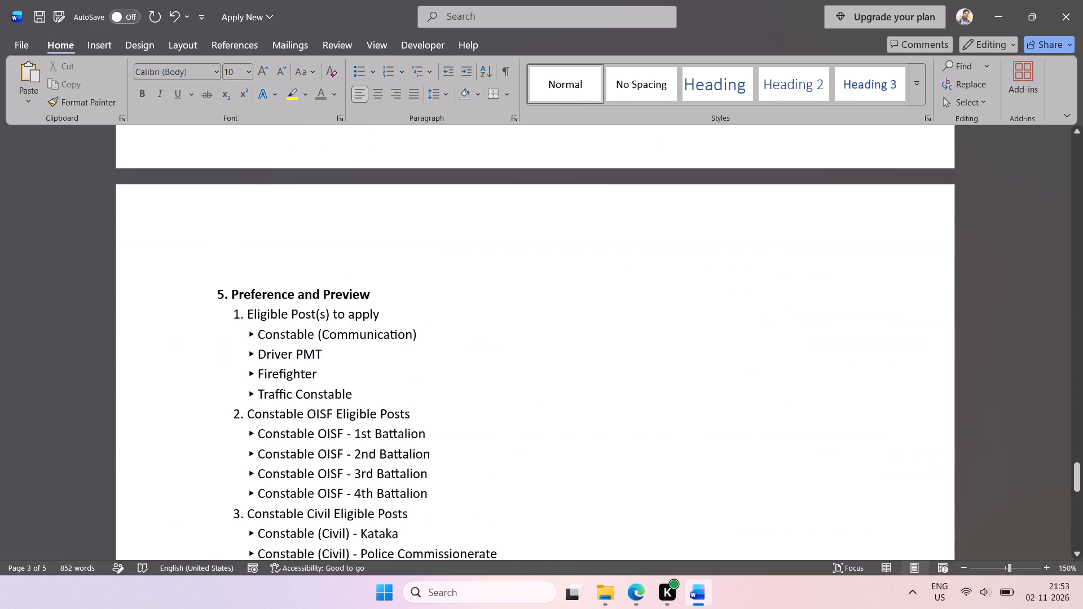
scroll(351, 373, down, 1)
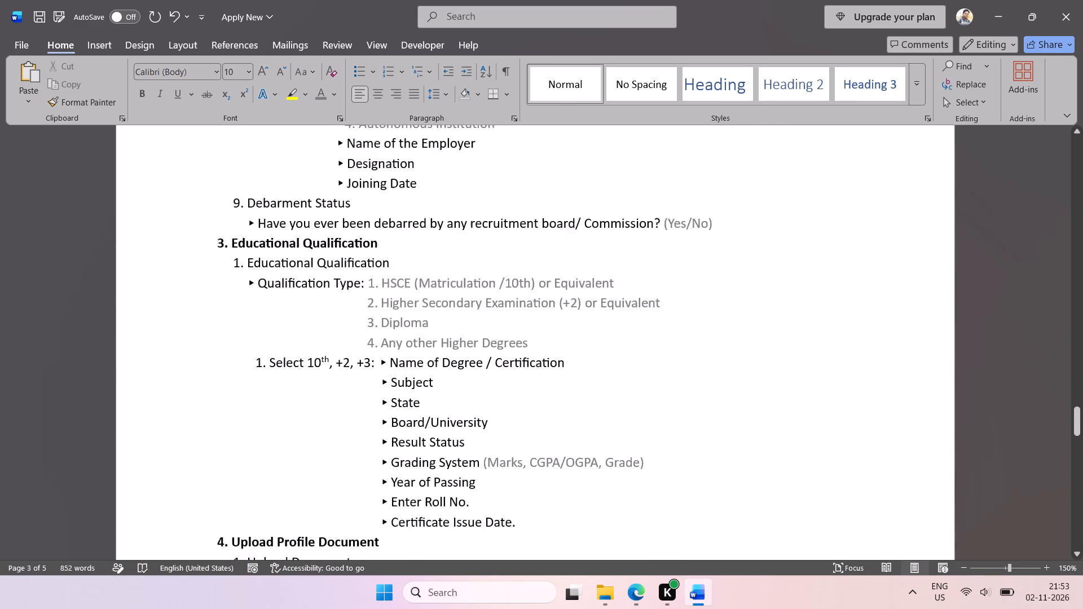
scroll(351, 373, down, 2)
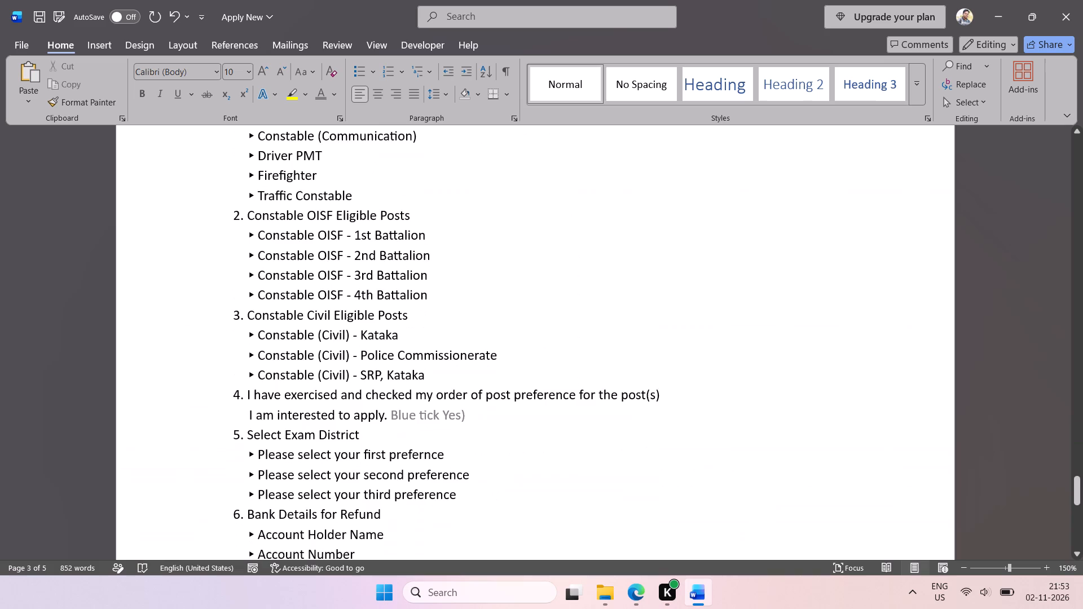
scroll(351, 373, down, 2)
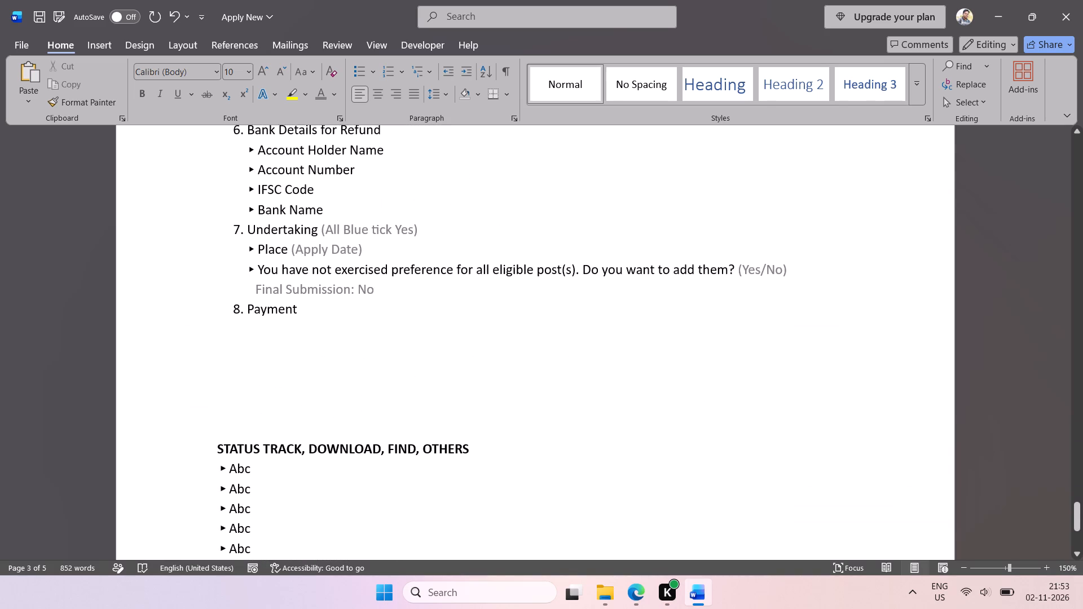
scroll(351, 373, down, 1)
Save the document.
click(316, 314)
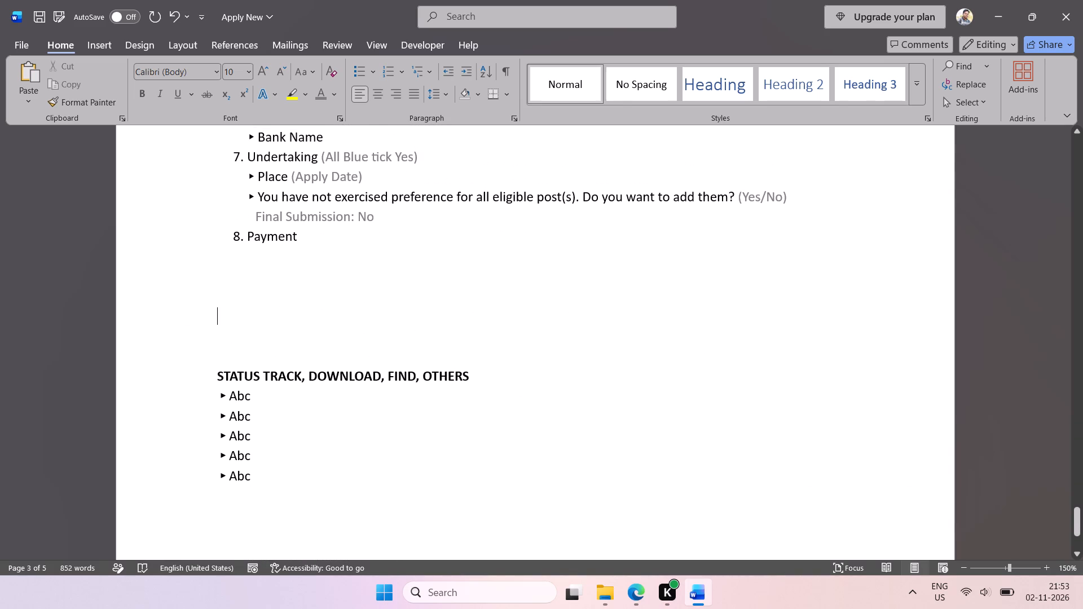
key(ctrl+s)
click(316, 314)
click(313, 338)
drag(313, 338, 312, 347)
key(ctrl+s)
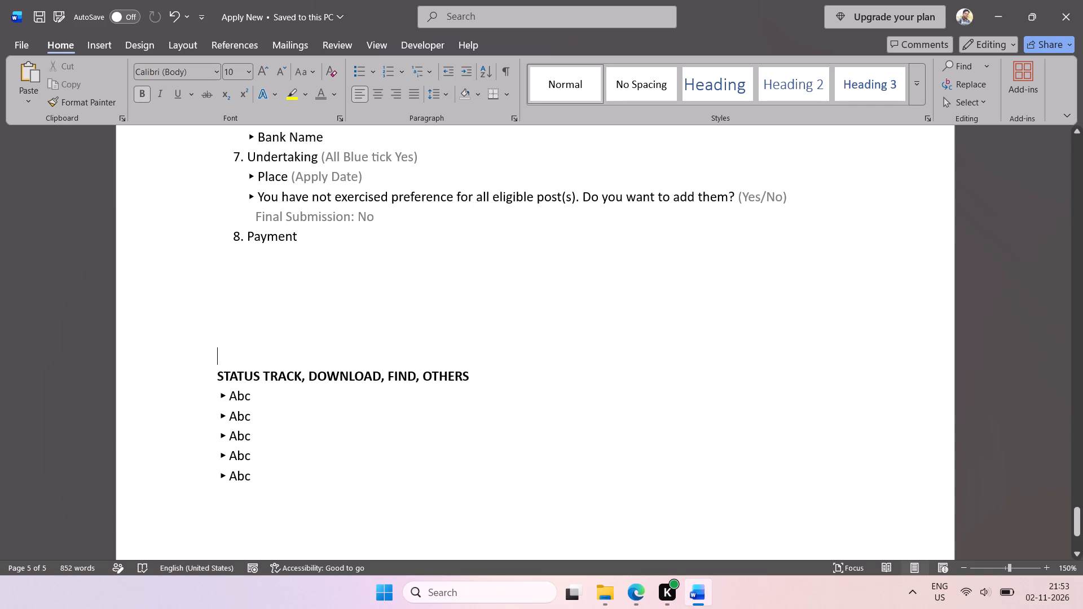
click(312, 347)
Delete "STATUS TRACK," from the start of the heading below Payment, leaving "DOWNLOAD, FIND, OTHERS".
drag(228, 396, 194, 396)
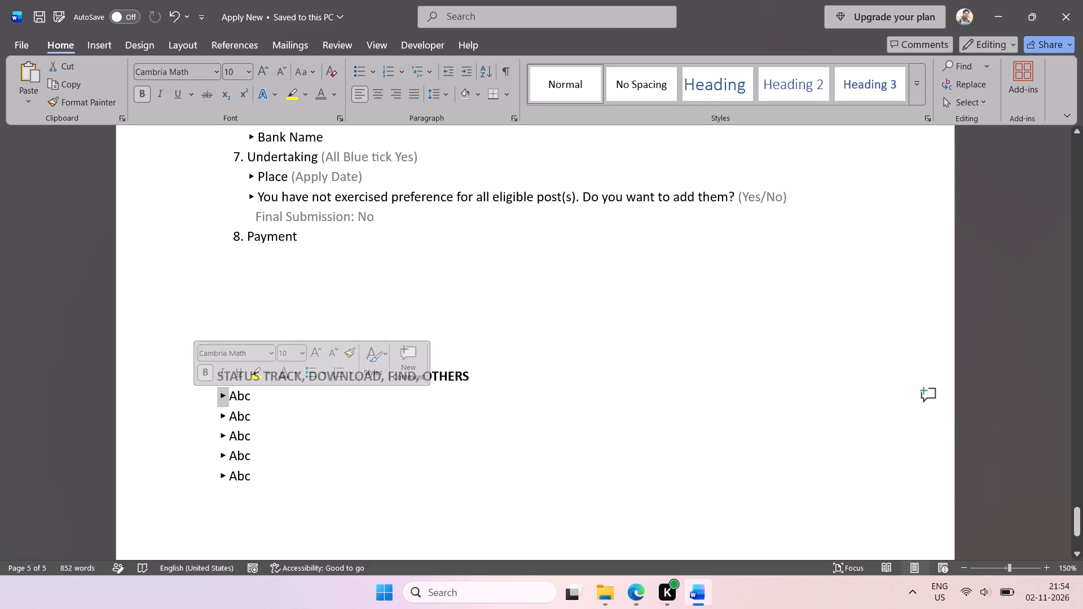
click(286, 420)
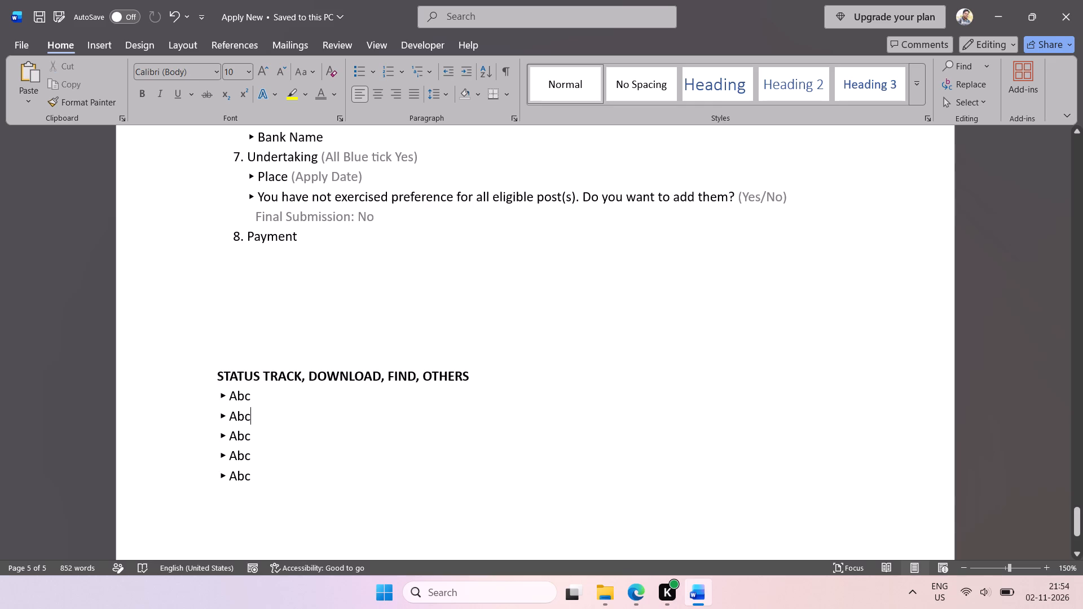
drag(310, 372, 206, 373)
key(BackSpace)
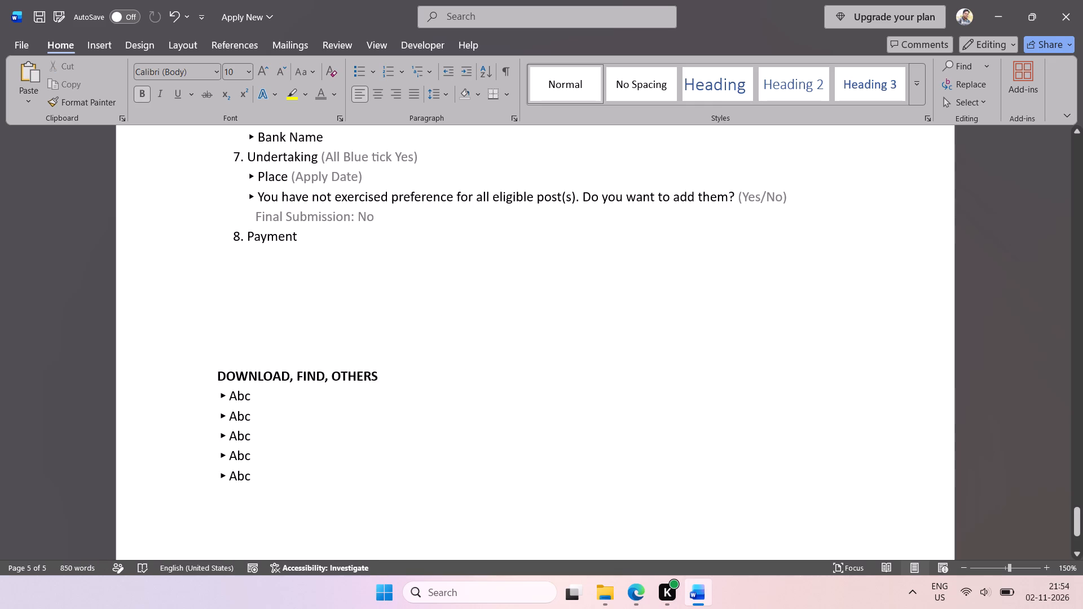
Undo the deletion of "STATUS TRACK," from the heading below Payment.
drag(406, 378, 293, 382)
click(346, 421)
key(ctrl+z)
Delete the "STATUS TRACK, DOWNLOAD, FIND, OTHERS" heading, its "Abc" bullets and the surplus blank lines below "8. Payment".
click(288, 414)
drag(270, 478, 269, 477)
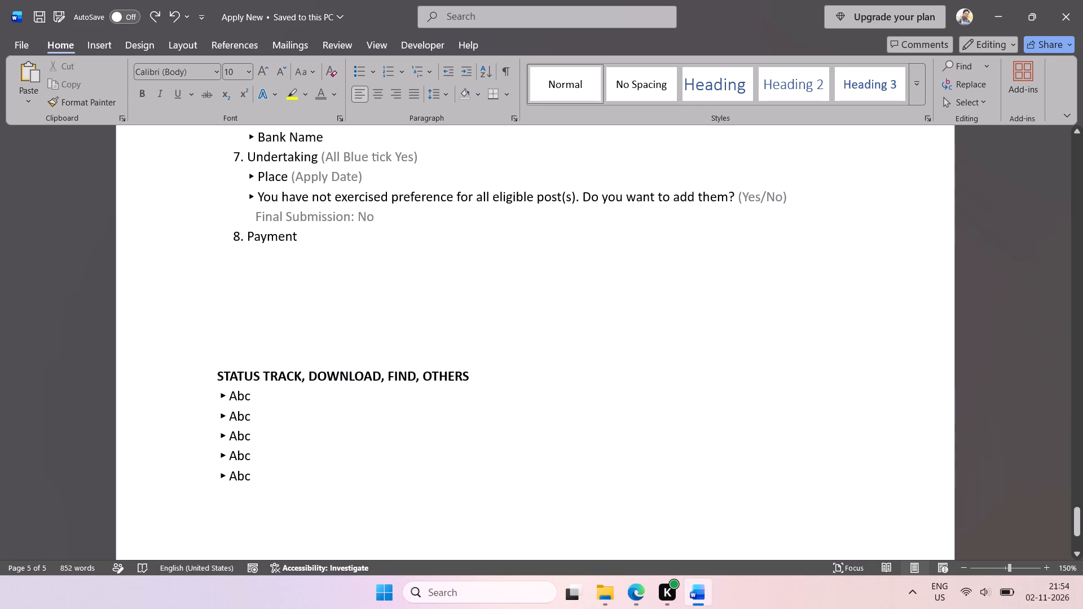
drag(269, 477, 262, 469)
click(296, 479)
drag(263, 475, 192, 336)
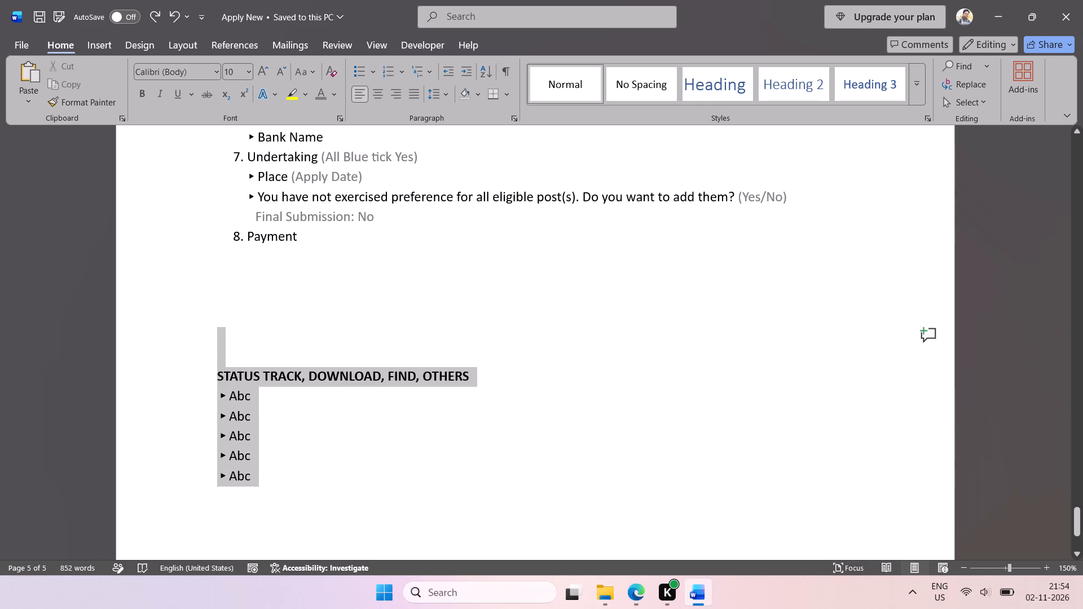
drag(192, 336, 192, 279)
key(BackSpace)
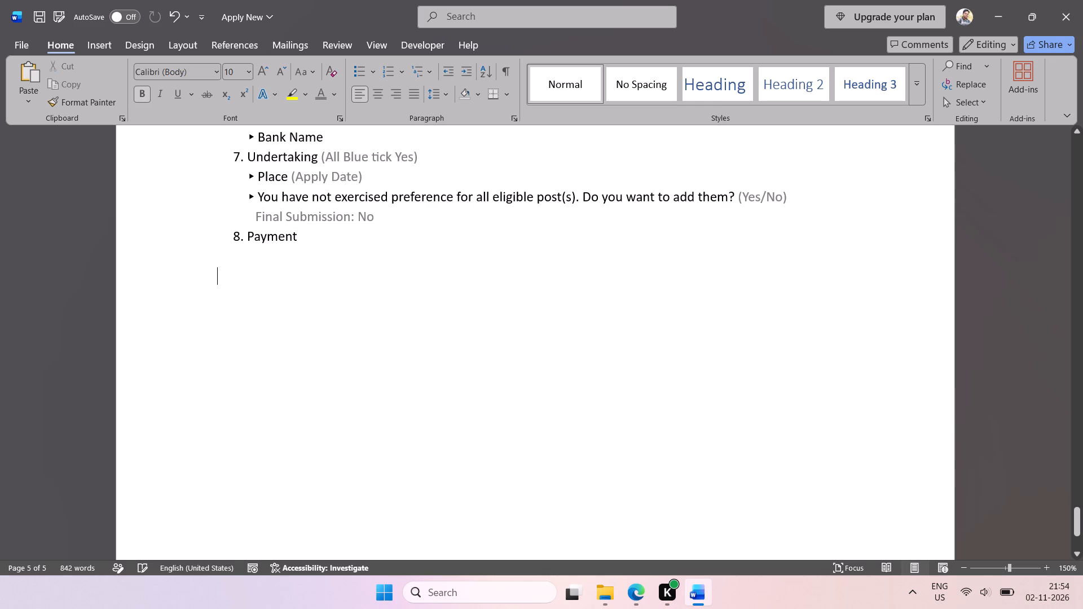
drag(229, 259, 349, 542)
key(BackSpace)
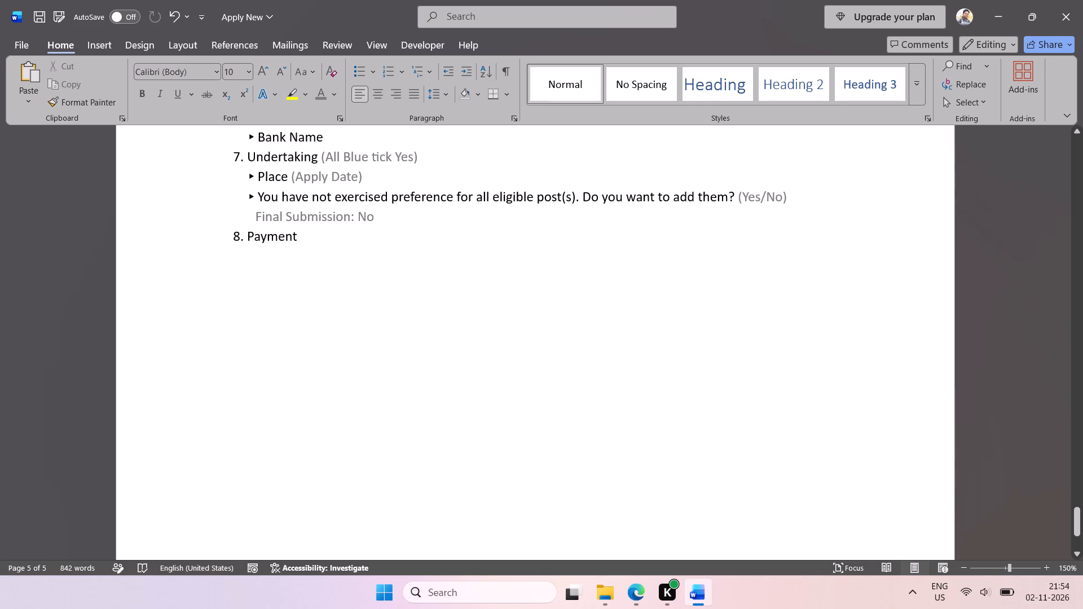
click(399, 297)
key(BackSpace)
Save the document.
click(330, 276)
key(ctrl+s)
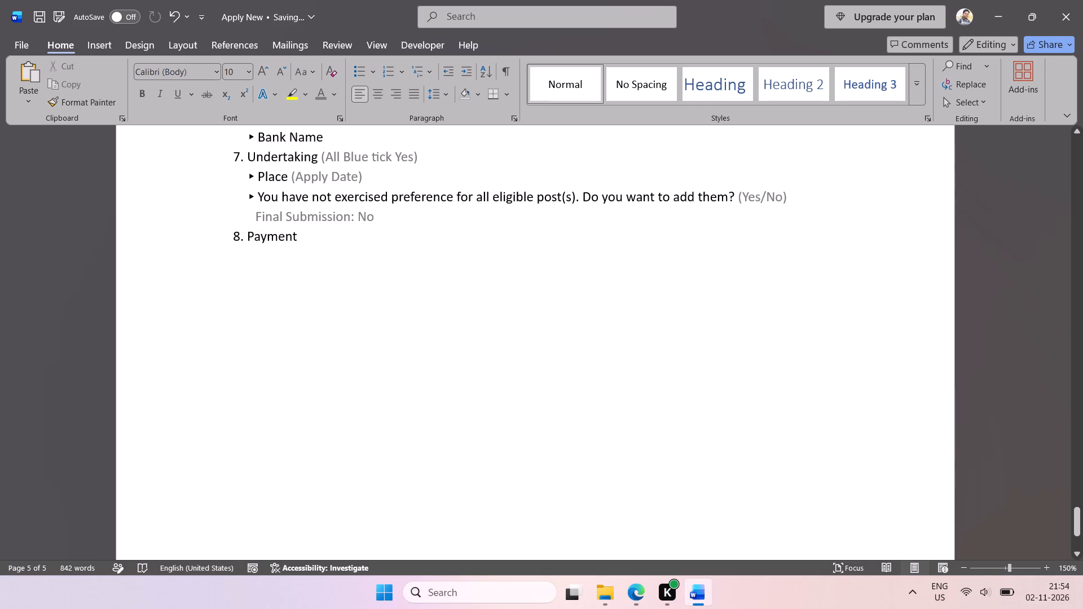